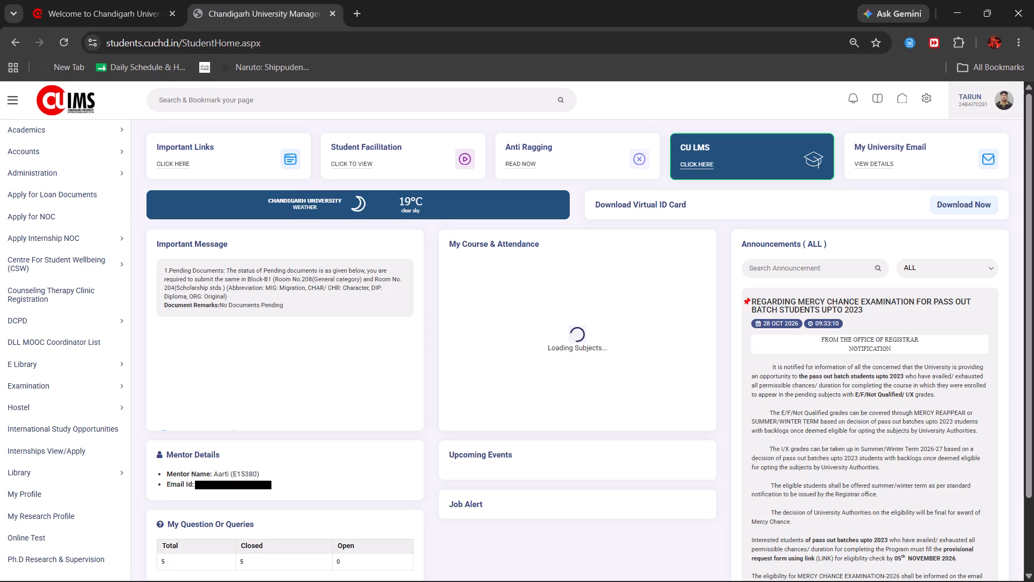
Open the CU LMS from the student portal and go to the full My Courses list.
click(737, 140)
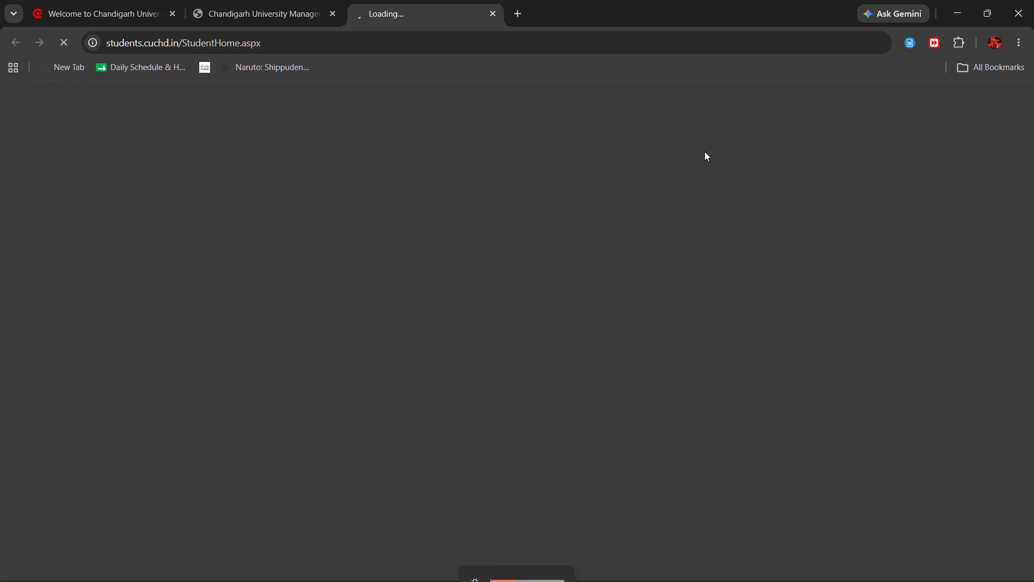
scroll(459, 126, down, 5)
scroll(508, 223, down, 2)
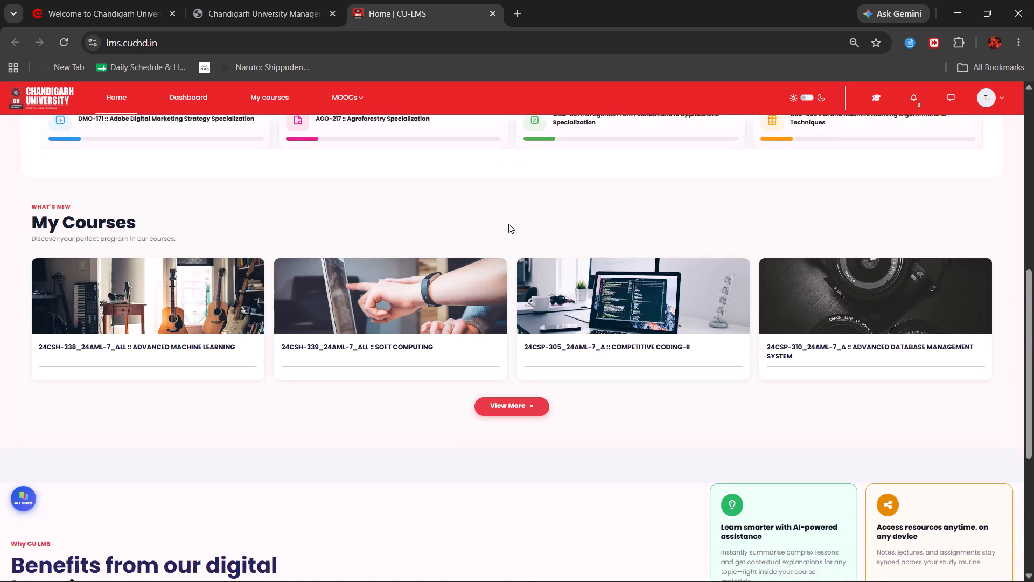
scroll(508, 224, down, 1)
click(526, 160)
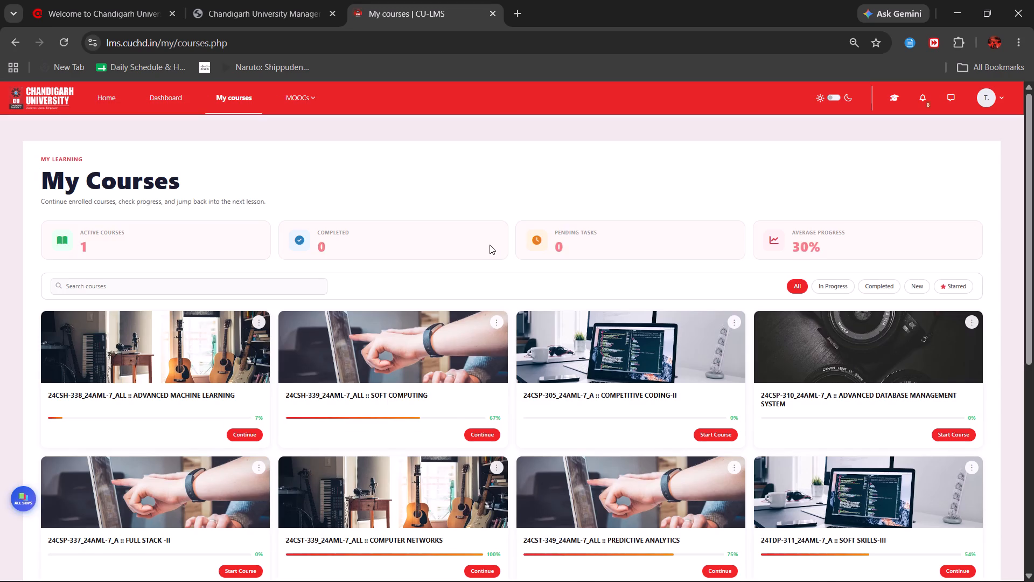
Find the CONT_24CSH-339 :: Soft Computing course in the course list and open it.
scroll(490, 245, down, 4)
scroll(490, 245, up, 1)
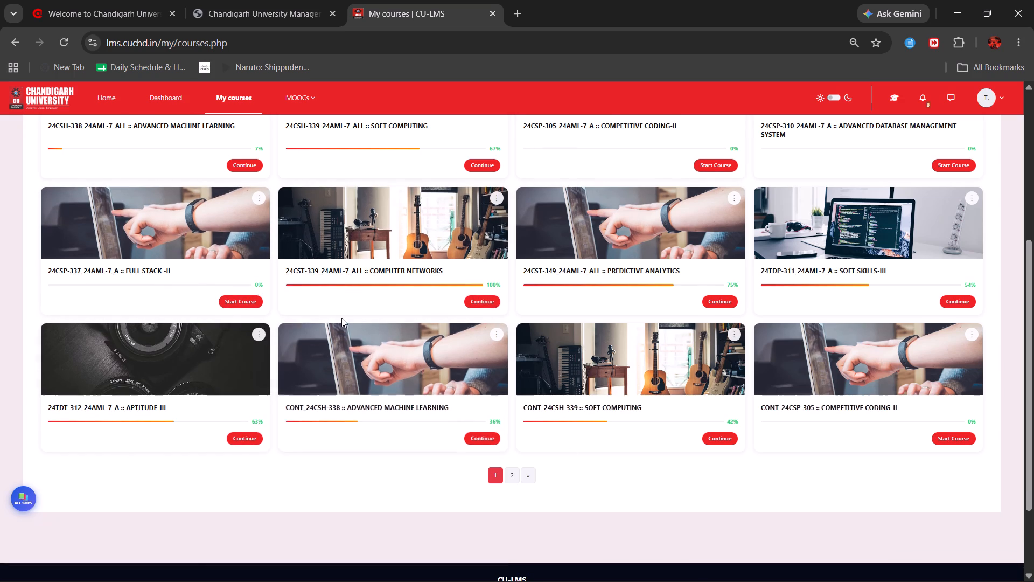
scroll(341, 318, up, 1)
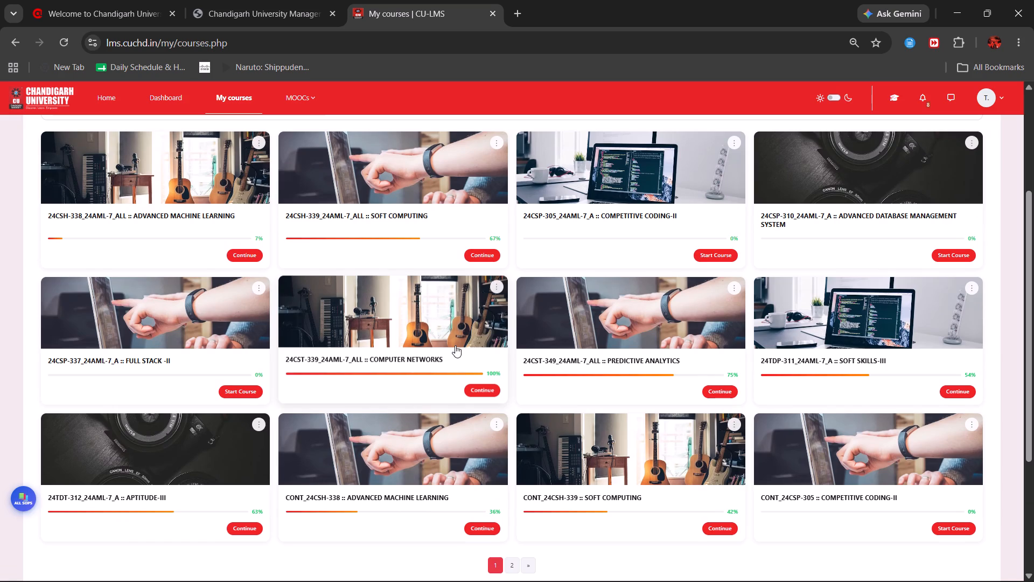
scroll(455, 345, up, 3)
scroll(395, 361, down, 6)
click(621, 325)
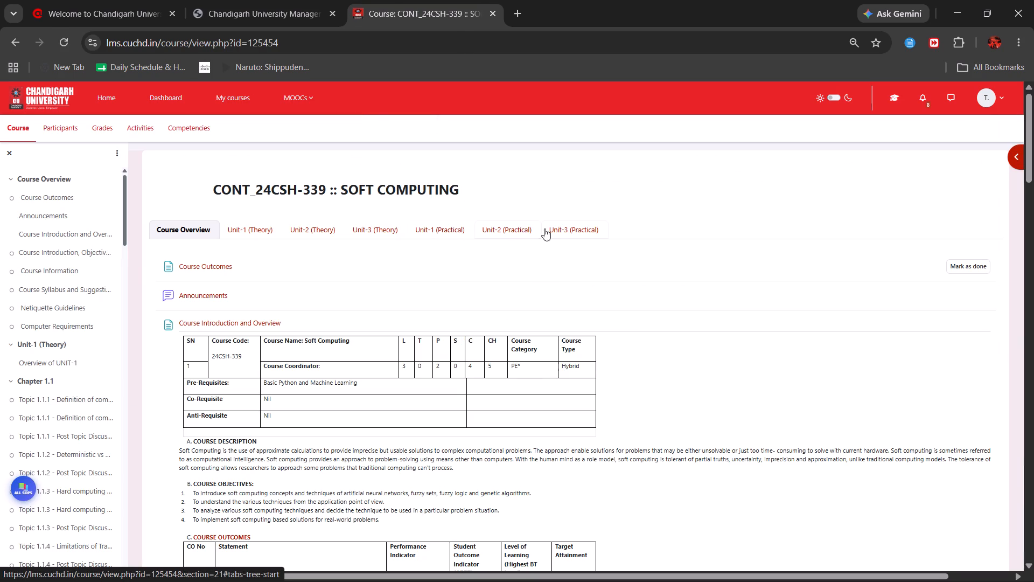
Go to the Unit-2 (Practical) section of the Soft Computing course and open Experiment-2.3.
click(555, 232)
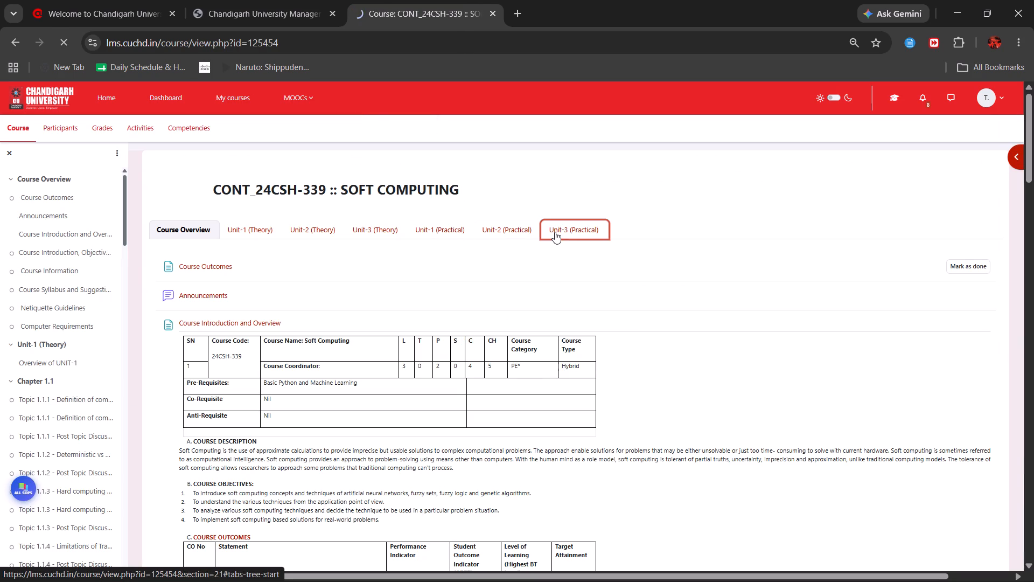
click(528, 231)
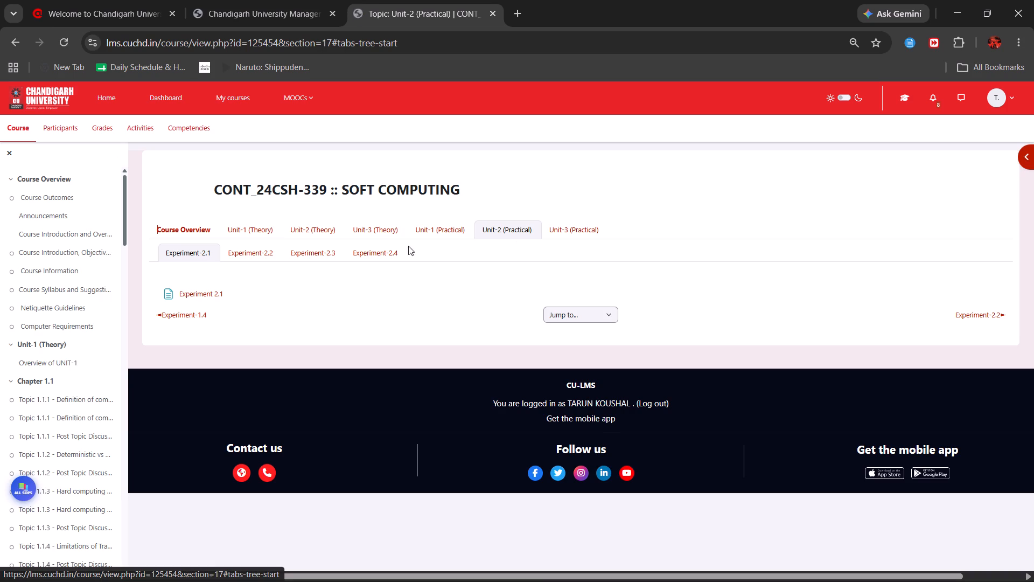
click(362, 253)
click(321, 257)
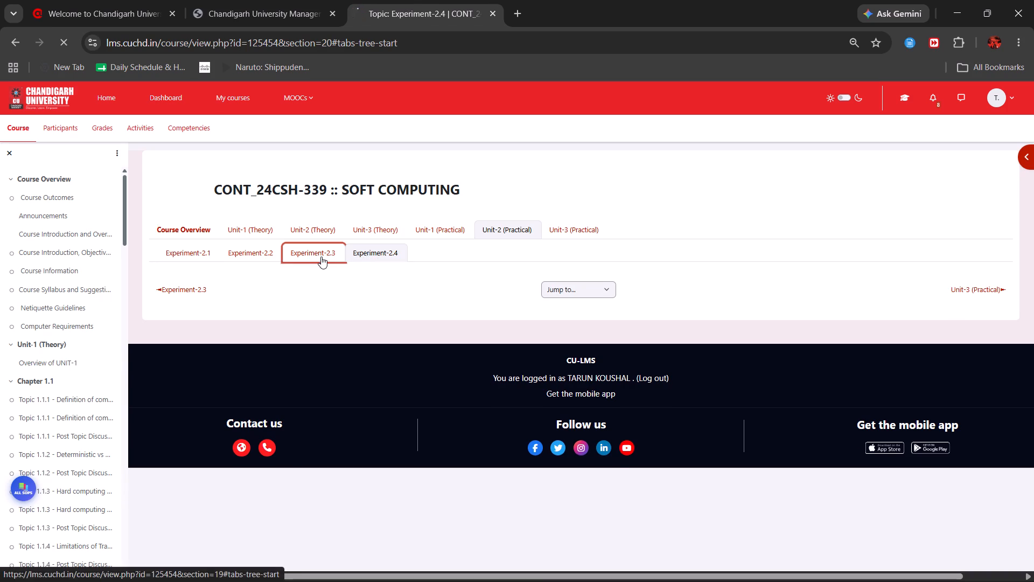
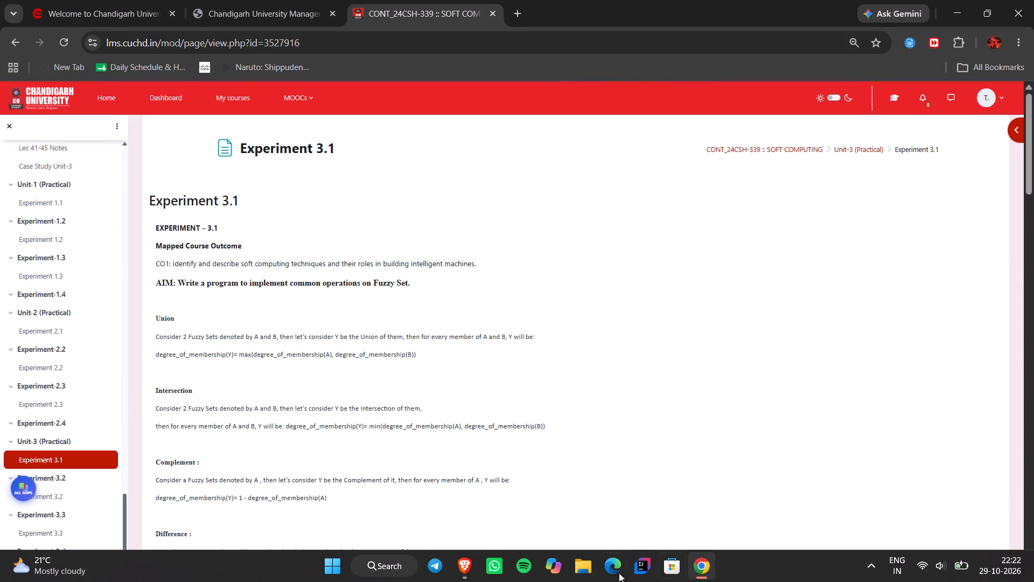
Switch from the Experiment 3.1 page to WhatsApp.
click(500, 573)
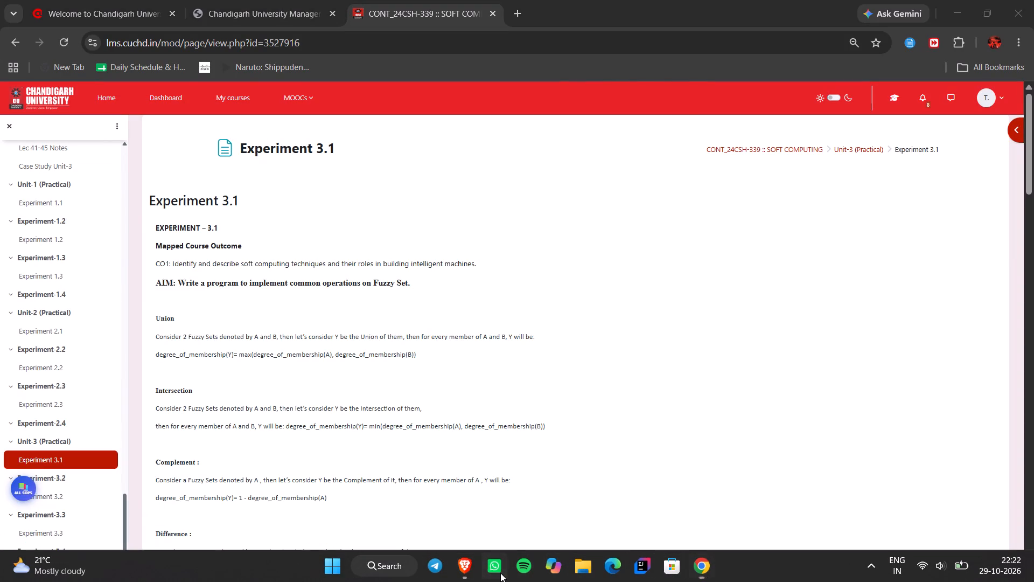
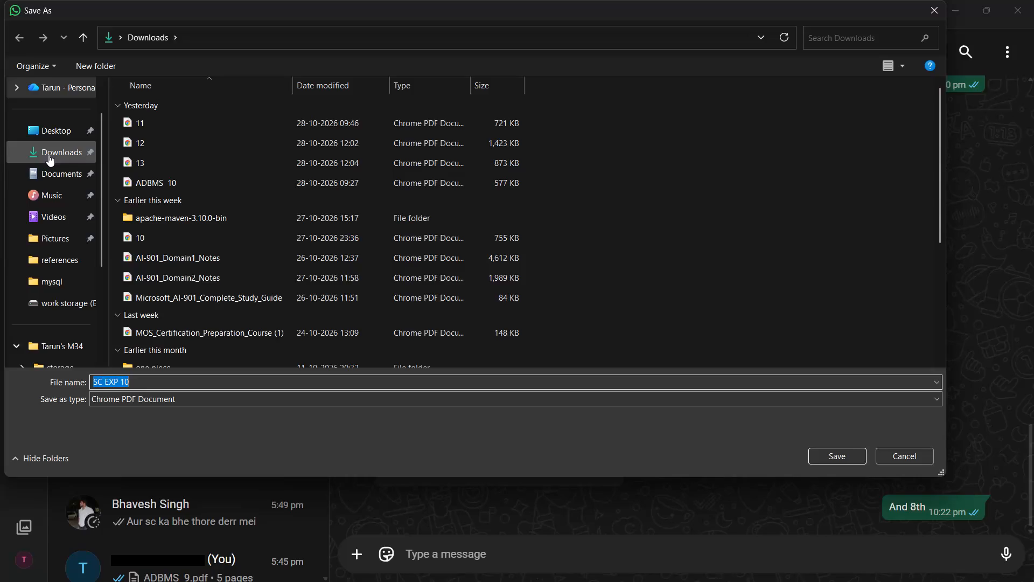
Choose the Downloads folder as the save location for the SC EXP 10 PDF from the WhatsApp chat.
click(48, 155)
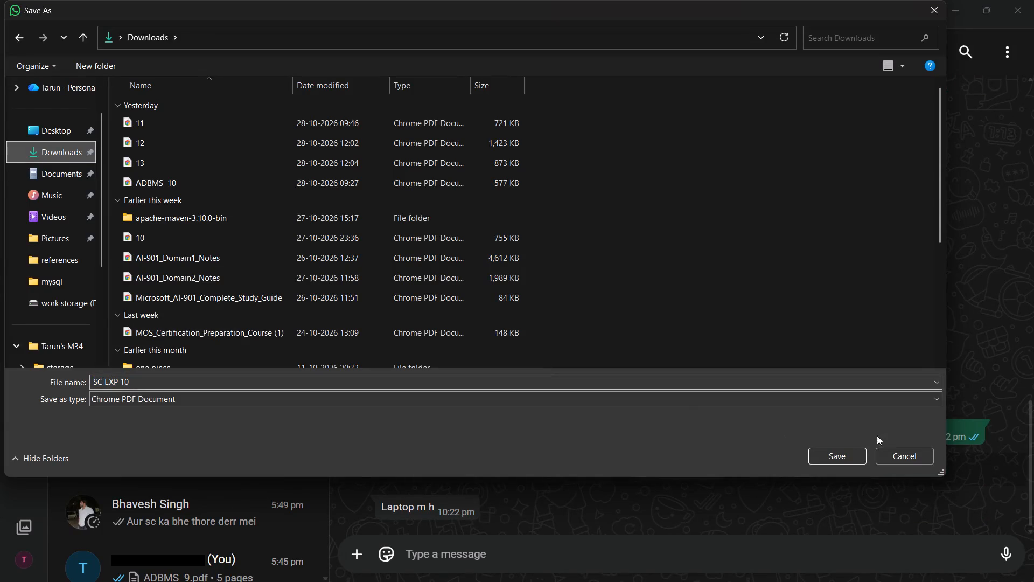
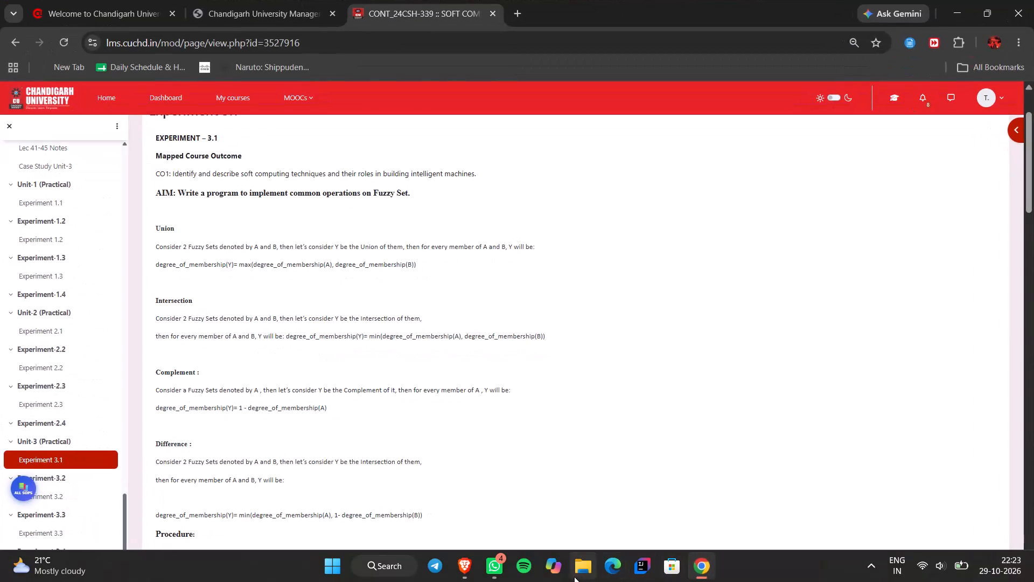
Switch to File Explorer, maximize its window and open the Downloads folder.
click(573, 576)
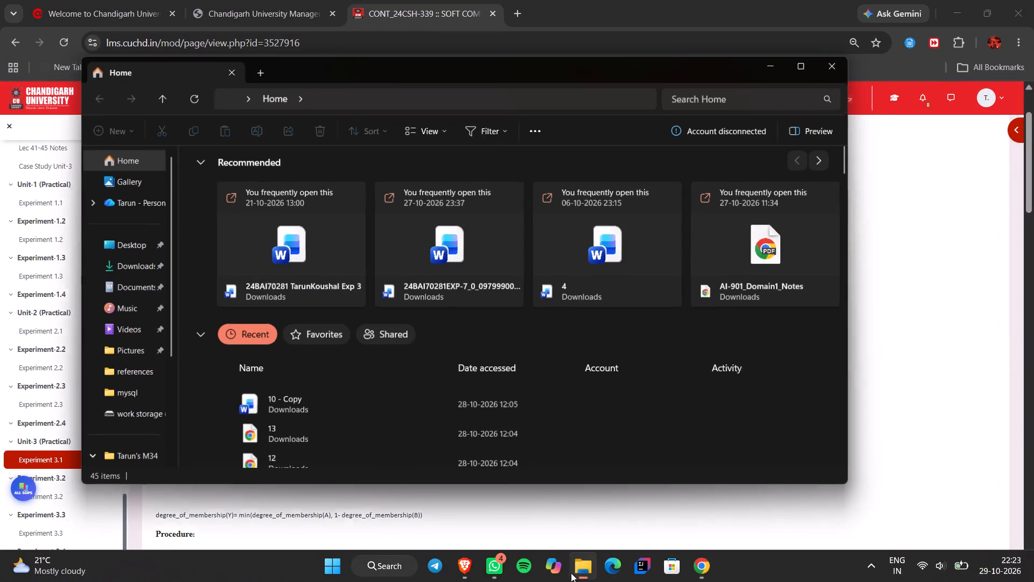
click(821, 67)
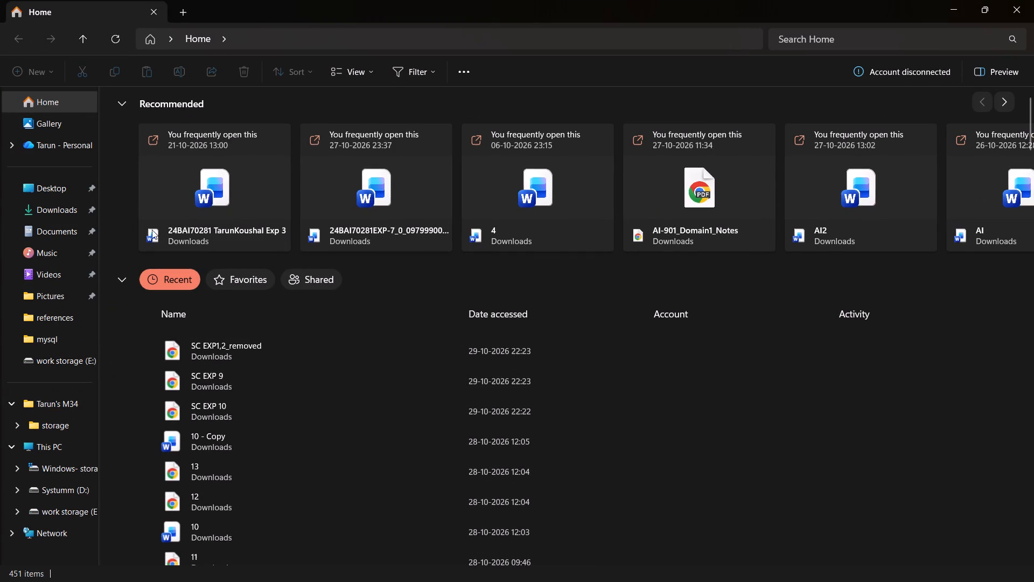
click(79, 206)
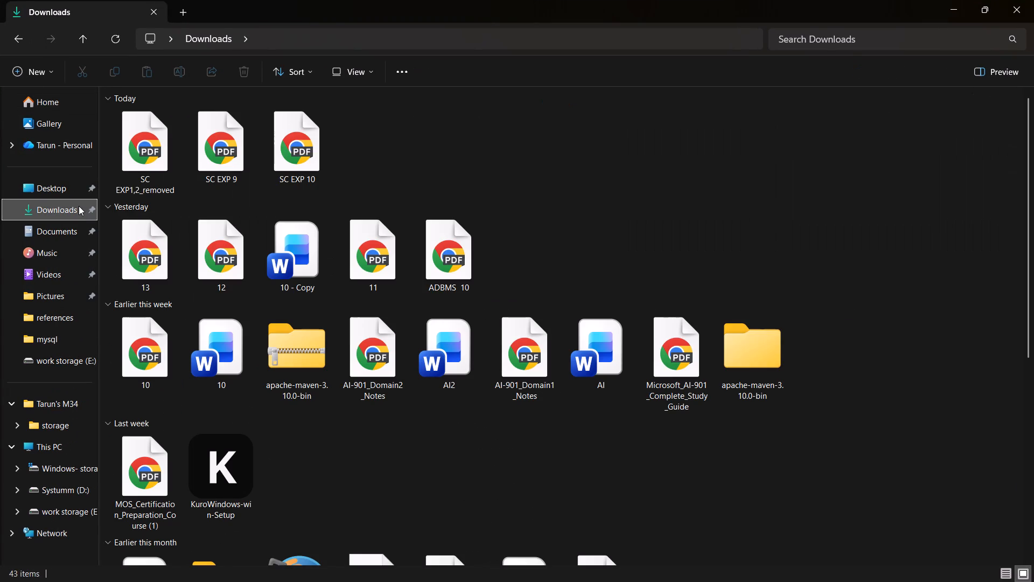
Check 13.pdf in the browser and move all of the Yesterday group's files, from 13 to ADBMS 10, to the Recycle Bin.
double_click(162, 243)
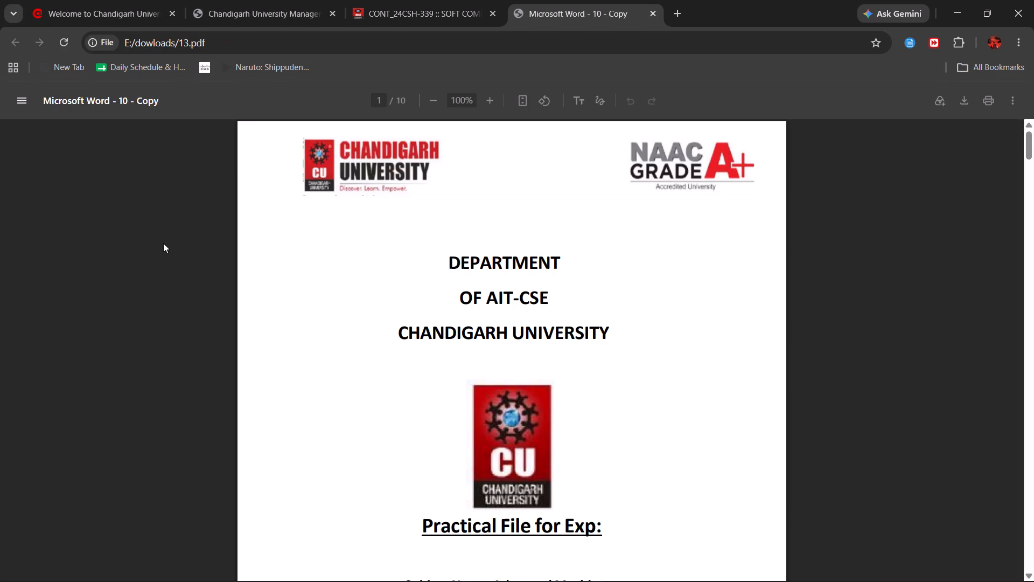
scroll(366, 275, down, 3)
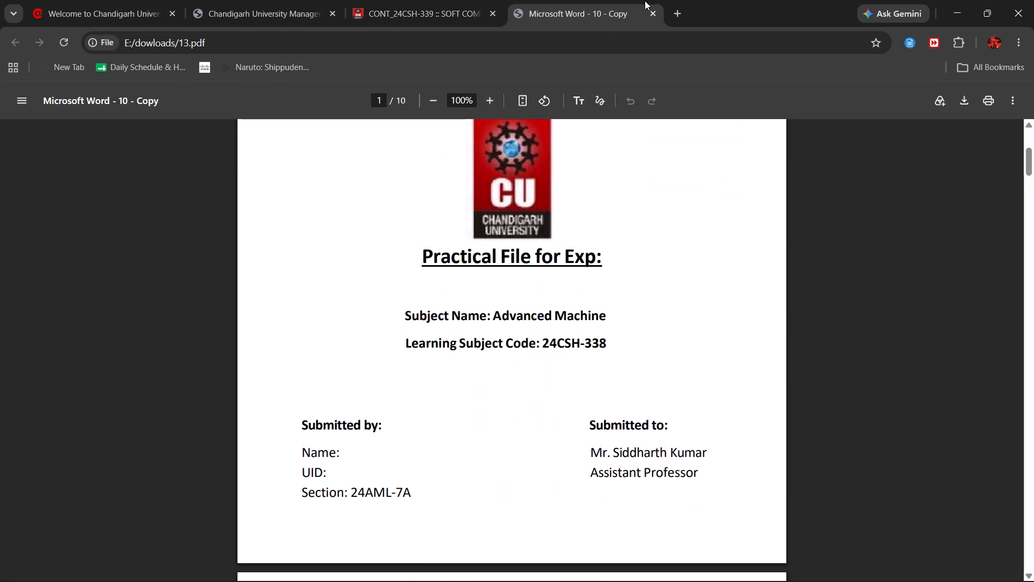
click(650, 11)
click(961, 0)
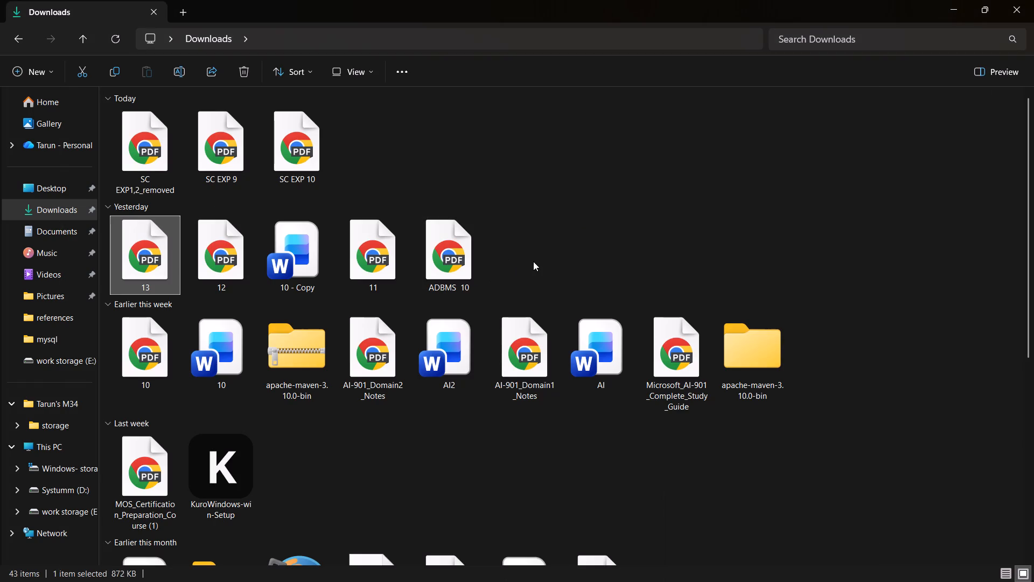
drag(533, 261, 146, 260)
click(242, 71)
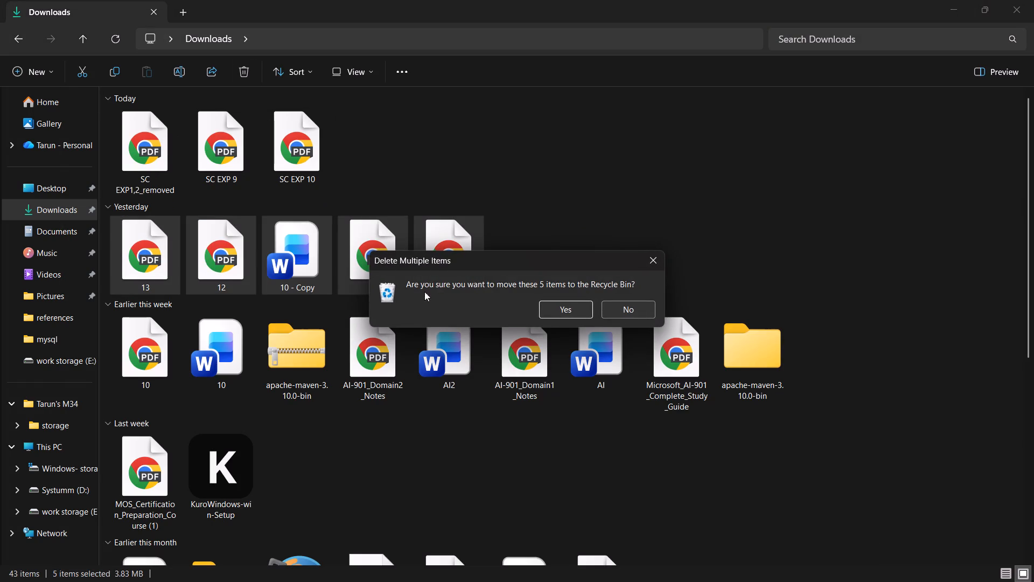
click(561, 308)
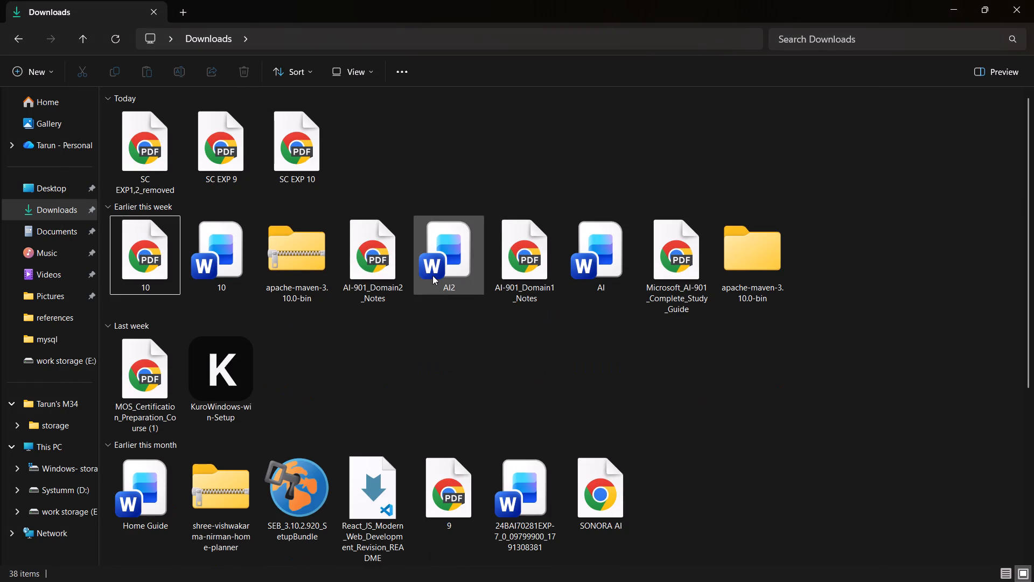
Check the AI2 Word document and move AI-901_Domain2_Notes, AI2, AI-901_Domain1_Notes and AI to the Recycle Bin.
click(432, 275)
double_click(440, 274)
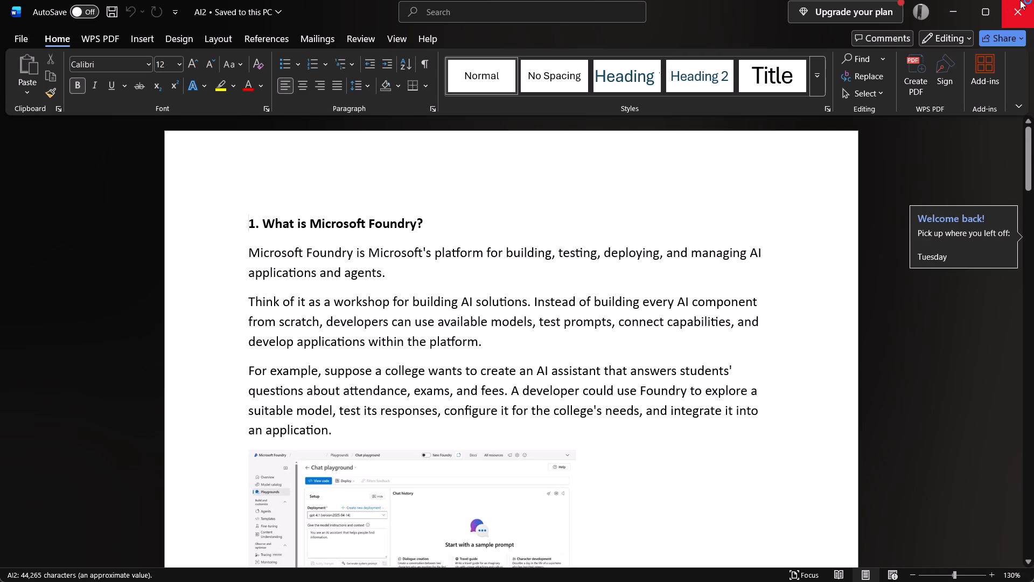
click(1033, 0)
click(553, 322)
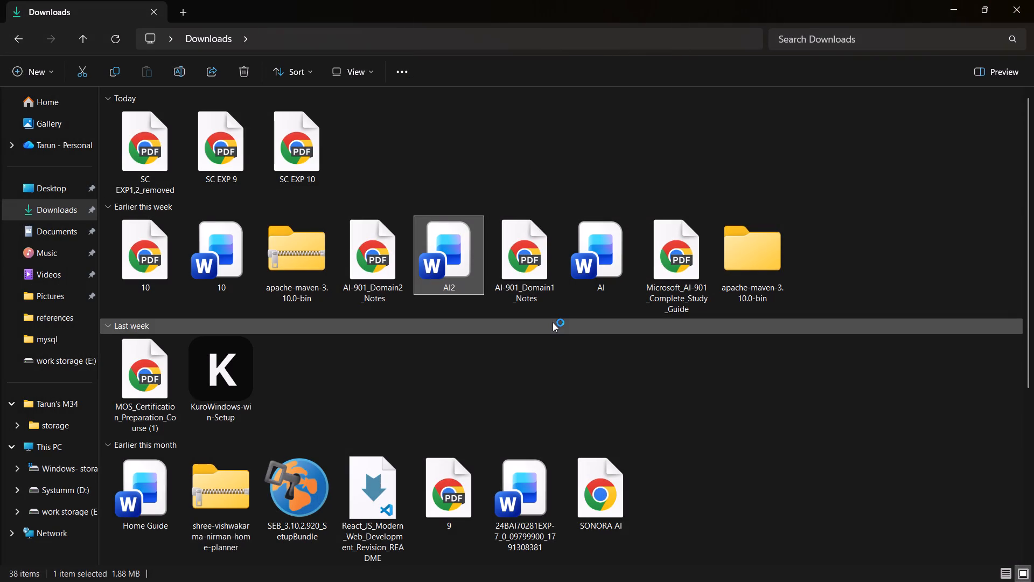
click(599, 307)
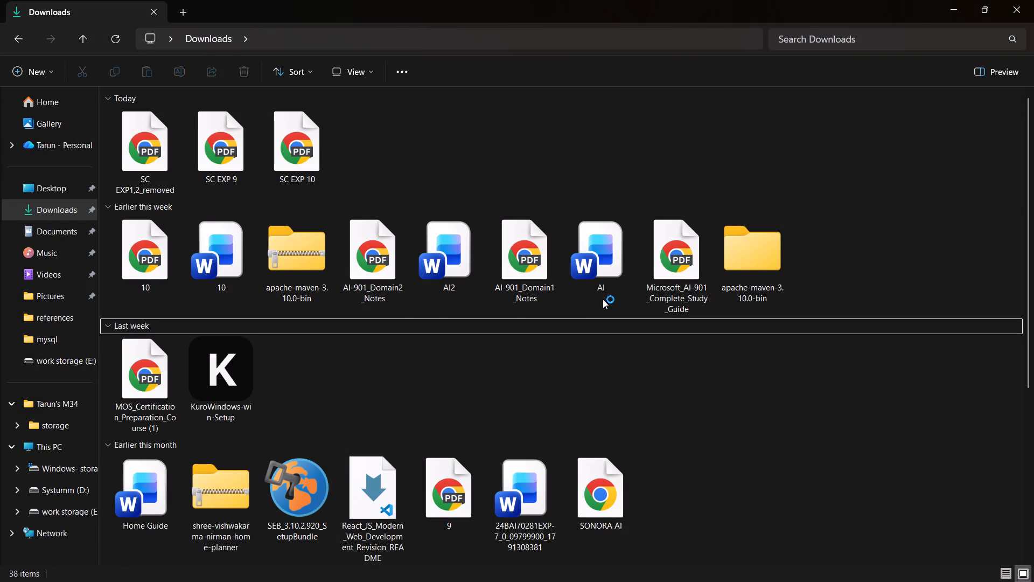
drag(410, 309, 409, 224)
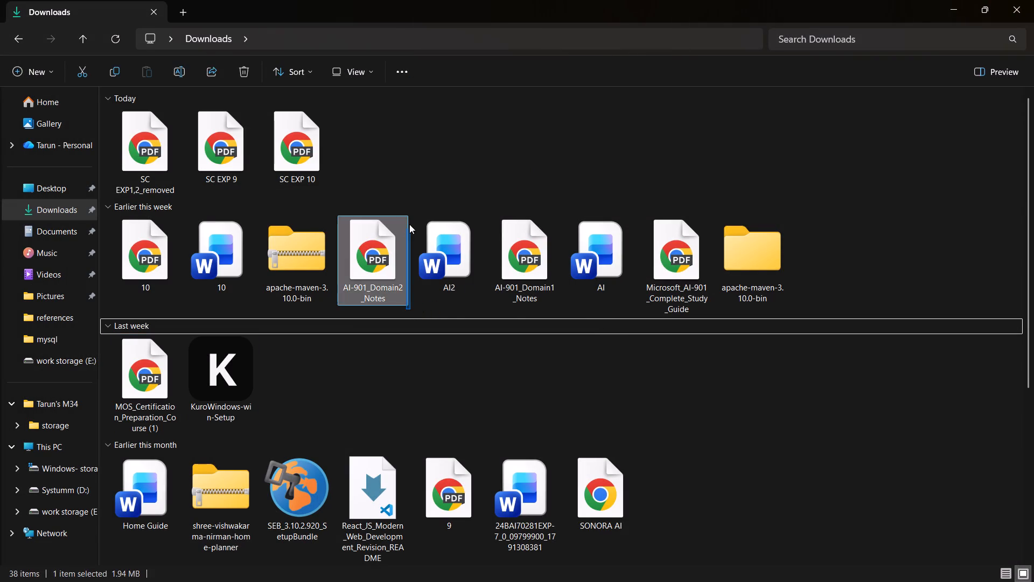
drag(409, 224, 623, 238)
ctrl+click(395, 285)
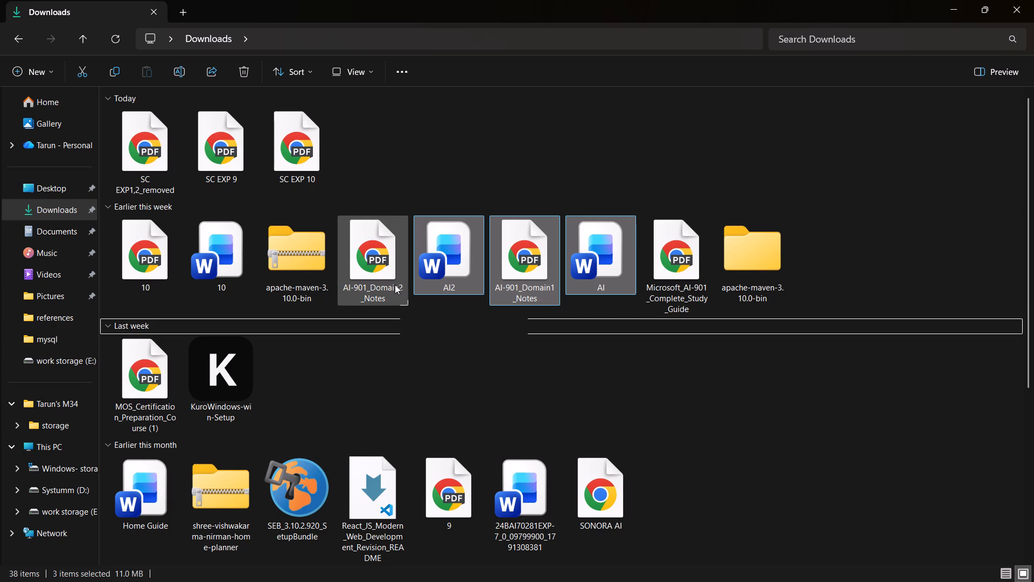
click(246, 71)
click(572, 314)
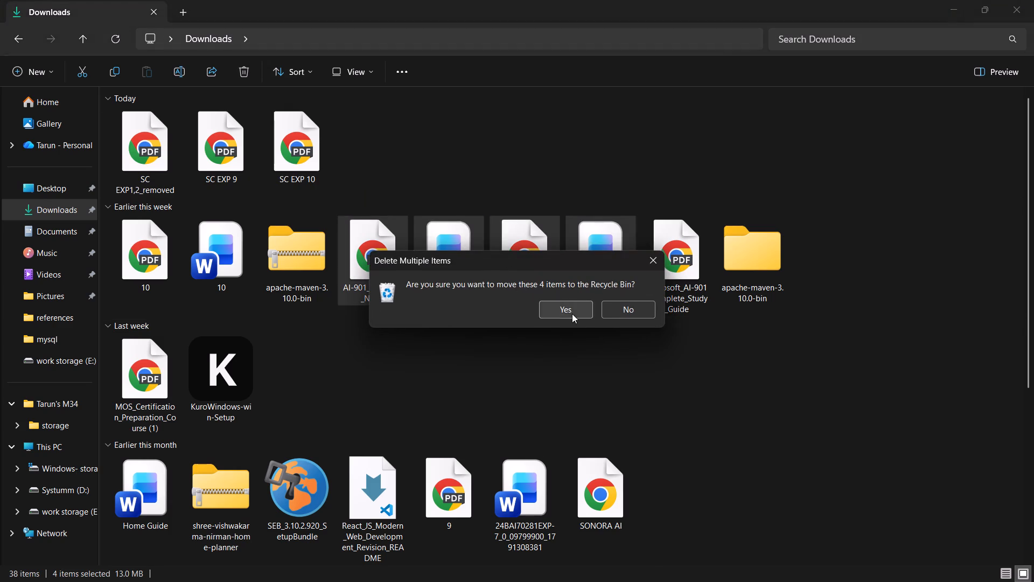
Check 10.pdf in the browser and move both the PDF and the Word document named 10 to the Recycle Bin.
double_click(149, 246)
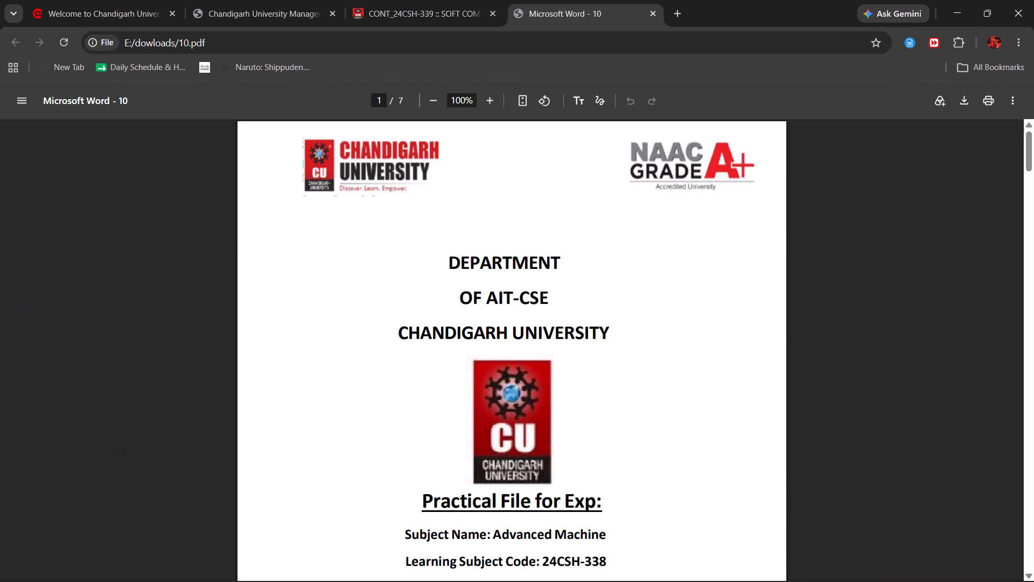
scroll(483, 255, down, 2)
click(655, 11)
click(962, 0)
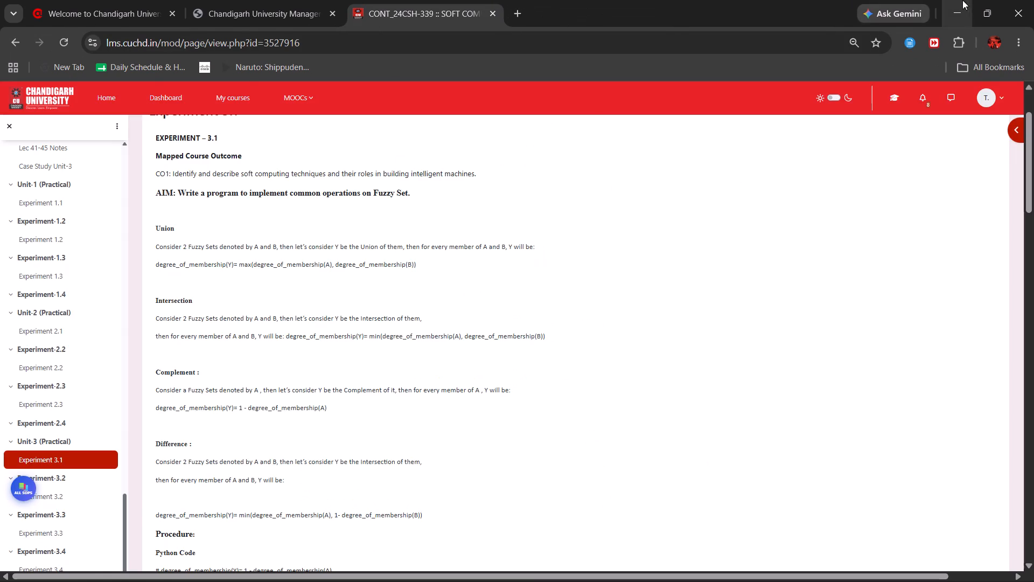
drag(134, 302, 207, 258)
click(239, 66)
click(574, 306)
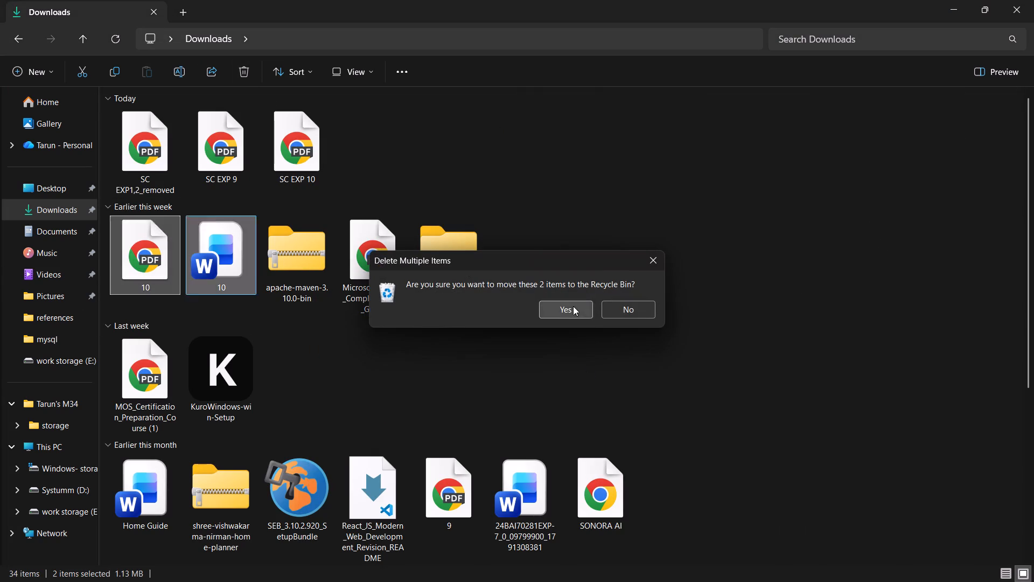
Move the Microsoft_AI-901_Complete_Study_Guide PDF to the Recycle Bin.
click(253, 279)
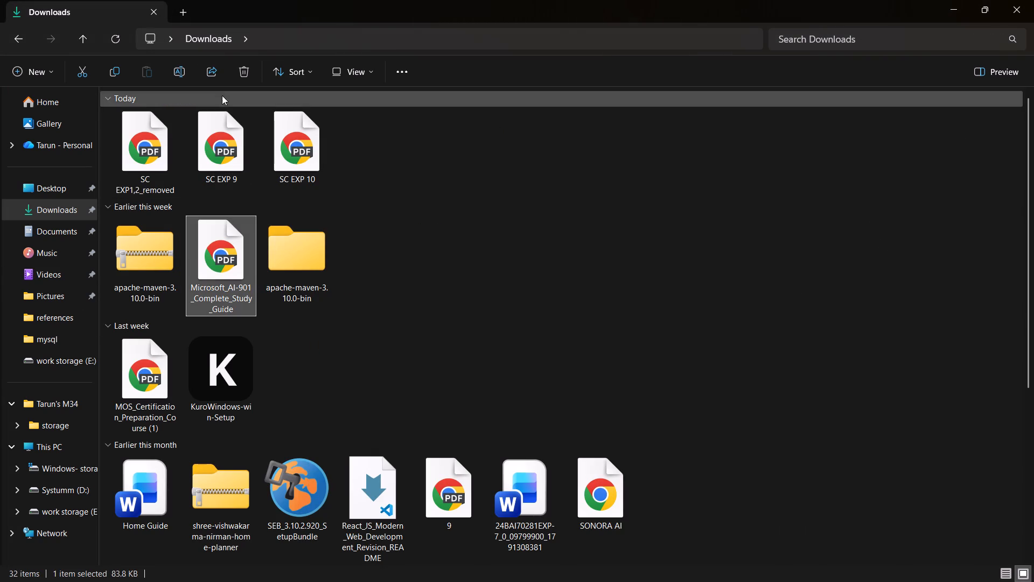
click(236, 69)
click(541, 329)
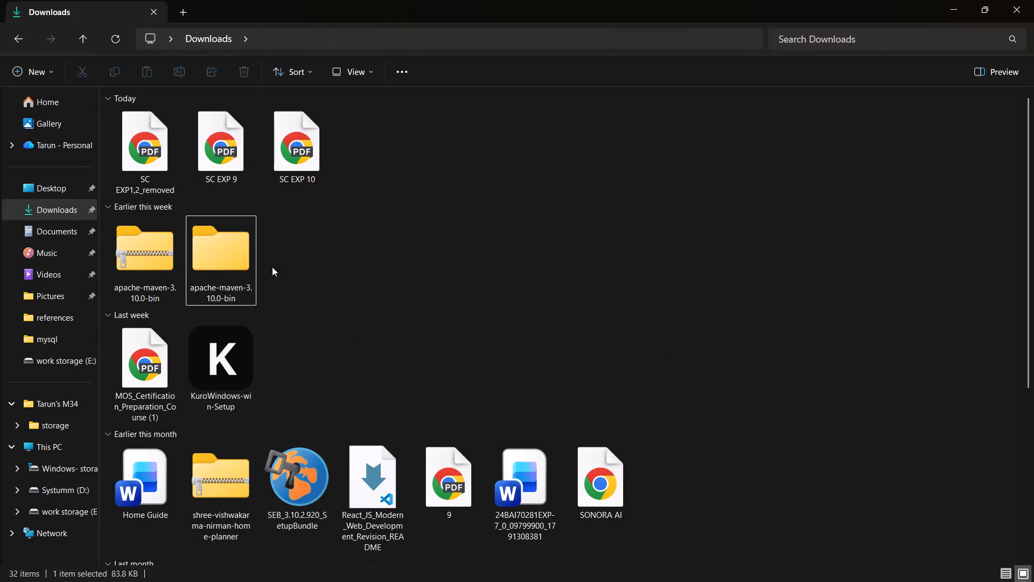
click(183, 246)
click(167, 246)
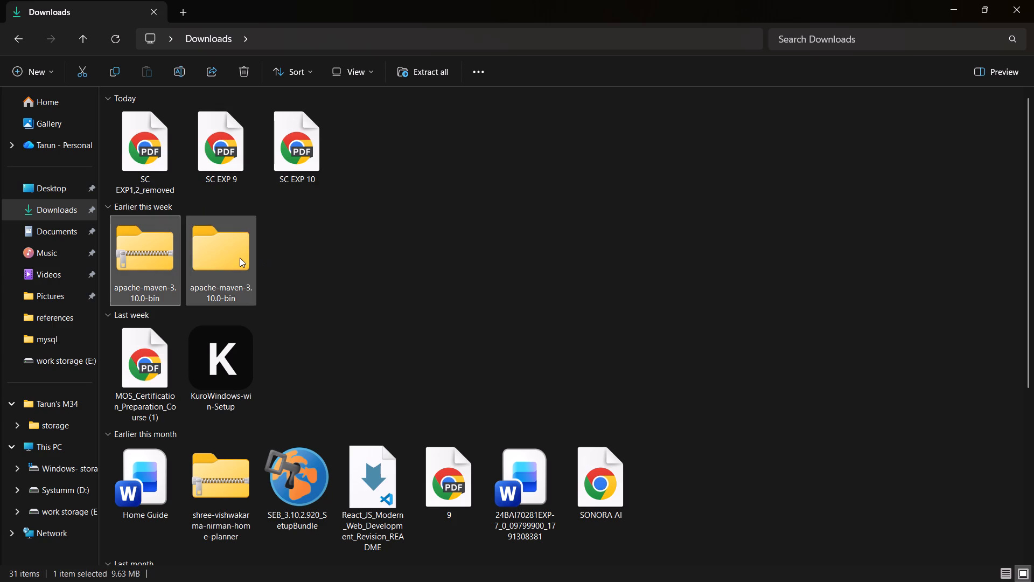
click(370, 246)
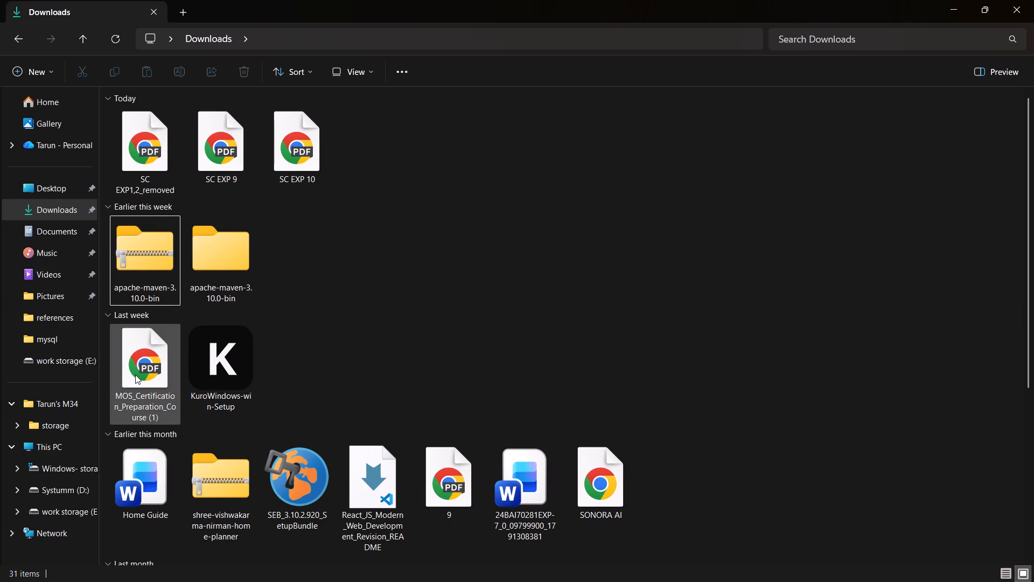
Check MOS_Certification_Preparation_Course (1) in the browser and move that PDF to the Recycle Bin.
double_click(135, 375)
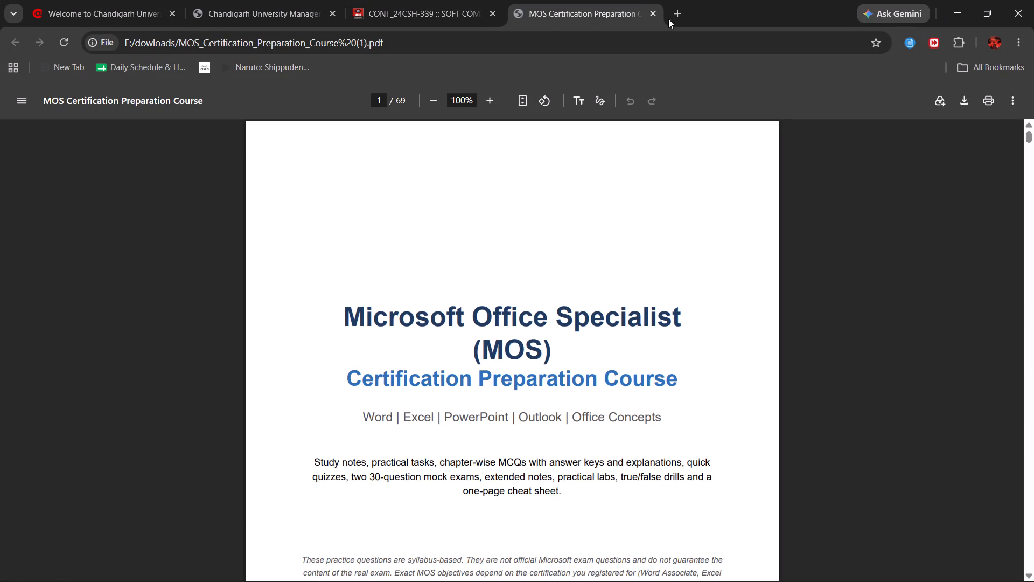
scroll(643, 213, down, 4)
click(655, 8)
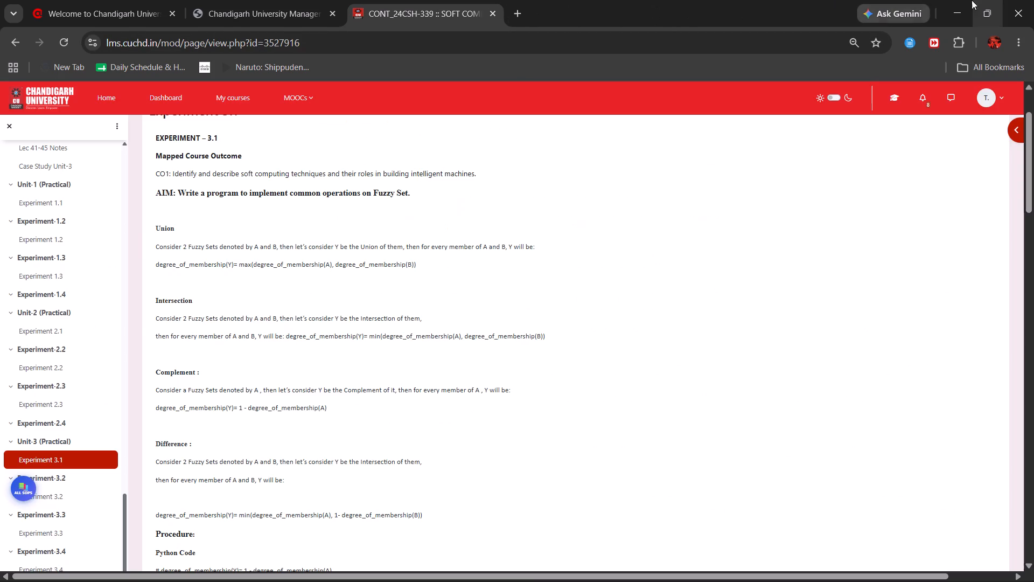
click(952, 0)
click(251, 74)
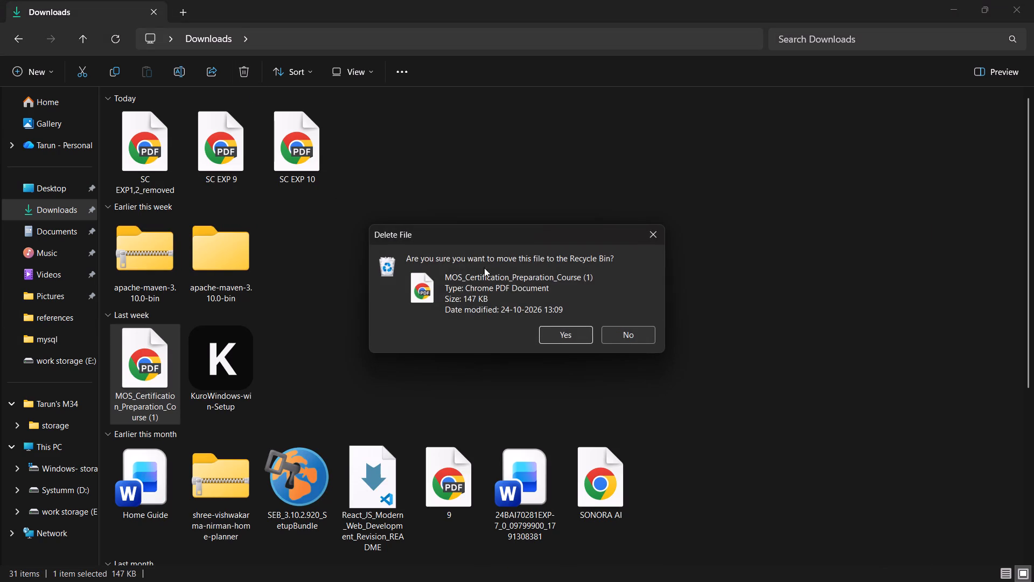
click(568, 340)
Open 9.pdf from the Earlier this month group to check its contents, and return to the Downloads folder.
scroll(502, 350, down, 2)
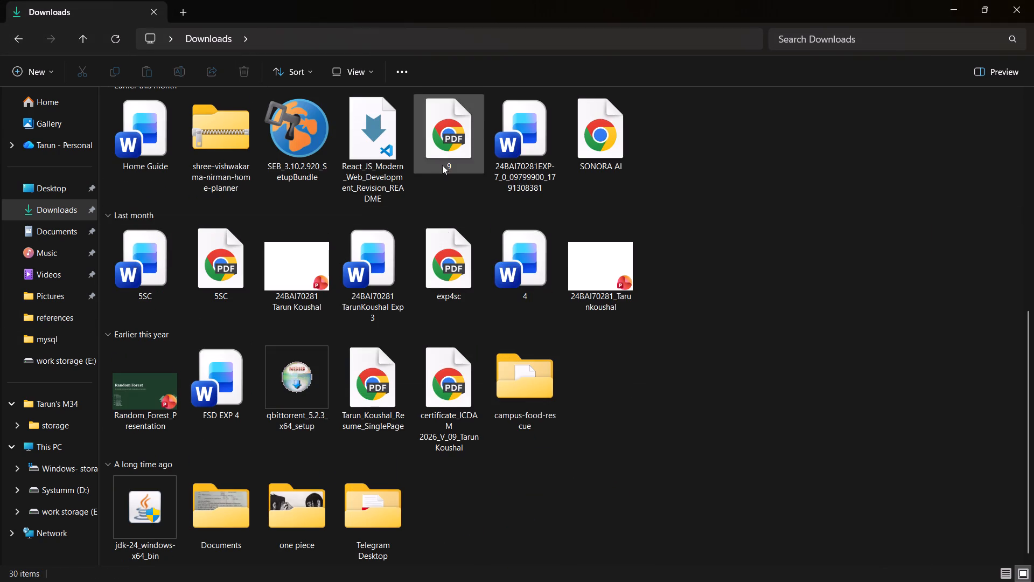
double_click(438, 145)
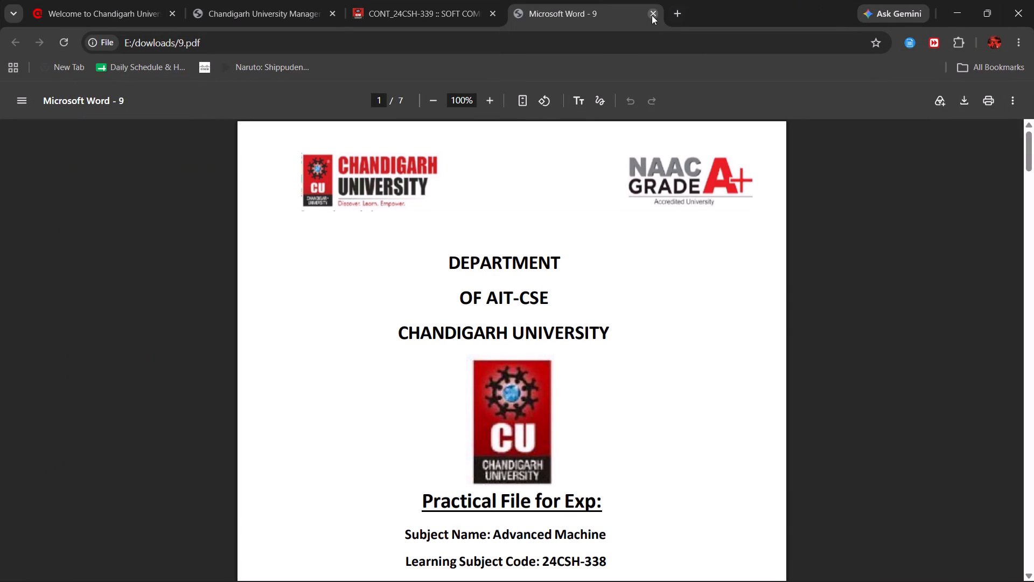
click(652, 16)
click(950, 0)
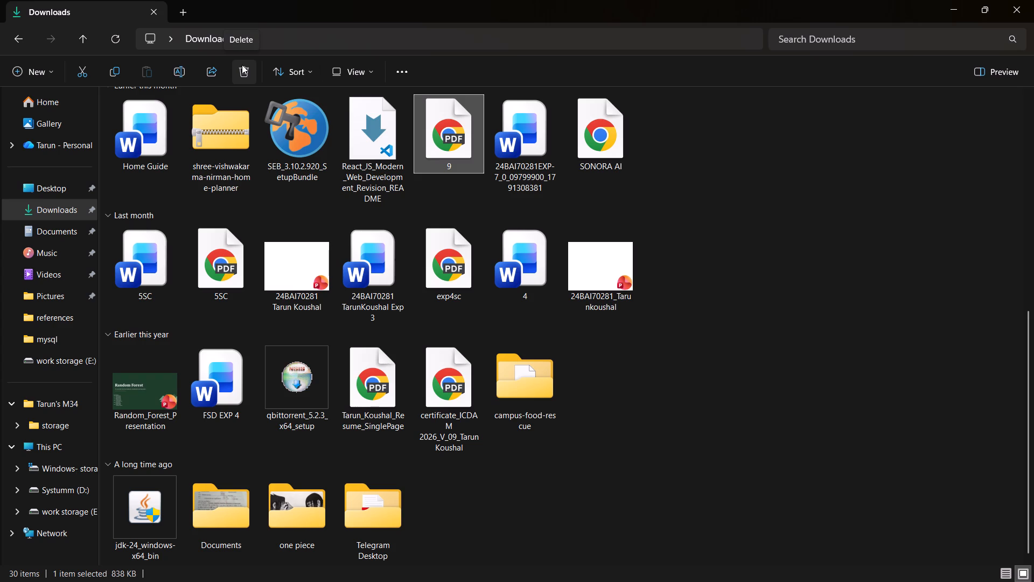
scroll(833, 366, up, 2)
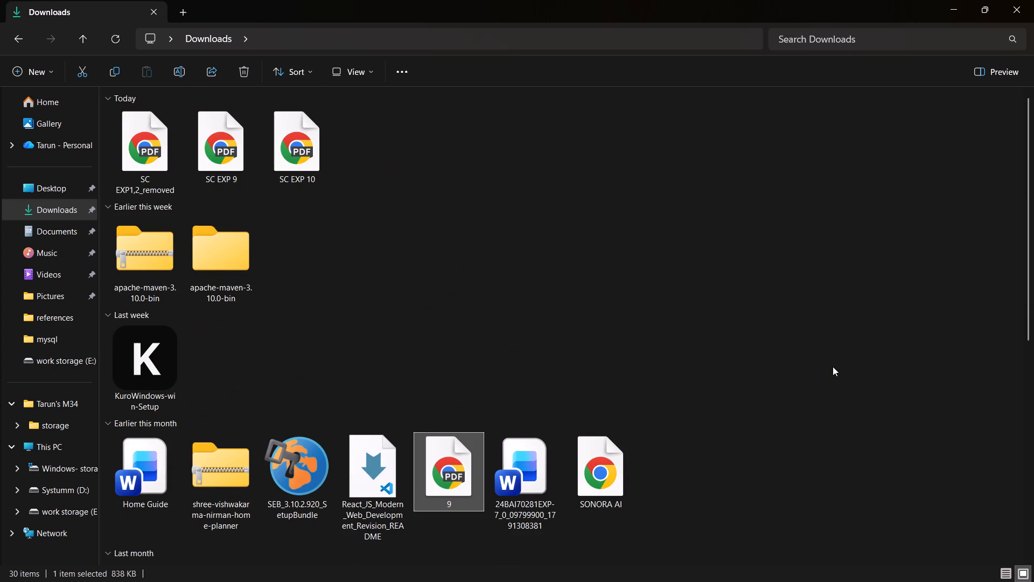
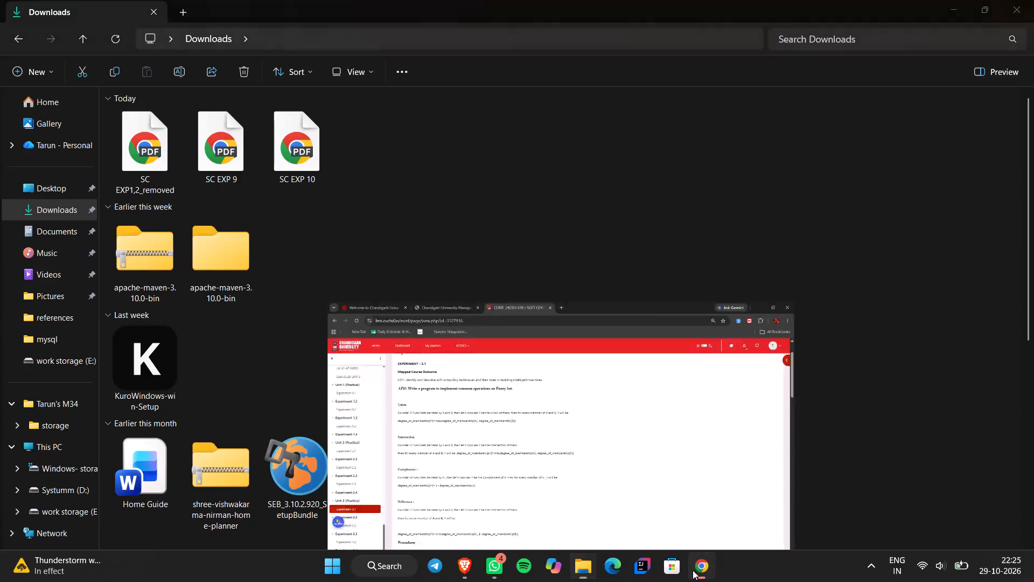
Search the web for "pdf to word" in a new browser tab and open iLovePDF's PDF to WORD converter.
click(511, 10)
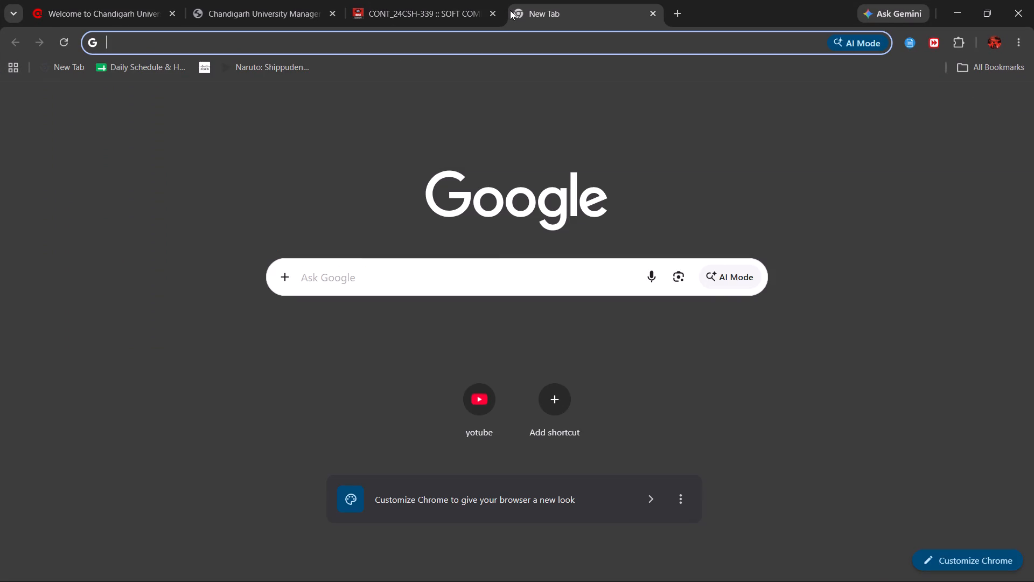
text(pdf)
key(Return)
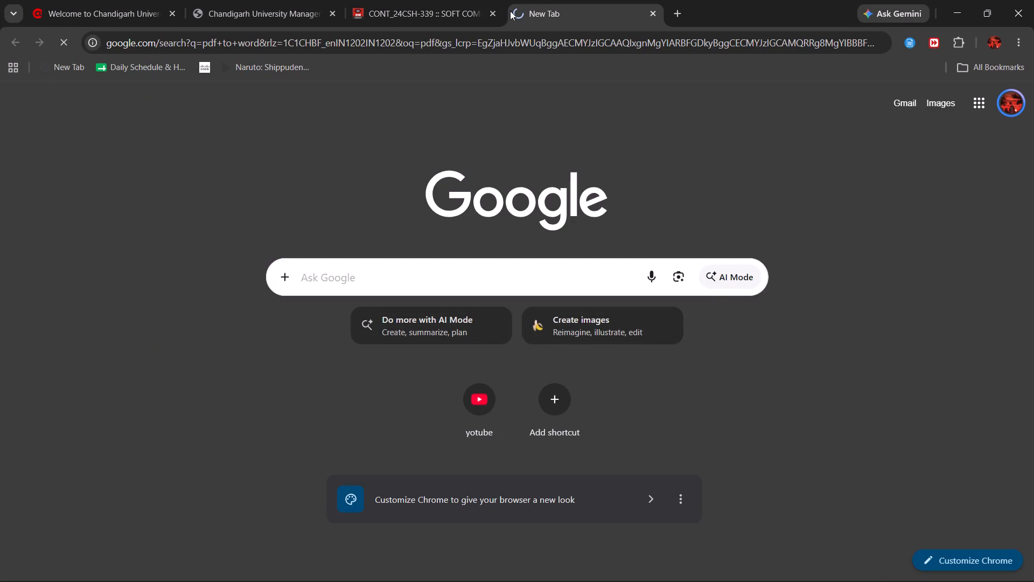
click(275, 205)
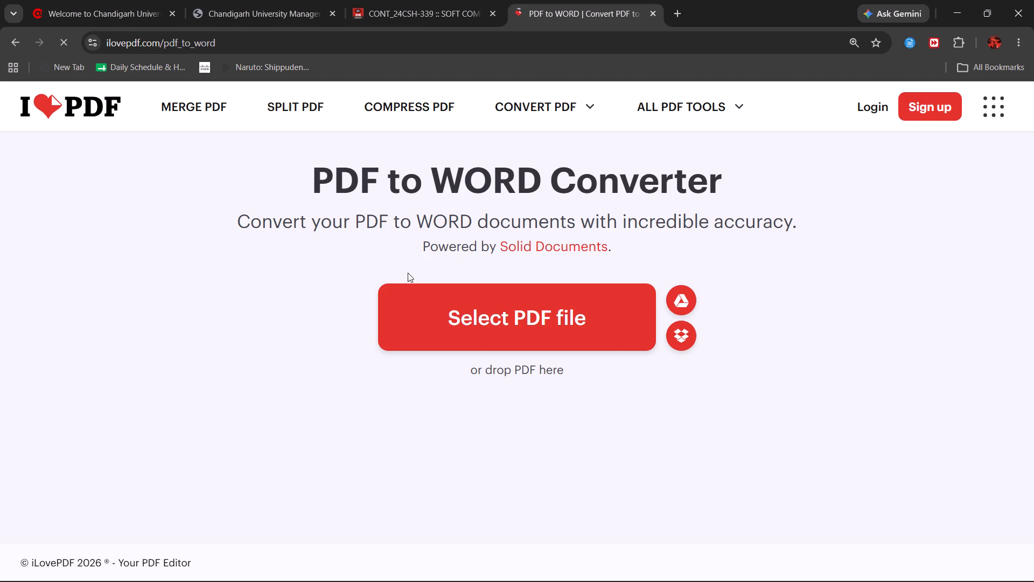
Convert the SC EXP1,2_removed PDF to Word without OCR and save the document in the Downloads folder.
click(453, 301)
click(243, 157)
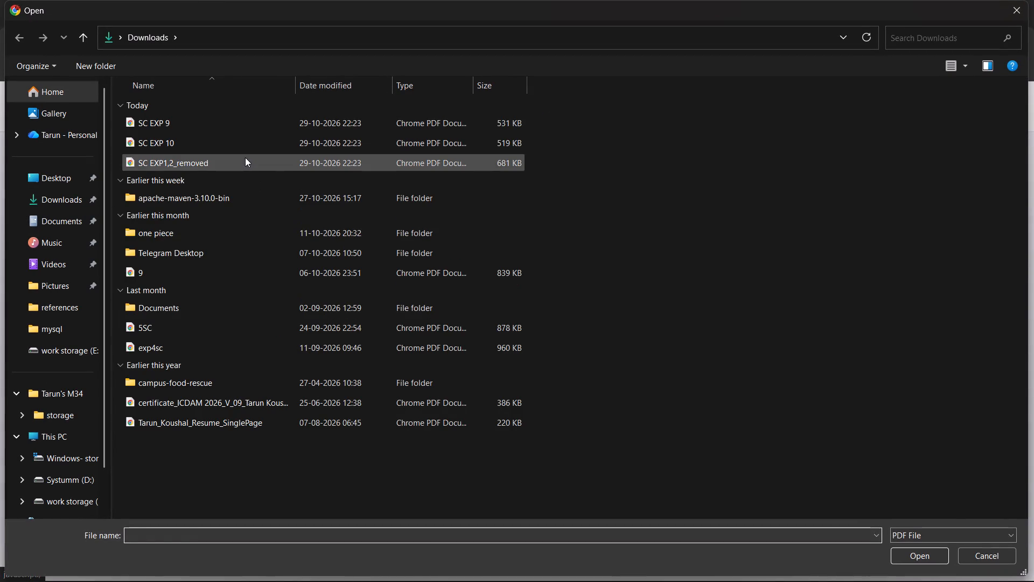
click(921, 553)
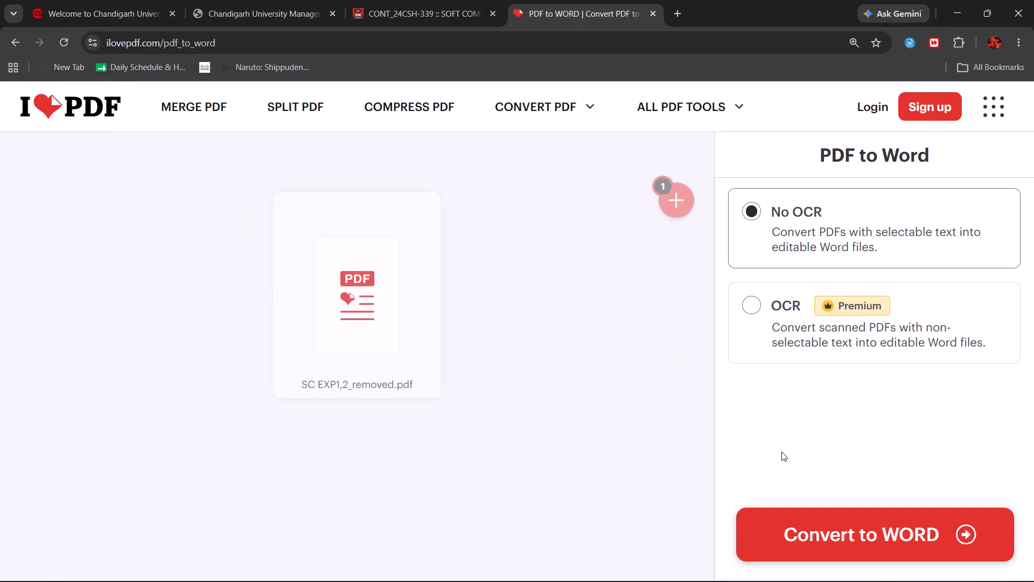
click(861, 519)
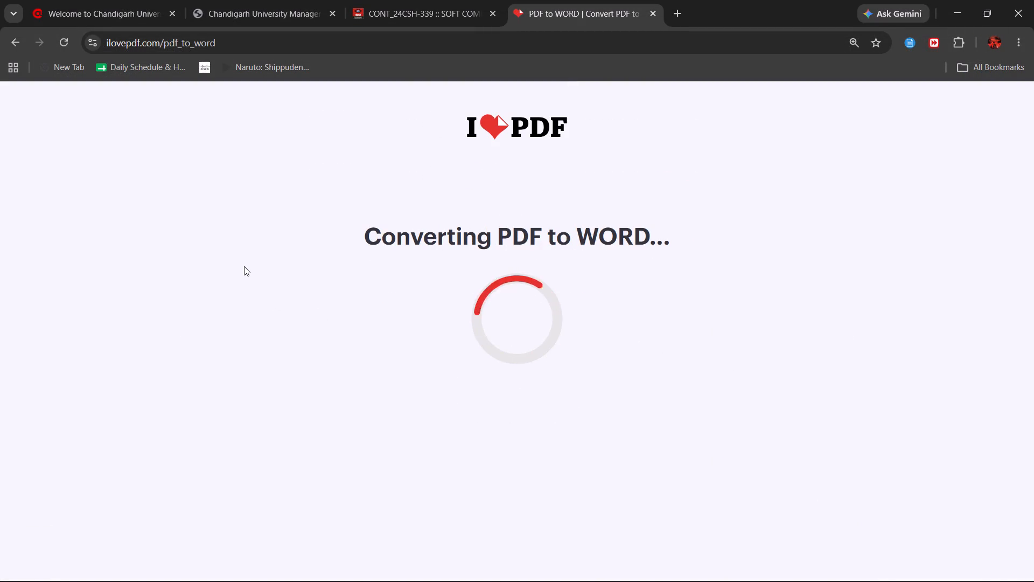
click(505, 224)
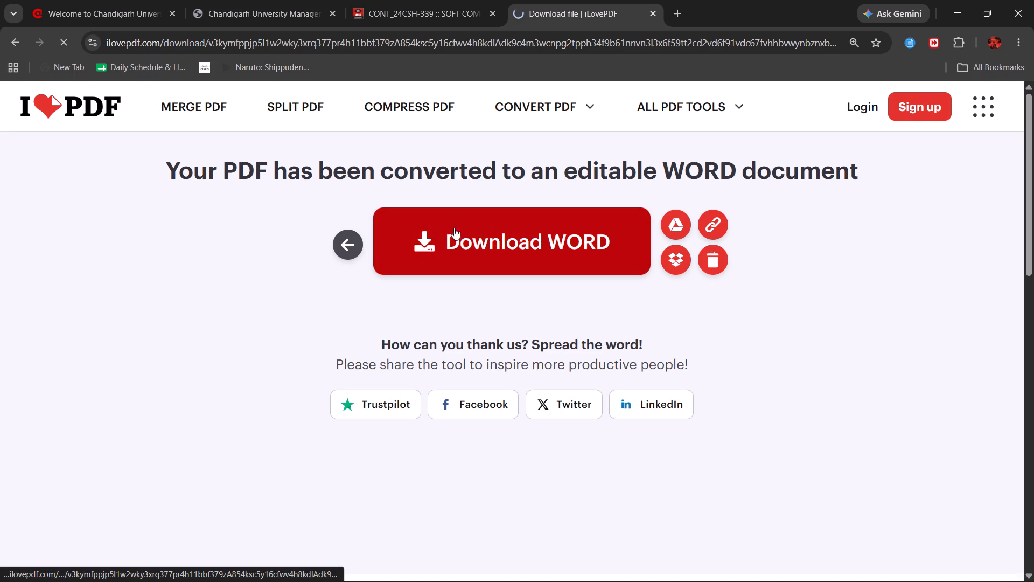
click(59, 197)
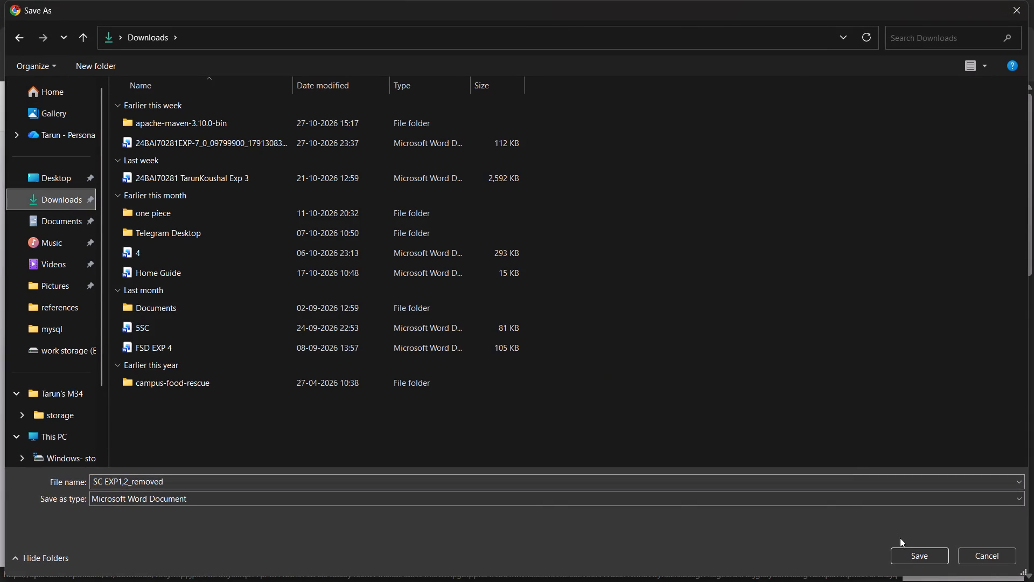
click(903, 549)
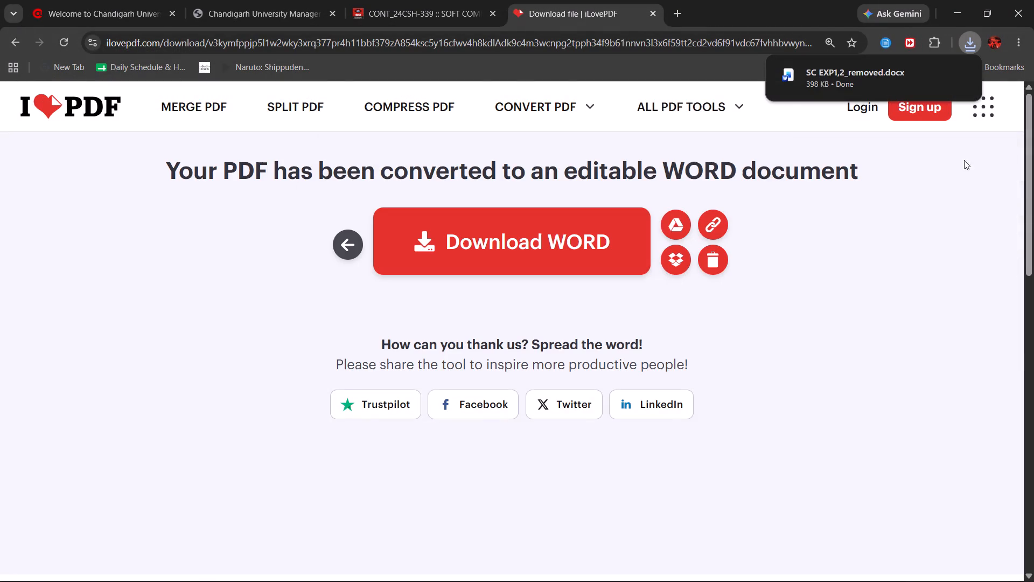
Convert the SC EXP 9 PDF to Word without OCR and save the document as SC EXP 9 in Downloads.
click(347, 248)
click(511, 307)
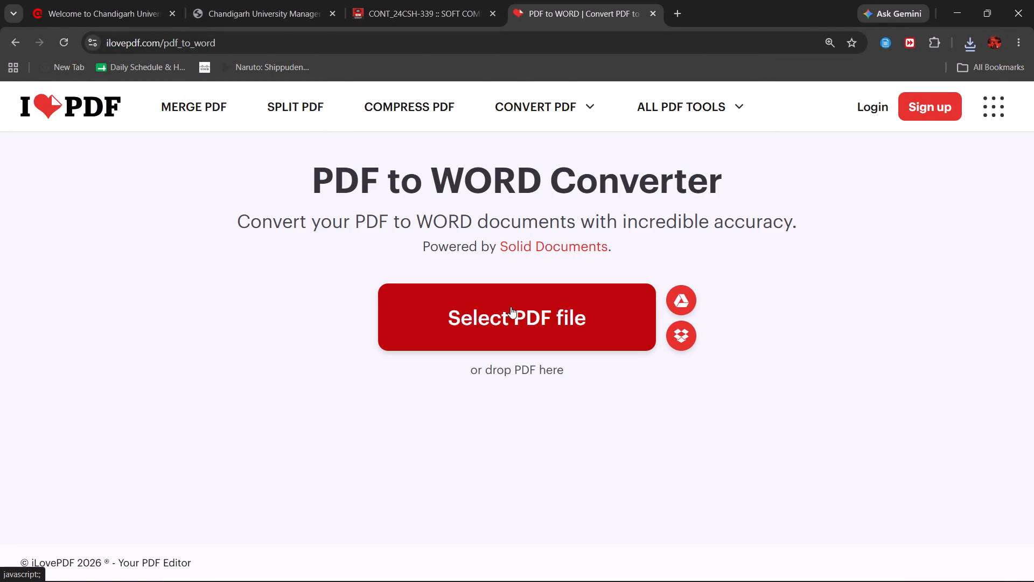
click(263, 124)
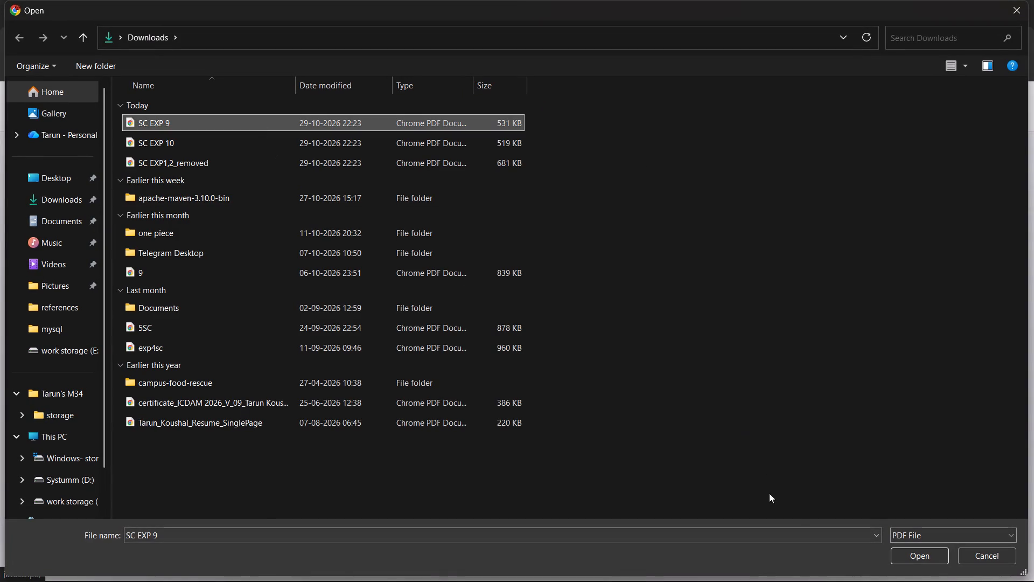
click(921, 557)
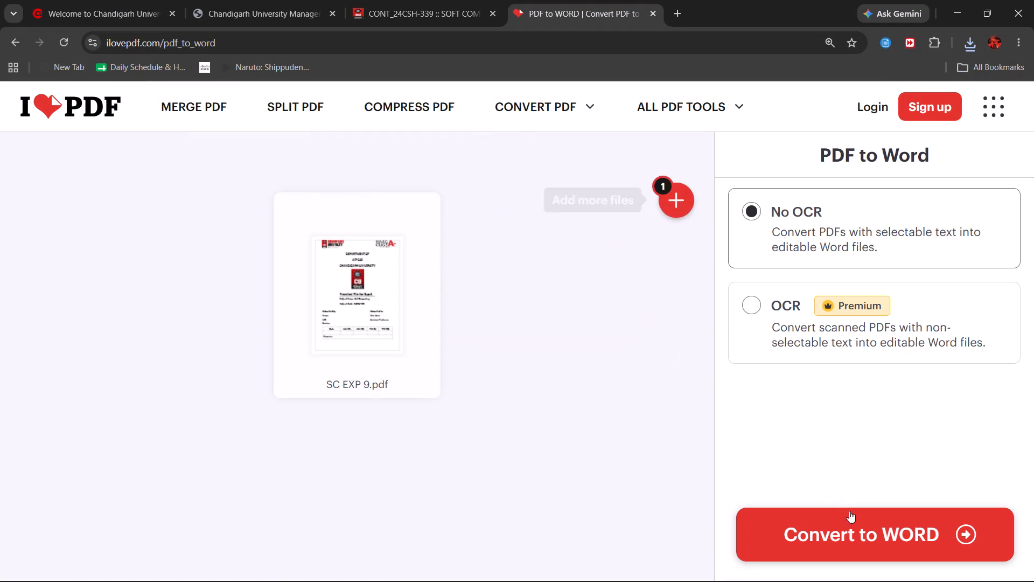
click(854, 519)
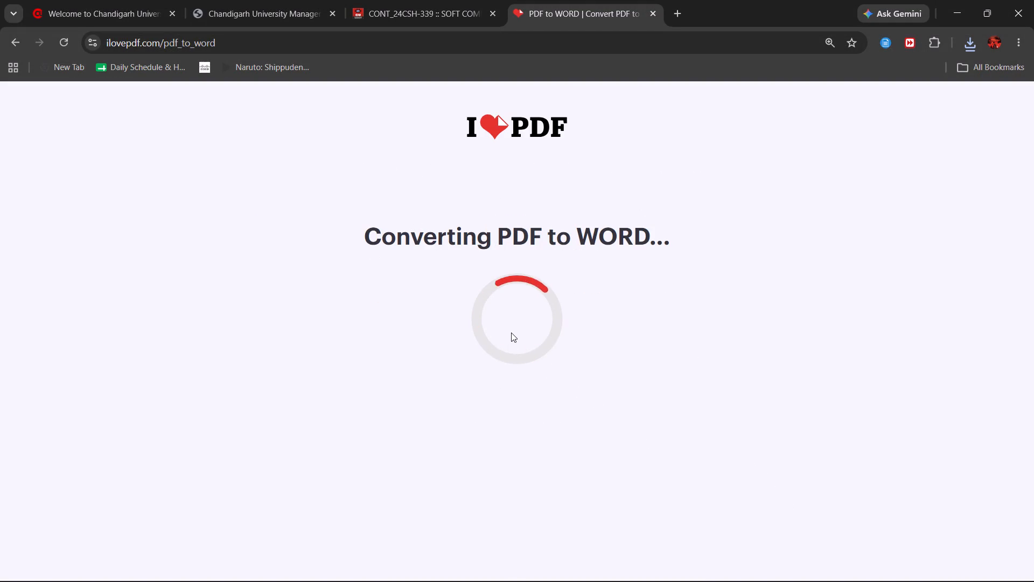
click(546, 249)
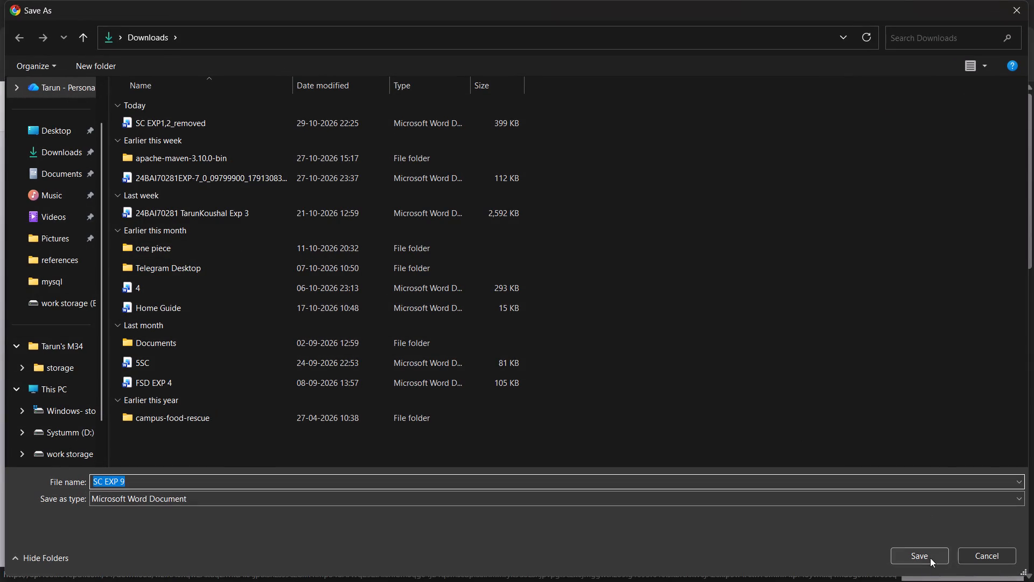
click(923, 564)
Switch to the Downloads folder and open the SC EXP1,2_removed Word document.
click(954, 0)
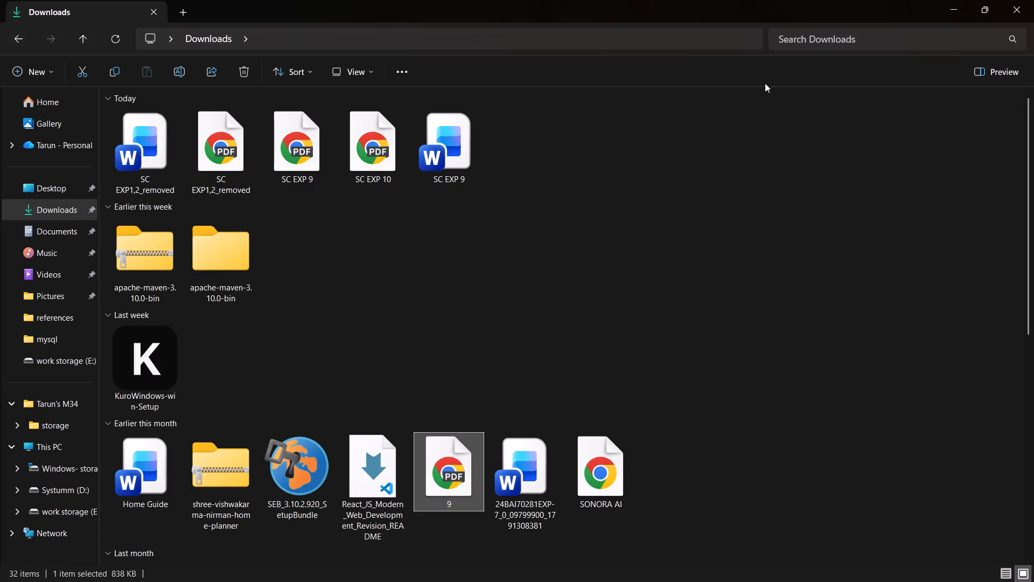
double_click(142, 155)
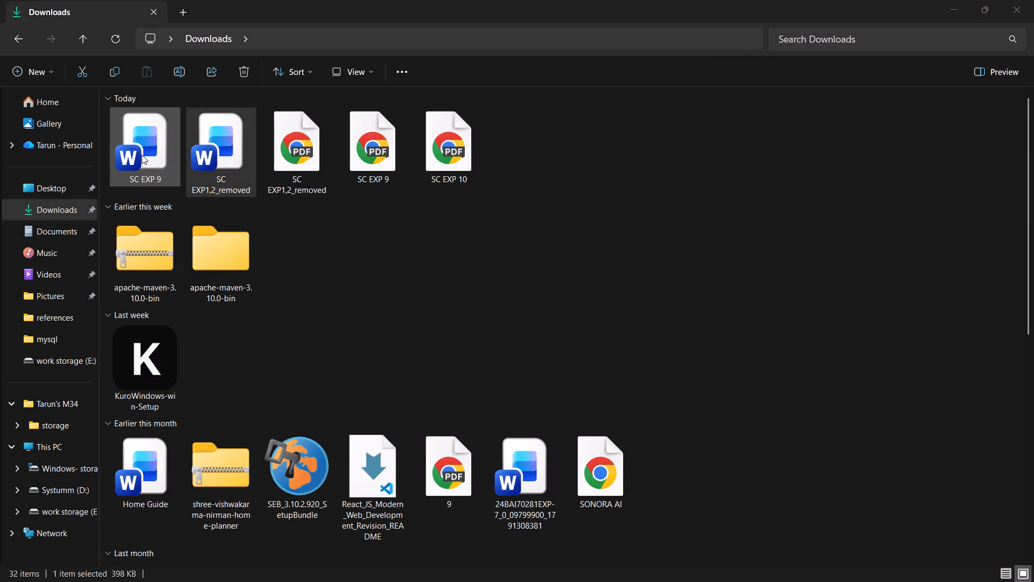
click(518, 54)
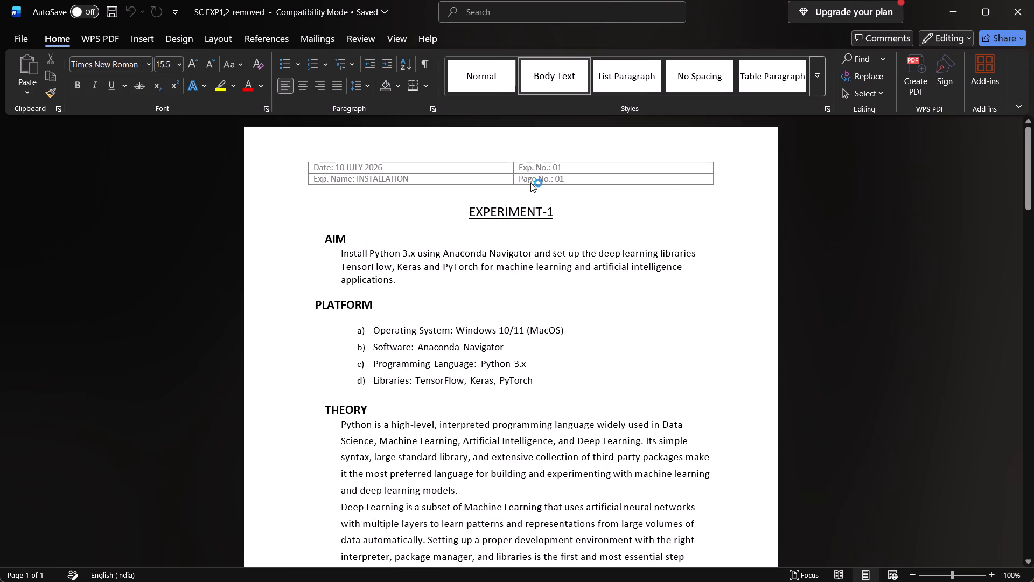
click(572, 211)
drag(572, 214, 294, 156)
click(591, 196)
Copy all of Experiment 1 from the AIM heading through the last item of its Learning Outcomes.
drag(324, 234, 485, 235)
scroll(334, 242, down, 6)
scroll(425, 228, down, 8)
scroll(485, 235, down, 3)
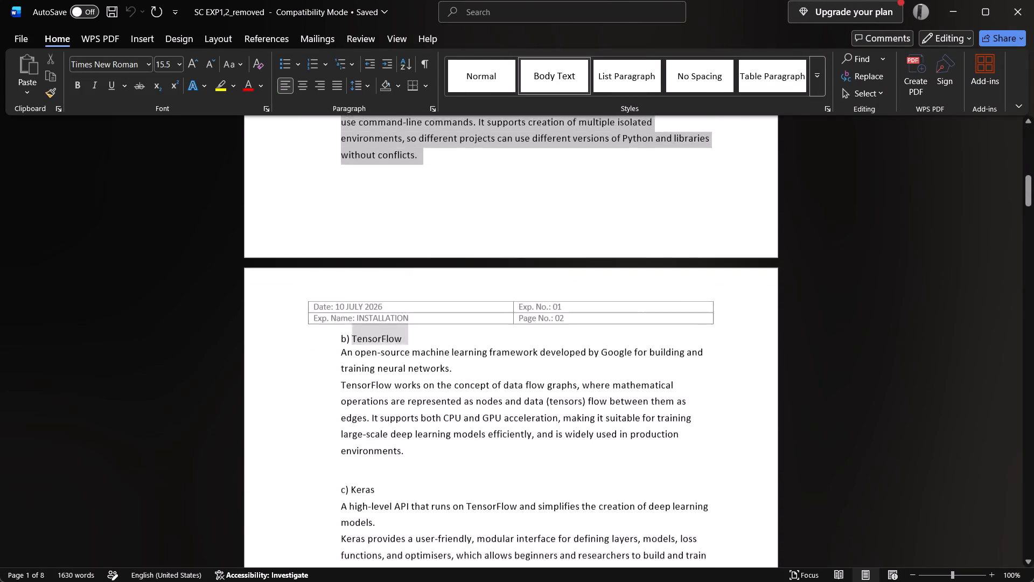
scroll(485, 235, down, 1)
drag(485, 235, 511, 258)
scroll(485, 237, down, 13)
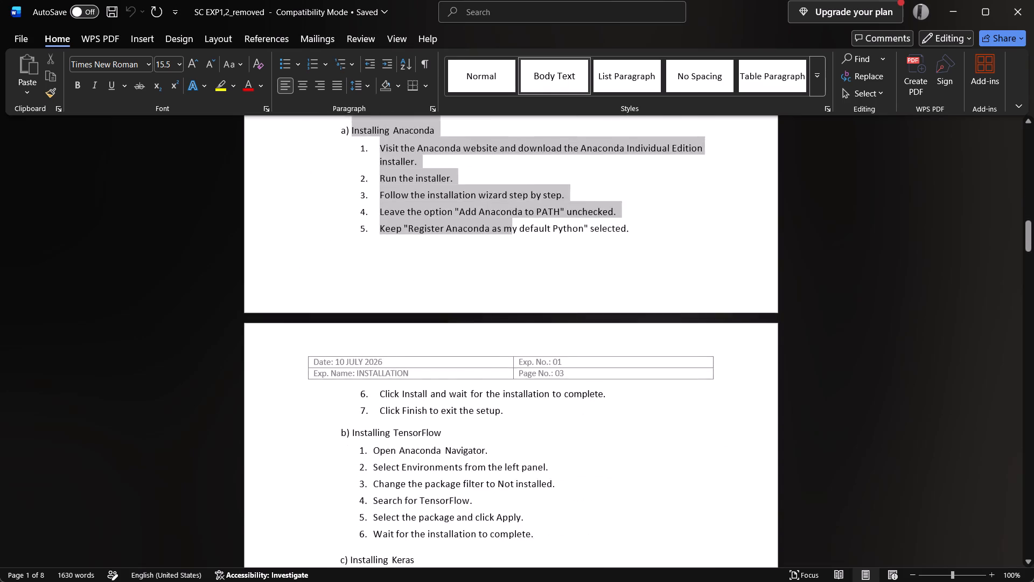
drag(511, 258, 509, 262)
scroll(510, 258, down, 18)
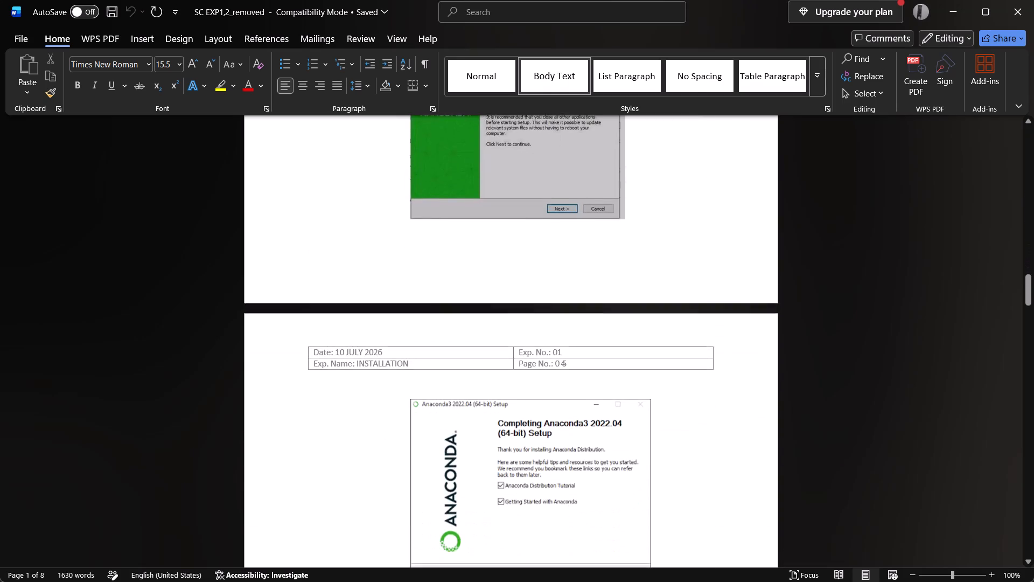
drag(509, 262, 577, 281)
scroll(509, 262, down, 14)
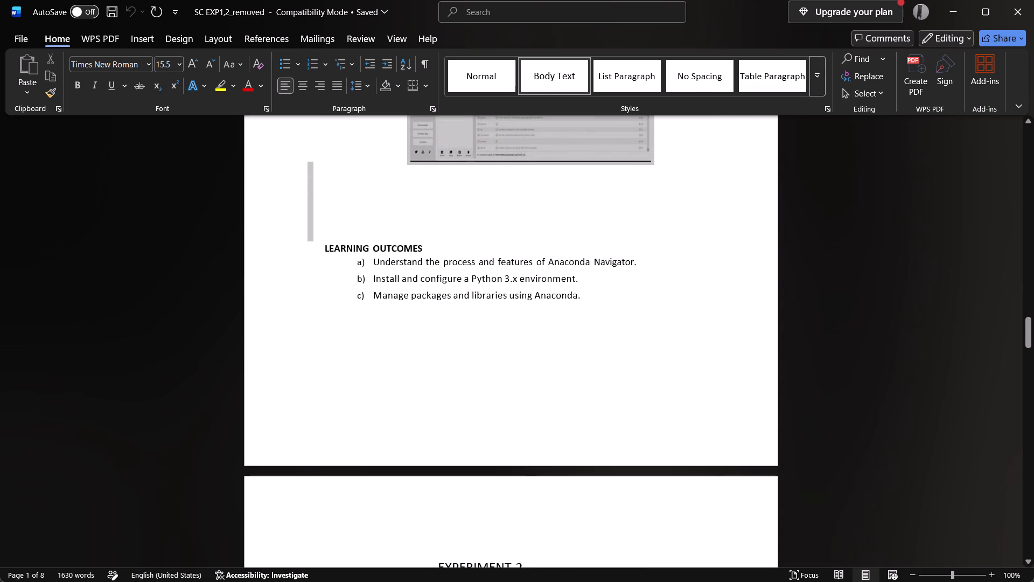
drag(577, 281, 613, 296)
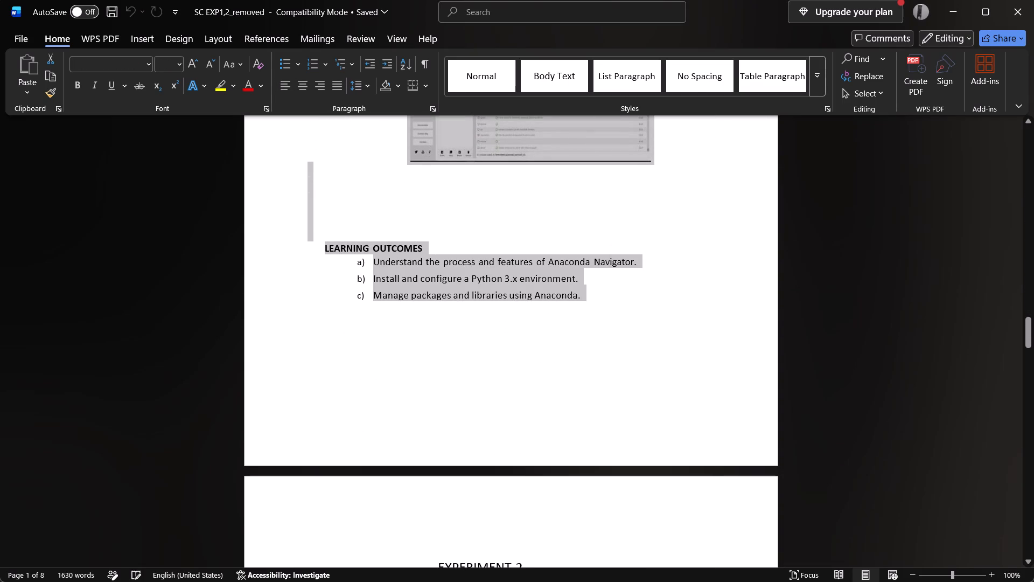
key(ctrl+c)
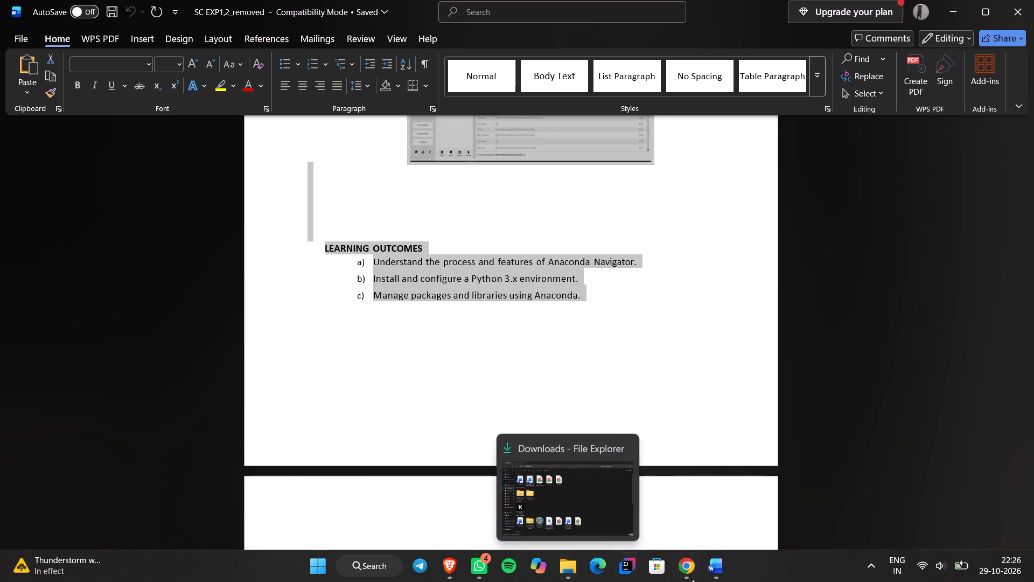
Return to the Downloads folder and open the SC EXP 9 Word document.
click(716, 573)
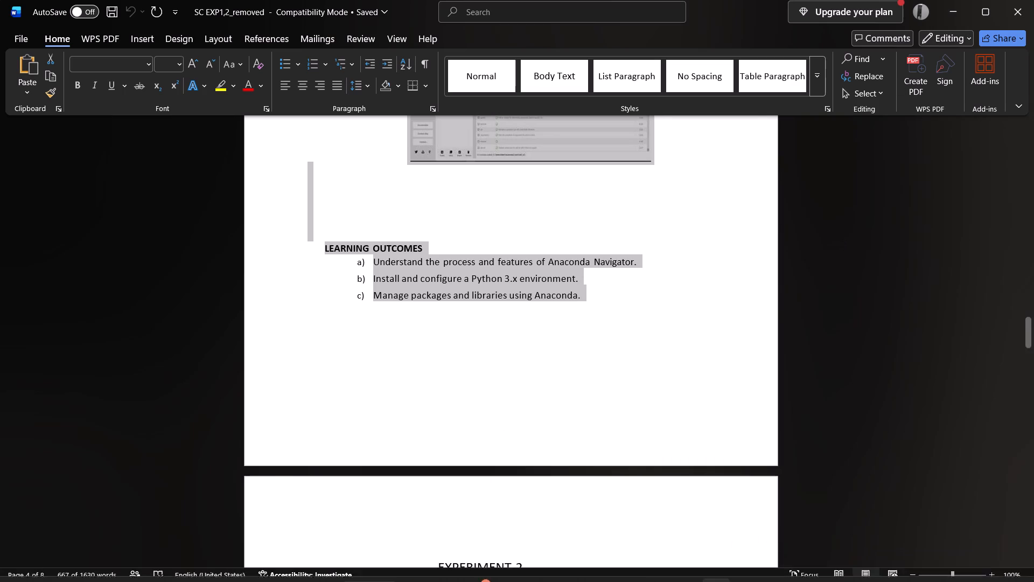
click(567, 569)
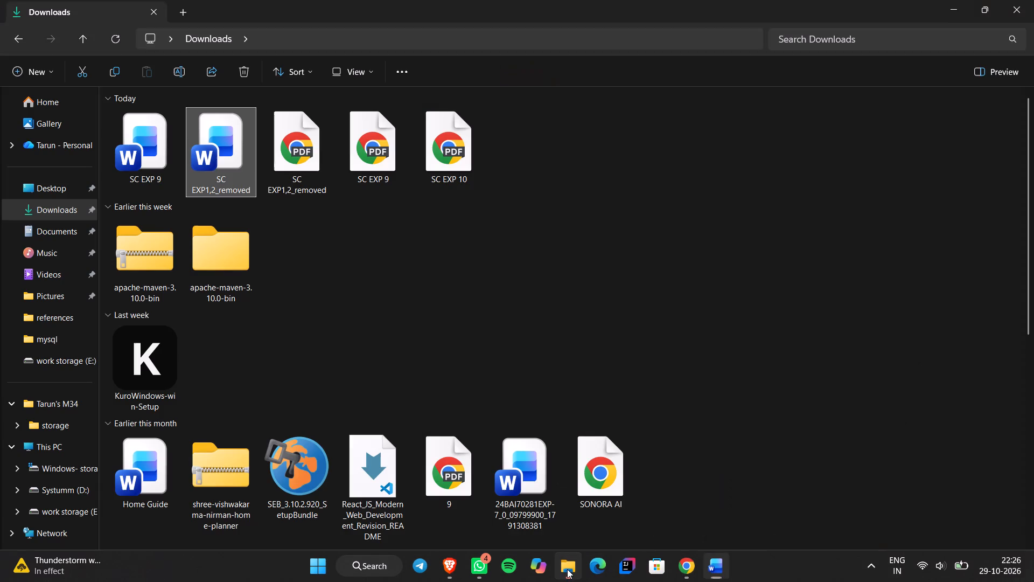
double_click(130, 171)
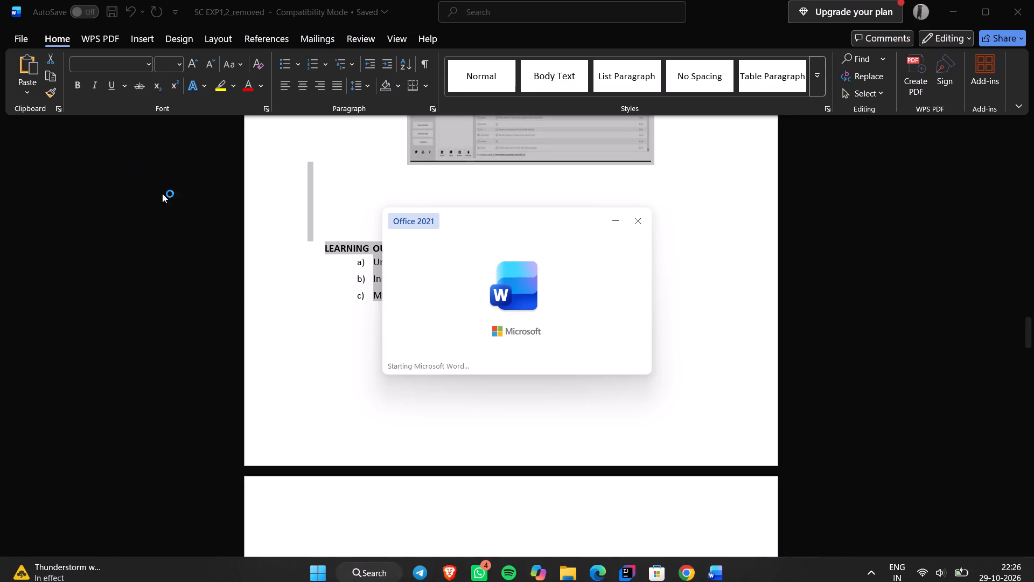
click(535, 70)
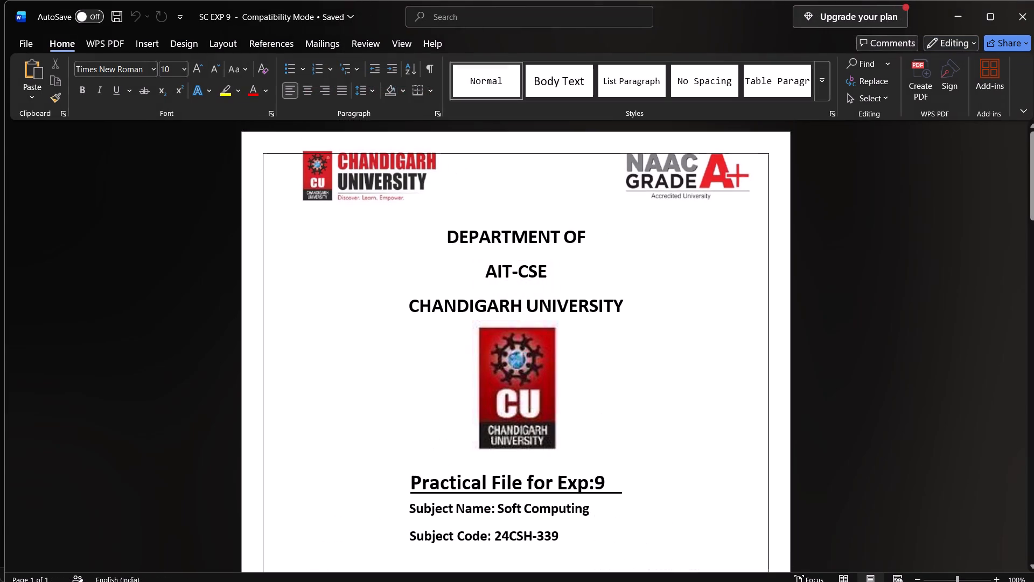
Change the experiment number in the cover page's "Practical File for Exp" heading to 01.
scroll(517, 357, down, 3)
click(612, 339)
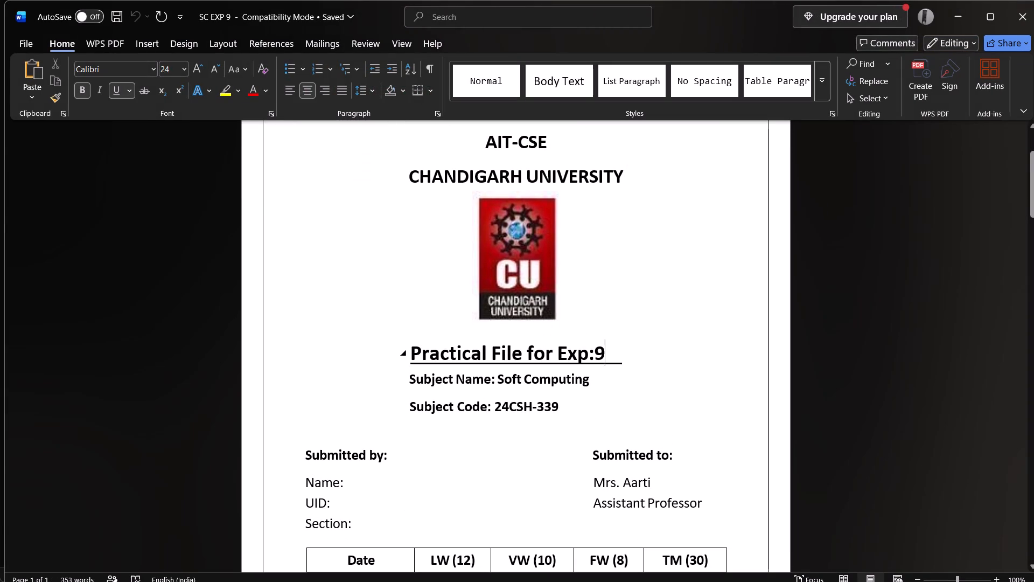
key(BackSpace)
key(0)
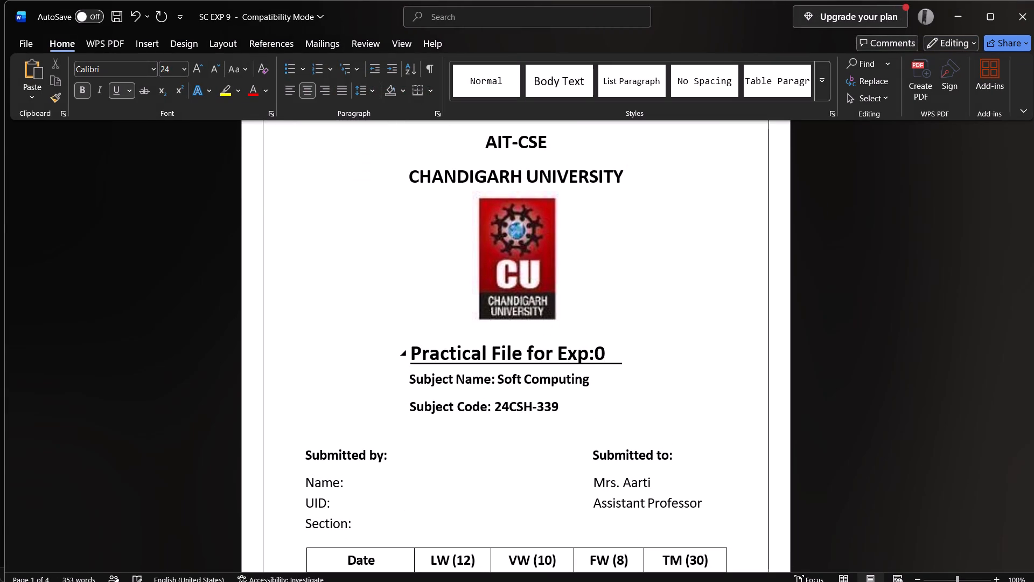
key(1)
Replace the Experiment 9 content, from AIM through the end of Learning Outcomes, with the copied Experiment 1 content.
scroll(645, 392, down, 3)
scroll(535, 400, down, 9)
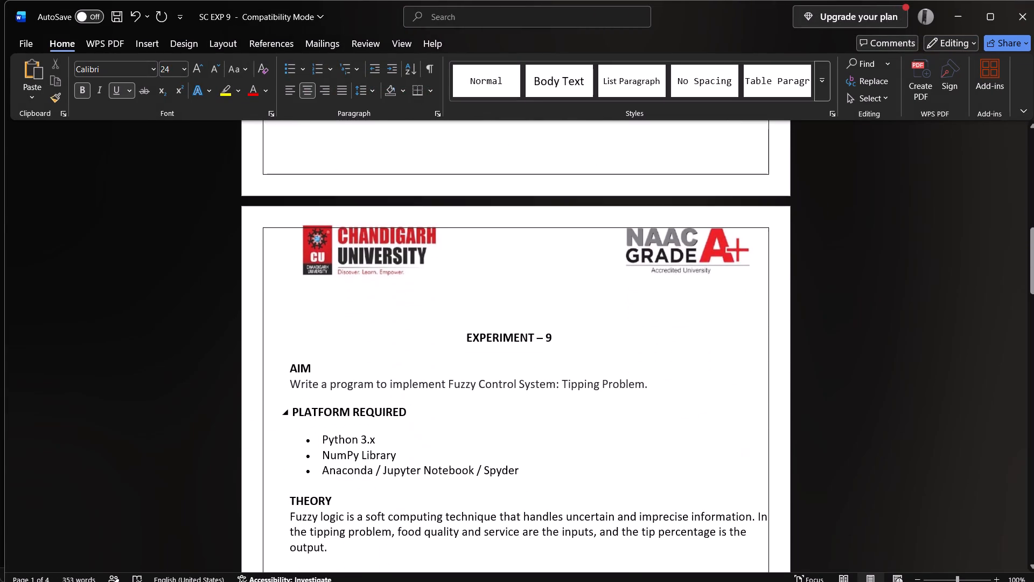
drag(281, 345, 281, 351)
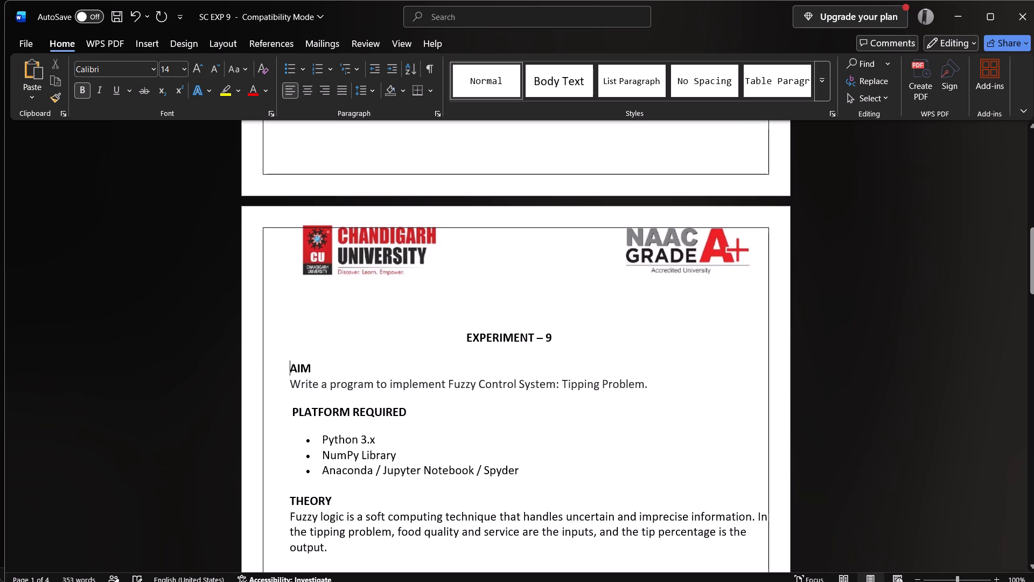
drag(282, 364, 418, 419)
scroll(291, 375, down, 5)
scroll(334, 391, up, 1)
scroll(346, 391, down, 3)
scroll(388, 399, down, 12)
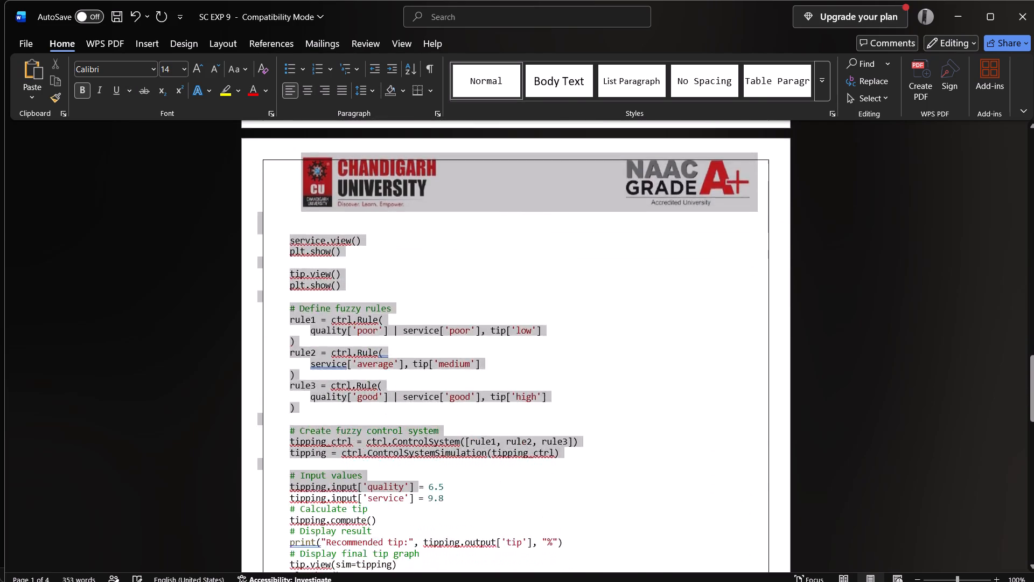
scroll(418, 419, down, 18)
drag(418, 419, 625, 377)
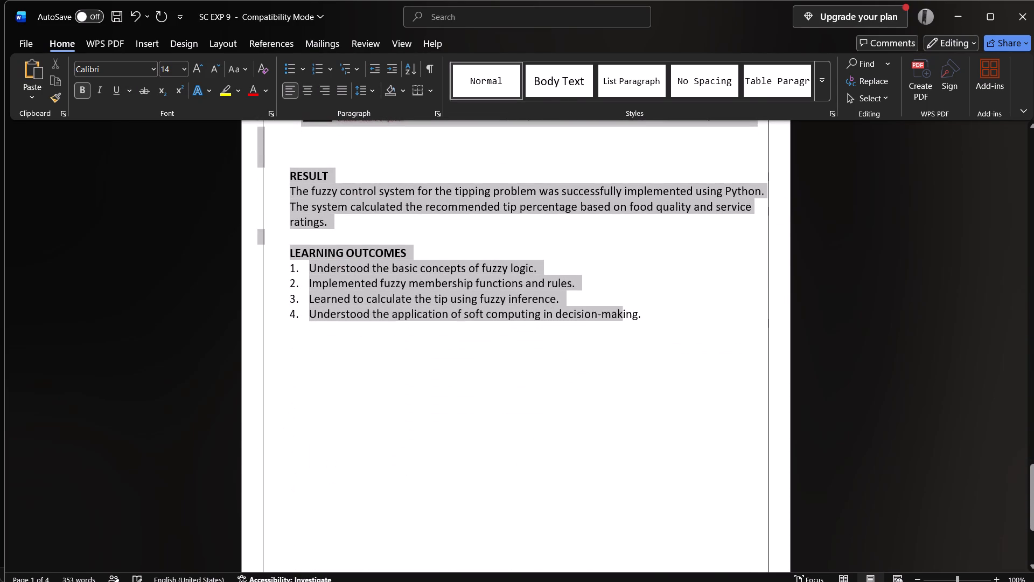
drag(625, 377, 673, 361)
key(ctrl+v)
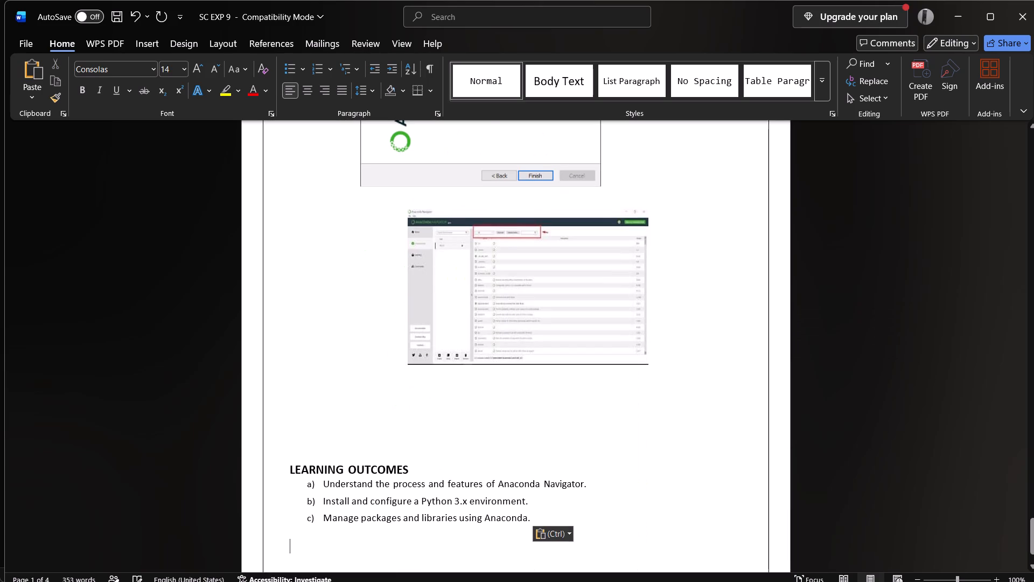
Examine the pasted Experiment 1 pages, including the installation screenshots and the repeated Date/Exp. No. tables.
scroll(648, 373, up, 4)
click(425, 263)
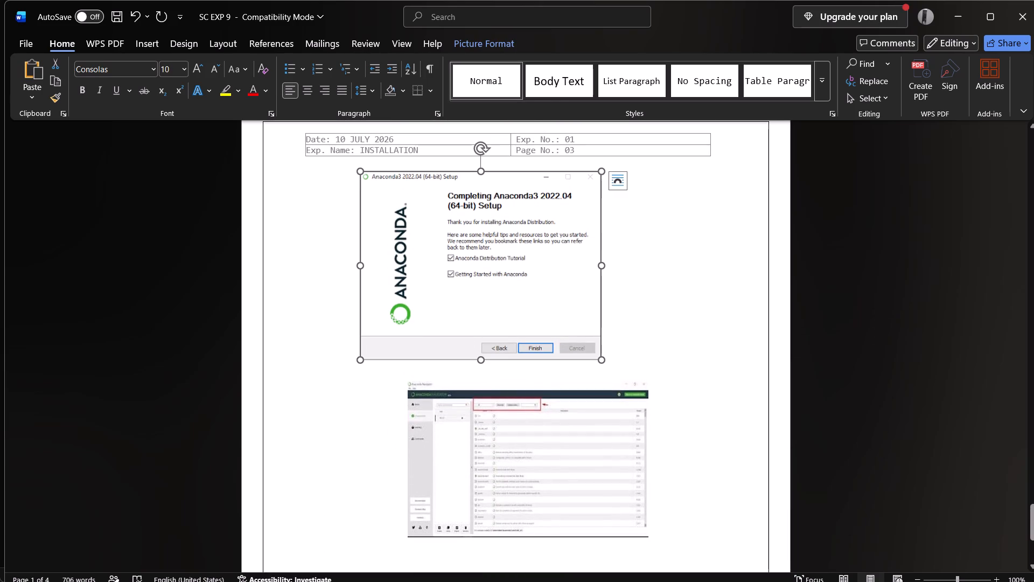
drag(470, 248, 393, 245)
click(650, 145)
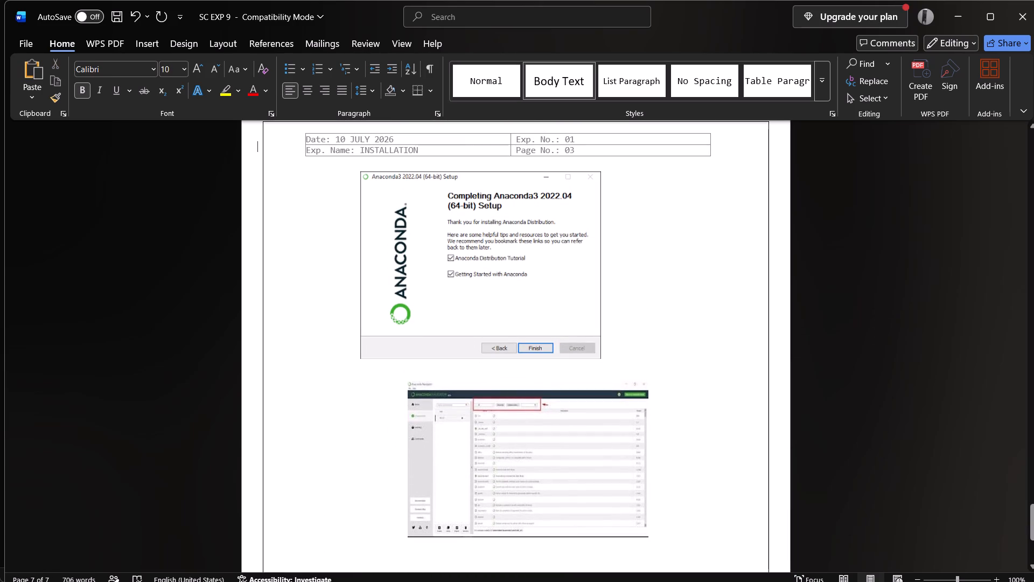
drag(701, 147, 709, 150)
drag(725, 152, 543, 149)
scroll(379, 174, up, 2)
drag(297, 224, 302, 221)
click(318, 217)
scroll(418, 257, up, 19)
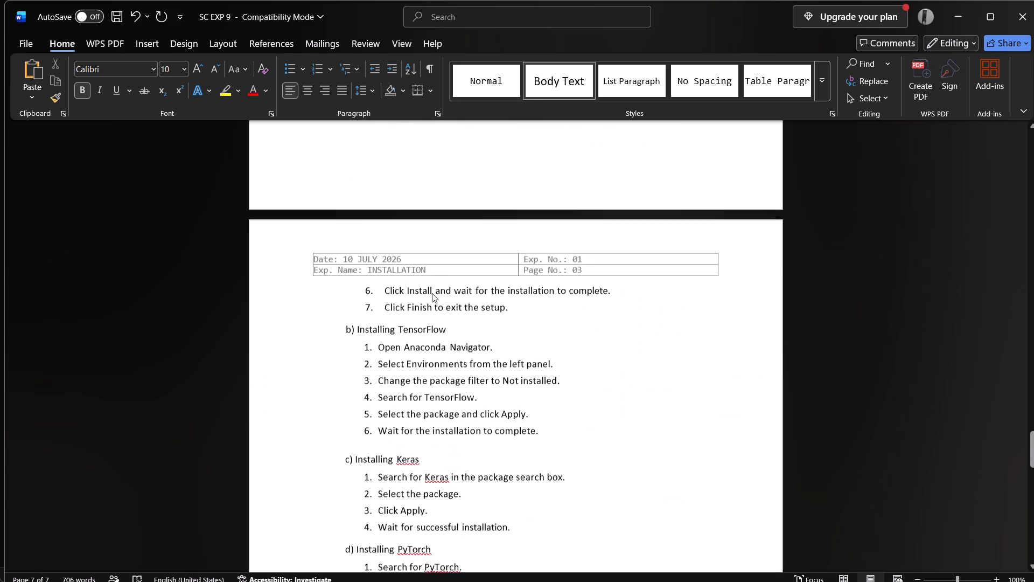
Undo the Experiment 1 paste and delete the selected Experiment 9 content.
key(ctrl+z)
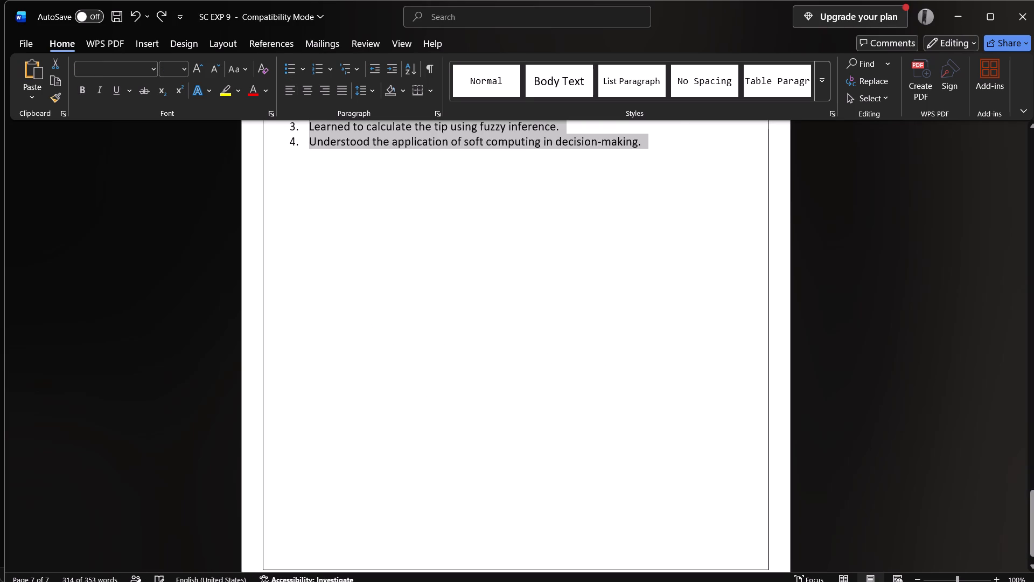
key(BackSpace)
Delete the "EXPERIMENT – 9" heading from page 2, leaving only the university logo banner there.
scroll(511, 368, up, 3)
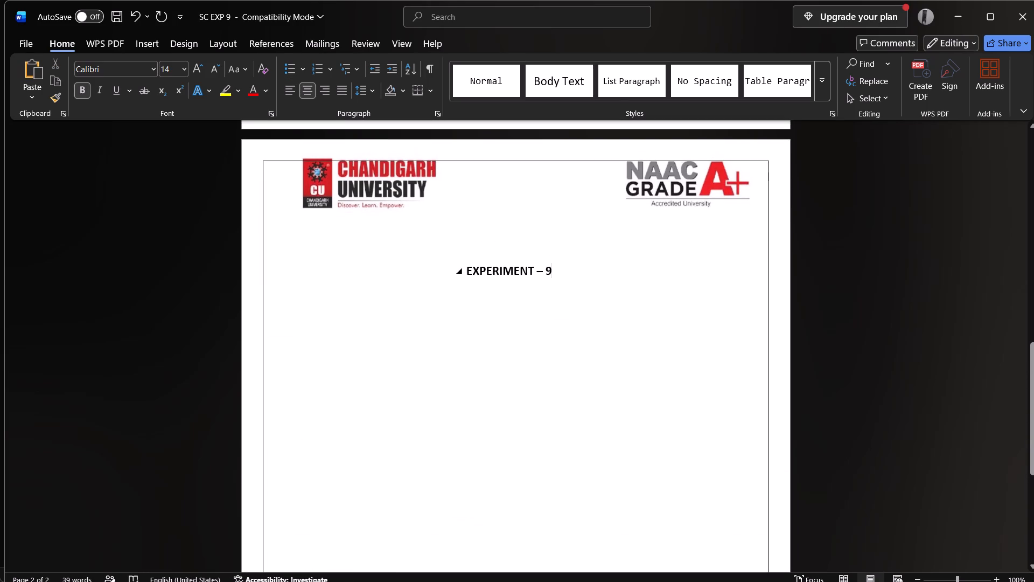
click(557, 267)
key(BackSpace)
drag(561, 277, 547, 276)
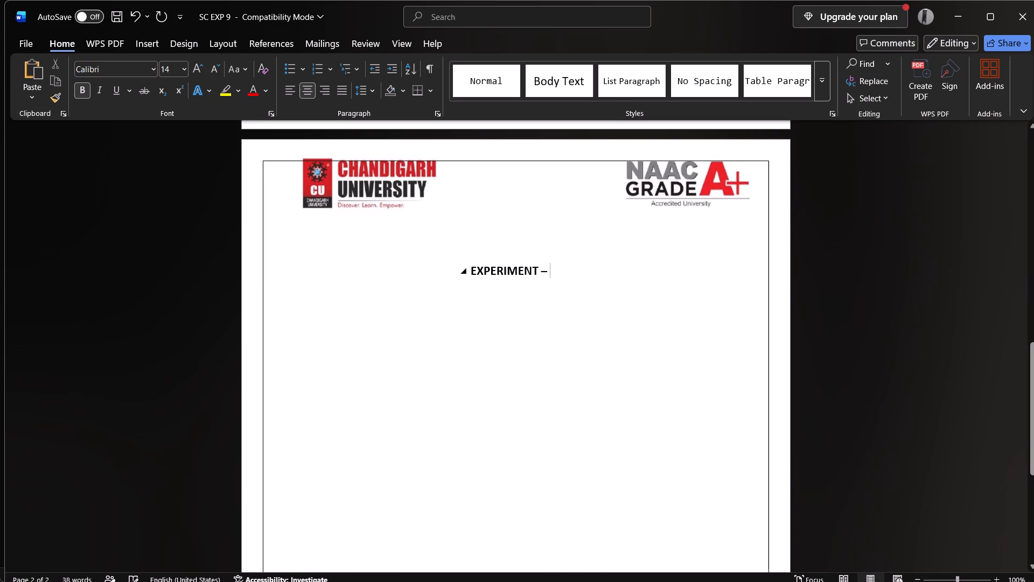
drag(547, 276, 443, 272)
key(BackSpace)
key(BackSpace)
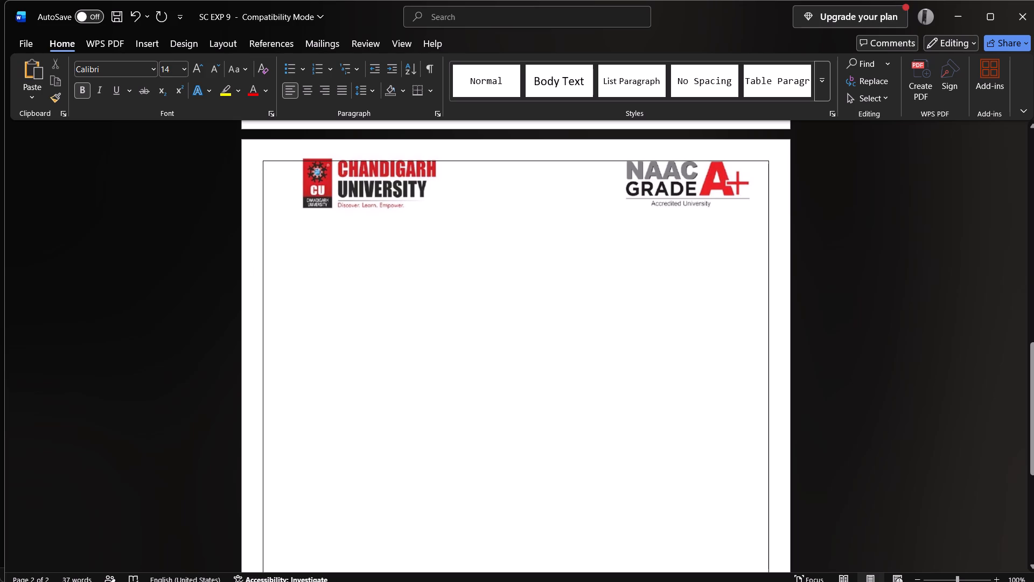
click(313, 245)
key(space)
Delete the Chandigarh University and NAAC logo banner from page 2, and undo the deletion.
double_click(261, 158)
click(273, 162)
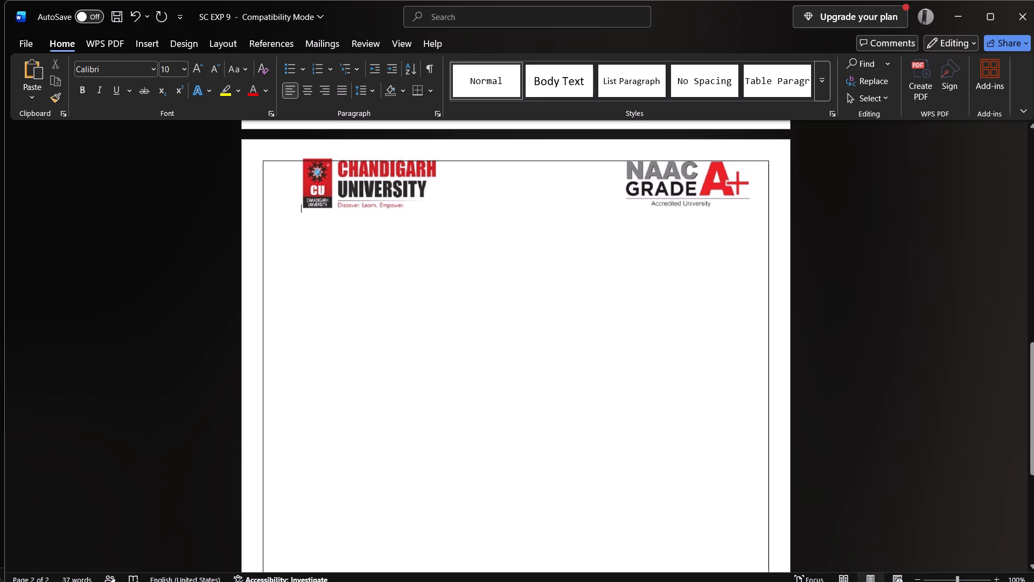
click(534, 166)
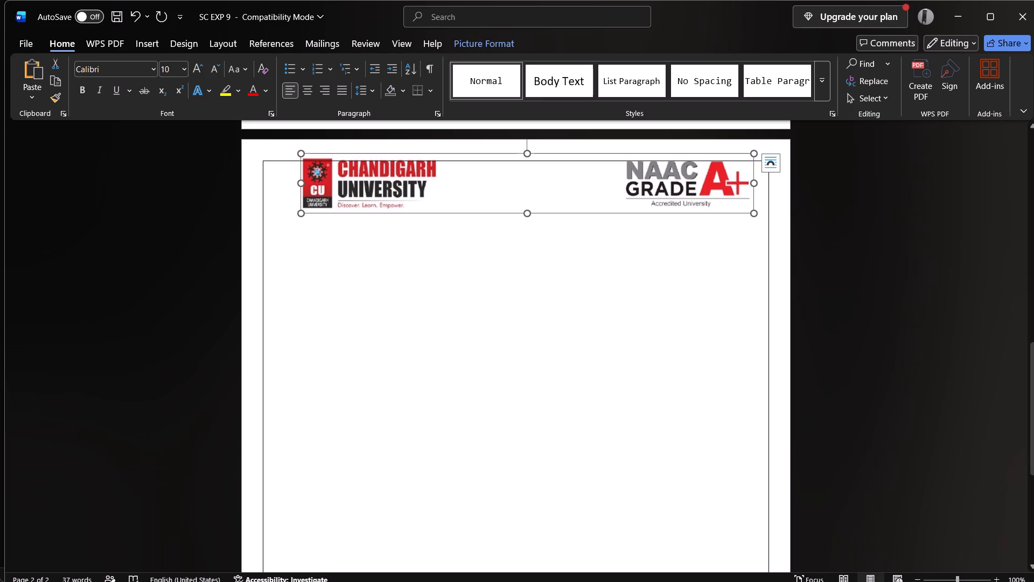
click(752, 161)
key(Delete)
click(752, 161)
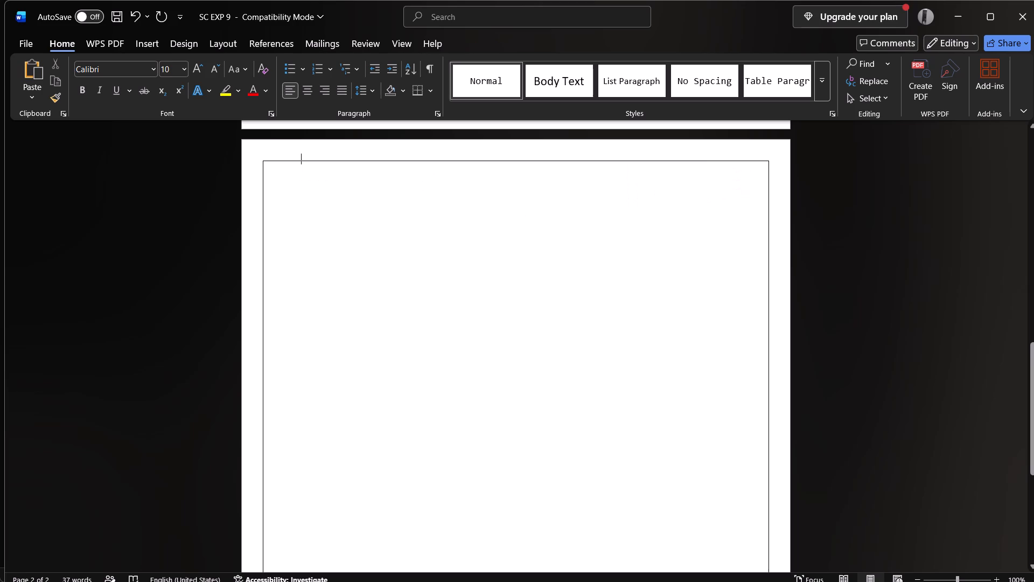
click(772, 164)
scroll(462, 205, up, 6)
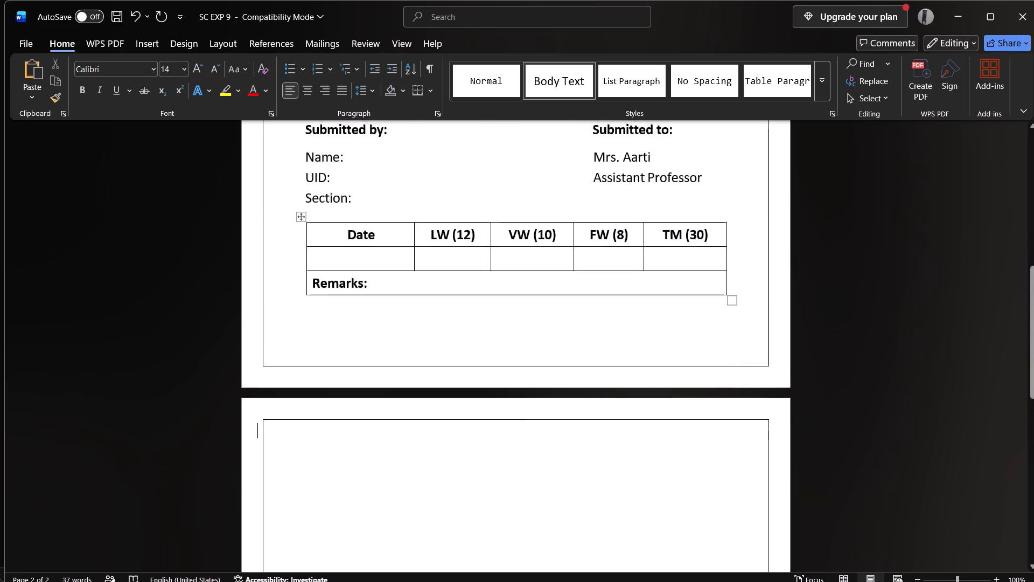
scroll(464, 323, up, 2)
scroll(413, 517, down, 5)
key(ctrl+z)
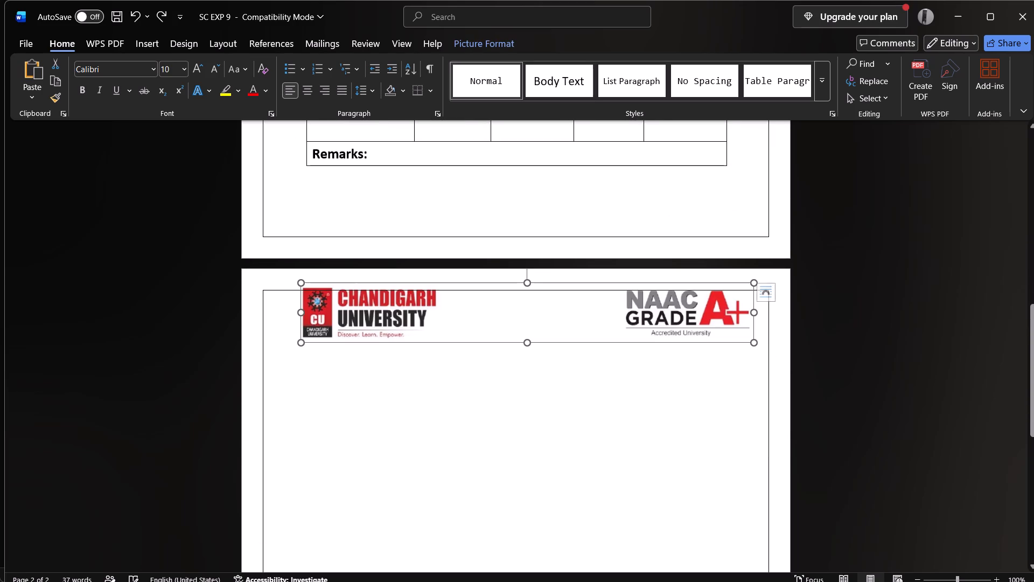
Try to move the logo banner on page 2, and cut it from the page body.
click(443, 369)
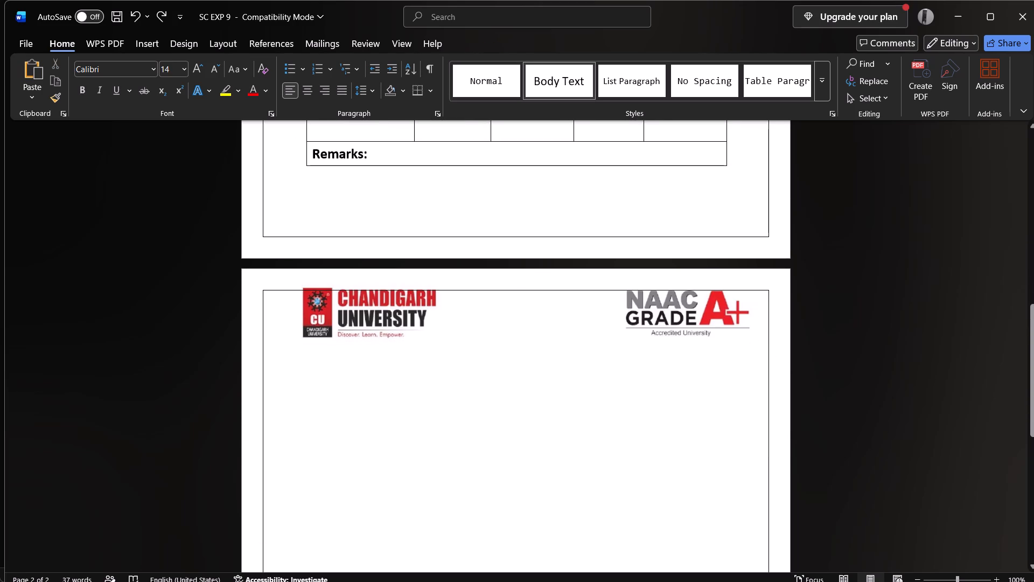
click(471, 300)
drag(471, 300, 471, 284)
click(501, 382)
click(482, 306)
drag(482, 306, 482, 325)
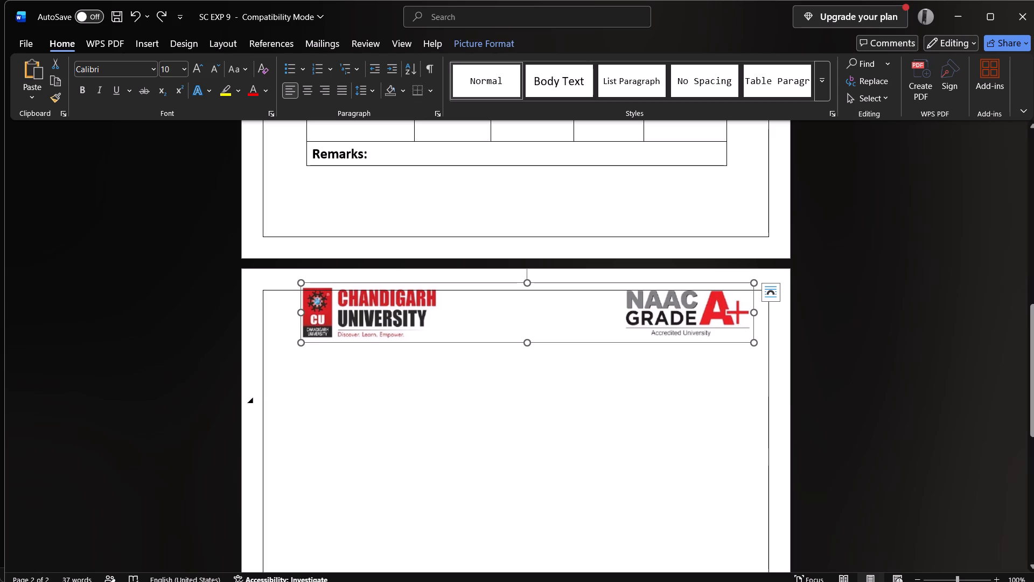
click(771, 290)
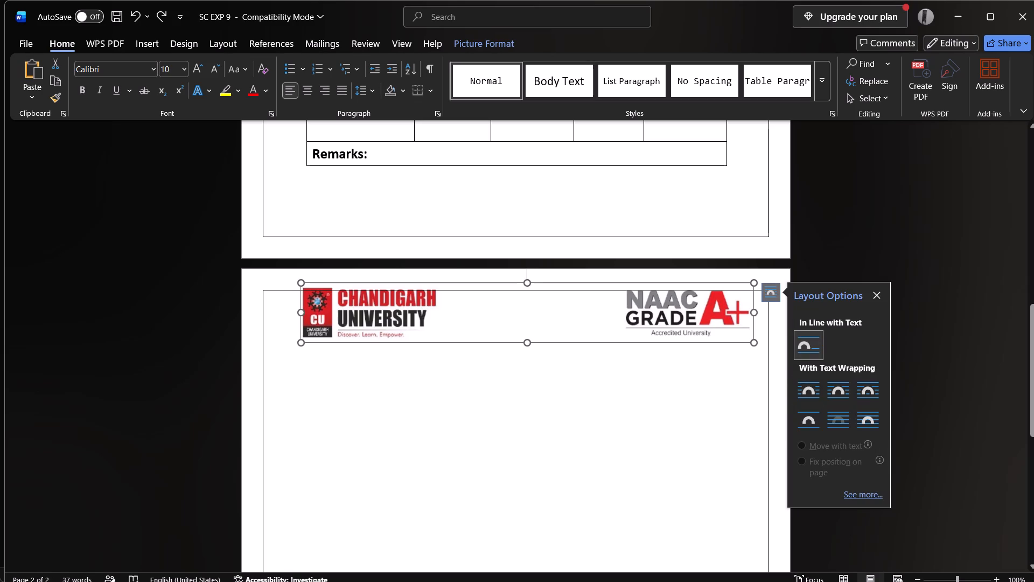
key(ctrl+x)
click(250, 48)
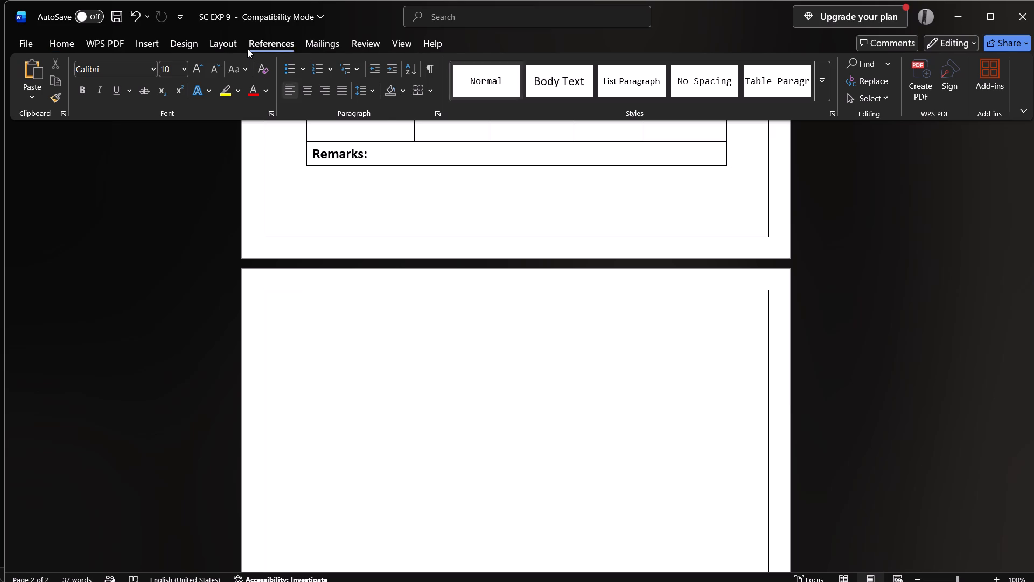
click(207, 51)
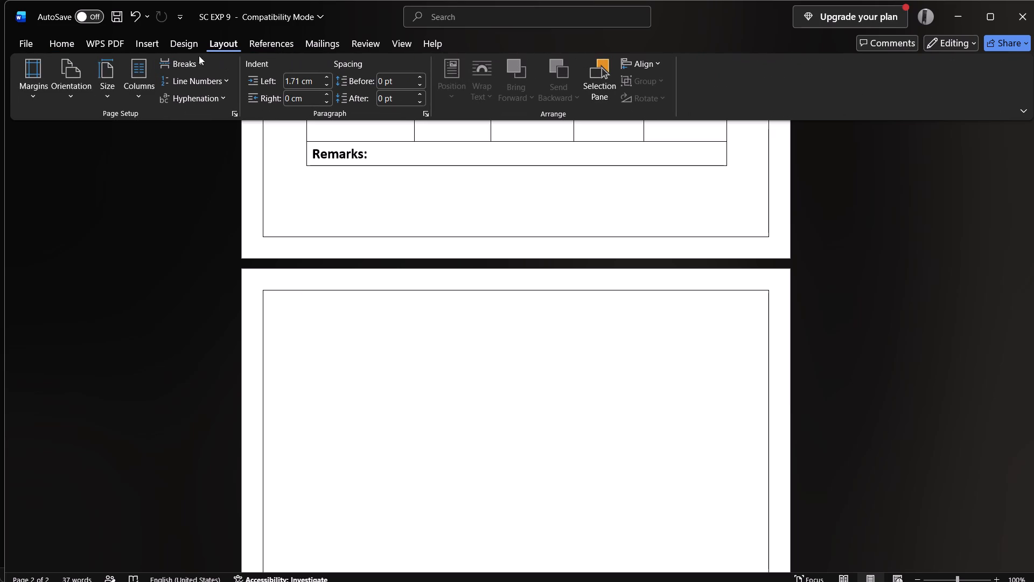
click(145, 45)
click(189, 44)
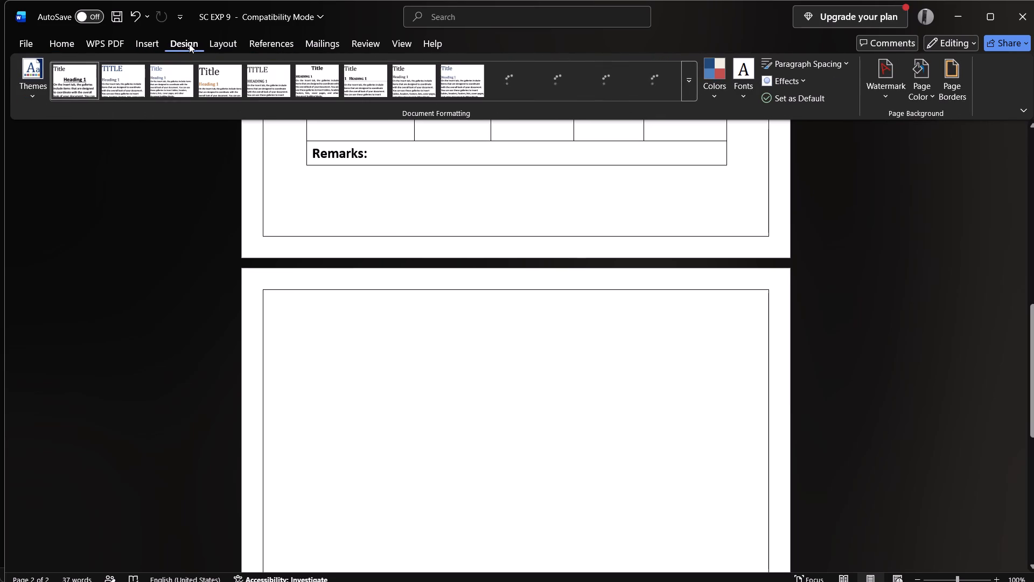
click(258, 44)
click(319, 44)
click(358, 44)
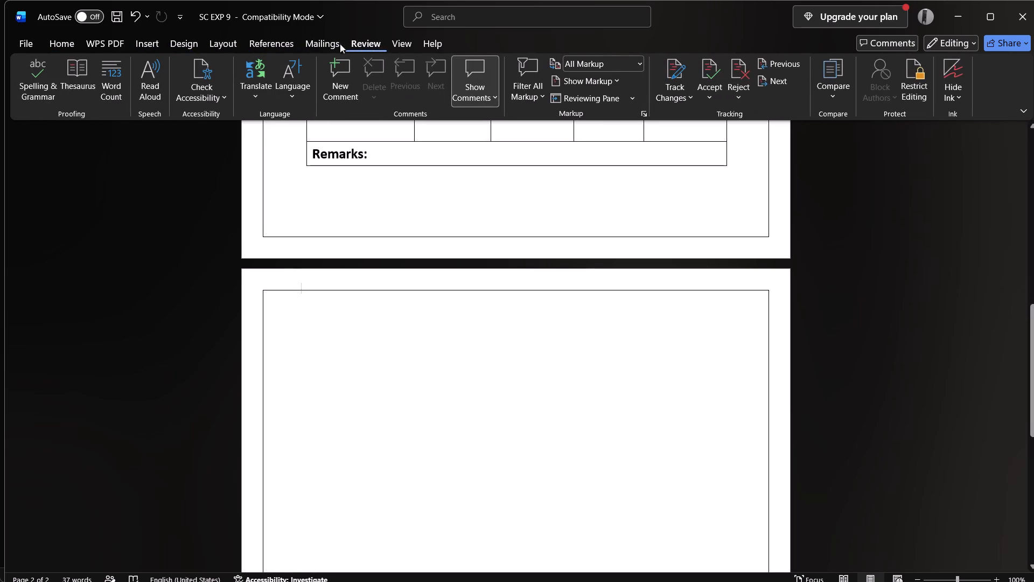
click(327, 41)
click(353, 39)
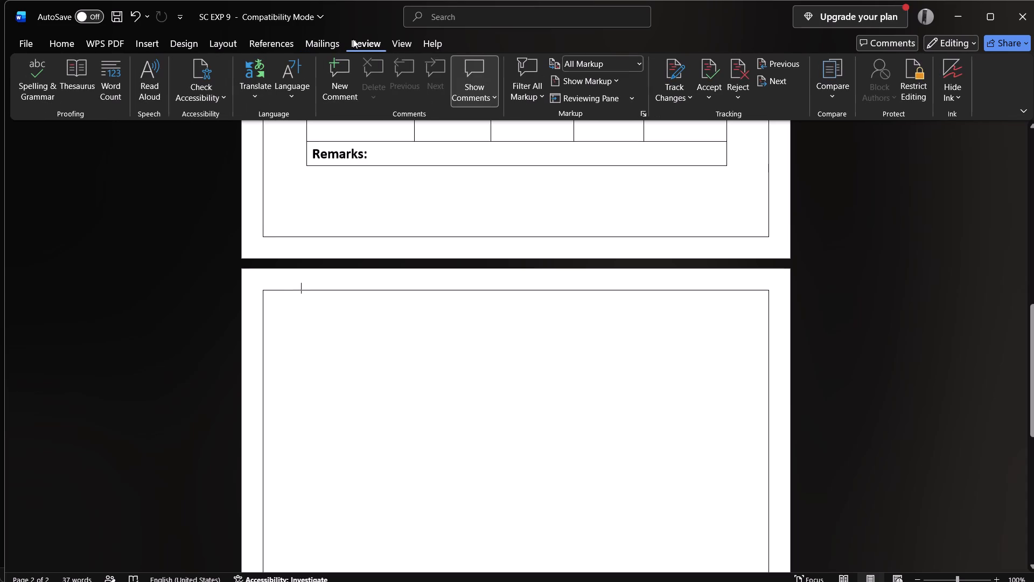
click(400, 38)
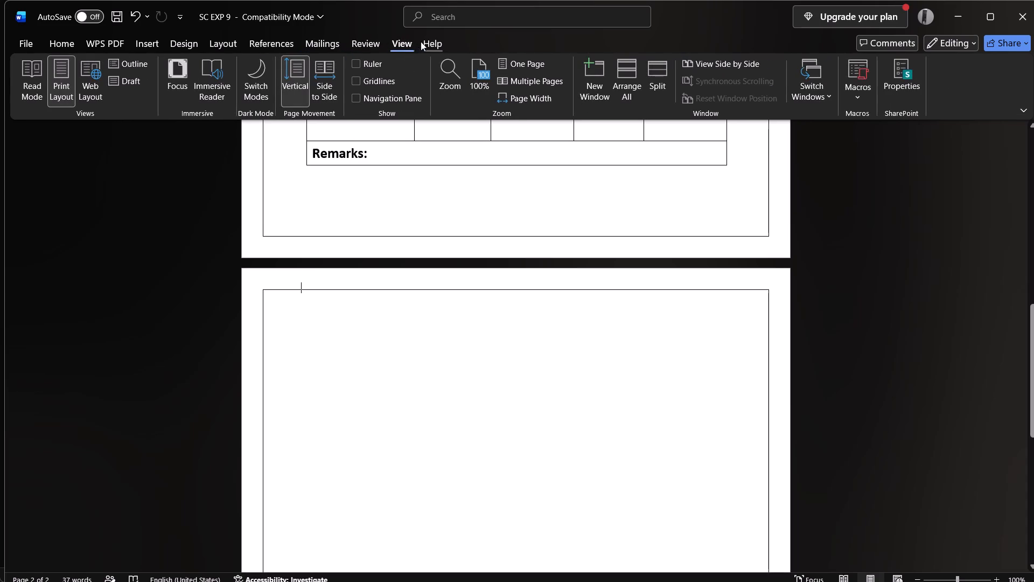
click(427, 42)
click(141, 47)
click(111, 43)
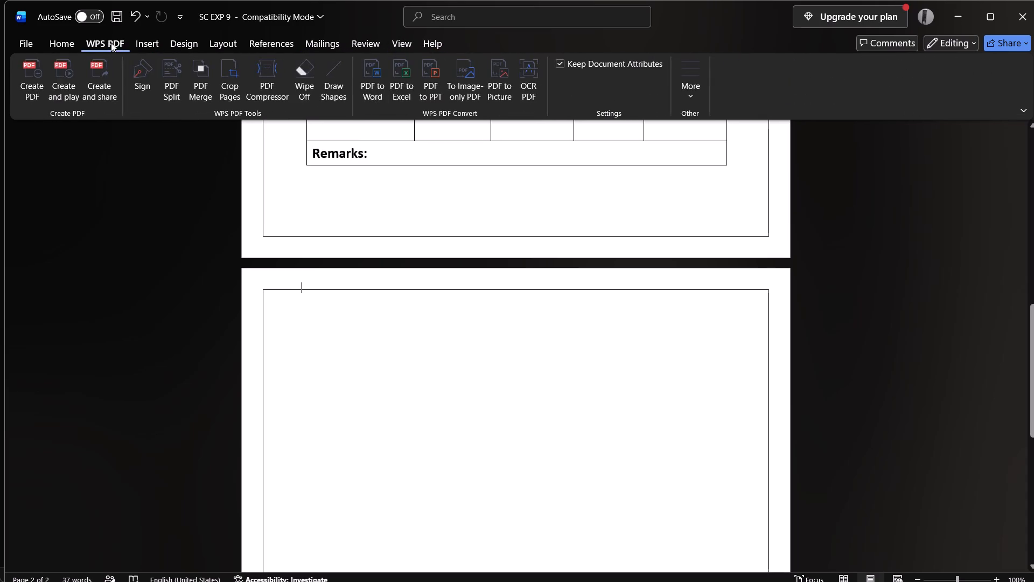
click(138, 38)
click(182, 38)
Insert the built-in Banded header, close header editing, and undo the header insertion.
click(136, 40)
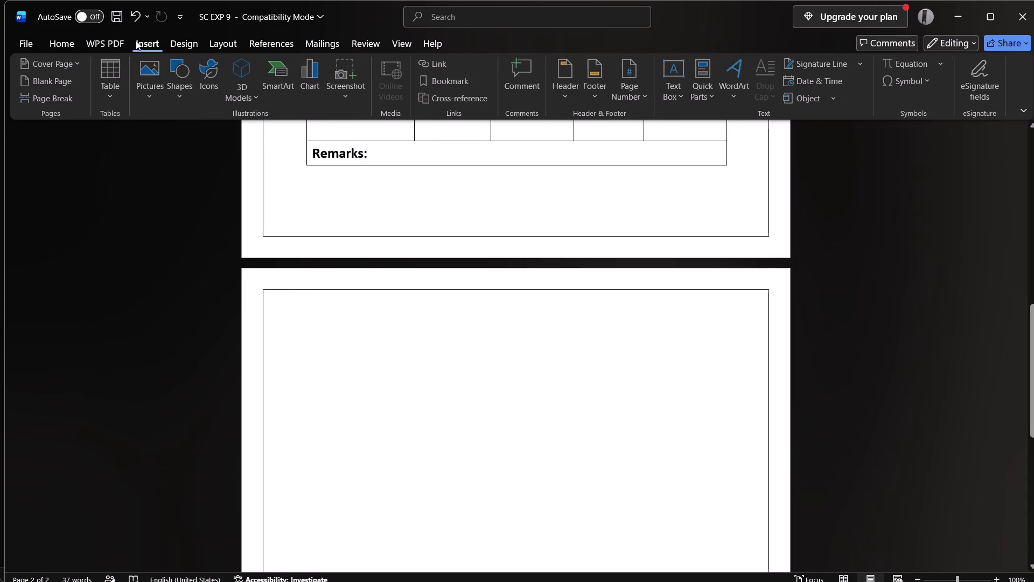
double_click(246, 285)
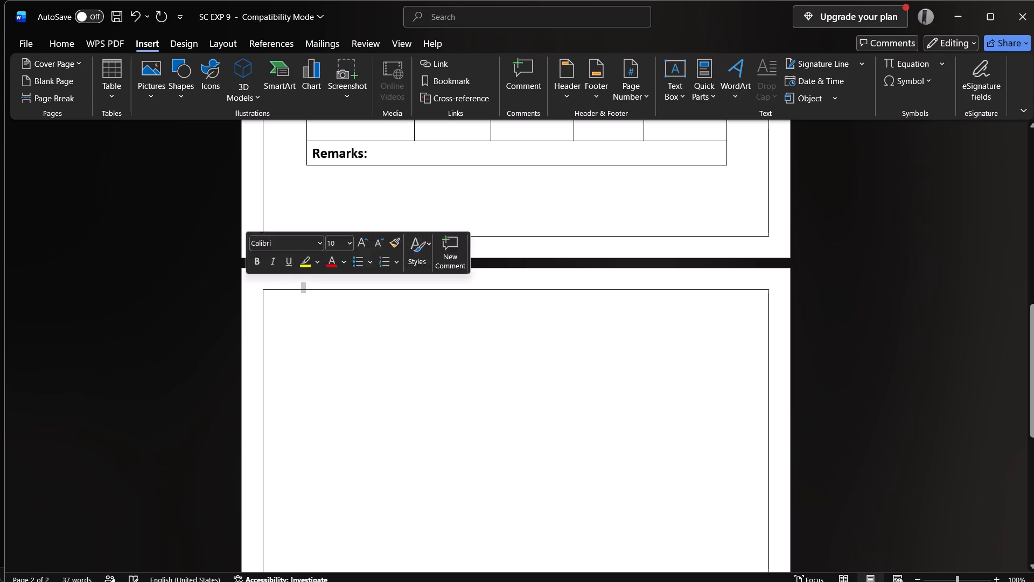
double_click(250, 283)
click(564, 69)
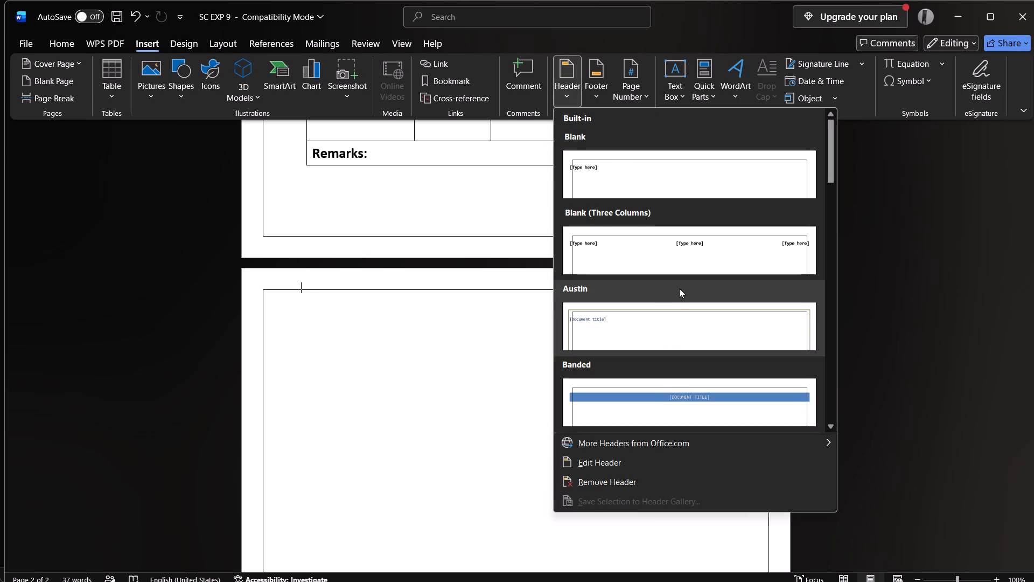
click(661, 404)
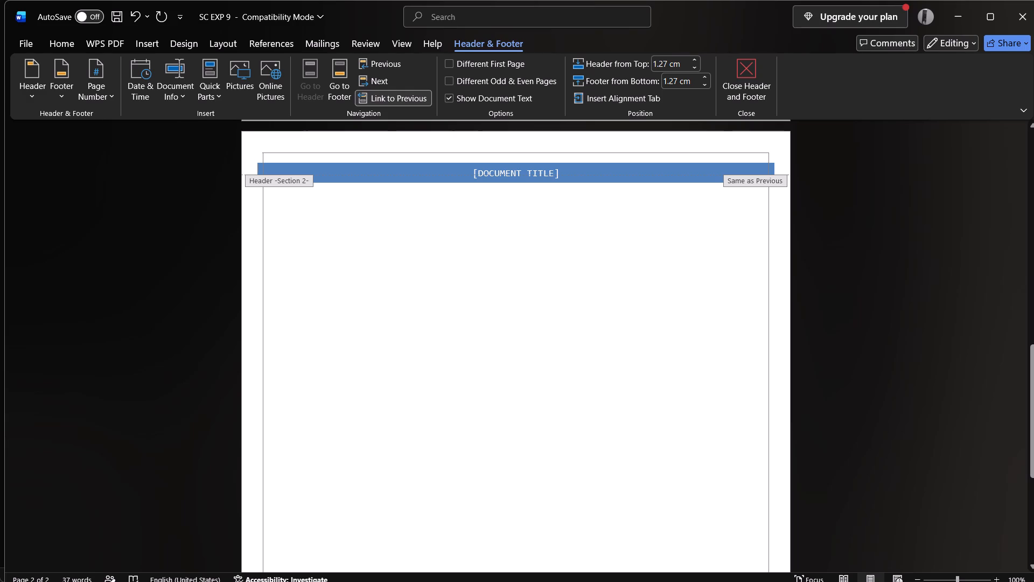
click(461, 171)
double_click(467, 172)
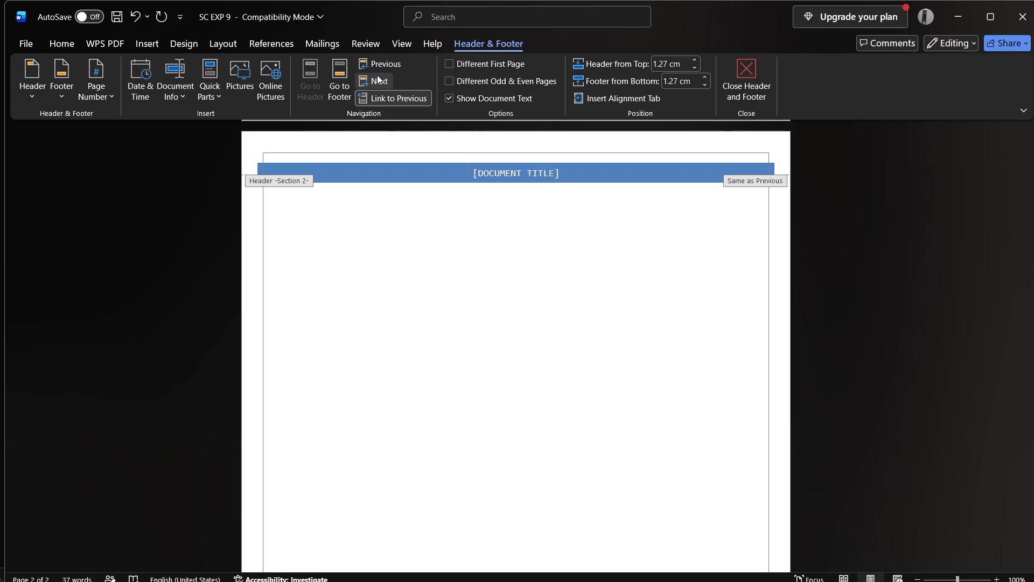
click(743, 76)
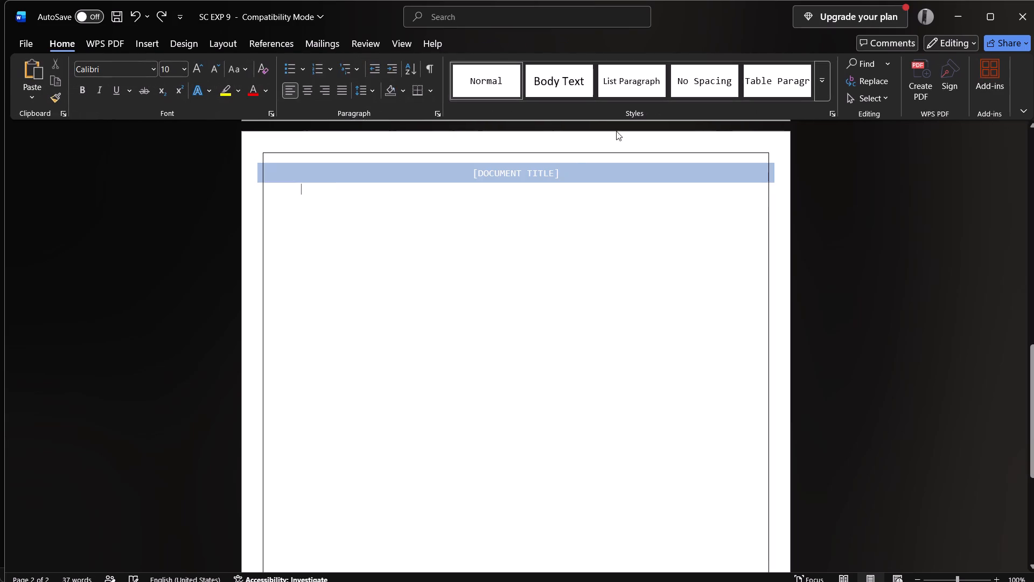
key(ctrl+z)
Insert the built-in Slice 2 header in the page 2 header area.
double_click(439, 210)
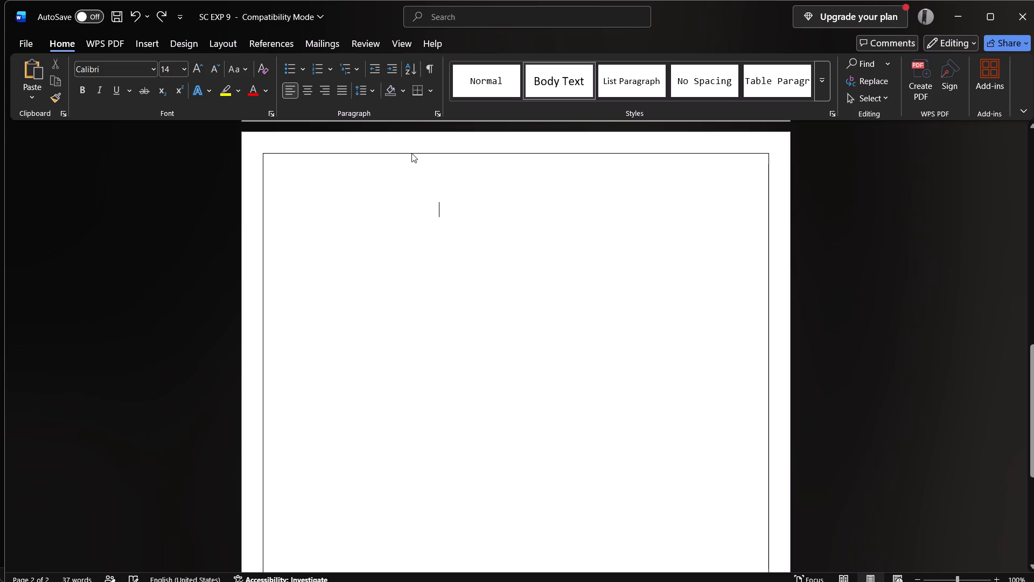
double_click(409, 141)
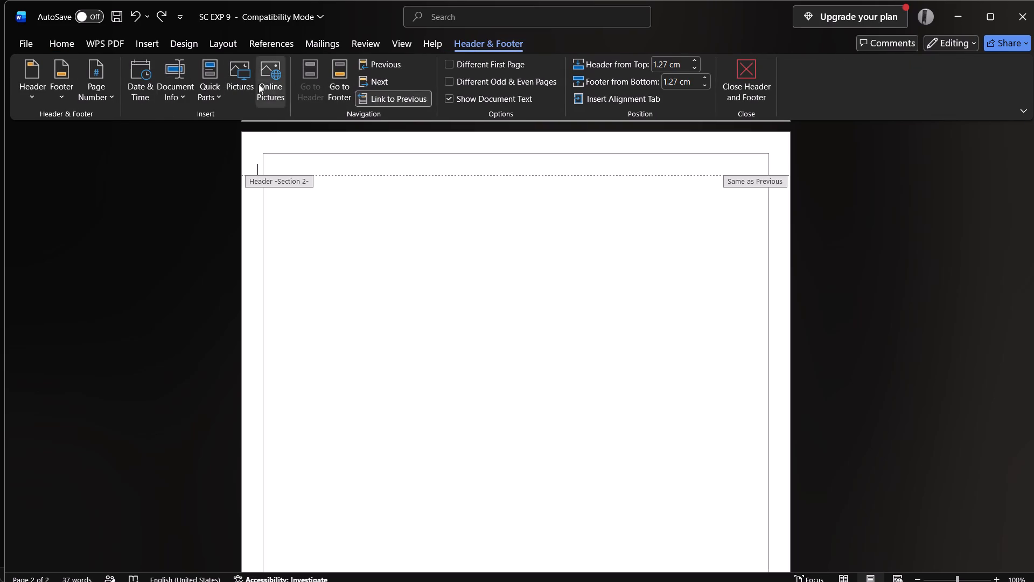
click(27, 78)
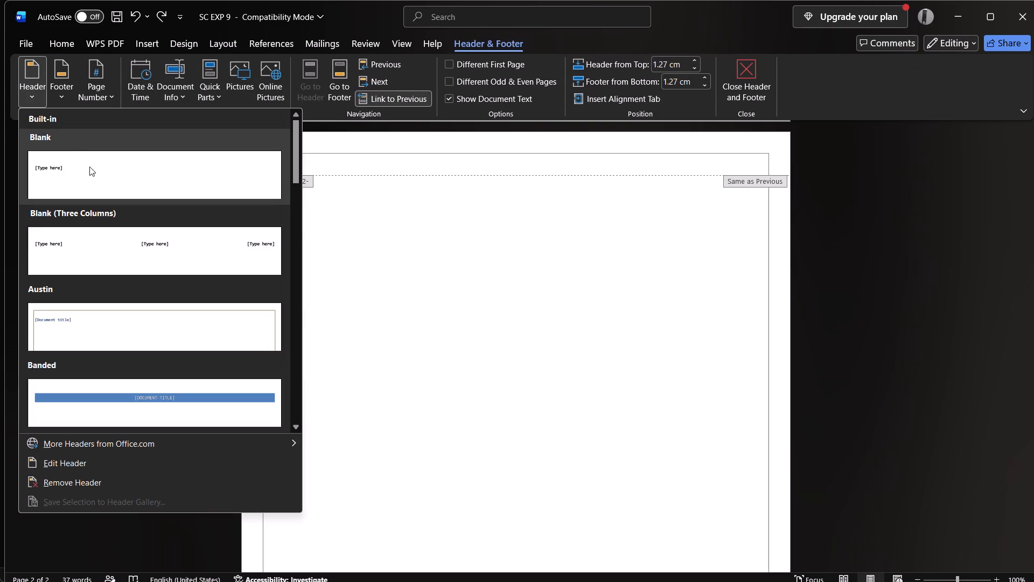
scroll(93, 176, down, 3)
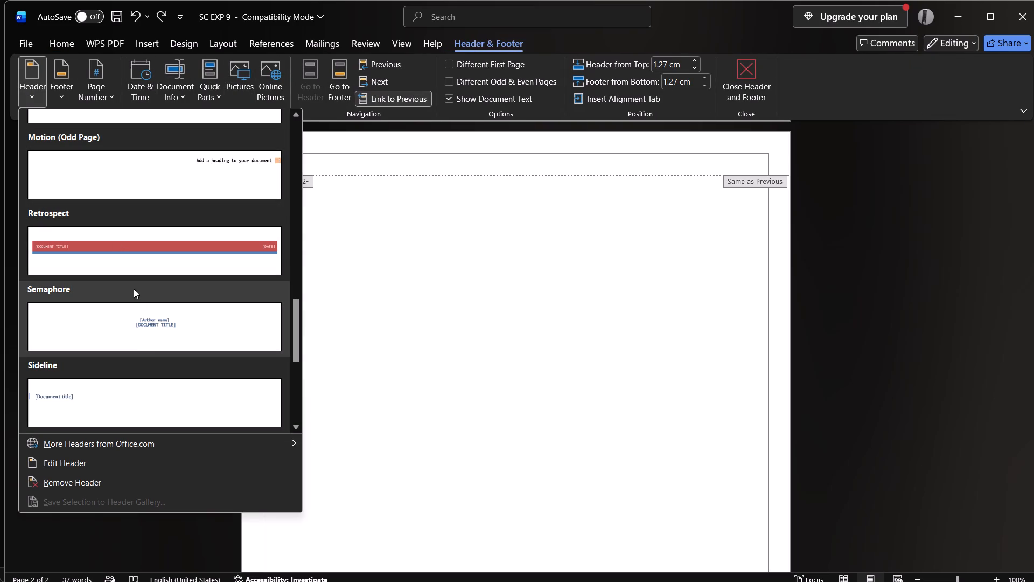
scroll(149, 342, down, 1)
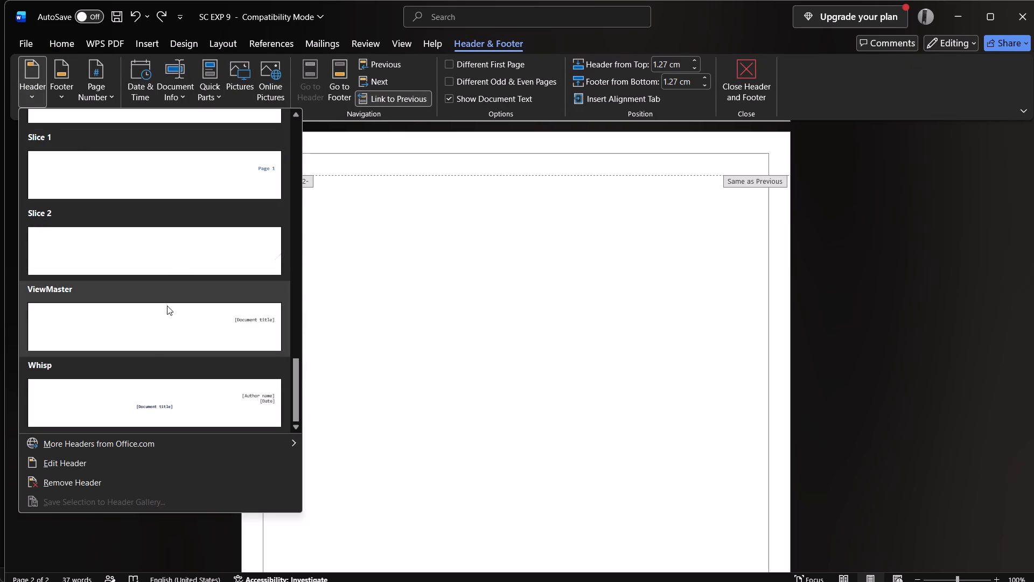
click(171, 272)
Paste the cut Chandigarh University and NAAC logo banner into the new header.
click(372, 168)
click(372, 168)
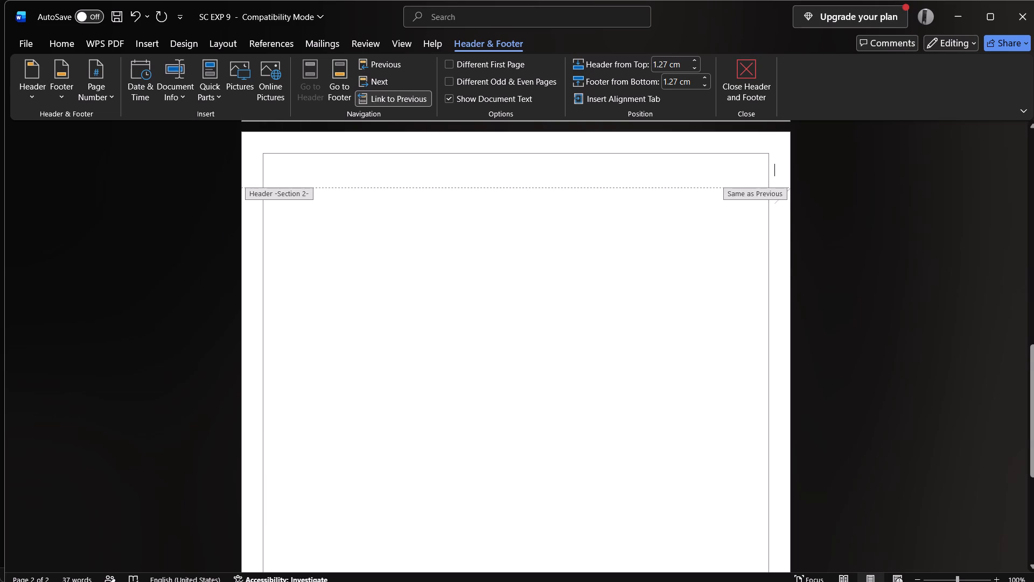
key(ctrl+v)
click(444, 198)
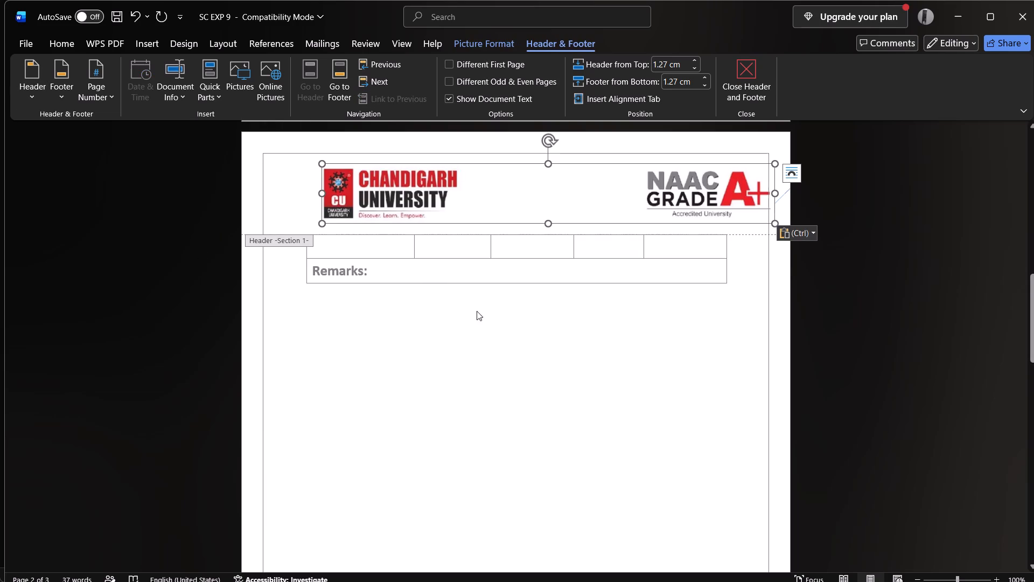
click(506, 336)
click(712, 303)
Give the header's logo banner Square text wrapping, position it across the page's top border, and close header editing.
drag(456, 178, 422, 148)
drag(496, 188, 454, 178)
click(792, 172)
click(825, 266)
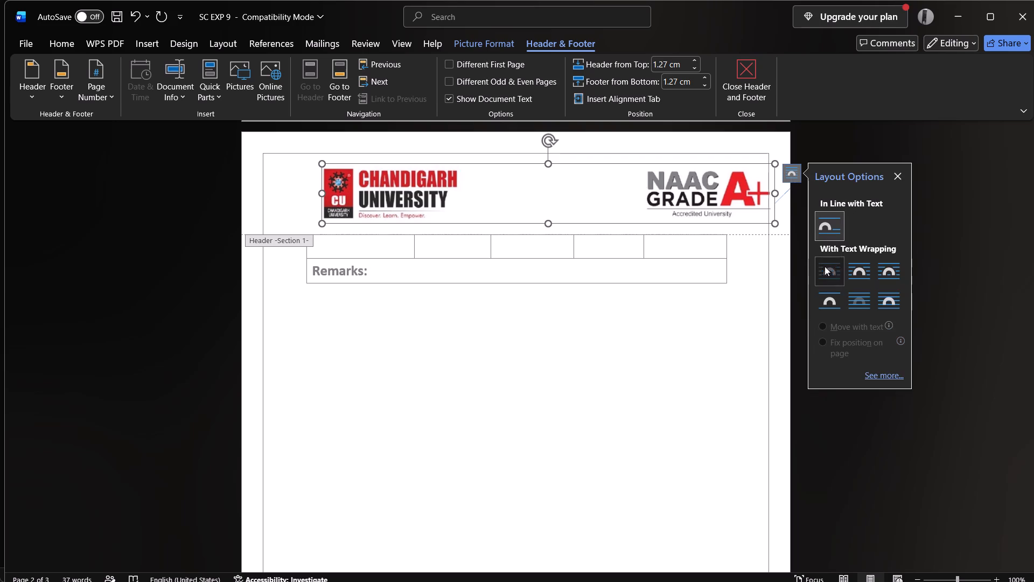
drag(541, 193, 498, 157)
drag(500, 158, 500, 160)
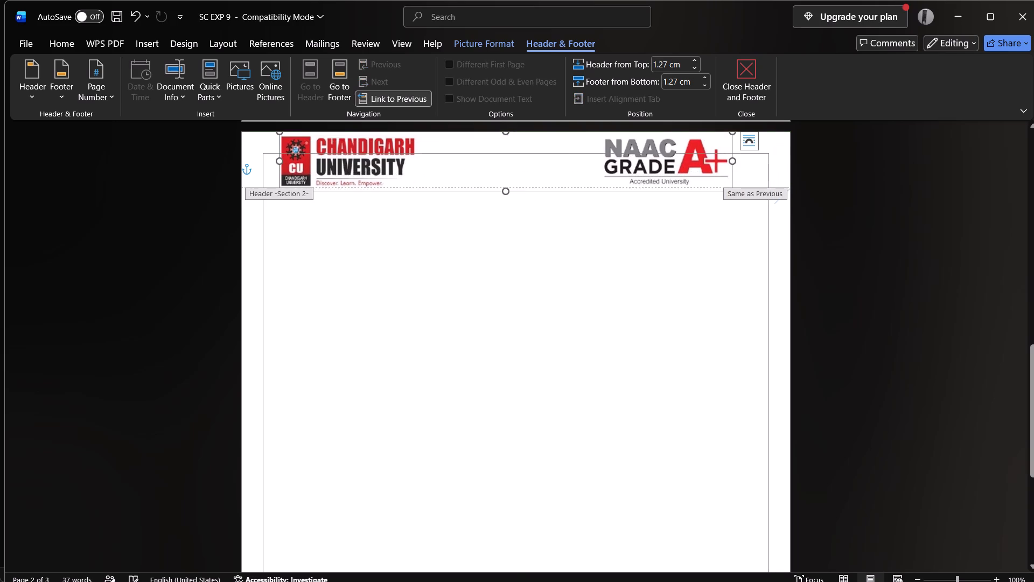
drag(500, 160, 502, 170)
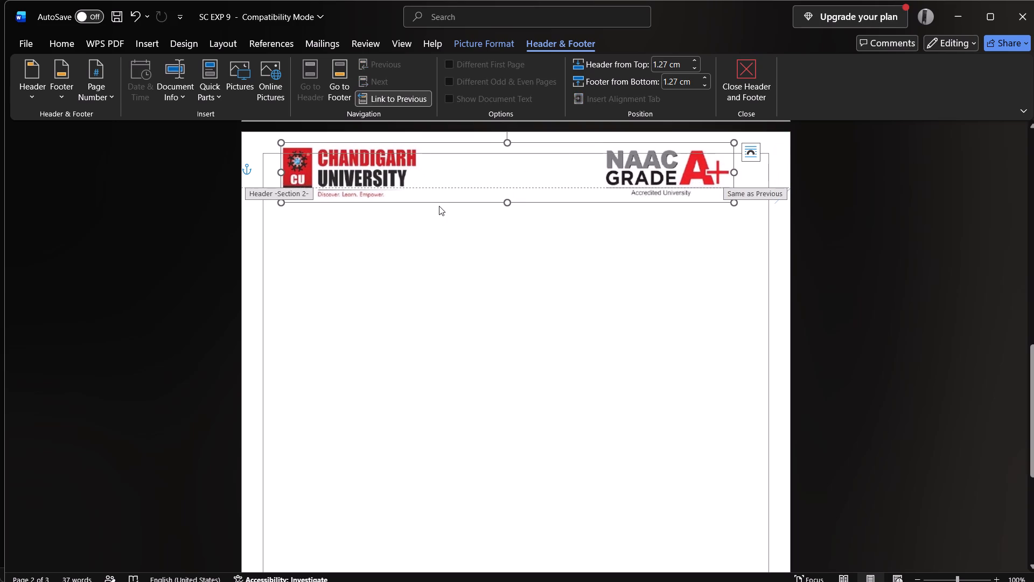
click(749, 71)
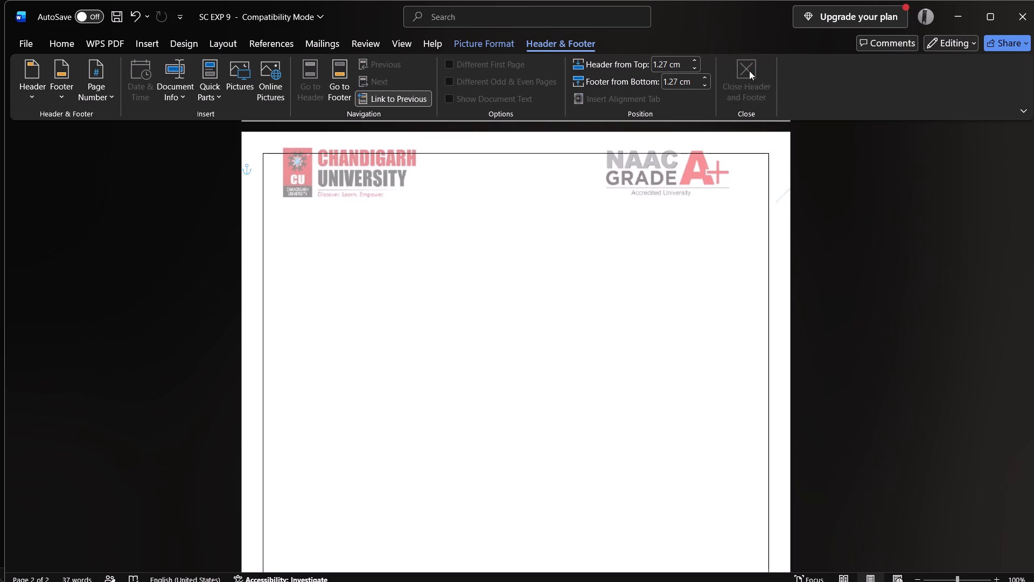
Examine both pages to check how the logo banner sits in the header.
scroll(500, 189, up, 14)
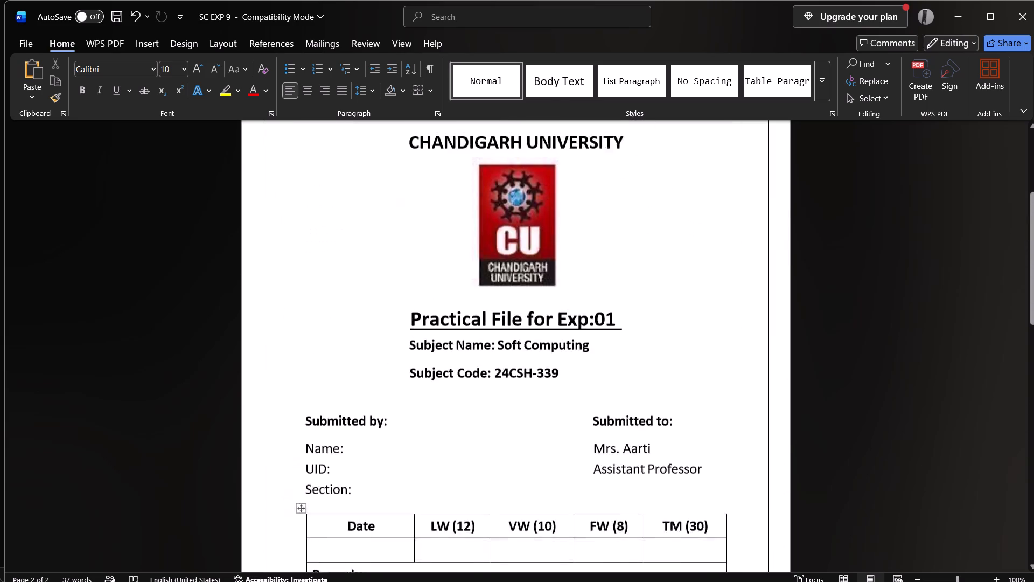
scroll(508, 238, up, 2)
scroll(508, 238, down, 20)
scroll(508, 238, down, 6)
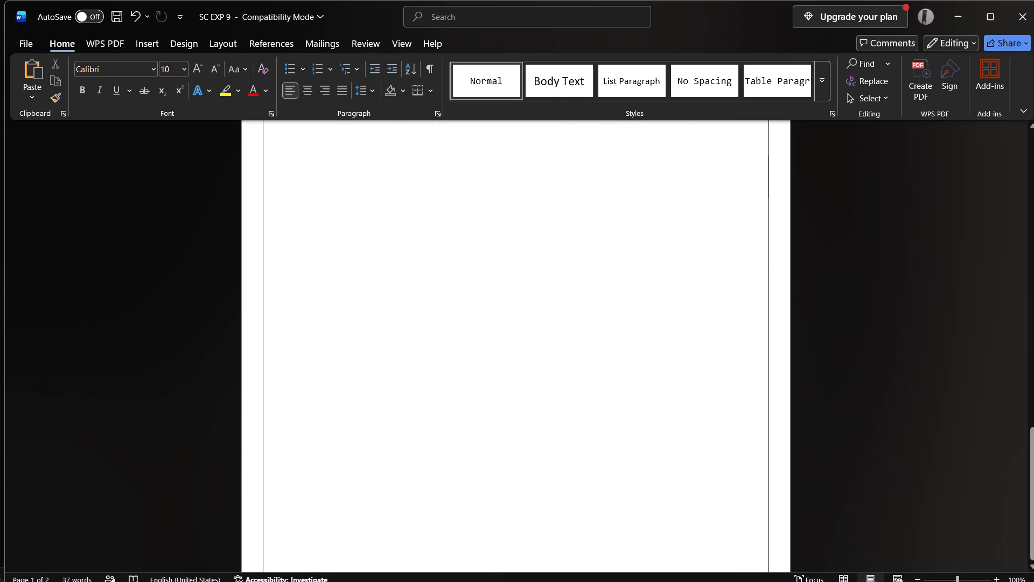
scroll(508, 238, down, 16)
scroll(514, 287, up, 3)
scroll(514, 287, down, 5)
scroll(485, 279, up, 12)
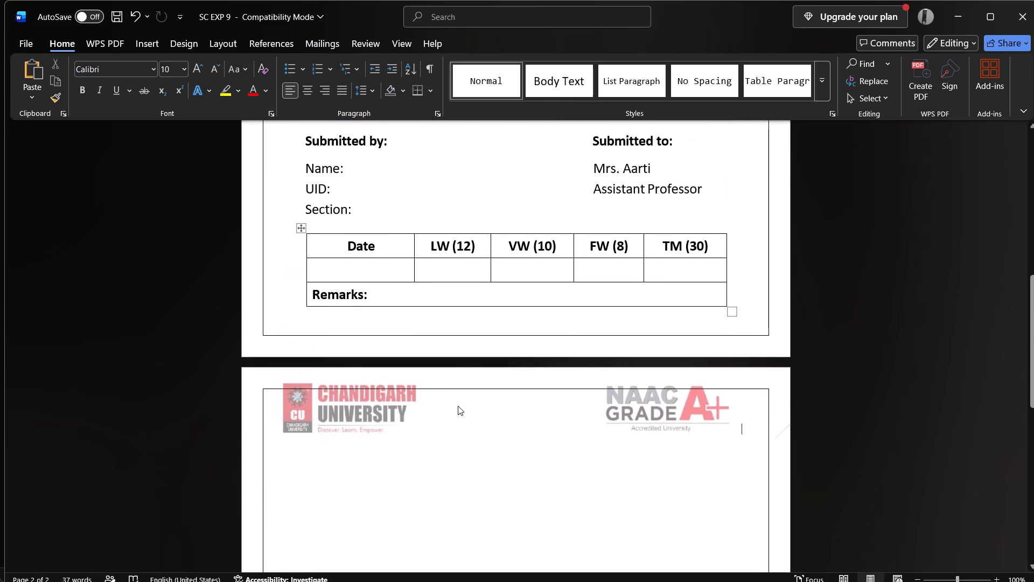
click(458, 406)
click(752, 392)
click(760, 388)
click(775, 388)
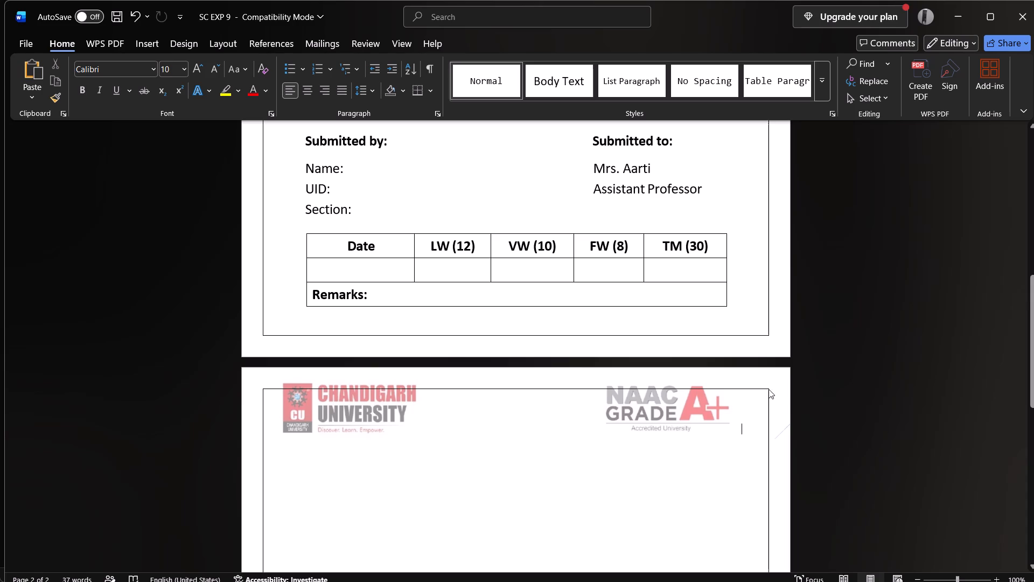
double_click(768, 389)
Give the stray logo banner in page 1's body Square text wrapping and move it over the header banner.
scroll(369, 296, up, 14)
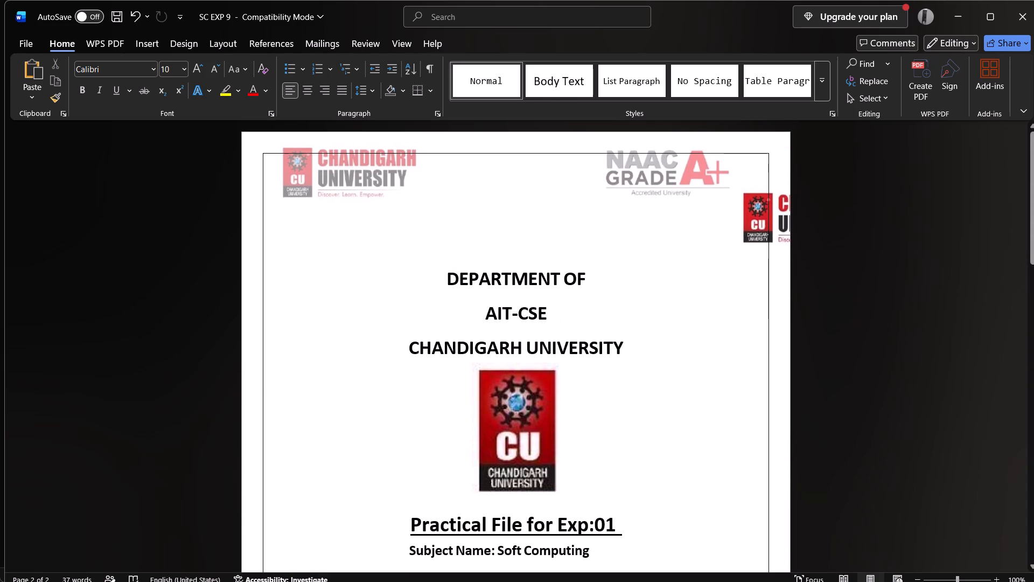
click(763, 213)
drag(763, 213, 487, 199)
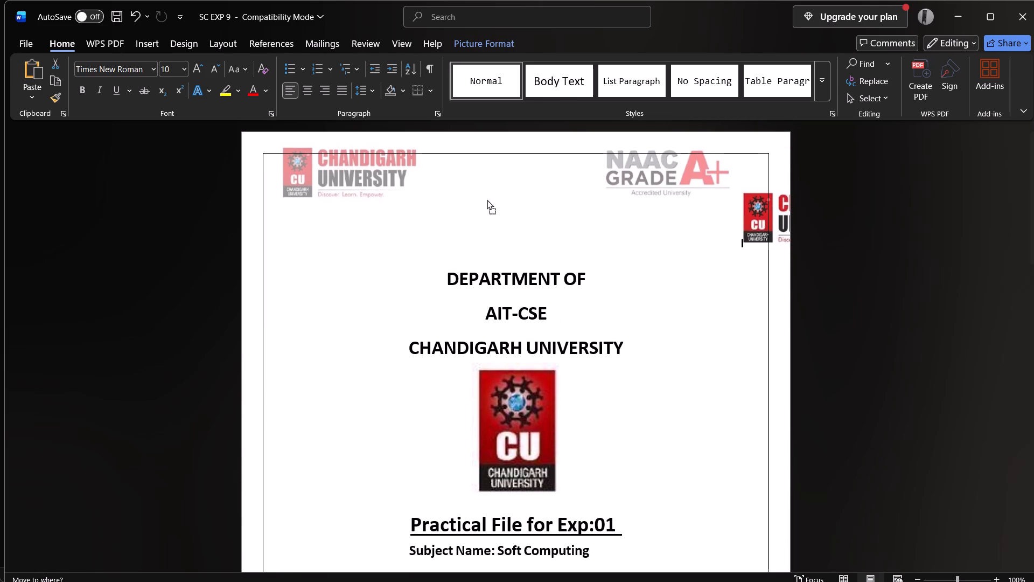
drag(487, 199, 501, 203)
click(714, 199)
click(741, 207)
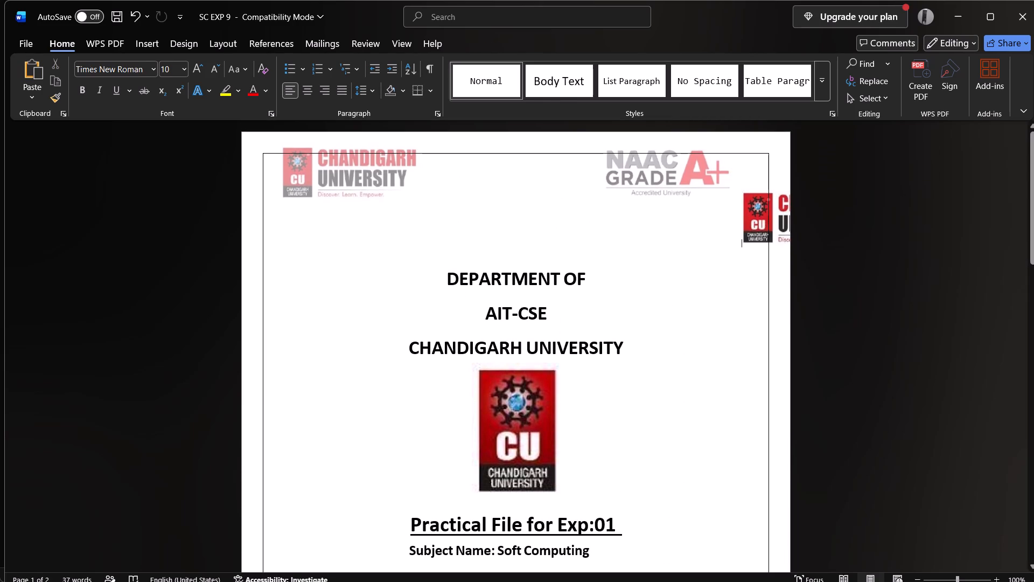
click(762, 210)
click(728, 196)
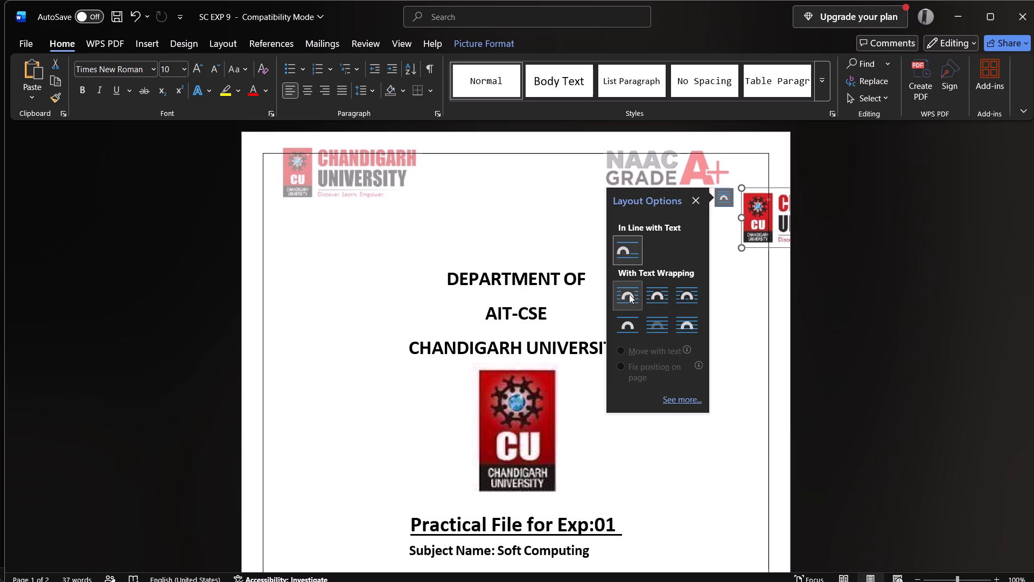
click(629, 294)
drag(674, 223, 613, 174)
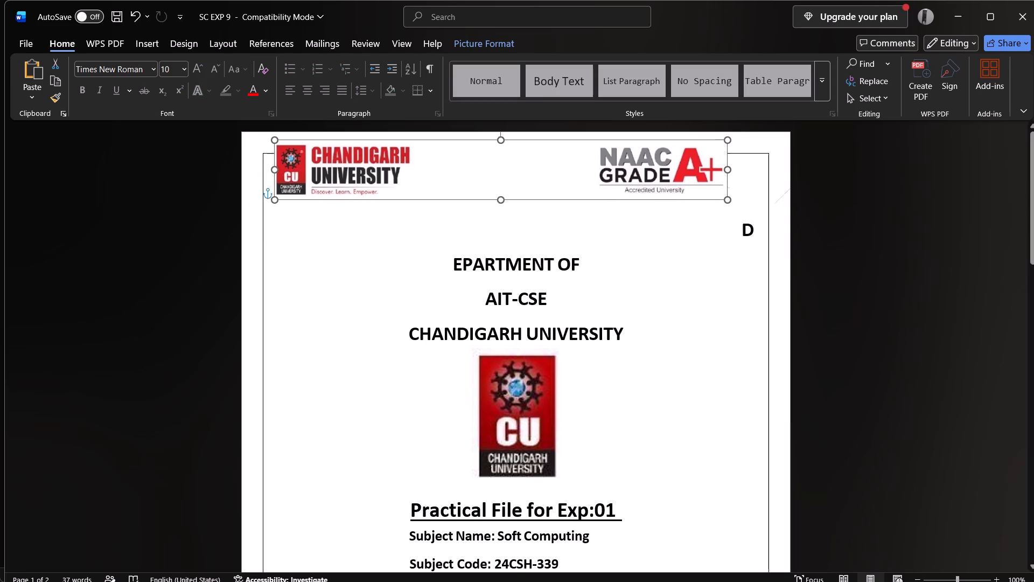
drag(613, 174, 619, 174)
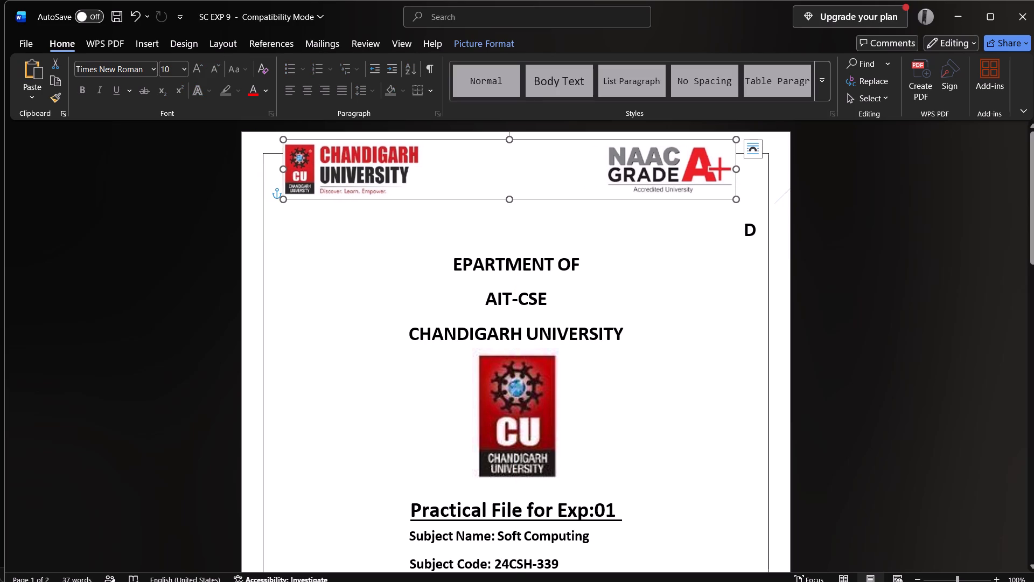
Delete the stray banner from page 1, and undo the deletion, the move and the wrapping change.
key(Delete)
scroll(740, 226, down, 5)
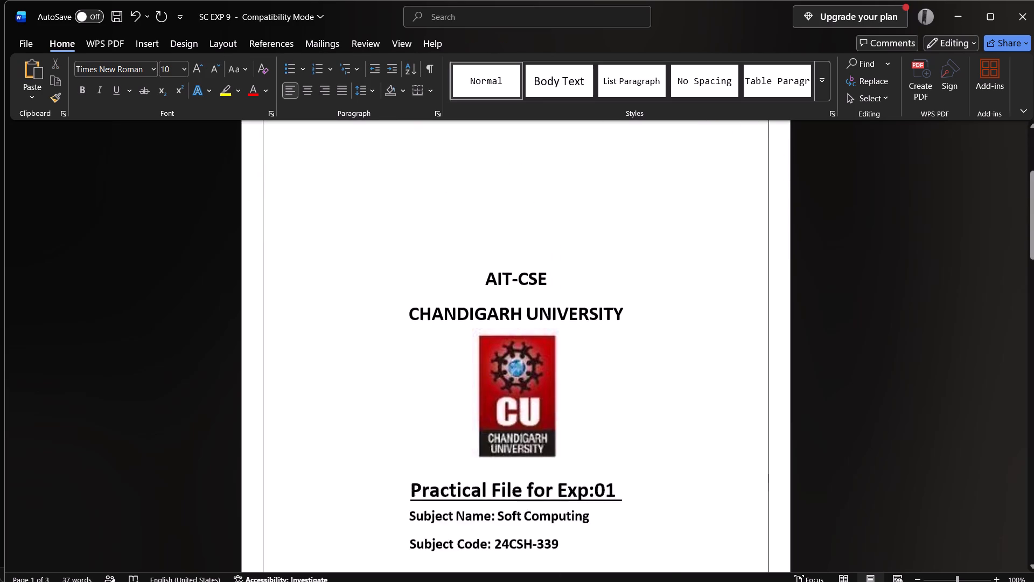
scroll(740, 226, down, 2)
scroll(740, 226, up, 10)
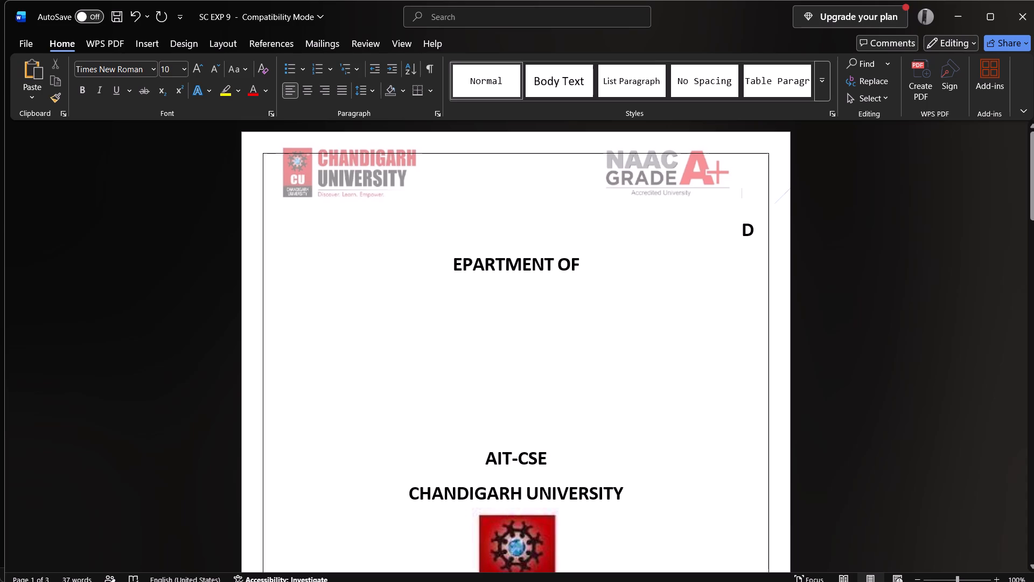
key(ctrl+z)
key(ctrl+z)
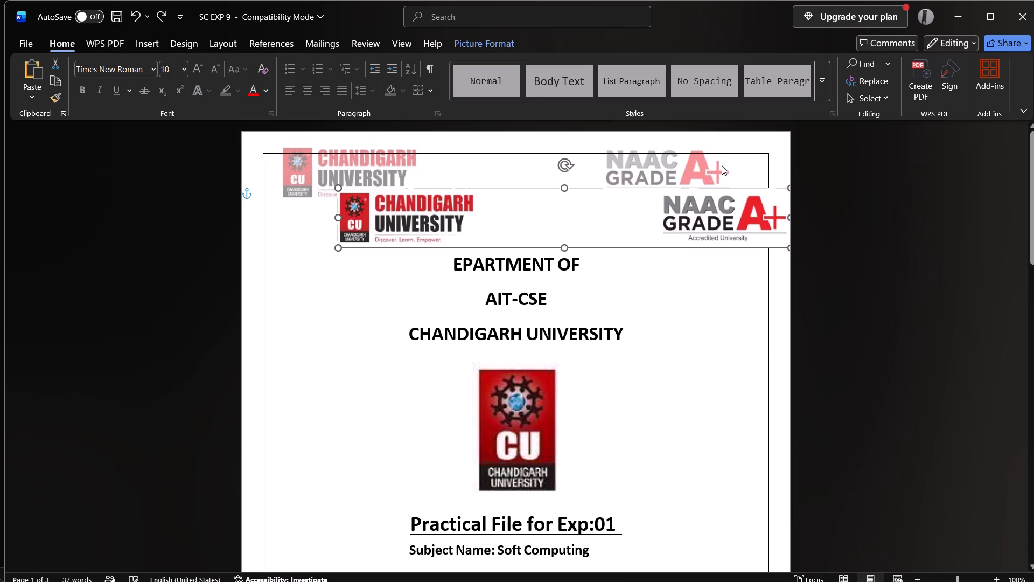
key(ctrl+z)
Delete the stray logo banner from page 1's body and put the "DEPARTMENT OF" heading back on its own line.
click(773, 203)
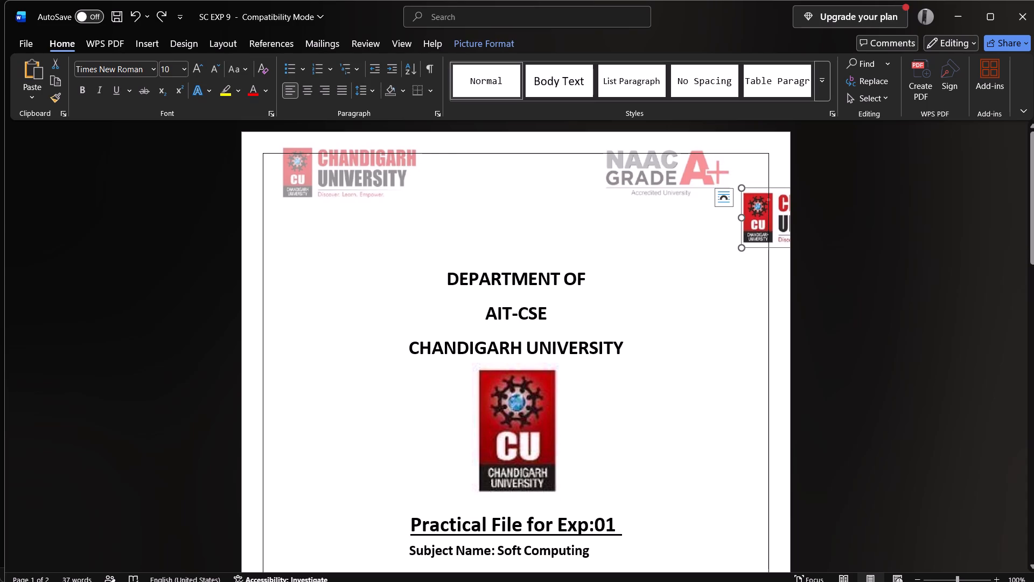
key(Delete)
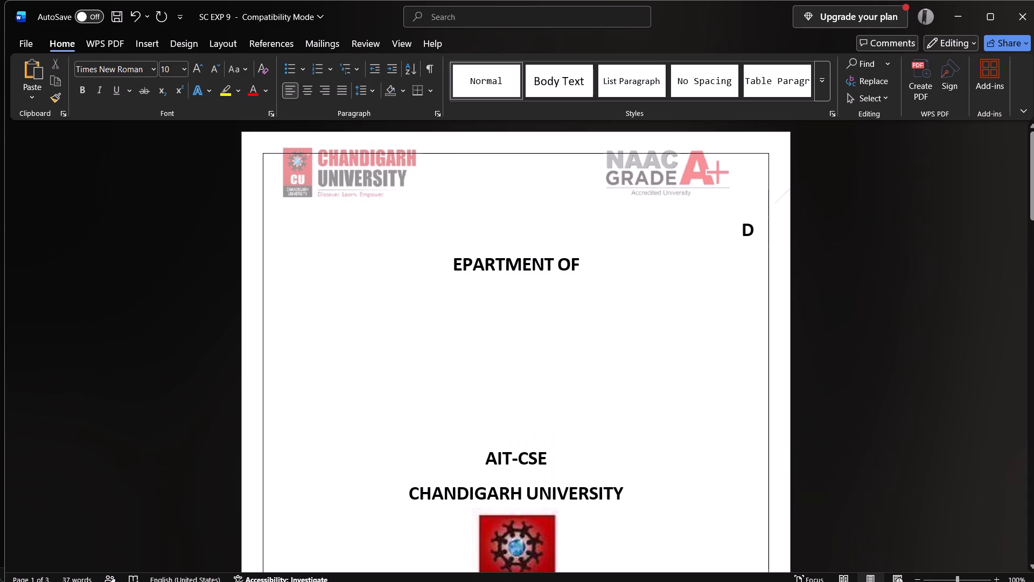
key(BackSpace)
key(BackSpace)
key(Return)
click(797, 181)
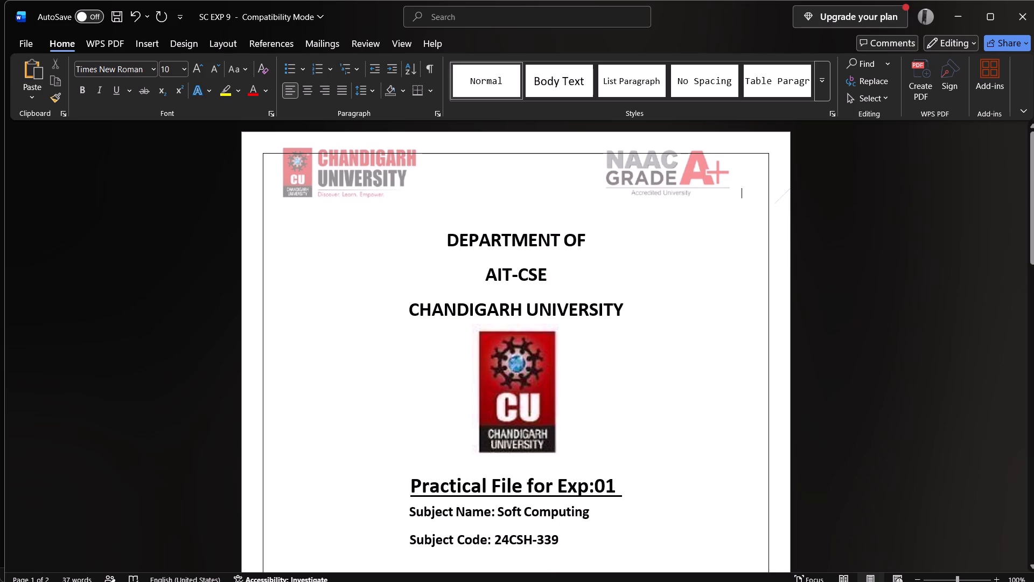
Examine both pages of SC EXP 9 and the logo banner in page 2's header, leaving the header closed.
scroll(786, 311, down, 9)
scroll(575, 257, up, 1)
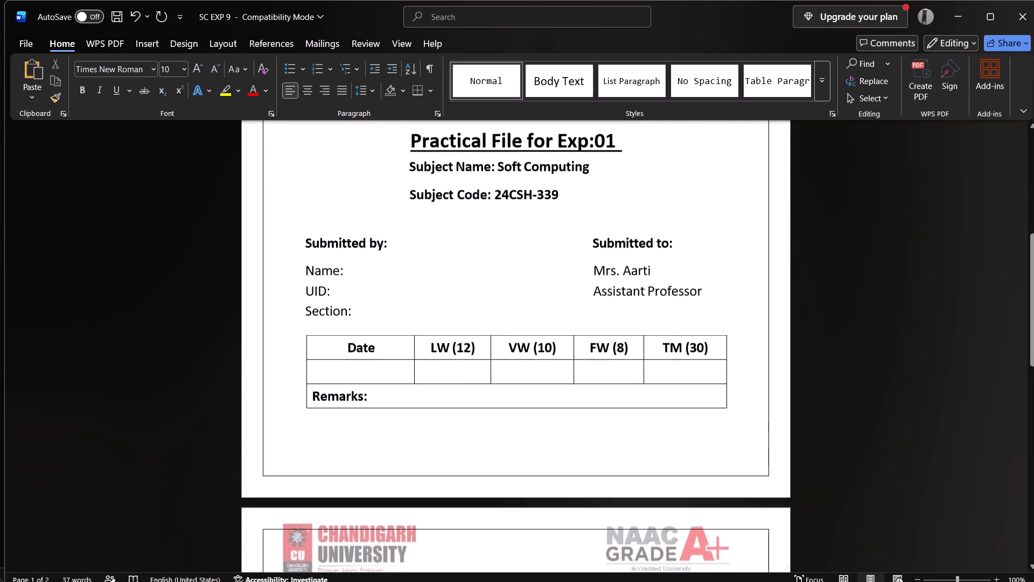
scroll(575, 257, down, 7)
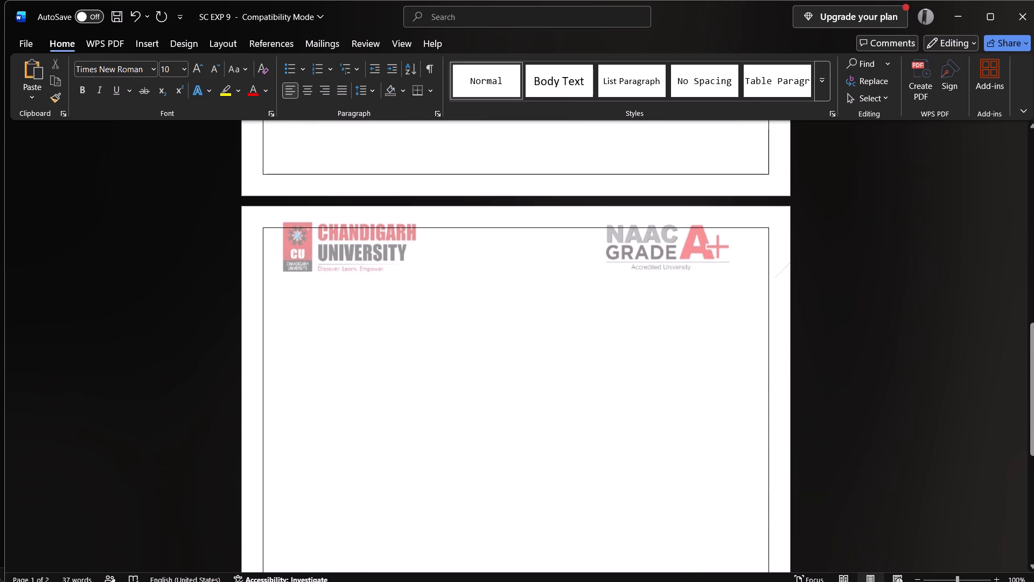
click(267, 227)
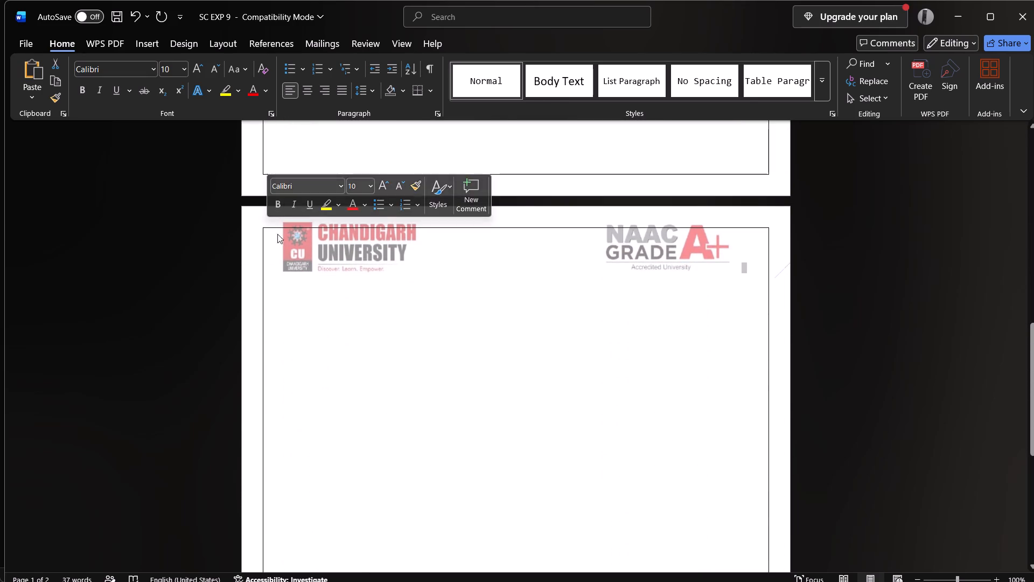
click(266, 234)
click(264, 231)
triple_click(264, 227)
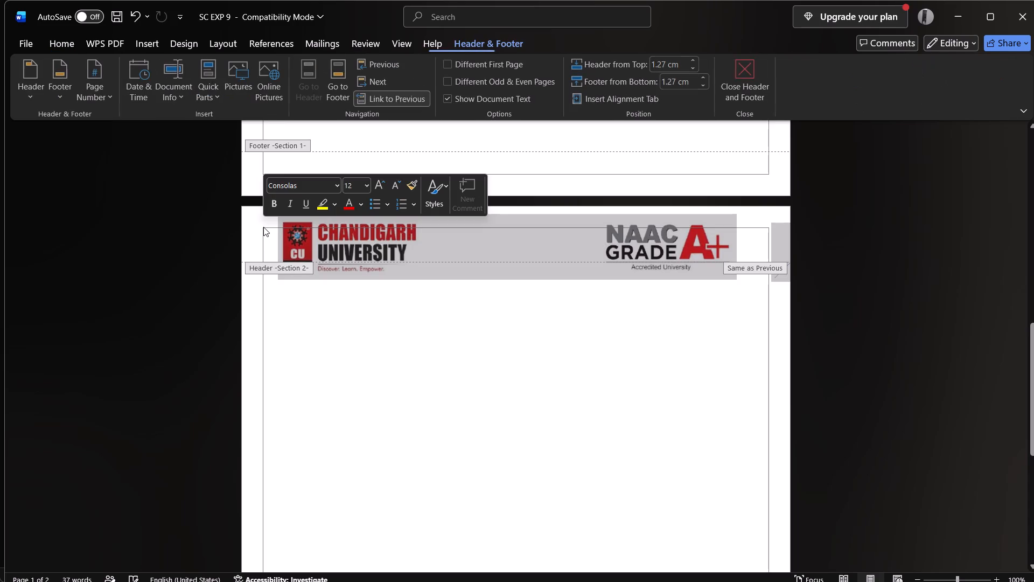
triple_click(263, 227)
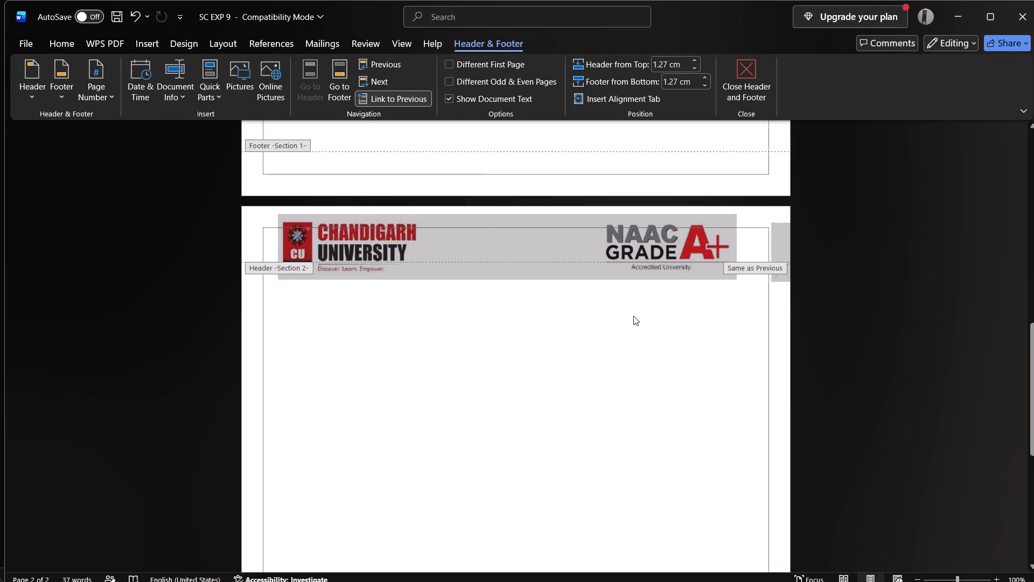
scroll(633, 316, up, 7)
click(572, 433)
click(827, 208)
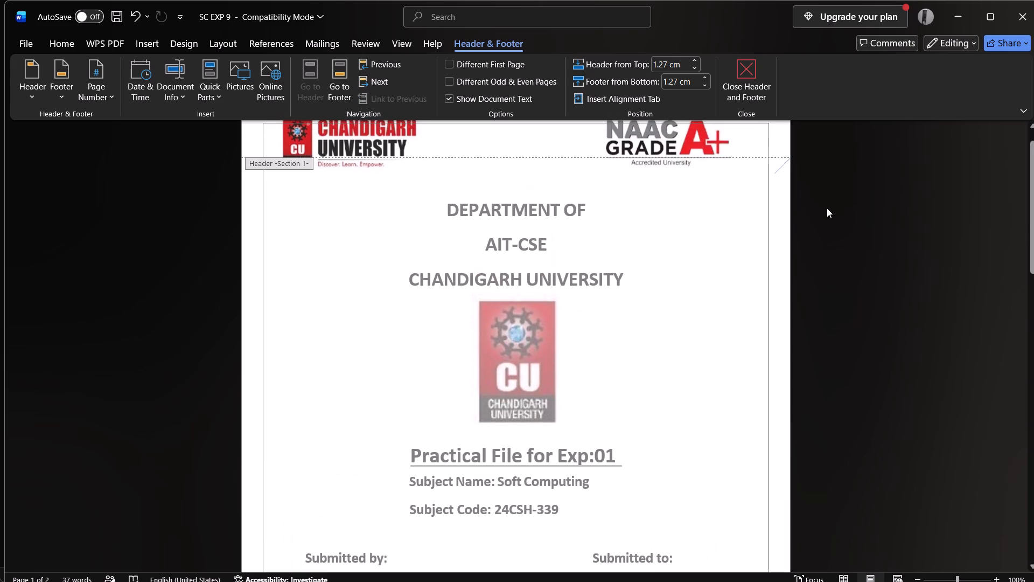
click(751, 68)
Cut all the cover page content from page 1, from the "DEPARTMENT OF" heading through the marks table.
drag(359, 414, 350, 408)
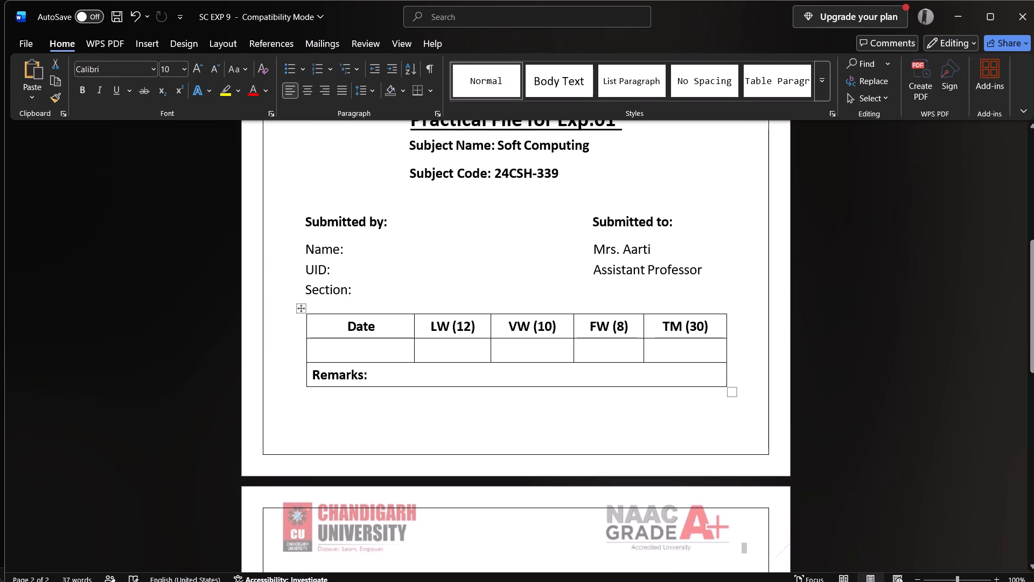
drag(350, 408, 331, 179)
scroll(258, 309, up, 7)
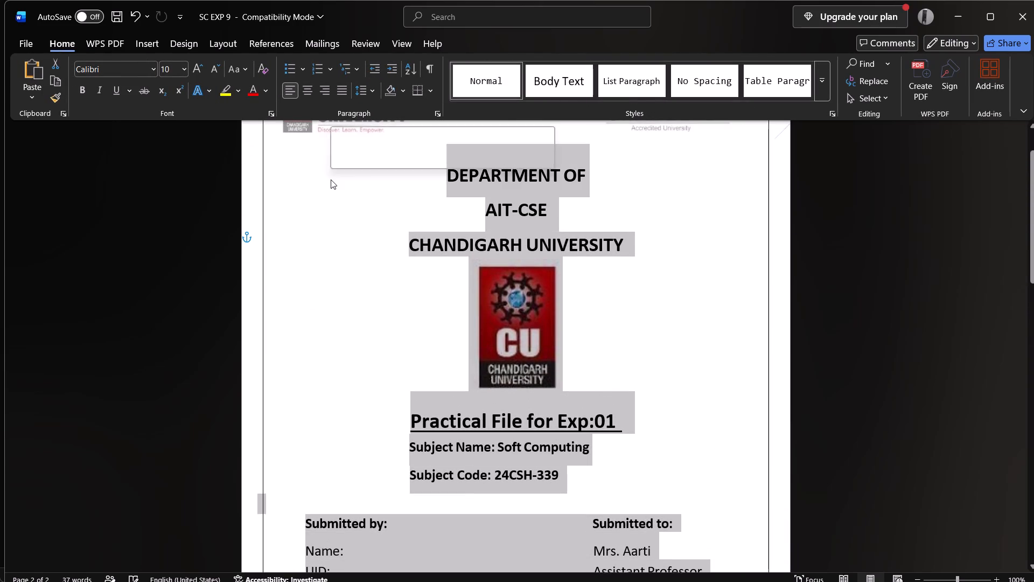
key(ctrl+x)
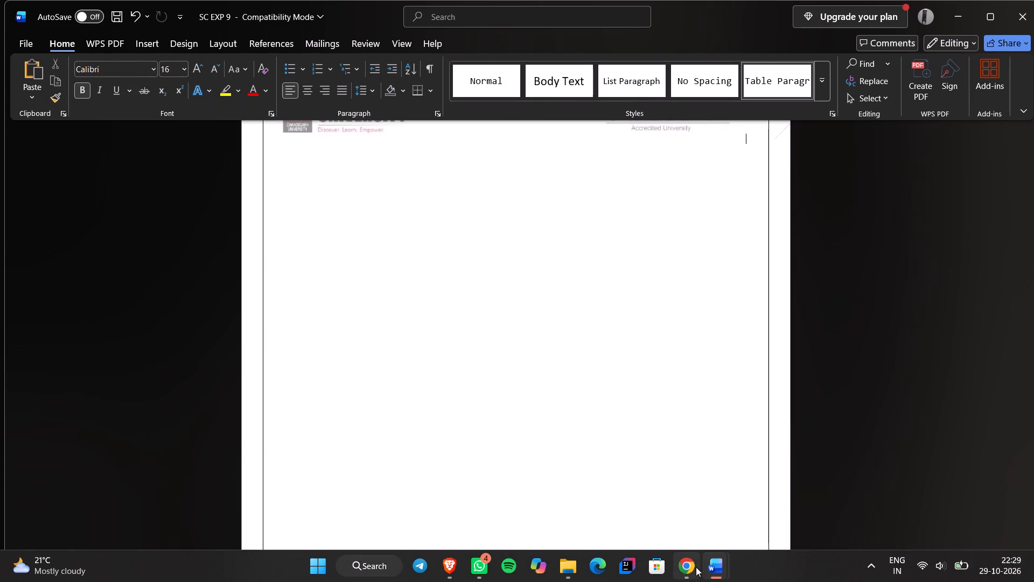
Open the SC EXP 9 PDF from Downloads, compare its cover and Experiment 9 page layout, and close it.
click(696, 567)
click(570, 567)
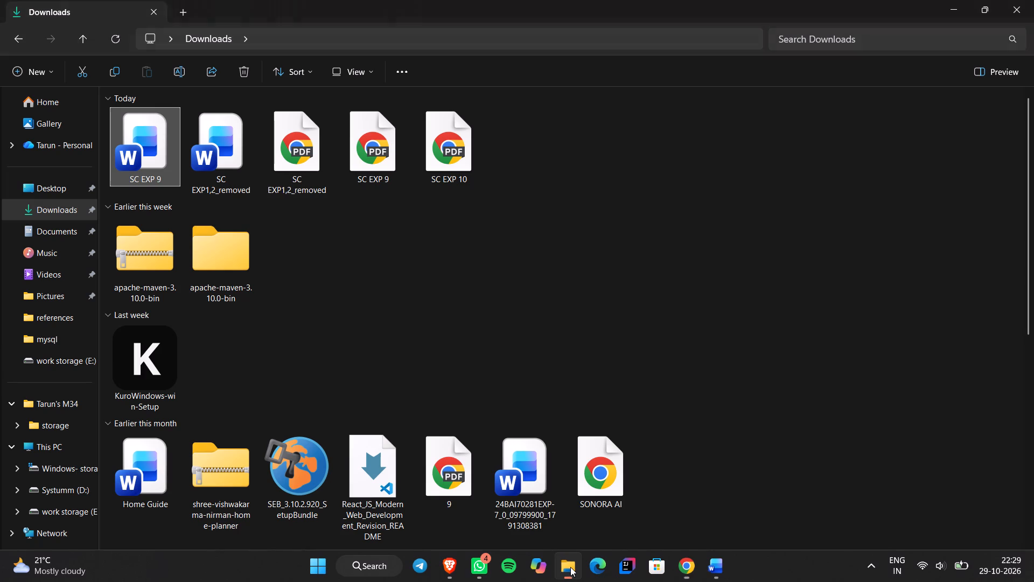
double_click(358, 147)
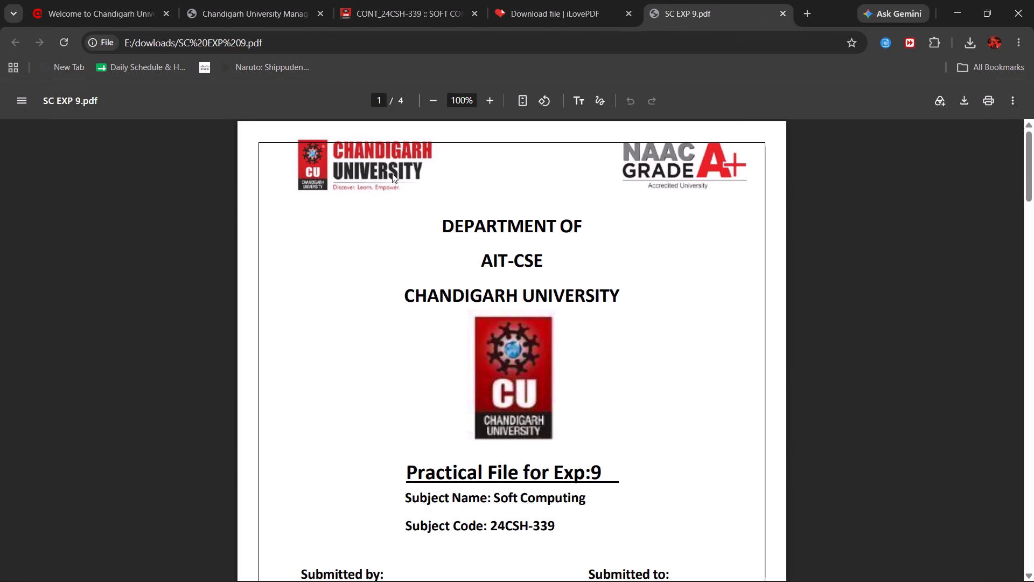
scroll(708, 250, down, 10)
scroll(708, 250, up, 2)
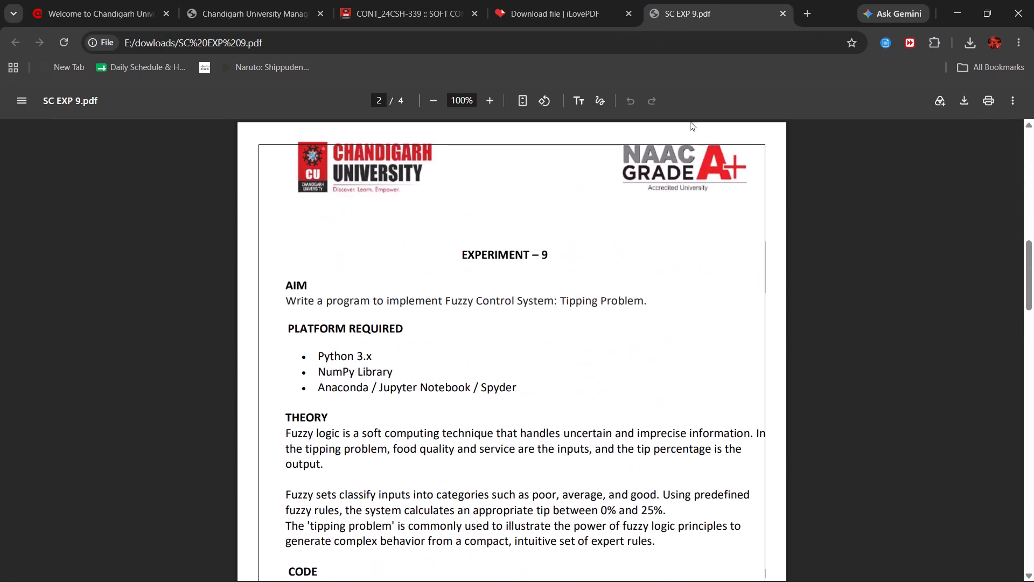
click(784, 10)
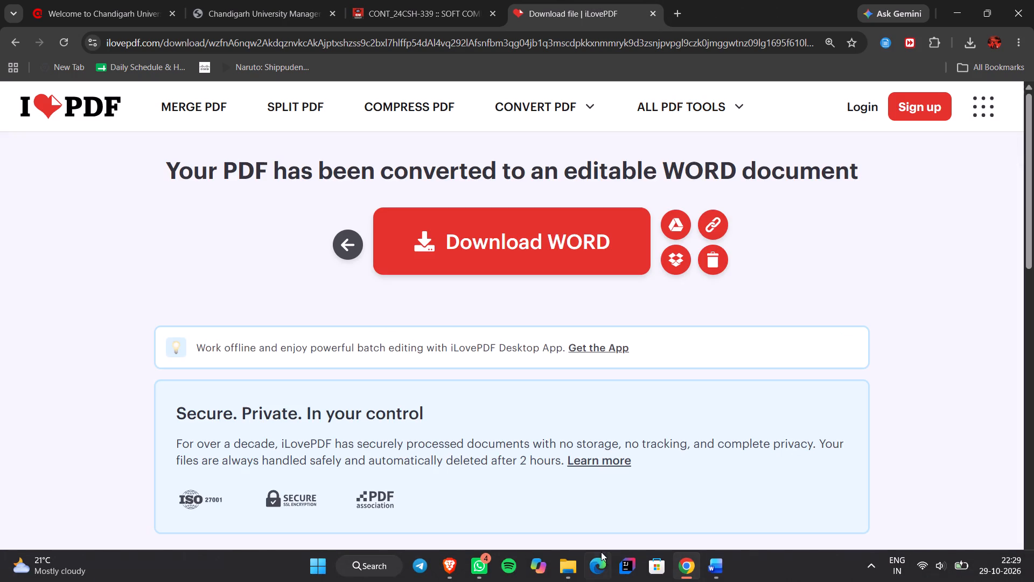
In SC EXP1,2_removed, delete the experiment details table for Page No. 03 from the Section 3 header, save, and close the header.
click(709, 571)
click(658, 476)
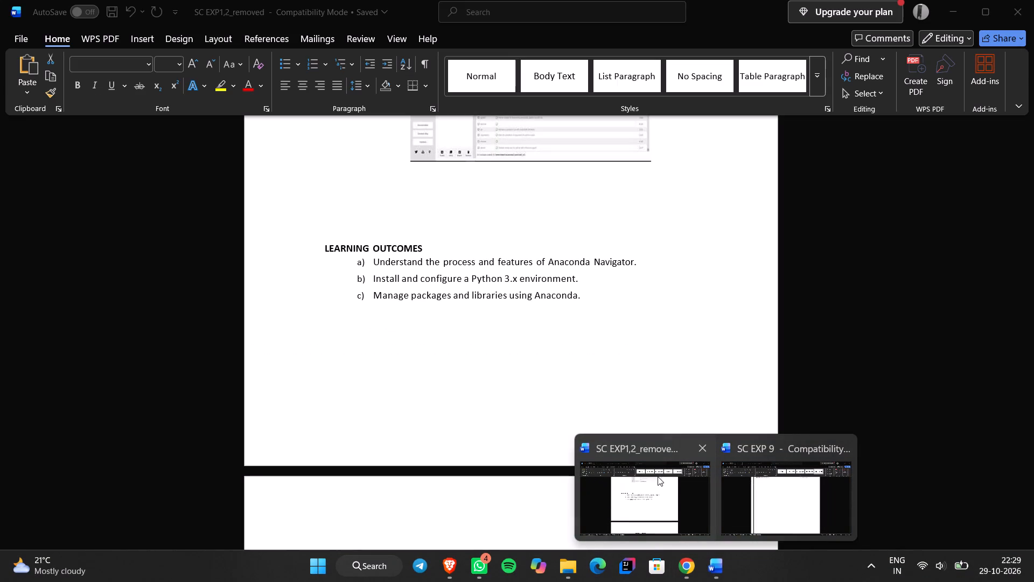
scroll(584, 419, up, 20)
scroll(584, 419, up, 7)
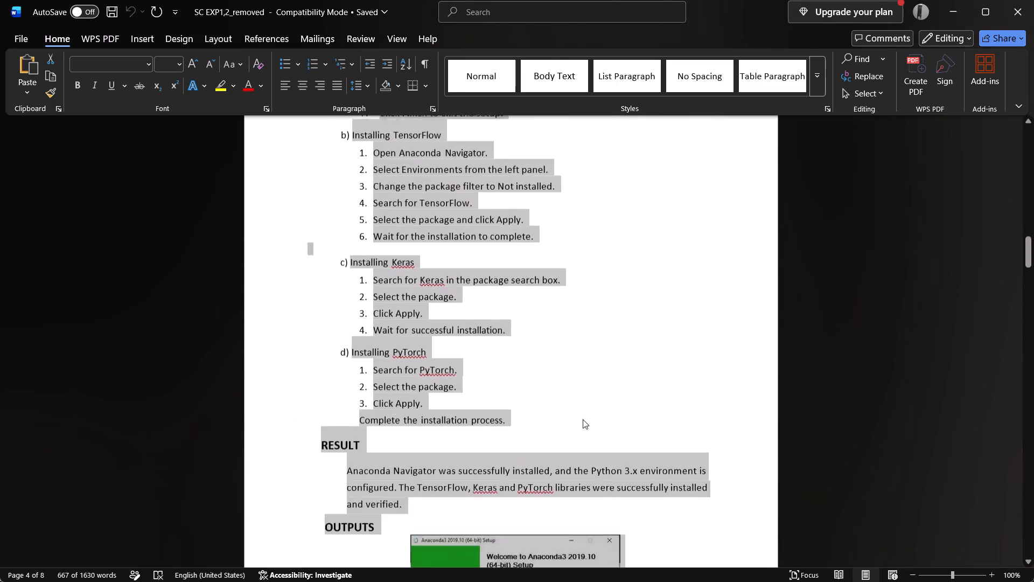
scroll(598, 332, up, 4)
double_click(671, 321)
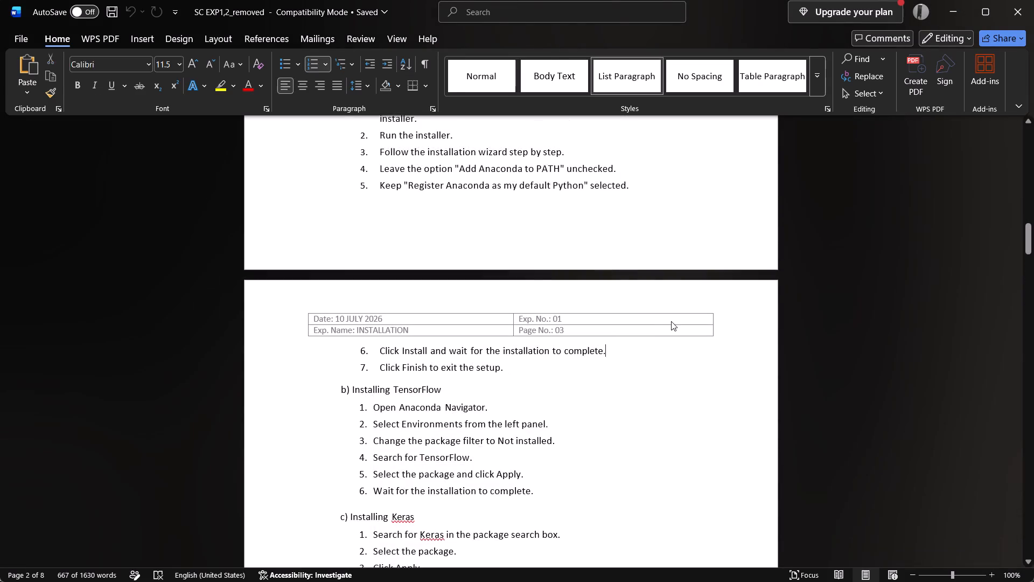
click(670, 317)
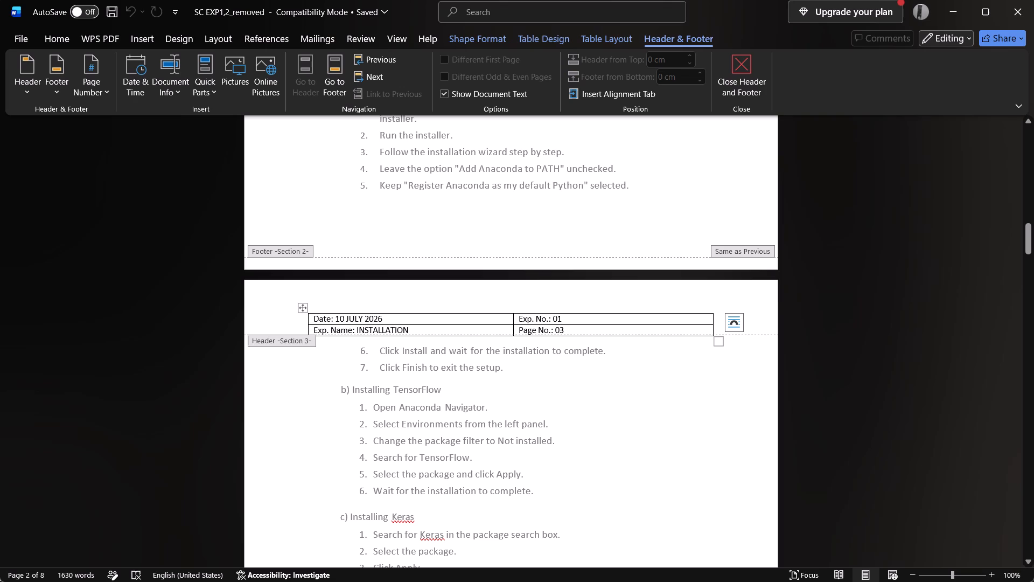
click(328, 313)
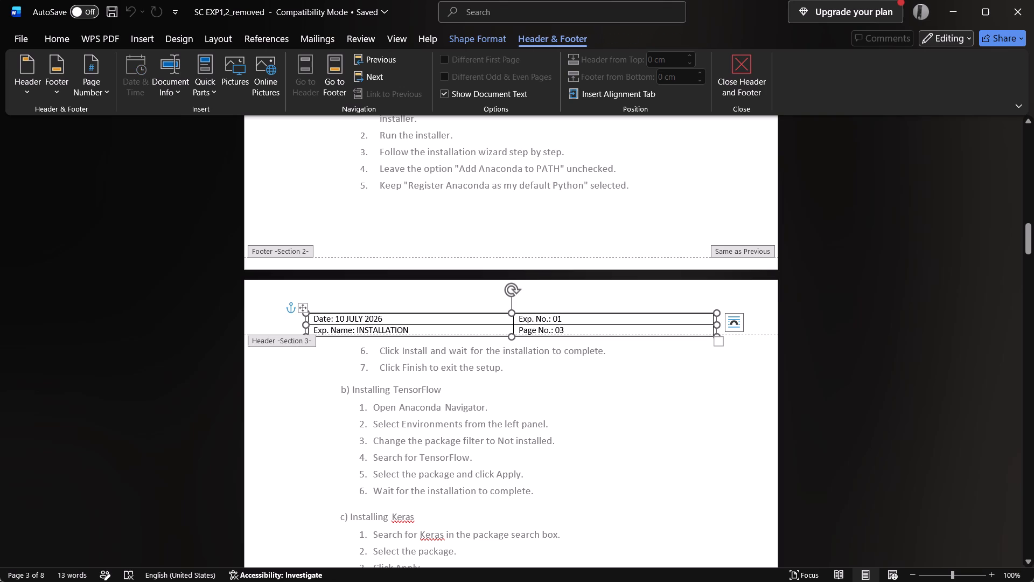
key(Delete)
scroll(328, 313, up, 10)
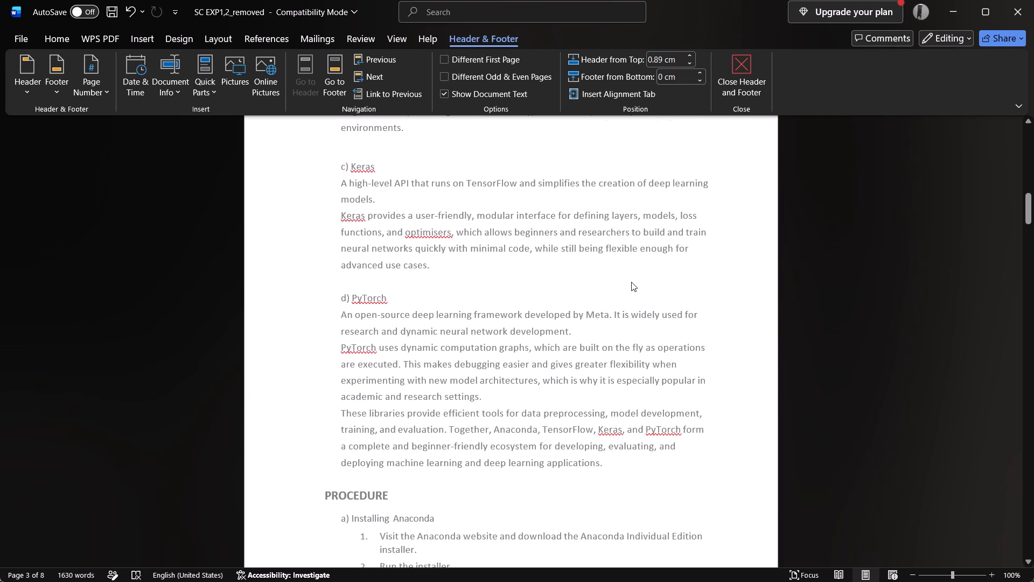
key(ctrl+s)
click(692, 283)
scroll(692, 284, up, 4)
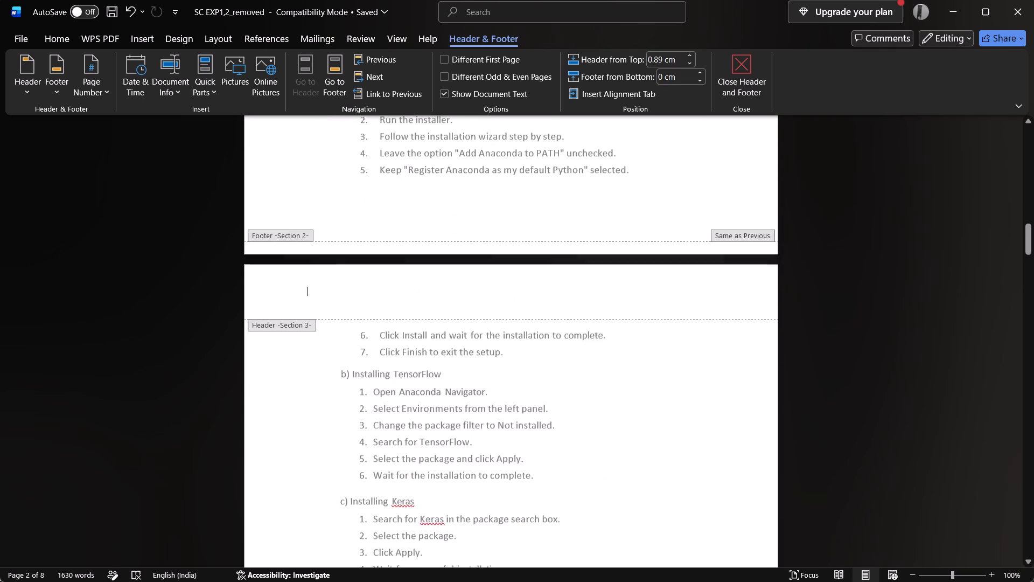
click(688, 394)
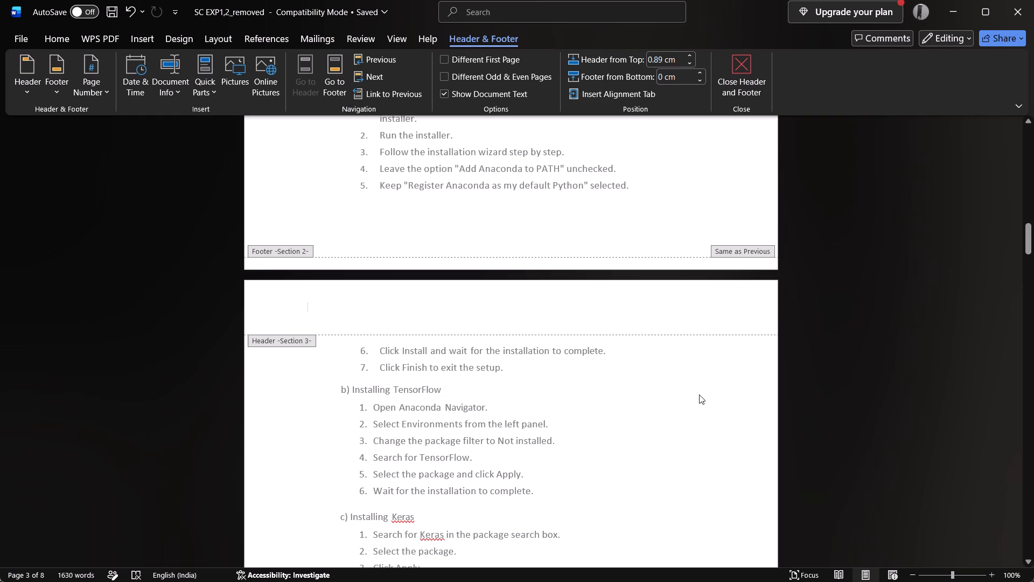
key(Return)
click(740, 65)
Delete the experiment details table from the Section 4 header, above the "Completing Anaconda3 2022.04" picture, and add an empty line there.
scroll(702, 312, down, 6)
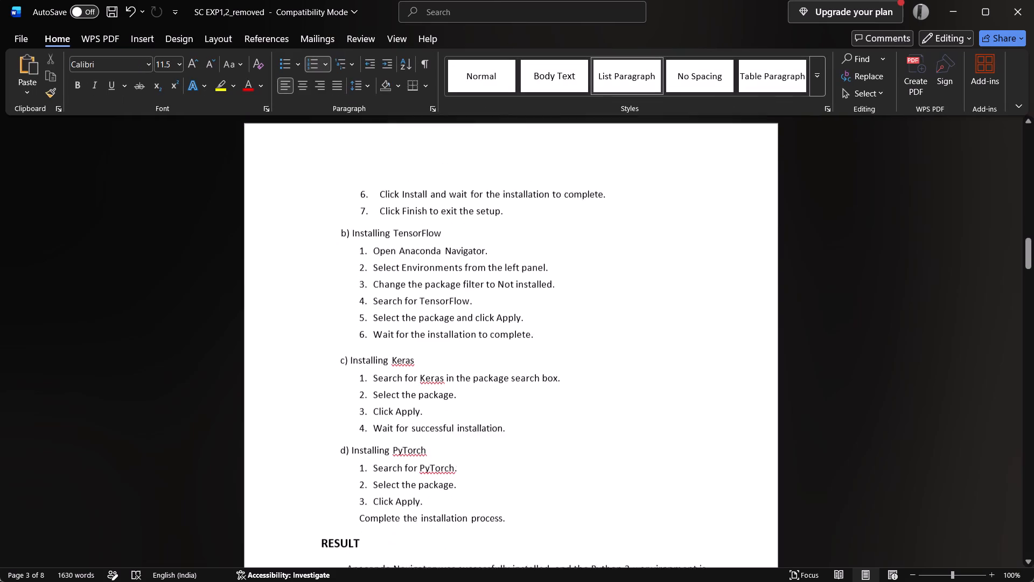
scroll(702, 314, down, 10)
double_click(656, 398)
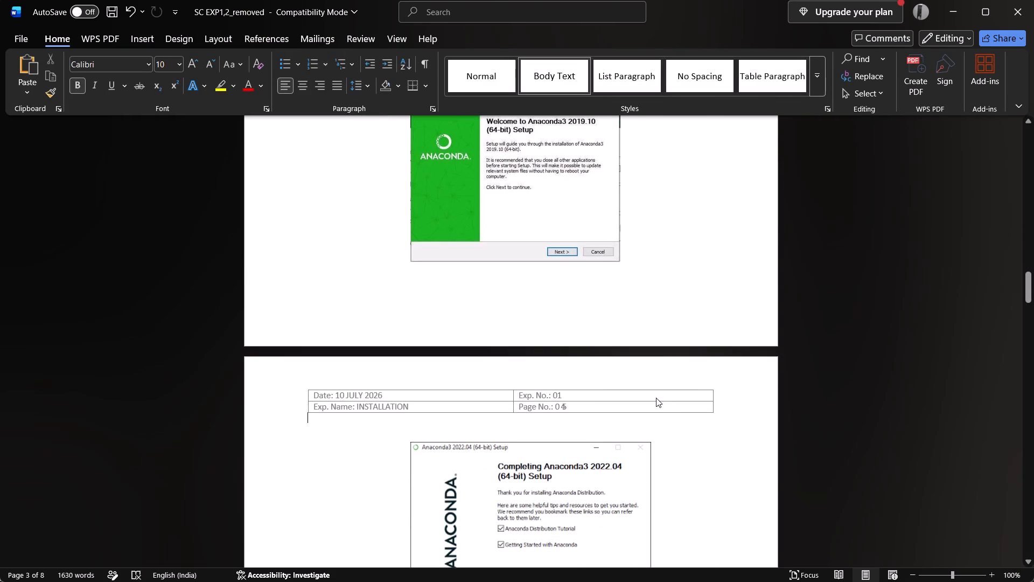
click(423, 394)
click(438, 387)
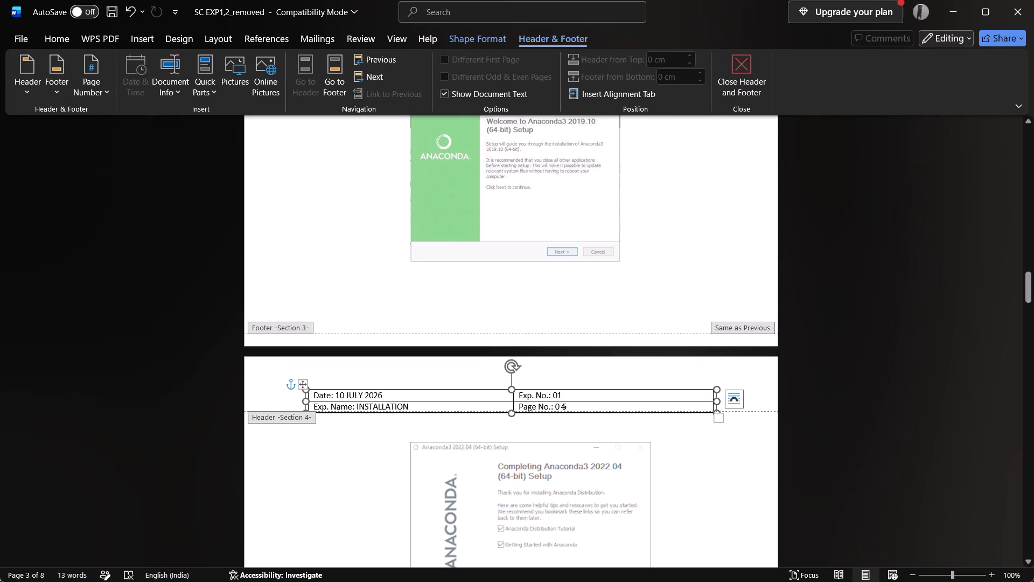
key(Delete)
key(Return)
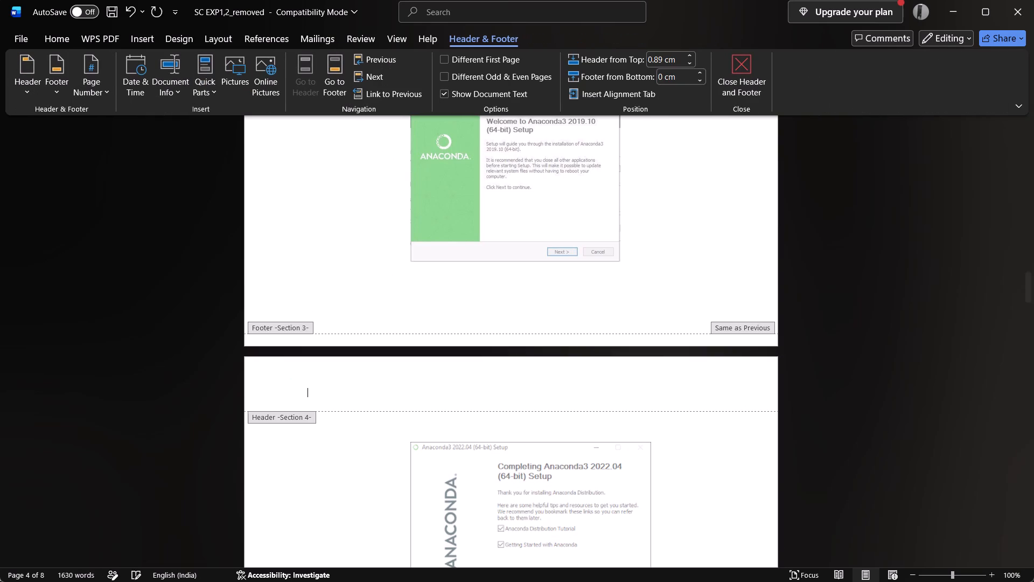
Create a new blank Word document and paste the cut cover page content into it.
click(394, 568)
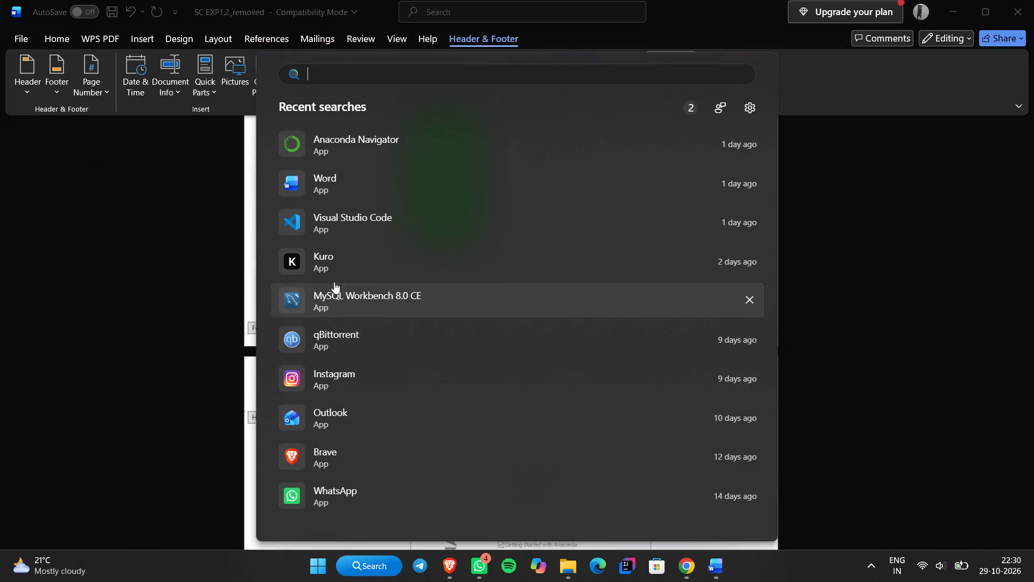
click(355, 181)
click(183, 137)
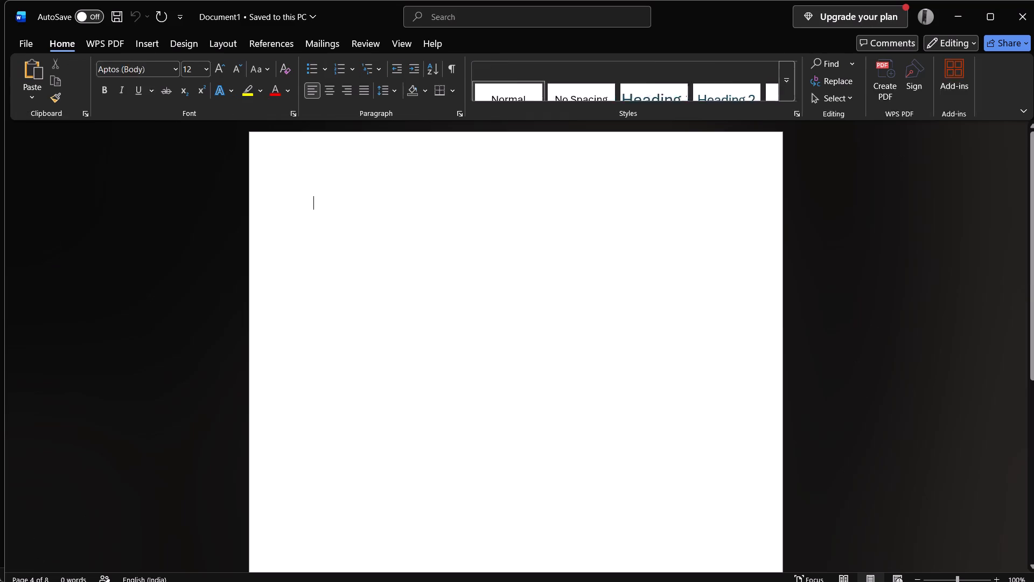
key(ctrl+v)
Examine how the pasted headings, logo, subject details and marks table are laid out in the new document.
scroll(432, 329, up, 9)
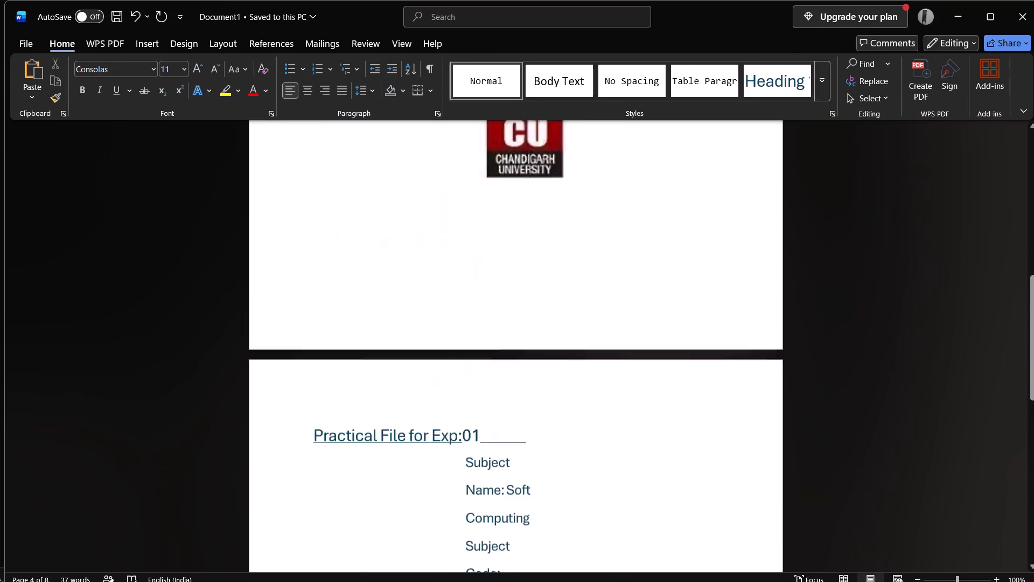
scroll(441, 356, up, 5)
ctrl+scroll(442, 358, down, 12)
scroll(443, 364, up, 2)
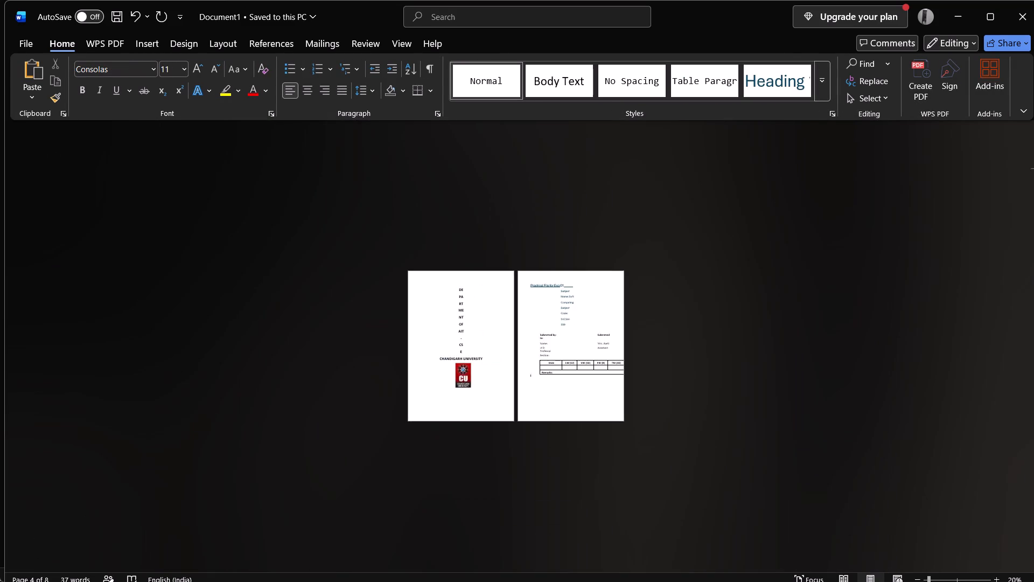
scroll(443, 364, up, 5)
ctrl+scroll(443, 364, up, 3)
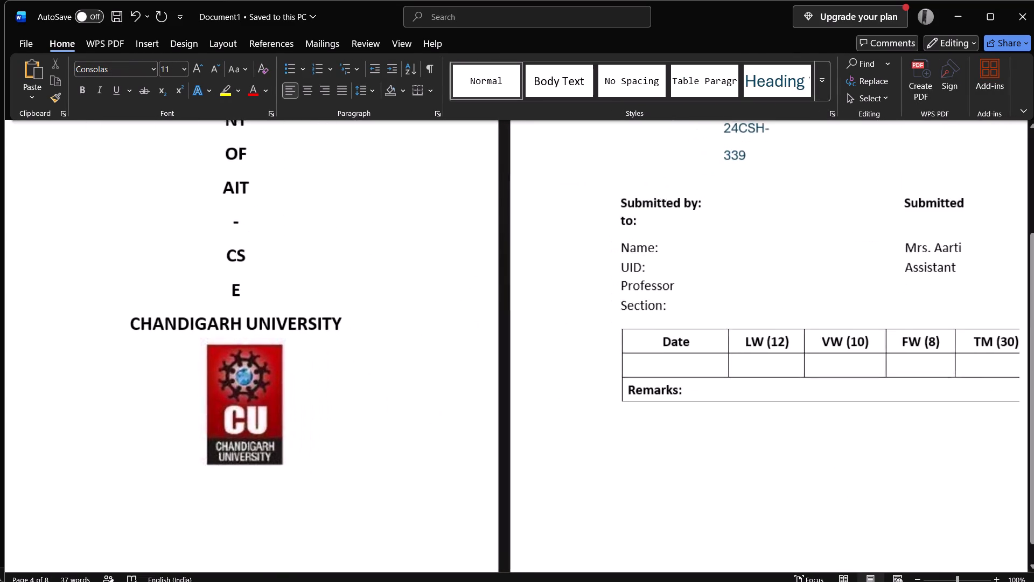
ctrl+scroll(443, 364, up, 1)
ctrl+scroll(443, 364, down, 1)
scroll(443, 364, down, 2)
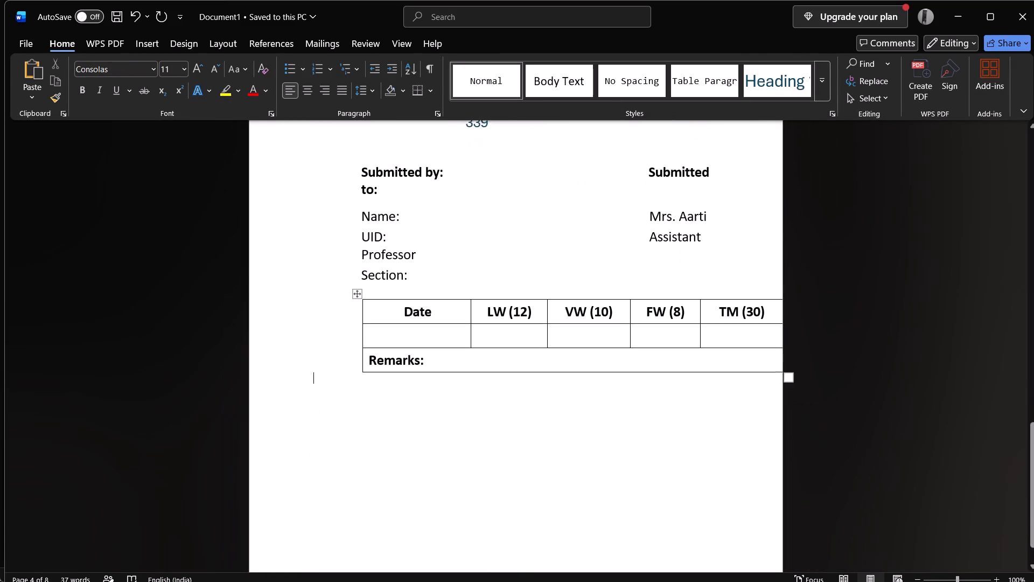
scroll(443, 365, down, 1)
scroll(443, 365, up, 7)
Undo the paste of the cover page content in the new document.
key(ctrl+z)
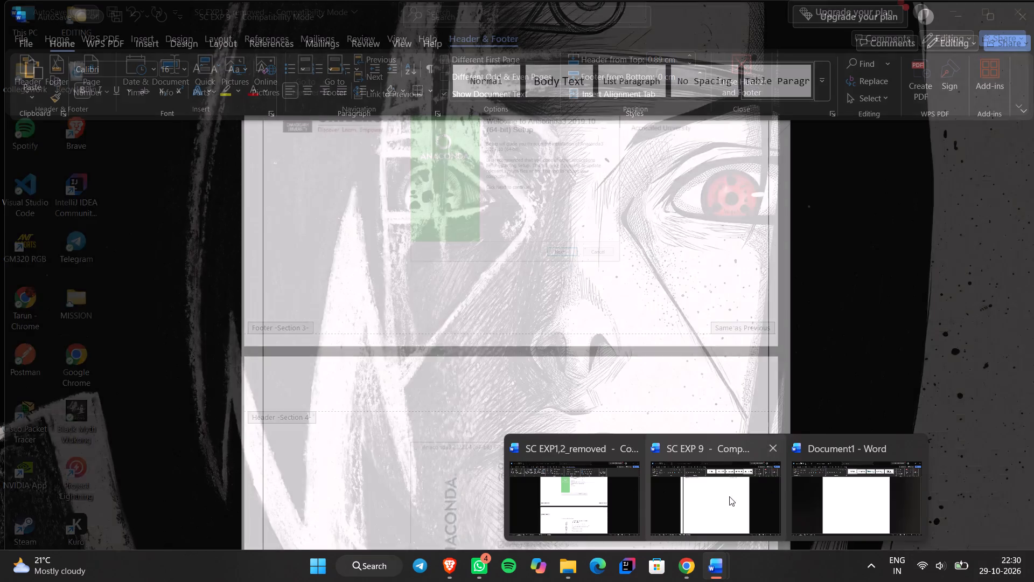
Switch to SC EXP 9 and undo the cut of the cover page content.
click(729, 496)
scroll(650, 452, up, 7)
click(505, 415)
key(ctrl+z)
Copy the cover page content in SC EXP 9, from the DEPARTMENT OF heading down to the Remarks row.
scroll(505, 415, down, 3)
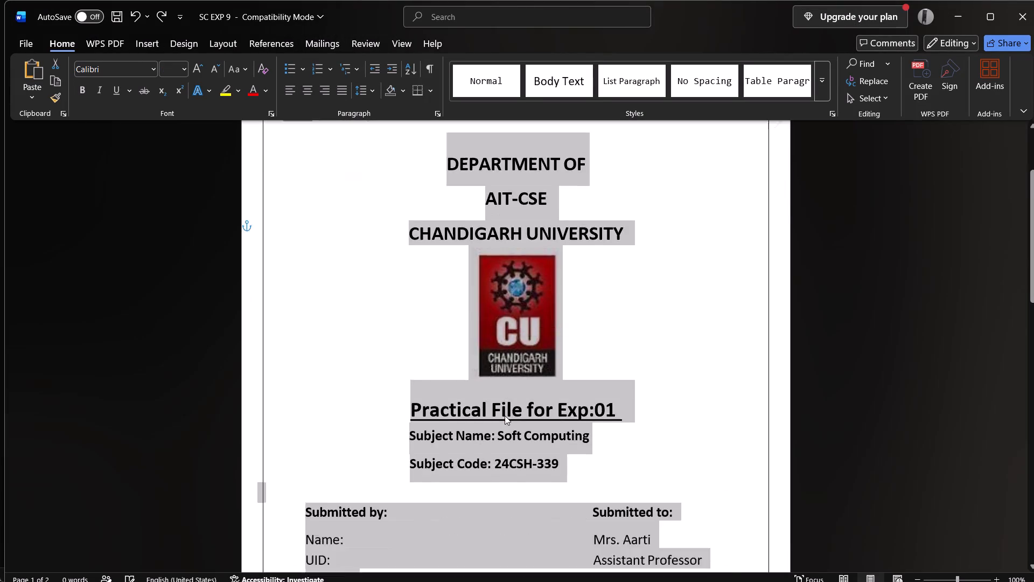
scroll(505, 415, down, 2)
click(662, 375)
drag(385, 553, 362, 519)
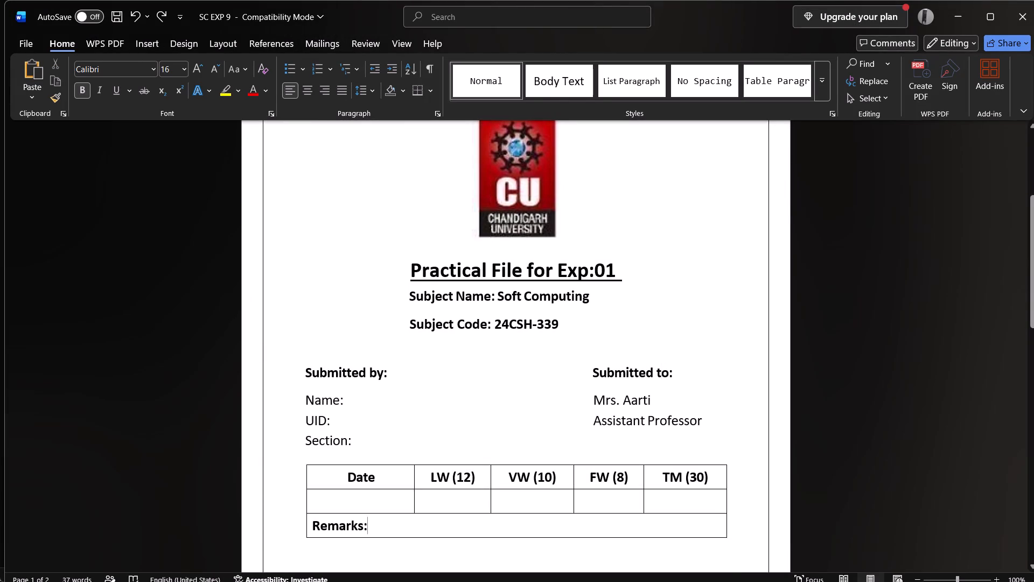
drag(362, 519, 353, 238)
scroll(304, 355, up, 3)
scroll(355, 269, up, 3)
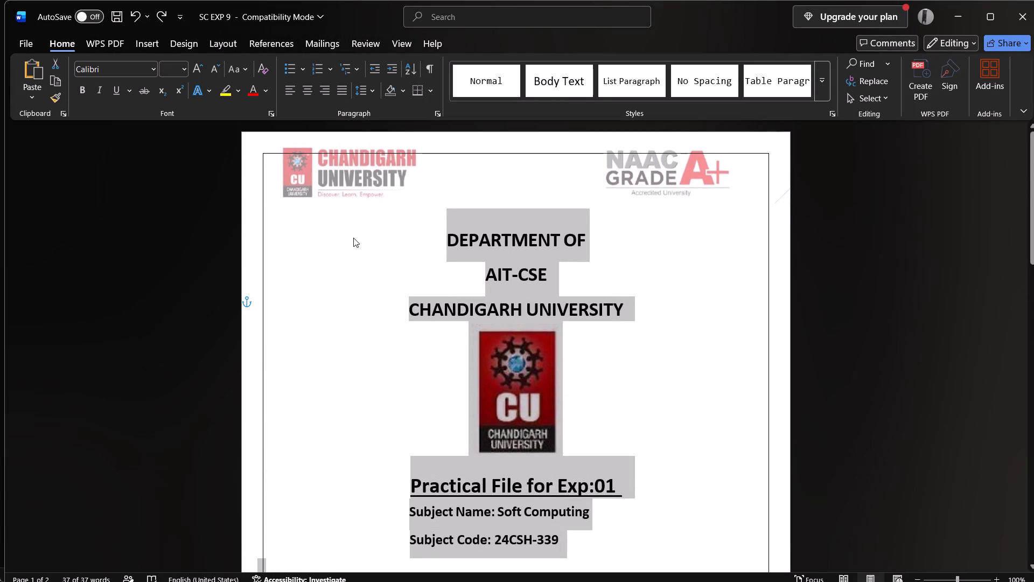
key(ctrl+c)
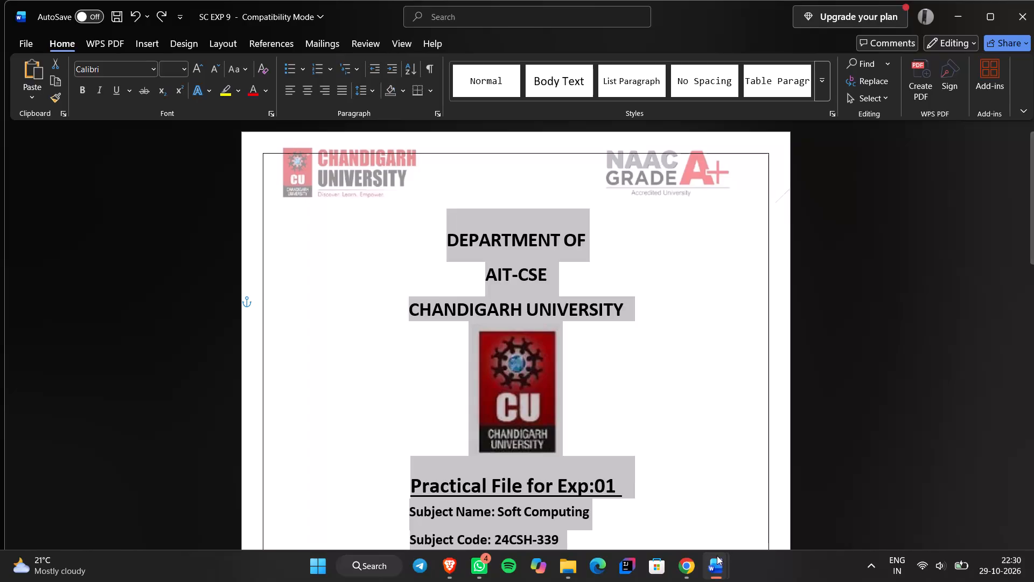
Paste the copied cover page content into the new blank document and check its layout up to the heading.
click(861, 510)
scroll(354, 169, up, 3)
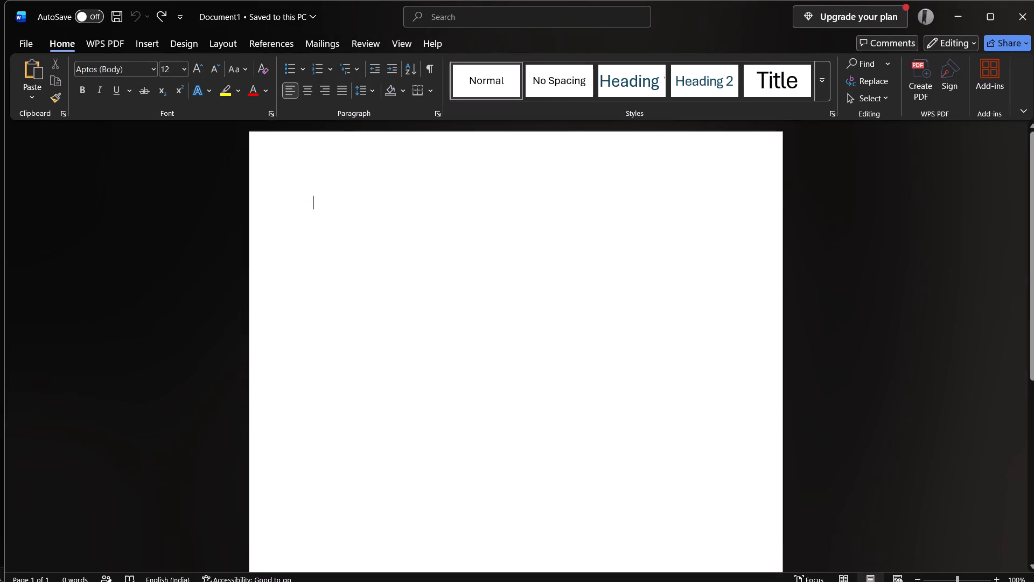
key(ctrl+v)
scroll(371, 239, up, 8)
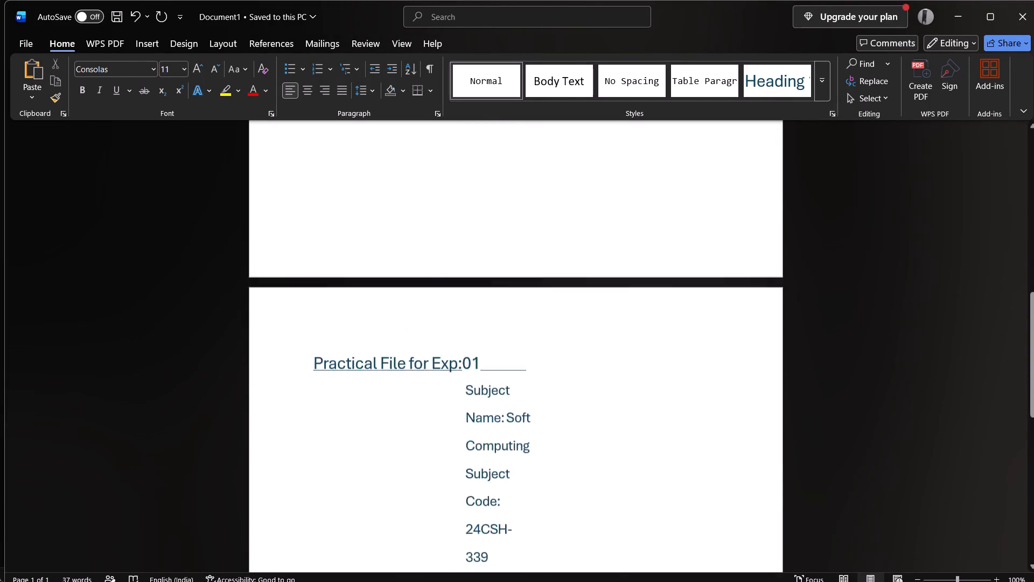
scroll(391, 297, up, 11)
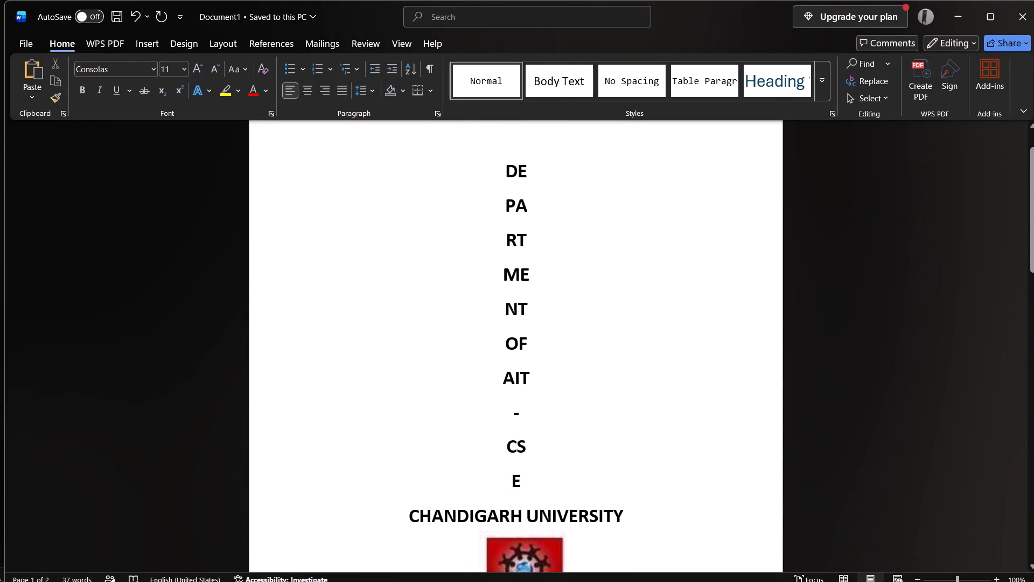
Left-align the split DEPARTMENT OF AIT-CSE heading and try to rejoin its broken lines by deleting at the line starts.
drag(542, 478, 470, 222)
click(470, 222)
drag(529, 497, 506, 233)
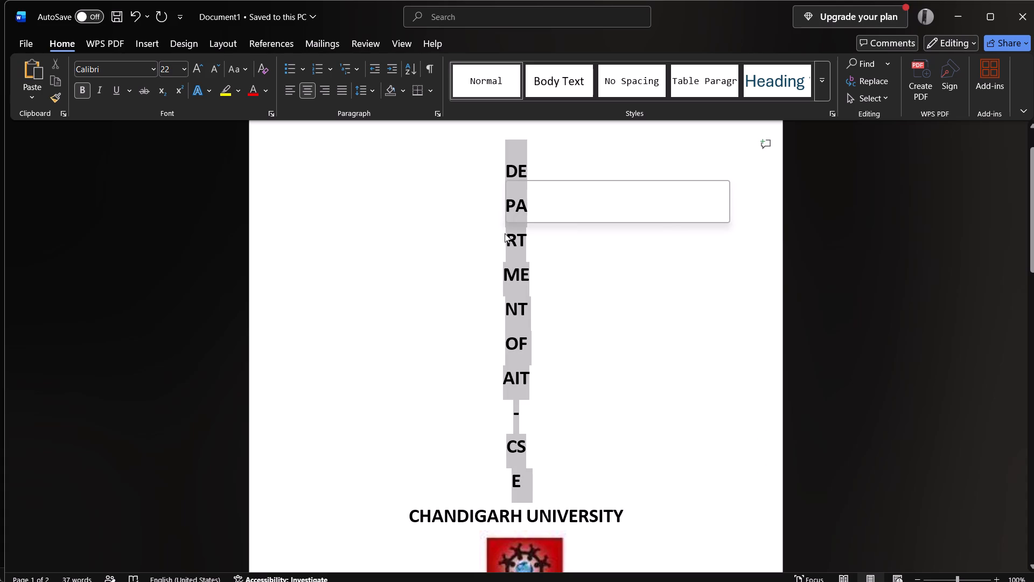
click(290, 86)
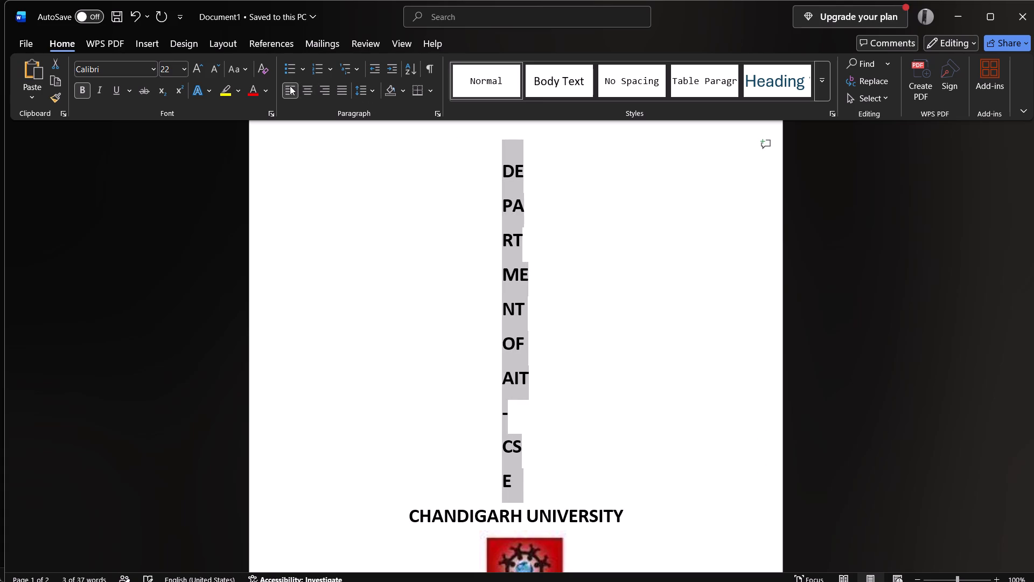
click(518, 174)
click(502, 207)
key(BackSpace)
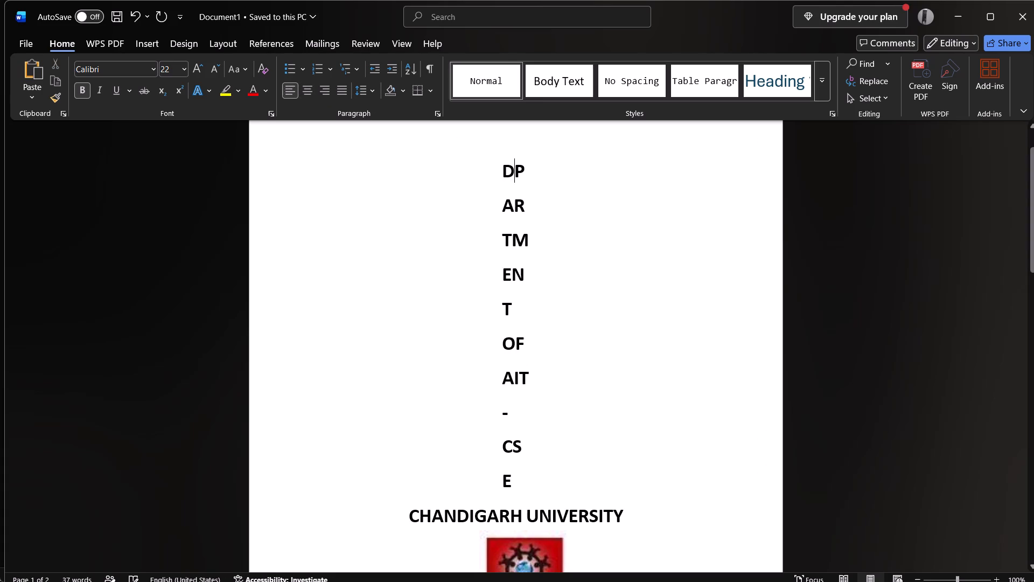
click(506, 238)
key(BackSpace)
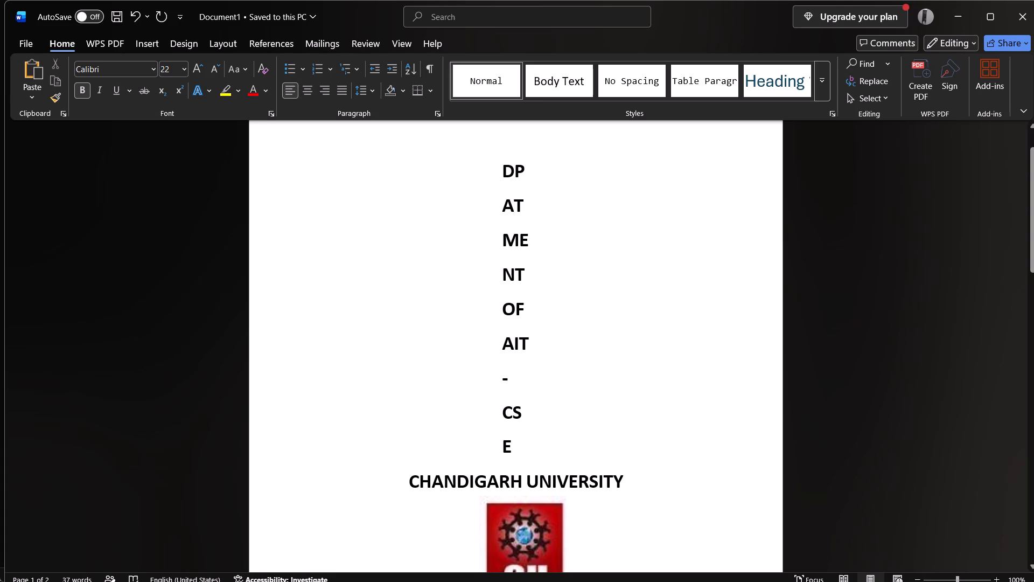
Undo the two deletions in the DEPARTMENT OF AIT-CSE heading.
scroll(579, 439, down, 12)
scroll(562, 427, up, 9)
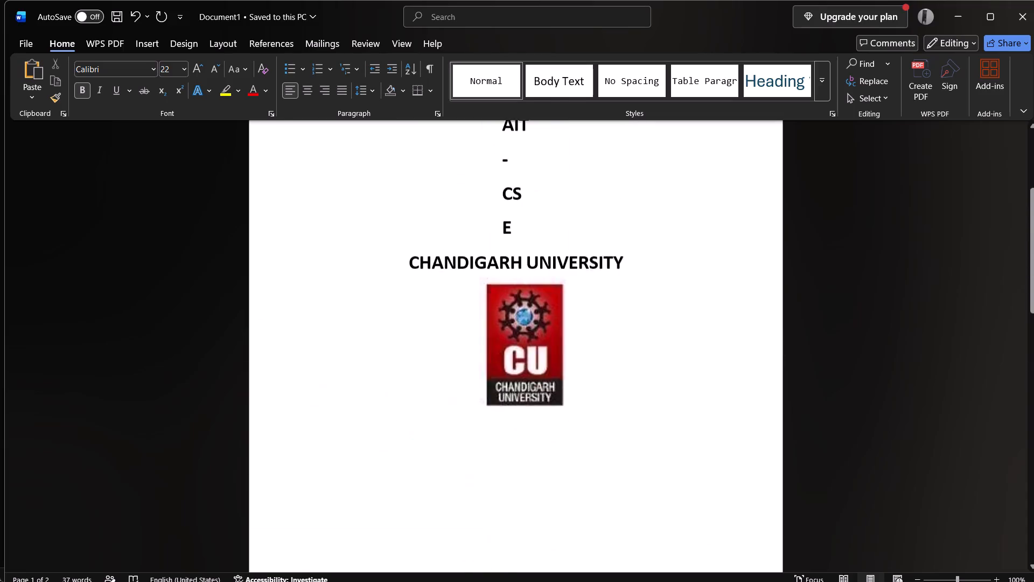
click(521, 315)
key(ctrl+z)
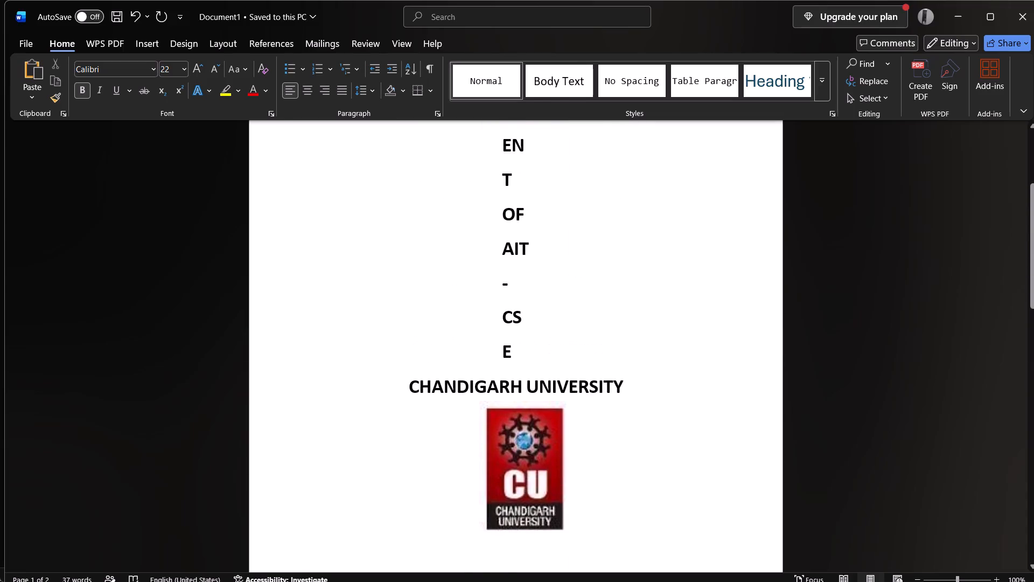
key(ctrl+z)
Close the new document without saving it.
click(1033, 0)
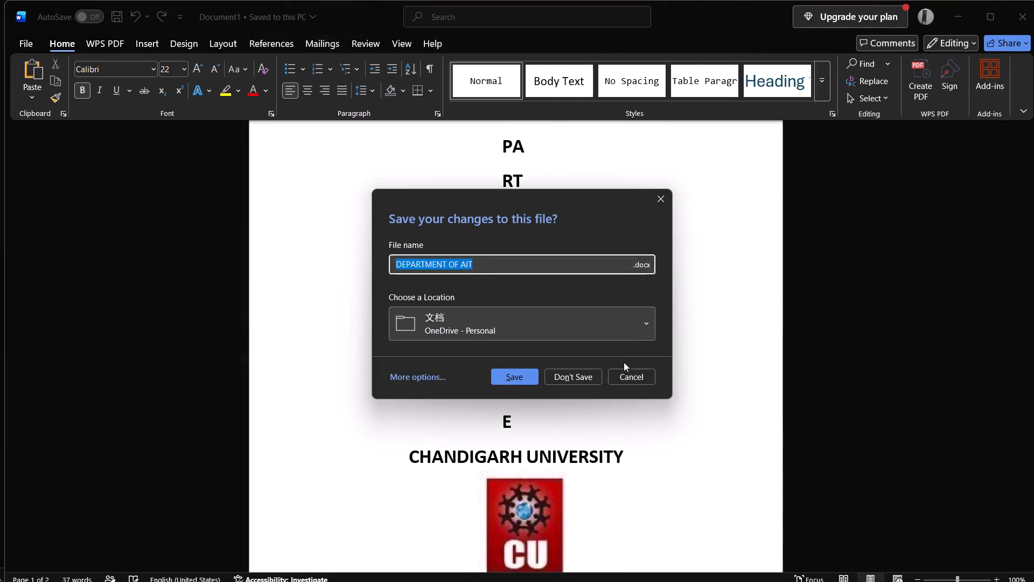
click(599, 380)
click(938, 12)
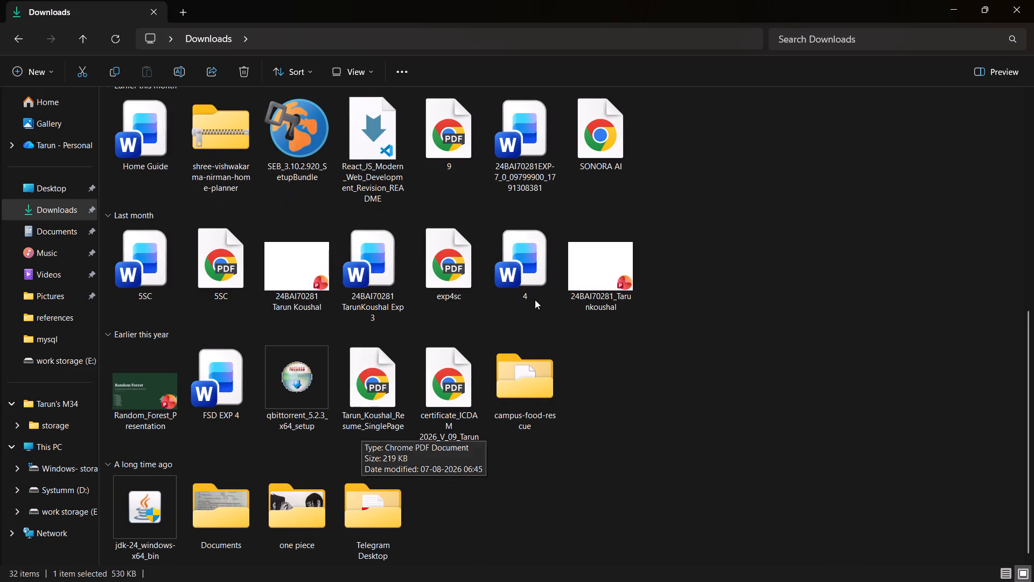
double_click(171, 282)
scroll(547, 352, down, 3)
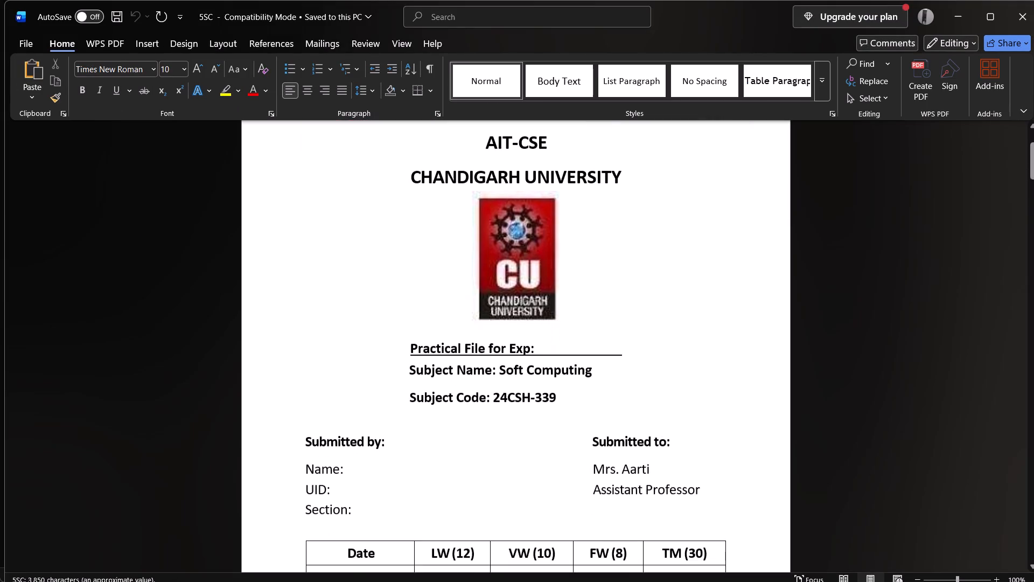
scroll(561, 398, down, 14)
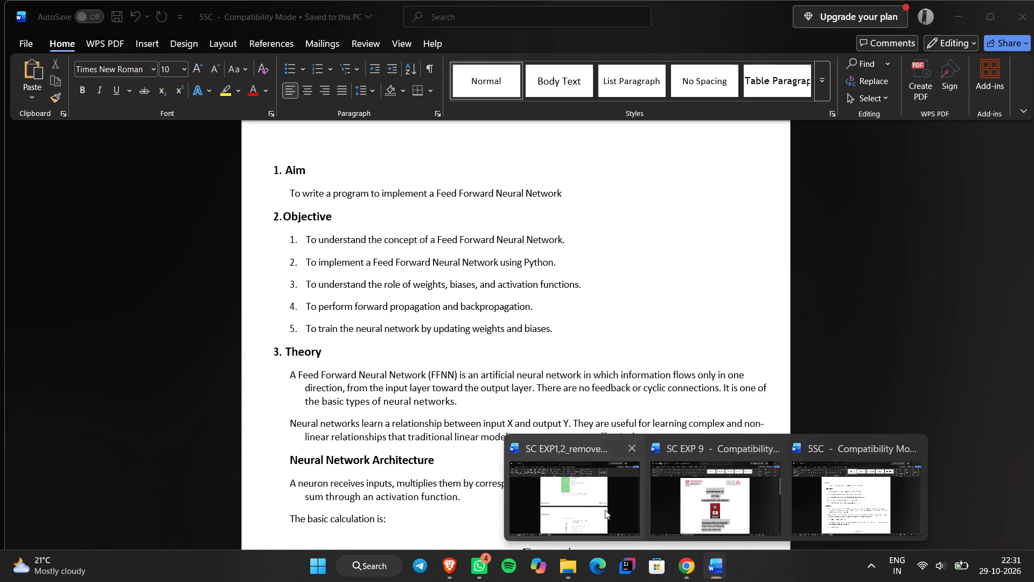
Switch to SC EXP1,2_removed and close header and footer editing.
click(605, 510)
scroll(551, 415, up, 19)
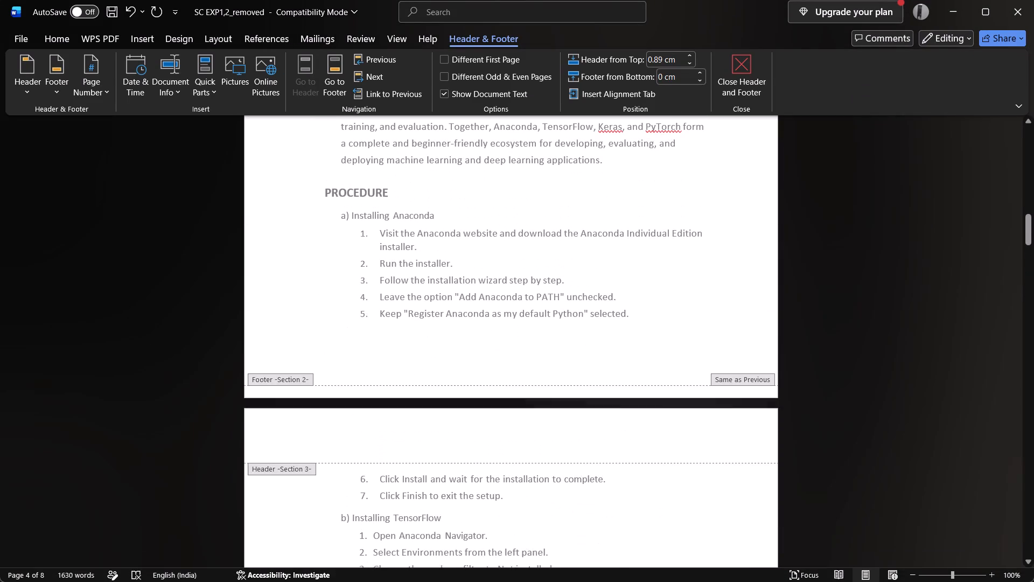
drag(714, 83, 724, 82)
click(743, 73)
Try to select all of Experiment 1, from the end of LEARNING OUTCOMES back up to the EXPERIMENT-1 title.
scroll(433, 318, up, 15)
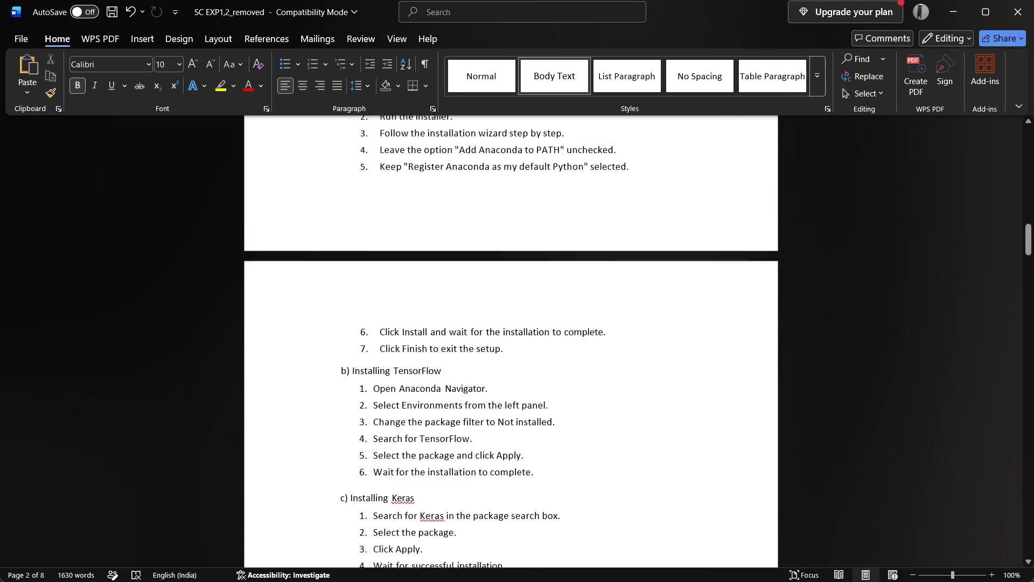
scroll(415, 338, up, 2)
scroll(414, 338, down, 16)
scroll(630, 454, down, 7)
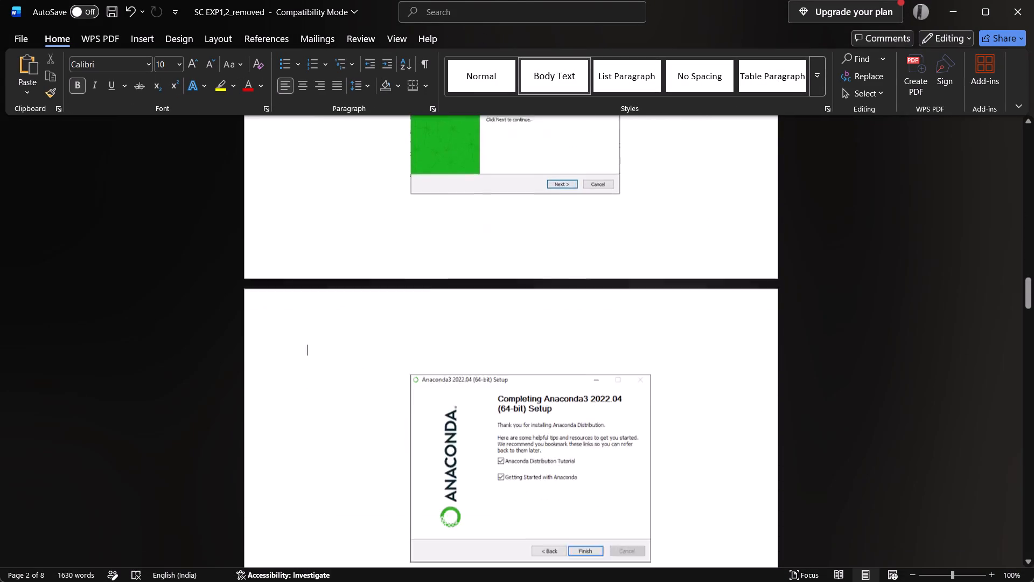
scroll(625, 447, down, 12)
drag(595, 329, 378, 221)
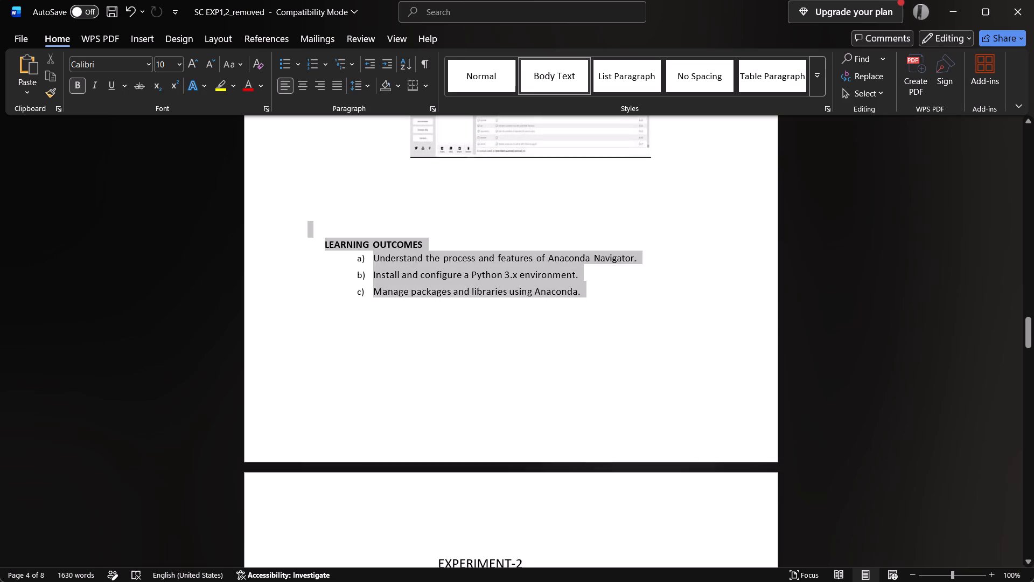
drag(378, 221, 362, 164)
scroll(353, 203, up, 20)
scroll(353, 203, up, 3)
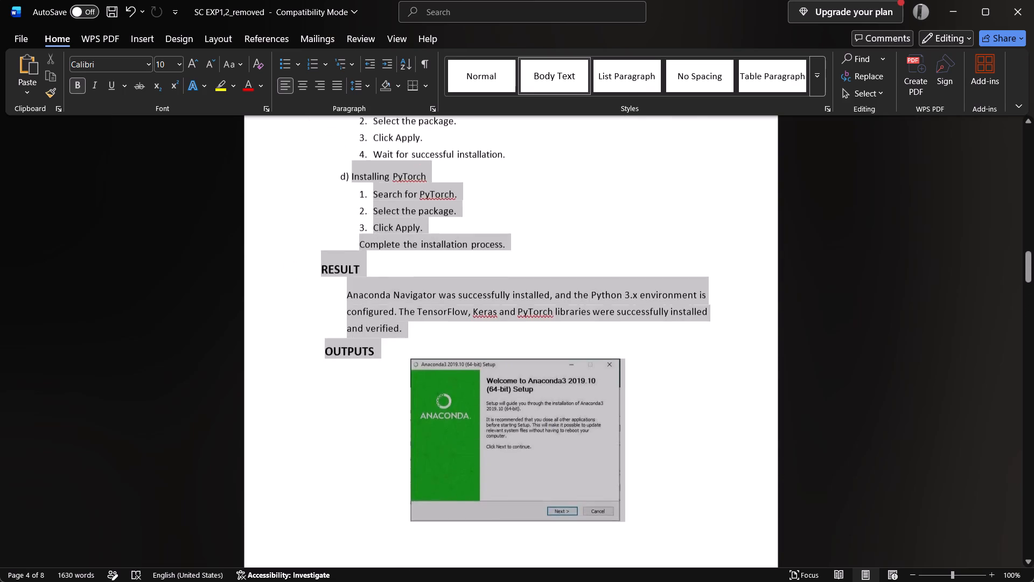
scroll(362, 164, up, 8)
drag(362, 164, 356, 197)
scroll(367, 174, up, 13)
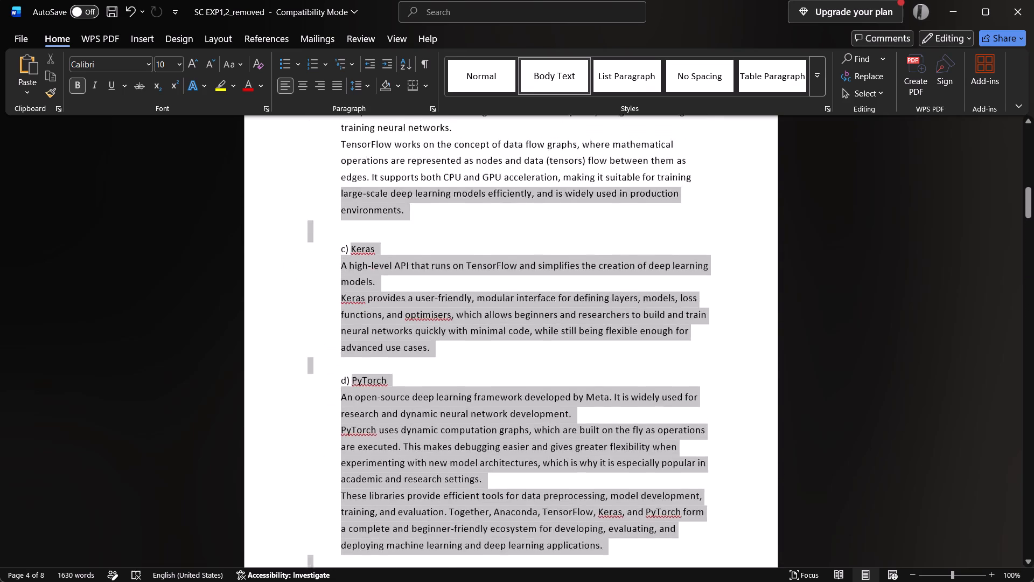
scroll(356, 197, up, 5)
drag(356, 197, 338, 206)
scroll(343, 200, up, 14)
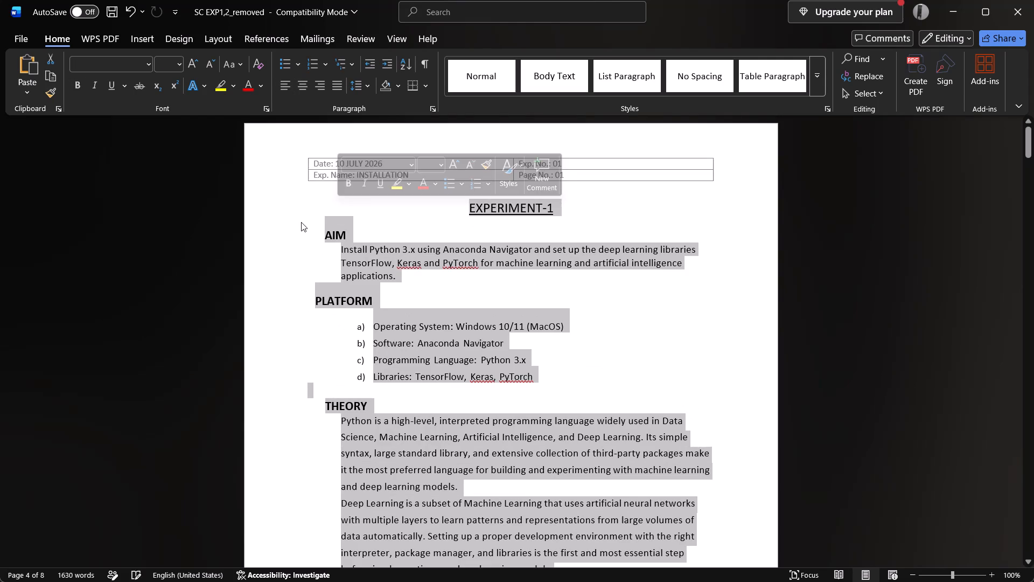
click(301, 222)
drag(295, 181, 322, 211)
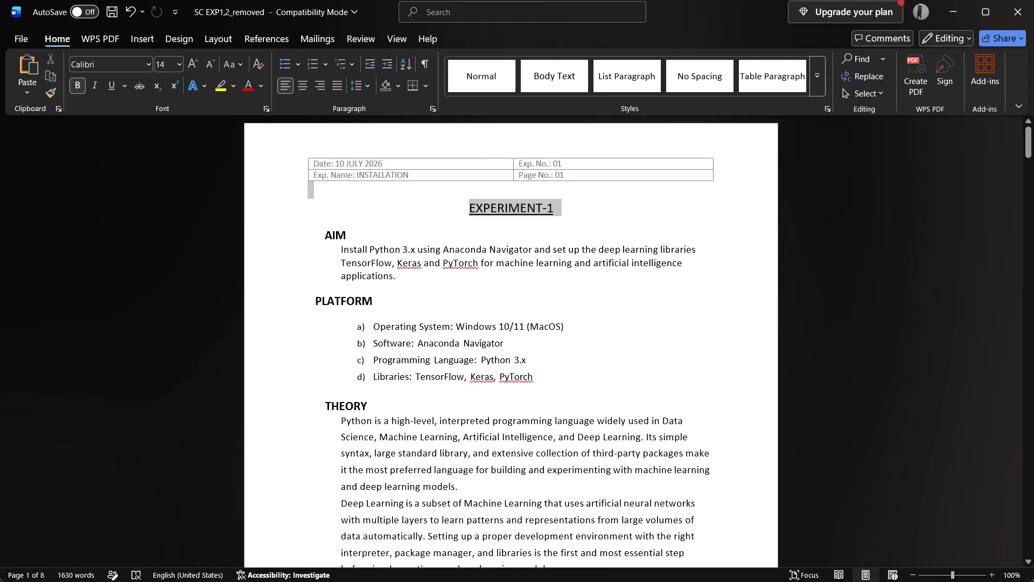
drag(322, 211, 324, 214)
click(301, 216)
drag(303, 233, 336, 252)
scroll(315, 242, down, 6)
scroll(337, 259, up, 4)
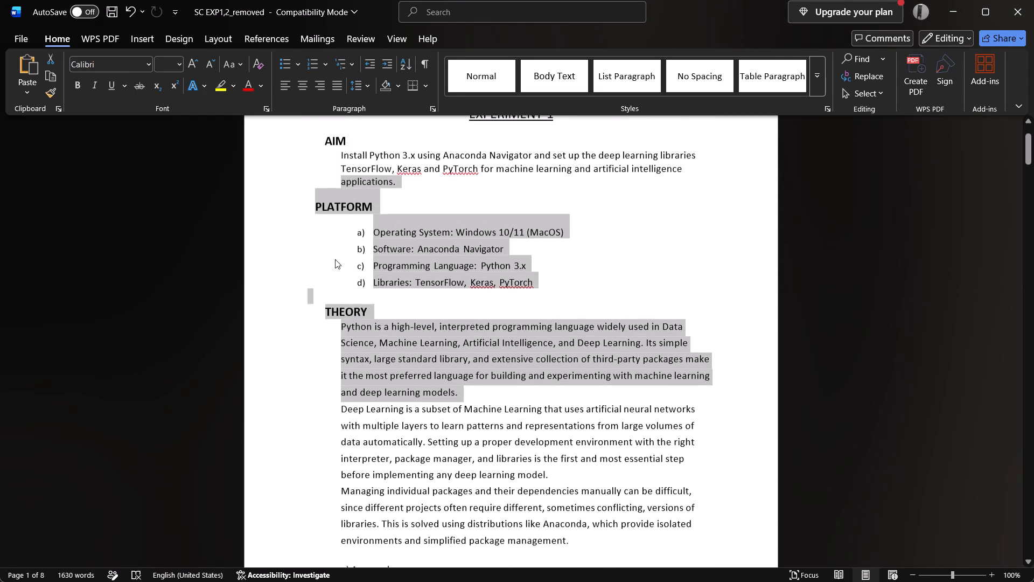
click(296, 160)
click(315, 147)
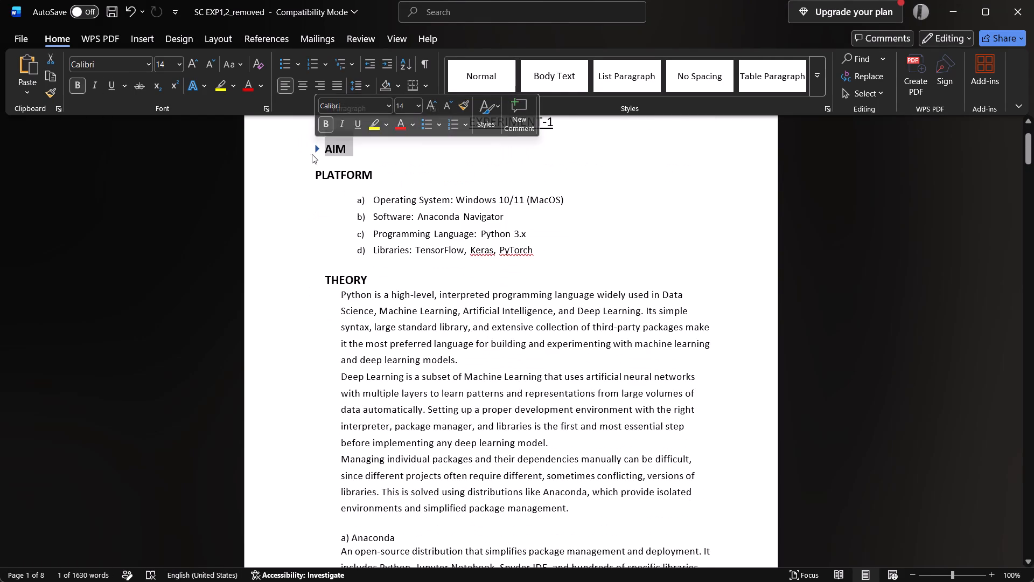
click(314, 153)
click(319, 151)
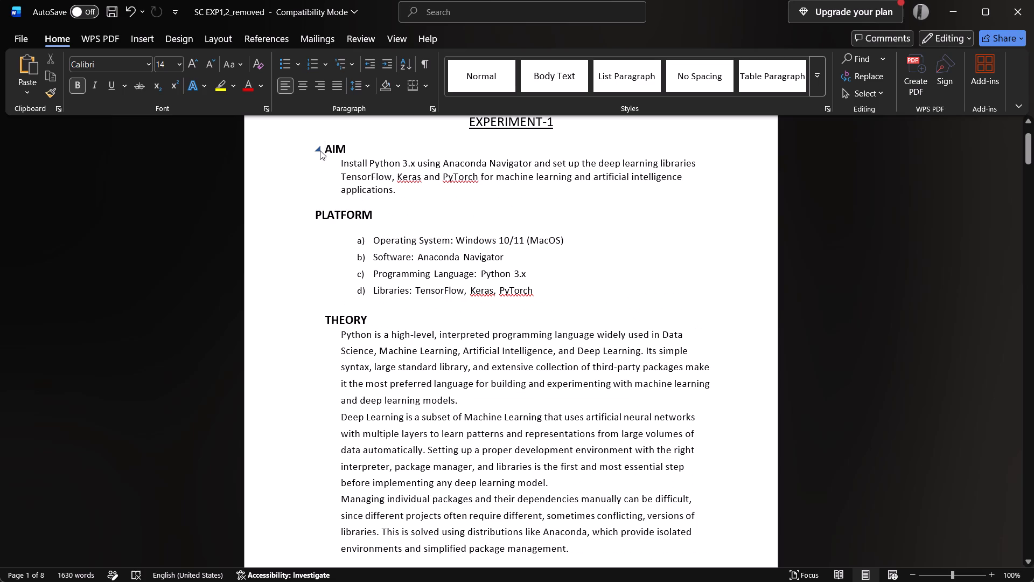
Copy the Experiment 1 text from the AIM heading through the Anaconda theory at the end of the first page.
drag(326, 148, 420, 198)
scroll(337, 171, down, 12)
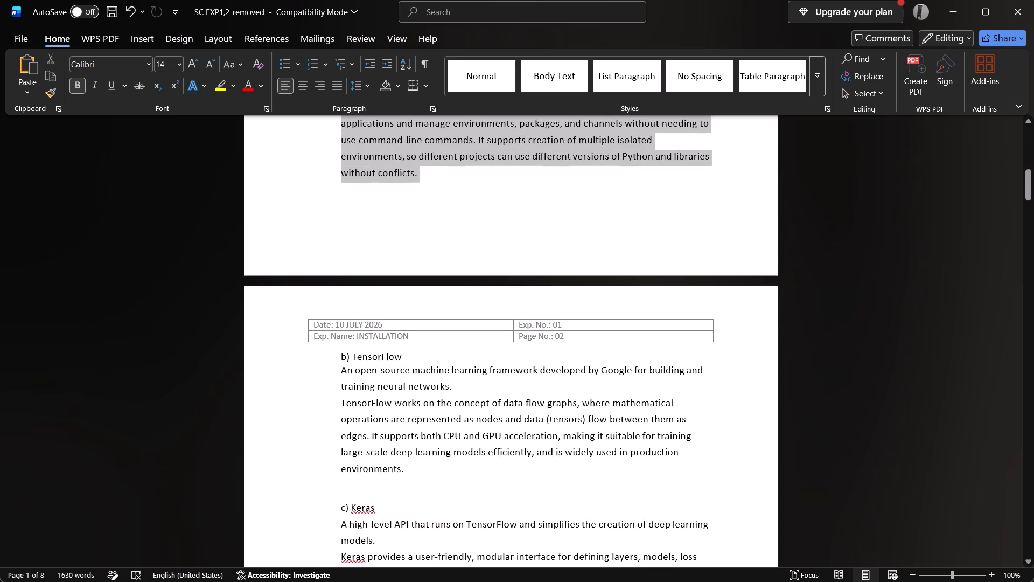
drag(420, 198, 422, 197)
key(ctrl+c)
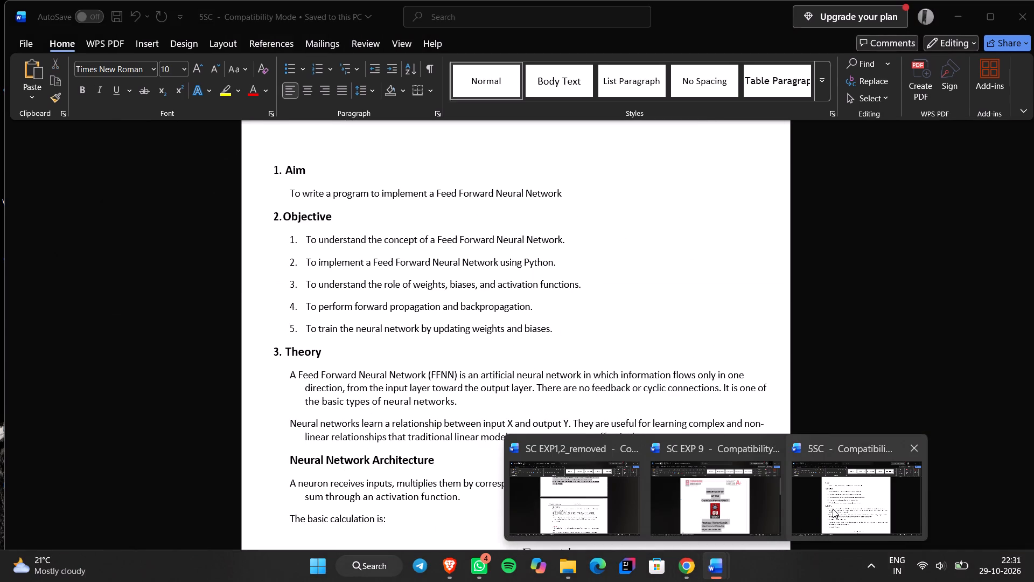
Switch to the 5SC document at its Aim, Objective and Theory page.
click(749, 497)
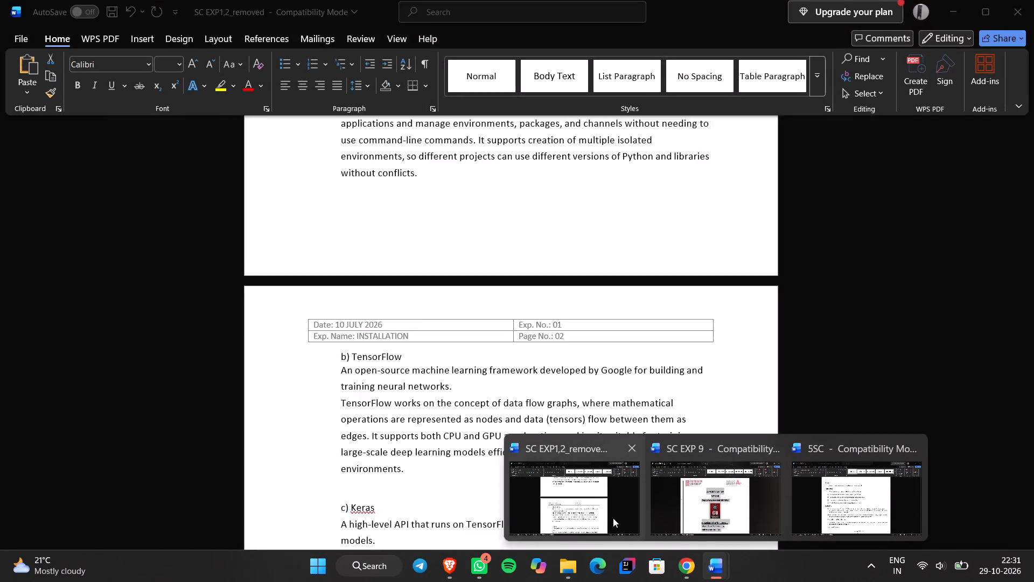
click(826, 494)
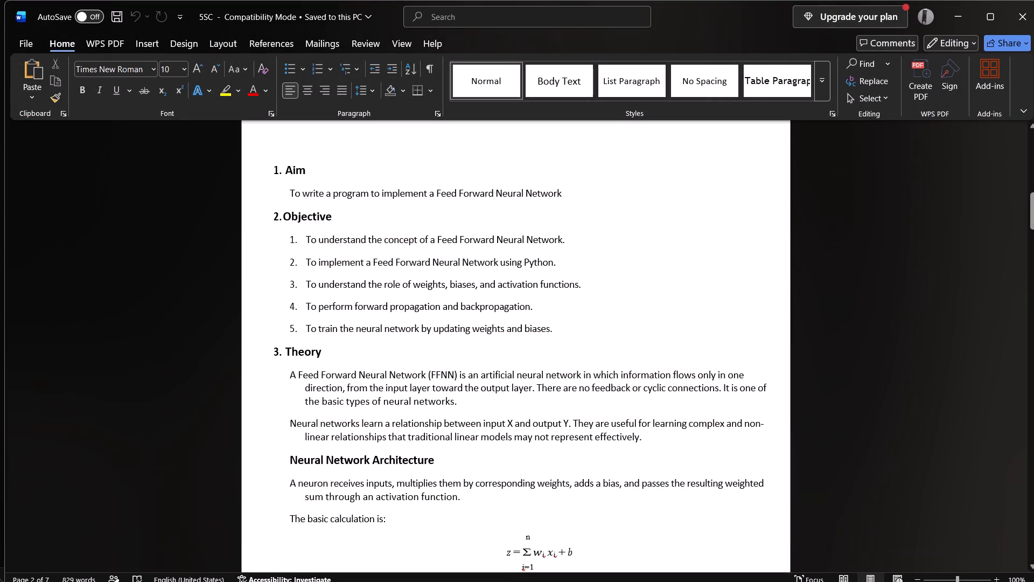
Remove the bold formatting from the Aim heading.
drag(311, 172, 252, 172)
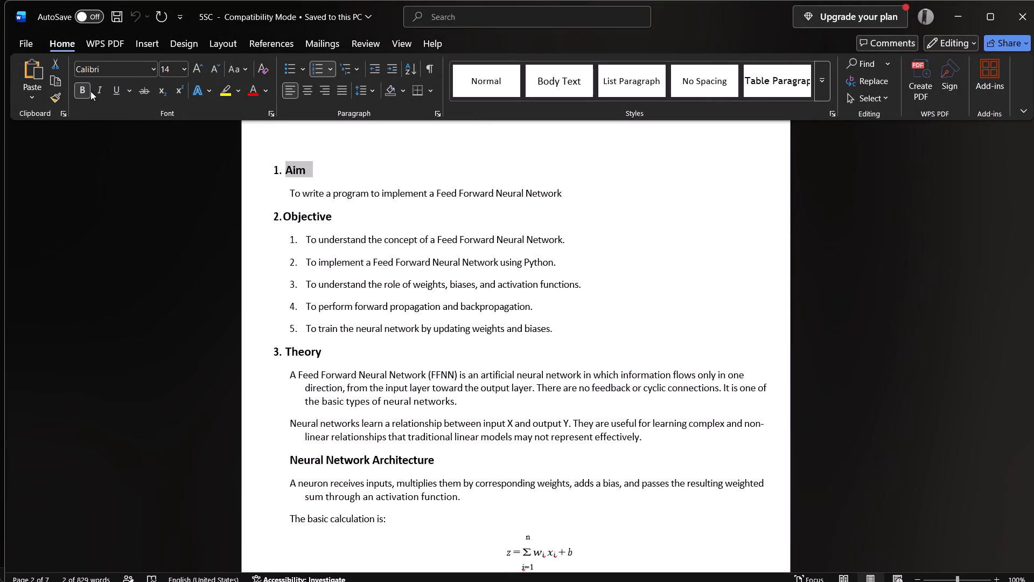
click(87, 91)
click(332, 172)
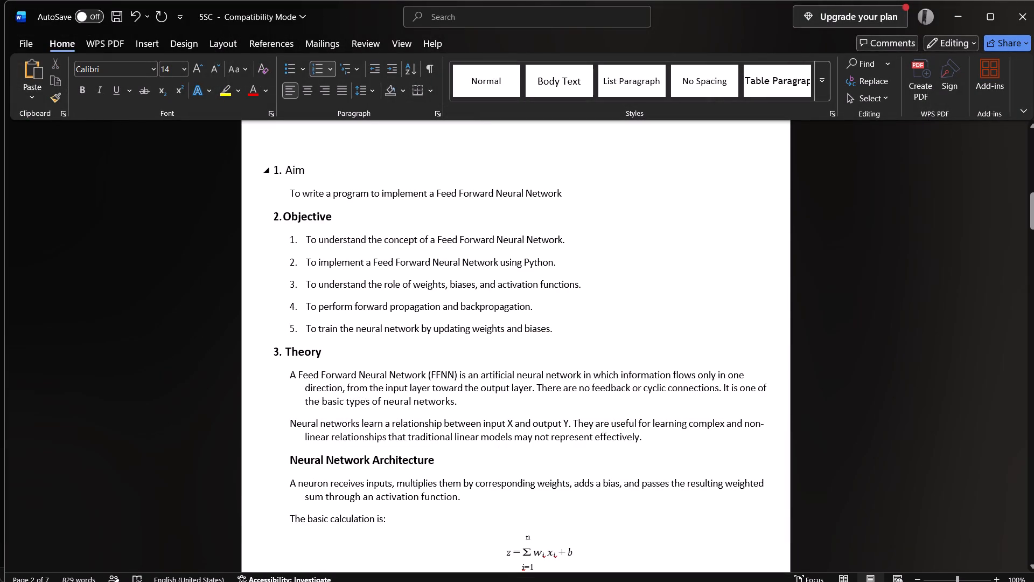
Replace the old Aim heading on page 2 with the copied Experiment 1 text.
drag(320, 169, 280, 189)
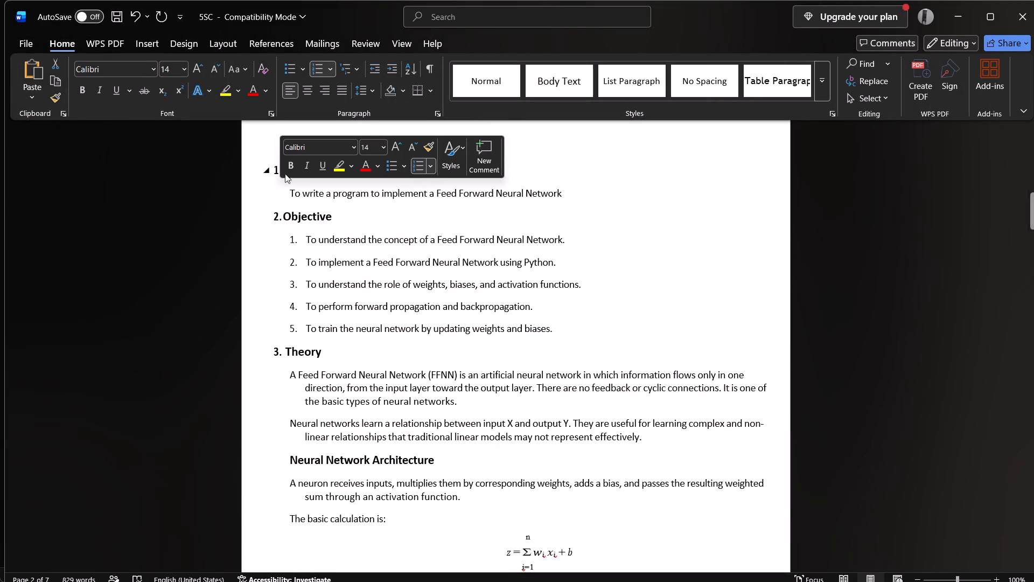
click(325, 186)
drag(312, 161, 265, 167)
key(ctrl+v)
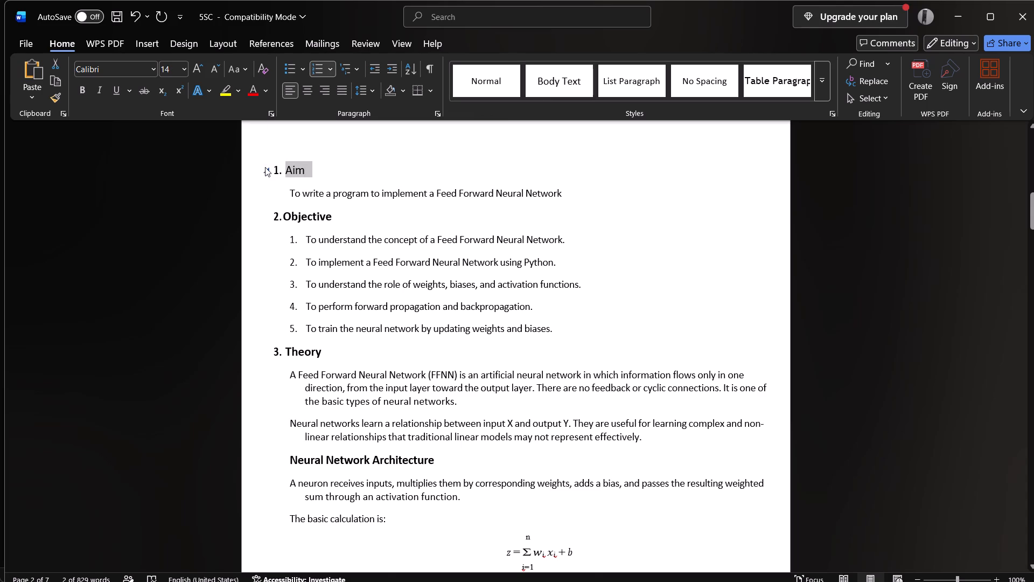
scroll(365, 241, up, 7)
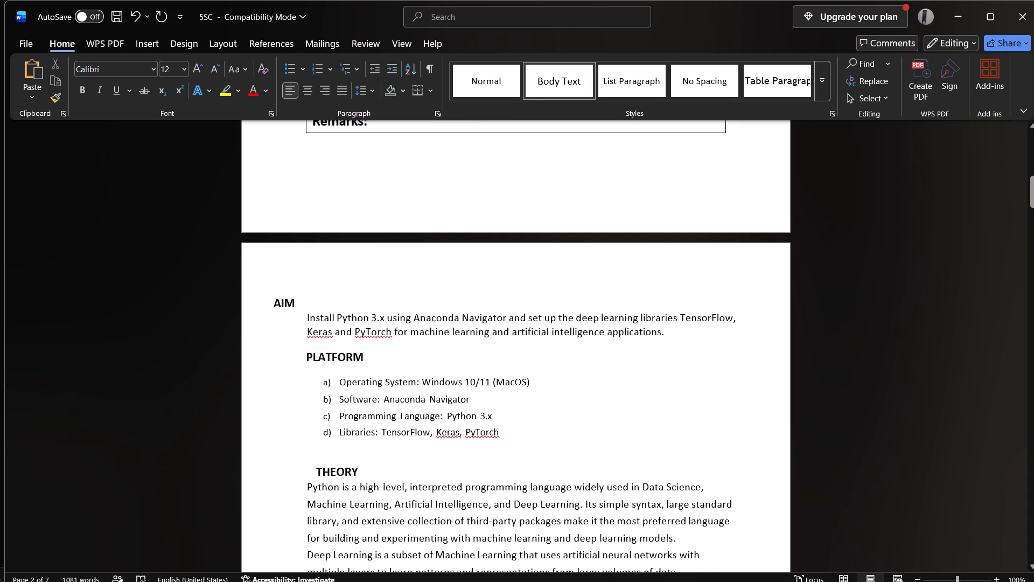
Indent the pasted AIM heading with eight leading spaces.
click(301, 321)
click(265, 299)
click(273, 302)
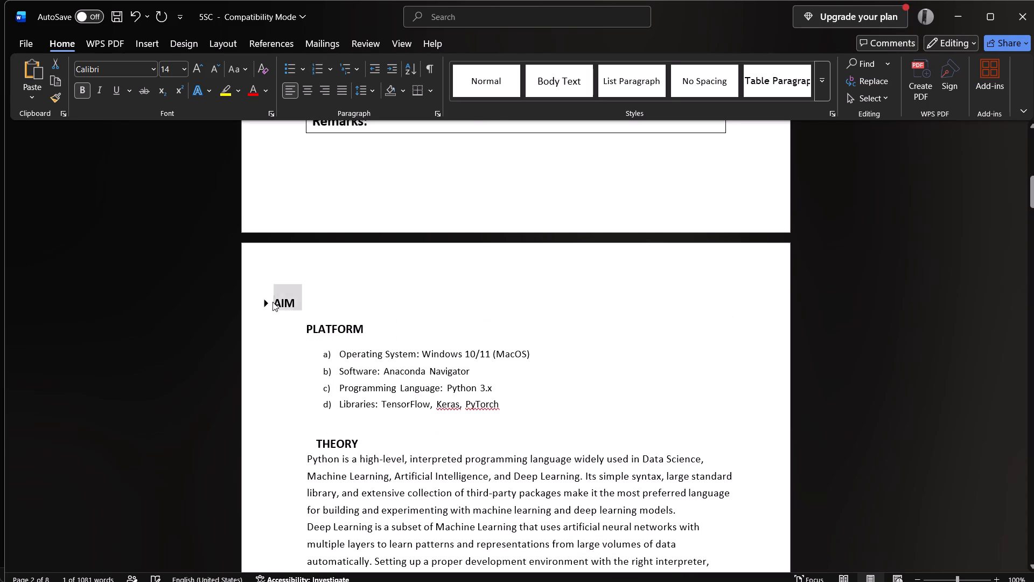
click(267, 303)
click(275, 303)
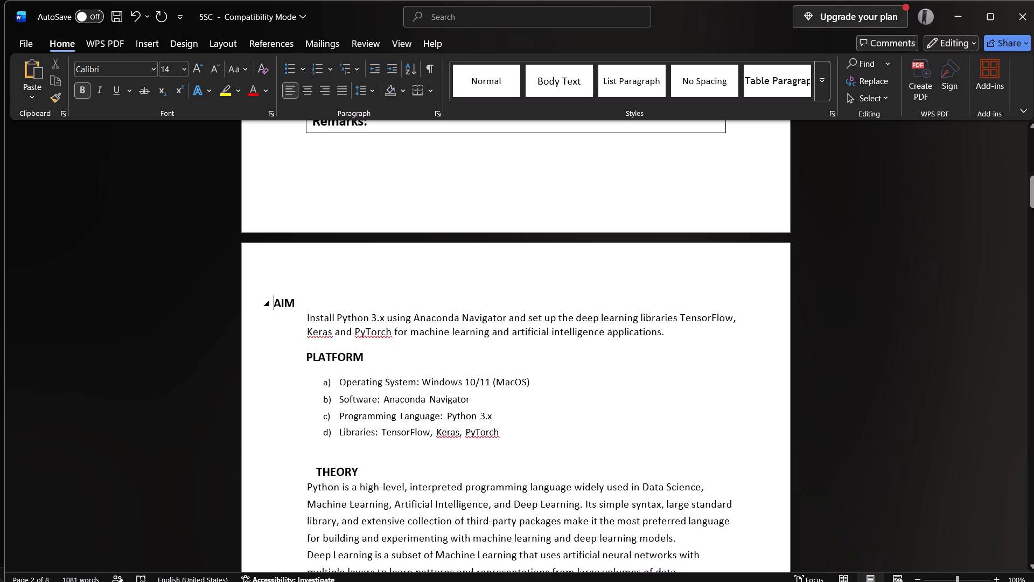
key(space)
key(space)
key(space)
key(space)
key(space)
key(space)
key(space)
key(space)
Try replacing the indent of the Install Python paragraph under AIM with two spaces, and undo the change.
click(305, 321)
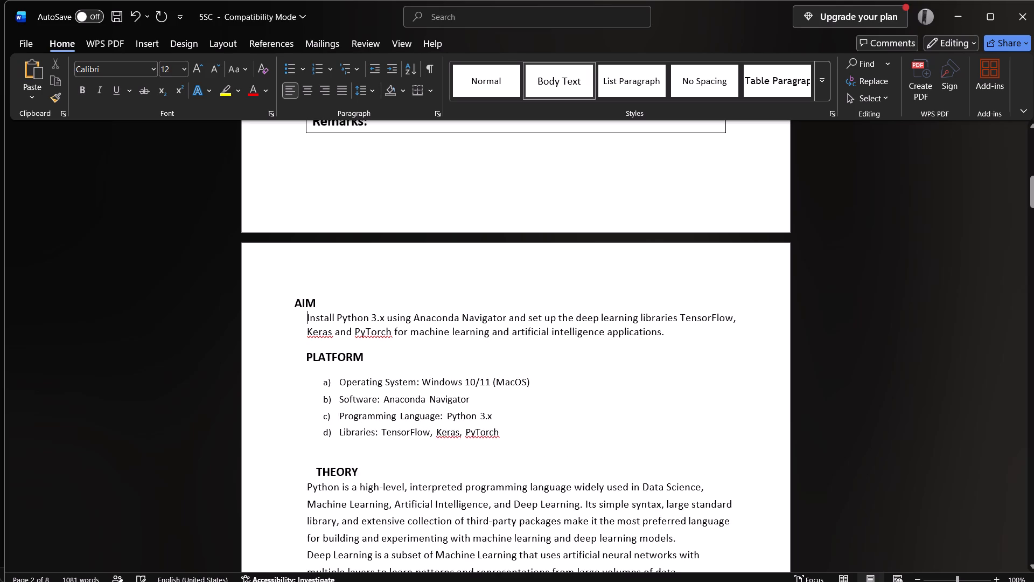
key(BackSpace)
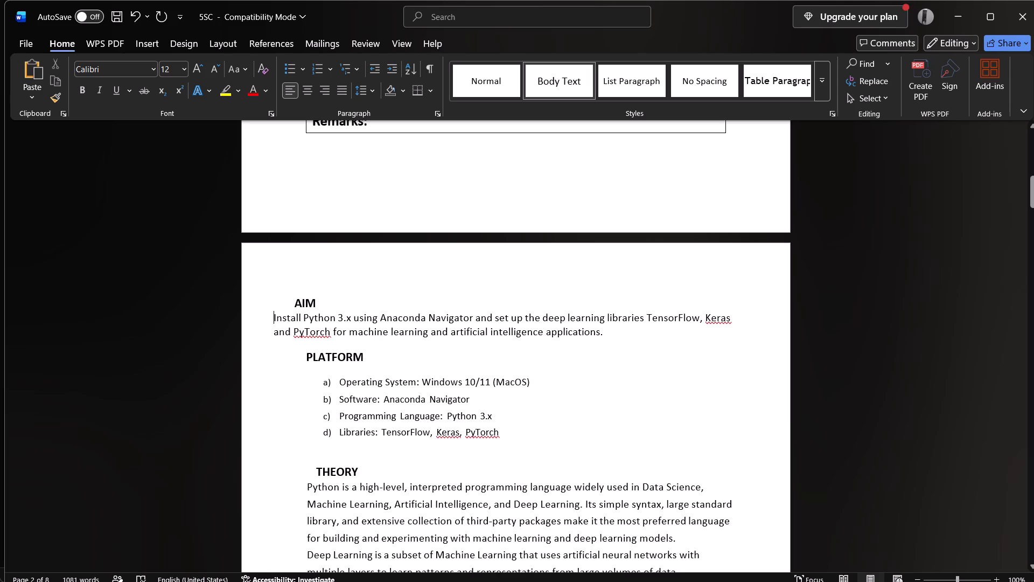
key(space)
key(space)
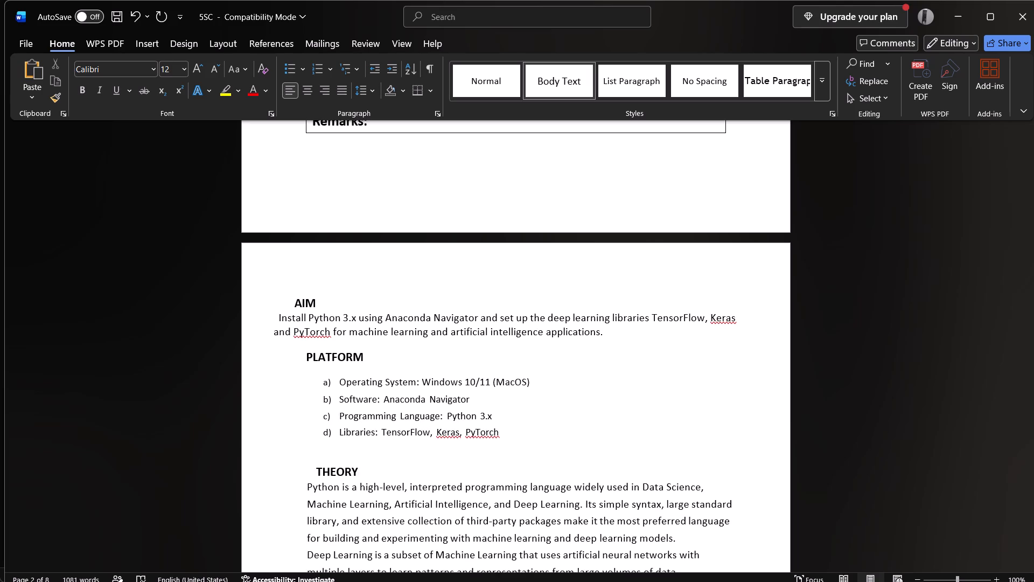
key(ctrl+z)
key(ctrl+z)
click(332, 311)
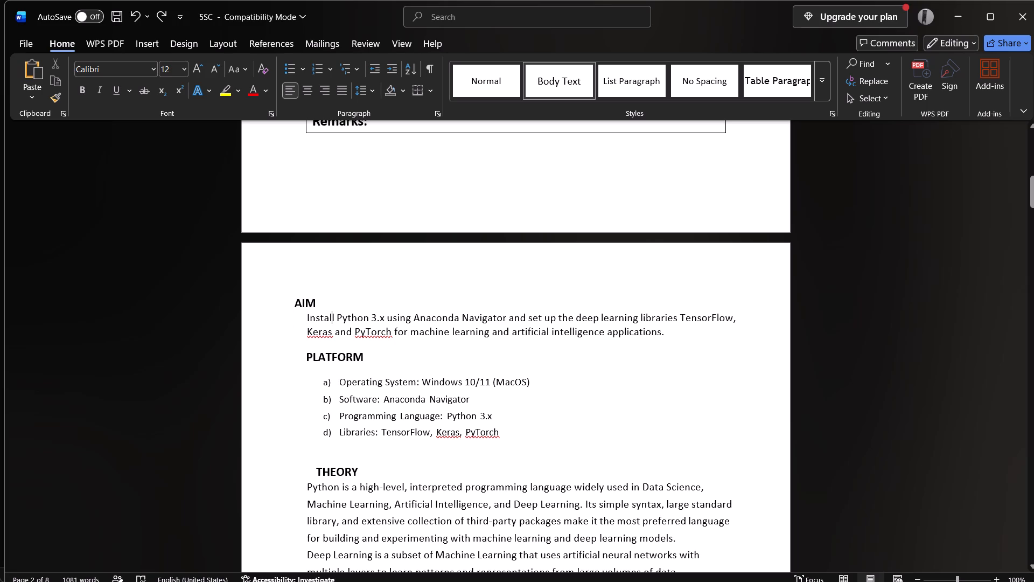
Remove the PLATFORM heading's indent and shift the heading inward with eleven leading spaces instead.
click(307, 354)
key(BackSpace)
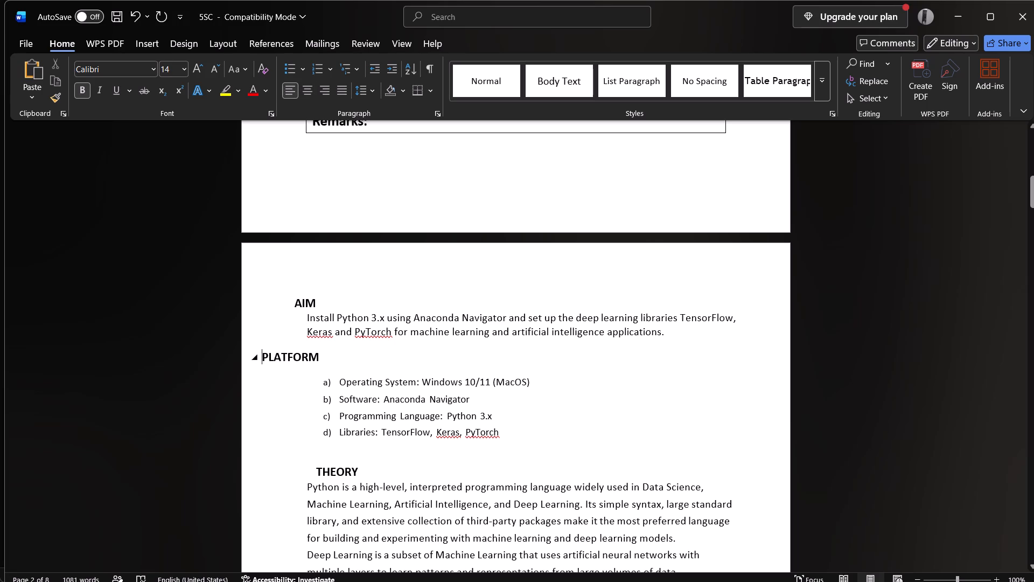
key(space)
key(space)
key(space)
key(space)
key(space)
key(space)
key(space)
key(space)
key(space)
key(space)
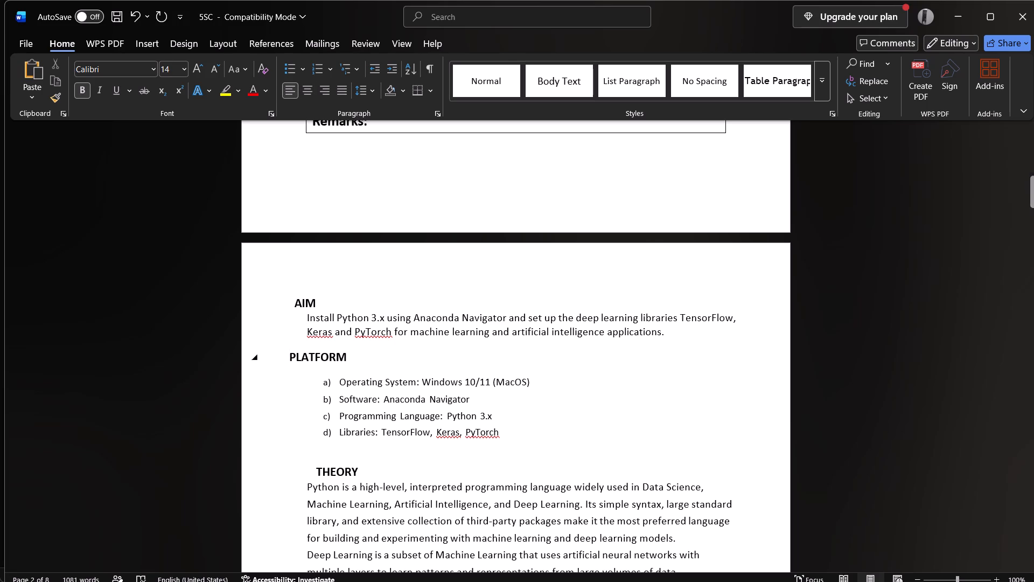
key(space)
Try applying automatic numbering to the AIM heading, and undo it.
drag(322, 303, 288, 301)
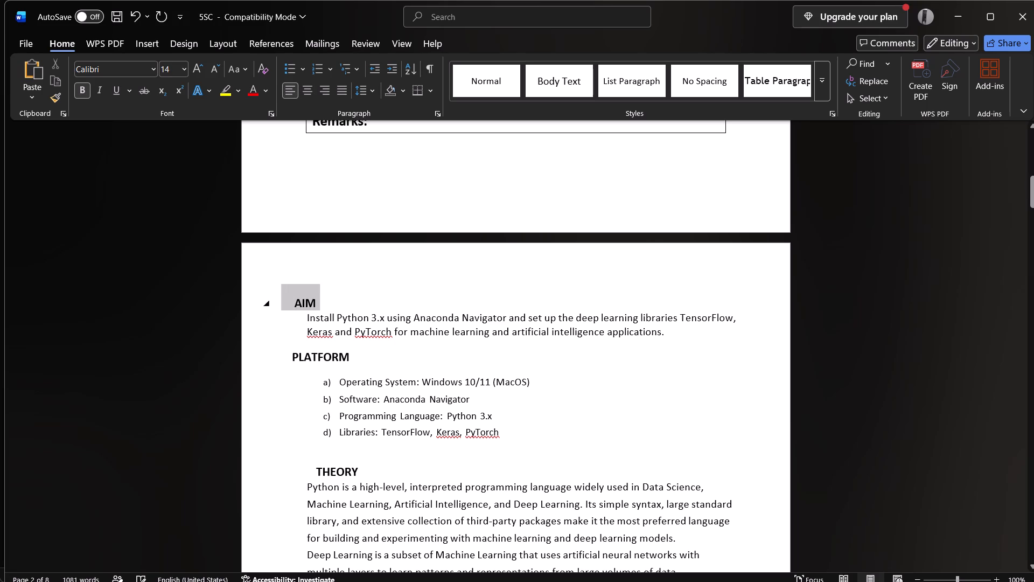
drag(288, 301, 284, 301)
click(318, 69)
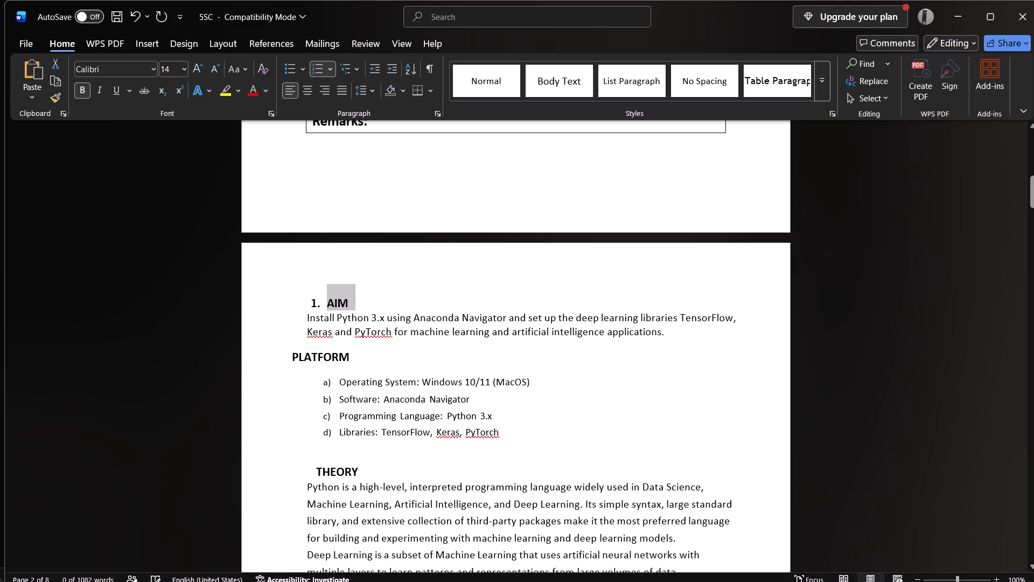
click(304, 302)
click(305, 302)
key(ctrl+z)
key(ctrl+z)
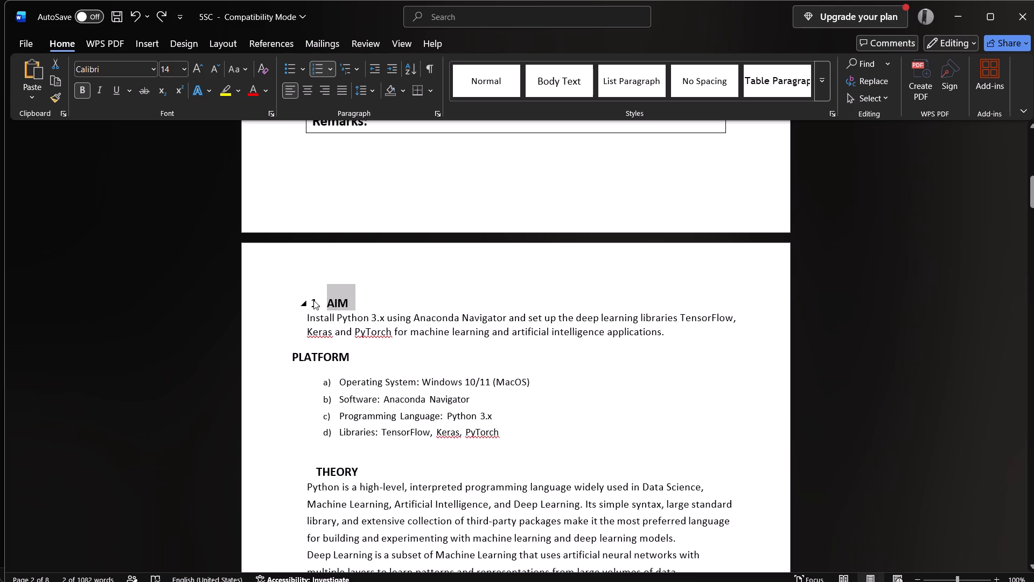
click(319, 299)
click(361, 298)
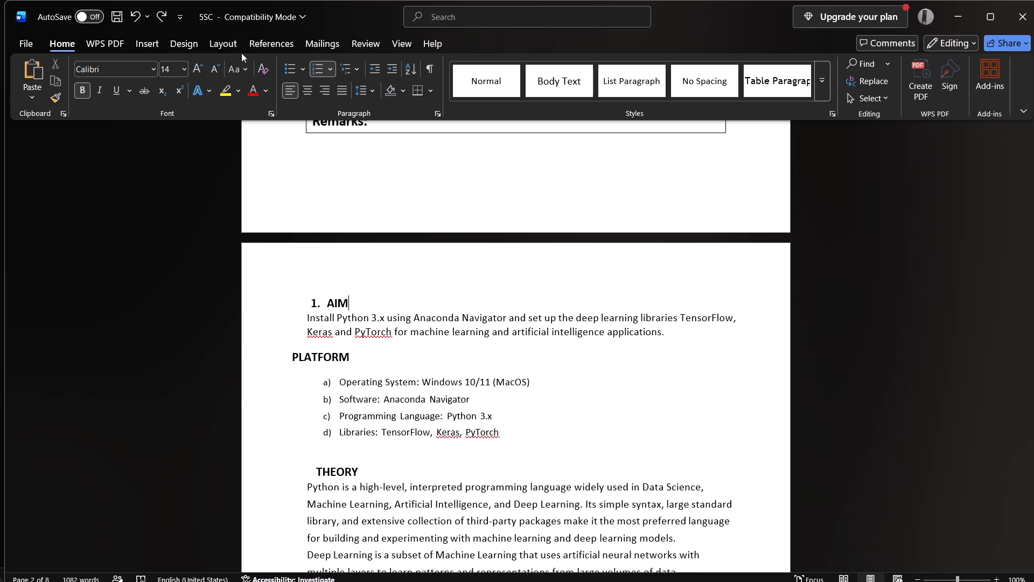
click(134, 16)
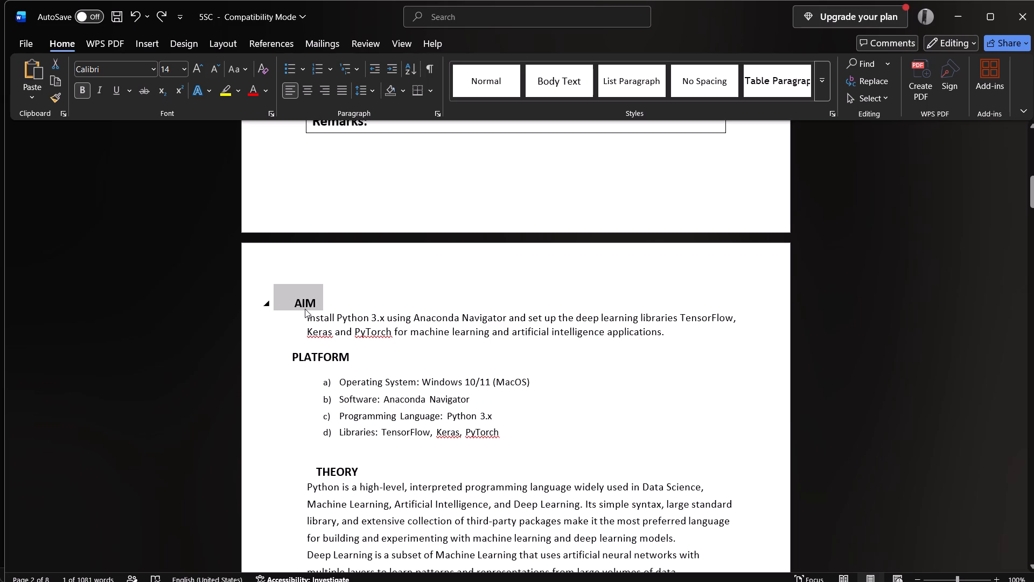
Delete four of the spaces before the AIM heading and apply automatic numbering so it is item 1.
click(305, 309)
click(291, 306)
key(BackSpace)
key(BackSpace)
key(BackSpace)
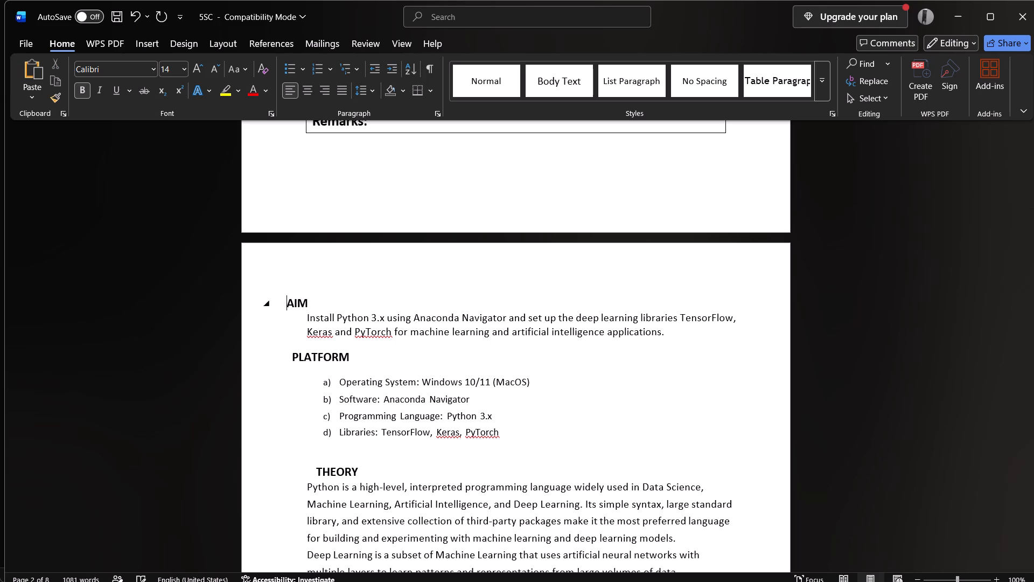
key(BackSpace)
drag(313, 300, 275, 301)
click(319, 72)
click(369, 287)
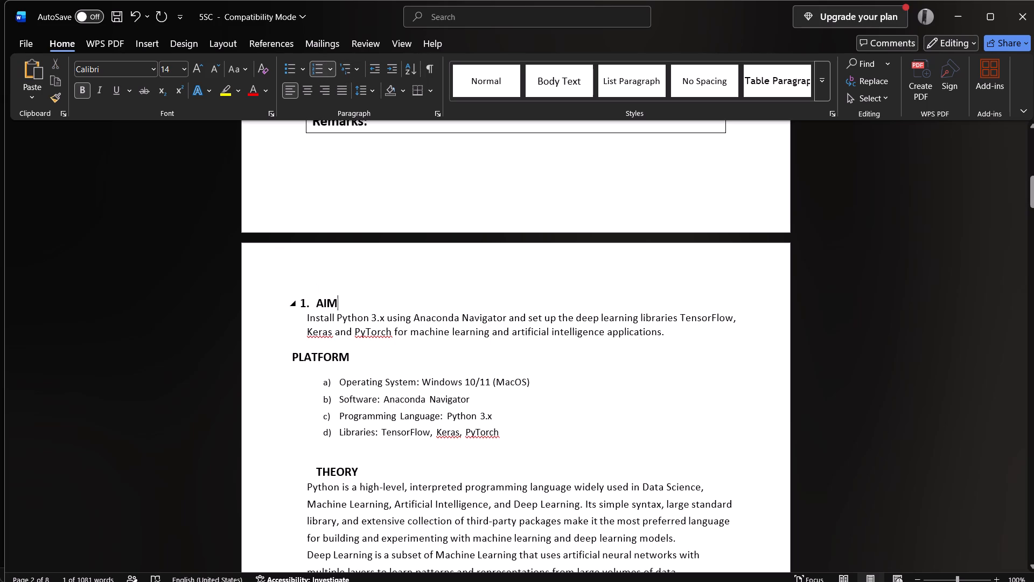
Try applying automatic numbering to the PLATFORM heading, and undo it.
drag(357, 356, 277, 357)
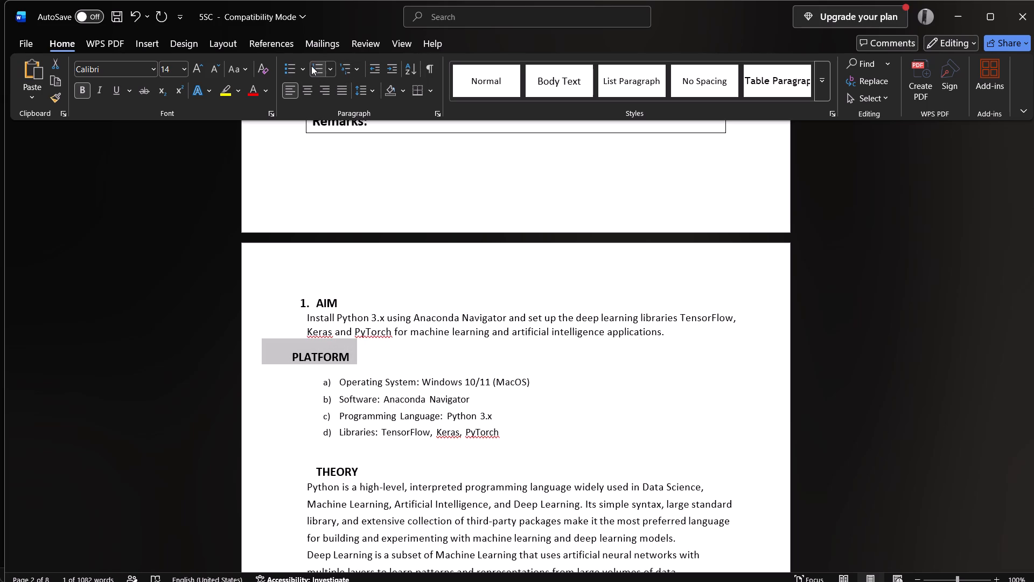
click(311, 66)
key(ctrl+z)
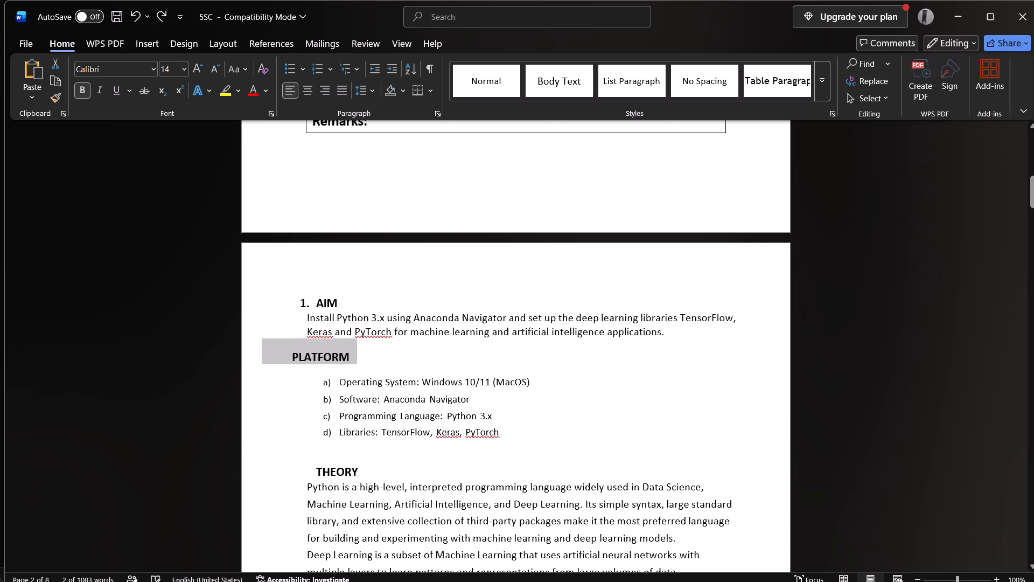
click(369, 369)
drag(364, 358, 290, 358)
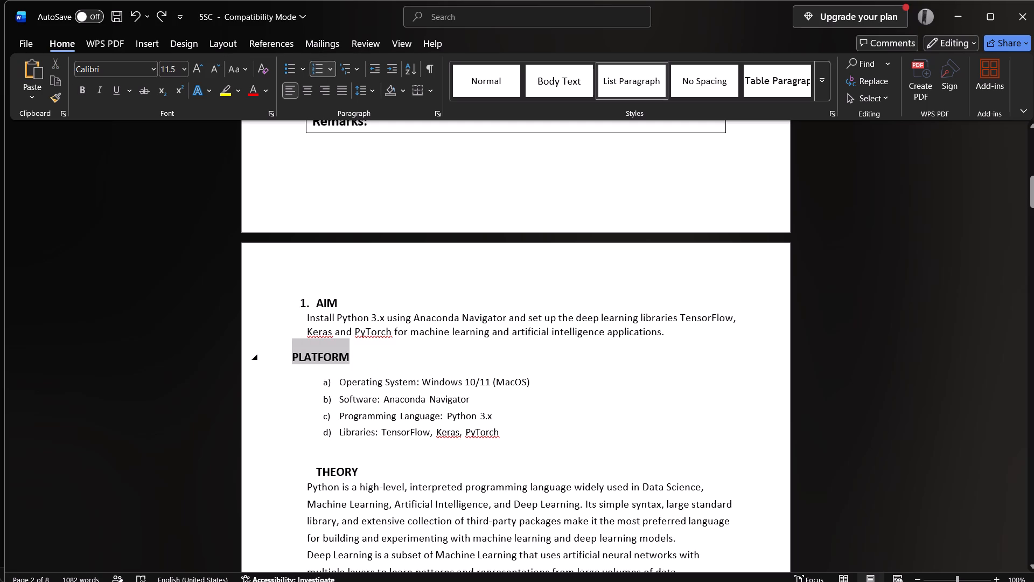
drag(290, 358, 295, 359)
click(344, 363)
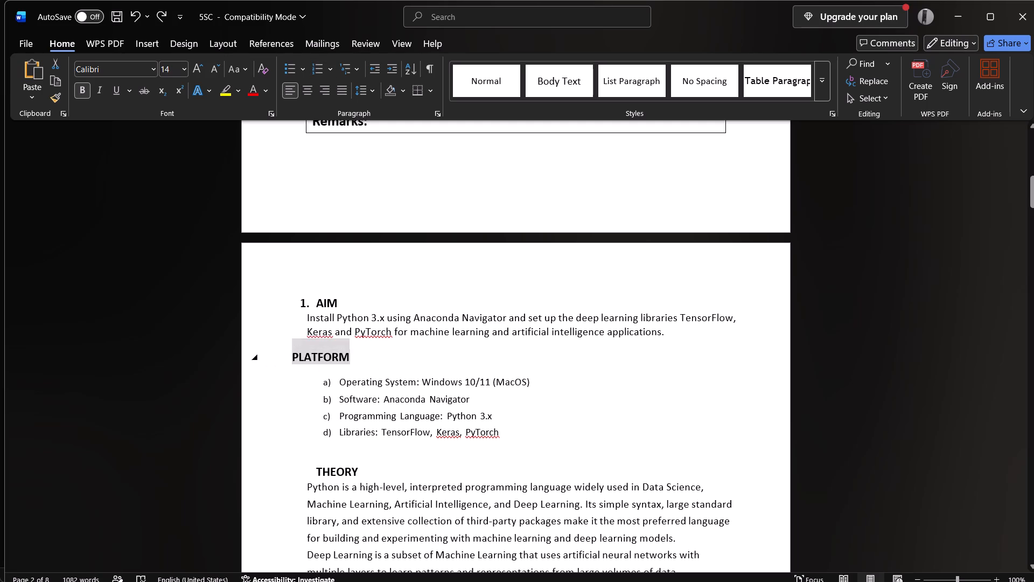
Number the PLATFORM heading manually with "2." and add two more spaces before the number.
click(288, 355)
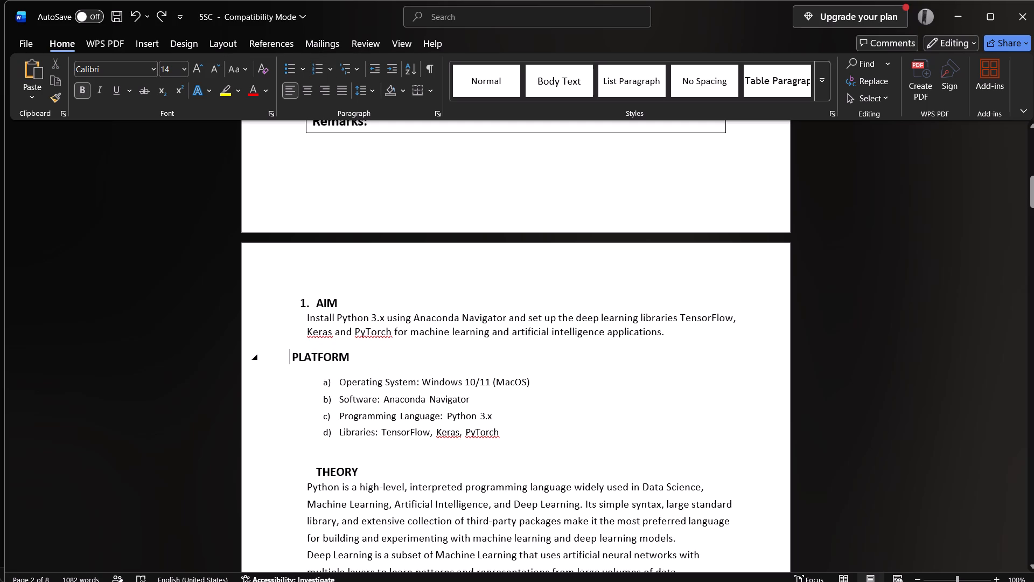
text(2.)
click(415, 360)
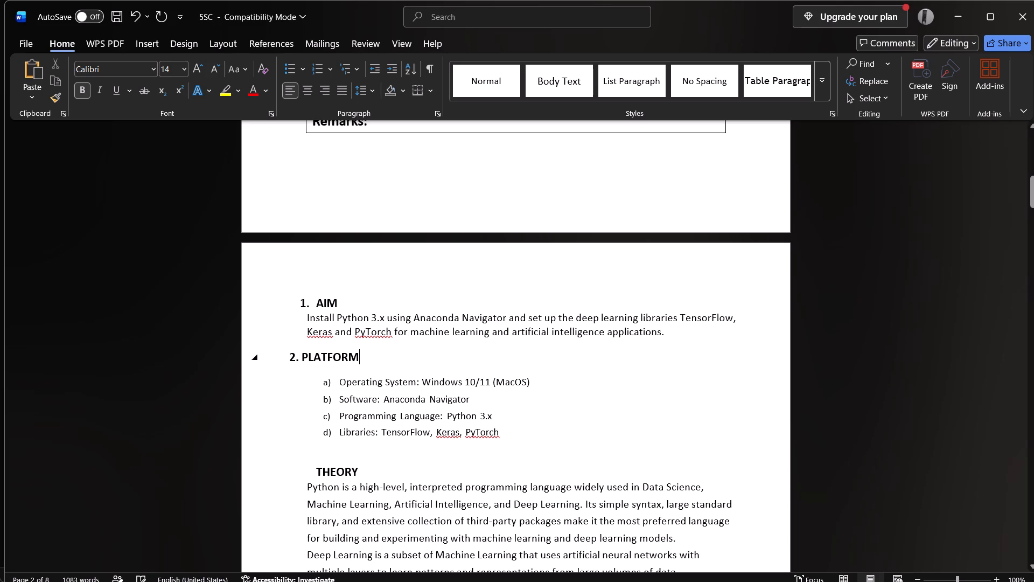
click(289, 356)
key(space)
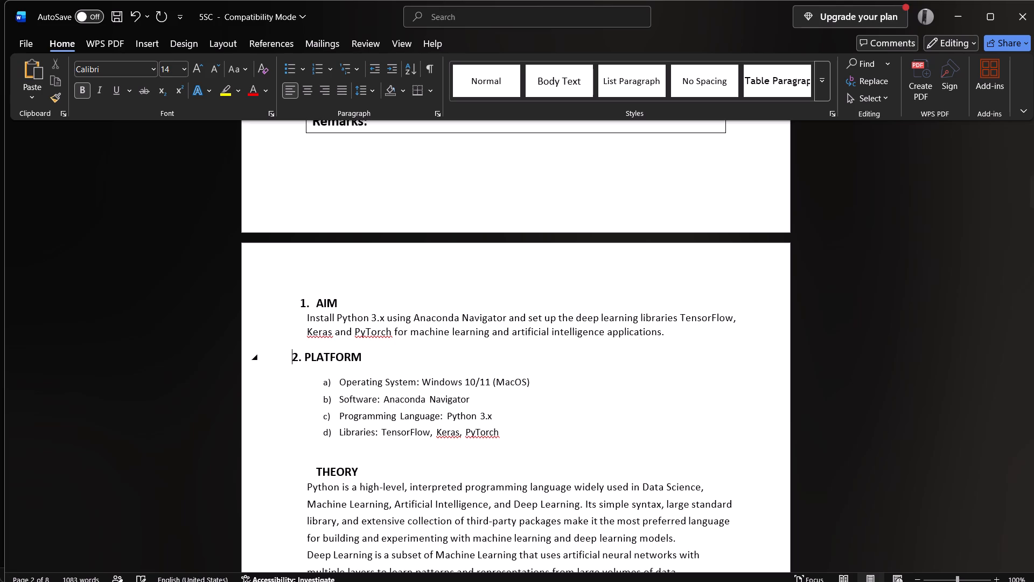
key(space)
key(space)
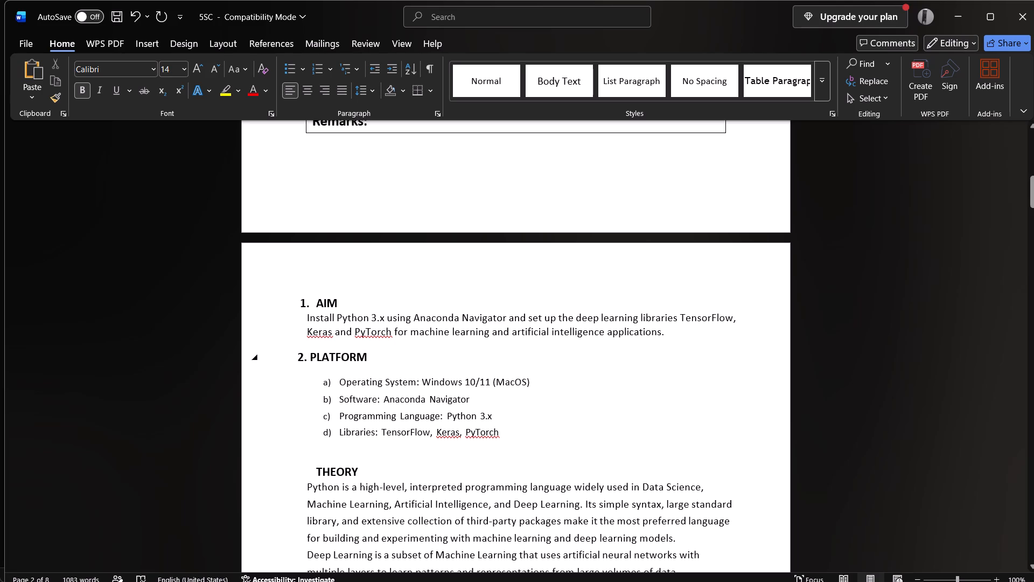
key(BackSpace)
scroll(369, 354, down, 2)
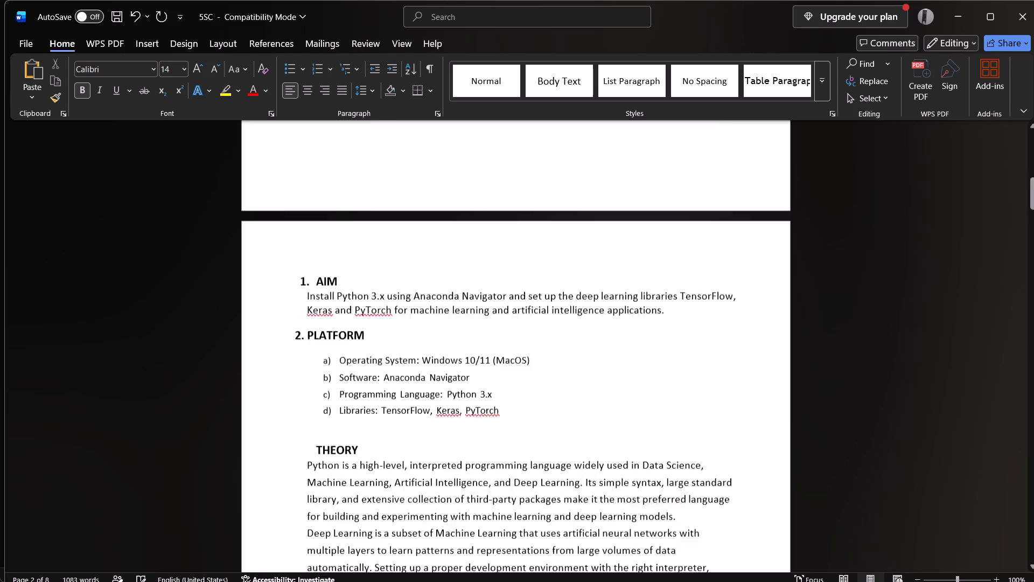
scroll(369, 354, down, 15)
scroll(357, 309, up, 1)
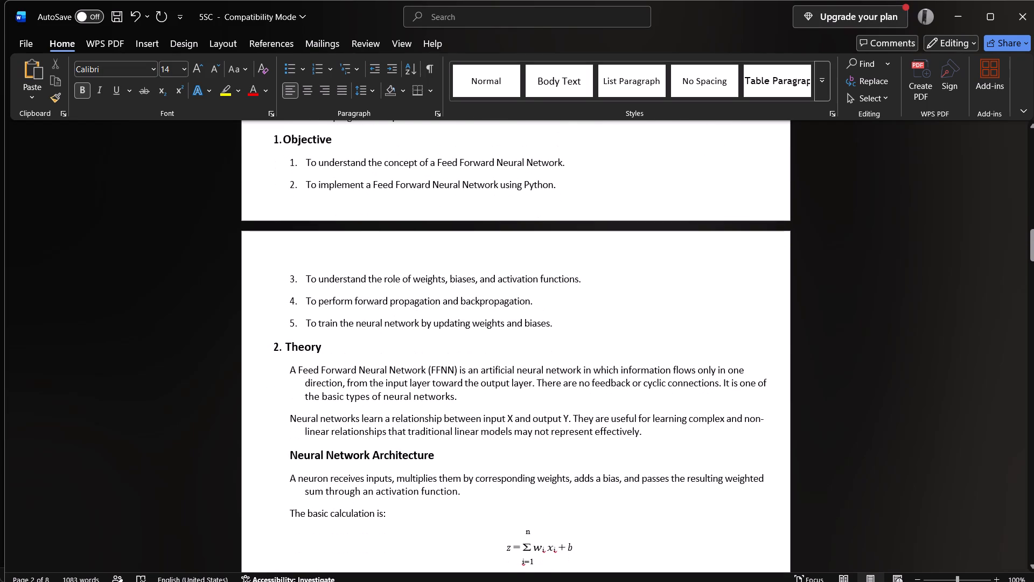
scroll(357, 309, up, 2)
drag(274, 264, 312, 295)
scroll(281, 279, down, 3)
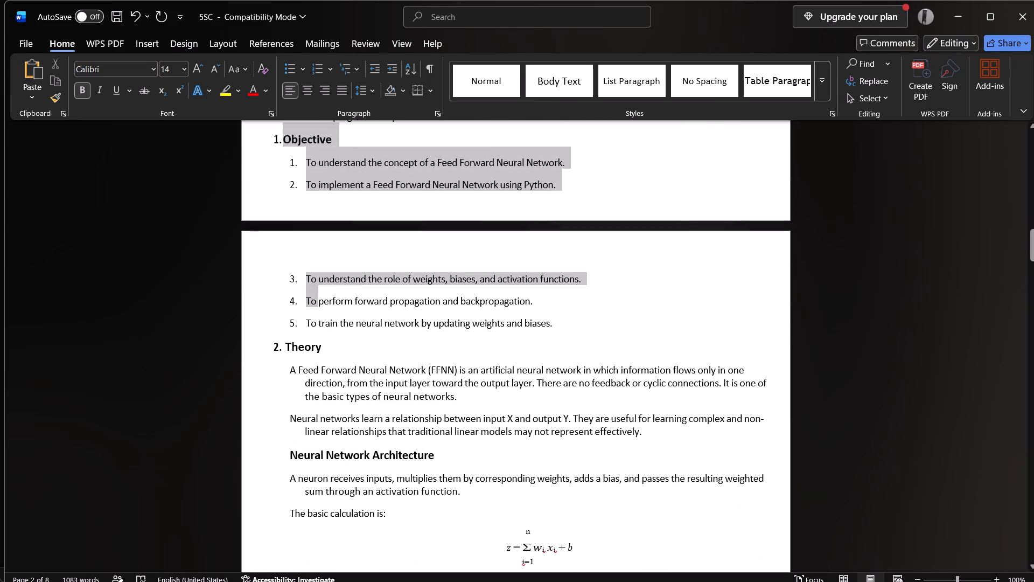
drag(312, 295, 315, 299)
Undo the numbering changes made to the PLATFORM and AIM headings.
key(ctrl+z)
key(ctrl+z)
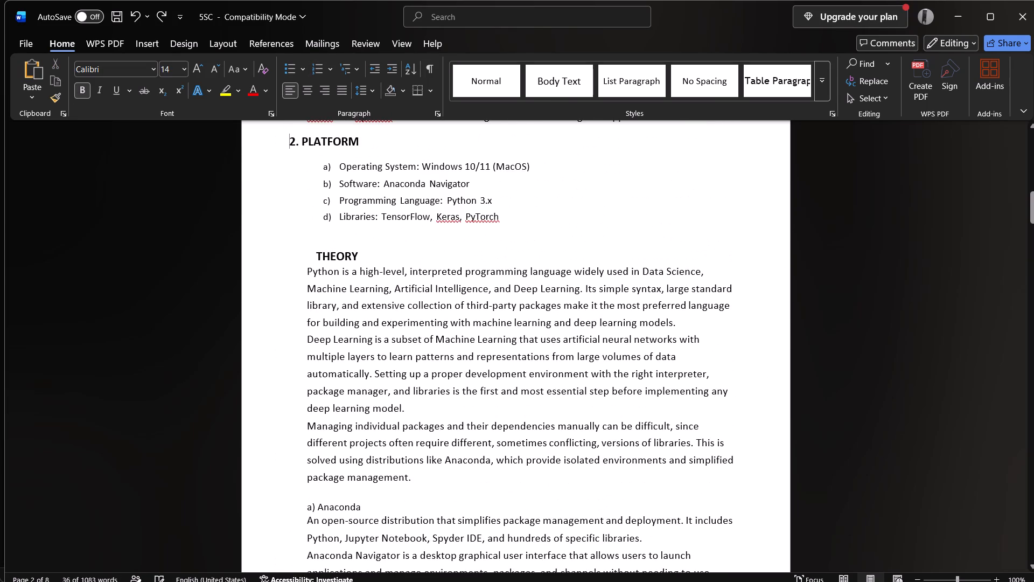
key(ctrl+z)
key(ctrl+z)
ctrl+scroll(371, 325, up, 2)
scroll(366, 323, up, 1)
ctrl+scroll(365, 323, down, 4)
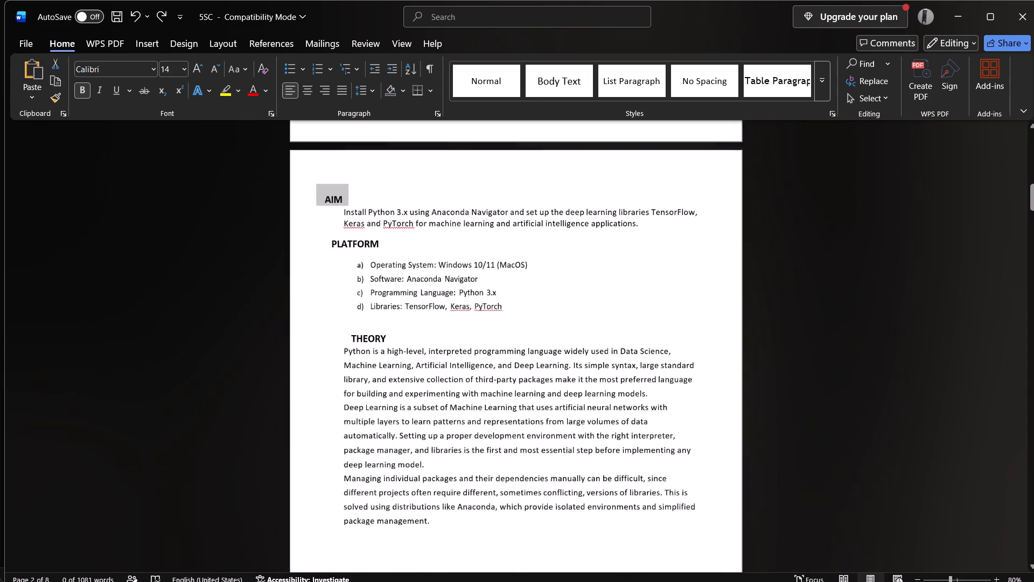
Delete all text after the cover page in 5SC, from the AIM heading through the Learning Outcomes list.
click(540, 174)
click(540, 174)
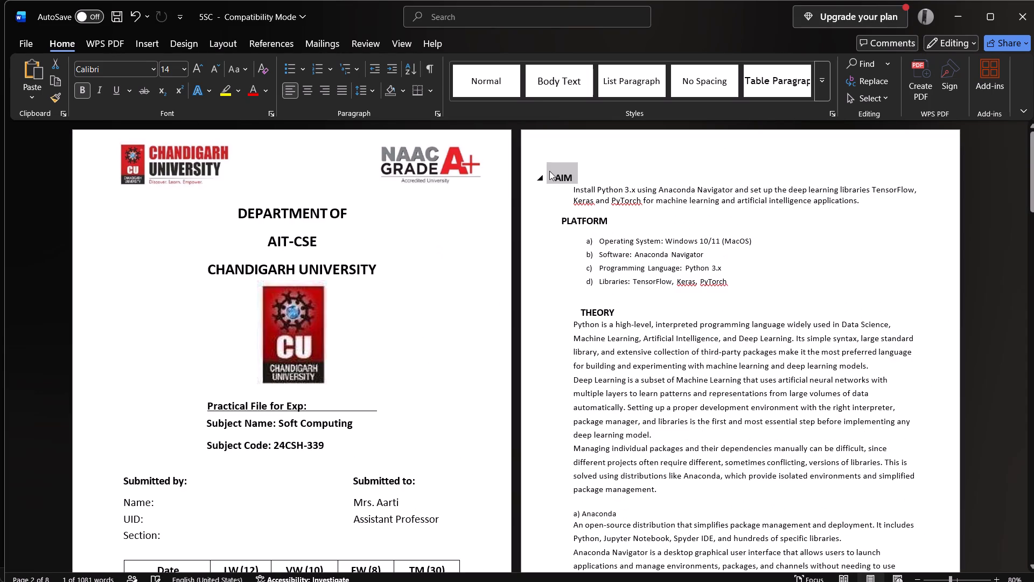
click(549, 171)
drag(548, 171, 661, 358)
scroll(554, 179, down, 18)
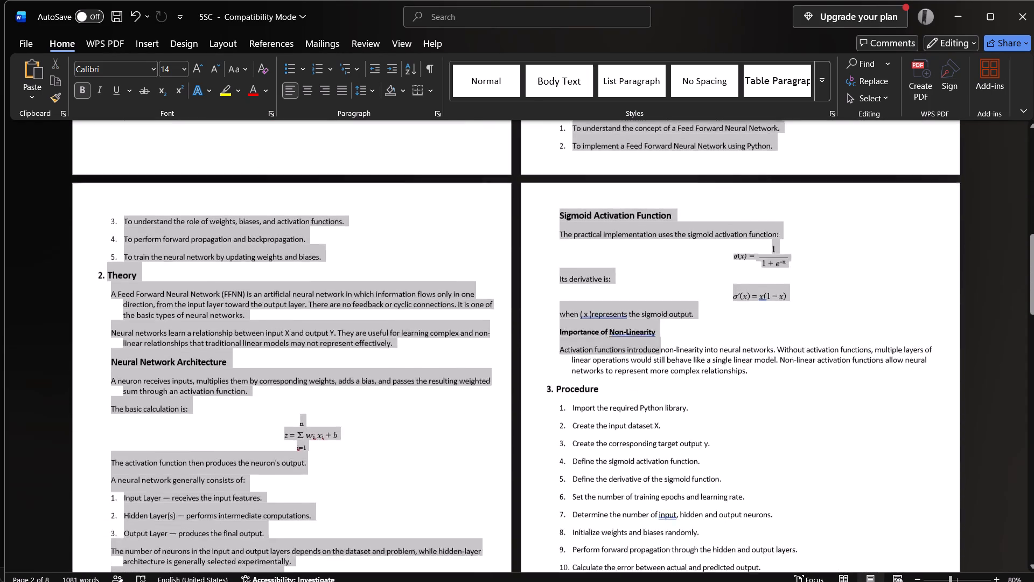
scroll(661, 358, down, 20)
scroll(661, 358, down, 6)
drag(661, 358, 666, 364)
scroll(666, 365, up, 1)
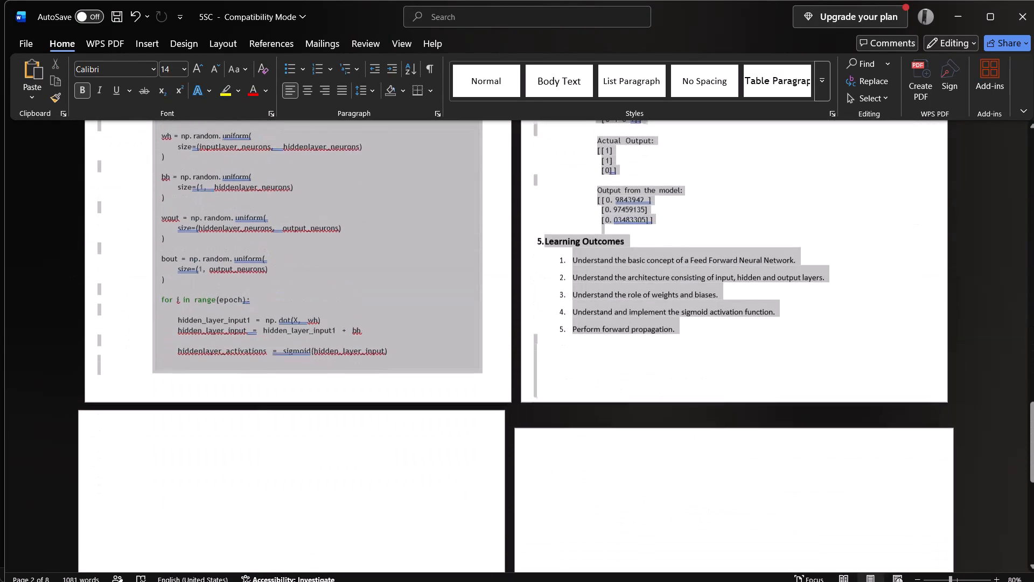
drag(666, 364, 707, 251)
scroll(666, 362, down, 2)
key(BackSpace)
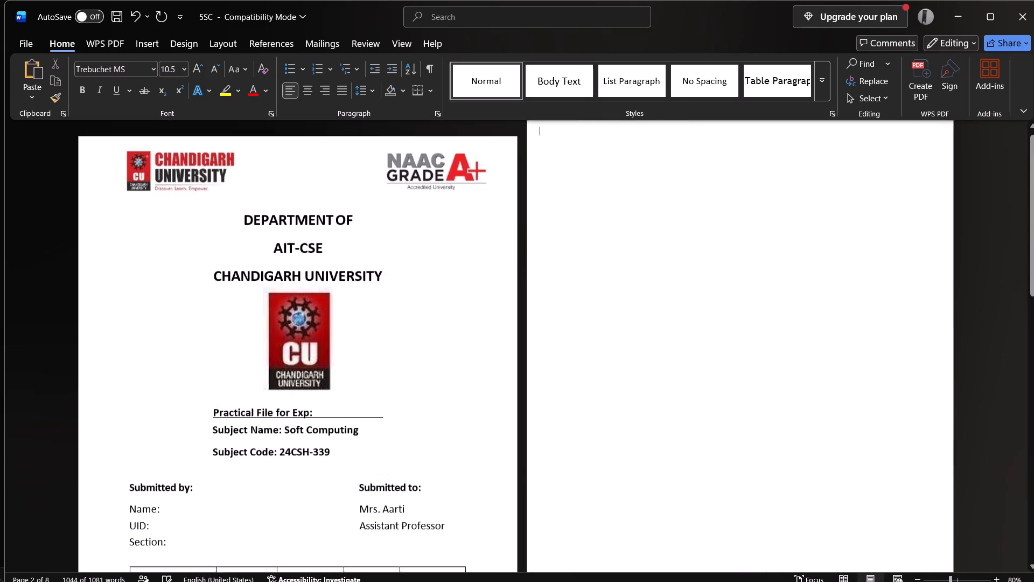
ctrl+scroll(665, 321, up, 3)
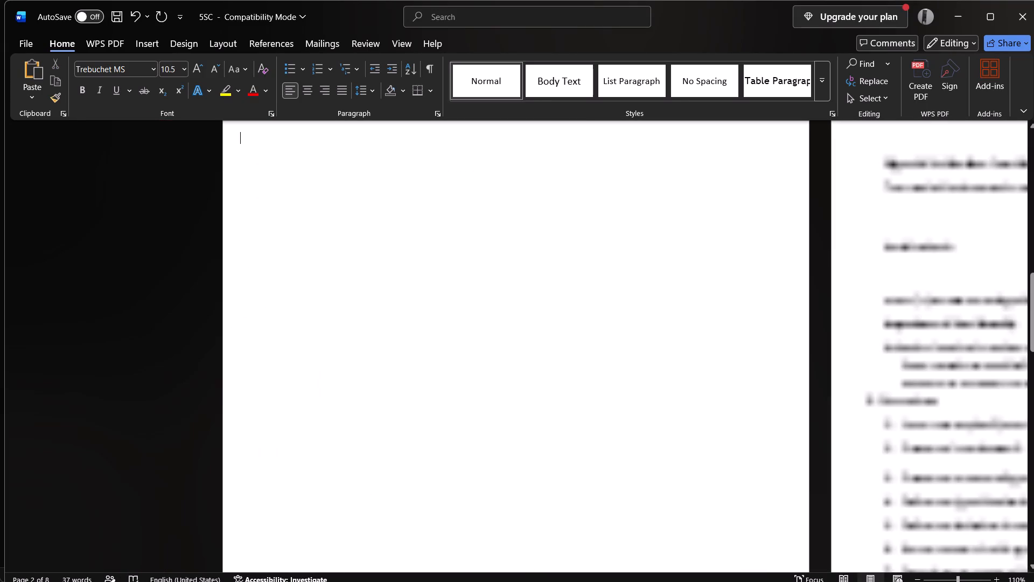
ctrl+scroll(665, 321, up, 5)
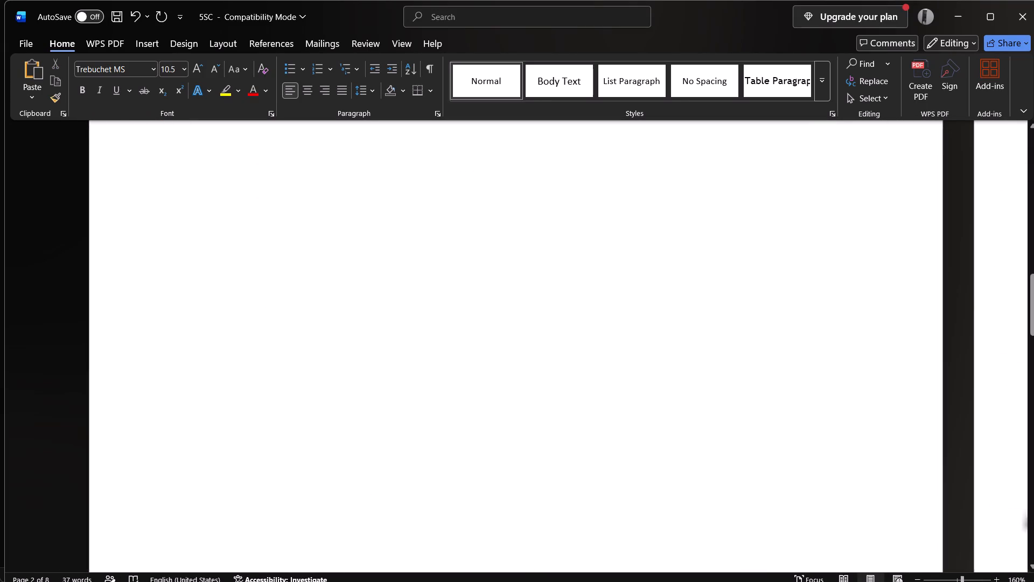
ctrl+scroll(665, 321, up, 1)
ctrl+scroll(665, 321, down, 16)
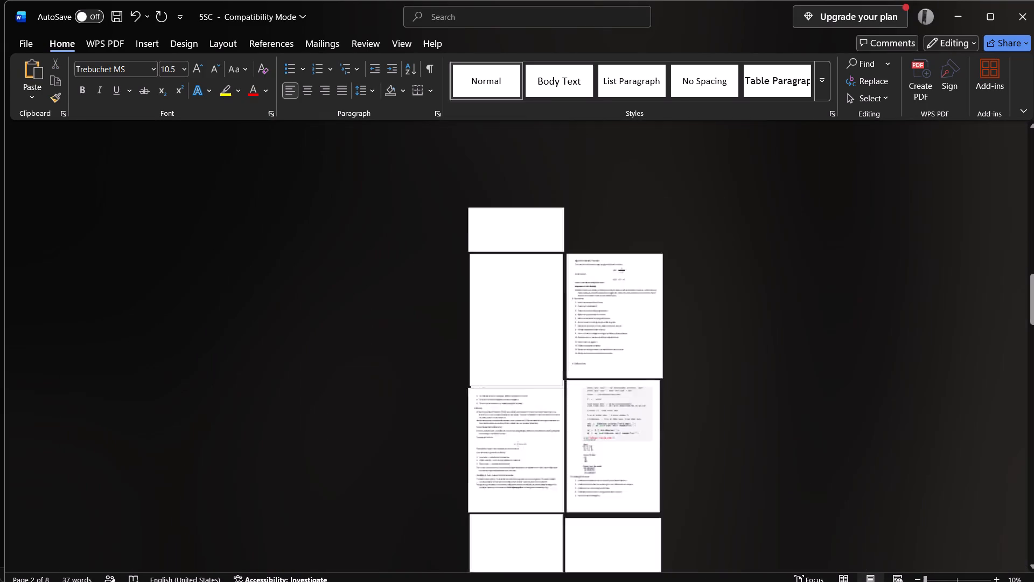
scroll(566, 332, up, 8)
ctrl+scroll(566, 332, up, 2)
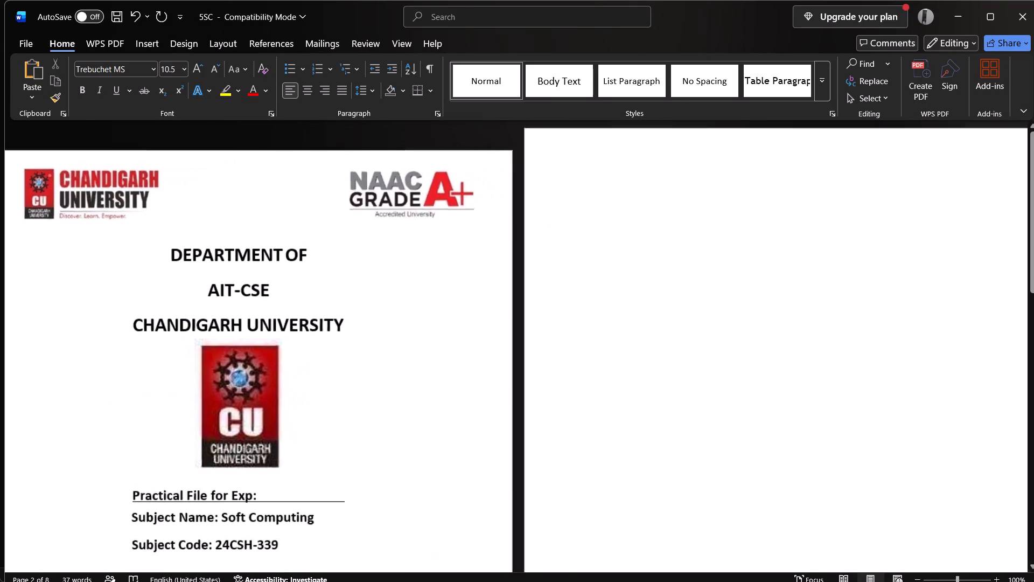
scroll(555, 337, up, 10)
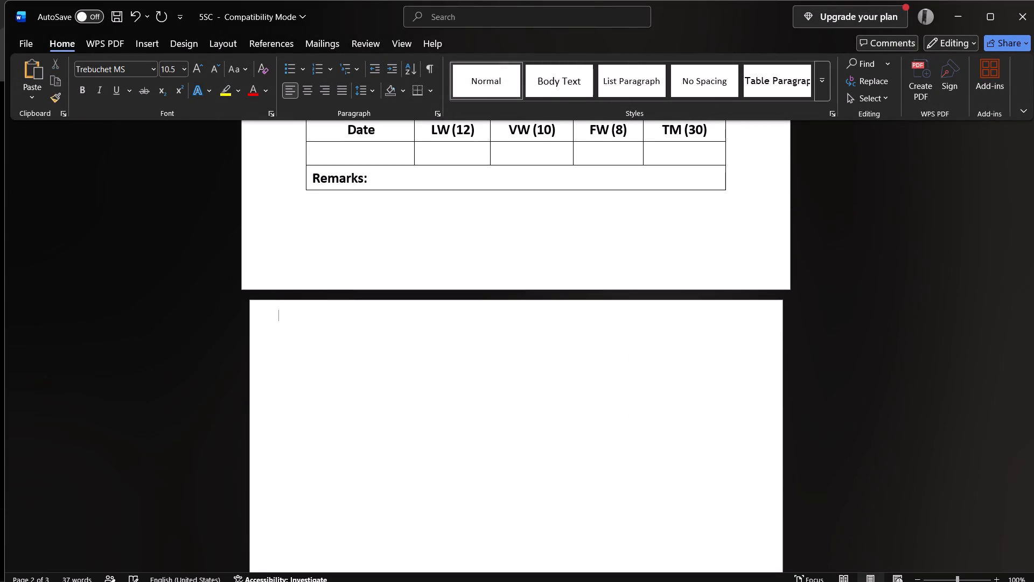
key(Return)
key(Return)
key(Return)
key(Return)
key(space)
key(space)
key(space)
key(space)
key(space)
key(space)
key(space)
key(space)
key(space)
key(space)
key(ctrl+v)
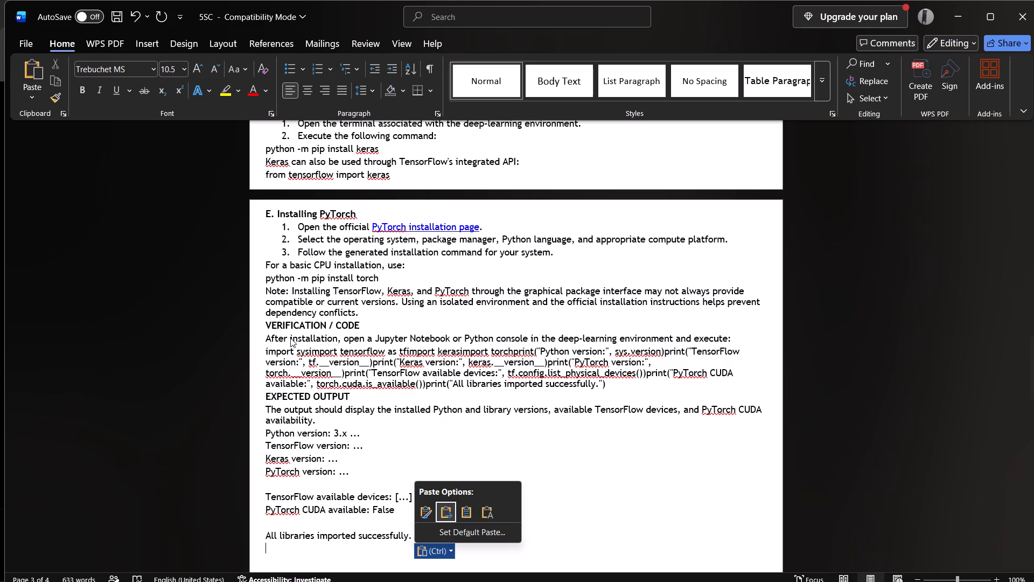
Format the pasted write-up, from AIM through "All libraries imported successfully.", in Calibri (Body) at size 12.
scroll(348, 257, up, 7)
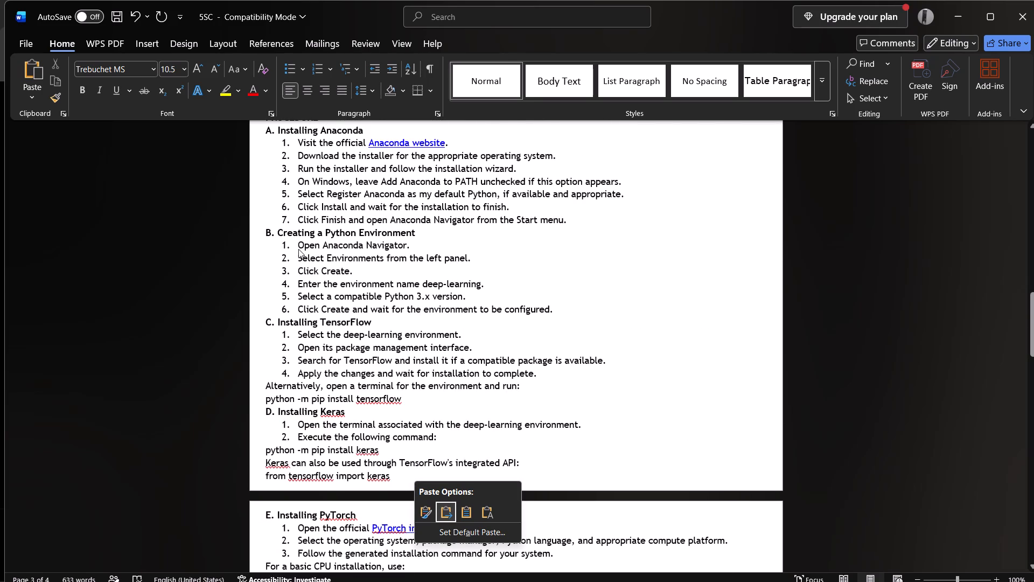
scroll(298, 249, up, 11)
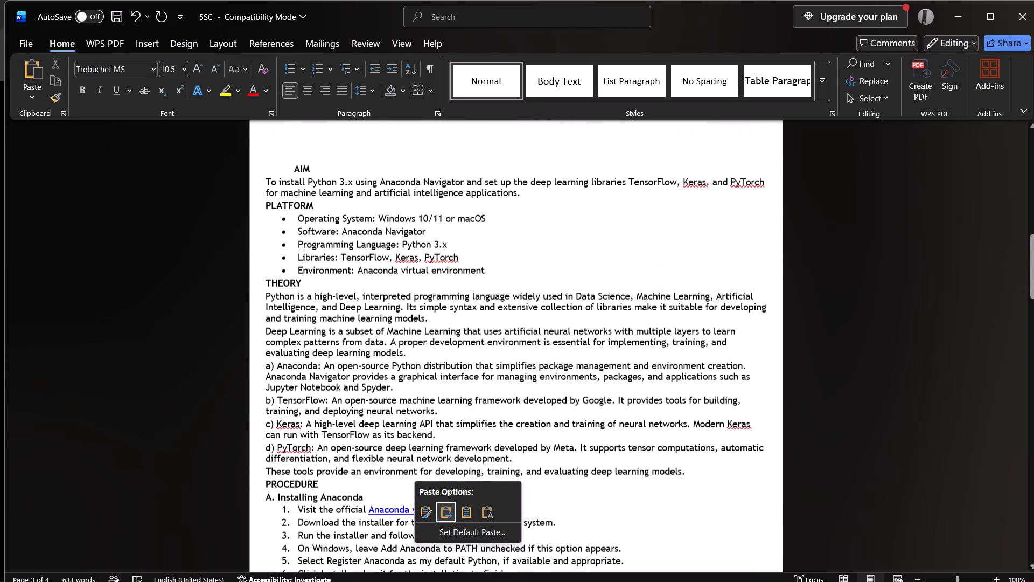
click(293, 276)
drag(293, 276, 329, 274)
scroll(305, 281, down, 4)
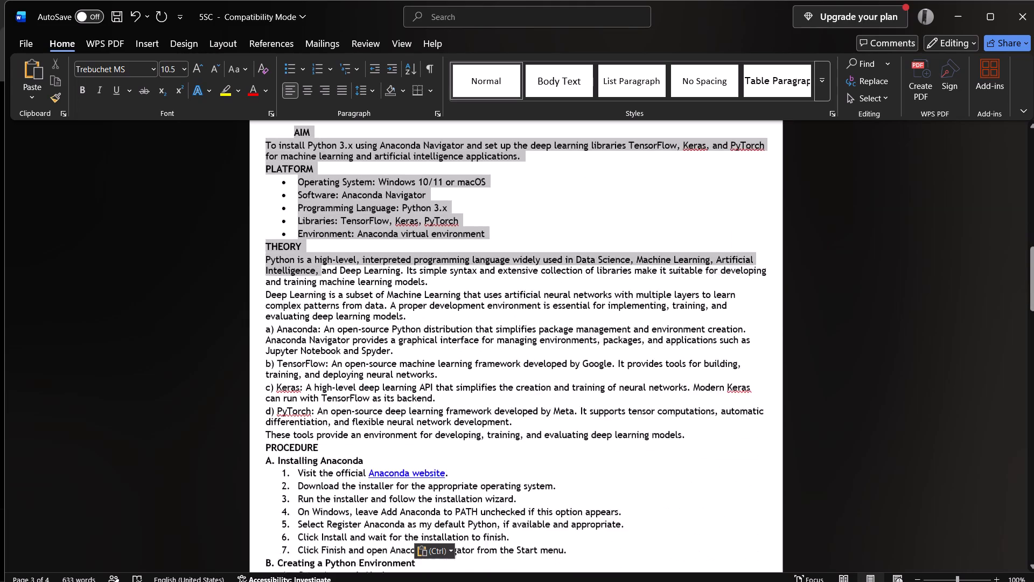
drag(329, 274, 411, 325)
scroll(339, 268, up, 1)
scroll(354, 262, down, 16)
scroll(410, 295, down, 2)
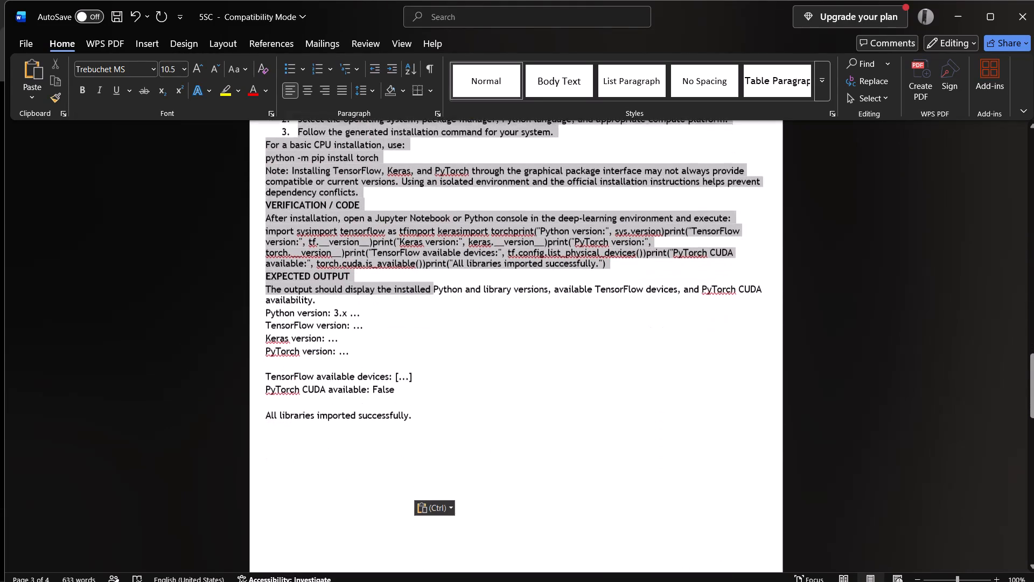
drag(411, 325, 433, 410)
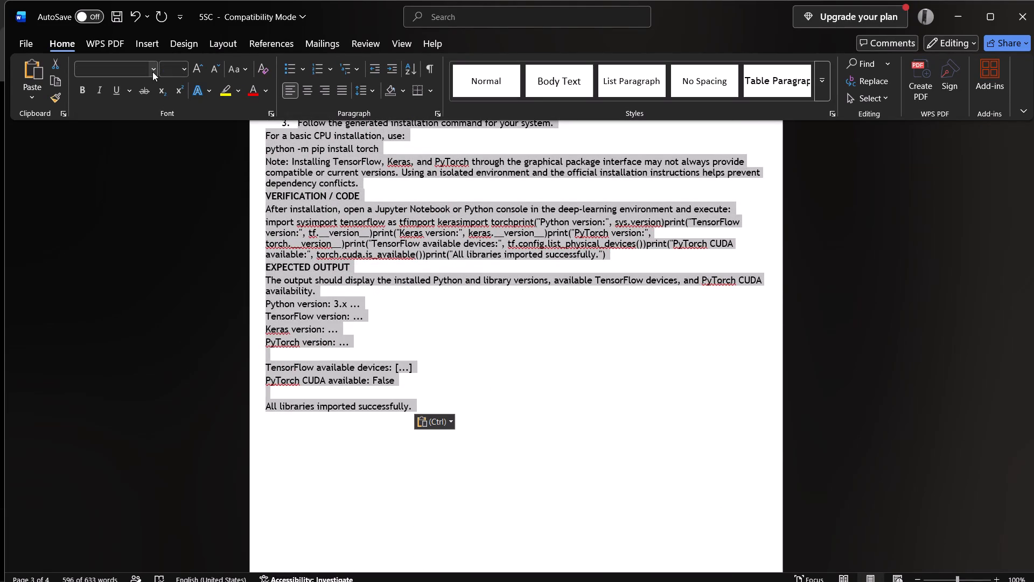
click(152, 72)
click(164, 132)
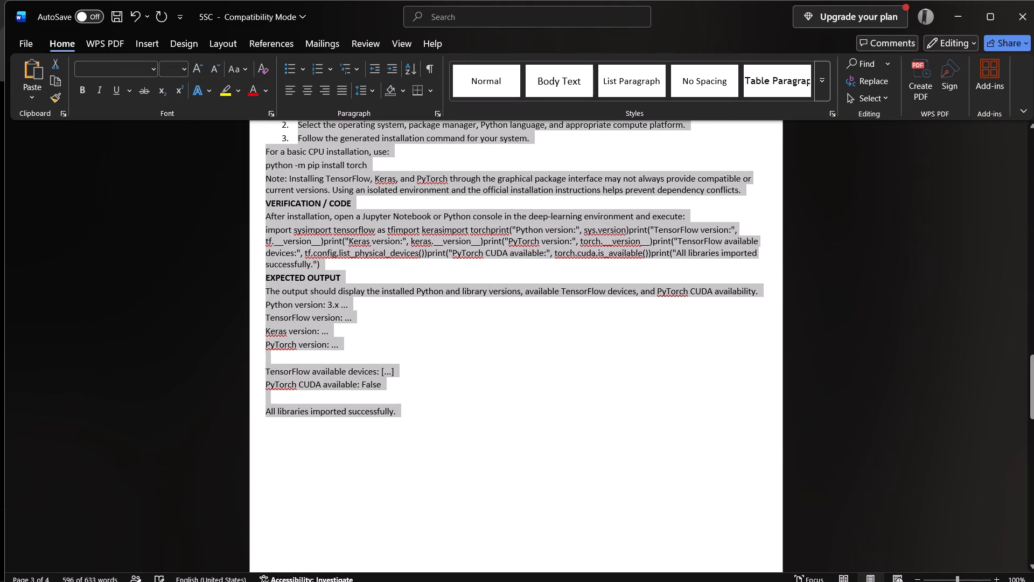
click(184, 68)
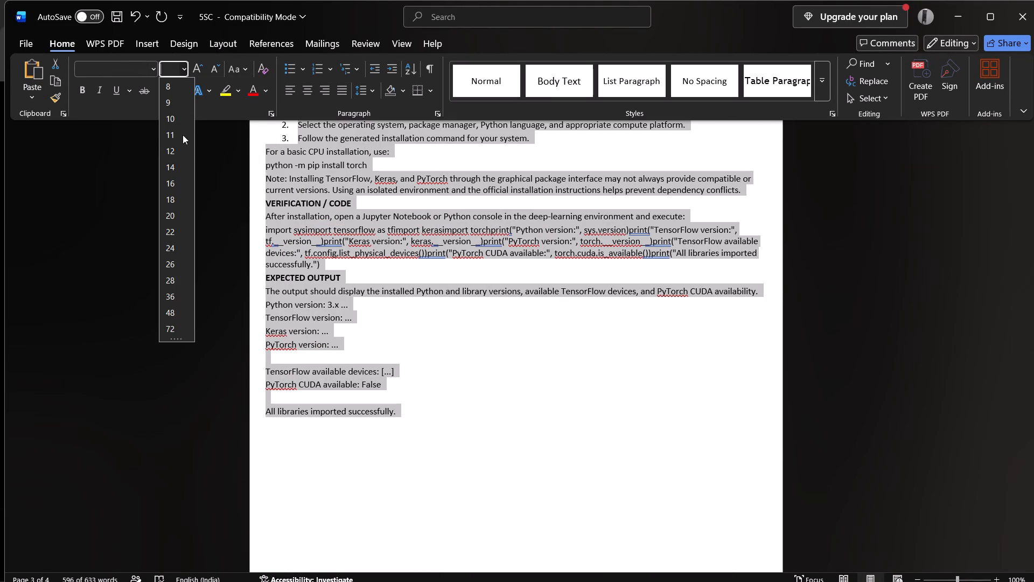
click(179, 154)
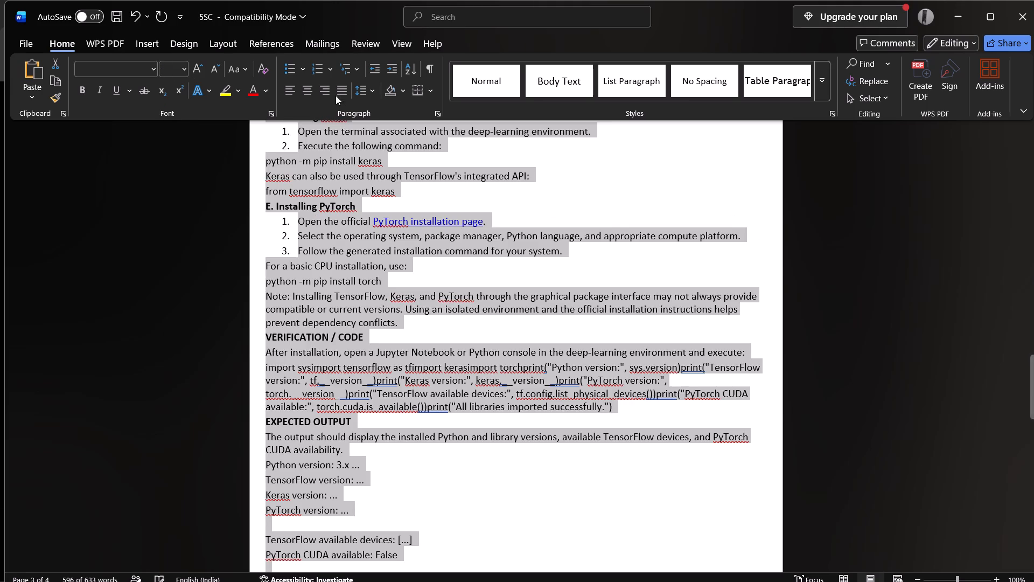
Increase the indent of the whole selected write-up by one level.
click(396, 71)
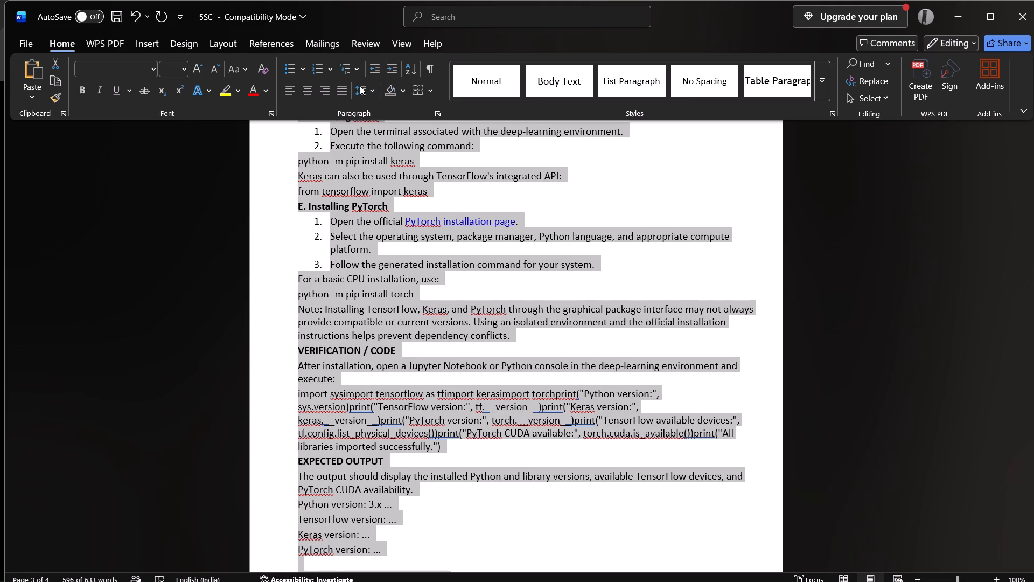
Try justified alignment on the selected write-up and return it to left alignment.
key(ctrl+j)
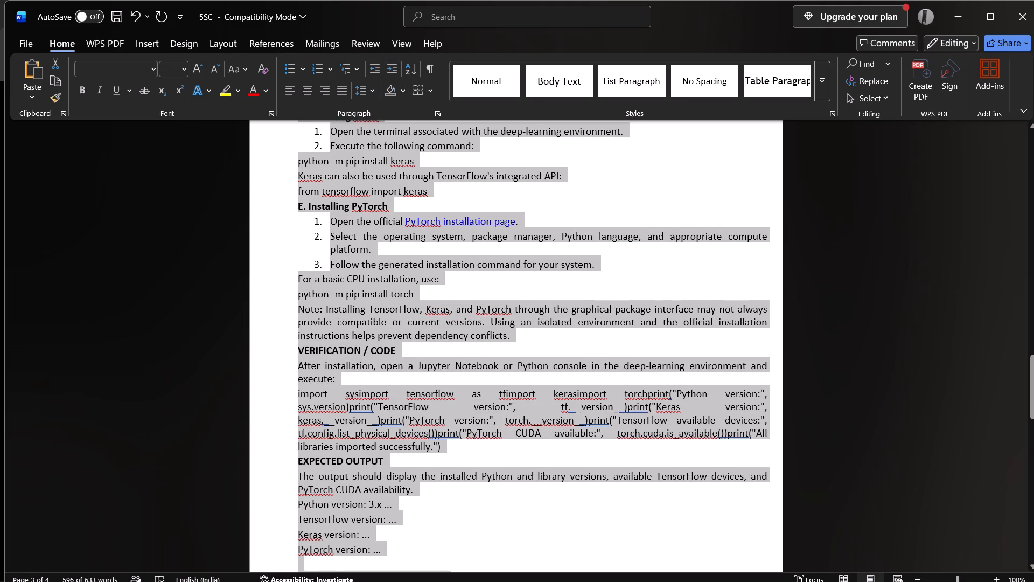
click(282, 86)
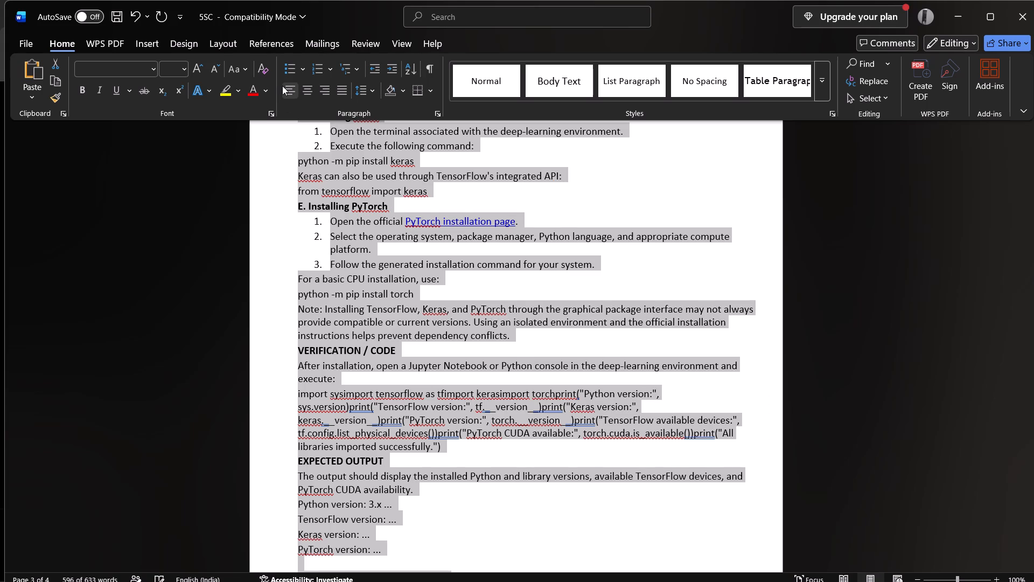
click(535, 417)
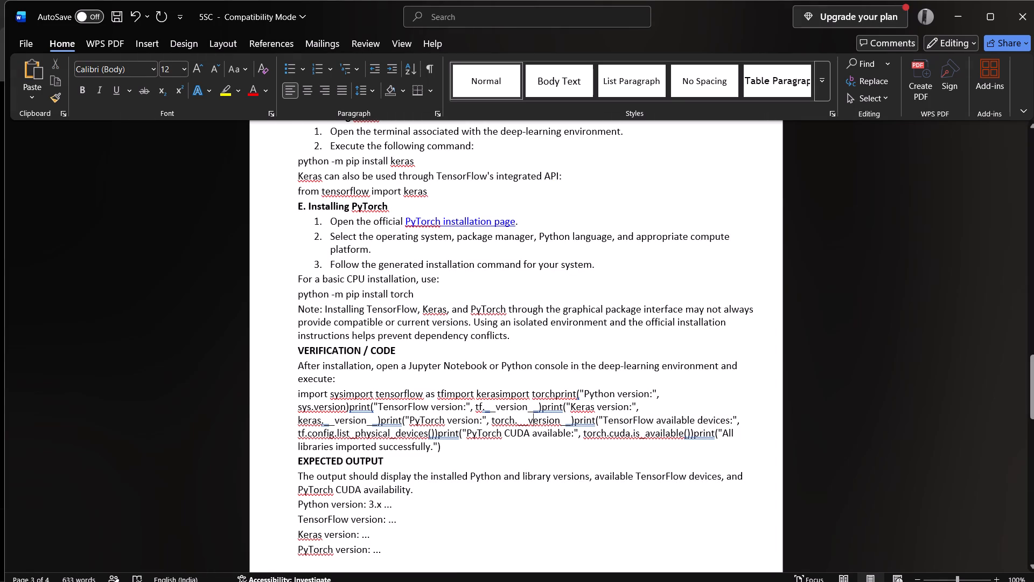
Delete the introductory sentence about opening a Jupyter Notebook or Python console under VERIFICATION / CODE.
drag(345, 384, 296, 369)
key(BackSpace)
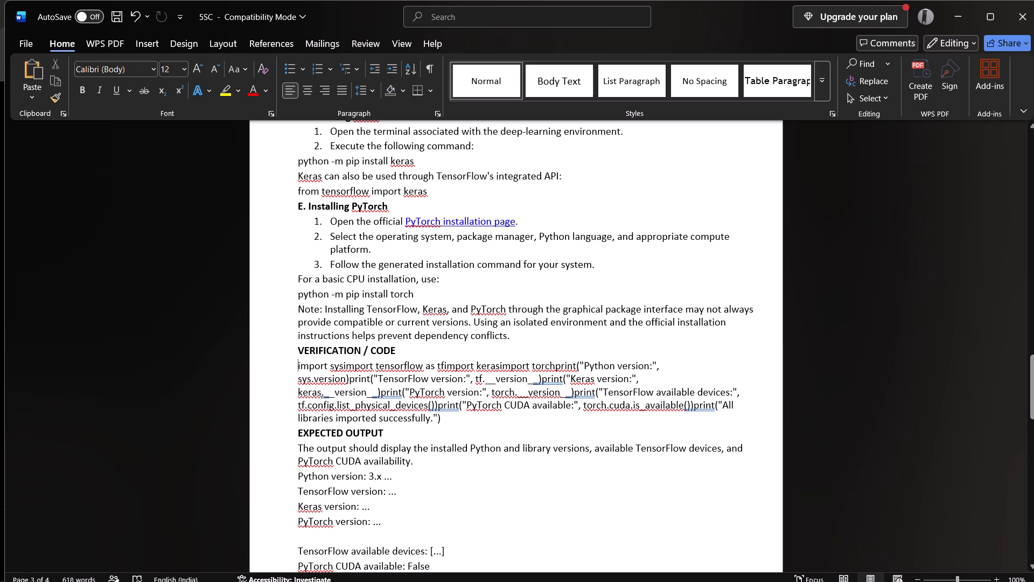
Put the verification code's sys, tensorflow, keras and torch import statements on separate lines, apart from the print statements.
click(341, 366)
key(Return)
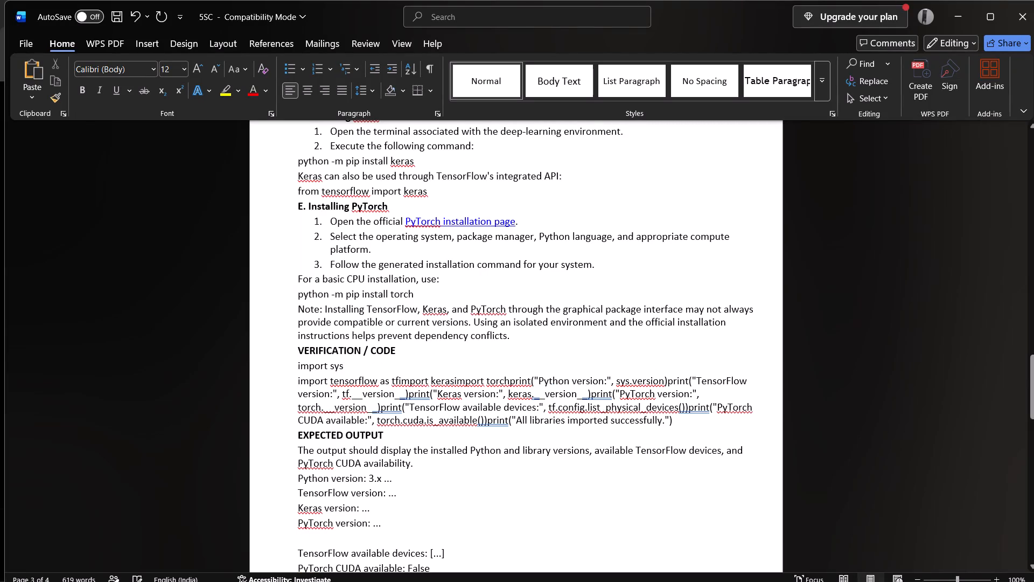
click(397, 382)
key(Return)
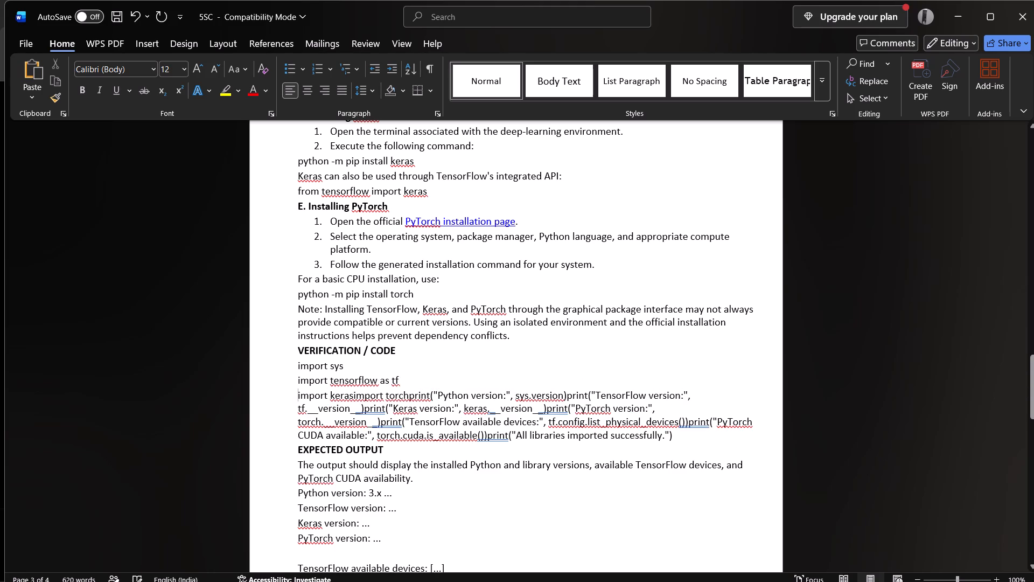
click(354, 397)
key(Return)
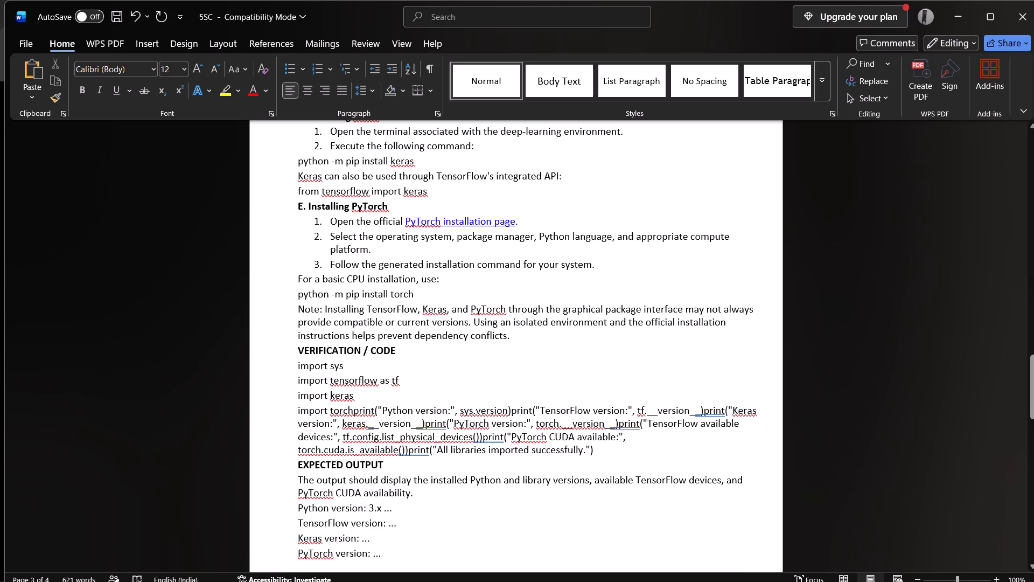
click(352, 409)
key(Return)
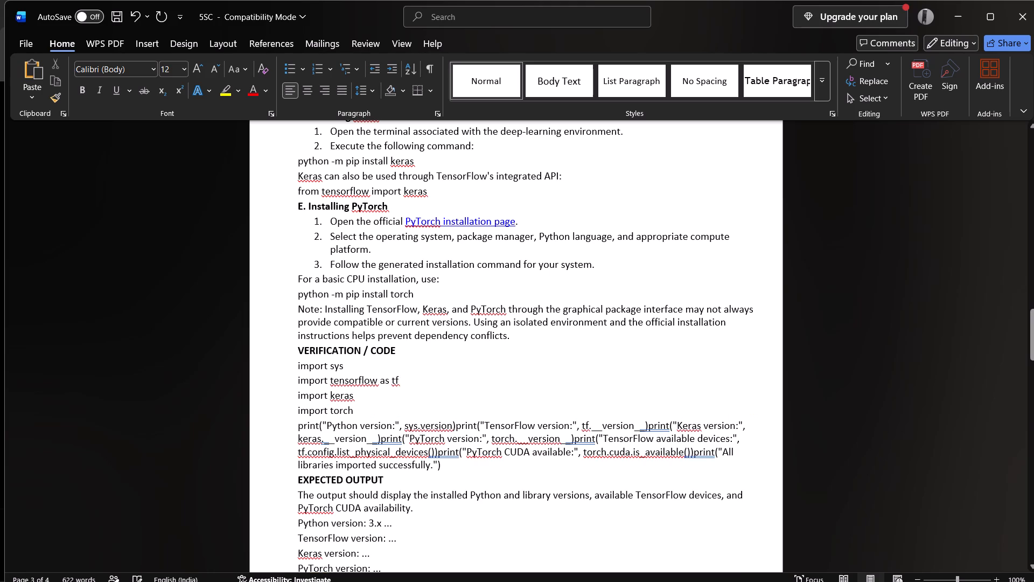
Put the verification code's print statements on separate lines, starting with the Python, TensorFlow, Keras and PyTorch version prints.
click(455, 428)
key(Return)
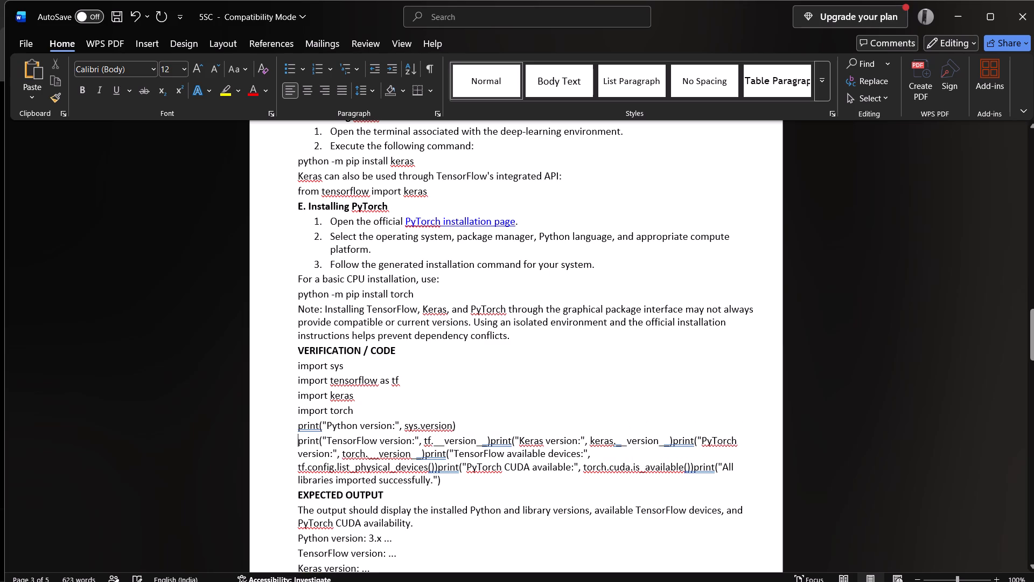
click(492, 440)
key(Return)
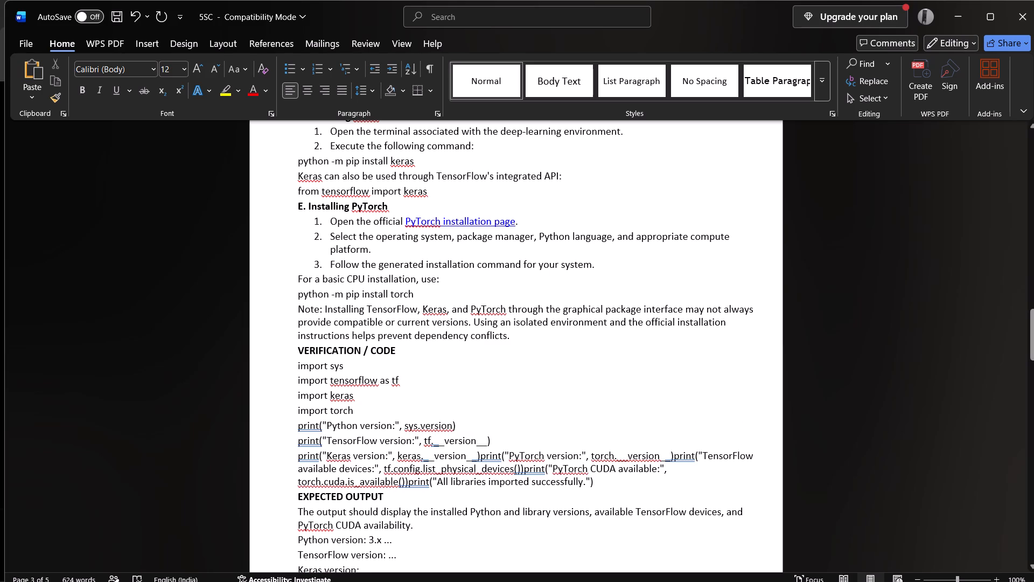
click(481, 454)
key(Return)
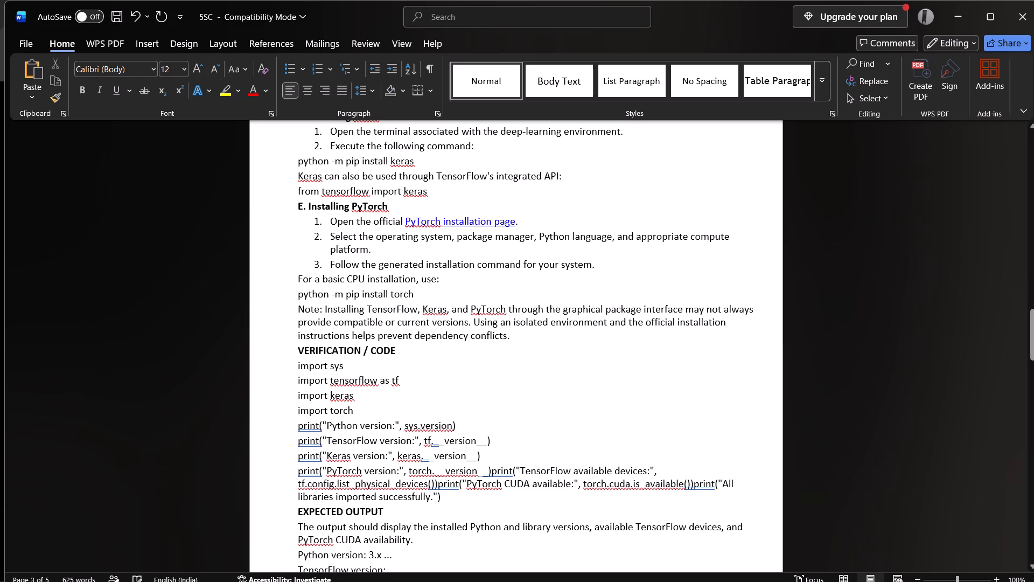
click(491, 471)
key(Return)
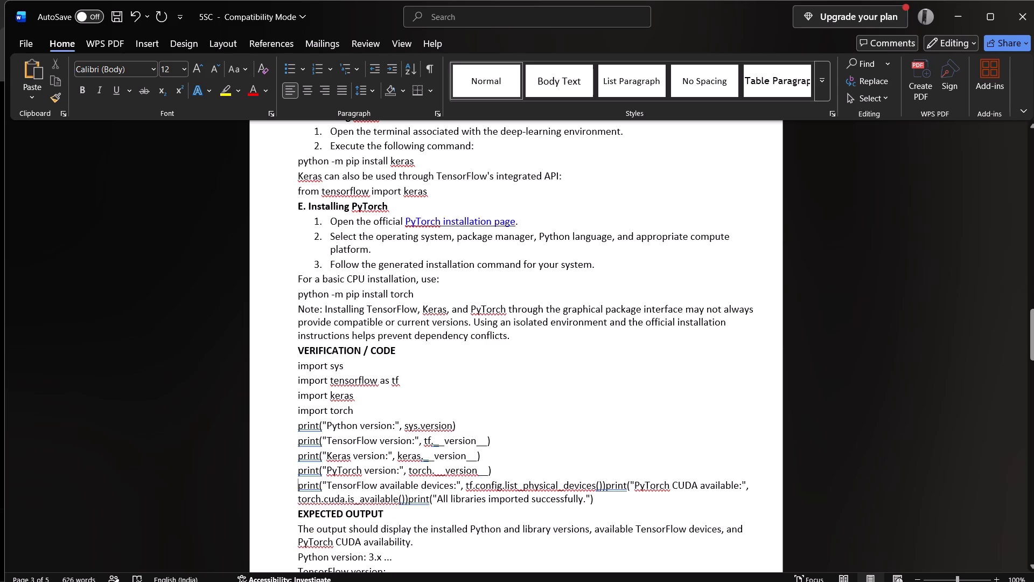
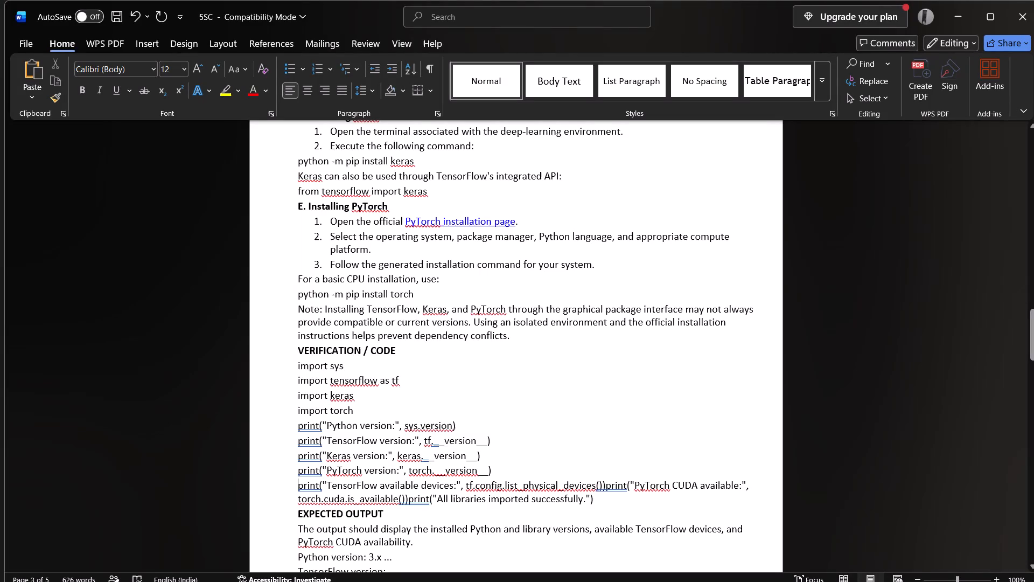
Put the PyTorch CUDA availability and "All libraries imported successfully." print statements on their own lines in the verification code.
click(606, 483)
key(Return)
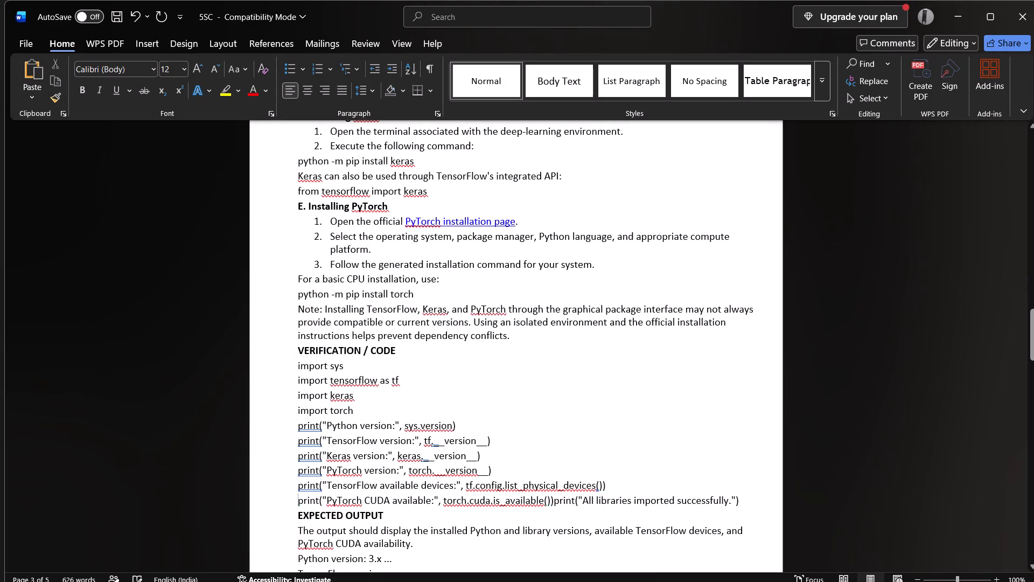
click(554, 503)
key(Return)
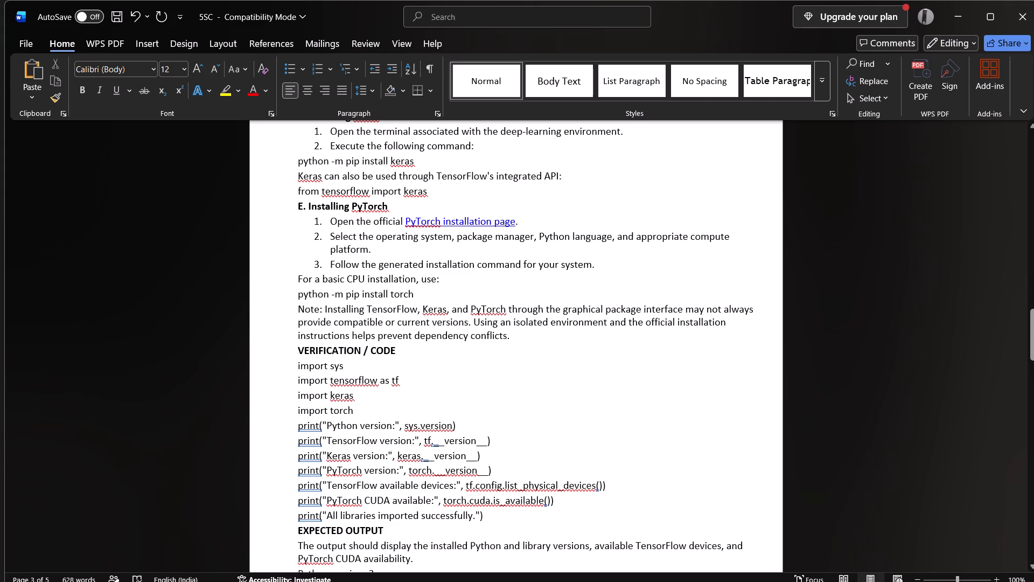
Insert a blank line above the VERIFICATION / CODE heading and another above the EXPECTED OUTPUT heading.
click(522, 334)
key(Return)
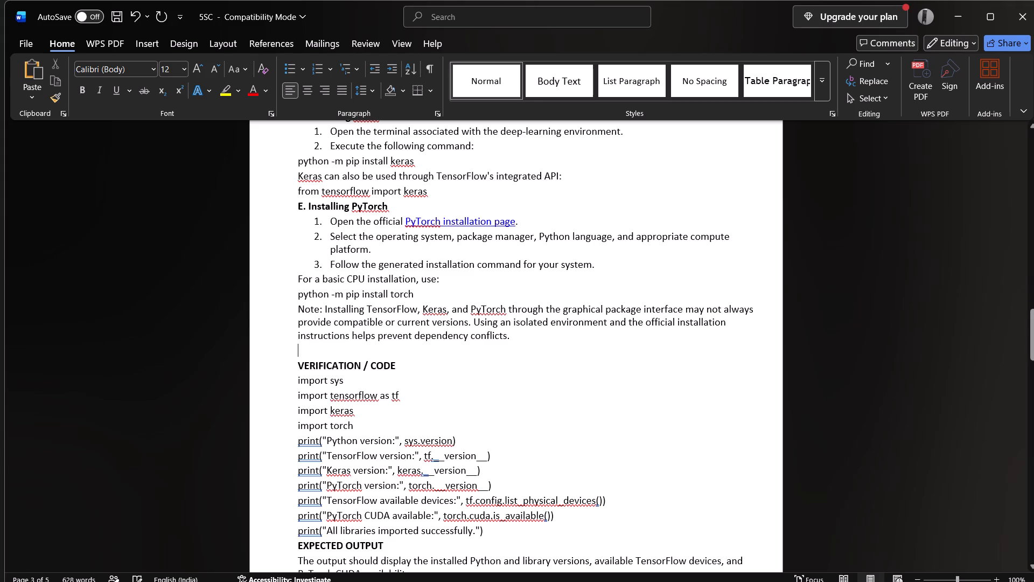
scroll(522, 453, down, 3)
click(527, 398)
key(Return)
Insert a blank line between the last THEORY sentence and the PROCEDURE heading.
scroll(510, 425, down, 3)
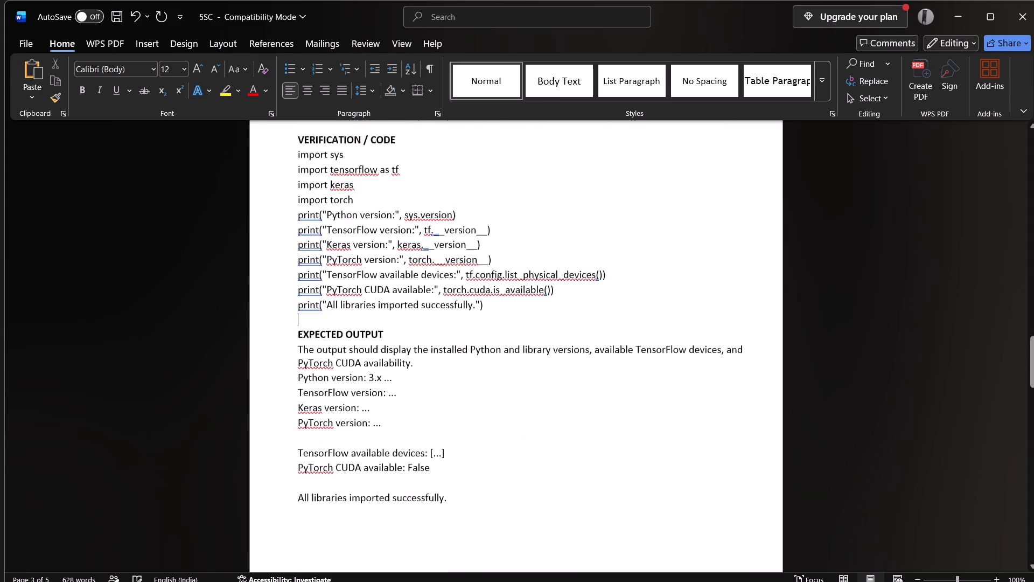
scroll(484, 438, up, 2)
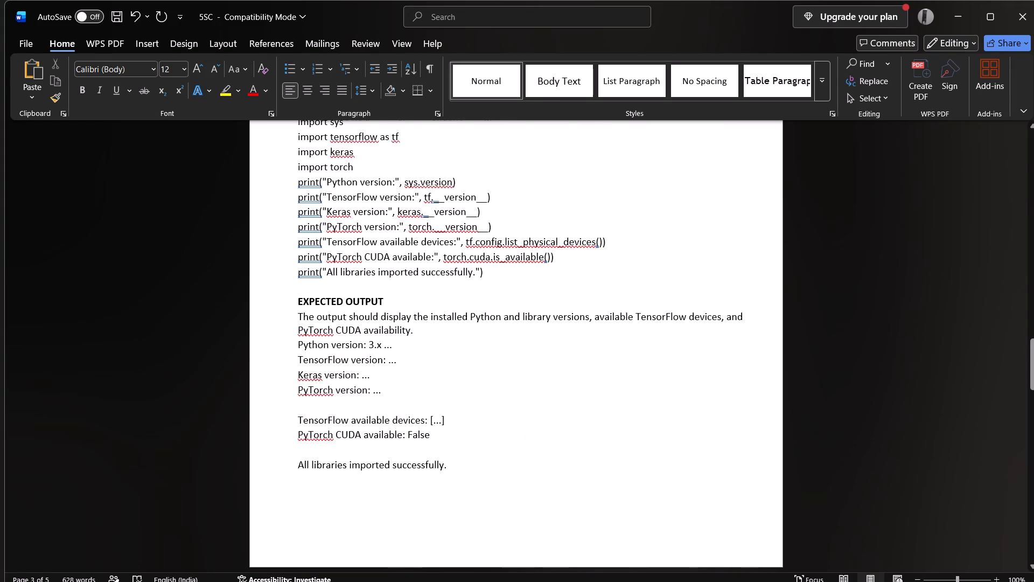
scroll(484, 438, up, 7)
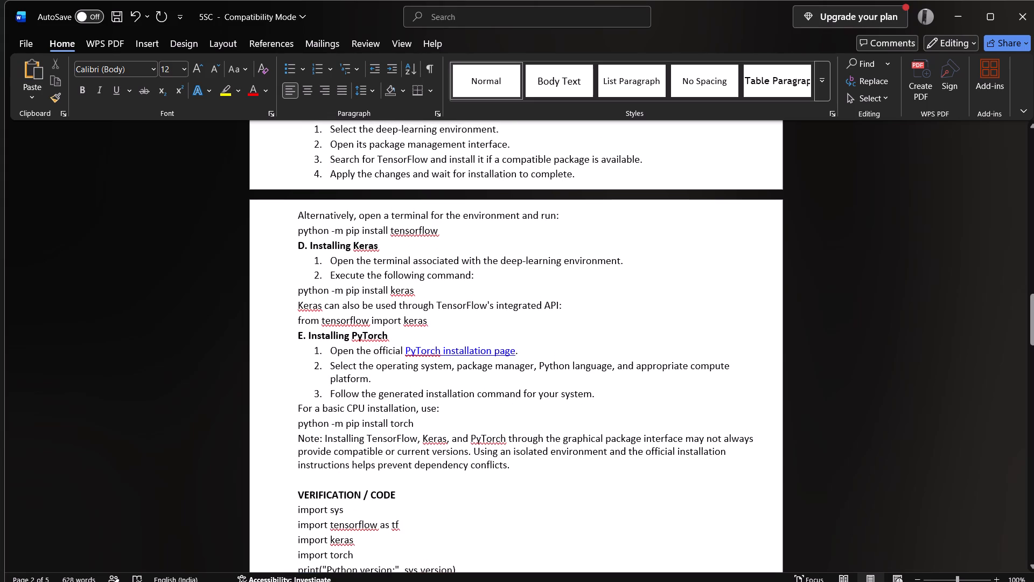
scroll(536, 461, up, 3)
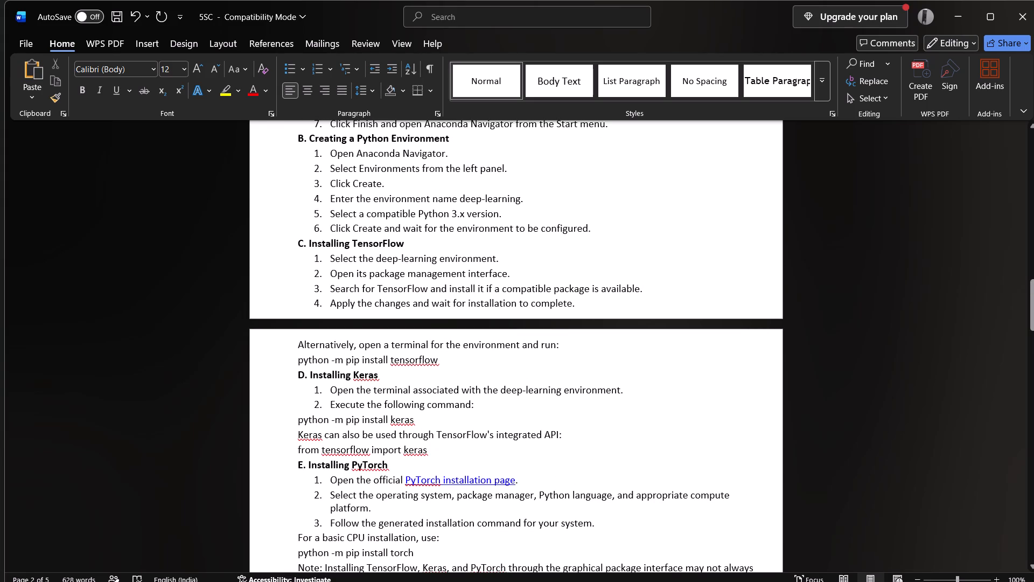
scroll(448, 364, up, 10)
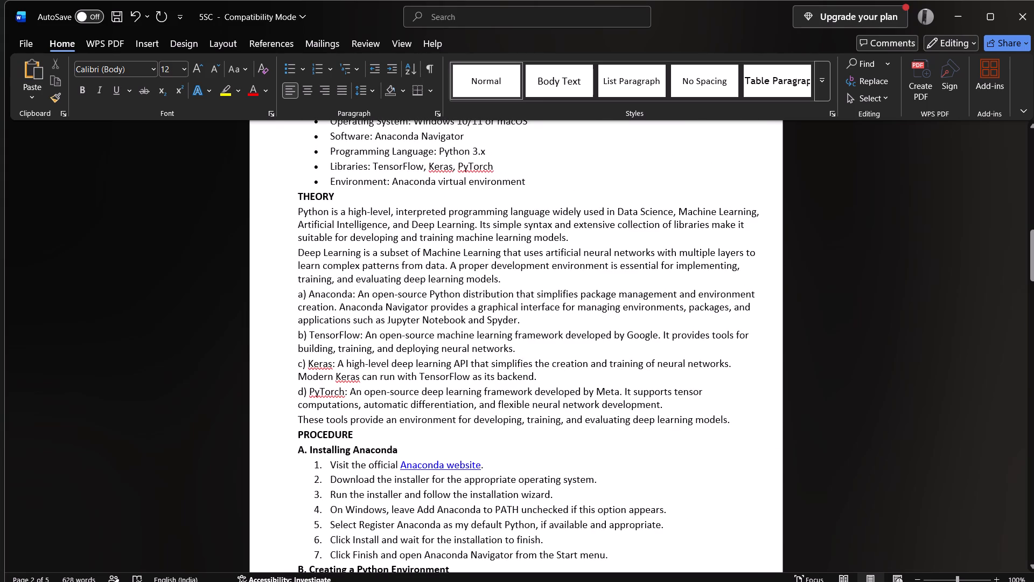
click(735, 414)
key(Return)
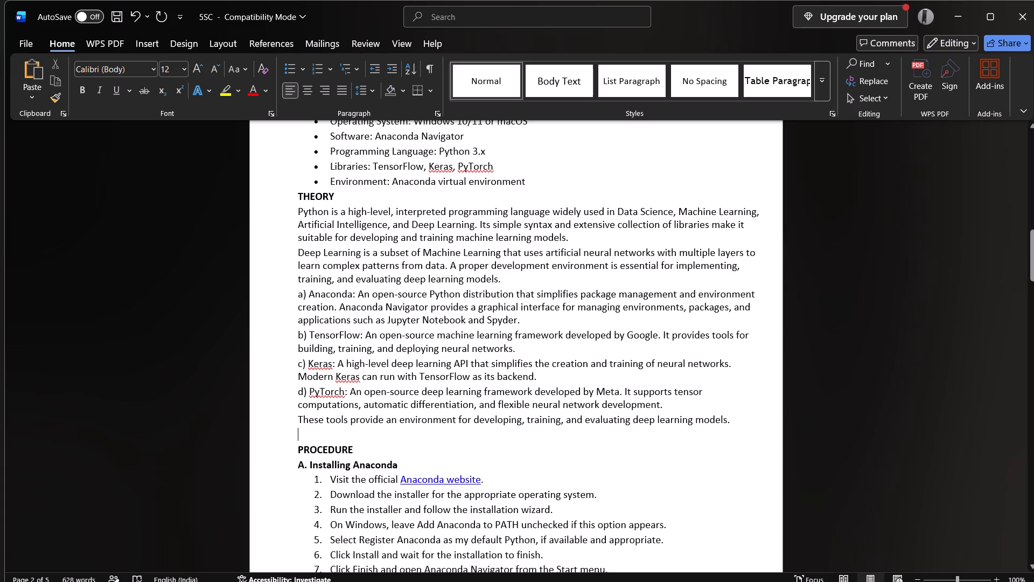
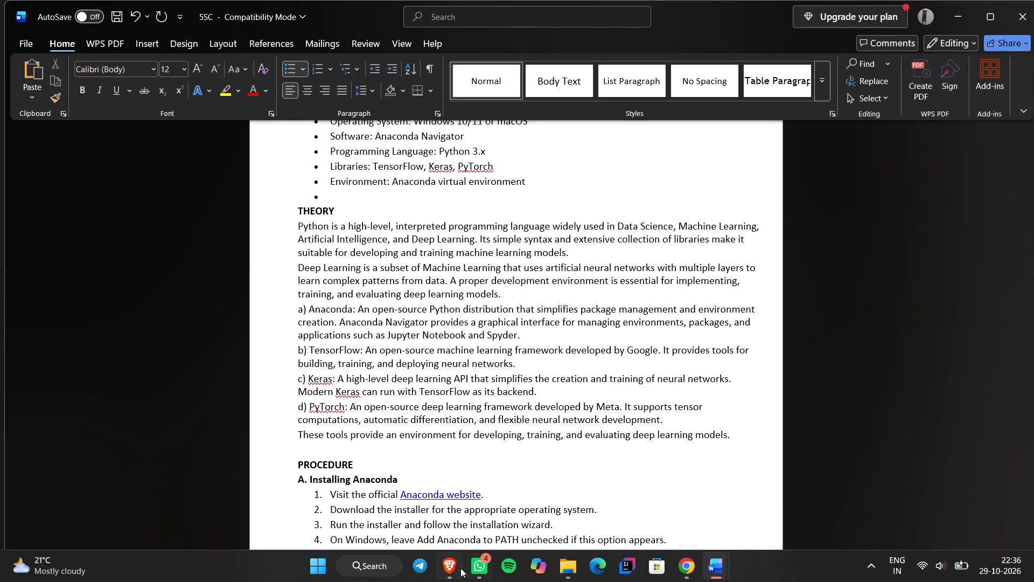
Switch to the Brave browser, pause the song playing on Spotify, and return to the Word document.
click(460, 568)
click(514, 539)
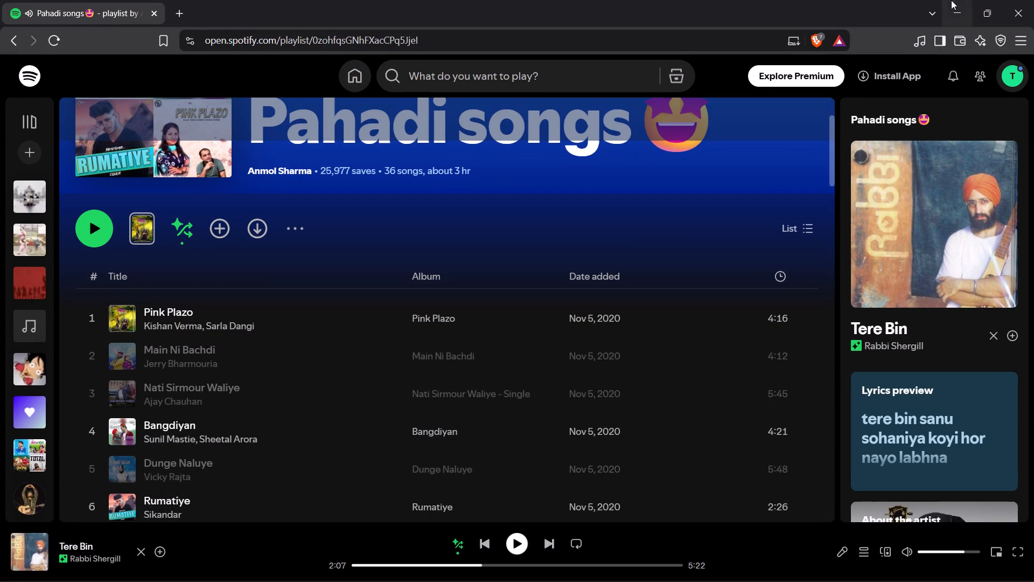
click(951, 0)
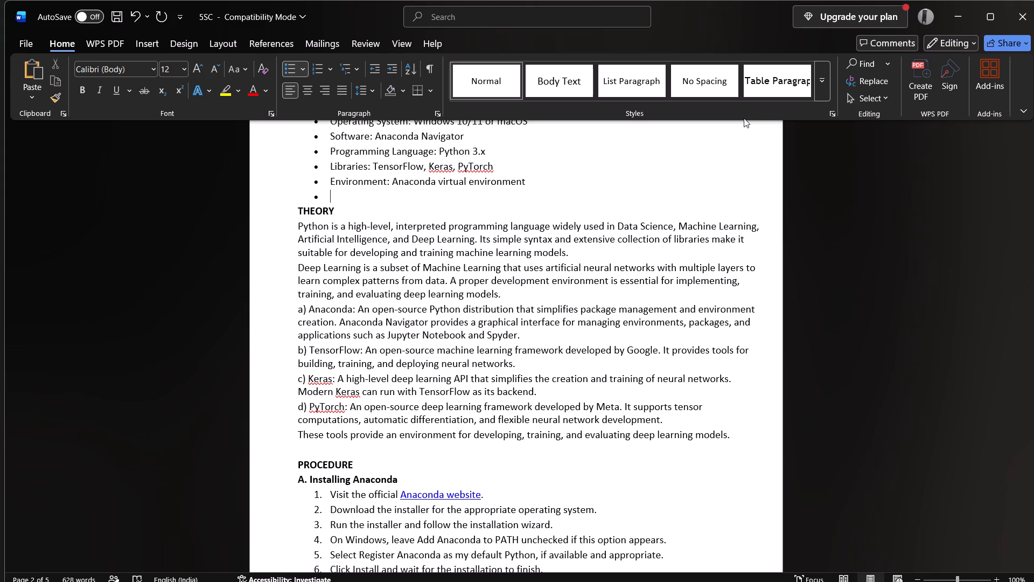
Remove the bullet from the empty line above the THEORY heading, leaving a plain blank line.
key(BackSpace)
click(423, 321)
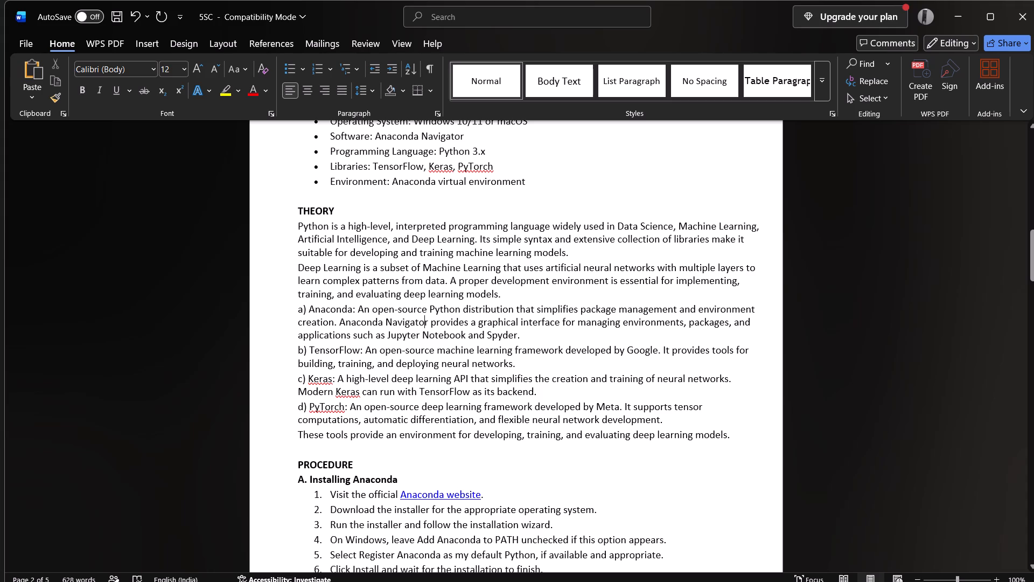
Increase the THEORY heading's font size to 14.
drag(340, 214, 296, 217)
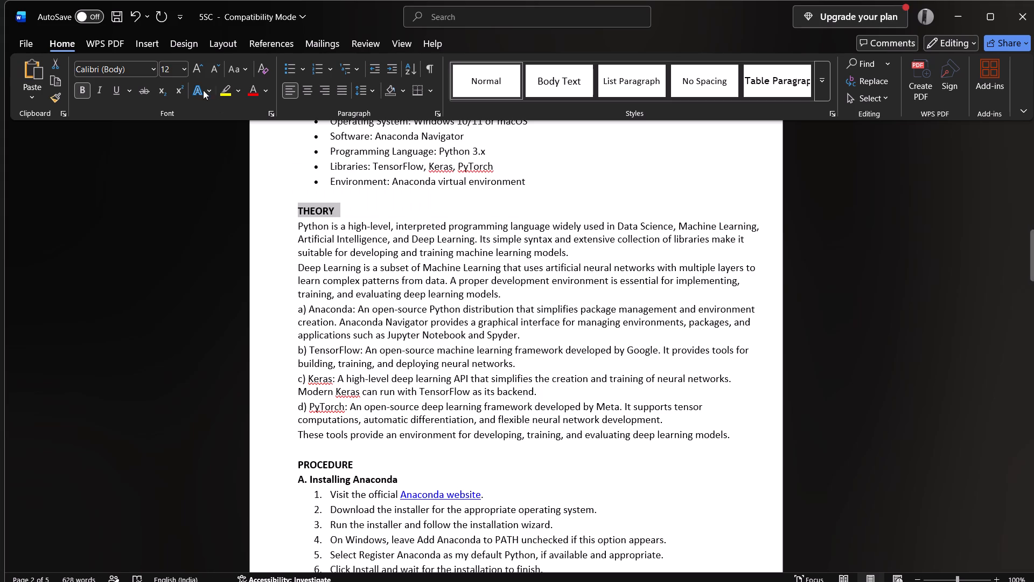
click(195, 69)
Delete the spaces in front of the AIM heading so it starts near the body text's margin.
scroll(261, 221, up, 3)
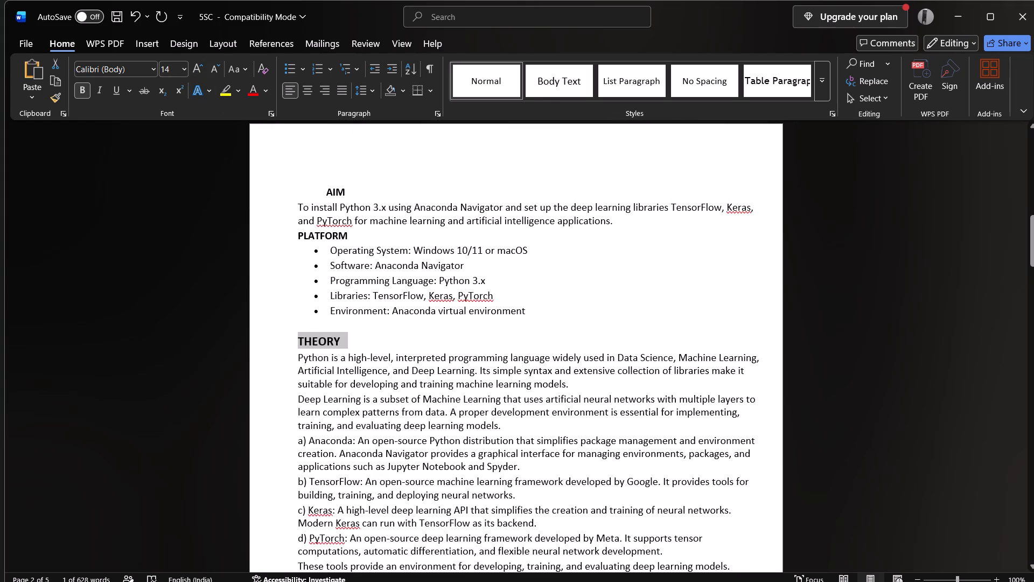
click(327, 191)
key(BackSpace)
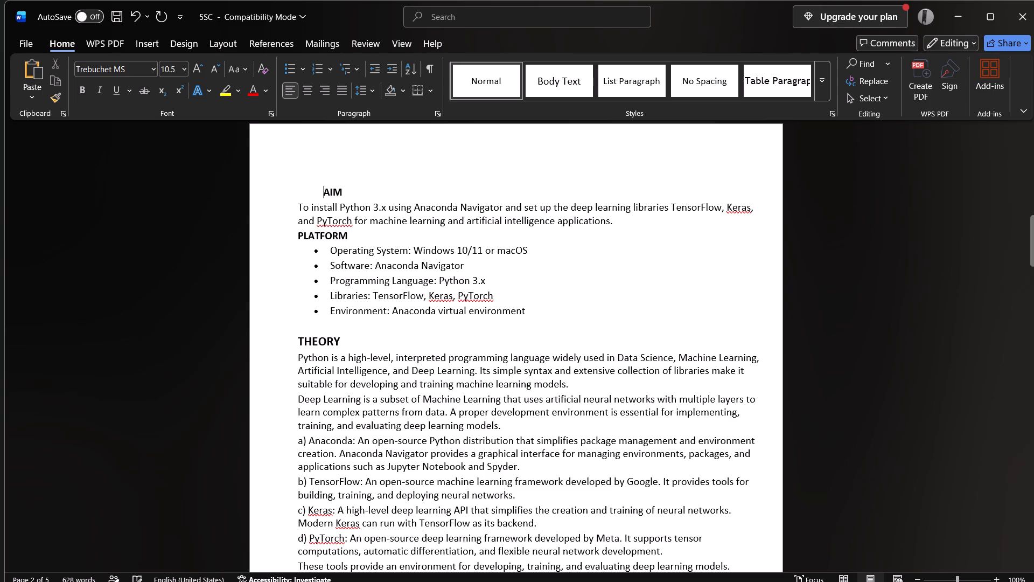
key(BackSpace)
key(BackSpace)
key(BackSpace)
key(BackSpace)
key(BackSpace)
key(BackSpace)
key(BackSpace)
key(BackSpace)
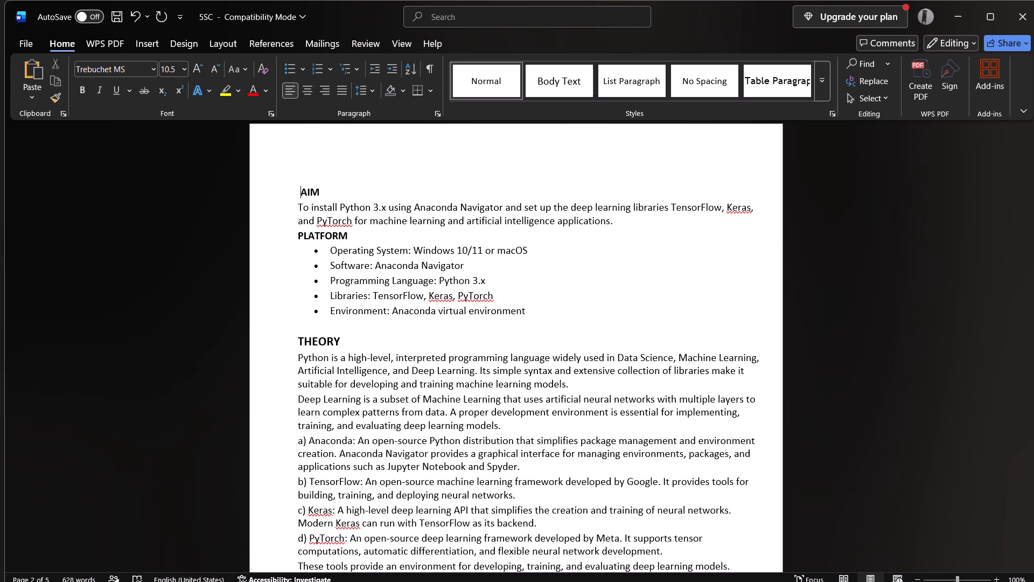
Reduce the empty space above the AIM heading by removing surplus blank content, keeping a blank line before it.
key(Up)
key(BackSpace)
key(BackSpace)
key(BackSpace)
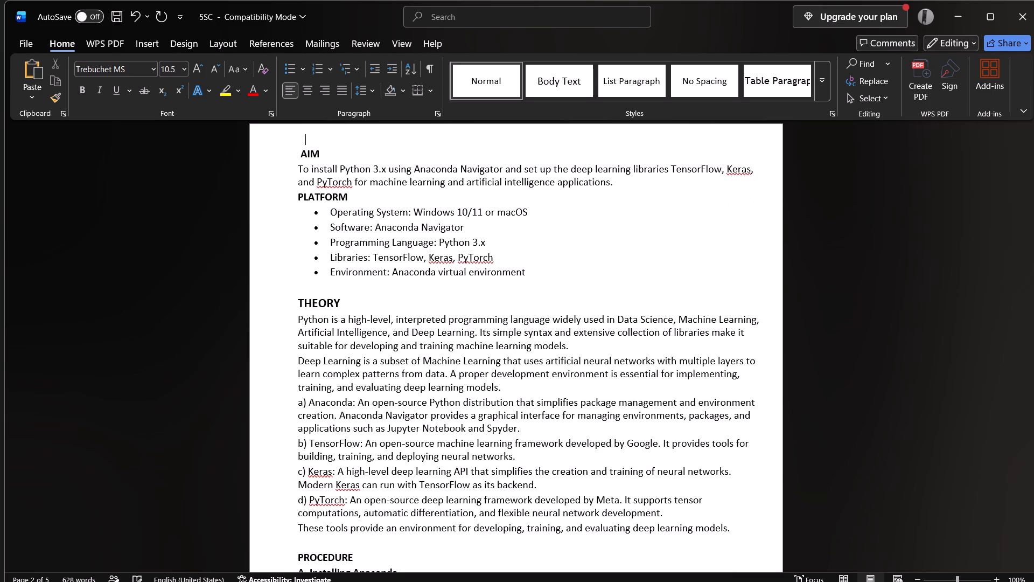
key(Return)
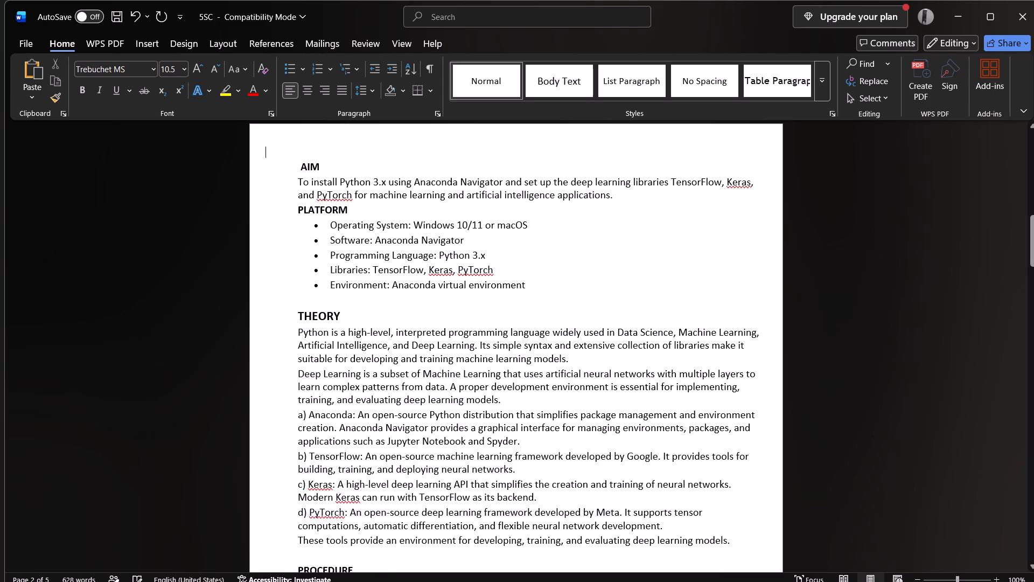
Increase the font size of the AIM and PROCEDURE headings to 14.
drag(333, 165, 299, 169)
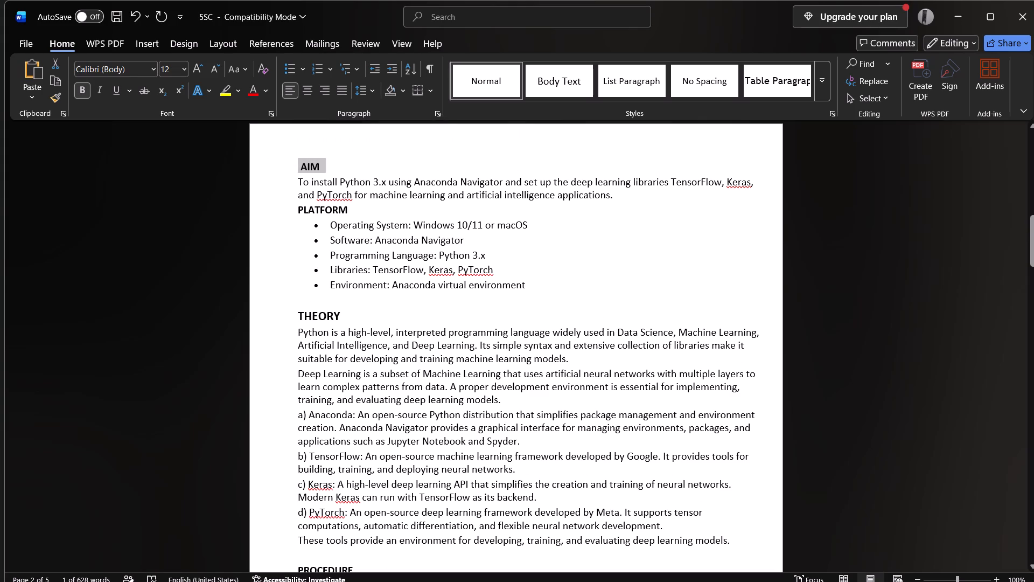
click(205, 73)
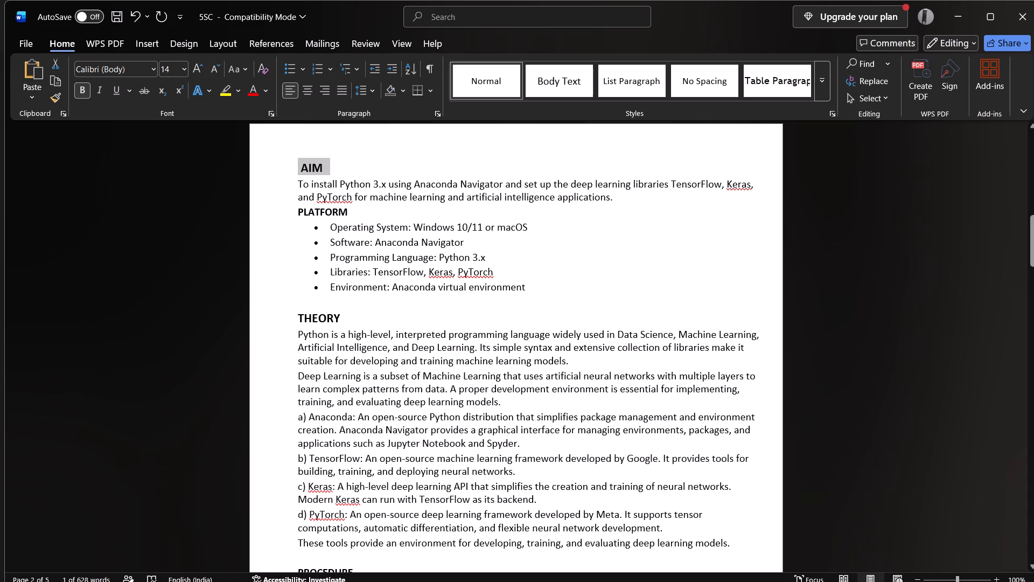
scroll(487, 425, down, 5)
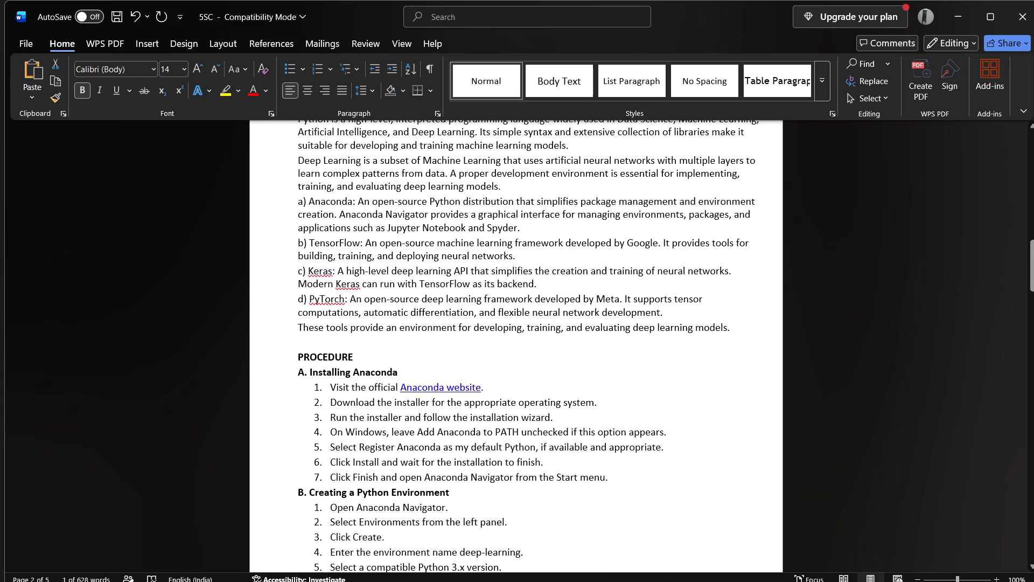
drag(353, 356, 274, 352)
click(194, 62)
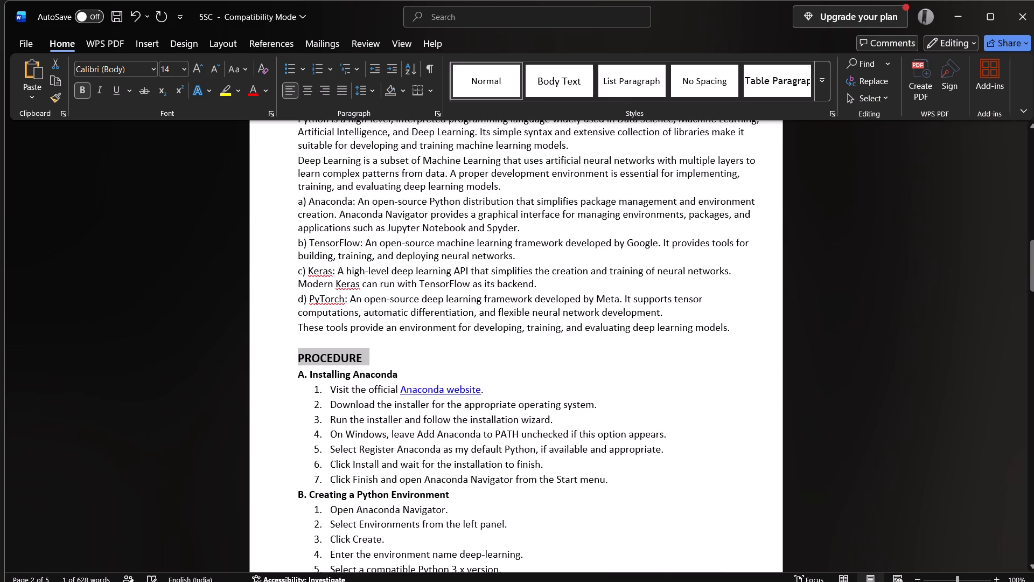
Delete the Note paragraph about graphical package installation at the end of the Installing PyTorch section.
scroll(413, 294, down, 10)
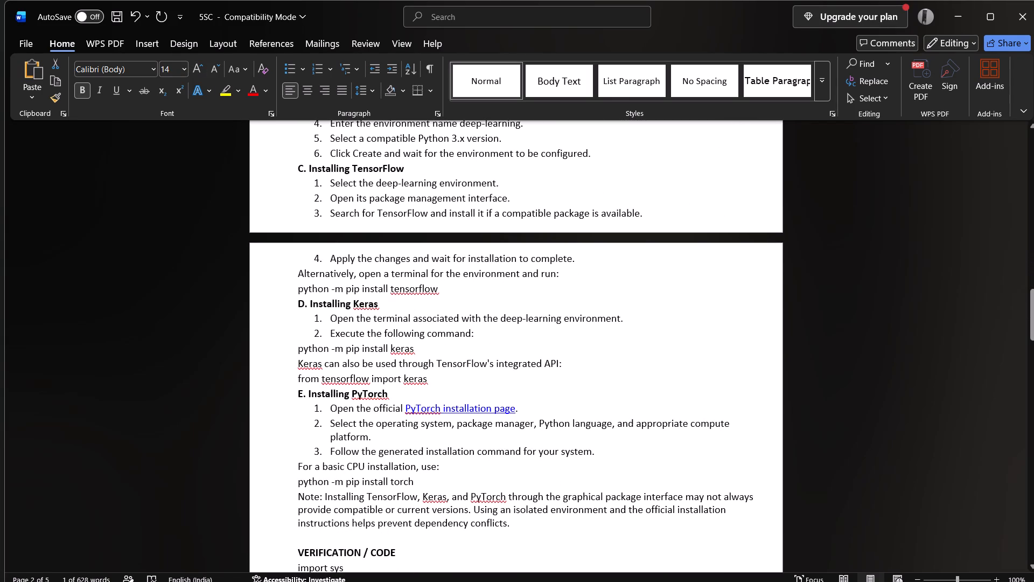
scroll(404, 432, down, 4)
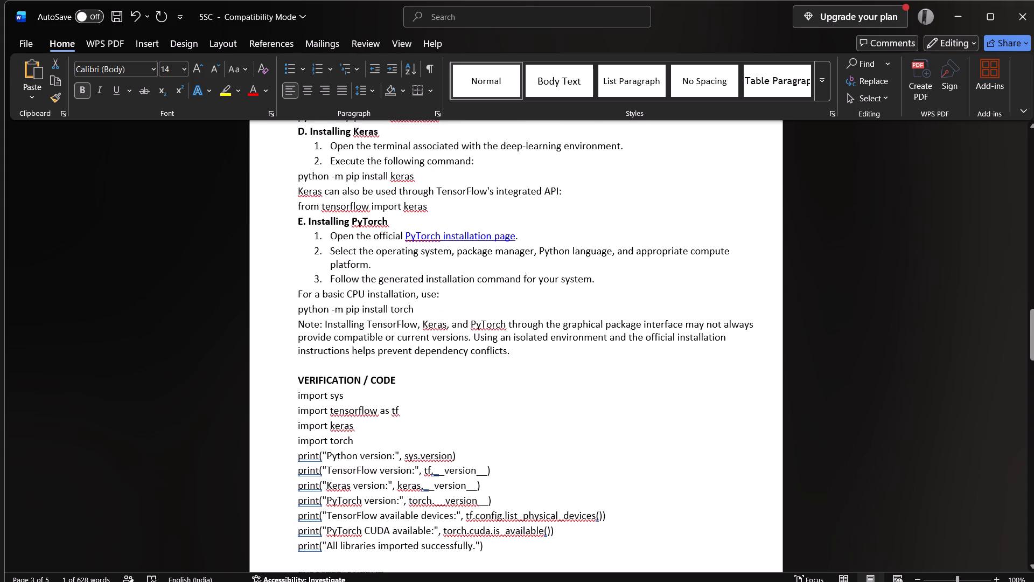
drag(511, 350, 274, 325)
key(BackSpace)
Look through the procedure, verification code and expected output pages to check their layout.
scroll(408, 350, down, 13)
scroll(408, 351, up, 8)
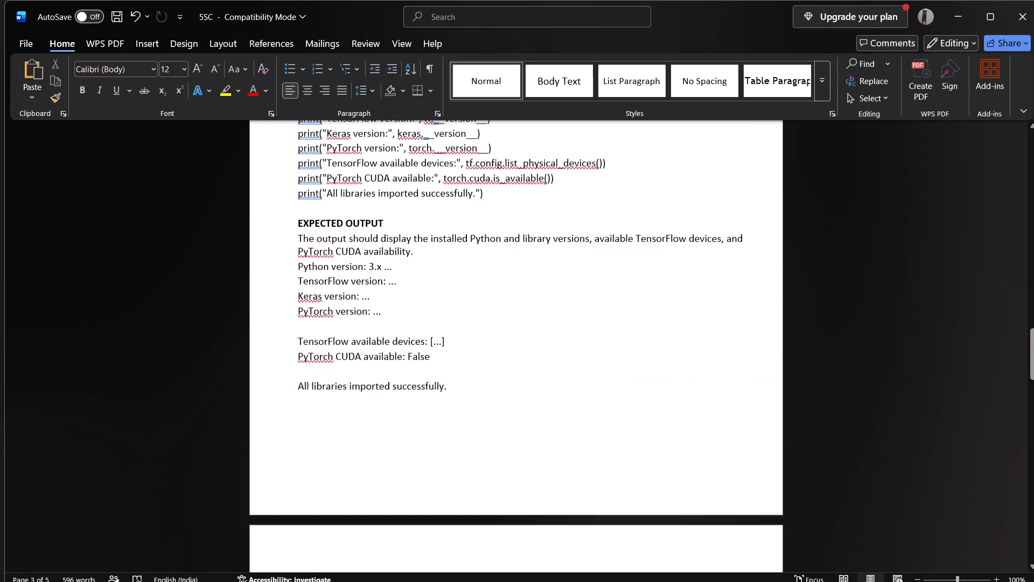
scroll(408, 352, up, 16)
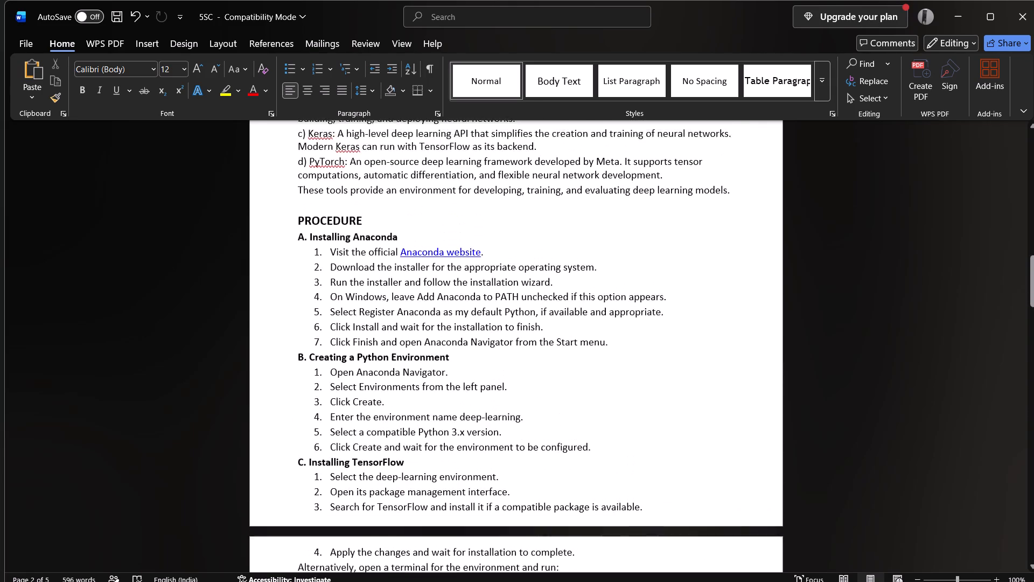
scroll(408, 352, down, 20)
scroll(408, 352, down, 11)
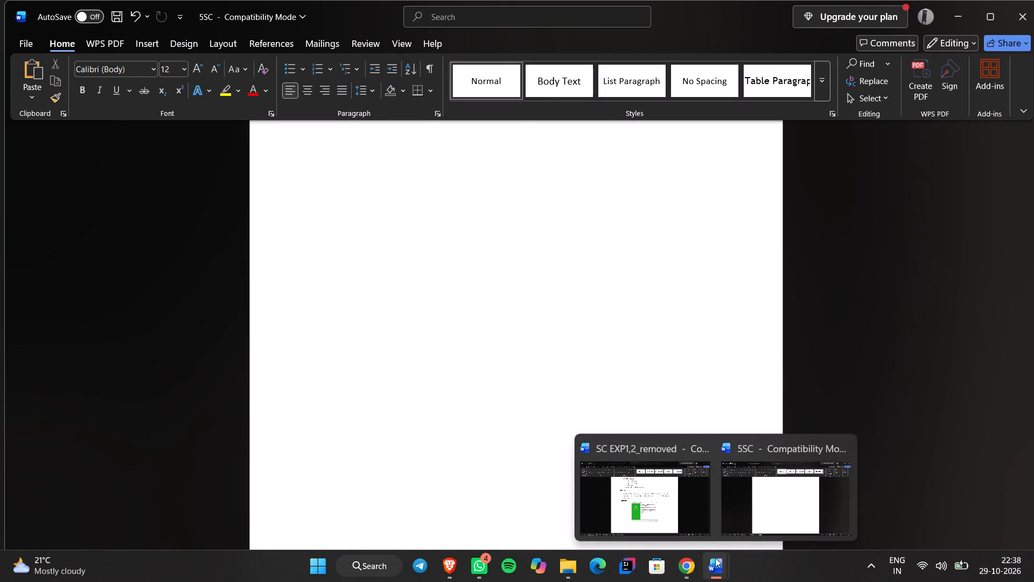
In the SC EXP1,2_removed document, cut the OUTPUTS heading with its Anaconda screenshots, up to the LEARNING OUTCOMES heading.
click(689, 511)
scroll(476, 433, up, 4)
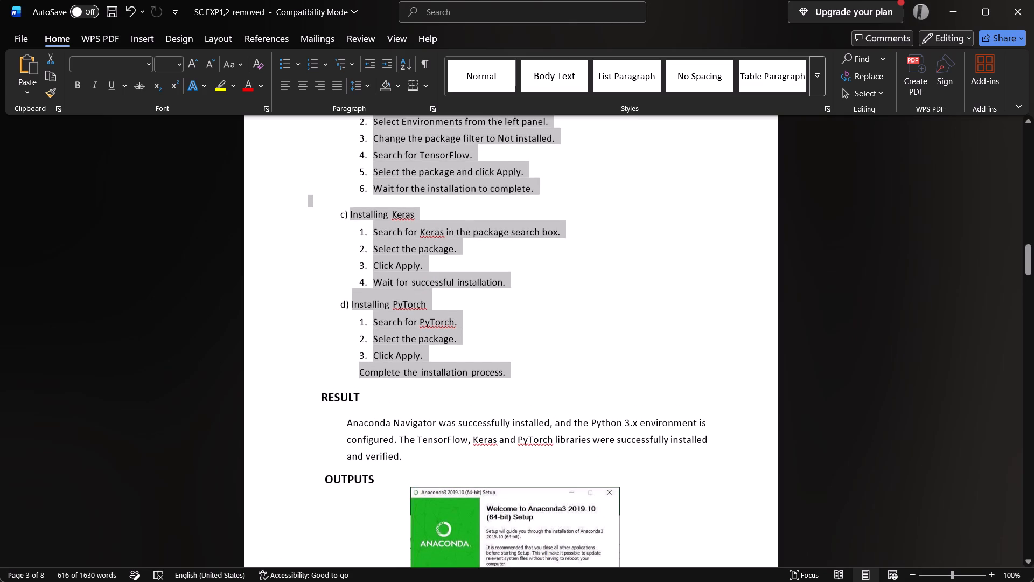
click(332, 425)
scroll(341, 443, down, 2)
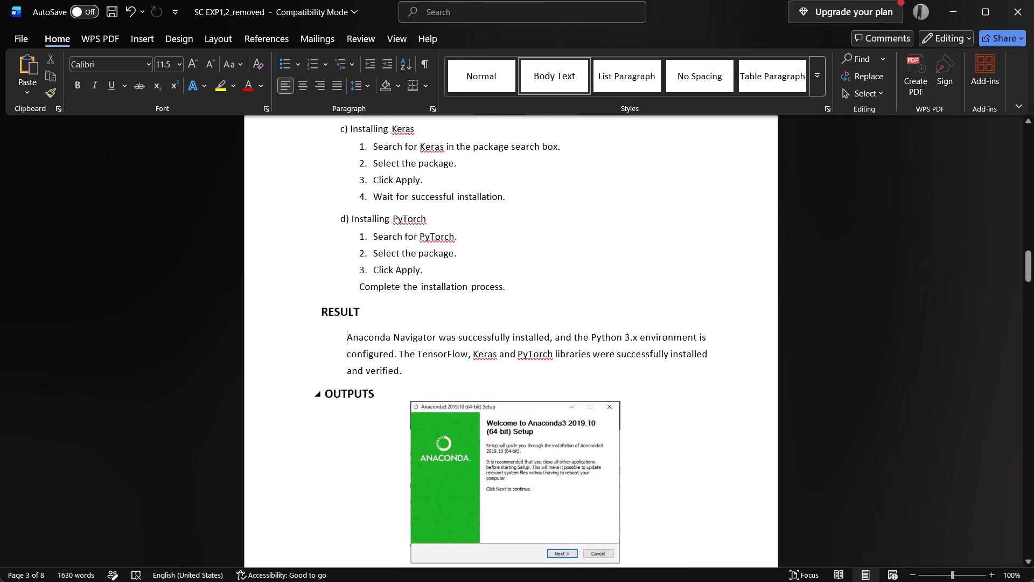
click(320, 391)
click(320, 391)
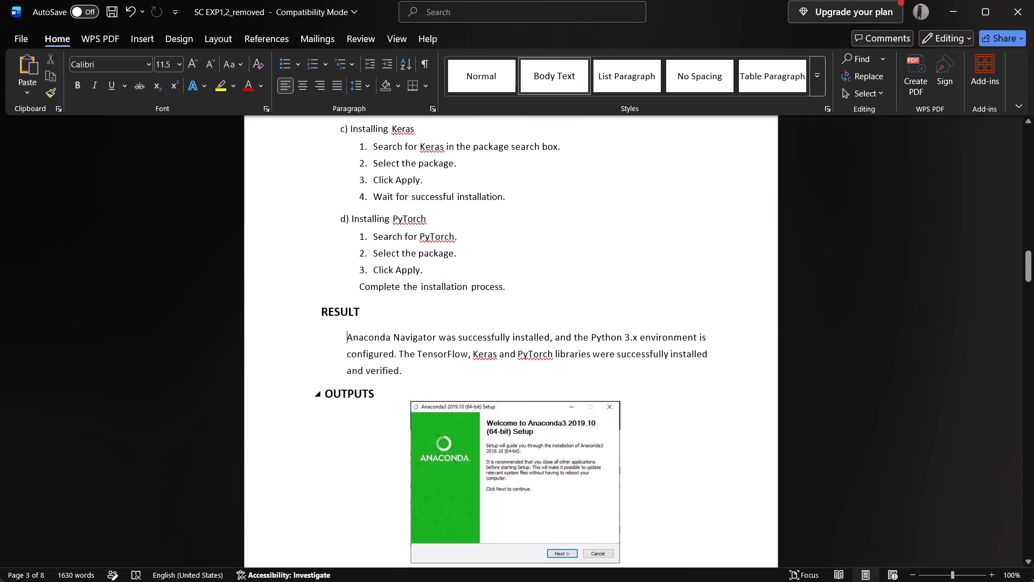
drag(324, 393, 565, 439)
scroll(336, 407, down, 15)
scroll(565, 439, down, 5)
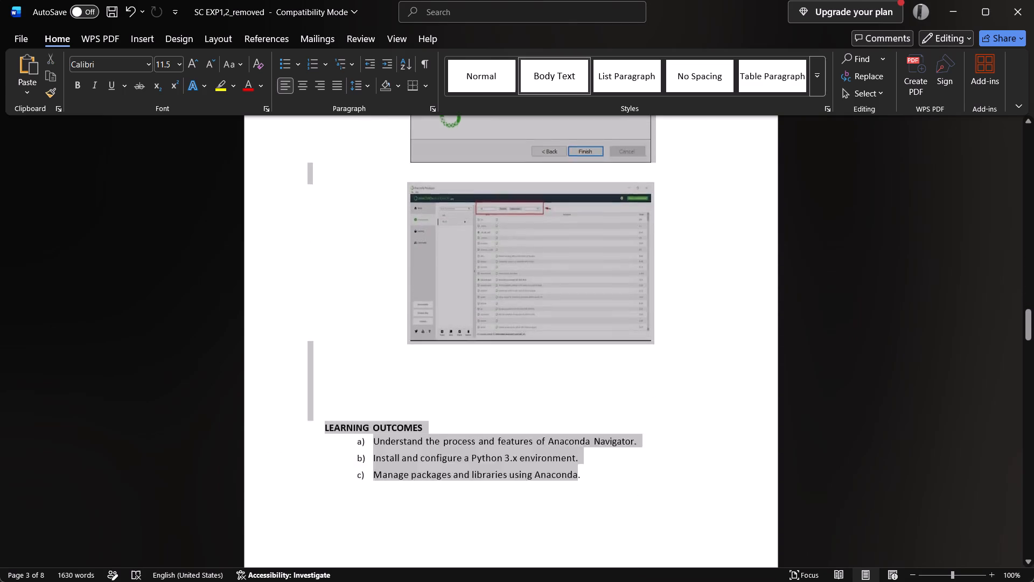
drag(565, 439, 594, 259)
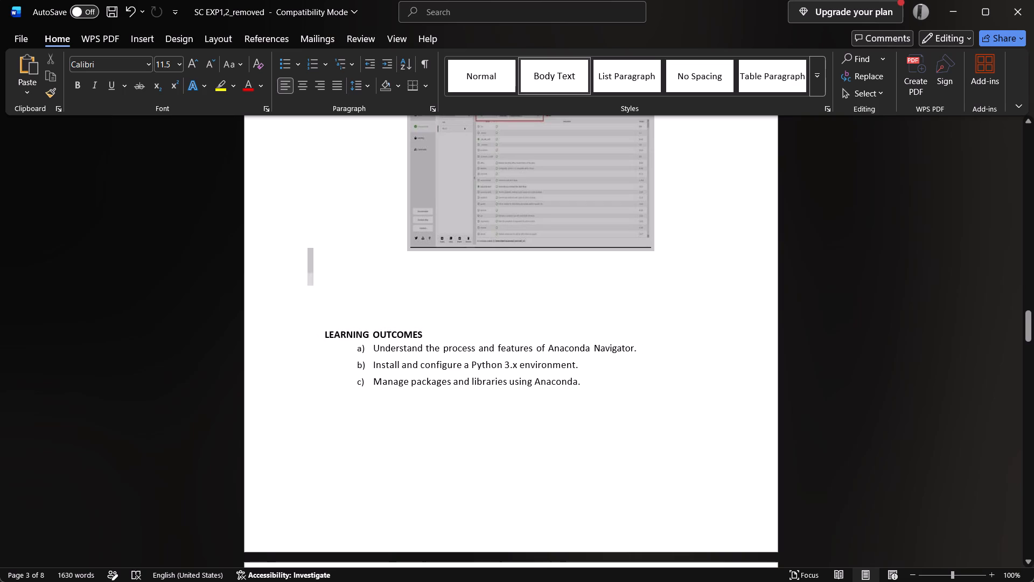
drag(594, 259, 630, 252)
scroll(624, 271, up, 12)
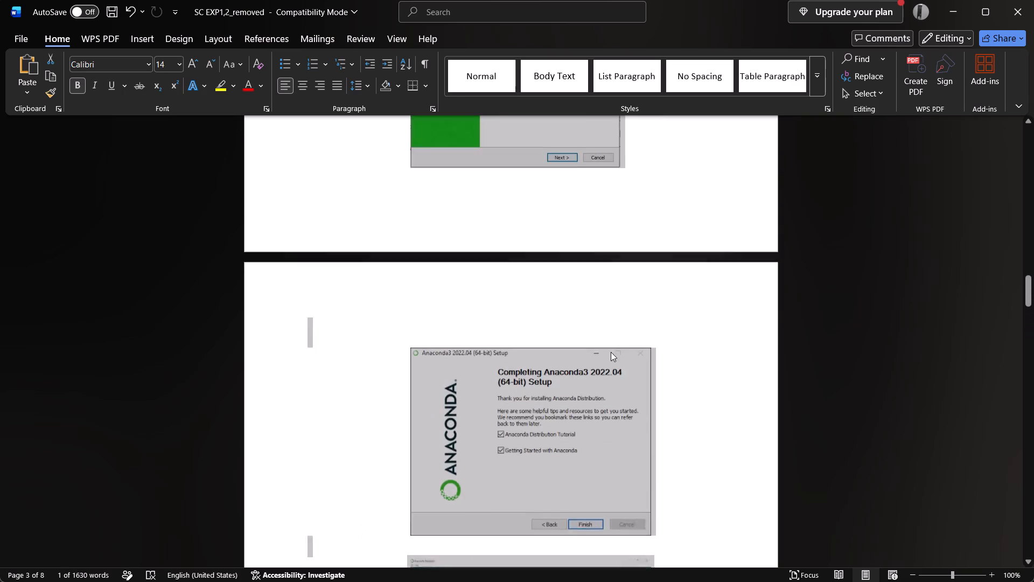
scroll(610, 352, up, 9)
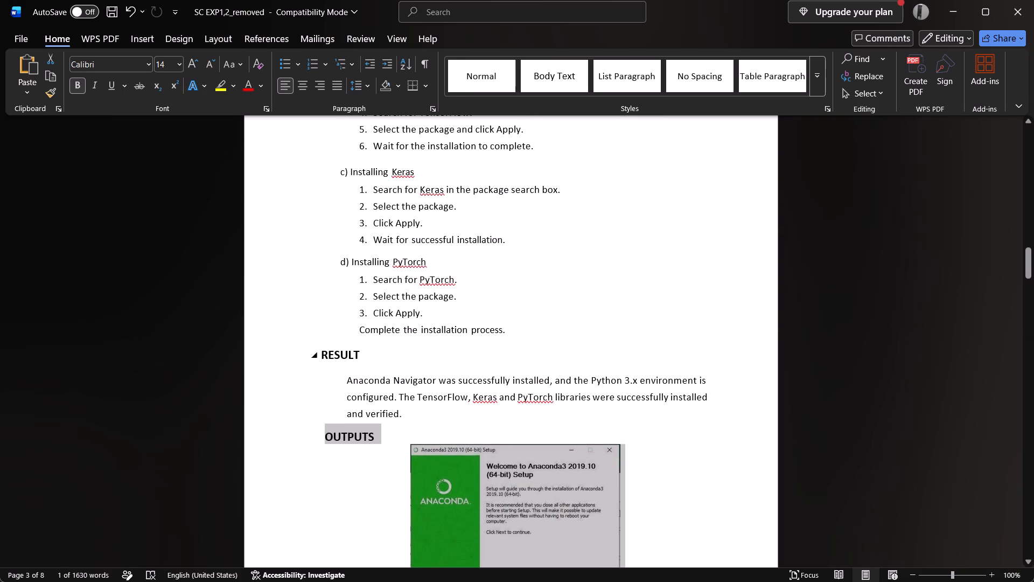
key(ctrl+x)
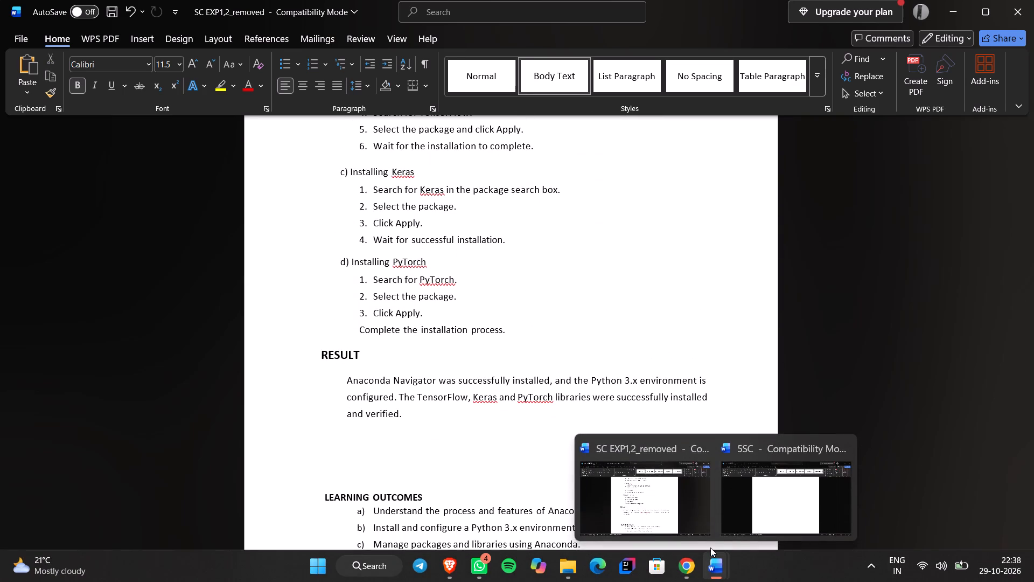
Paste the cut OUTPUTS section into the 5SC document, two lines below the final "All libraries imported successfully." line.
click(746, 509)
scroll(536, 407, up, 14)
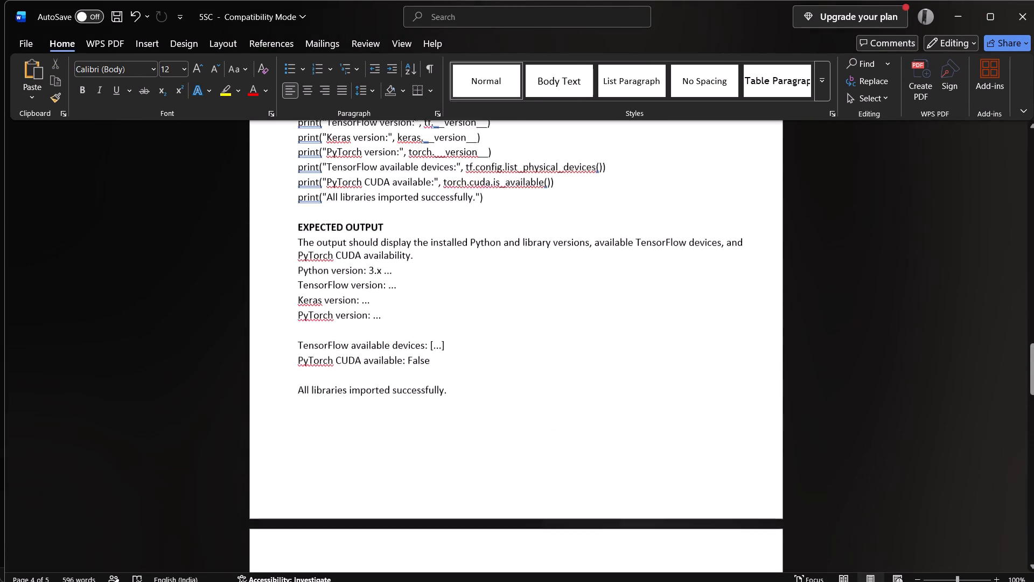
click(397, 486)
click(464, 439)
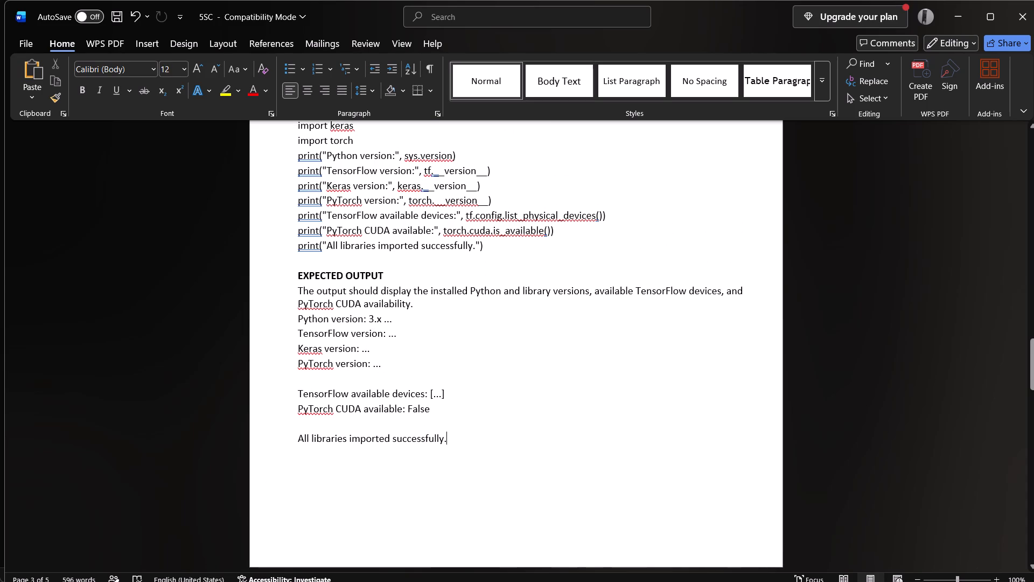
key(Return)
key(Return)
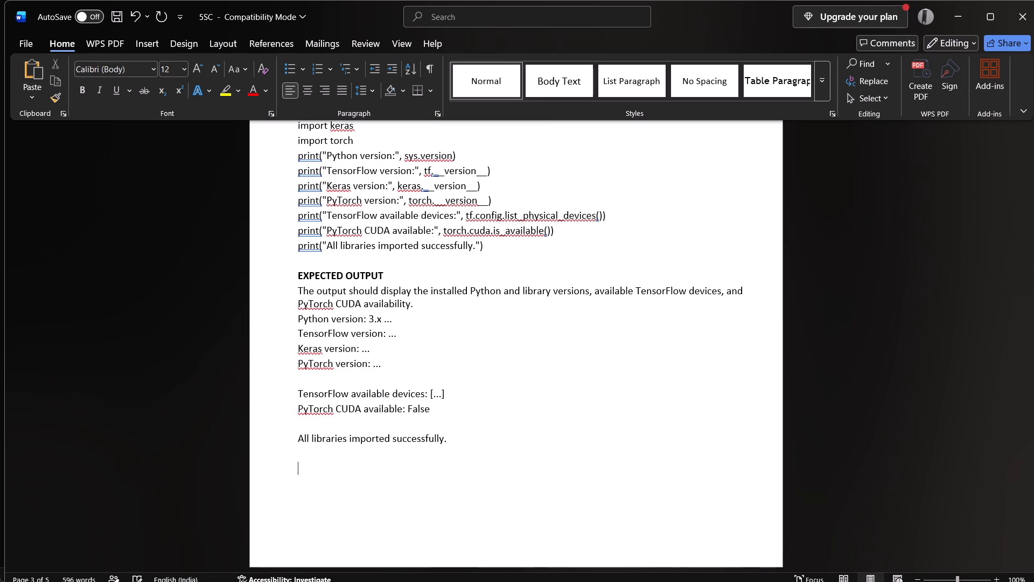
key(ctrl+v)
Check the page layout and text indentation from the pasted OUTPUTS section back up to the AIM heading.
scroll(436, 405, up, 13)
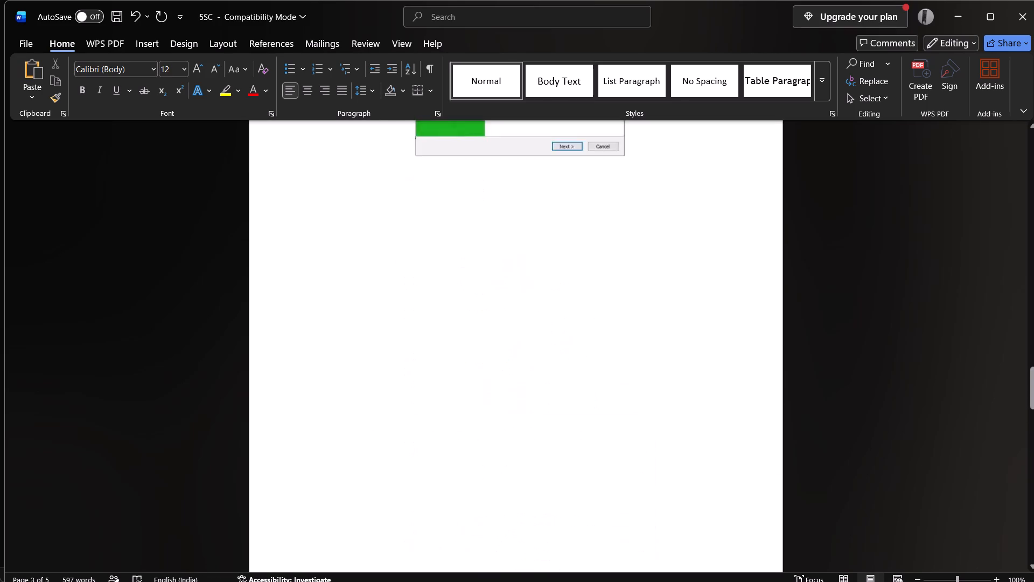
scroll(436, 405, up, 11)
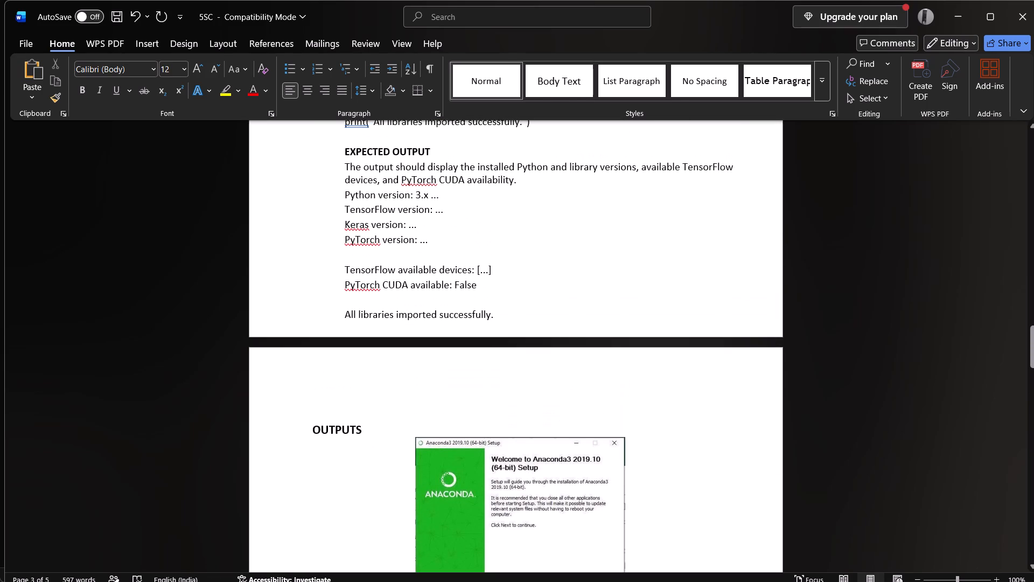
scroll(435, 406, up, 8)
scroll(435, 406, up, 14)
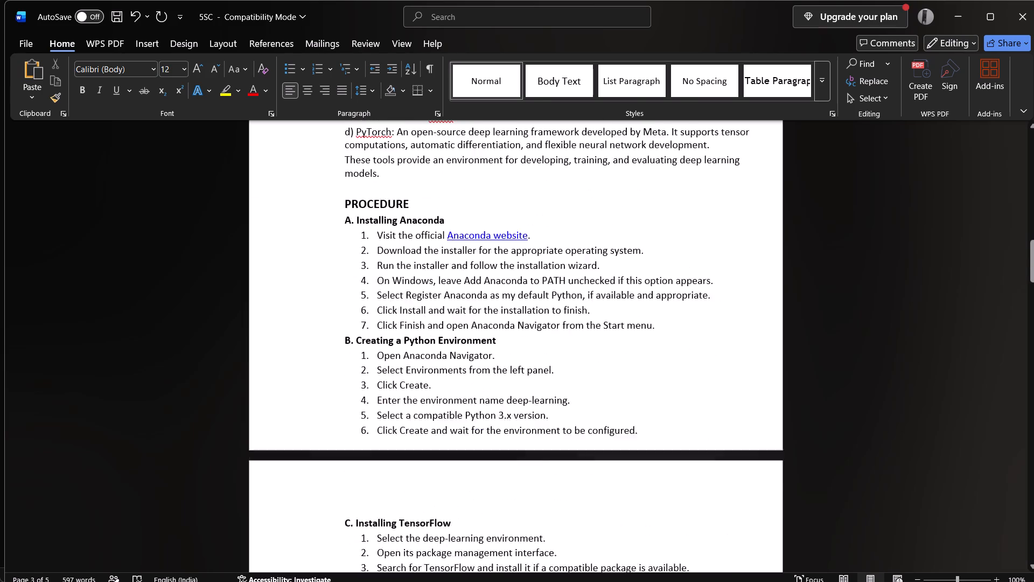
scroll(435, 406, up, 6)
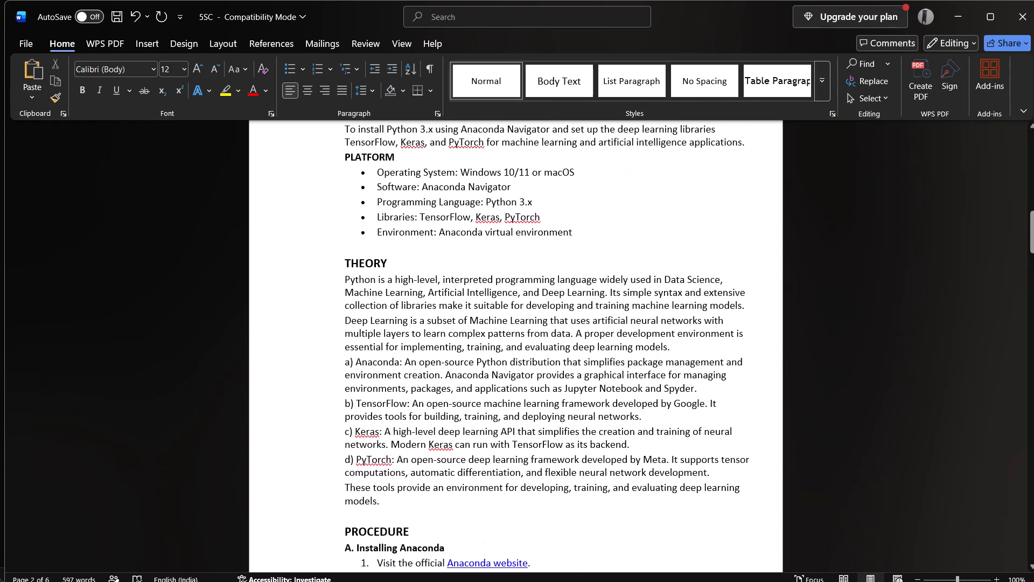
scroll(435, 406, up, 3)
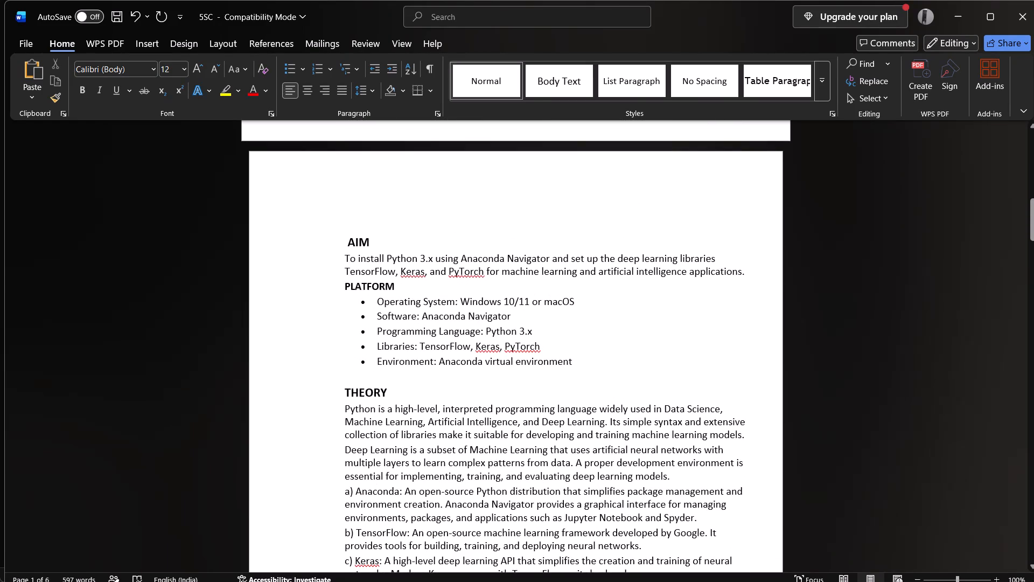
Insert a blank line between the AIM paragraph and the PLATFORM heading.
click(753, 269)
key(Return)
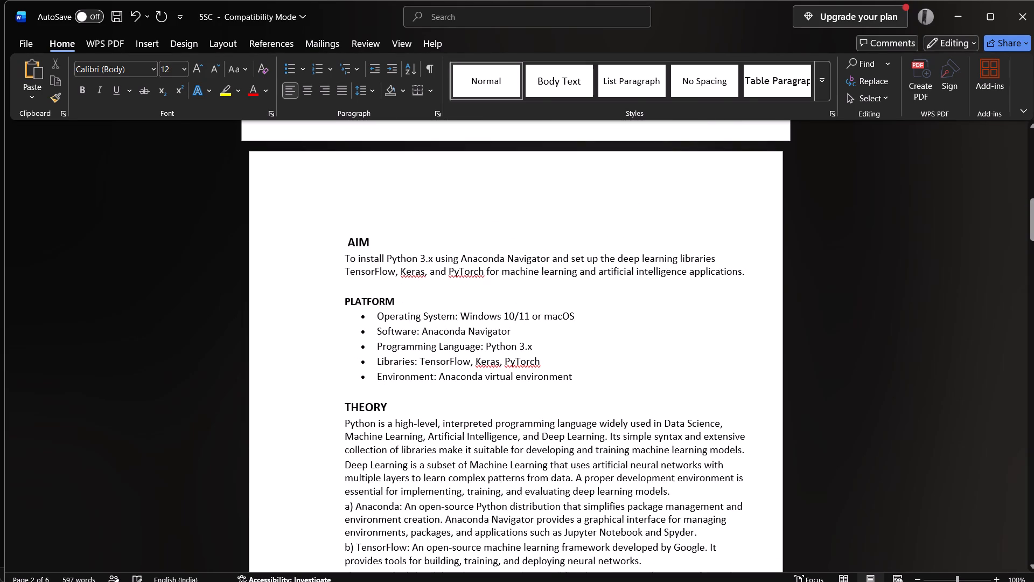
Resize the "Welcome to Anaconda3 2019.10" setup screenshot under OUTPUTS so it is slightly larger.
scroll(529, 369, down, 16)
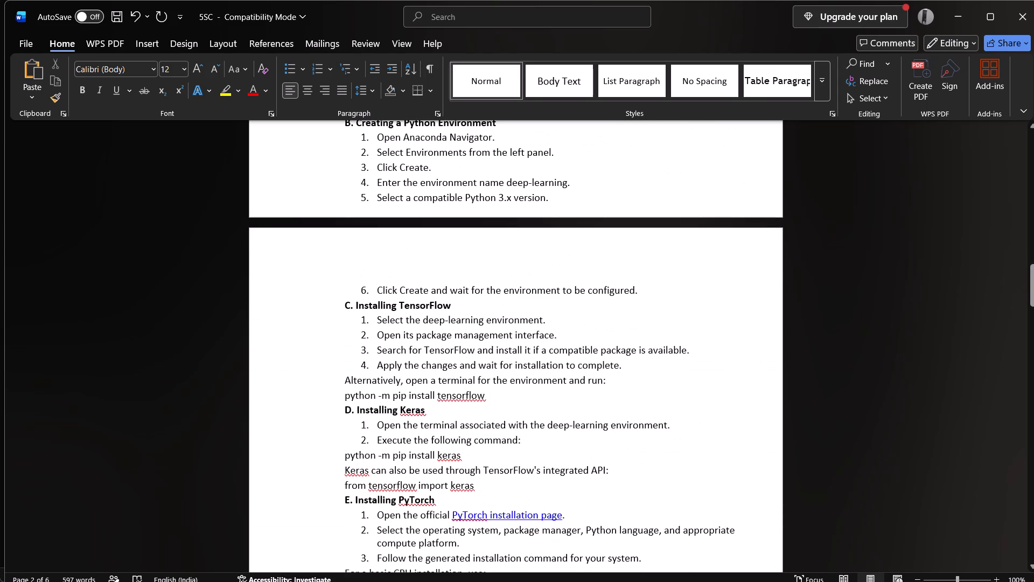
scroll(529, 369, down, 15)
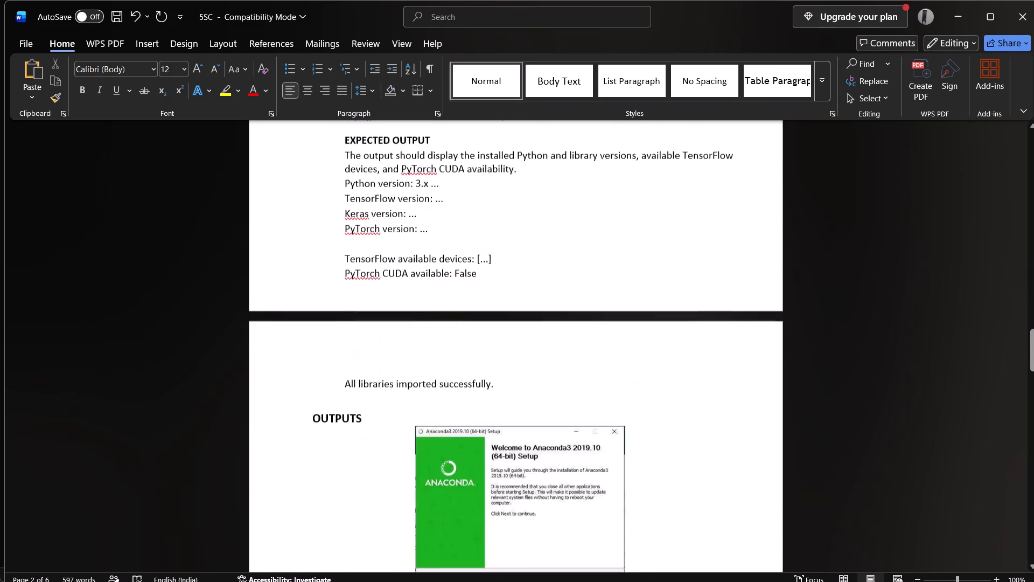
scroll(529, 369, down, 3)
click(517, 370)
drag(415, 322, 418, 324)
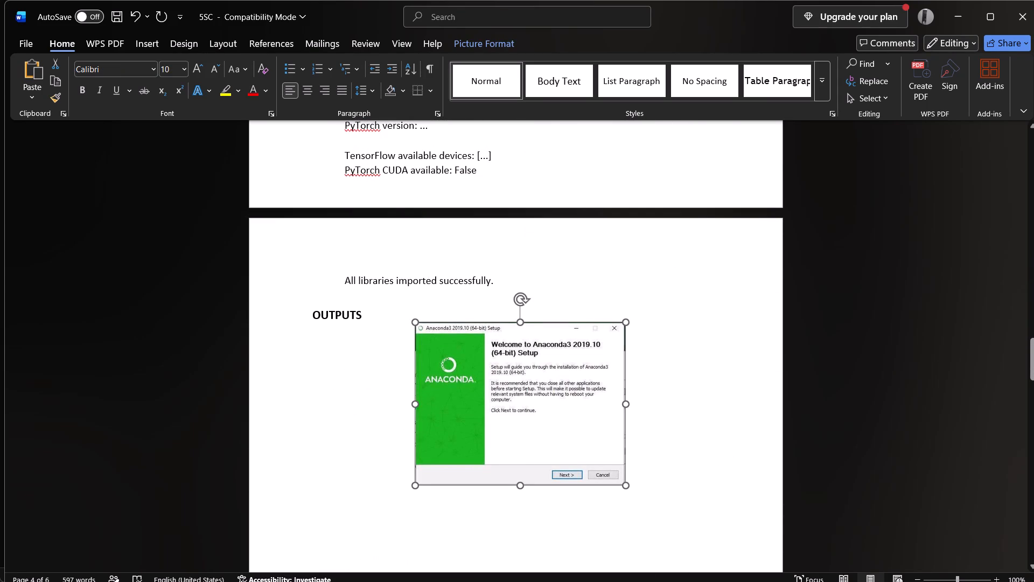
drag(418, 324, 451, 343)
drag(472, 356, 445, 371)
scroll(620, 363, down, 5)
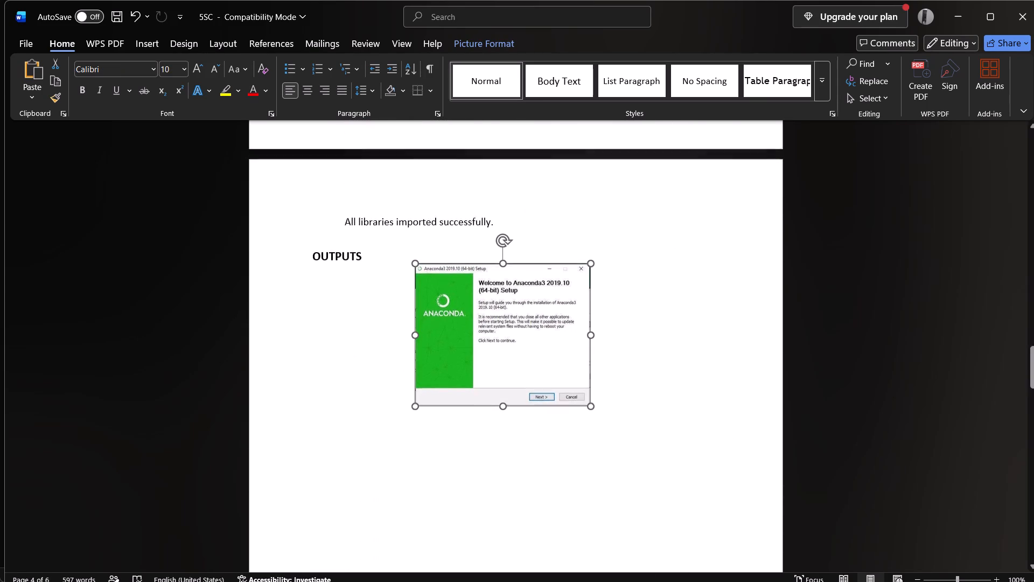
scroll(577, 325, up, 3)
click(575, 263)
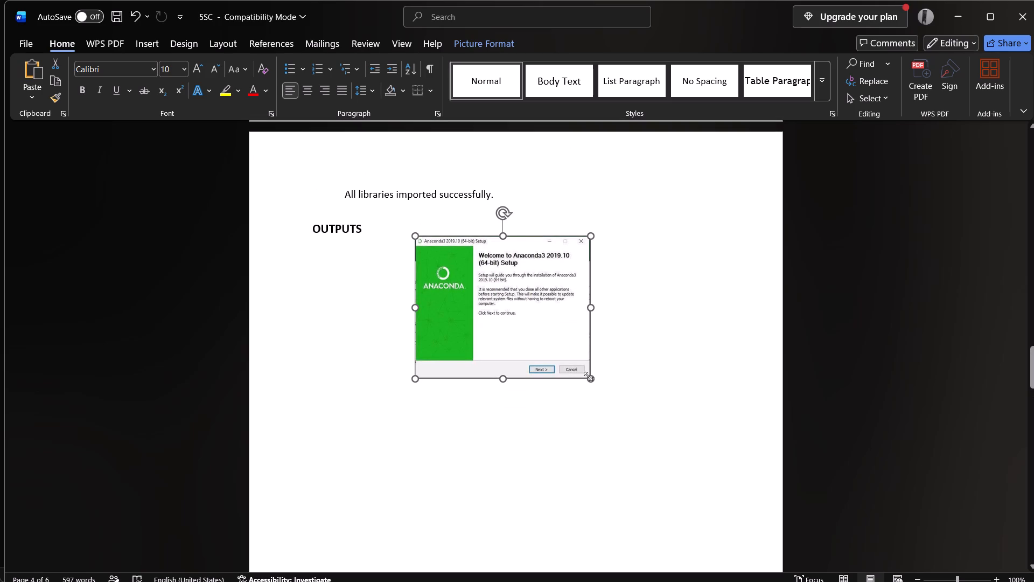
drag(591, 377, 636, 397)
Apply Square text wrapping to the Welcome setup screenshot and move it directly beneath the OUTPUTS heading, aligned with the heading's left edge.
click(660, 244)
click(692, 335)
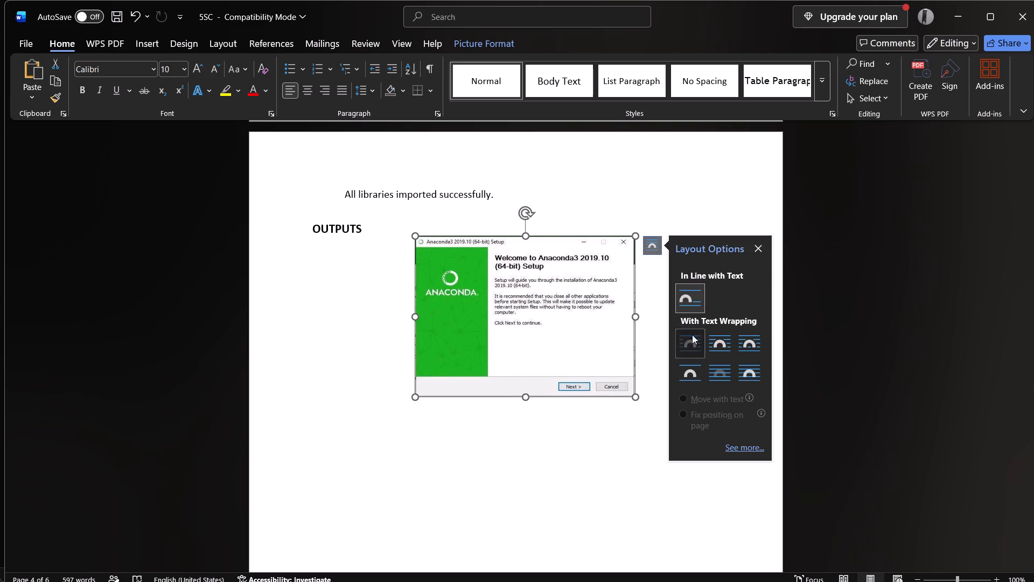
drag(550, 311, 442, 319)
Cut the Anaconda Navigator screenshot from the following page and paste it beside the Welcome setup screenshot under OUTPUTS.
scroll(479, 322, down, 8)
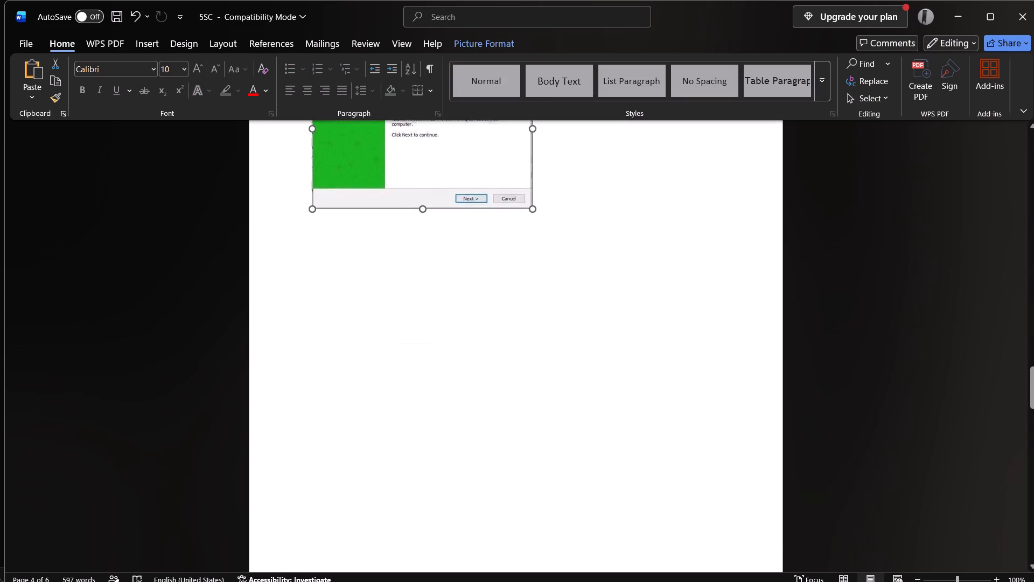
scroll(479, 322, down, 8)
click(515, 386)
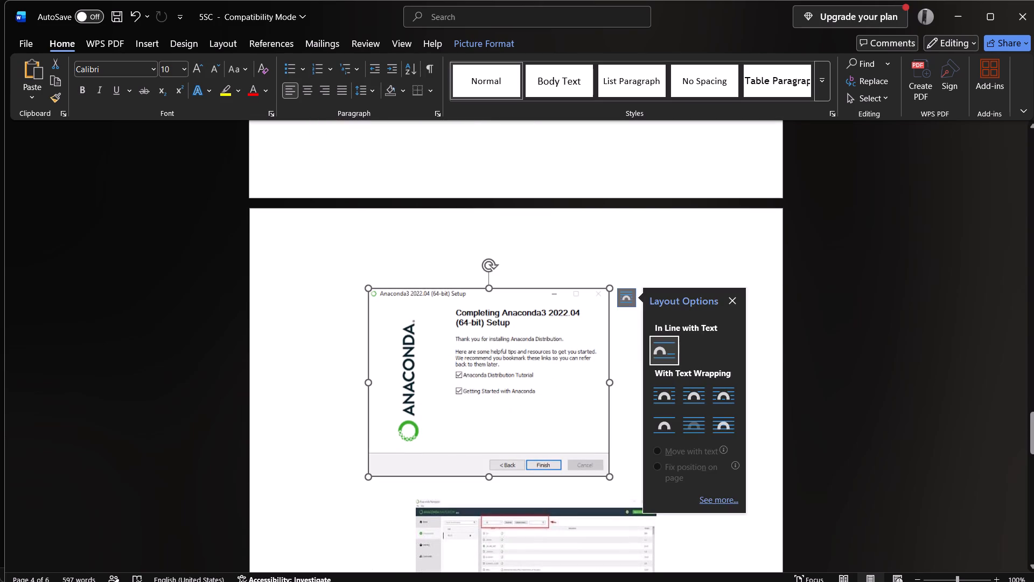
key(ctrl+x)
ctrl+scroll(469, 331, up, 4)
ctrl+scroll(477, 349, down, 4)
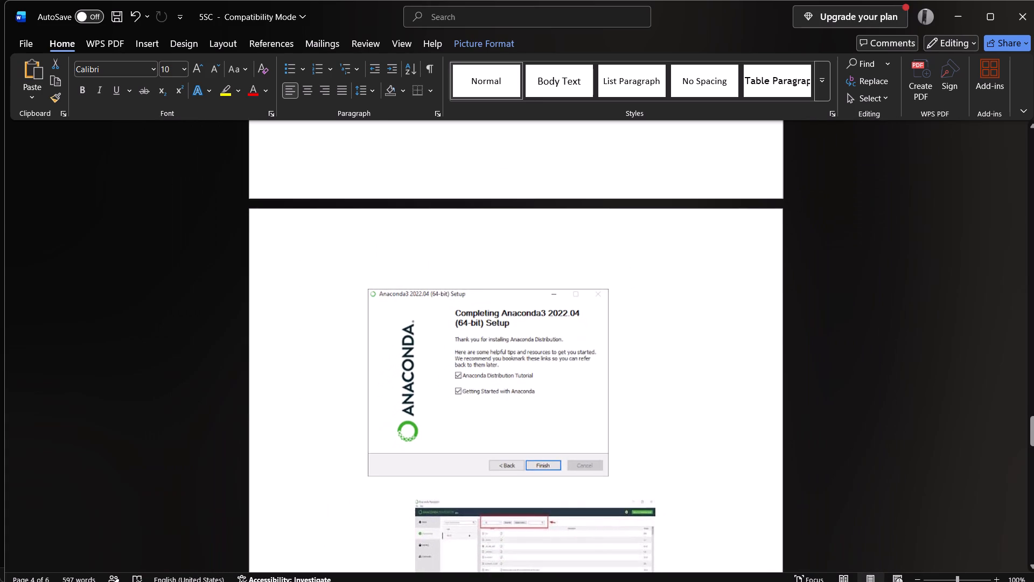
ctrl+click(571, 523)
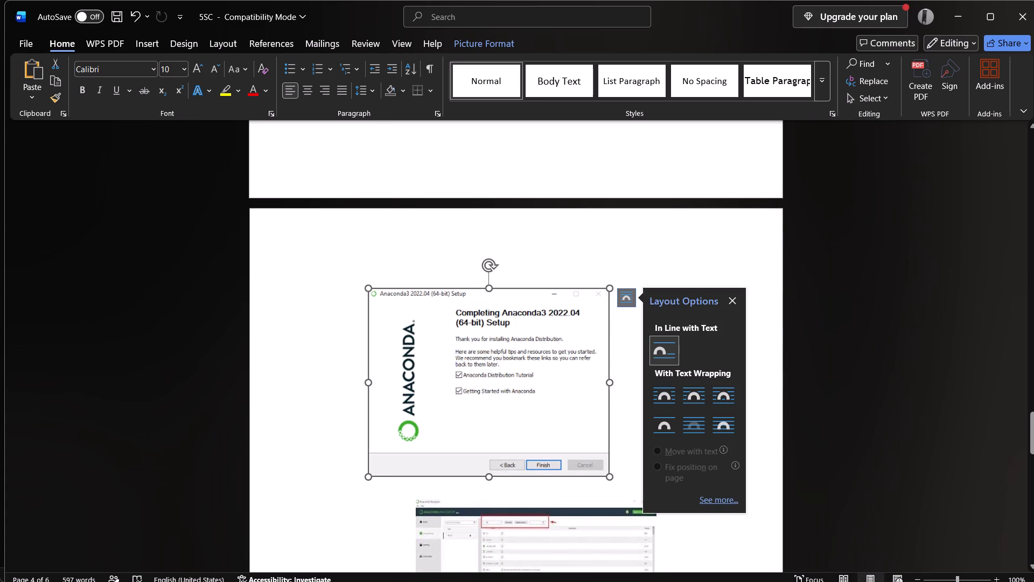
click(571, 530)
ctrl+click(512, 405)
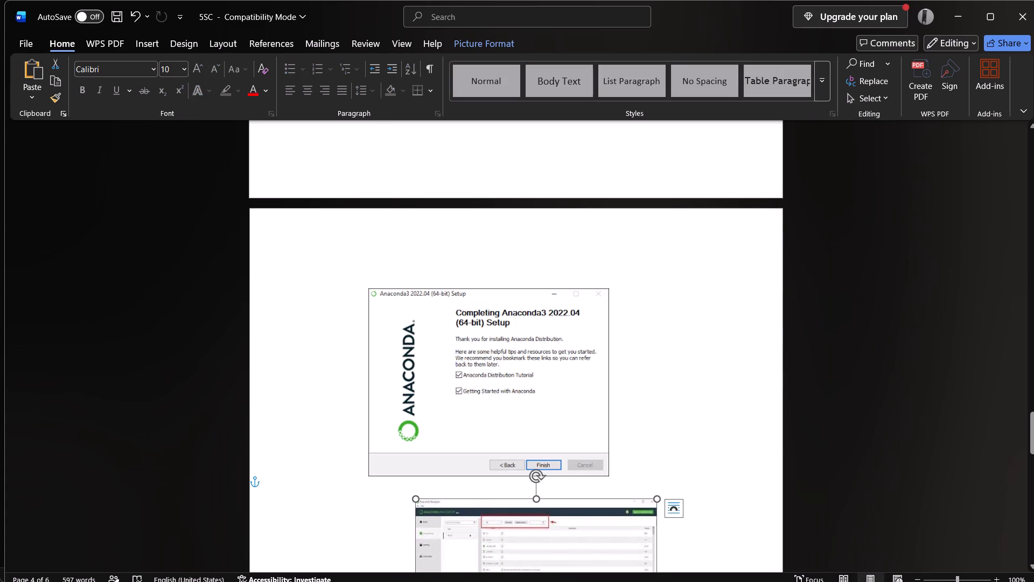
shift+click(512, 405)
key(ctrl+x)
scroll(526, 407, up, 16)
scroll(499, 381, down, 1)
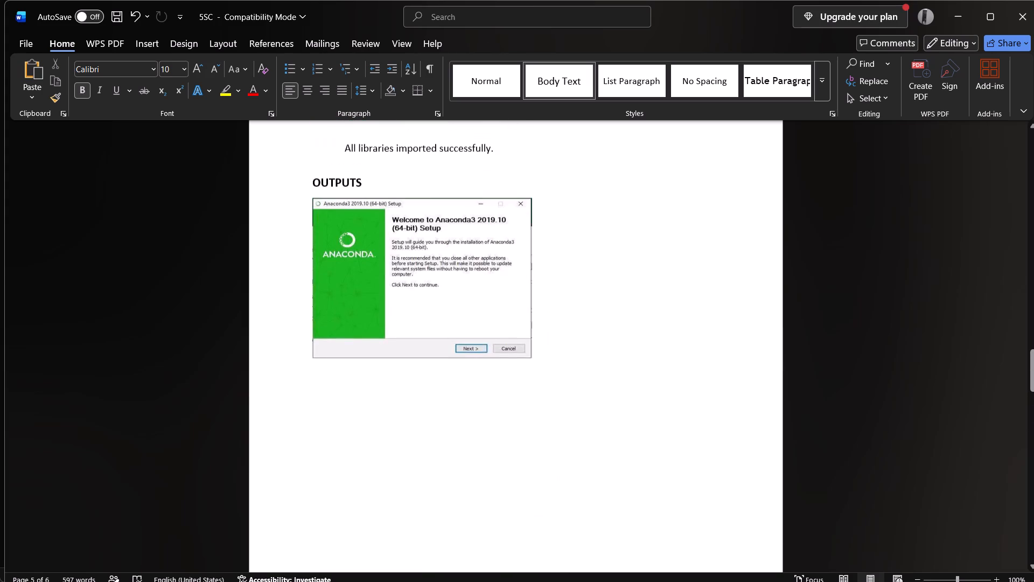
click(478, 380)
click(527, 419)
click(567, 371)
click(568, 371)
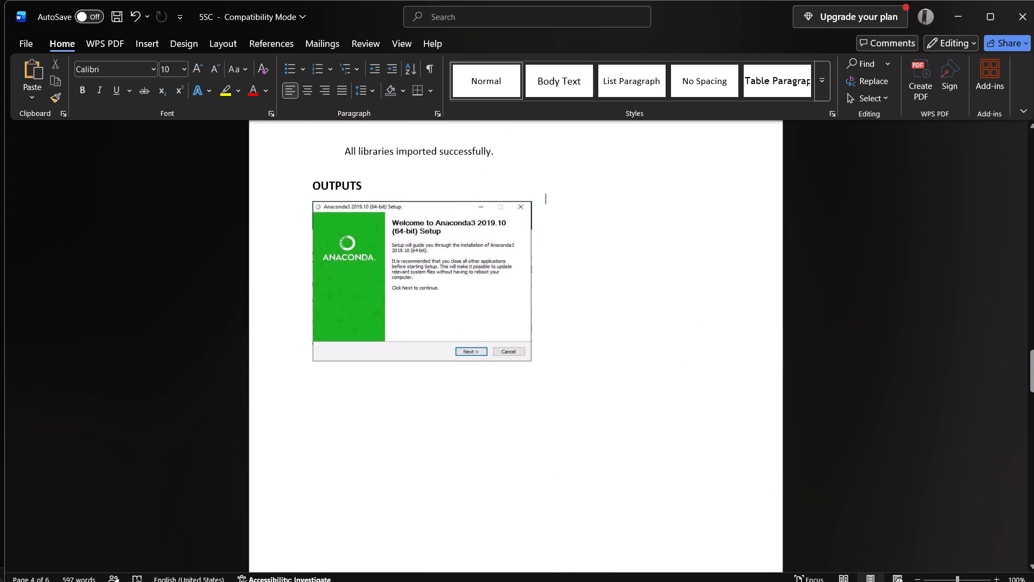
key(ctrl+v)
Apply Square text wrapping to the pasted Anaconda Navigator screenshot and move it below the Welcome setup screenshot, lower on the page.
click(613, 297)
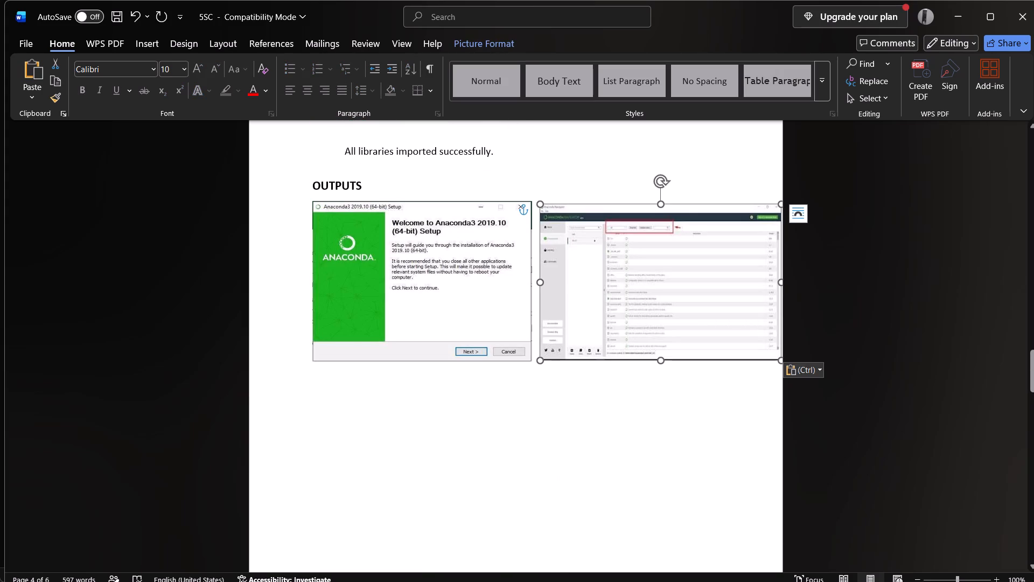
click(798, 212)
click(836, 316)
drag(667, 304, 610, 453)
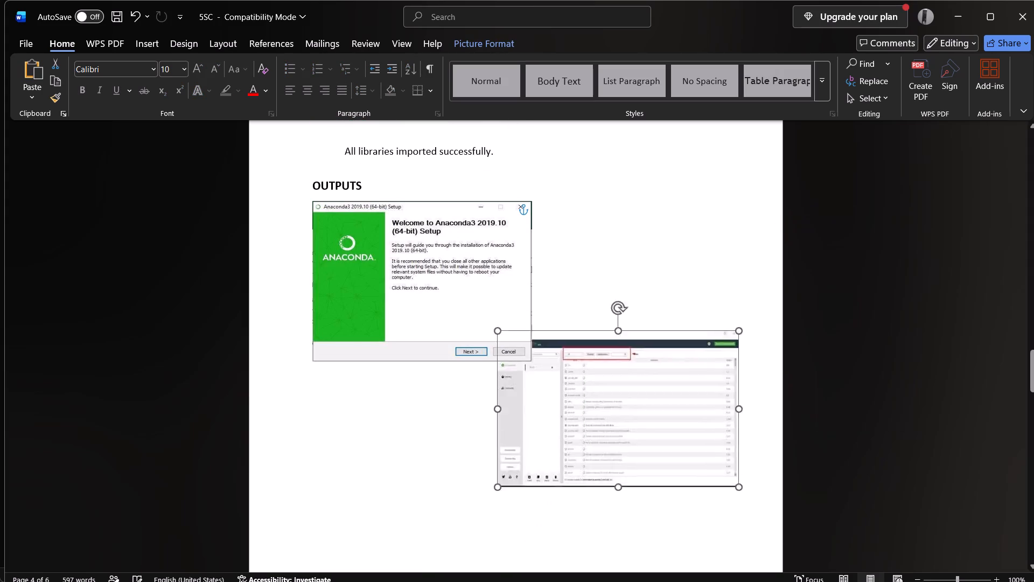
drag(610, 453, 446, 563)
drag(443, 255, 439, 302)
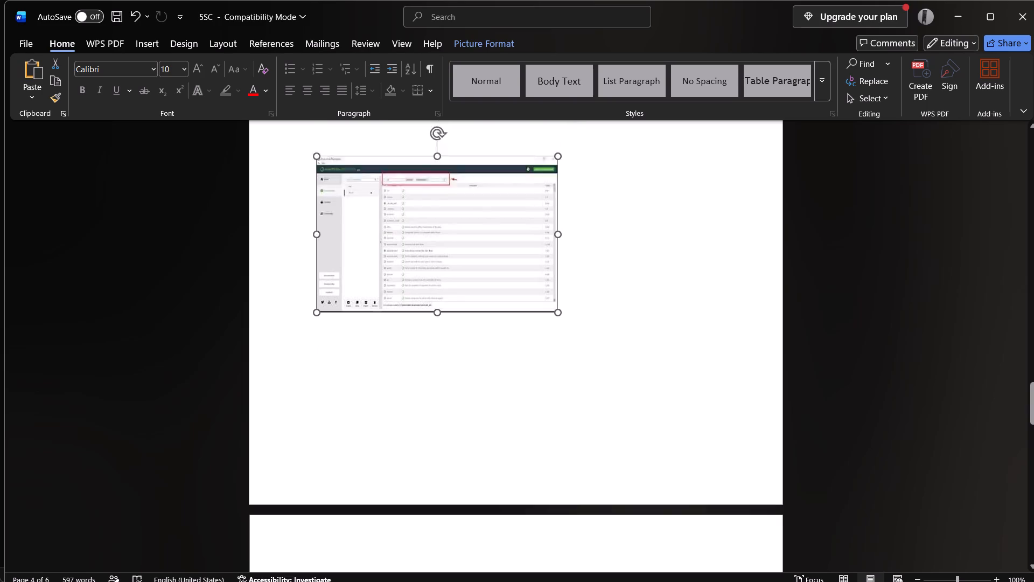
drag(439, 302, 440, 350)
Cut the "Completing Anaconda3 2022.04" setup screenshot from the following page and paste it beside the Welcome setup screenshot.
scroll(475, 412, down, 5)
scroll(551, 487, down, 2)
click(515, 394)
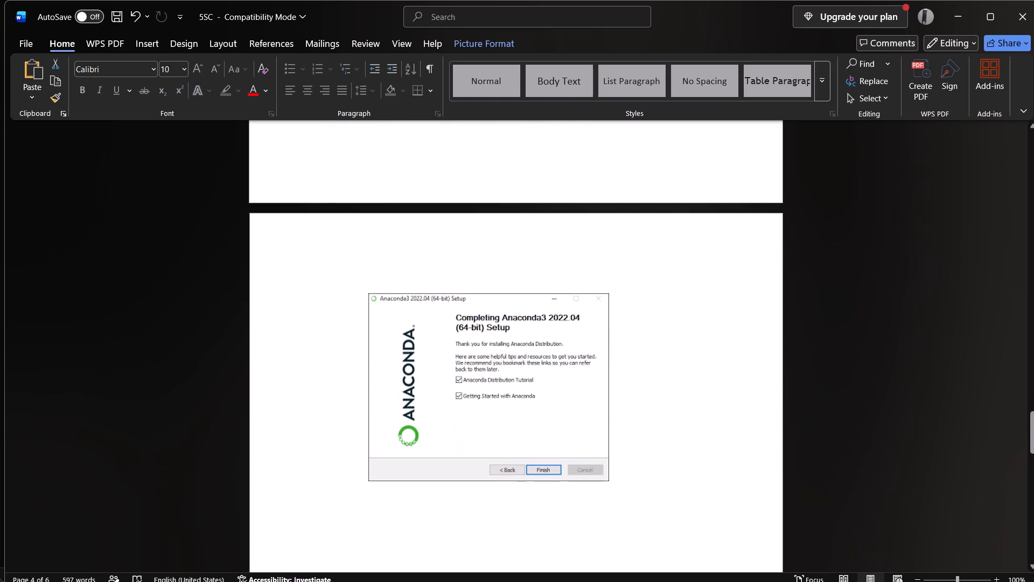
key(ctrl+x)
ctrl+scroll(515, 394, up, 18)
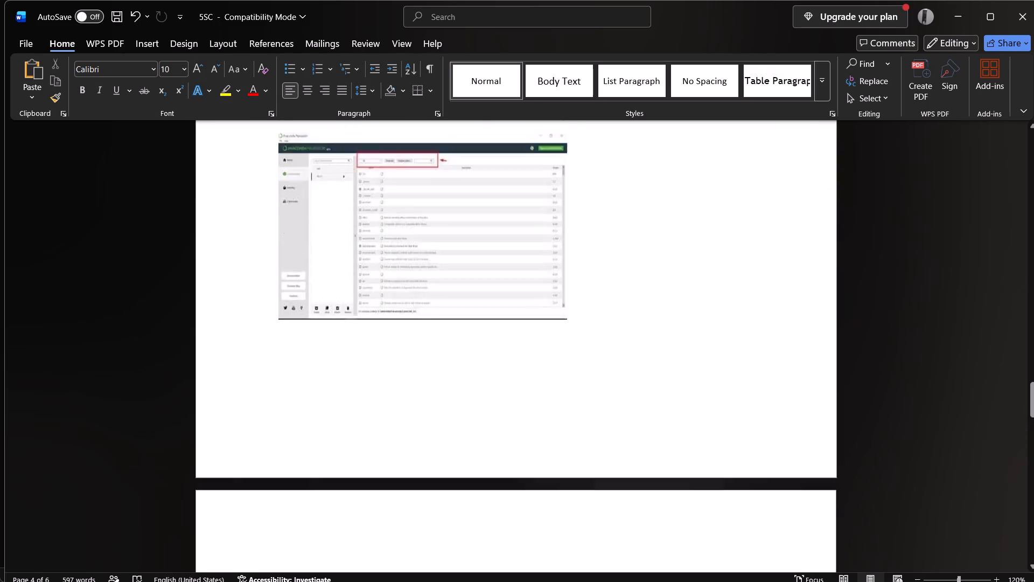
ctrl+scroll(514, 393, up, 4)
click(418, 302)
click(378, 341)
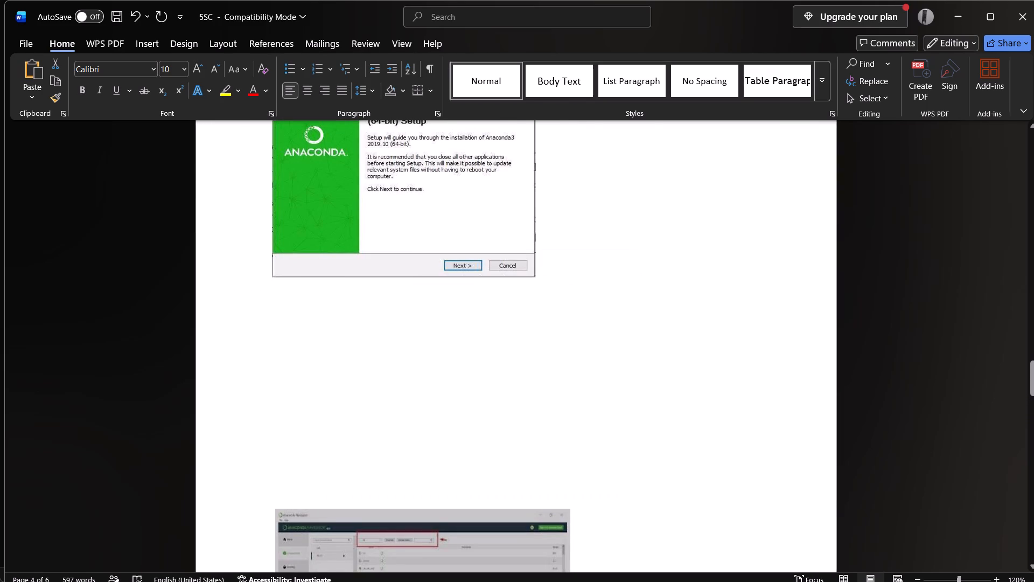
key(ctrl+v)
scroll(618, 214, up, 6)
click(618, 258)
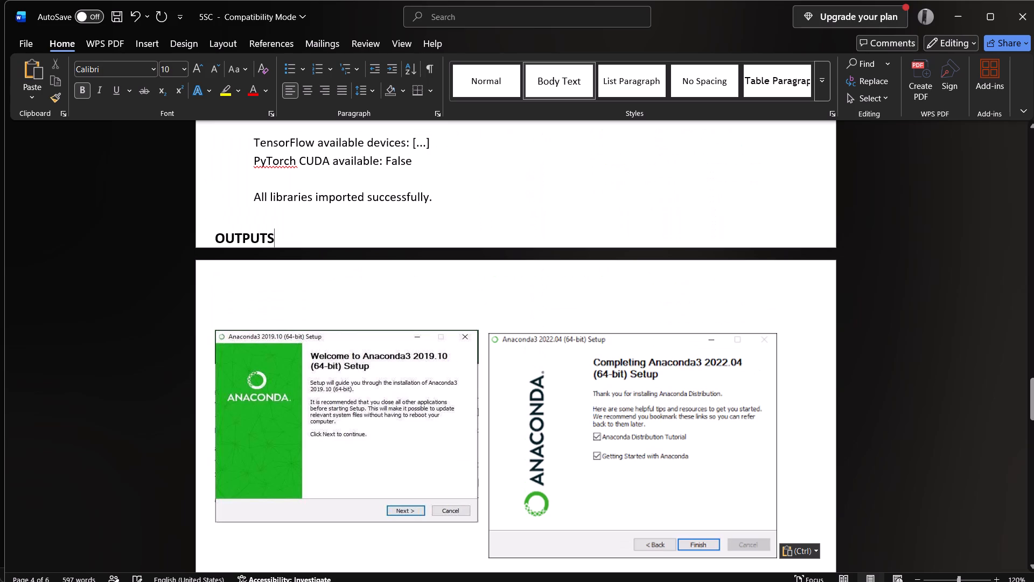
Apply Square text wrapping to the Completing Anaconda3 setup screenshot.
click(613, 377)
click(799, 348)
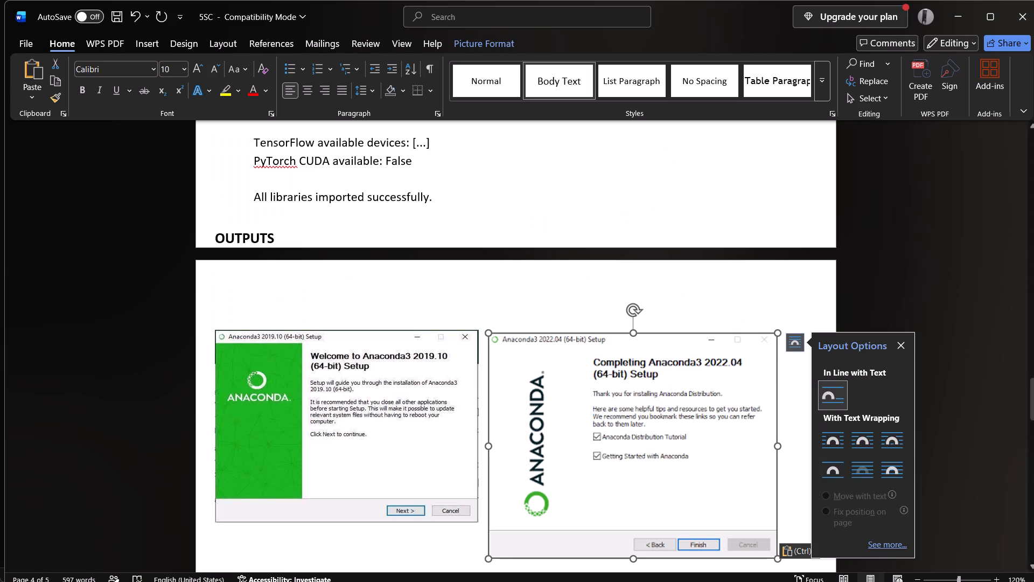
click(836, 427)
Stack the two setup screenshots vertically, with the Completing Anaconda3 screenshot just above the Welcome one and their left edges roughly aligned.
scroll(792, 378, down, 5)
drag(605, 356, 568, 423)
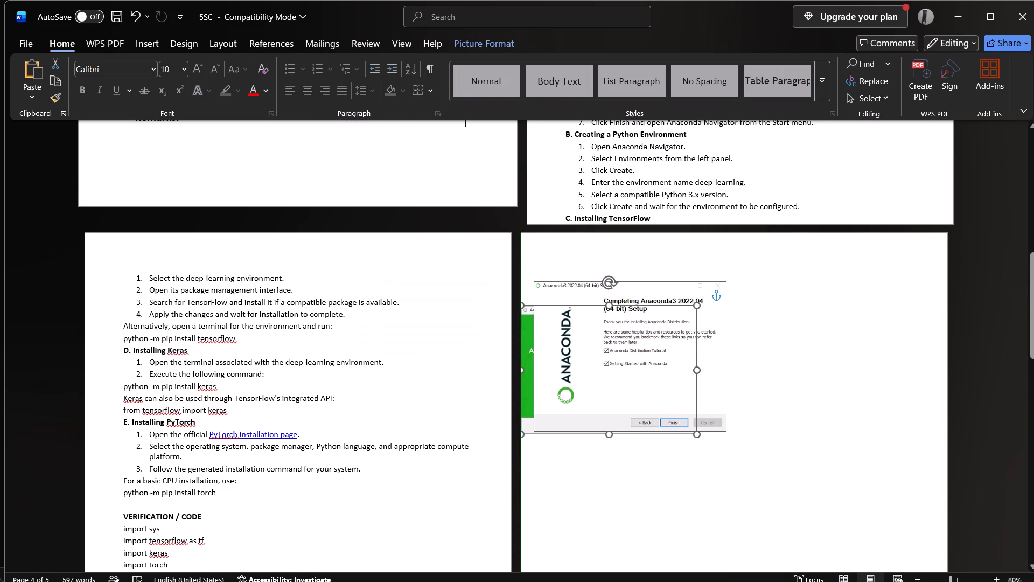
drag(568, 423, 614, 541)
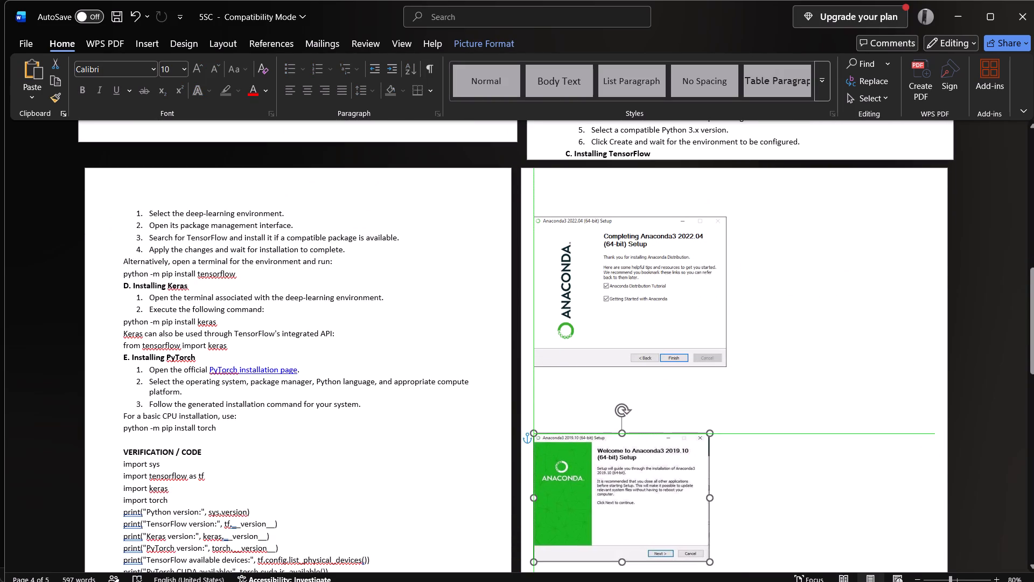
drag(614, 541, 642, 515)
drag(606, 318, 628, 353)
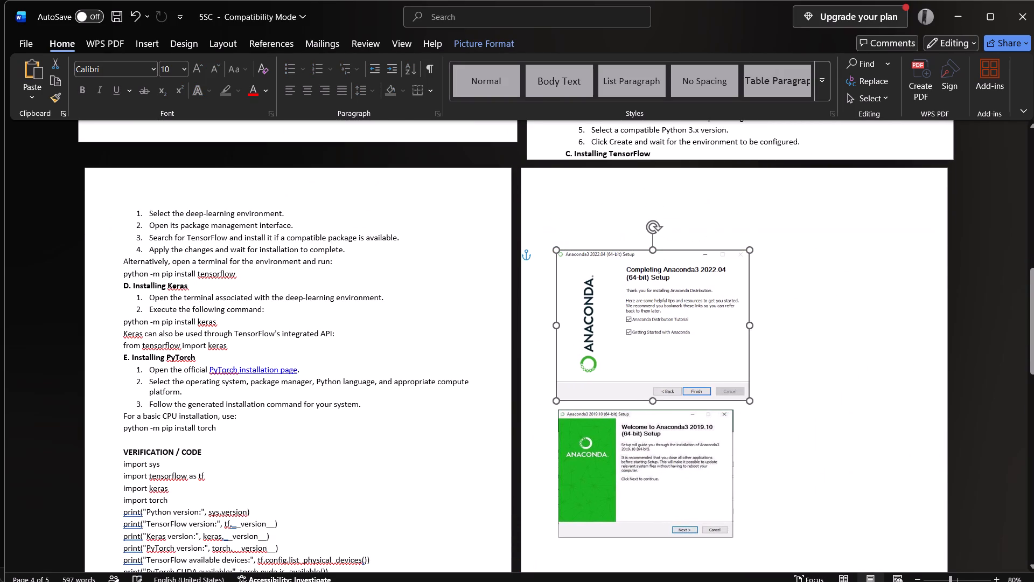
drag(628, 353, 628, 357)
Insert a blank line after "All libraries imported successfully." to push the OUTPUTS heading onto the screenshots' page.
scroll(749, 407, up, 3)
ctrl+scroll(745, 400, up, 6)
ctrl+scroll(745, 400, down, 3)
click(488, 180)
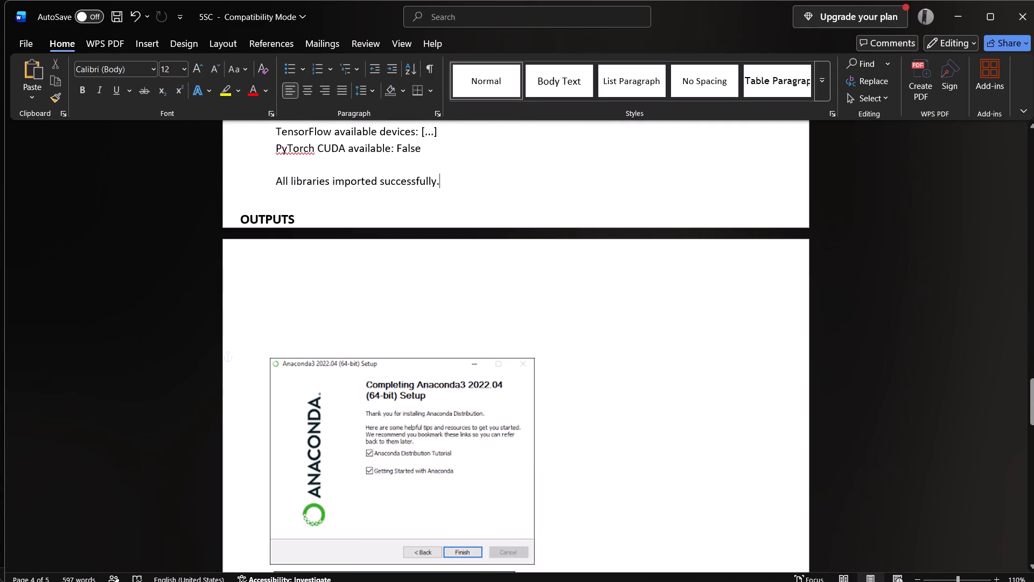
key(Return)
Remove the extra empty lines between the OUTPUTS heading and the first screenshot.
click(280, 354)
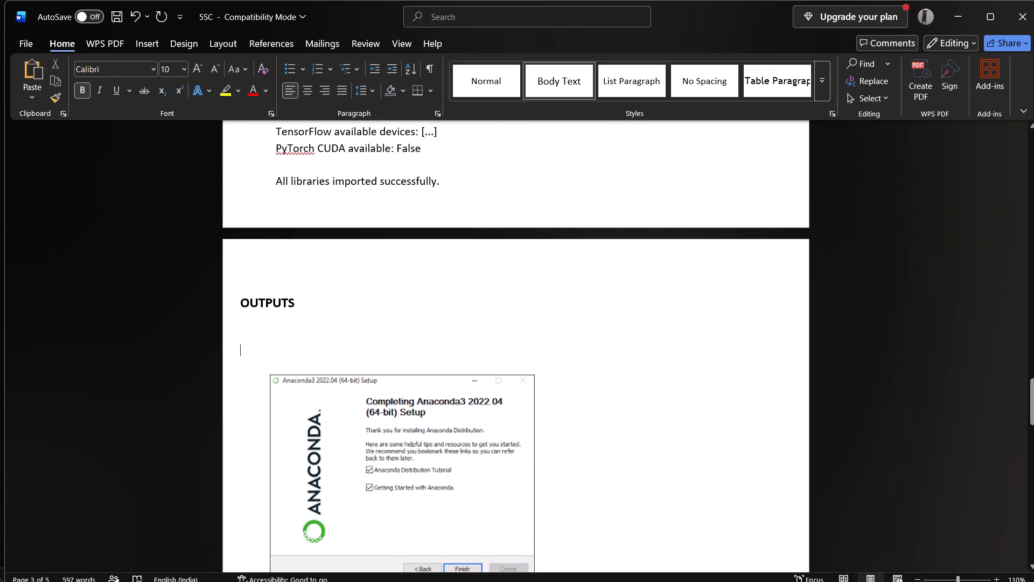
key(BackSpace)
key(BackSpace)
key(BackSpace)
Increase the OUTPUTS heading's indent by one level to line it up with the body text.
drag(310, 304, 244, 300)
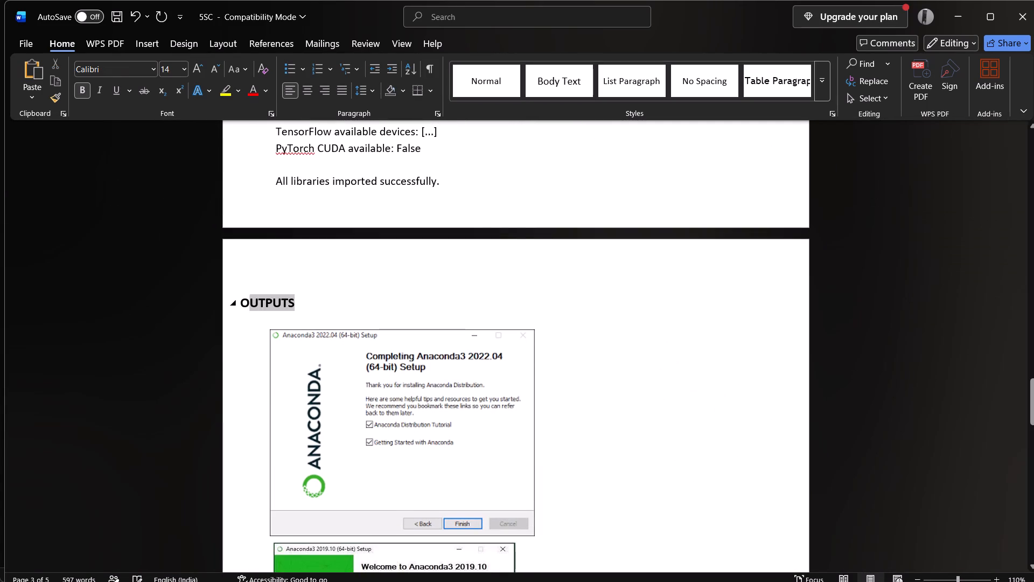
drag(244, 300, 243, 300)
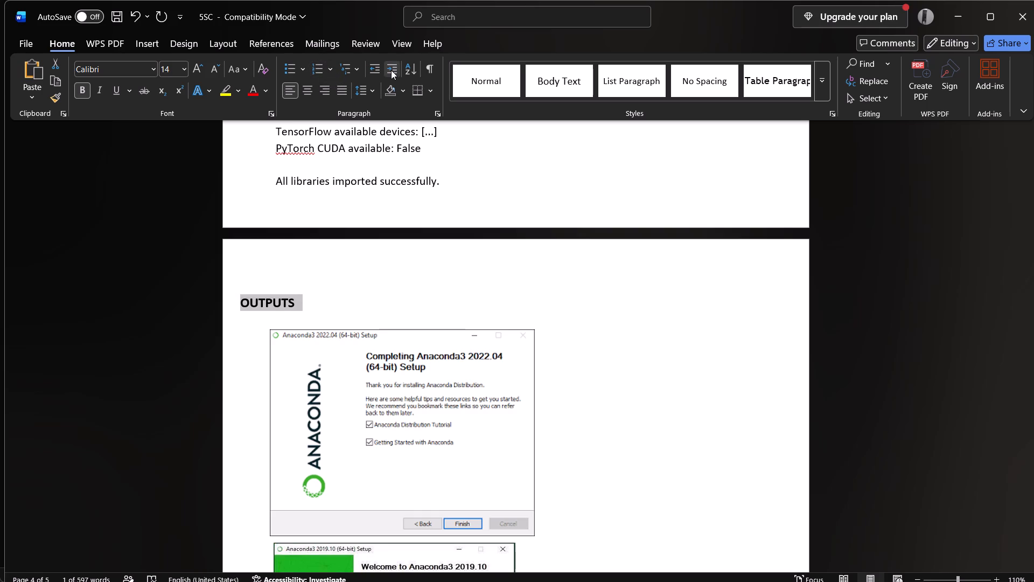
click(391, 70)
click(399, 251)
Enlarge the Welcome setup screenshot to about the width of the Completing Anaconda3 screenshot above it.
scroll(412, 299, down, 8)
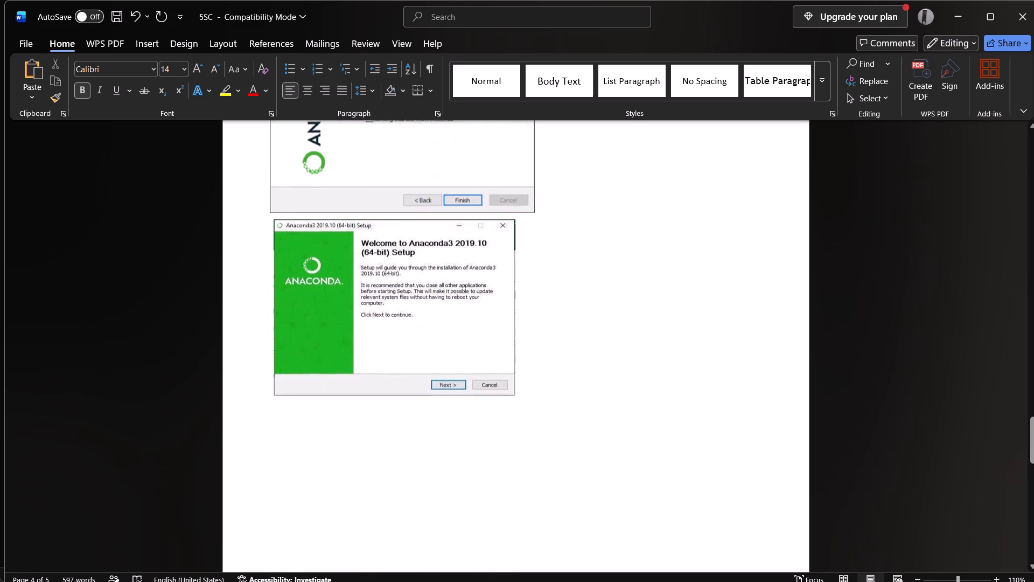
click(391, 280)
drag(518, 338, 541, 354)
Look through the document from the last page back to the cover page to check the overall layout.
scroll(520, 275, down, 20)
scroll(520, 275, down, 7)
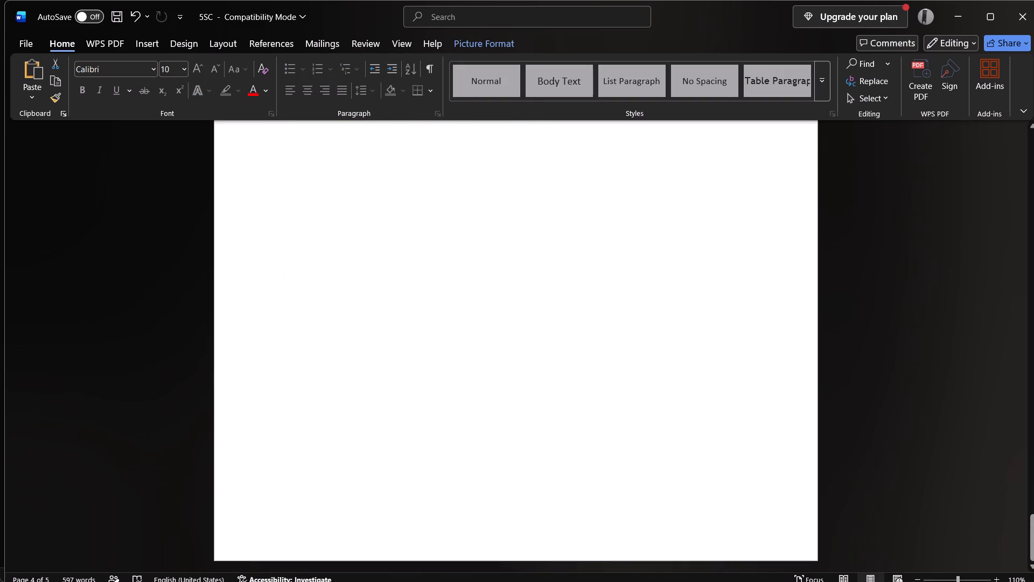
scroll(519, 276, down, 5)
scroll(519, 276, up, 20)
scroll(519, 276, up, 12)
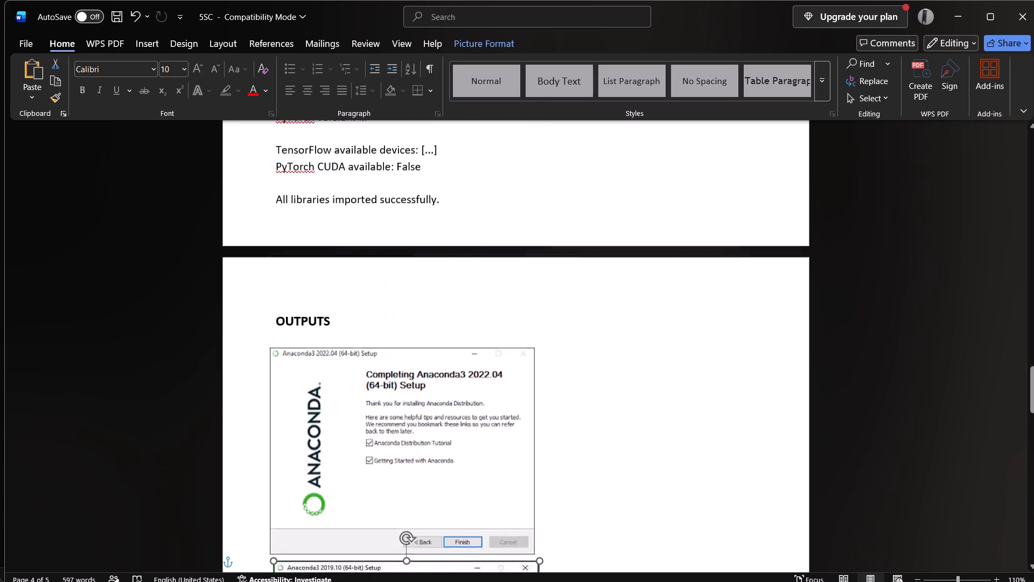
scroll(519, 273, up, 20)
scroll(519, 273, up, 7)
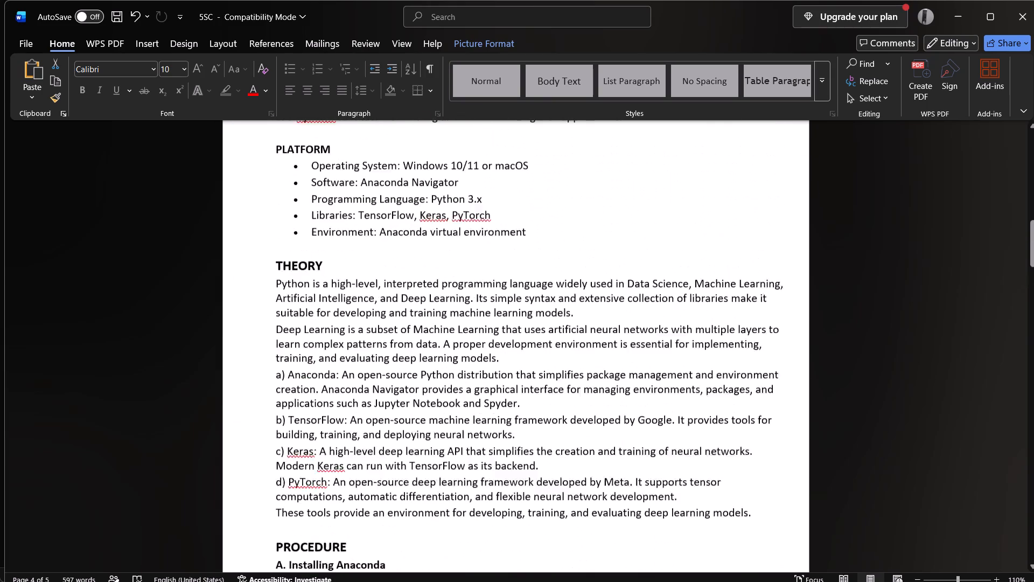
scroll(519, 272, up, 14)
ctrl+scroll(518, 270, down, 7)
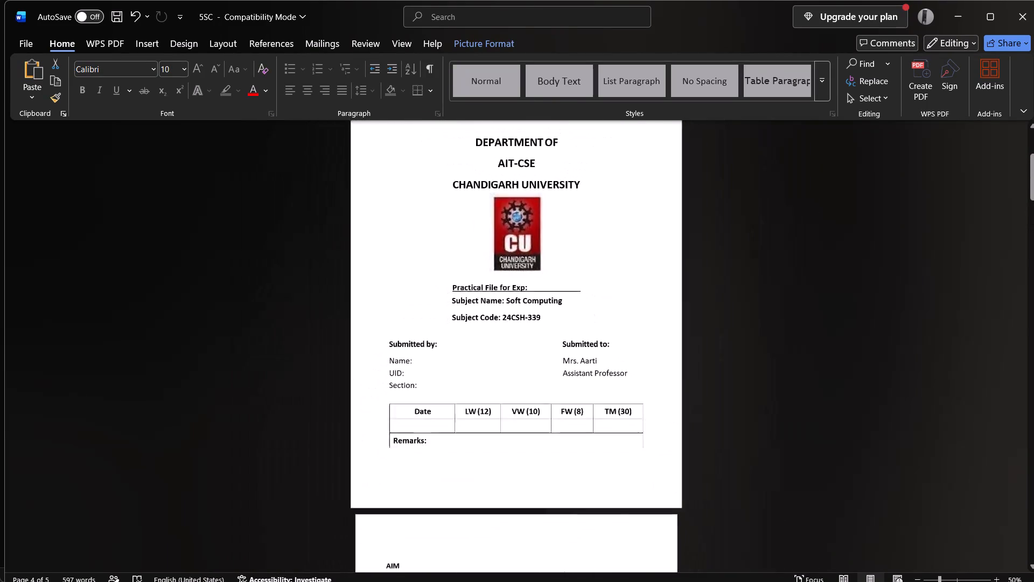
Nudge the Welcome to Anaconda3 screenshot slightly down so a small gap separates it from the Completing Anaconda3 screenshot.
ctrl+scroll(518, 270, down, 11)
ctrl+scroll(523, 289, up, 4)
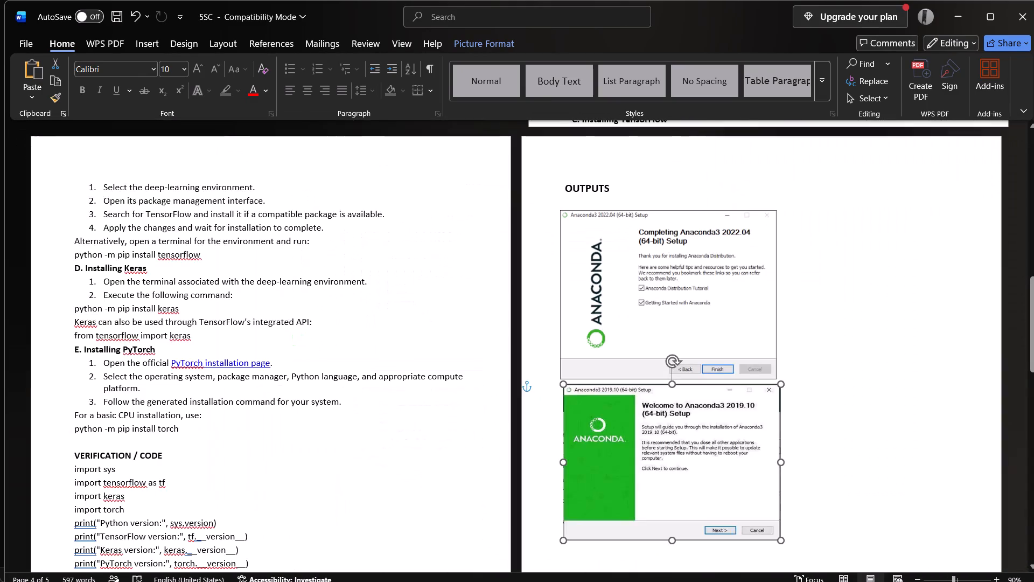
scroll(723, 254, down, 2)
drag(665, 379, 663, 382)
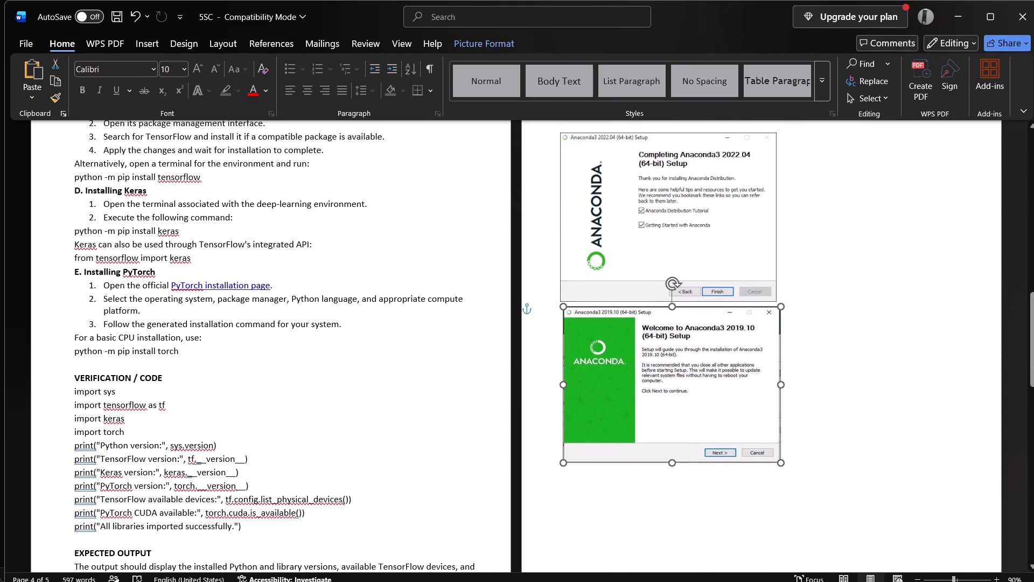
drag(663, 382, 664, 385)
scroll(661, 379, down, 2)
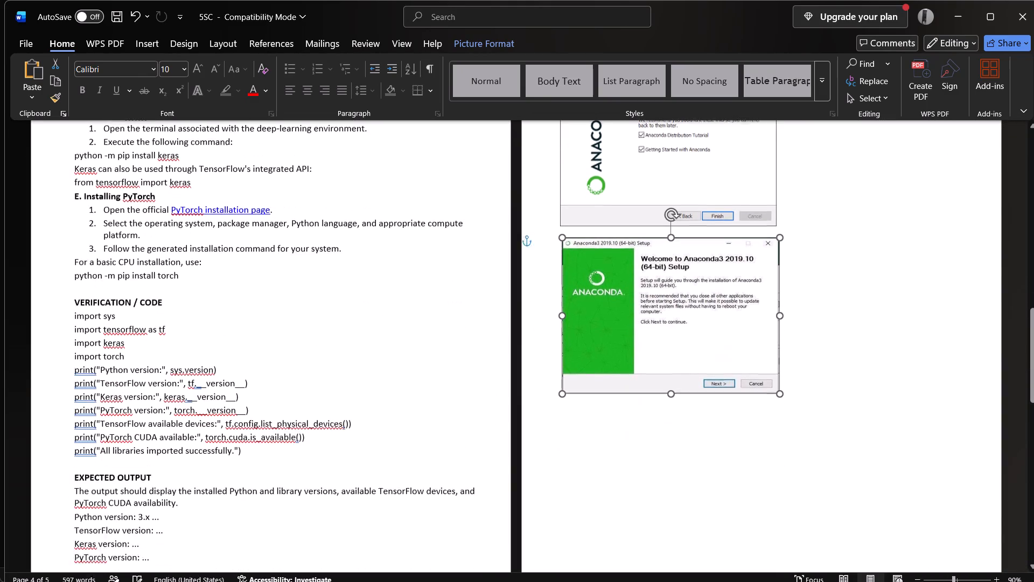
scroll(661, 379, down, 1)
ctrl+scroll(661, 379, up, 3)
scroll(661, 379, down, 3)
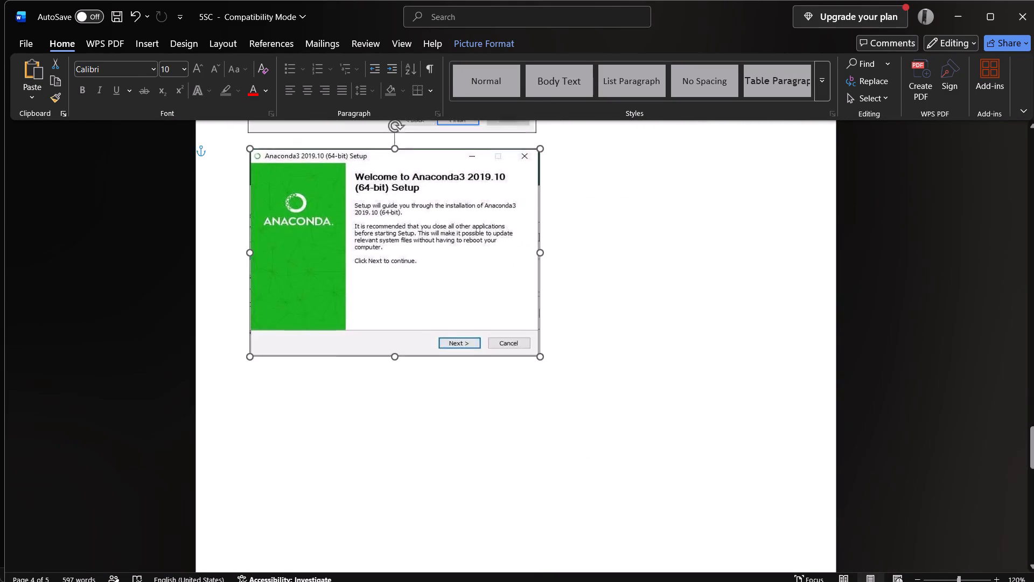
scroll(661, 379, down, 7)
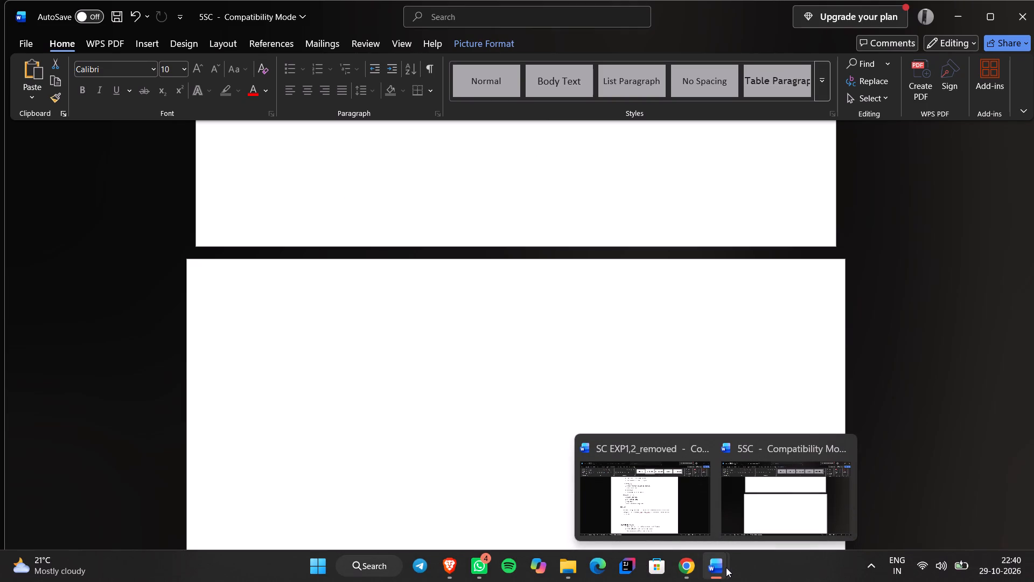
In the SC EXP1,2_removed document, undo the removal of the OUTPUTS section and copy its Anaconda Navigator screenshot.
click(696, 506)
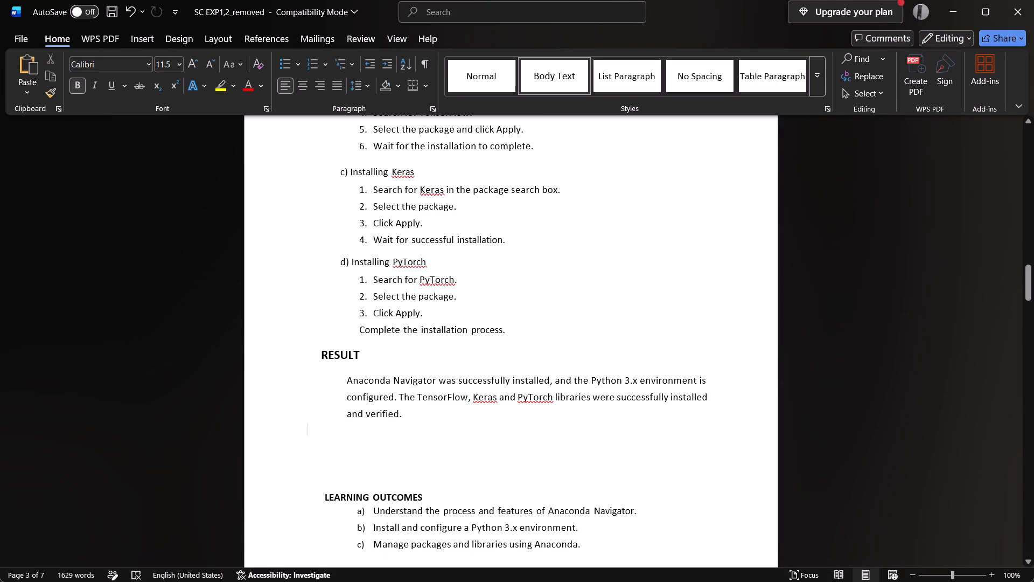
key(ctrl+z)
scroll(467, 458, down, 8)
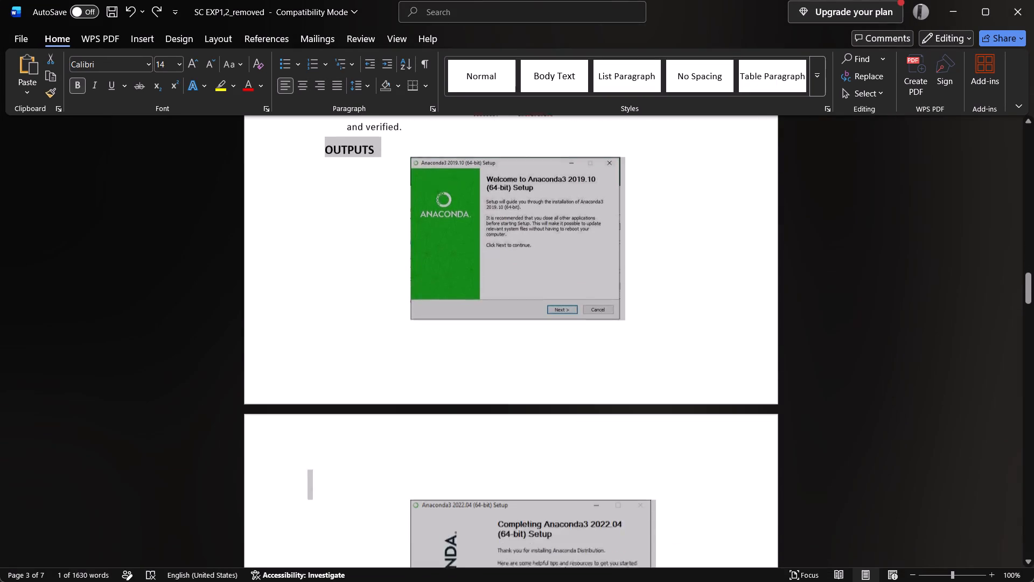
scroll(467, 457, down, 7)
click(472, 452)
click(472, 452)
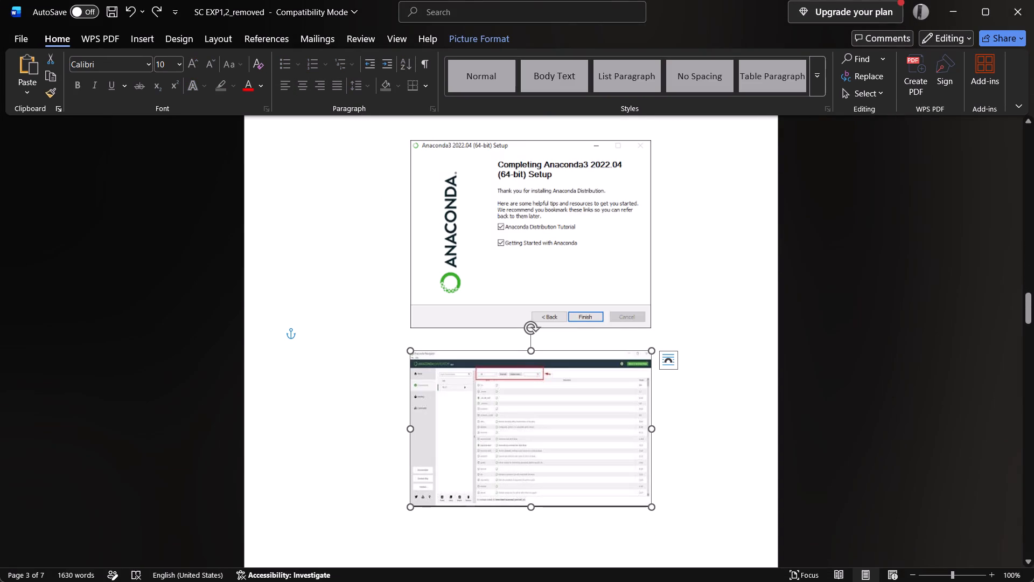
key(ctrl+c)
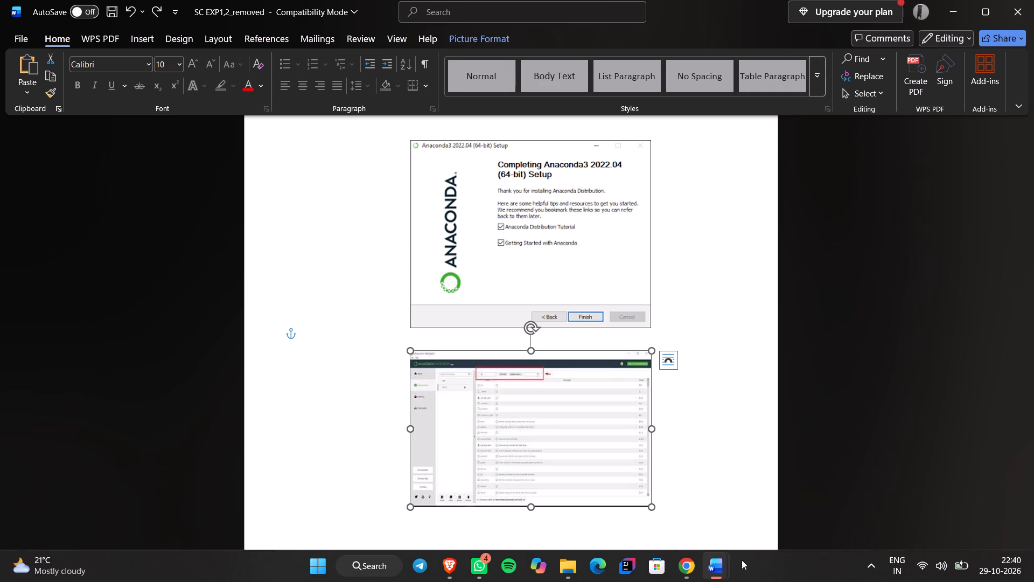
Paste the Anaconda Navigator screenshot into the 5SC document and move it below the Welcome setup screenshot.
click(760, 529)
scroll(481, 384, up, 9)
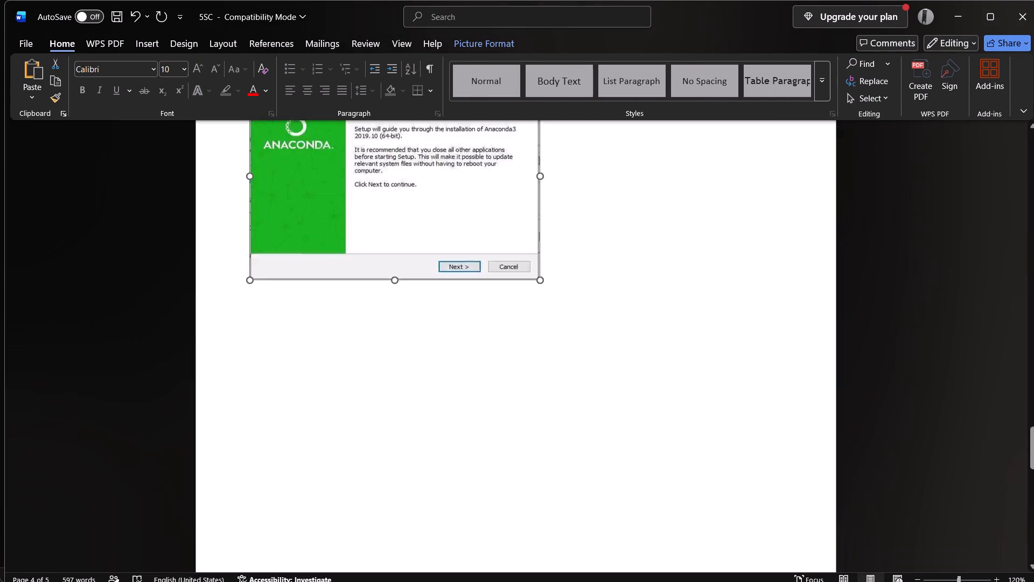
scroll(481, 384, up, 2)
scroll(457, 408, down, 4)
click(364, 386)
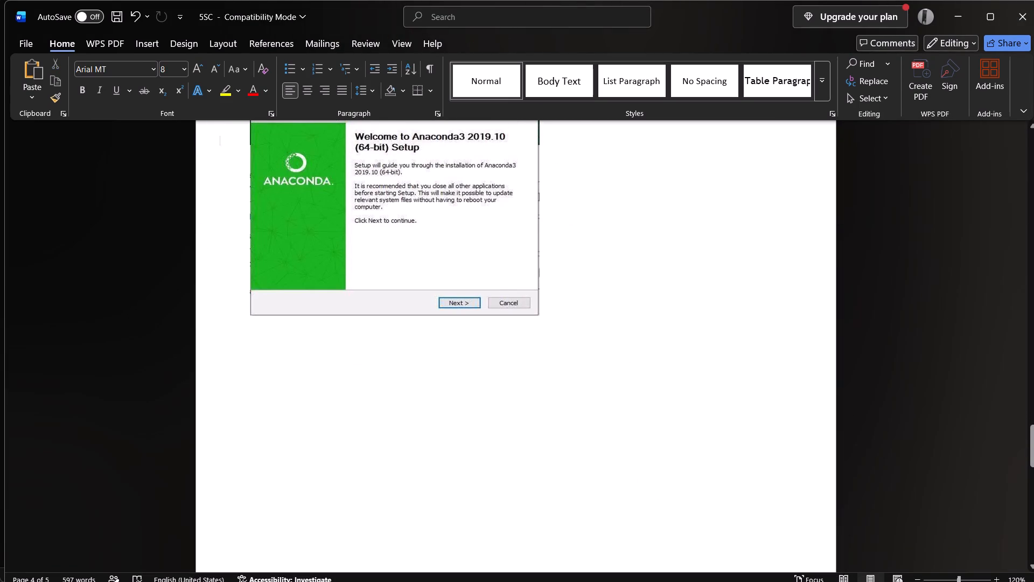
click(560, 330)
key(ctrl+v)
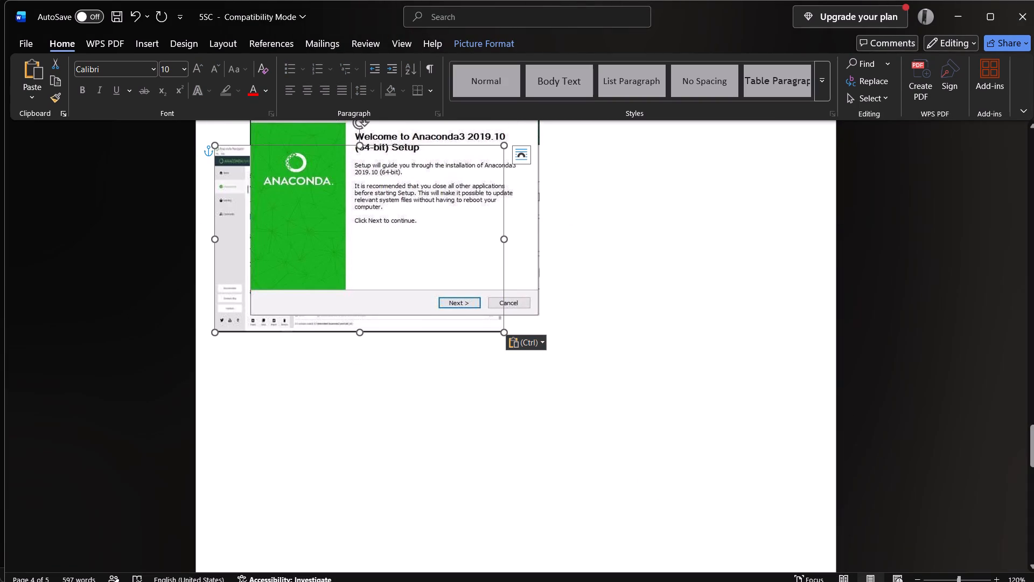
drag(235, 288, 288, 495)
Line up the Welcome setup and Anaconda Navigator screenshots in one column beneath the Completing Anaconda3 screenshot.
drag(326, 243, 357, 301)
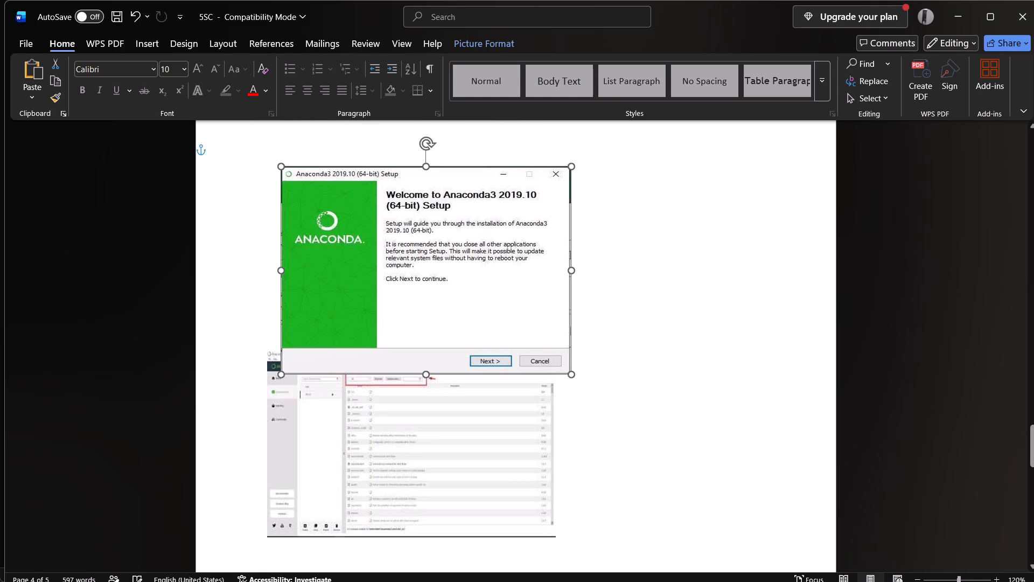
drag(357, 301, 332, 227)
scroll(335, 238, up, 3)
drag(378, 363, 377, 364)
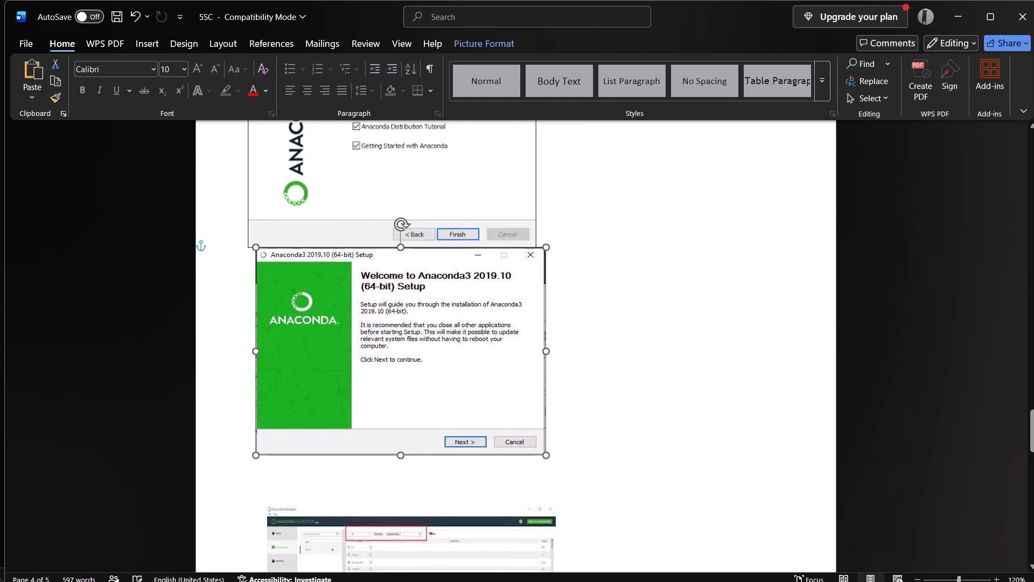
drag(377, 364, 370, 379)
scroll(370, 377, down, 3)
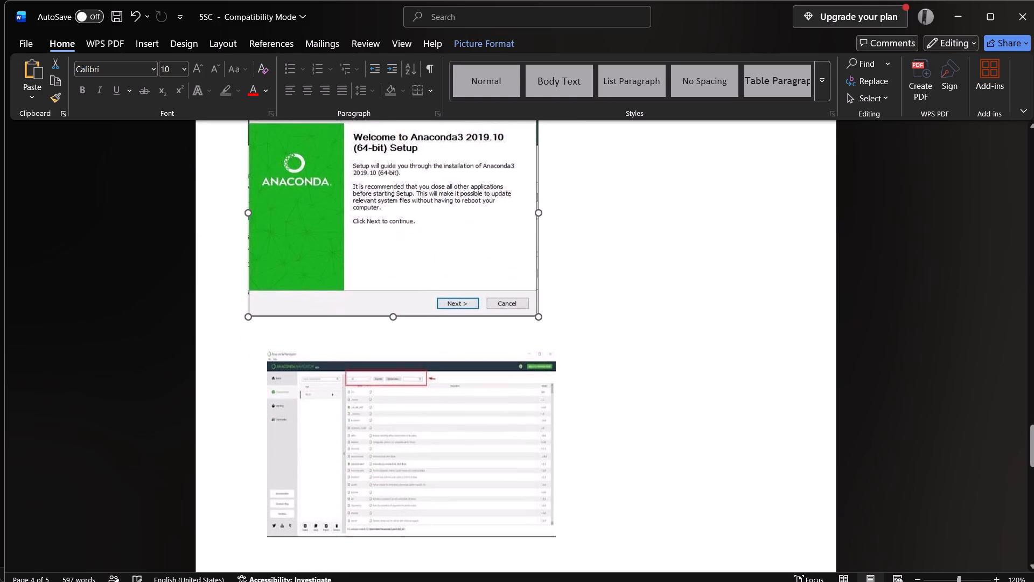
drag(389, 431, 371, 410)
Arrange the Completing Anaconda3 and Welcome setup screenshots side by side under the OUTPUTS heading, Completing on the left.
scroll(371, 409, up, 7)
drag(401, 516, 680, 333)
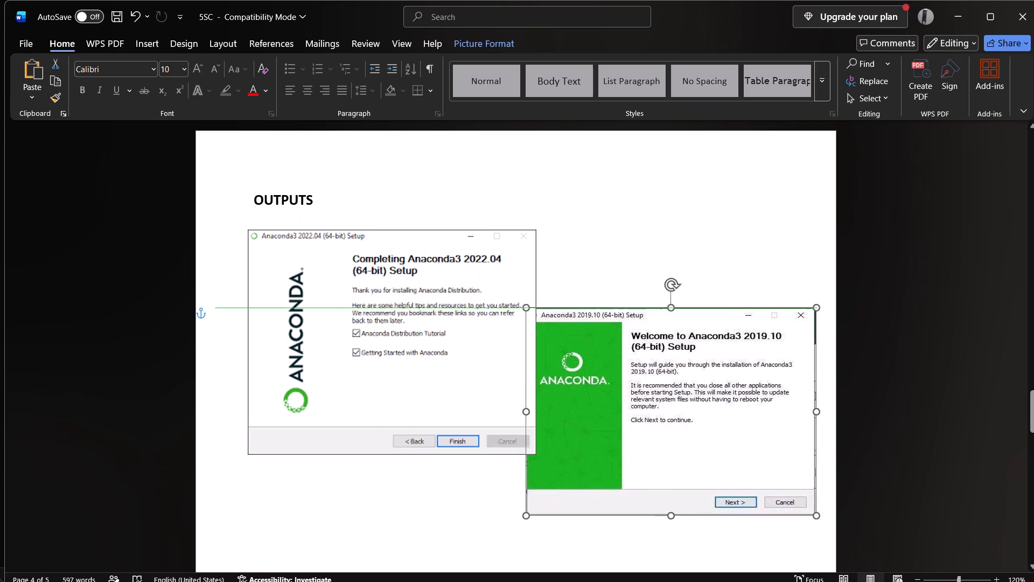
drag(680, 333, 693, 272)
drag(493, 304, 490, 304)
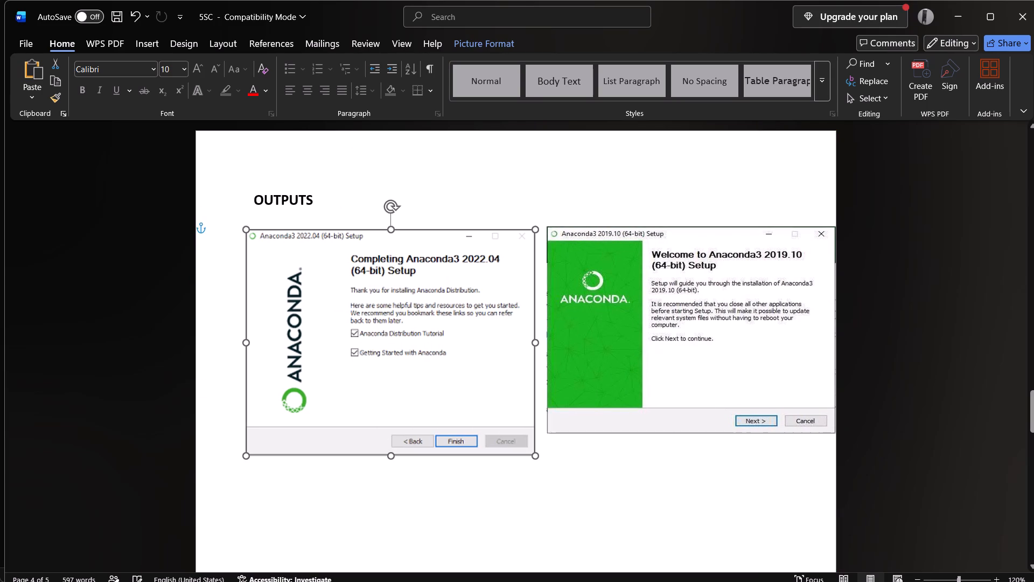
drag(490, 304, 466, 292)
drag(635, 307, 616, 307)
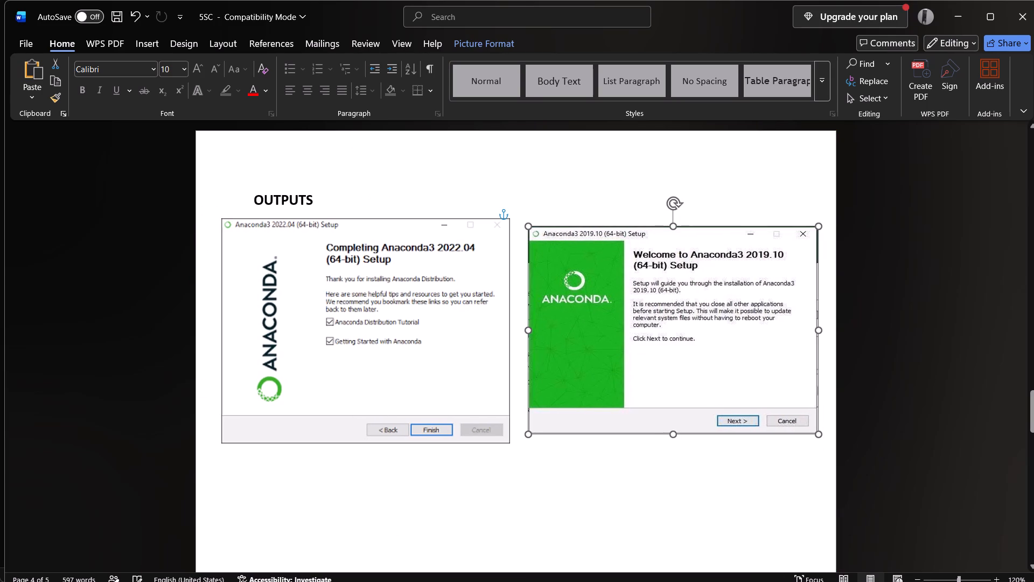
drag(616, 307, 613, 307)
Move the Anaconda Navigator screenshot up to sit directly beneath the Completing Anaconda3 screenshot.
scroll(613, 307, down, 5)
scroll(423, 501, down, 4)
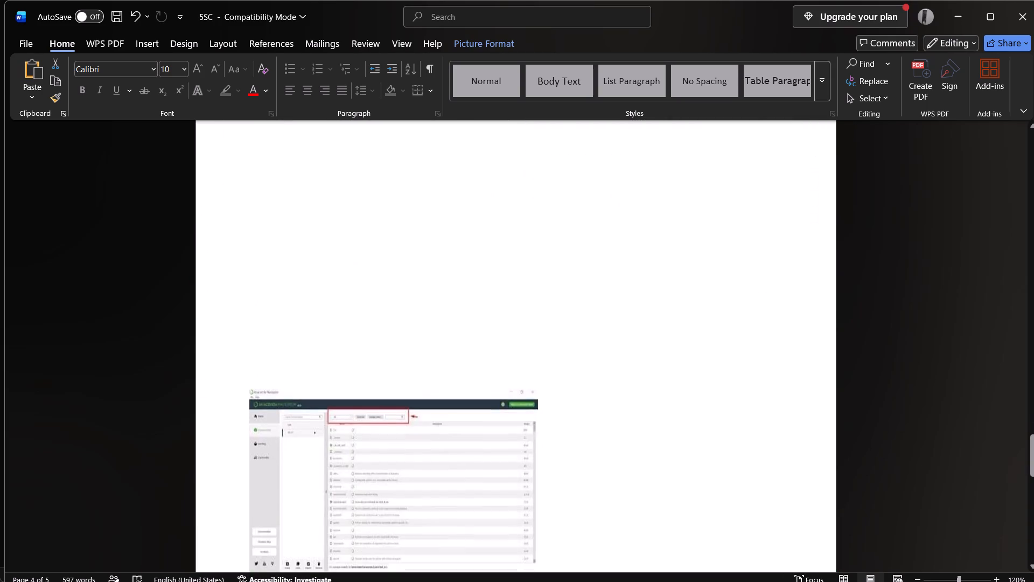
drag(419, 469, 392, 210)
scroll(392, 210, up, 3)
drag(382, 397, 395, 275)
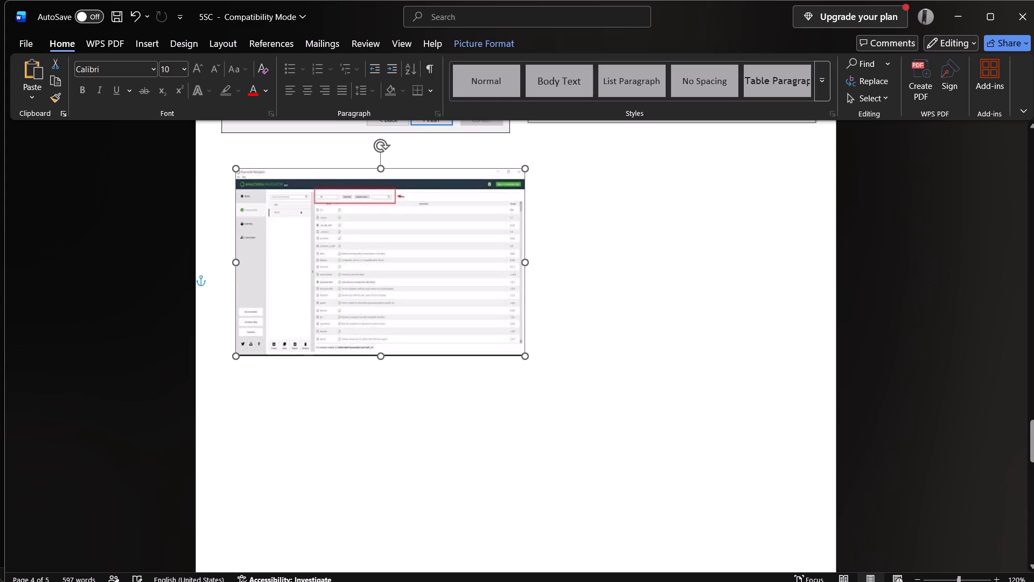
drag(395, 275, 385, 258)
scroll(398, 273, up, 3)
click(641, 407)
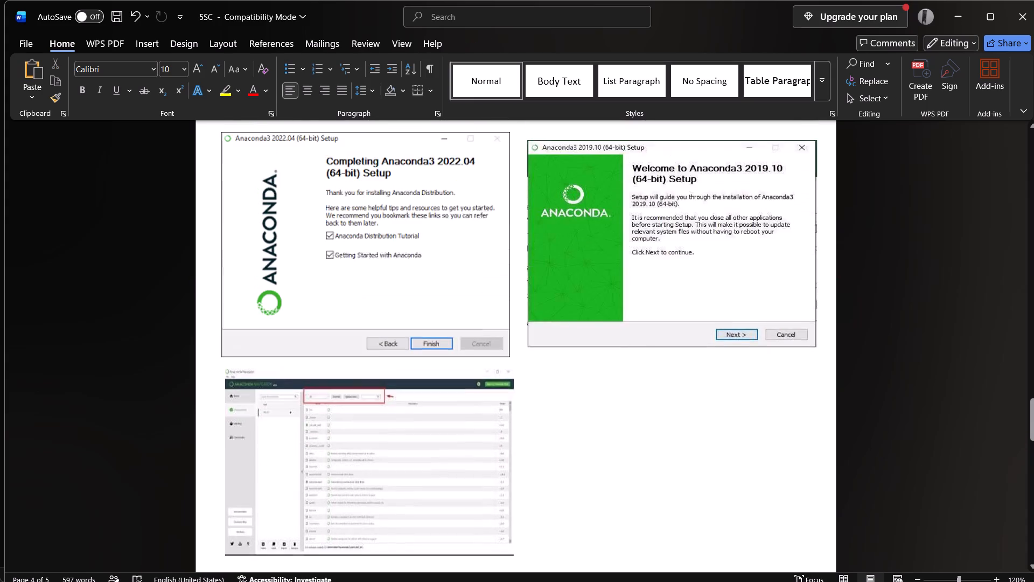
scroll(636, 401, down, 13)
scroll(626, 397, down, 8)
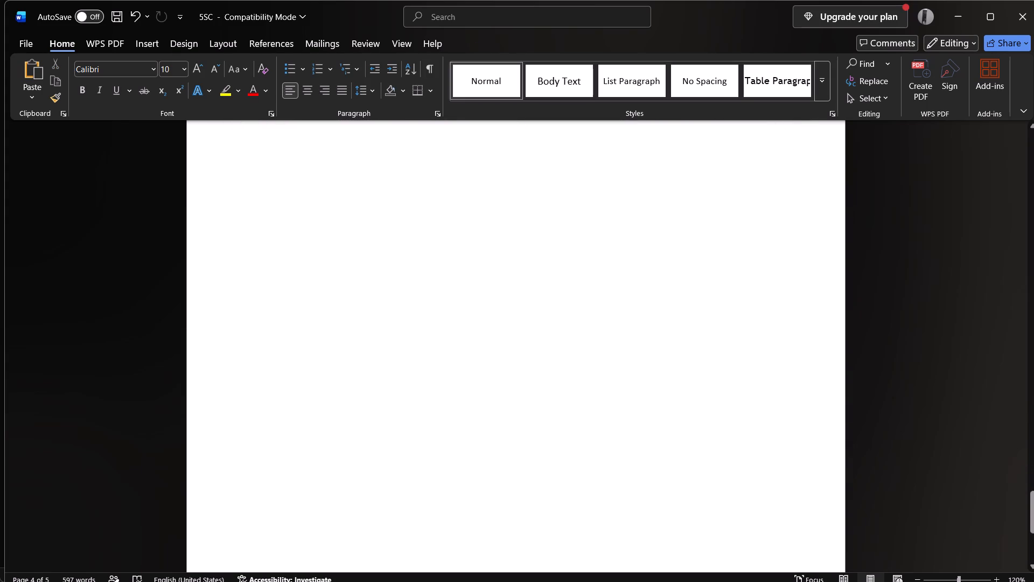
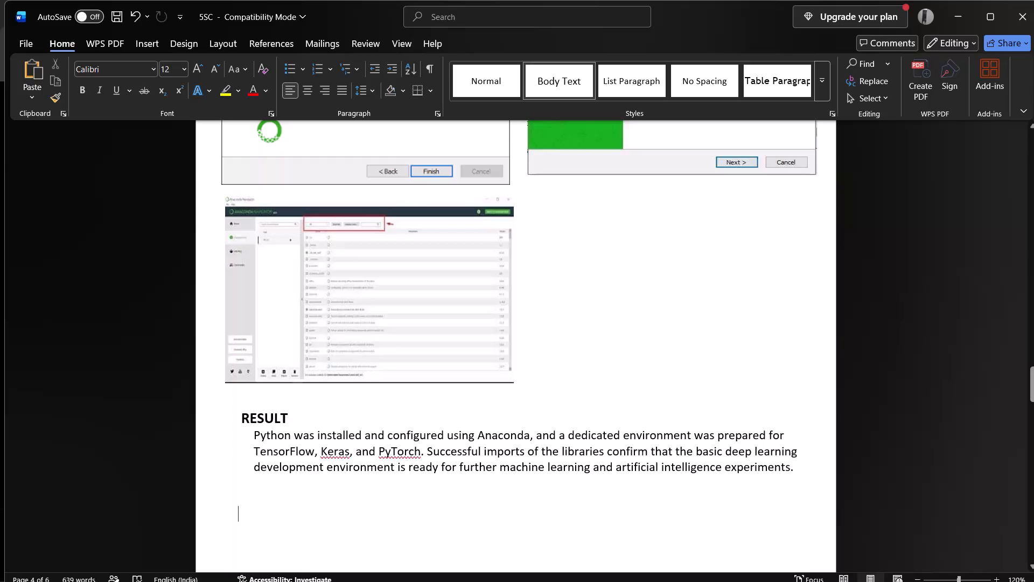
Paste the copied LEARNING OUTCOMES heading and its four numbered points below the RESULT paragraph.
key(ctrl+v)
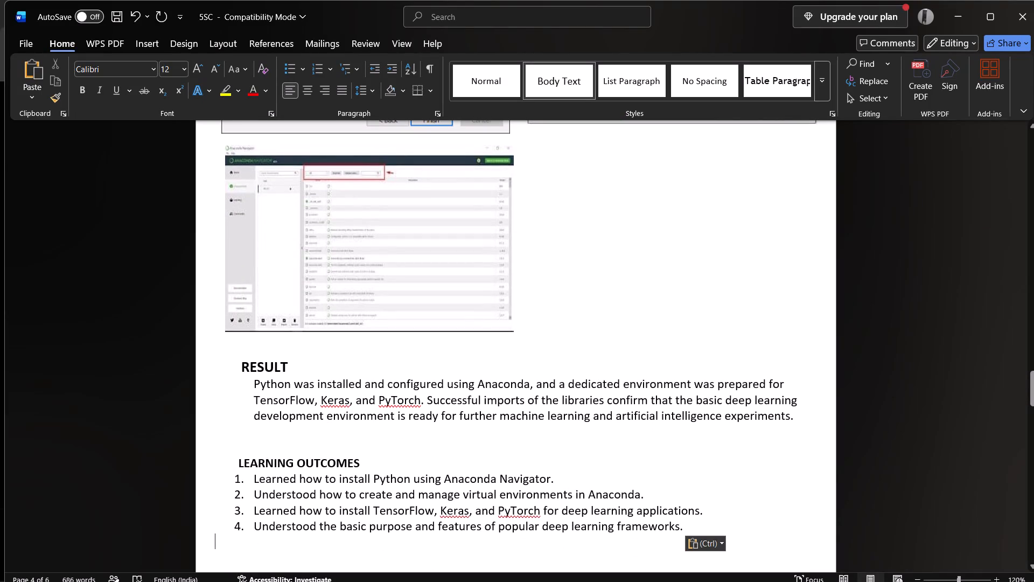
Increase the indent of the four numbered points under LEARNING OUTCOMES by one level.
drag(698, 529, 688, 529)
drag(688, 529, 222, 478)
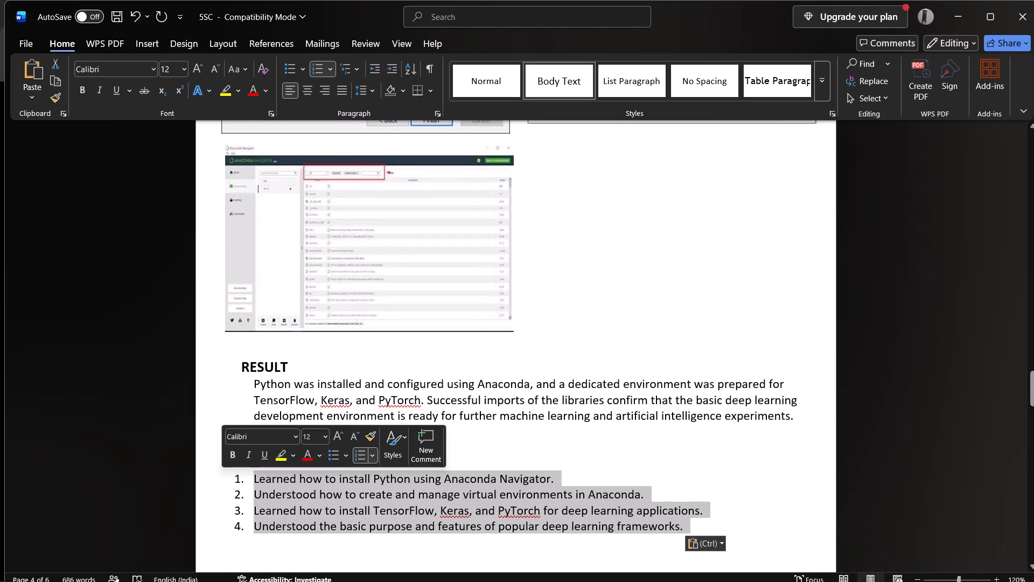
click(392, 77)
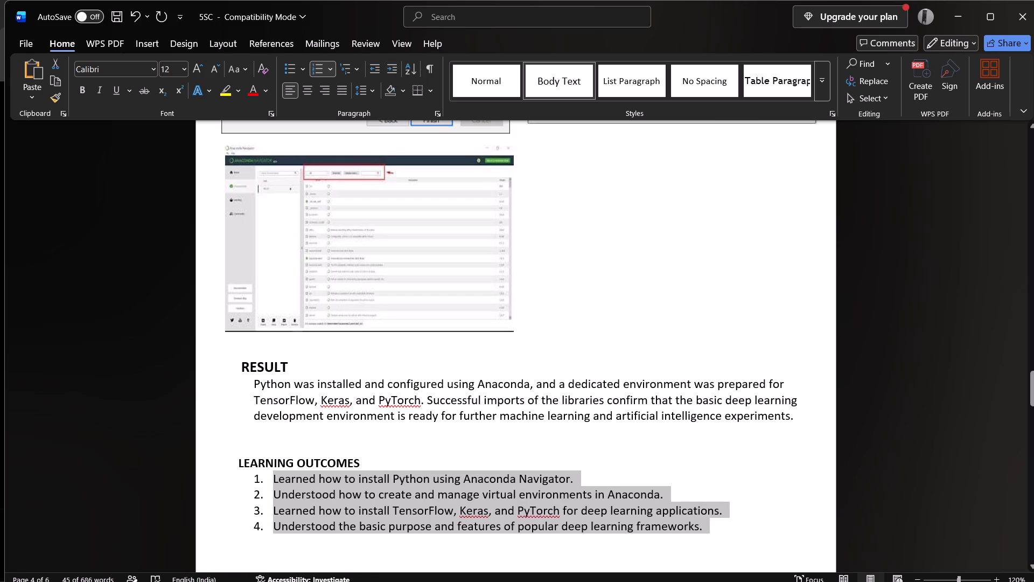
Place the text cursor at the end of the LEARNING OUTCOMES heading.
click(406, 460)
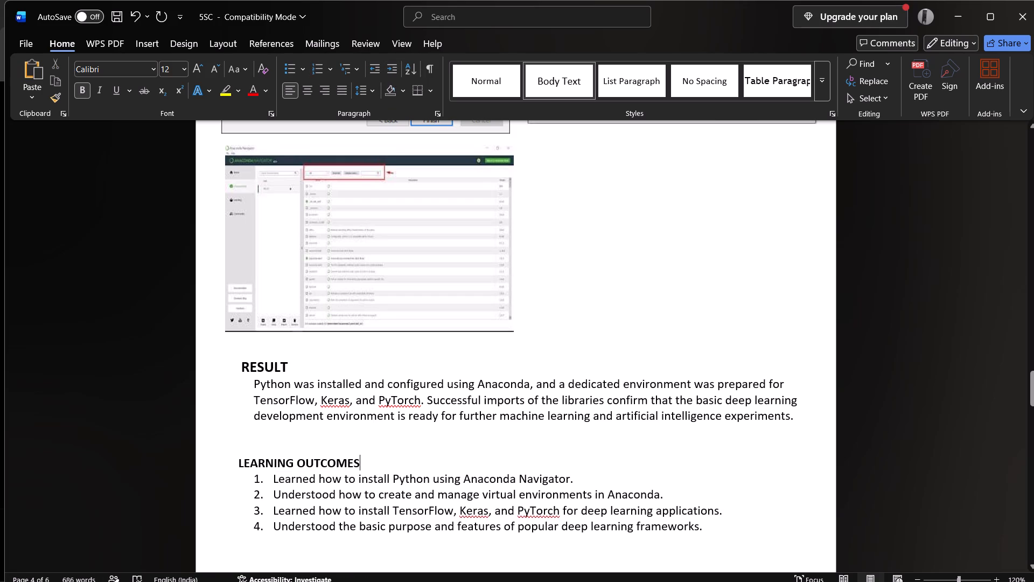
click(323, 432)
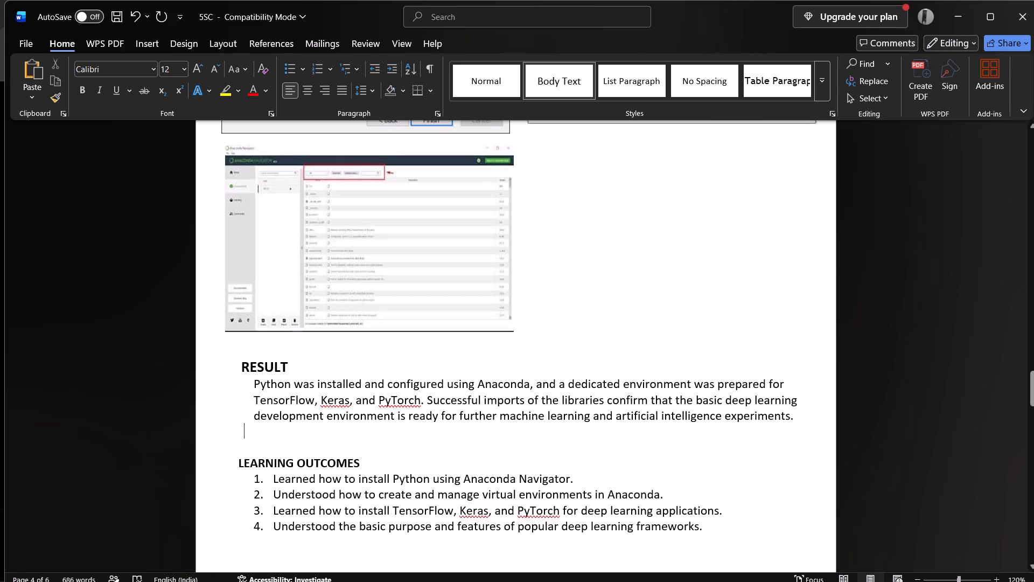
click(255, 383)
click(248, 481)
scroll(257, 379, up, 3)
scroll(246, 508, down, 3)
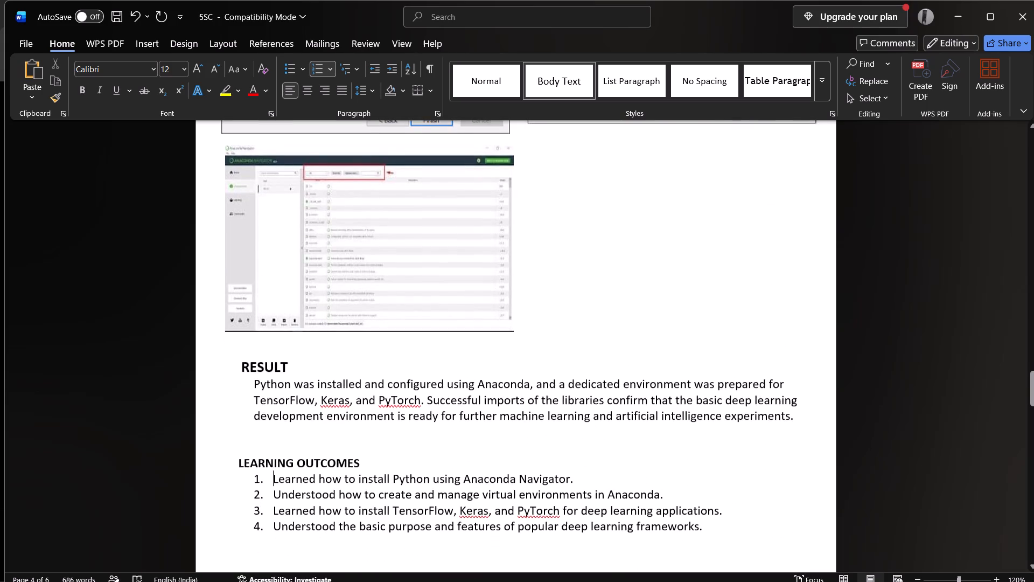
Delete the stray space before the AIM heading.
scroll(273, 450, up, 1)
scroll(408, 361, up, 7)
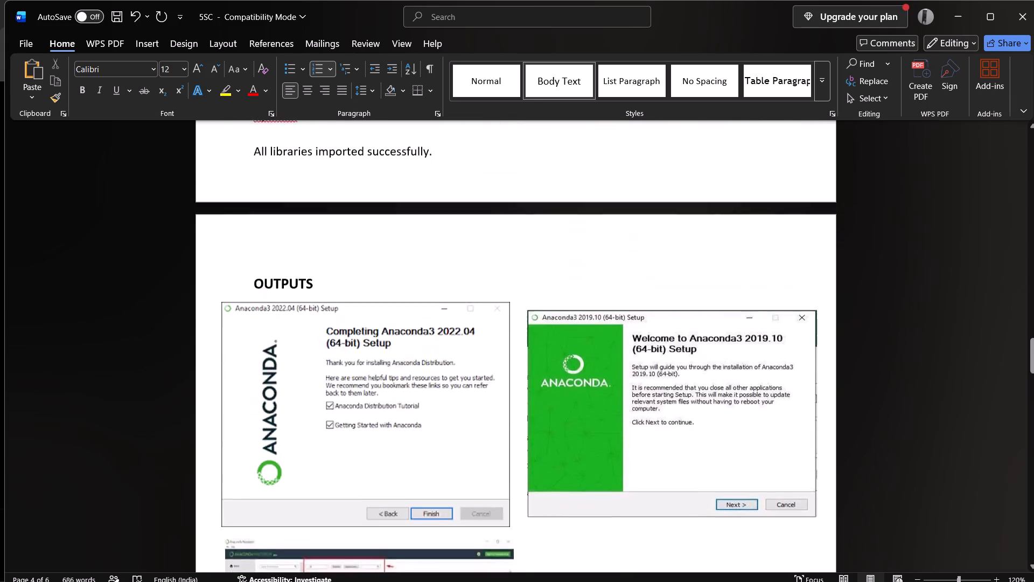
scroll(408, 401, up, 18)
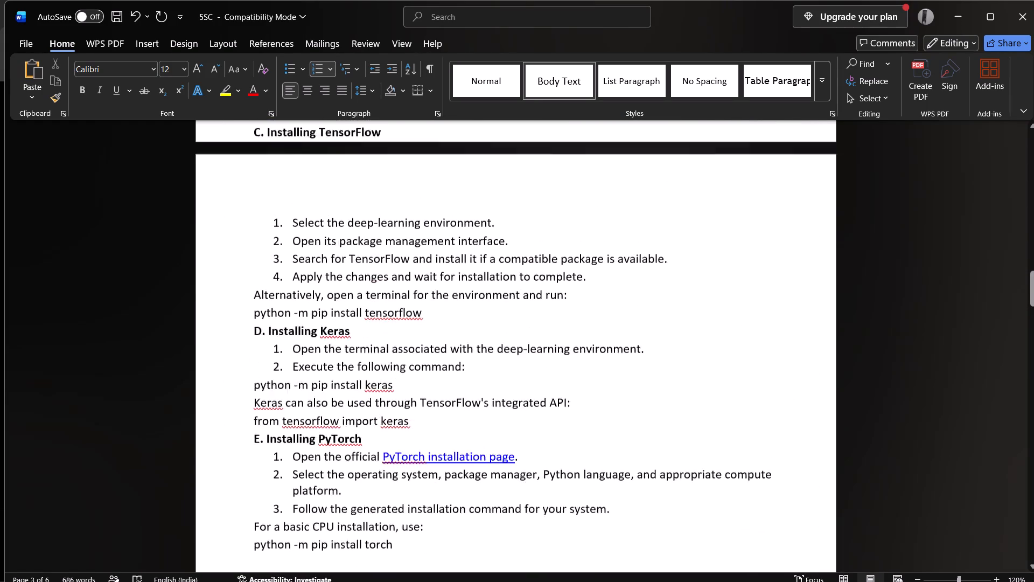
scroll(408, 411, up, 17)
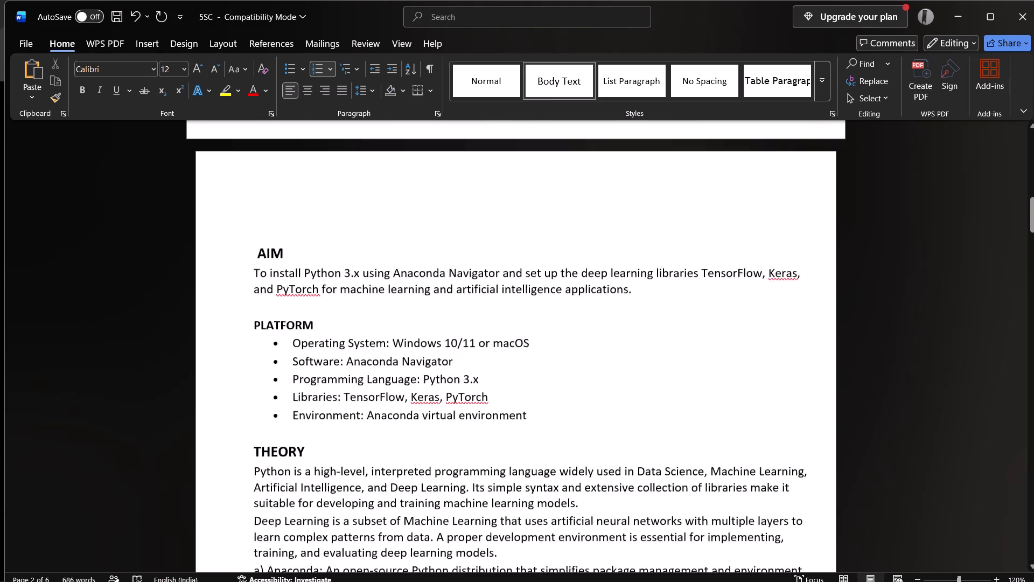
scroll(408, 411, up, 1)
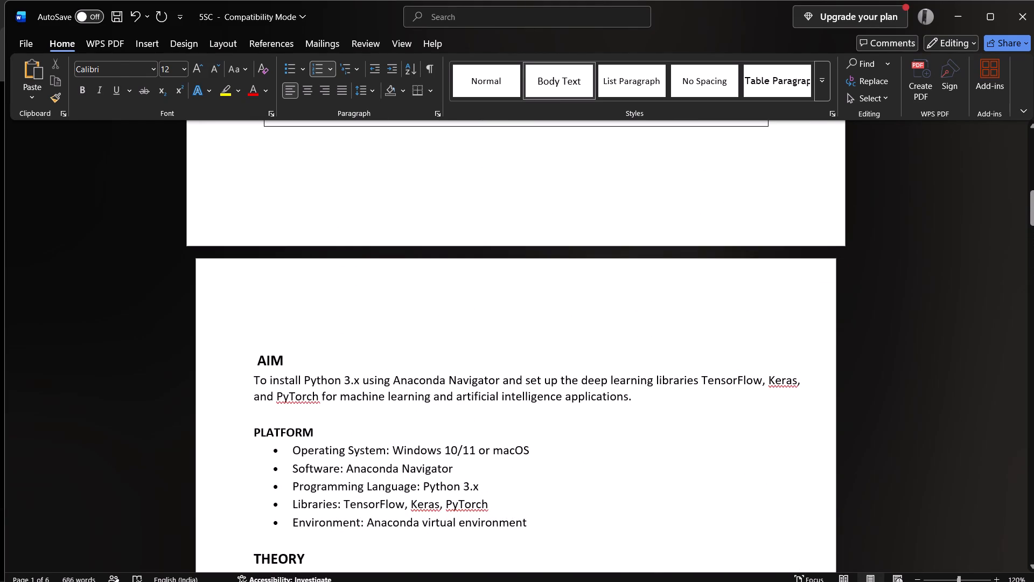
click(257, 359)
key(BackSpace)
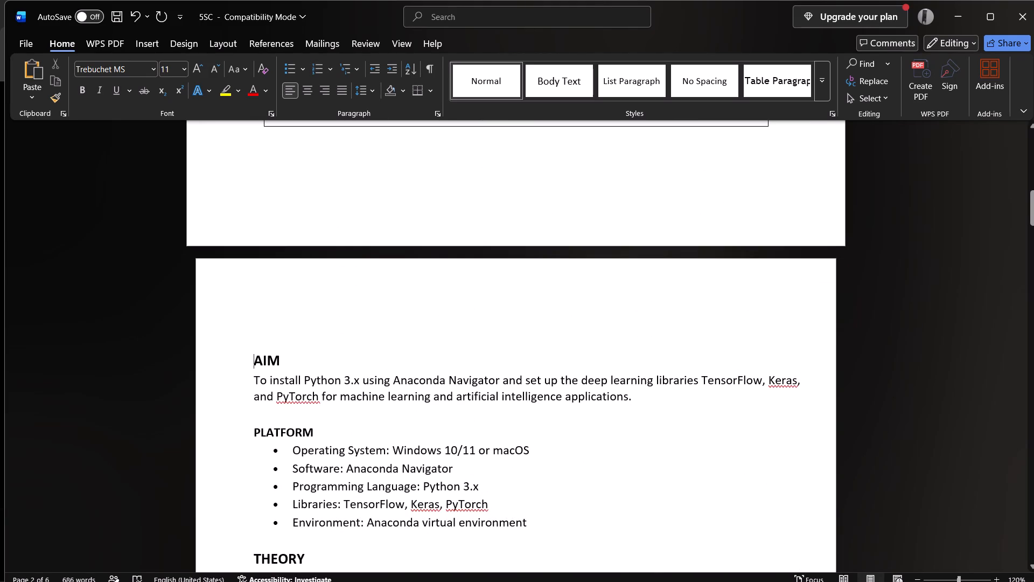
Enlarge the PLATFORM heading's font by one size step to 14.
drag(318, 435, 222, 425)
click(194, 62)
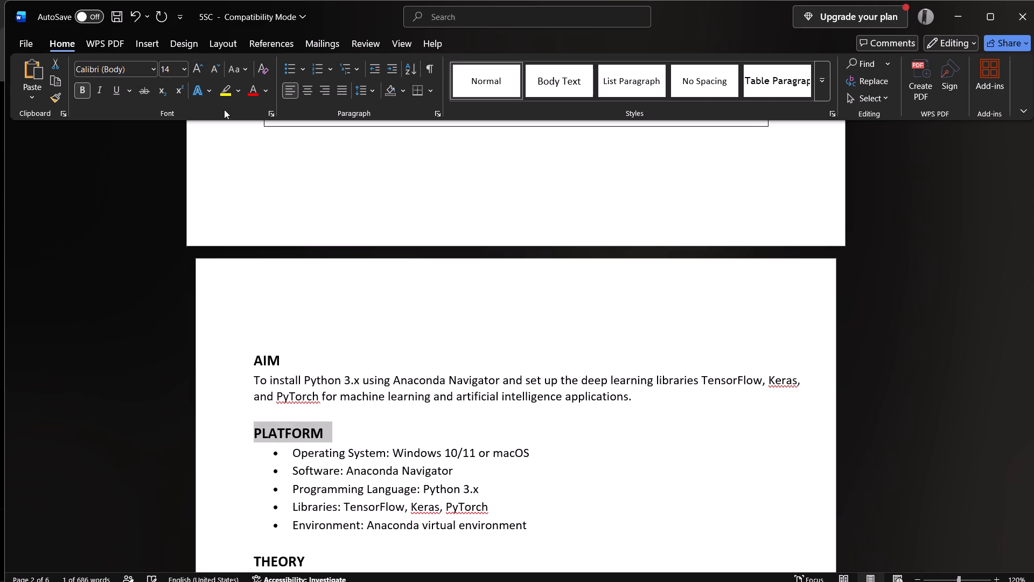
Add a blank, unnumbered line after step 6 of the Creating a Python Environment list, above the C. Installing TensorFlow heading.
scroll(292, 212, down, 5)
scroll(308, 304, down, 10)
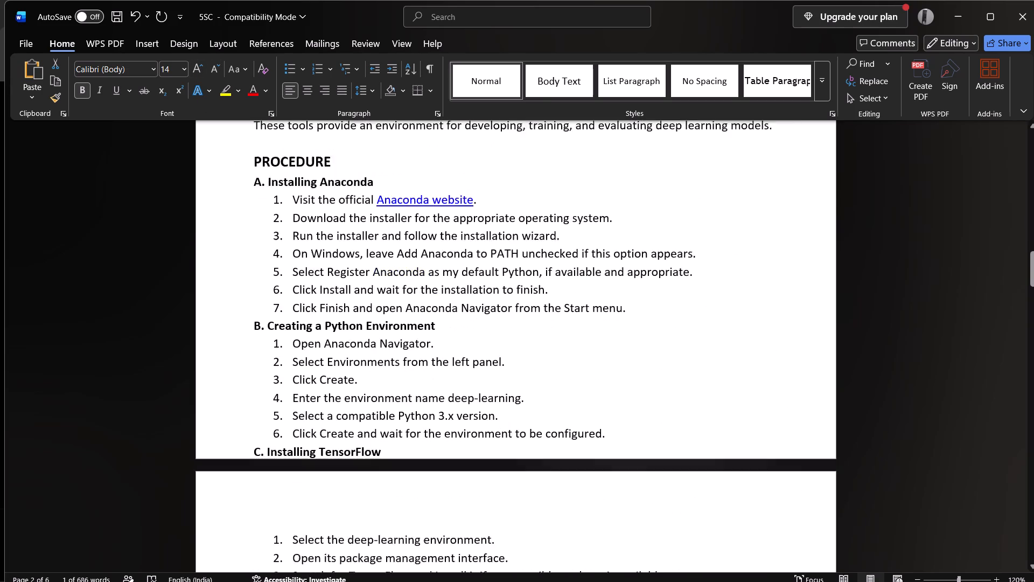
scroll(330, 248, up, 3)
scroll(348, 441, down, 4)
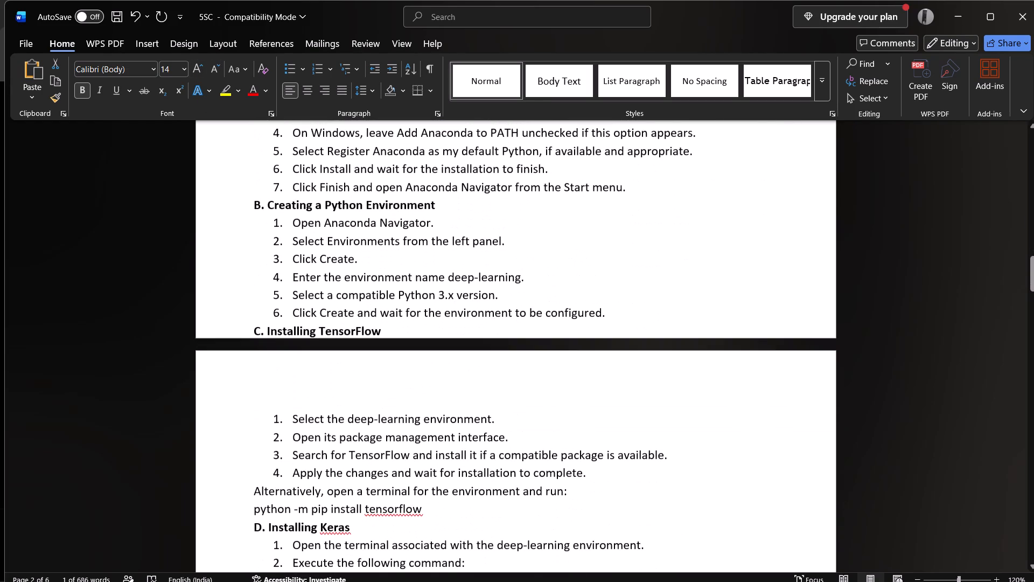
click(623, 302)
key(Return)
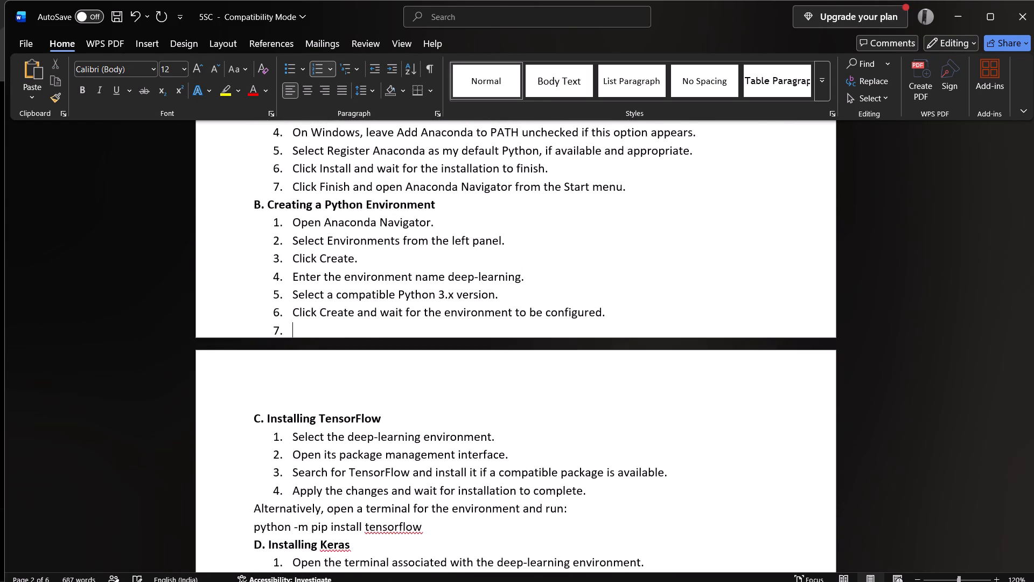
key(Return)
Remove the indent of the C. Installing TensorFlow heading and space it in to roughly line up with the other procedure headings.
click(285, 403)
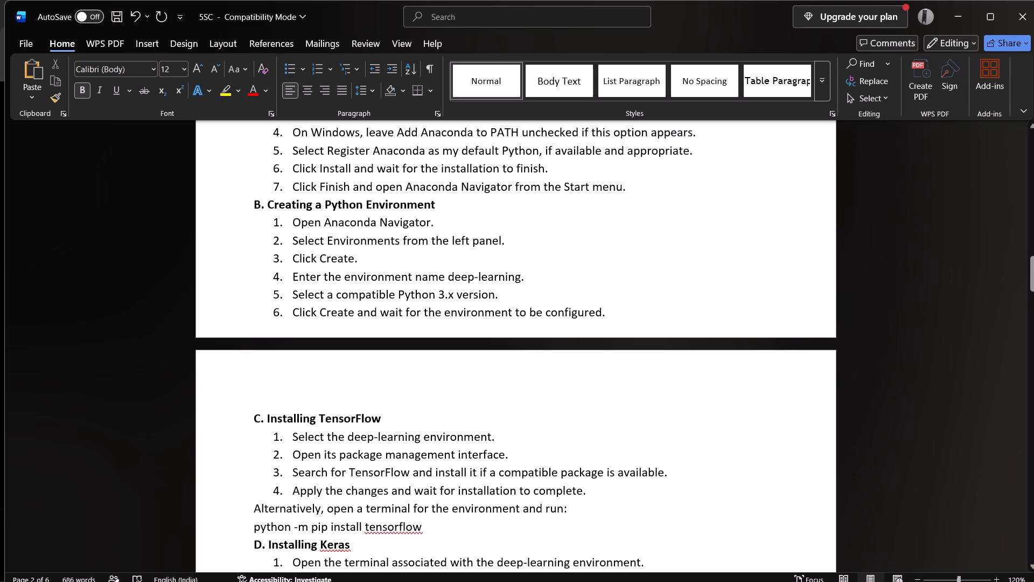
click(250, 421)
key(BackSpace)
key(BackSpace)
key(Return)
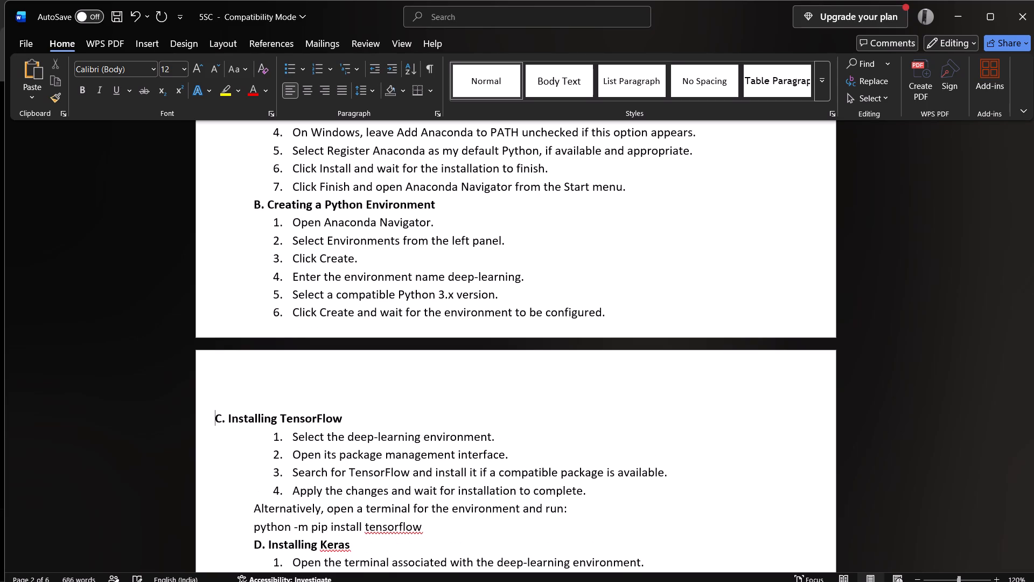
key(space)
key(space)
key(space)
key(space)
key(space)
key(space)
key(space)
key(space)
key(space)
key(space)
key(space)
key(space)
key(space)
key(space)
key(space)
key(space)
key(space)
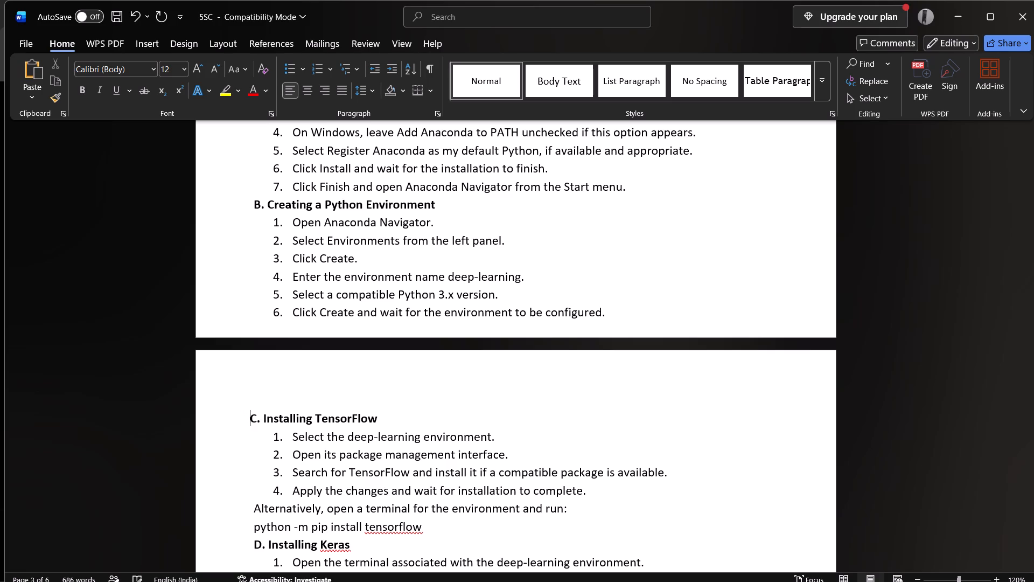
key(space)
key(space)
key(space)
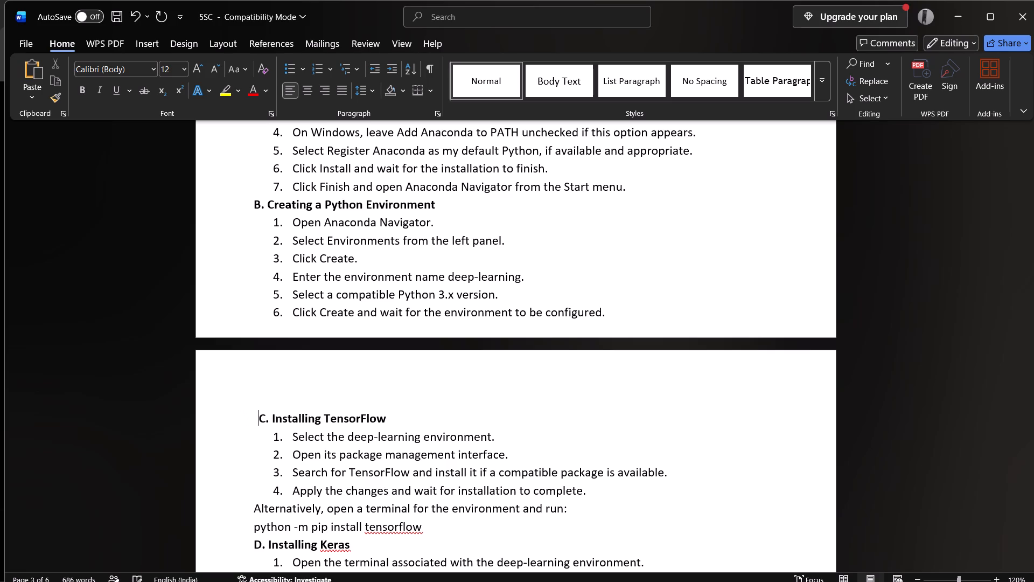
Delete the blank line above the OUTPUTS heading at the top of its page.
scroll(251, 422, down, 1)
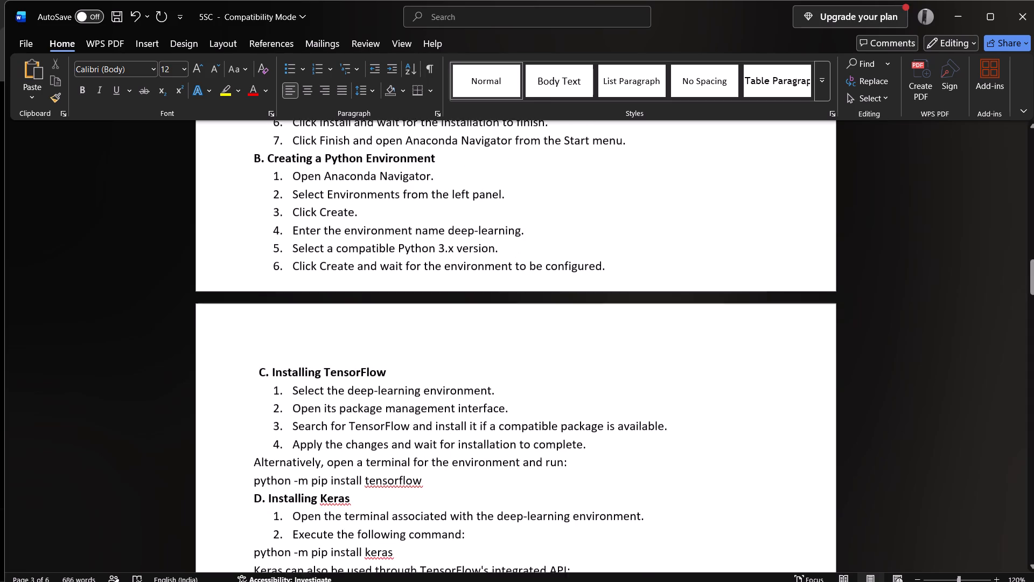
scroll(441, 468, down, 4)
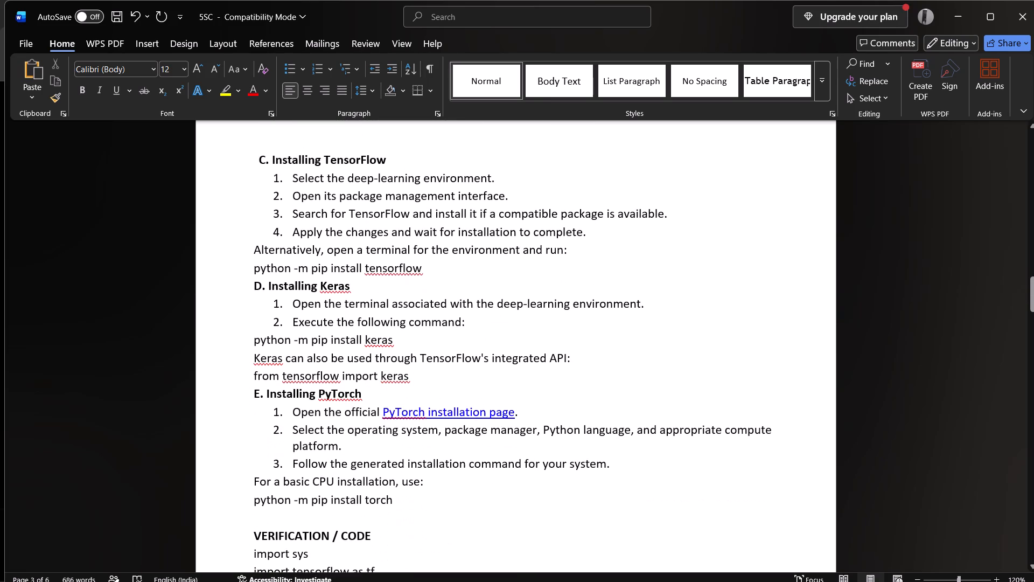
scroll(441, 468, down, 4)
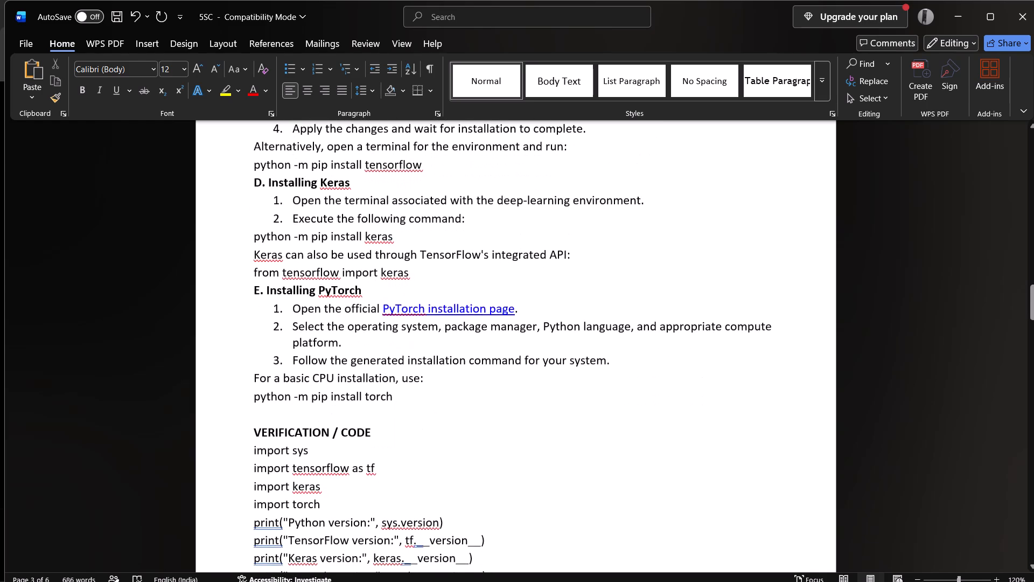
scroll(441, 468, down, 10)
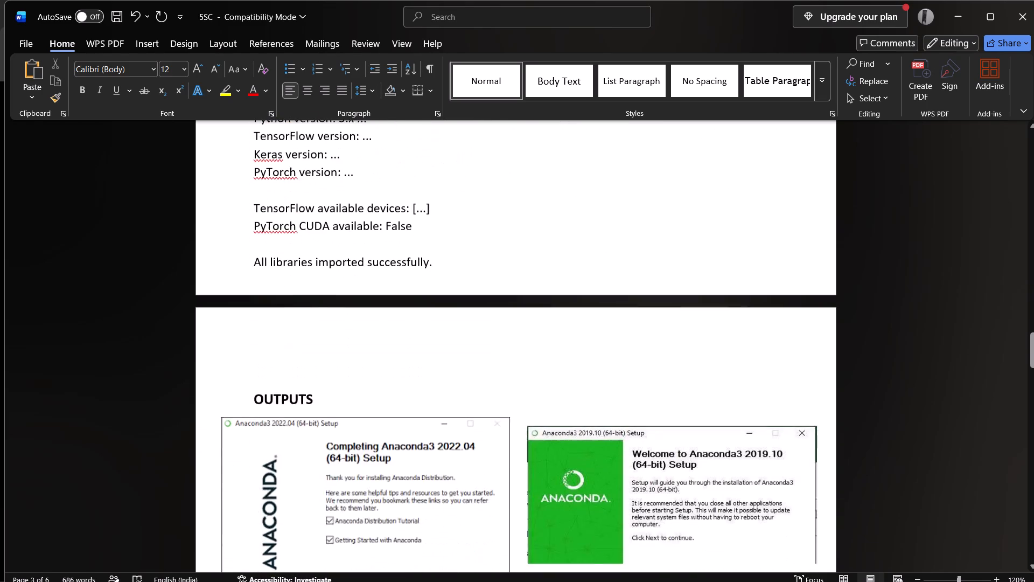
scroll(441, 468, down, 4)
scroll(333, 189, up, 2)
click(289, 239)
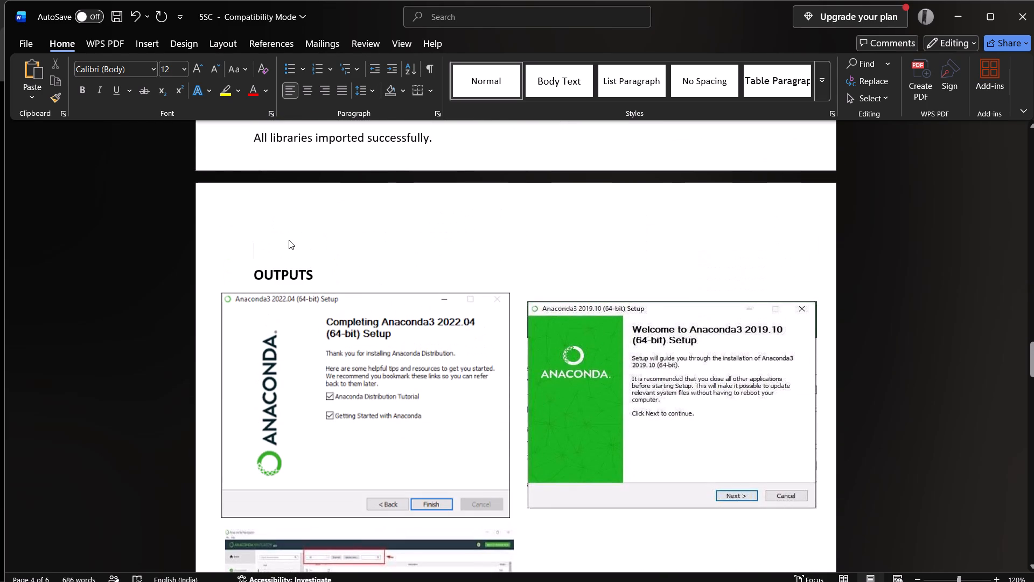
key(BackSpace)
key(BackSpace)
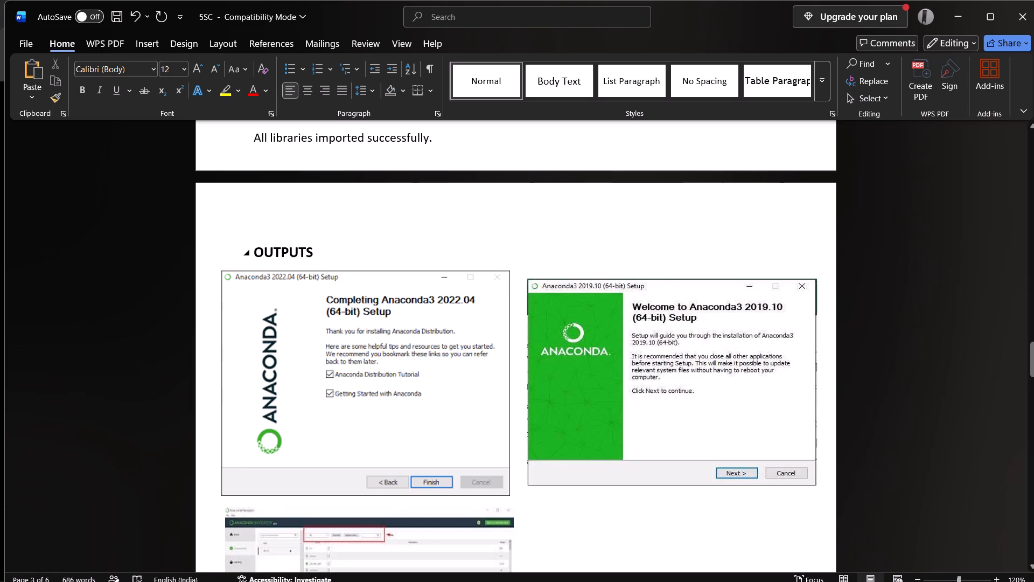
Save the 5SC document after the layout fixes.
scroll(364, 268, down, 3)
scroll(358, 320, down, 6)
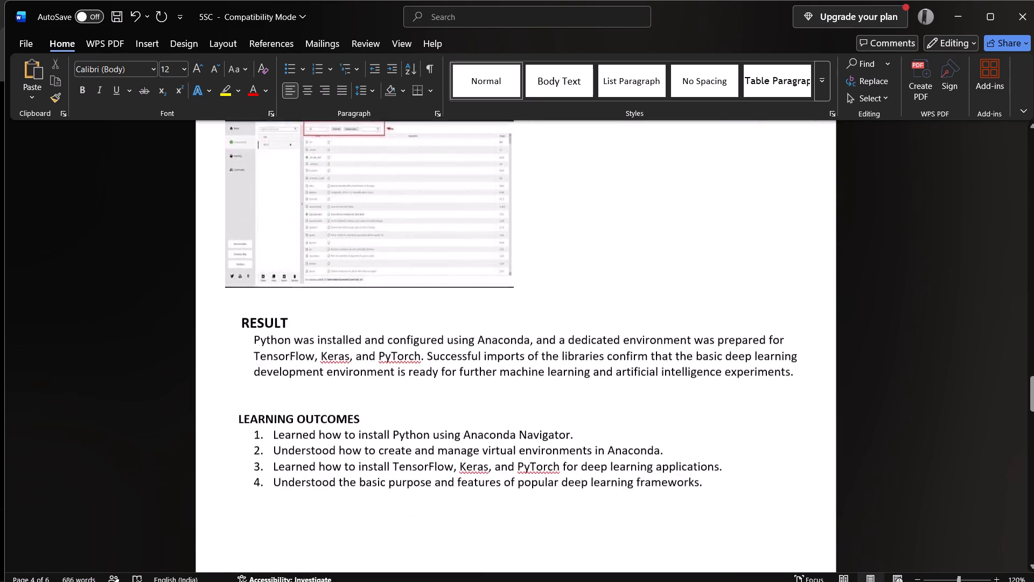
scroll(358, 319, down, 3)
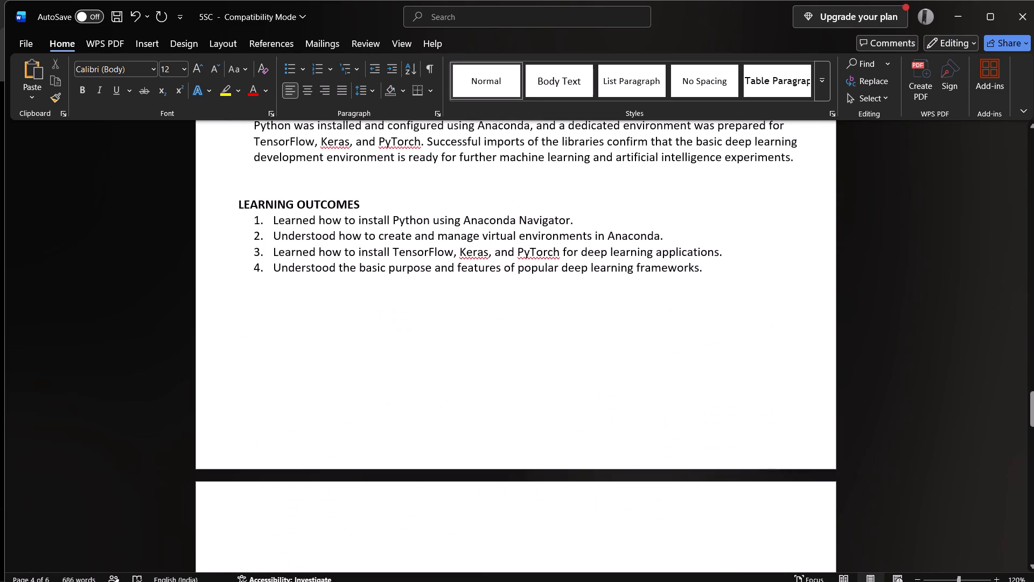
key(ctrl+s)
Print pages 1-6 with Microsoft Print to PDF and save the output in Downloads as sc exp1.
key(ctrl+p)
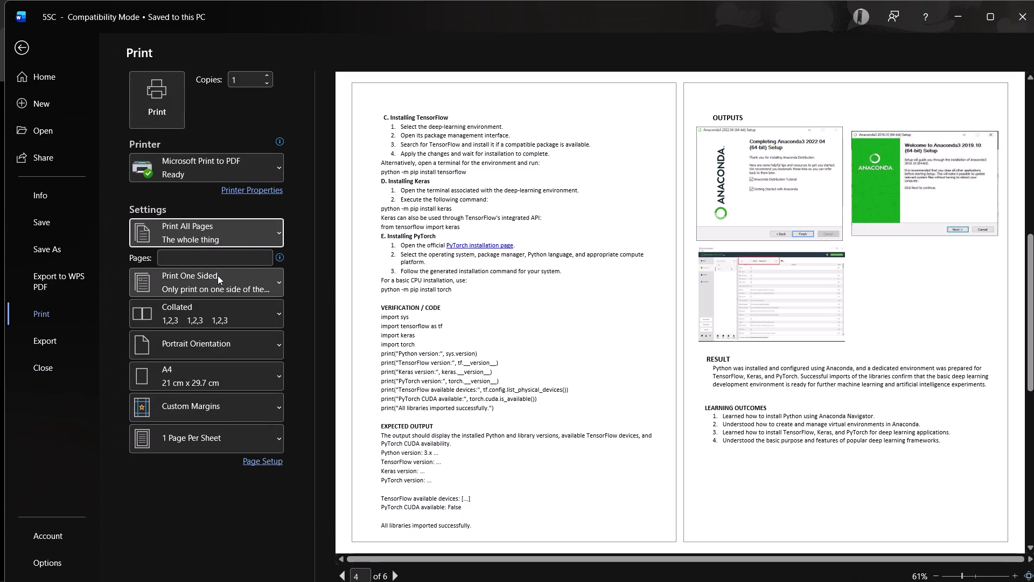
click(217, 264)
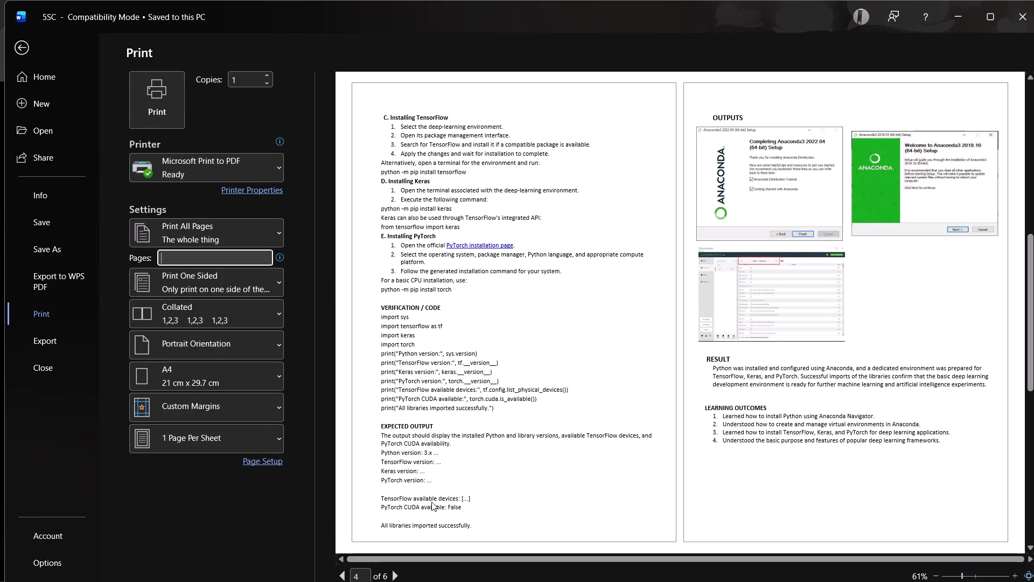
text(1-6)
key(Return)
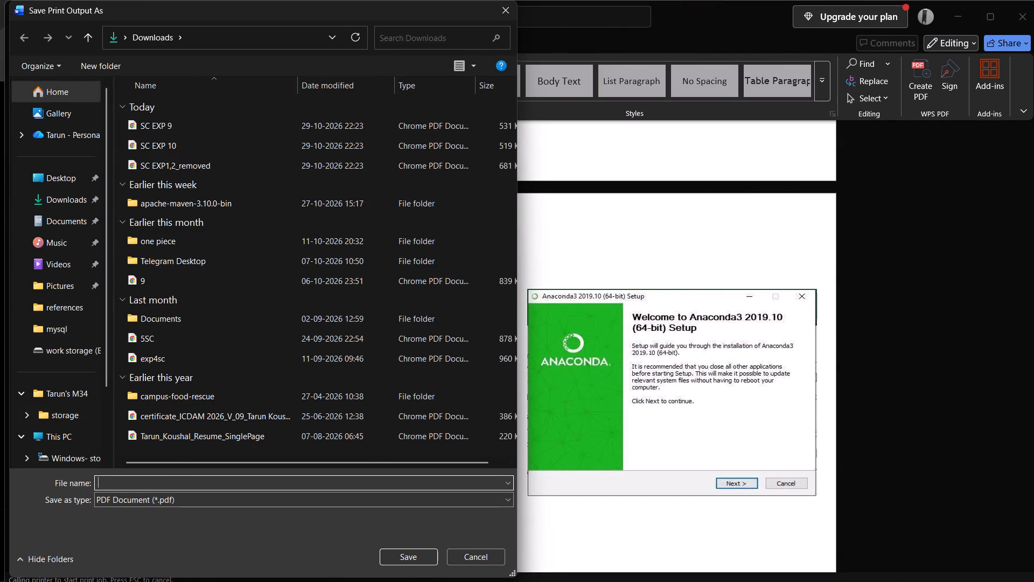
text(sc exp1)
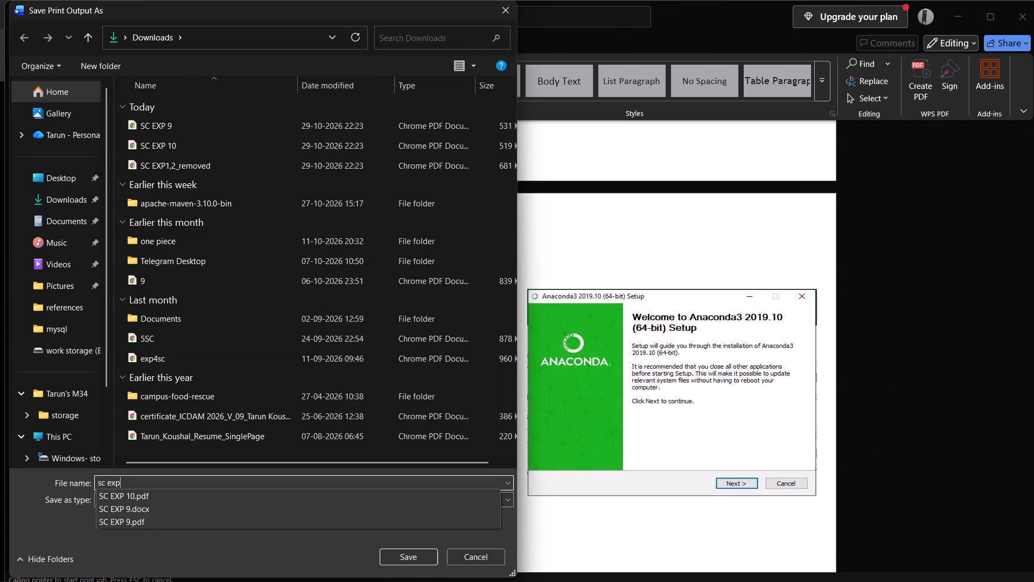
key(Return)
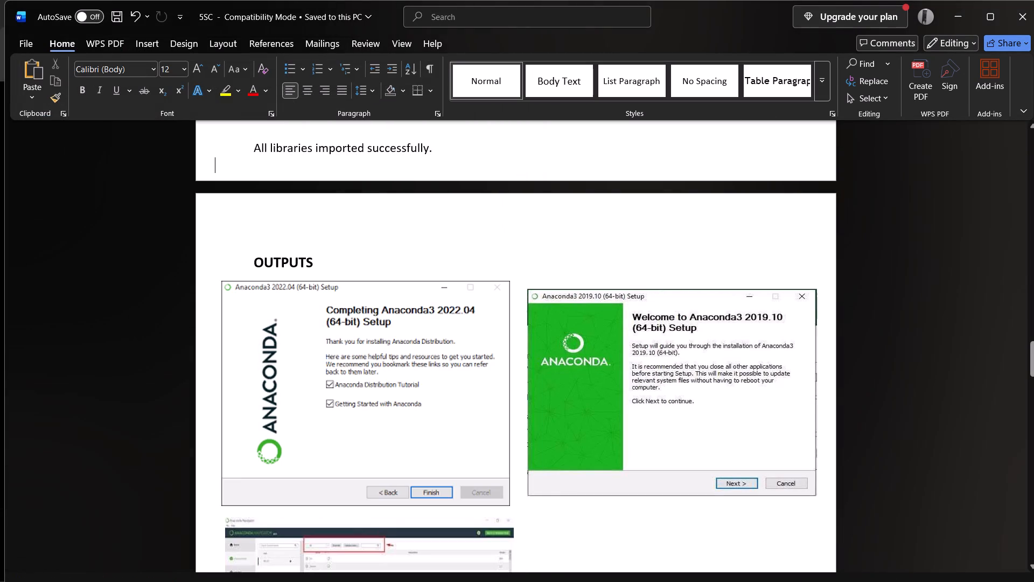
Minimize the document and switch to the Downloads folder in File Explorer.
scroll(239, 494, down, 4)
scroll(359, 482, down, 4)
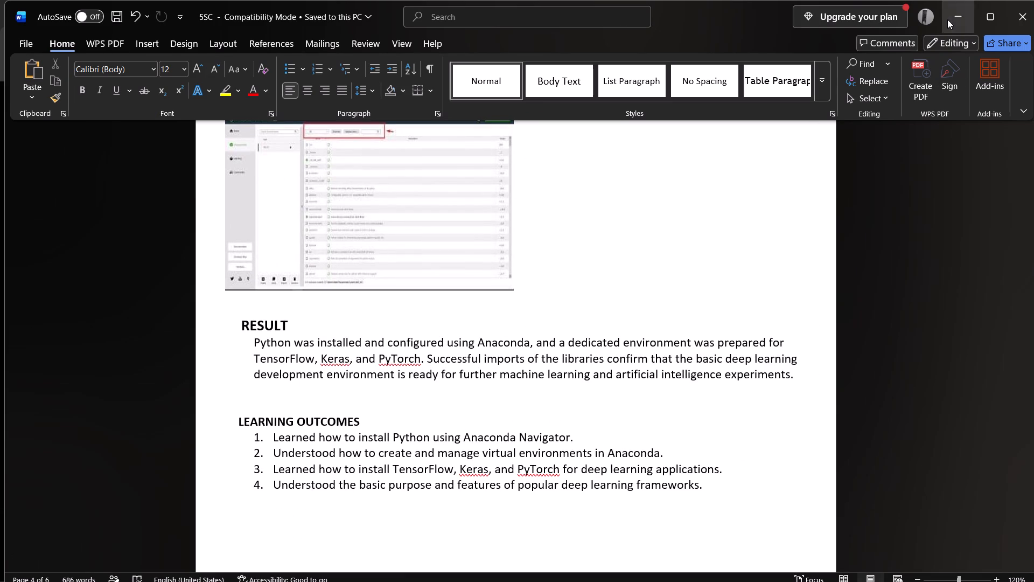
click(948, 18)
click(724, 381)
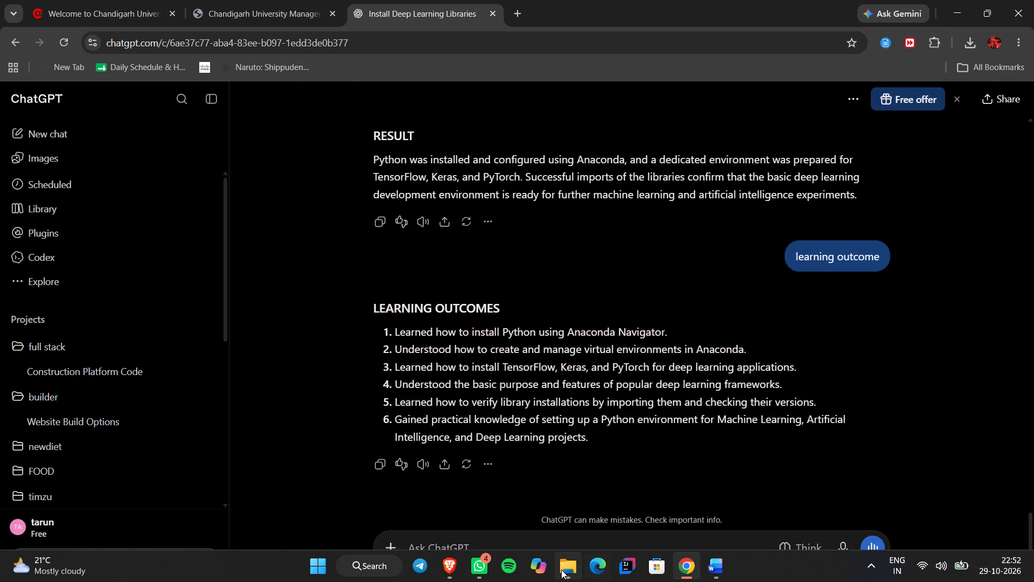
click(564, 568)
scroll(291, 260, up, 6)
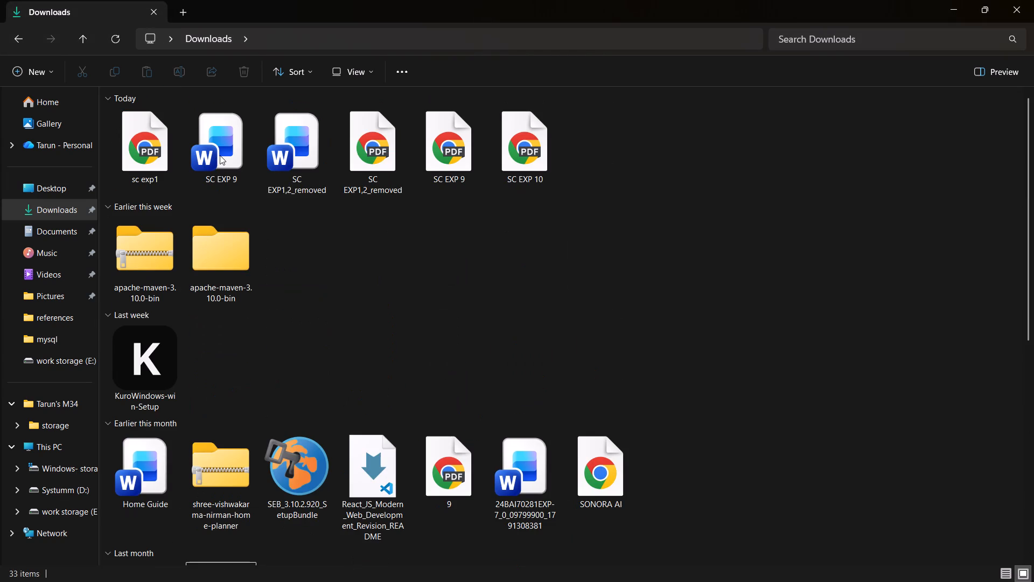
double_click(153, 131)
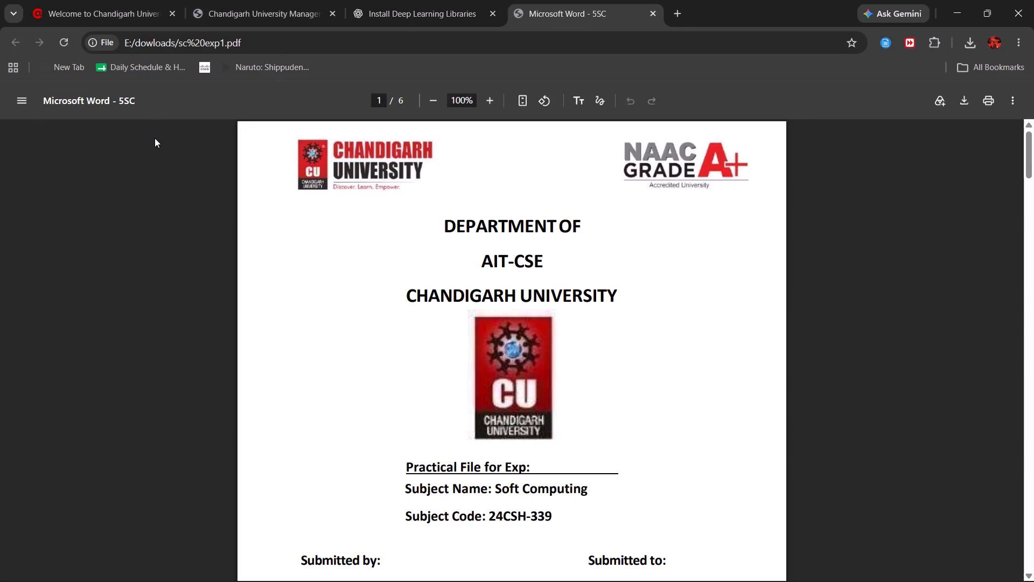
scroll(414, 416, down, 11)
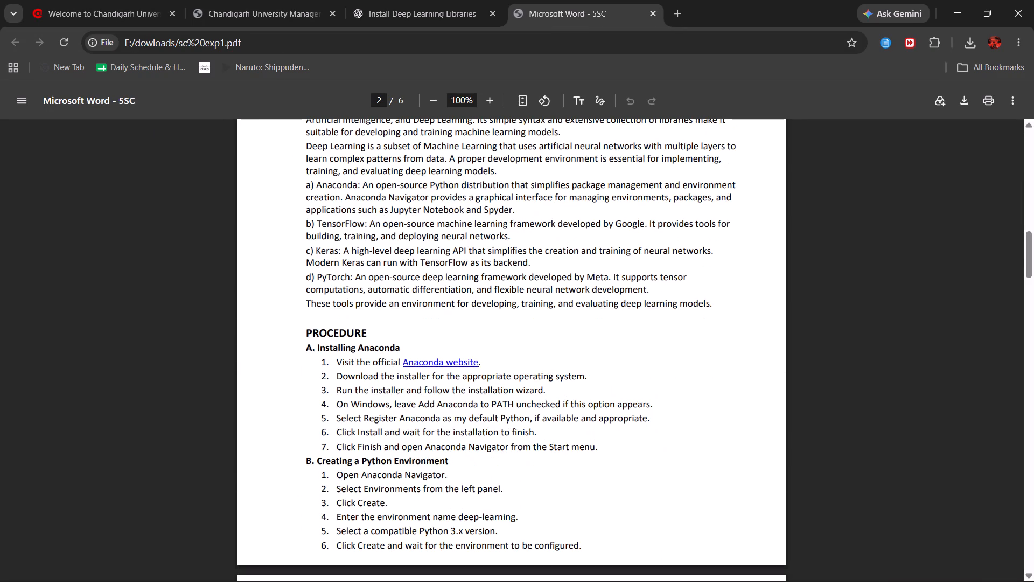
scroll(469, 357, down, 9)
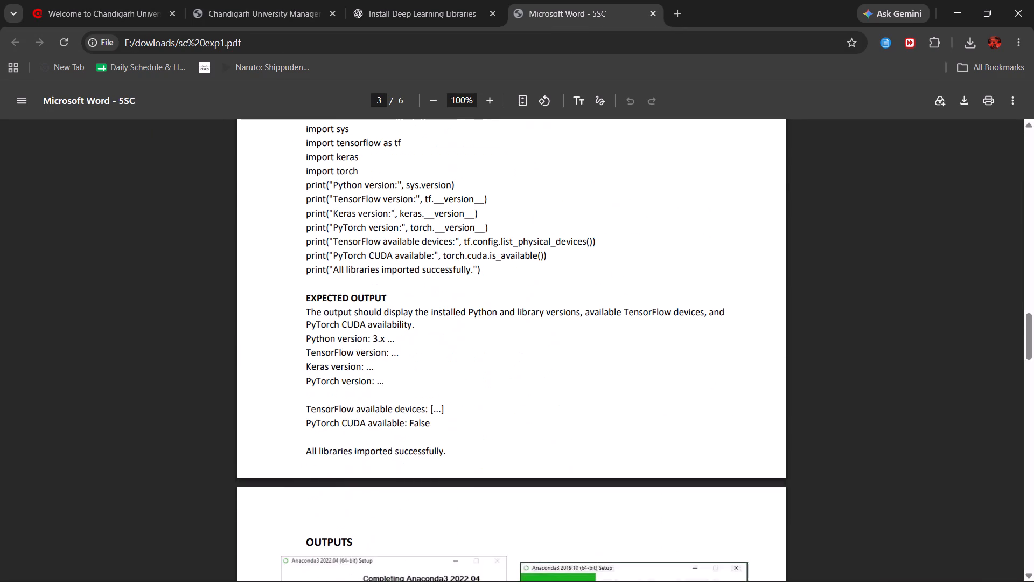
scroll(469, 357, down, 8)
scroll(469, 357, up, 4)
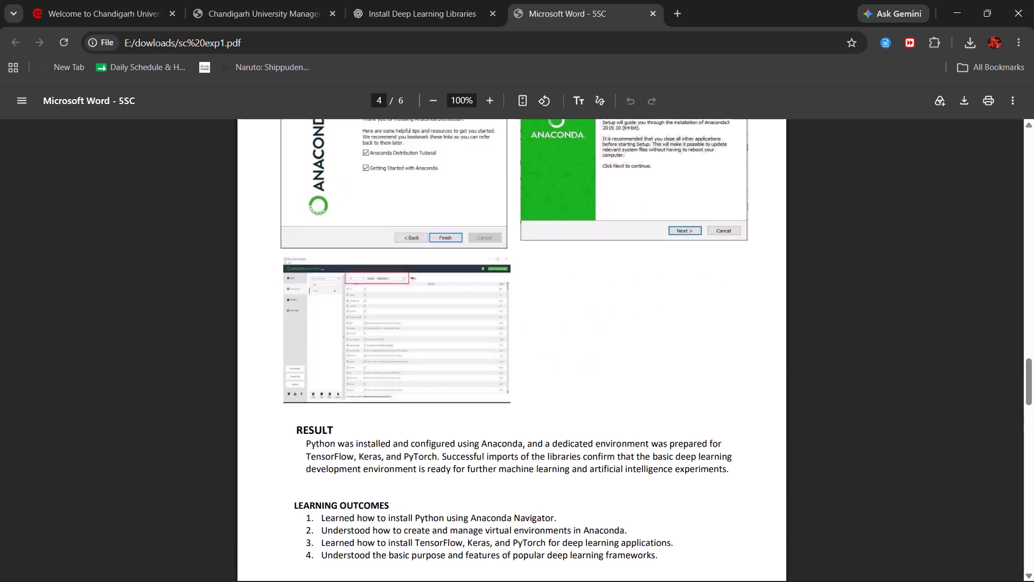
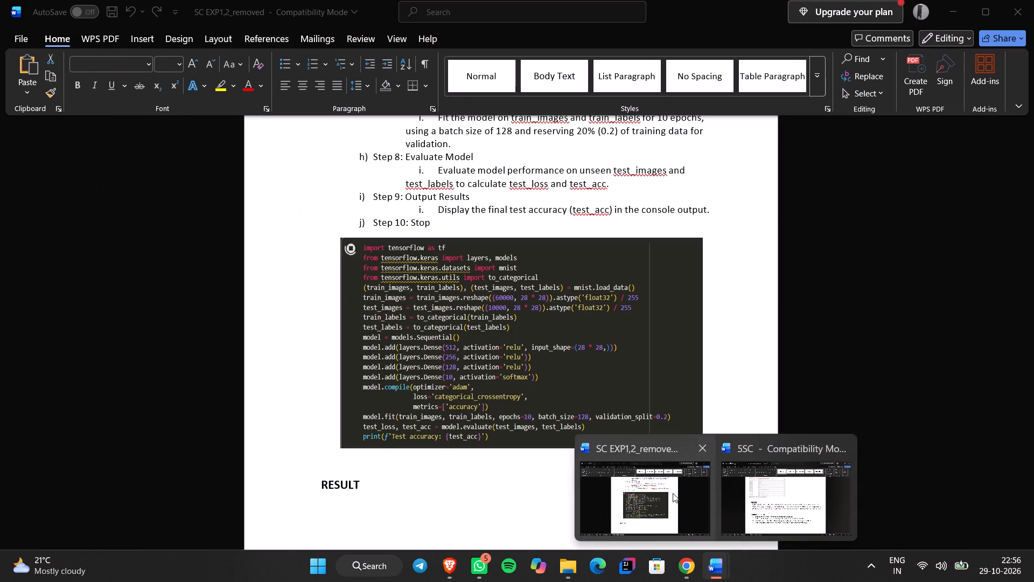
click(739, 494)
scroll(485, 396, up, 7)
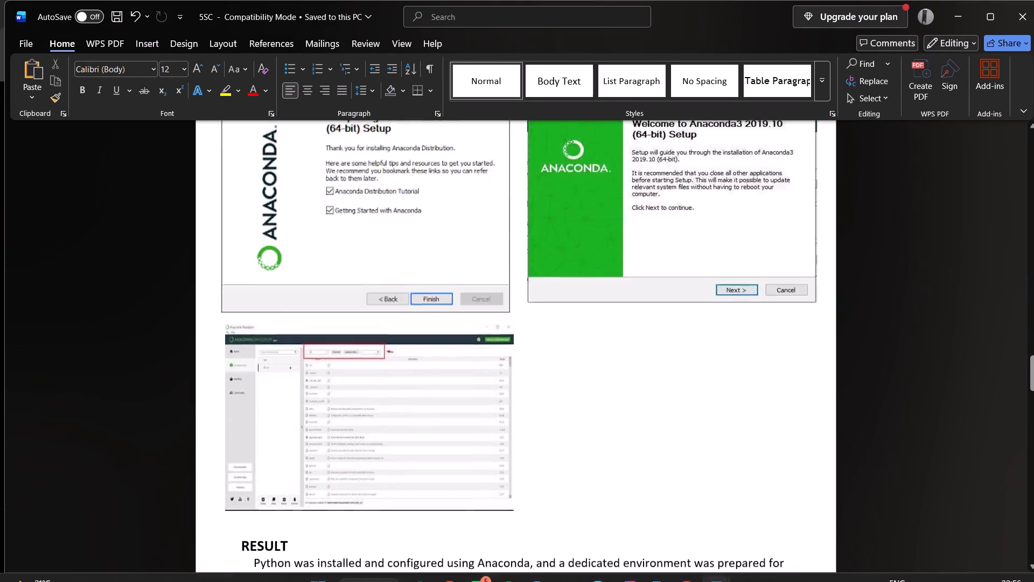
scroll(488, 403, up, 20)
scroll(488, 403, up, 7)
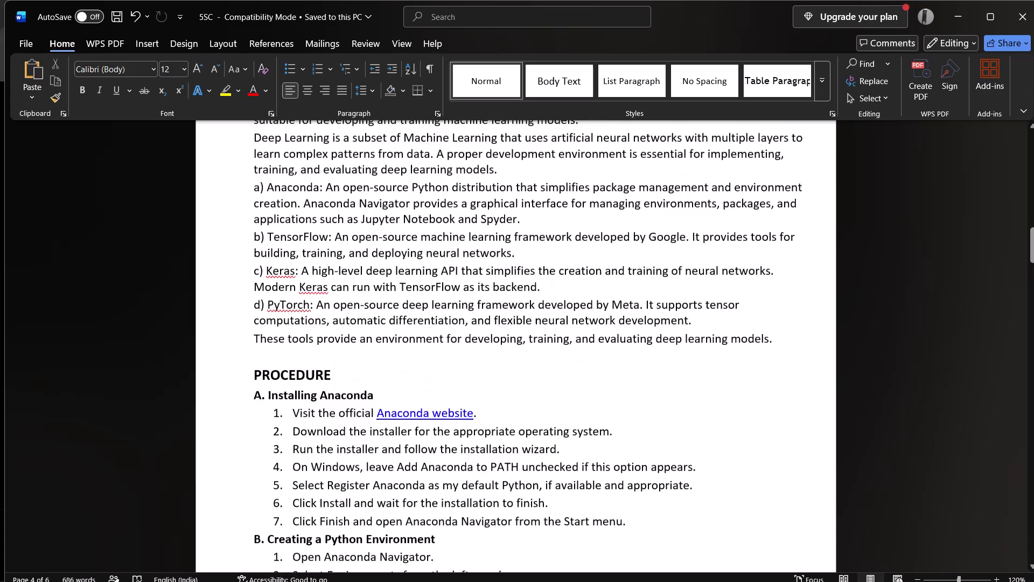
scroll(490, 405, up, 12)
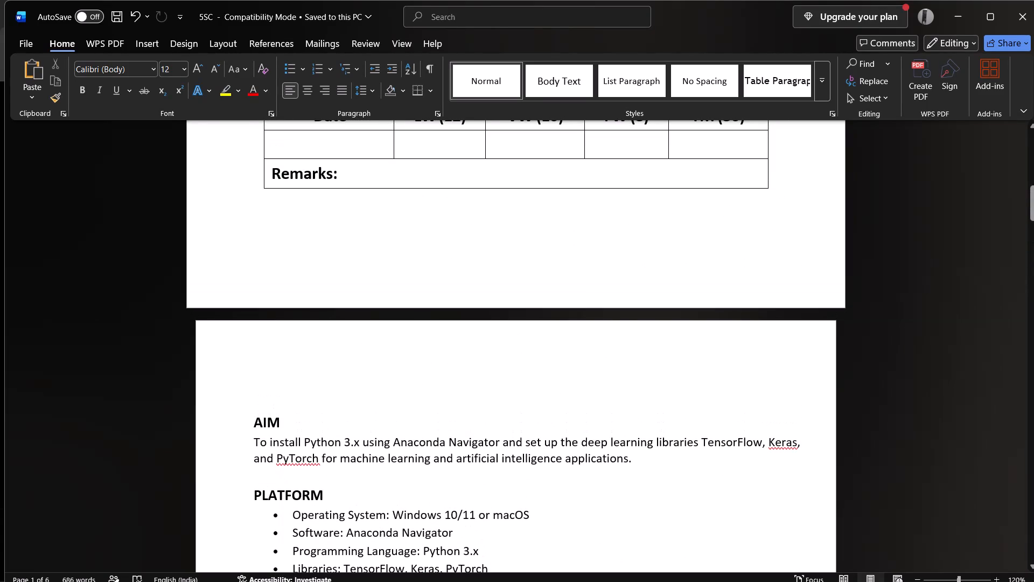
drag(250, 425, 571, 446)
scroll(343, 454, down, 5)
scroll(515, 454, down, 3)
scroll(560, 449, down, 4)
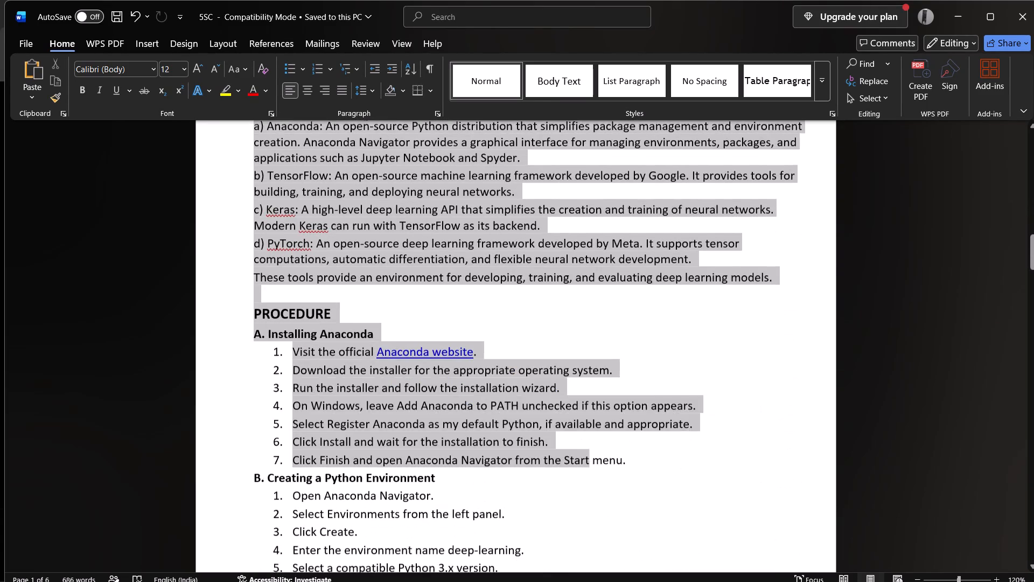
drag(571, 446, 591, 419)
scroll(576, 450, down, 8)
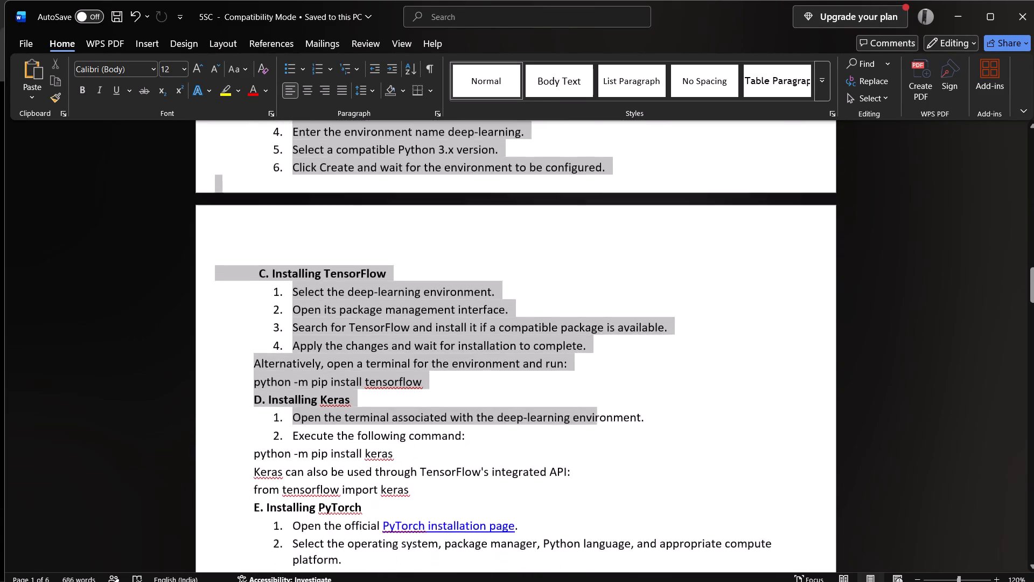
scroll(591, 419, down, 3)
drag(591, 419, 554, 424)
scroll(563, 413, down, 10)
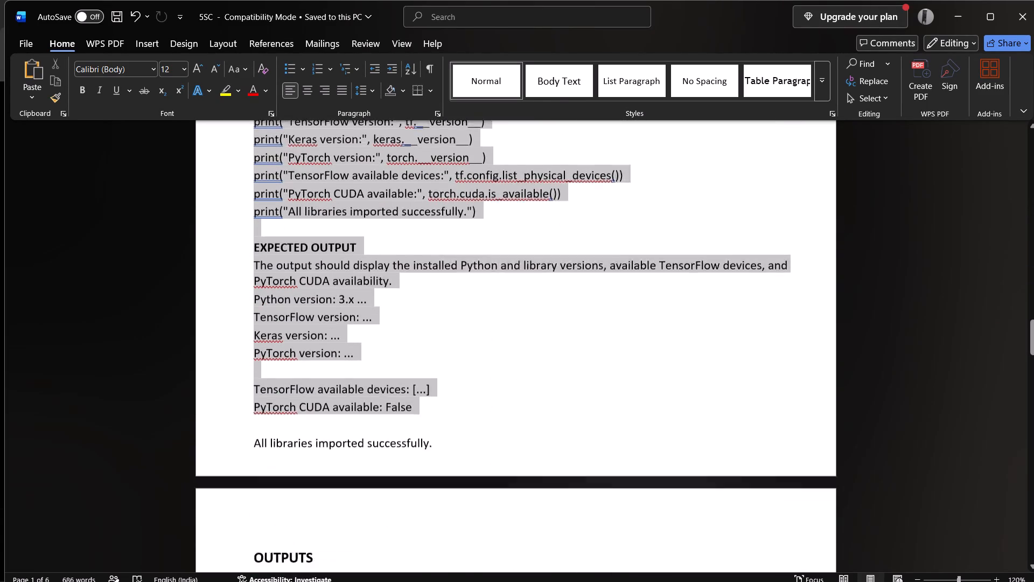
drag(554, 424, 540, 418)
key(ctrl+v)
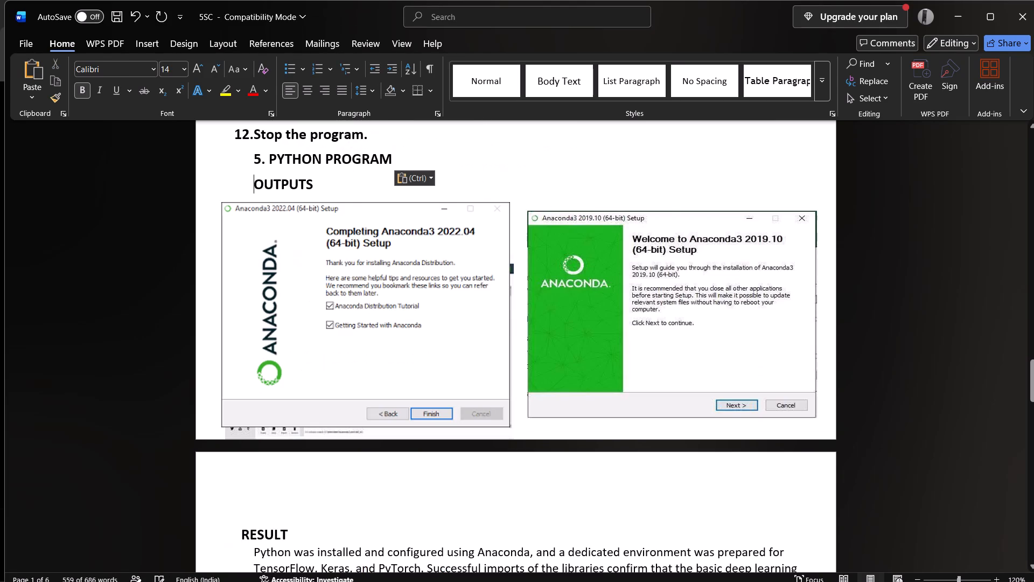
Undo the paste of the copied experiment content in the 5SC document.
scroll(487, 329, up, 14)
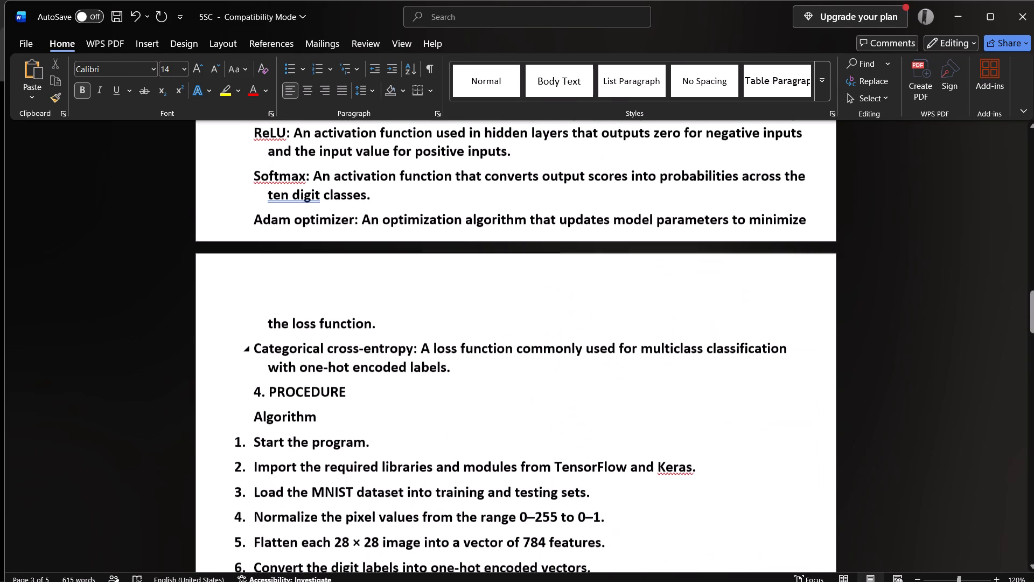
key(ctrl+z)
Reduce the AIM heading at the start of the experiment text to font size 12.
scroll(488, 338, up, 17)
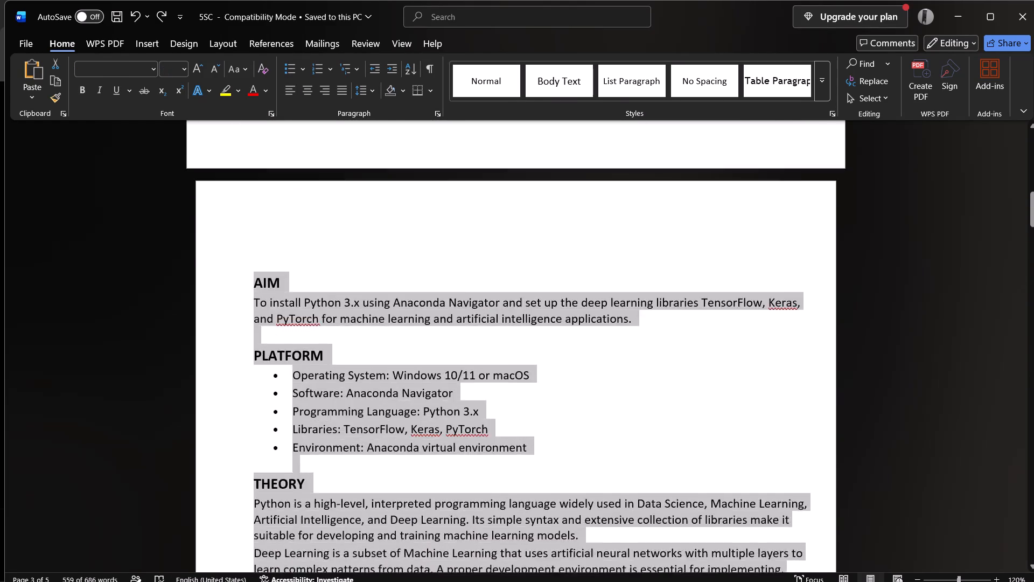
scroll(476, 353, up, 2)
click(298, 417)
drag(297, 417, 248, 424)
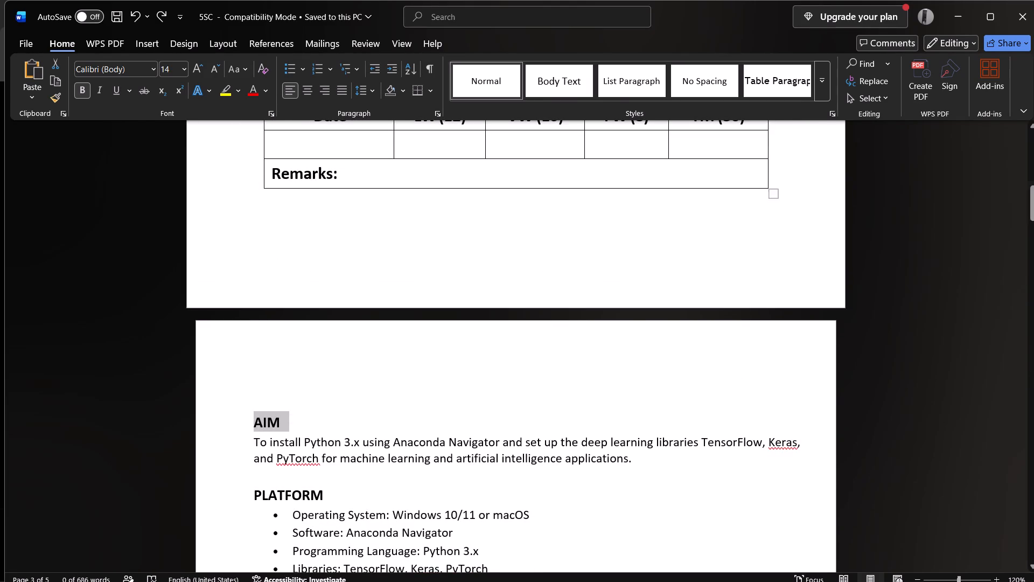
click(211, 65)
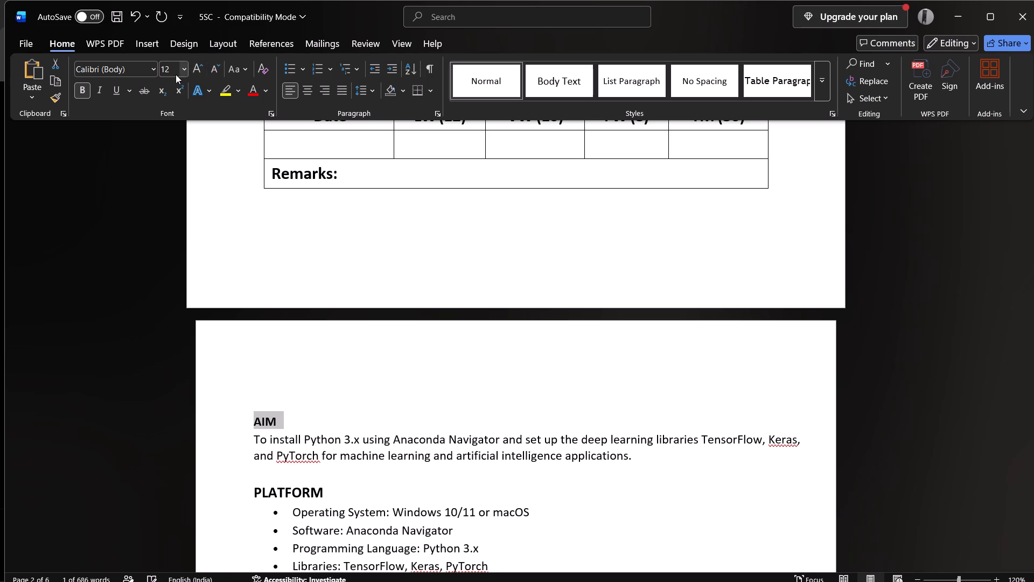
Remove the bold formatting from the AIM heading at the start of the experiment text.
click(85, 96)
Replace the text from the AIM heading through the end of EXPECTED OUTPUT with the copied experiment content.
click(237, 417)
drag(244, 419, 252, 423)
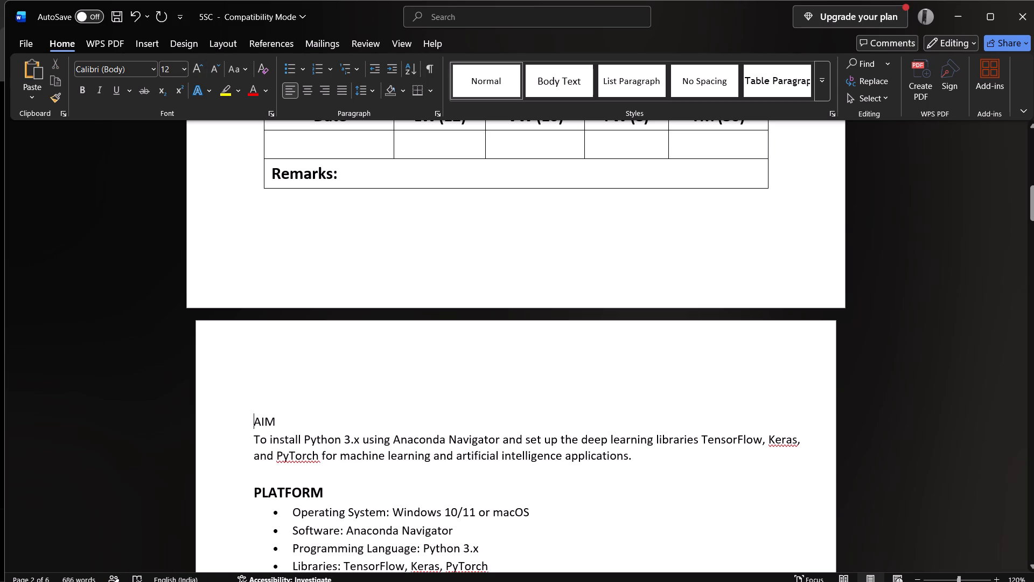
drag(252, 423, 299, 429)
click(244, 415)
drag(248, 417, 367, 456)
scroll(363, 456, down, 4)
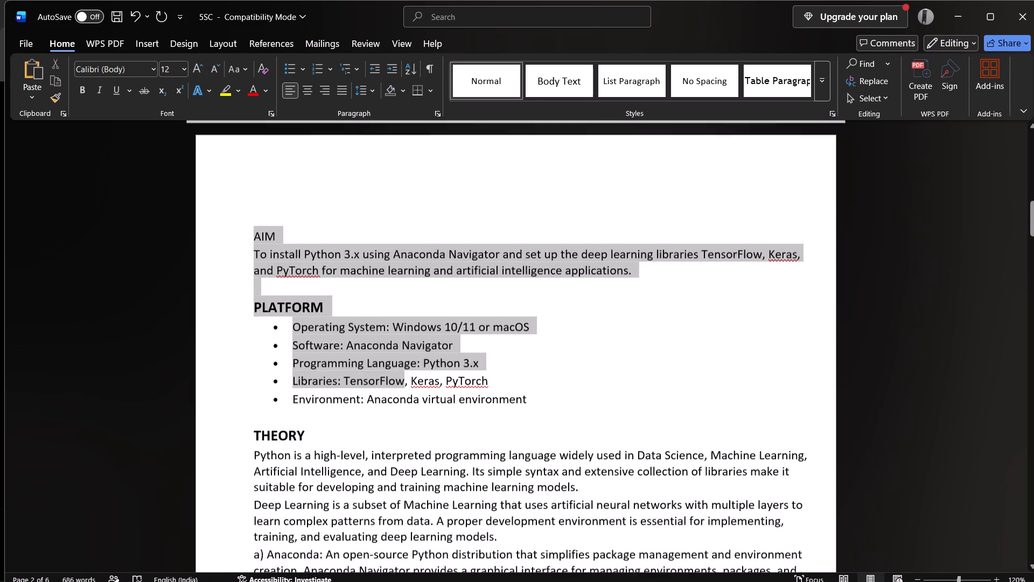
drag(367, 456, 470, 433)
scroll(398, 451, down, 17)
scroll(468, 435, down, 4)
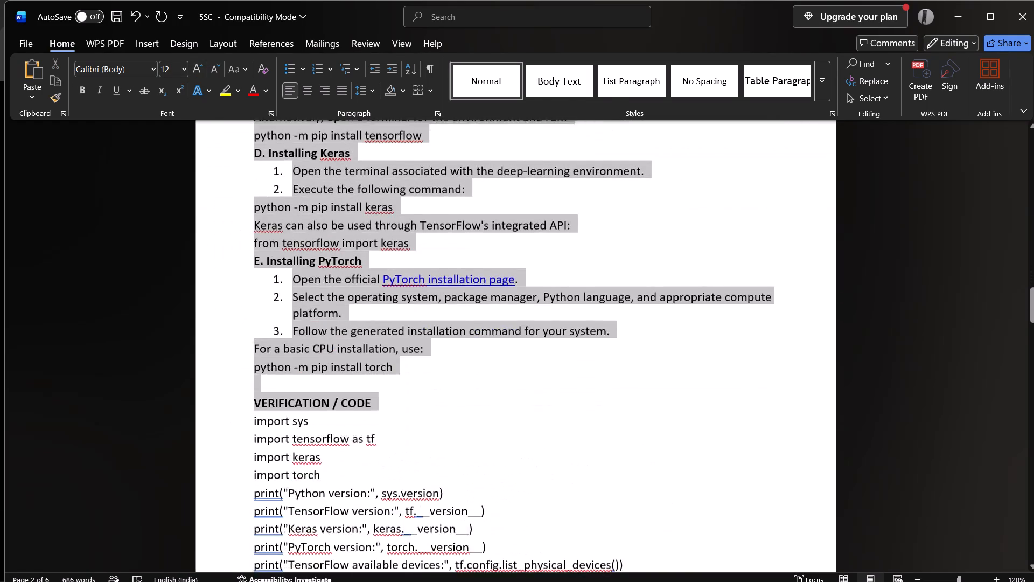
drag(470, 433, 467, 429)
scroll(469, 431, down, 8)
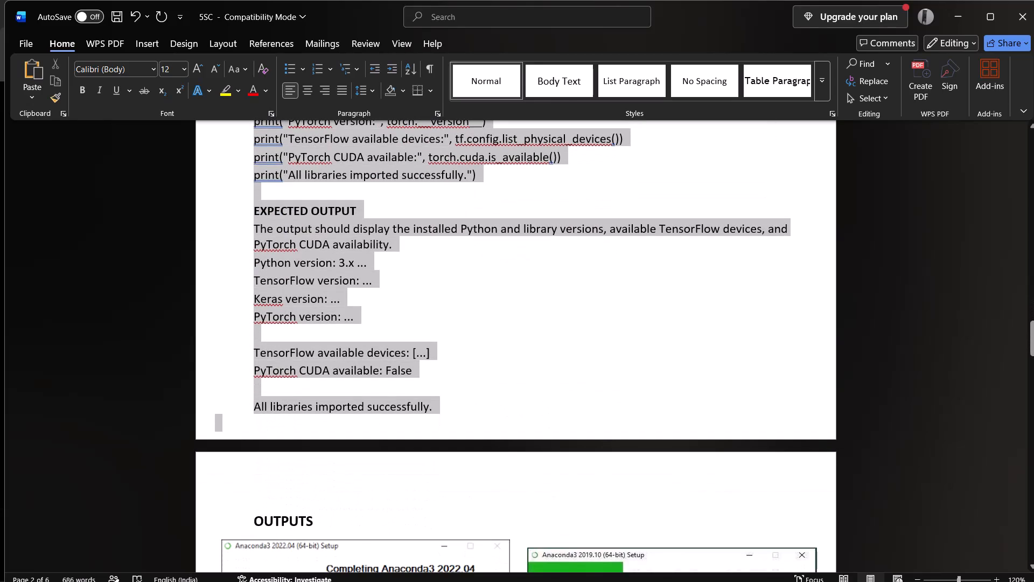
drag(467, 429, 470, 421)
key(ctrl+v)
Remove the bold from the paragraph under the "1. AIM" heading.
scroll(470, 419, up, 7)
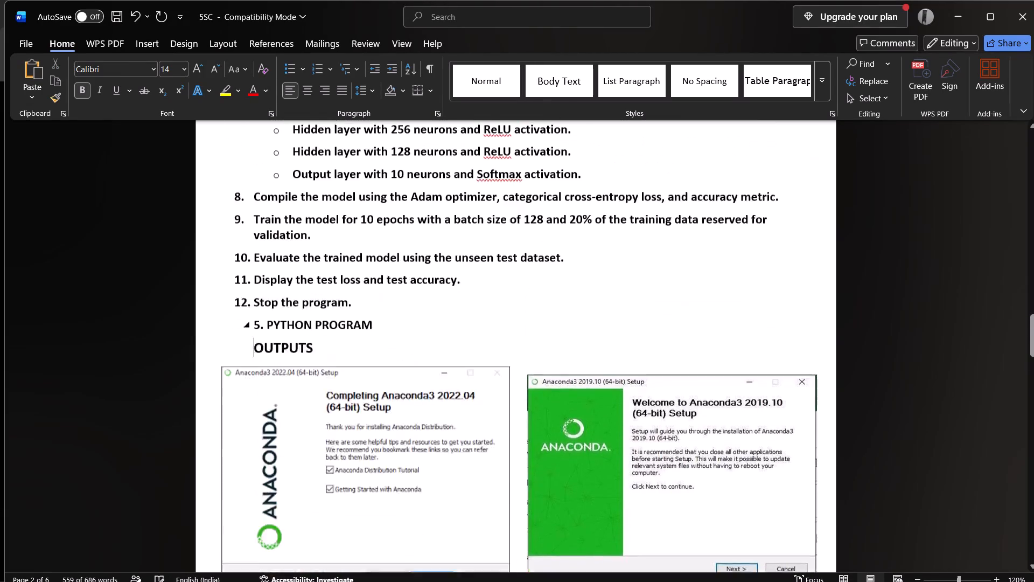
scroll(386, 403, up, 16)
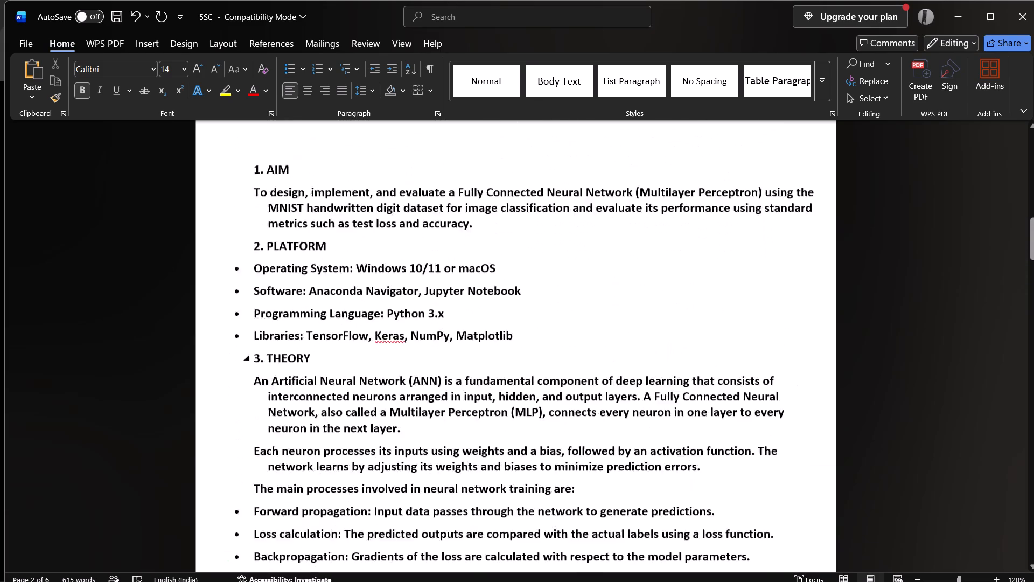
scroll(386, 403, up, 5)
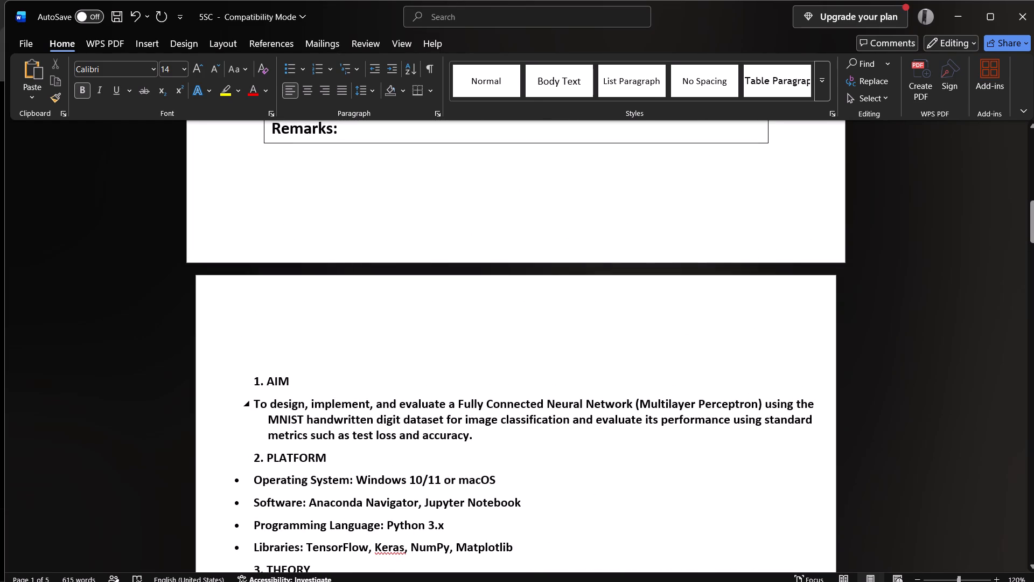
drag(480, 436, 259, 398)
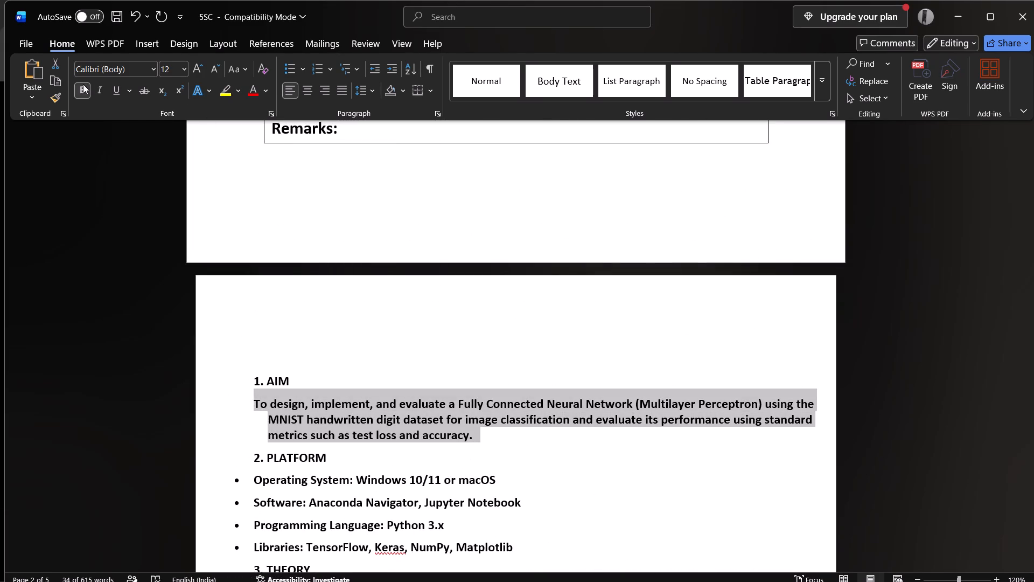
click(82, 84)
Enlarge the "1. AIM" heading to font size 14.
scroll(312, 298, down, 5)
scroll(312, 298, up, 3)
drag(305, 275, 232, 275)
click(199, 72)
Remove the bold from the four bulleted items under "2. PLATFORM" and increase their indent one level.
scroll(425, 396, down, 3)
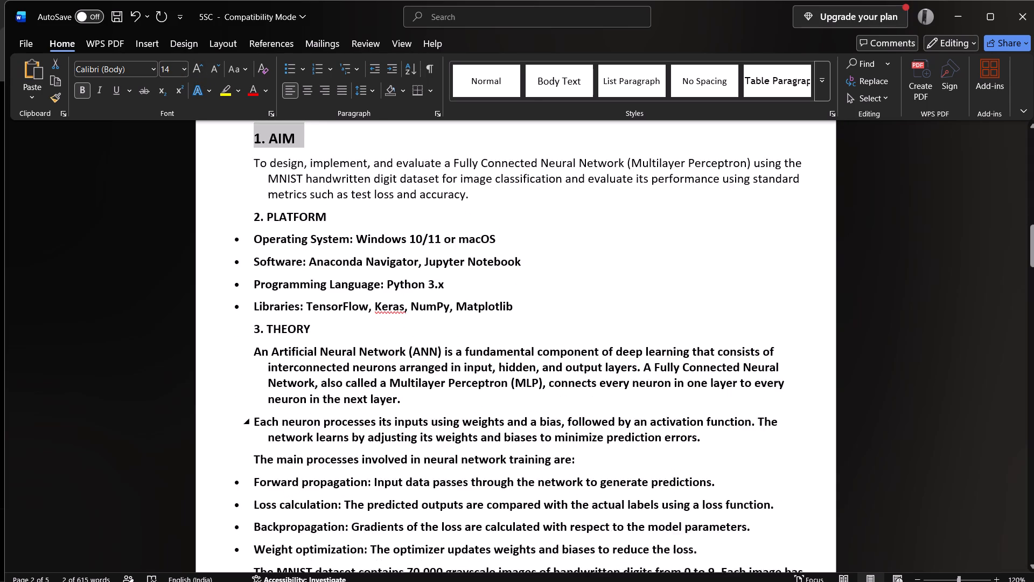
scroll(417, 383, up, 2)
drag(523, 397, 273, 338)
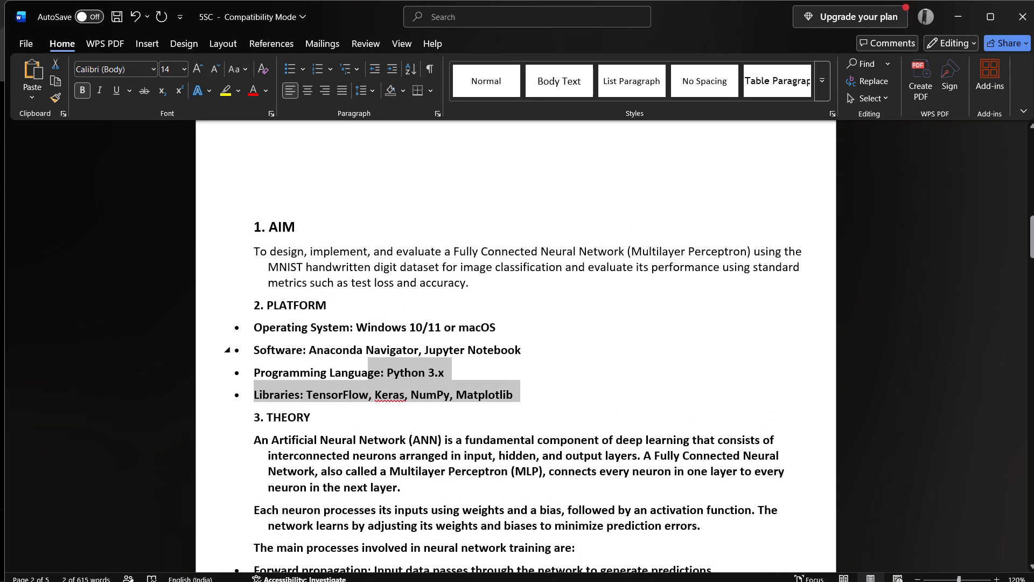
drag(273, 338, 261, 329)
click(80, 95)
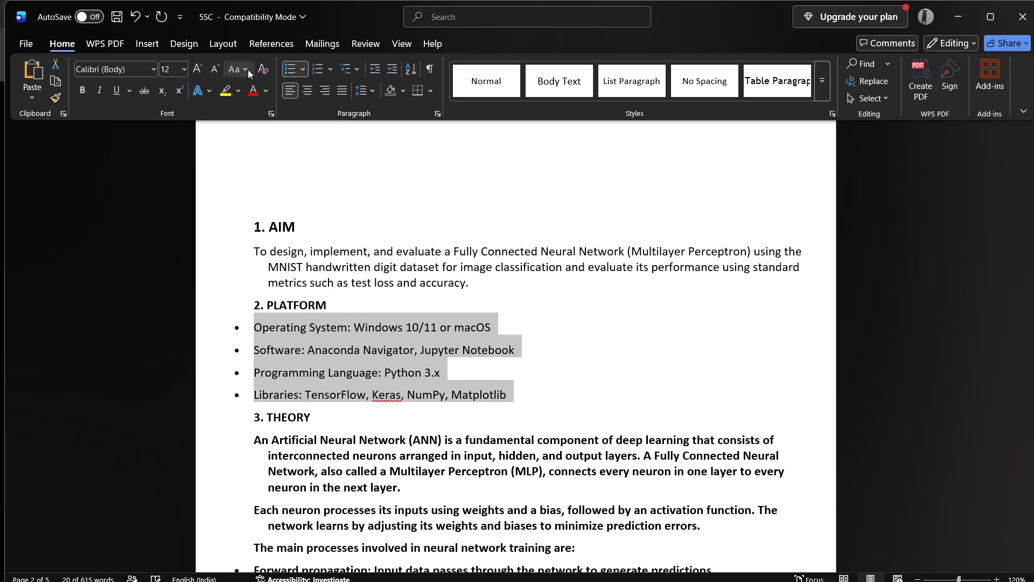
click(394, 66)
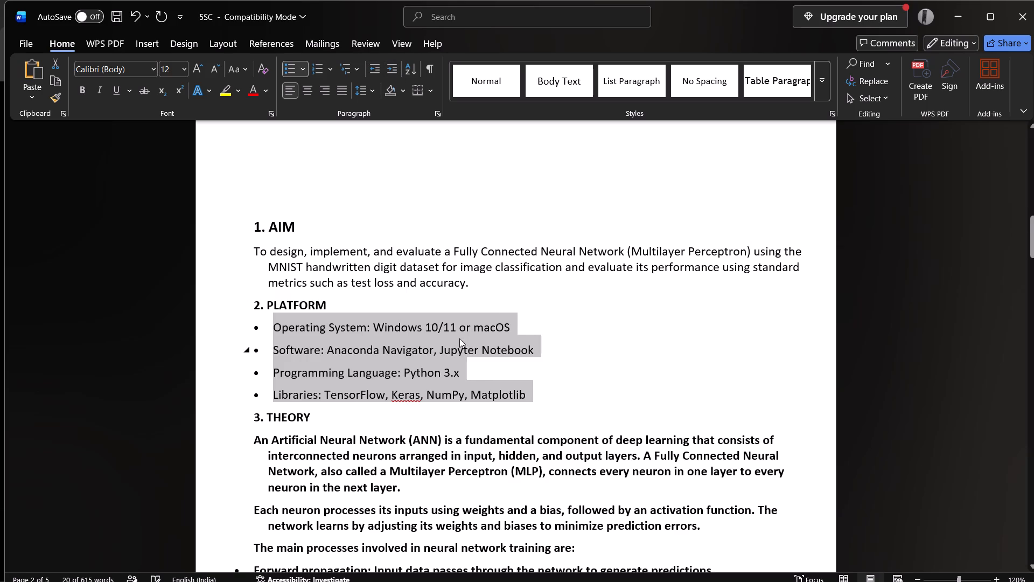
Remove the bold from all body text under "3. THEORY", through Categorical cross-entropy, and increase its indent one level.
scroll(401, 347, down, 2)
scroll(523, 459, down, 2)
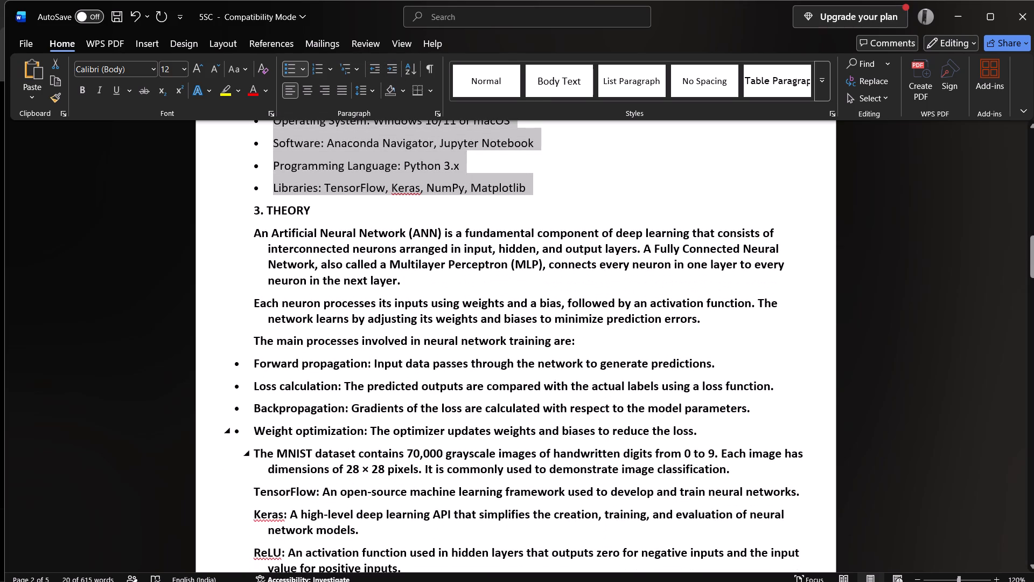
scroll(539, 493, down, 2)
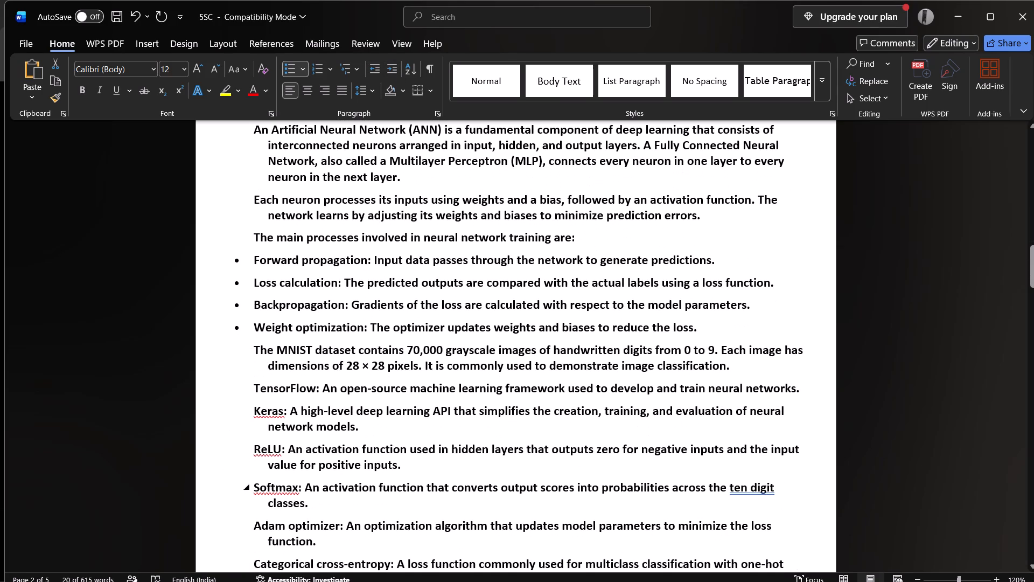
scroll(535, 487, down, 2)
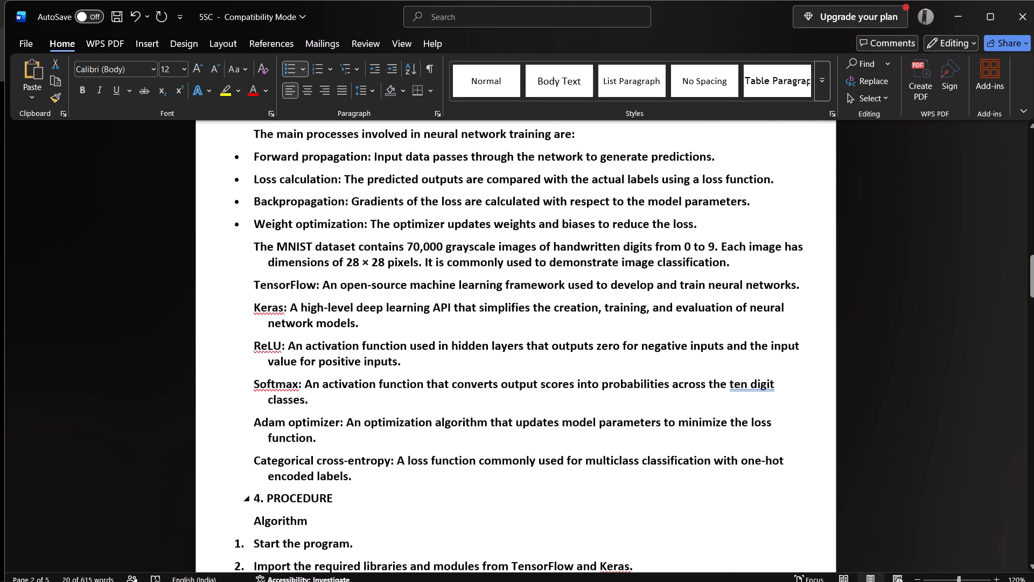
drag(355, 480, 283, 282)
scroll(284, 390, up, 4)
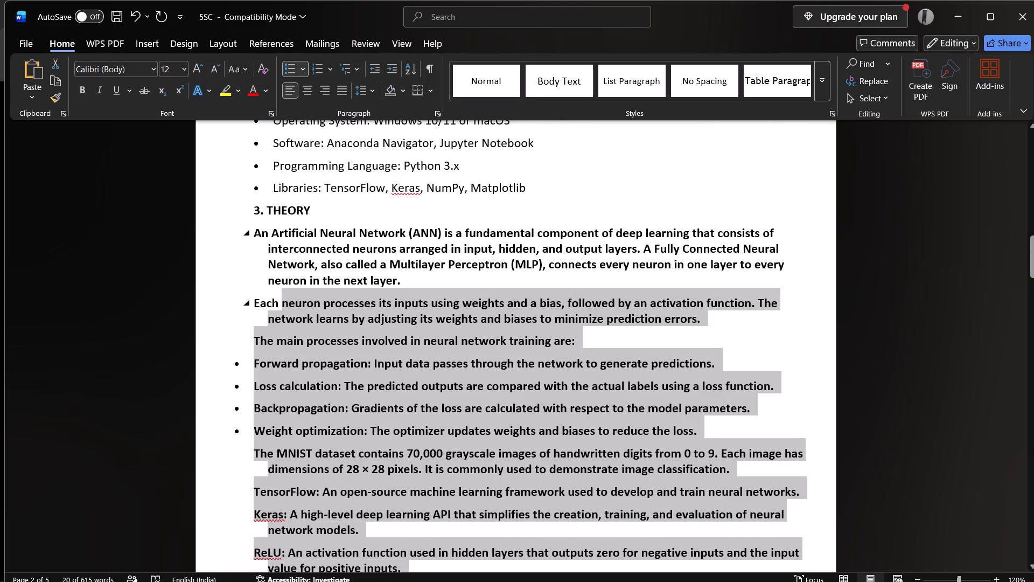
drag(283, 282, 262, 229)
click(87, 84)
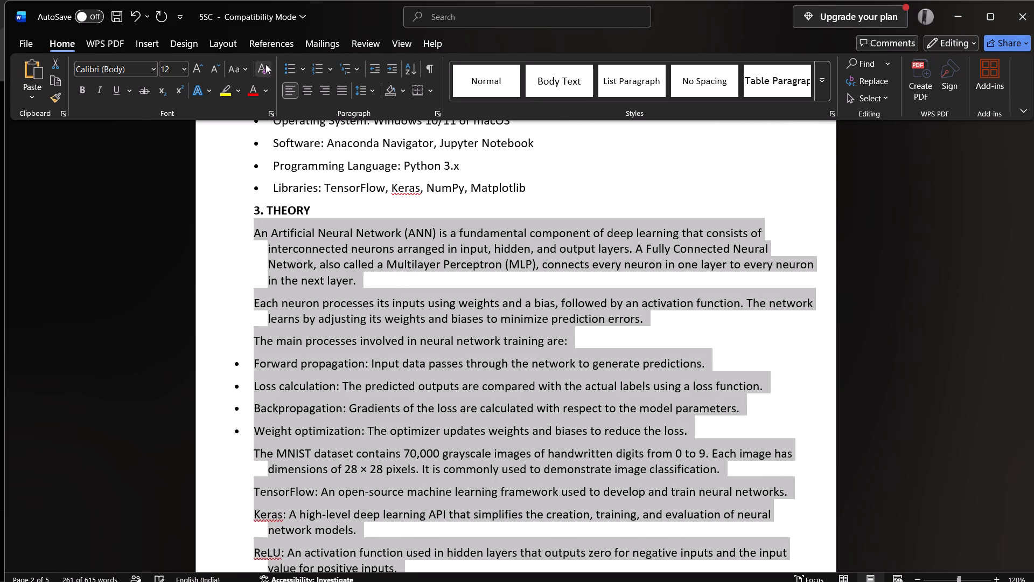
click(387, 67)
click(419, 283)
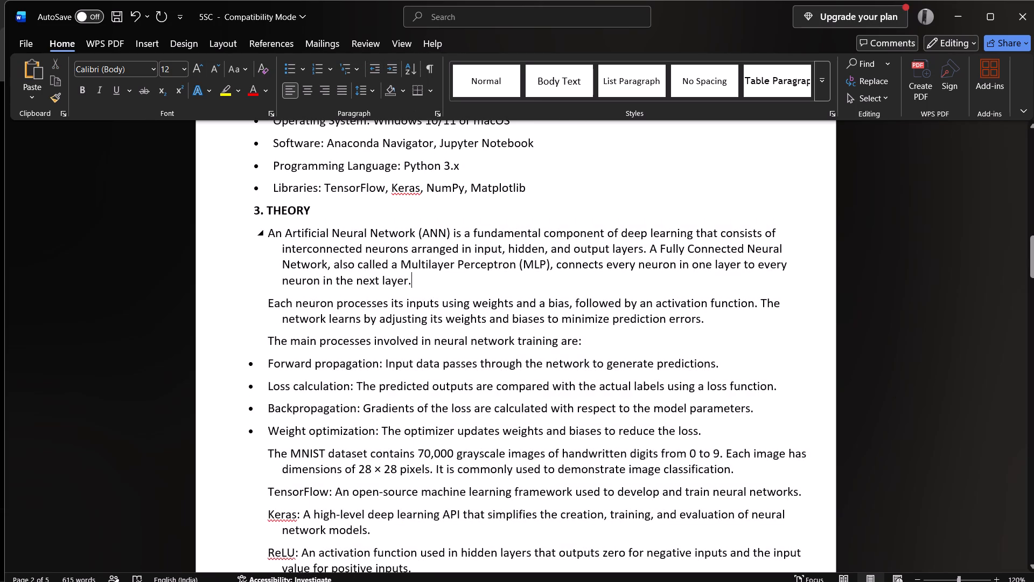
Enlarge the "4. PROCEDURE" heading to font size 14.
scroll(417, 282, down, 1)
scroll(428, 370, down, 2)
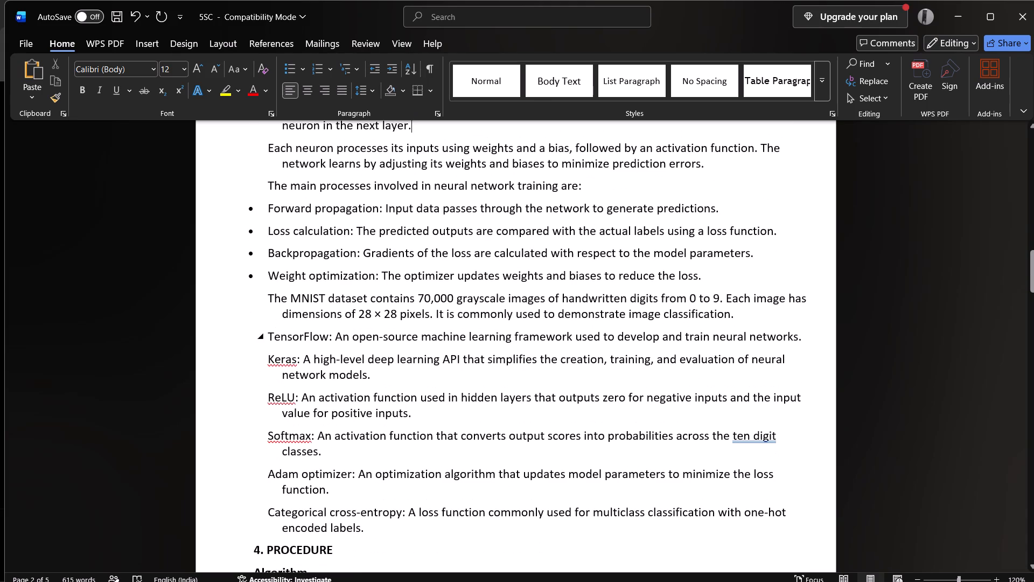
scroll(453, 332, down, 4)
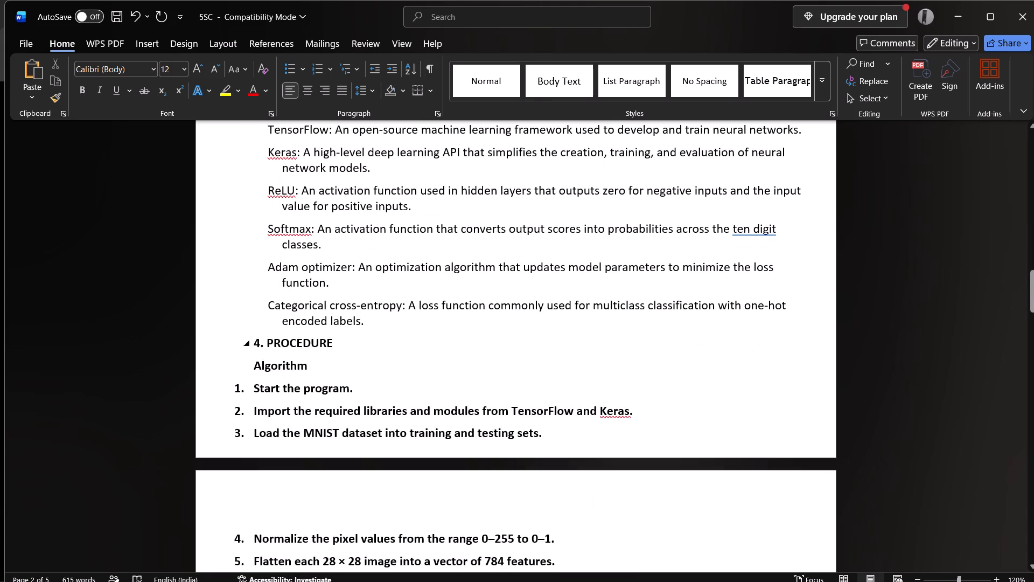
scroll(453, 336, up, 2)
scroll(393, 395, down, 1)
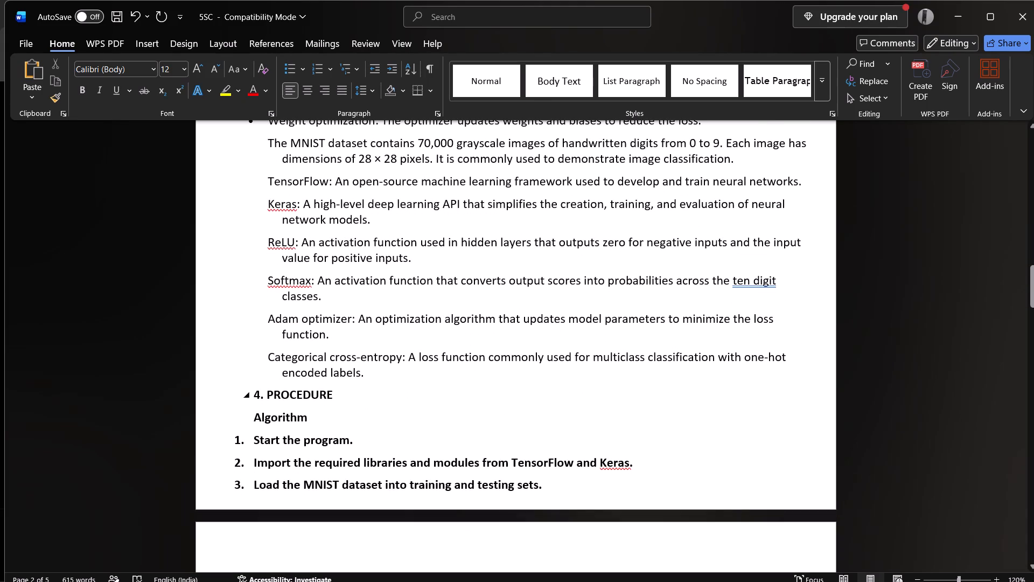
drag(357, 398, 242, 394)
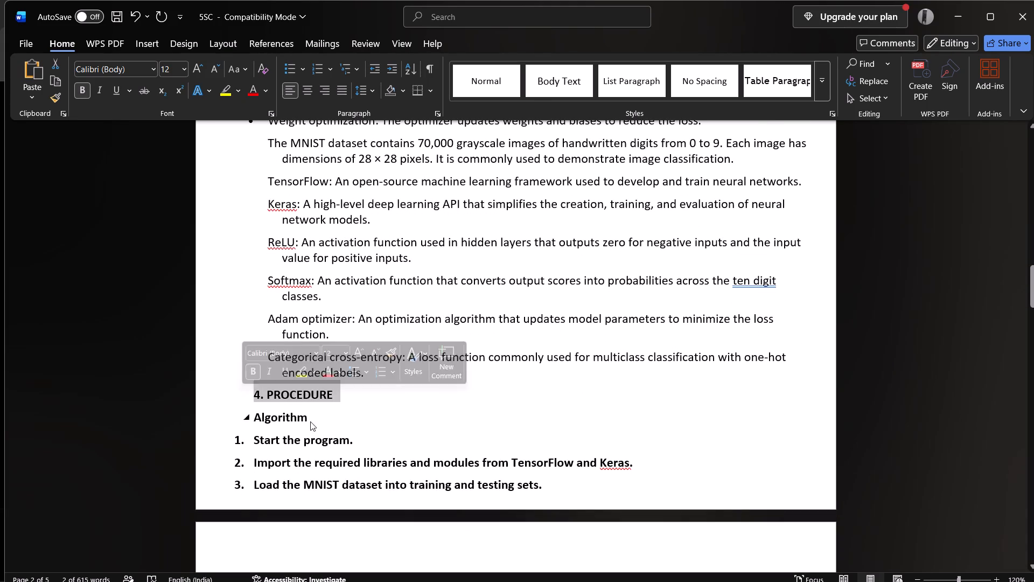
click(197, 66)
Enlarge the "3. THEORY" and "2. PLATFORM" headings to font size 14.
scroll(287, 199, up, 2)
scroll(334, 294, up, 3)
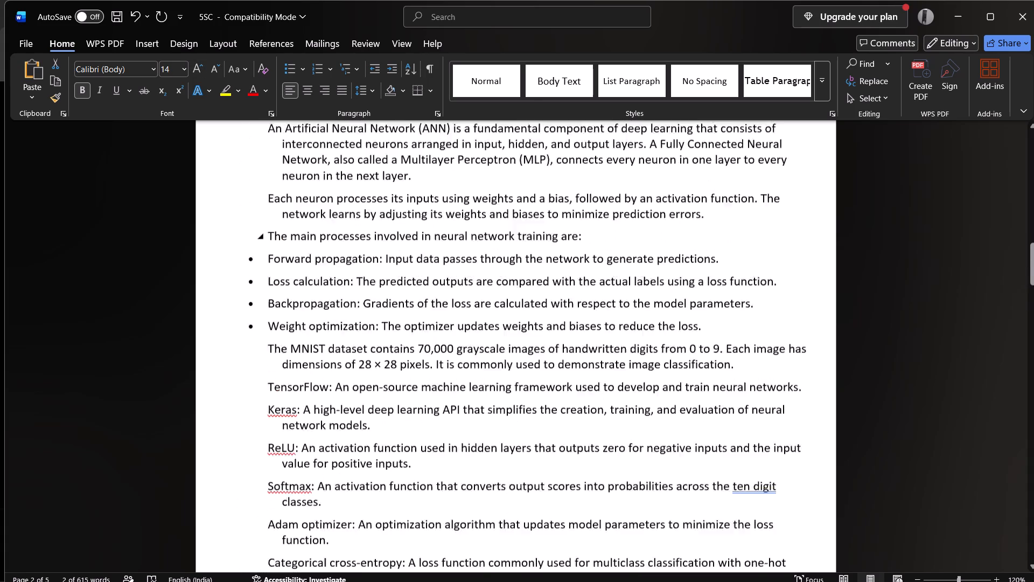
scroll(334, 294, up, 2)
drag(326, 265, 246, 253)
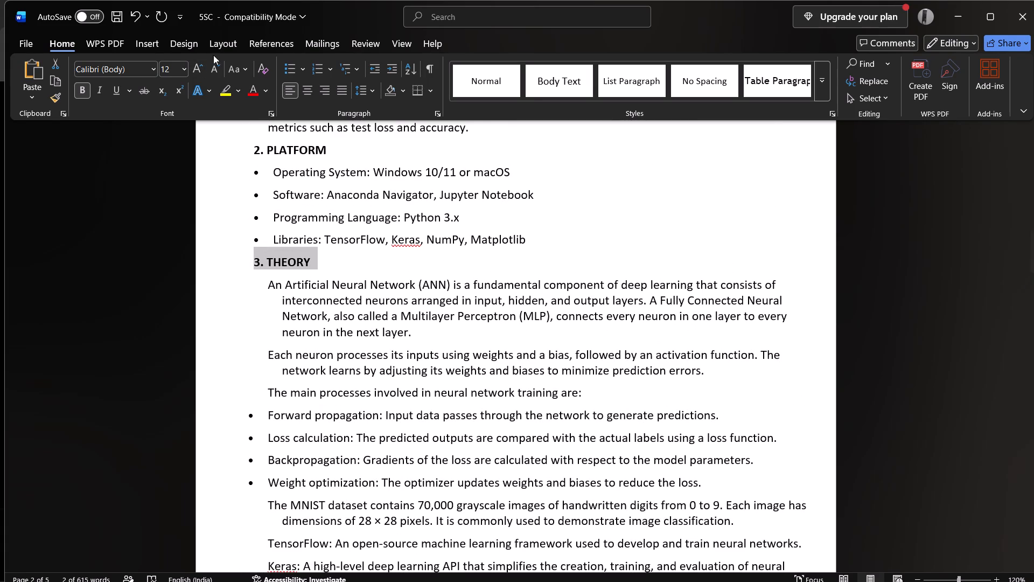
click(203, 63)
scroll(262, 143, up, 2)
drag(345, 259, 247, 248)
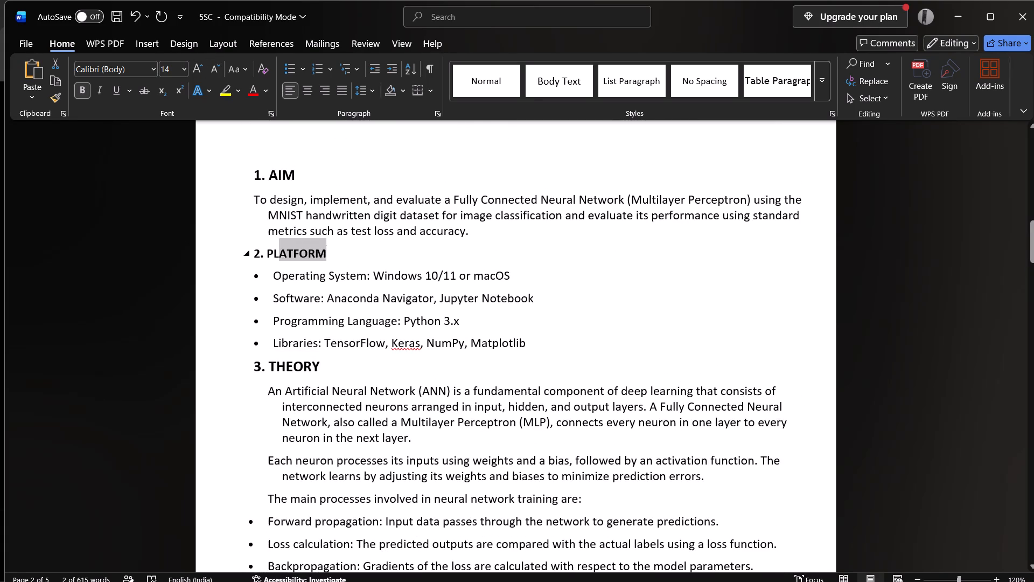
drag(247, 248, 240, 248)
click(201, 68)
Insert a blank line before the "2. PLATFORM" heading and an unbulleted blank line before the "3. THEORY" heading.
scroll(348, 278, down, 4)
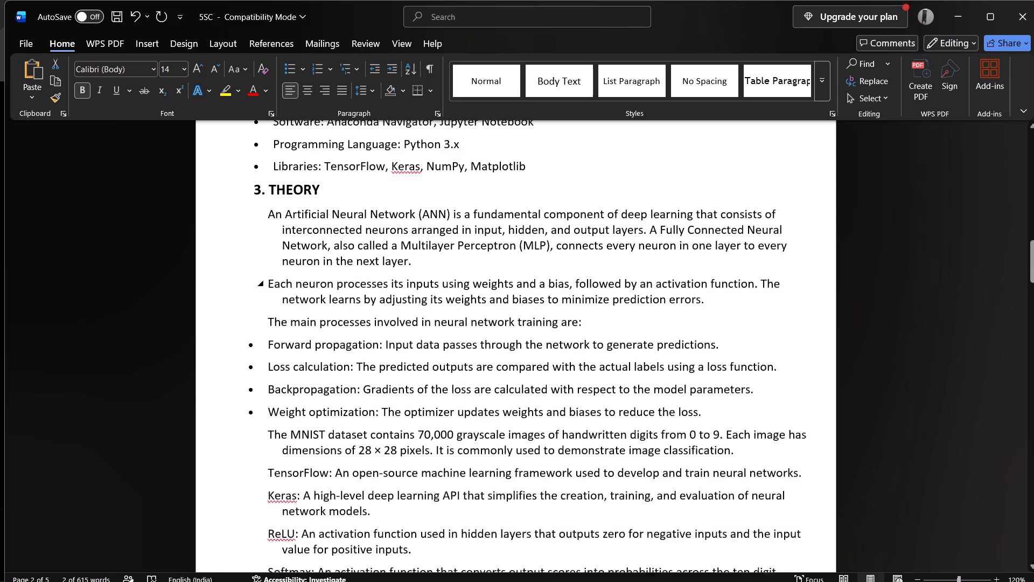
scroll(348, 277, up, 4)
click(487, 231)
key(Return)
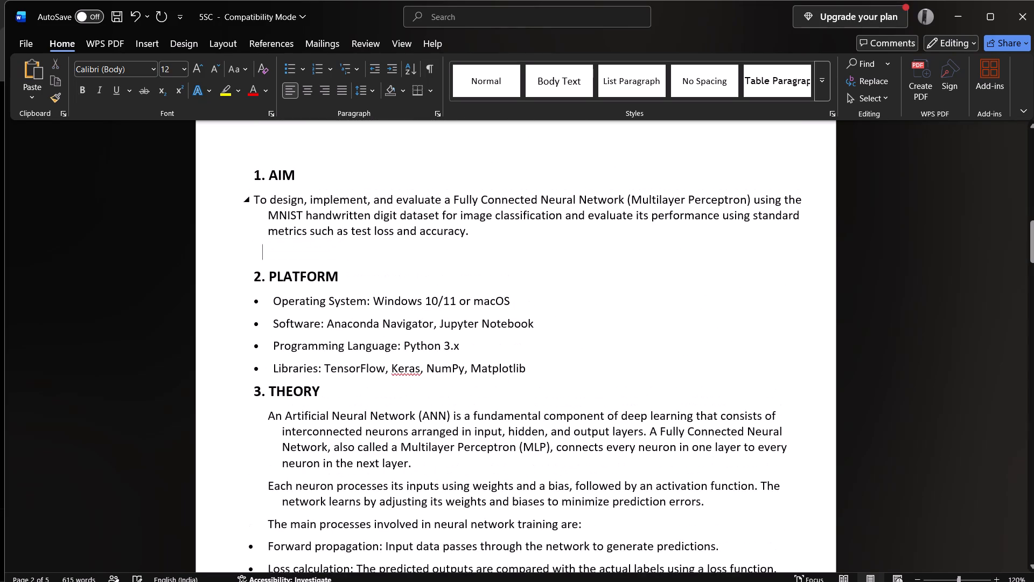
click(544, 360)
key(Return)
key(Return)
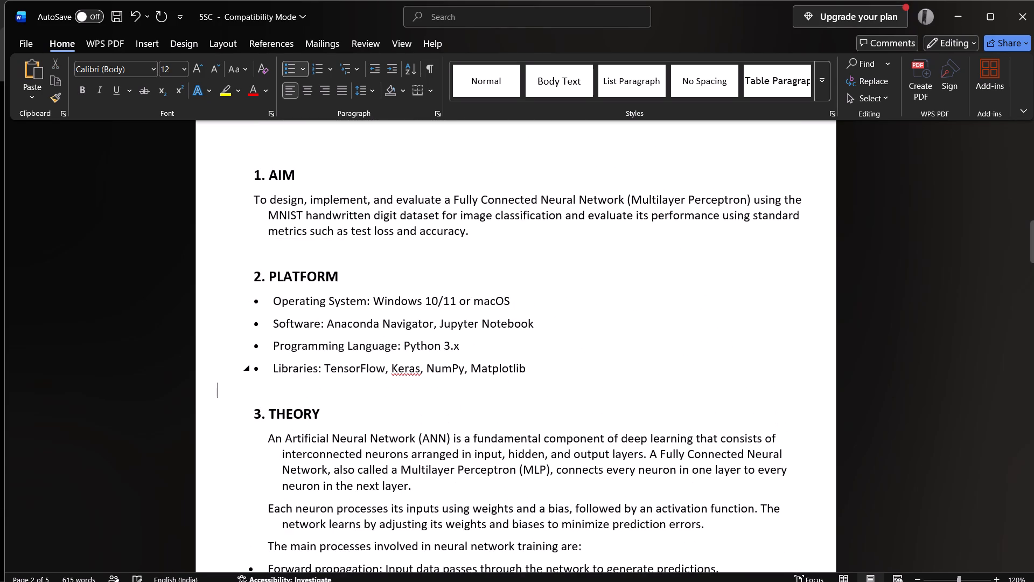
Add three blank lines after the Categorical cross-entropy paragraph so the "4. PROCEDURE" heading starts on the next page.
scroll(491, 423, down, 5)
scroll(480, 378, down, 4)
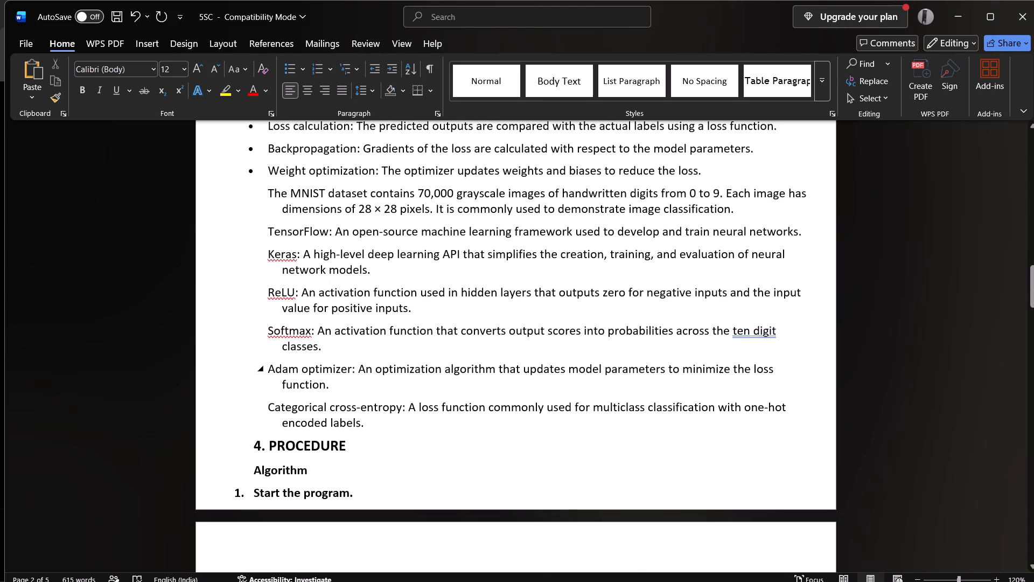
click(396, 425)
key(Return)
key(Return)
scroll(394, 413, down, 2)
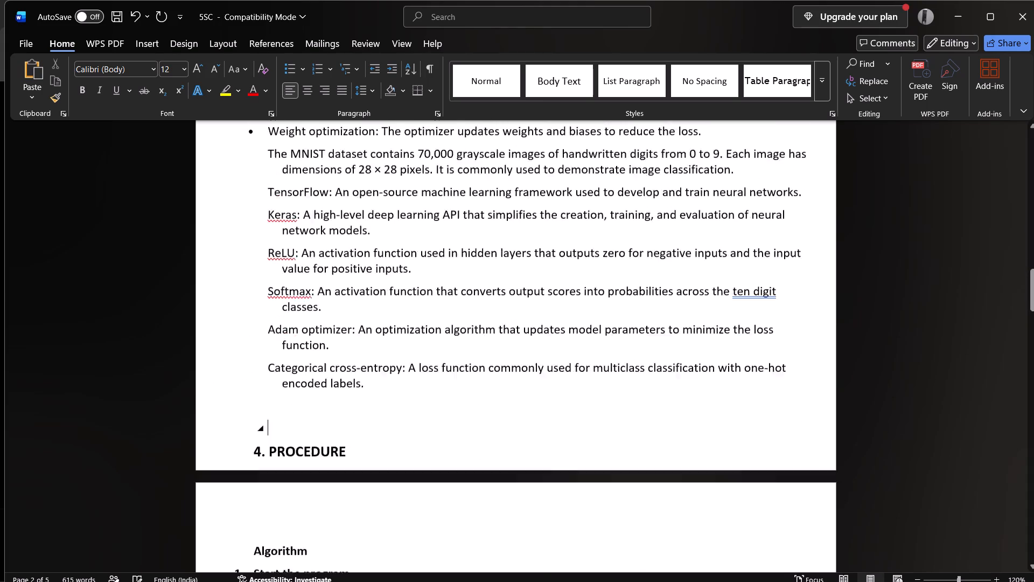
scroll(394, 413, down, 1)
key(Return)
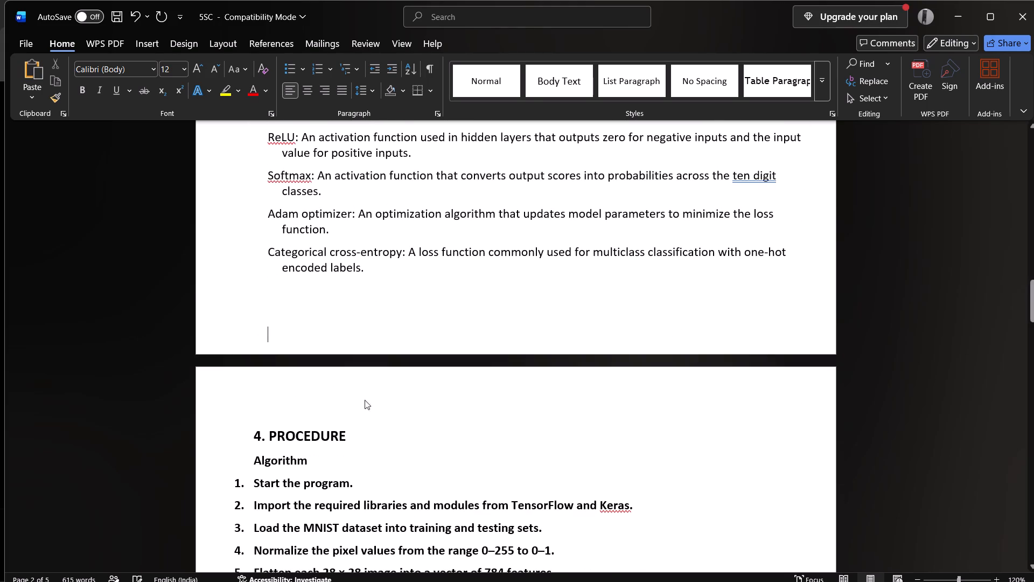
Remove the bold from the Algorithm label and its numbered steps under "4. PROCEDURE", and increase their indent one level.
scroll(365, 404, down, 3)
scroll(570, 467, down, 4)
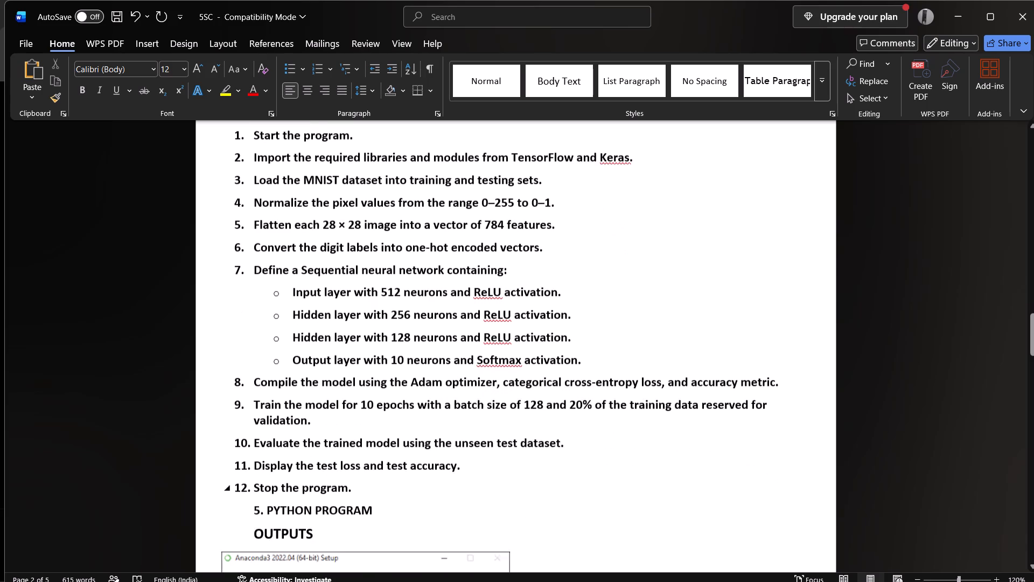
drag(357, 469, 274, 285)
scroll(304, 375, up, 3)
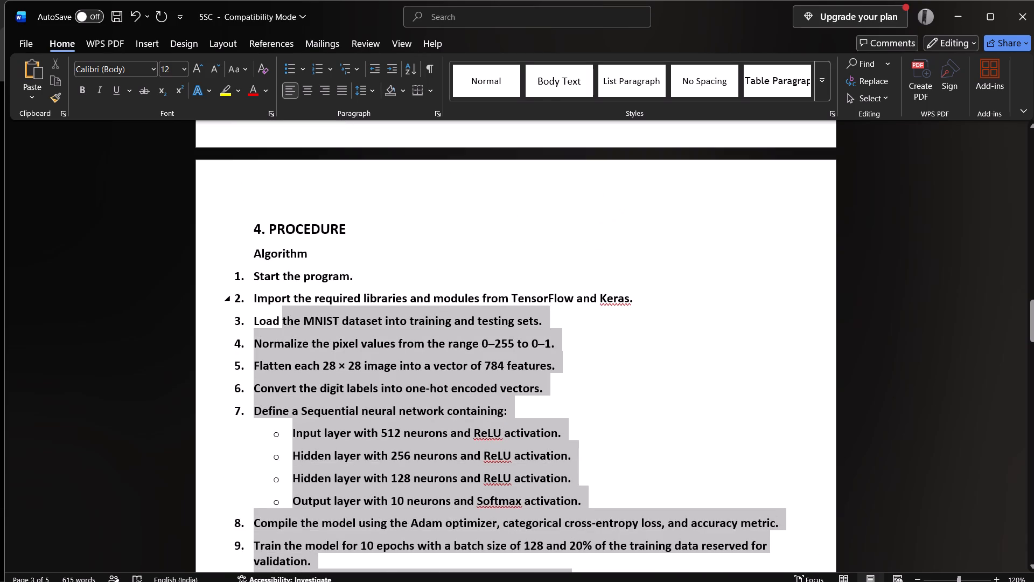
drag(274, 285, 261, 259)
click(76, 87)
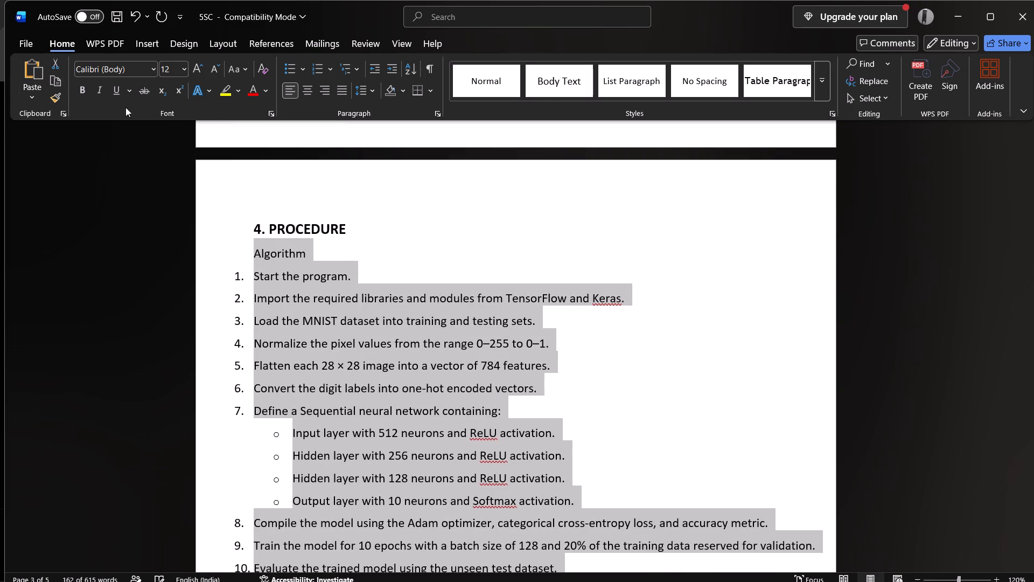
click(385, 70)
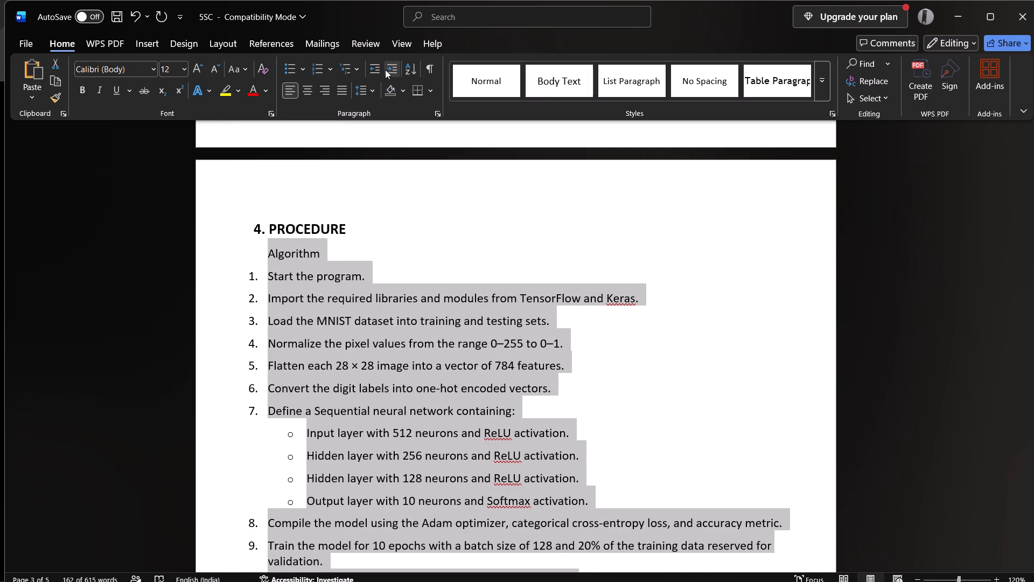
Increase the indent of the Algorithm label and its numbered steps one level, and decrease it one level to line up with the heading.
click(385, 70)
scroll(426, 287, down, 4)
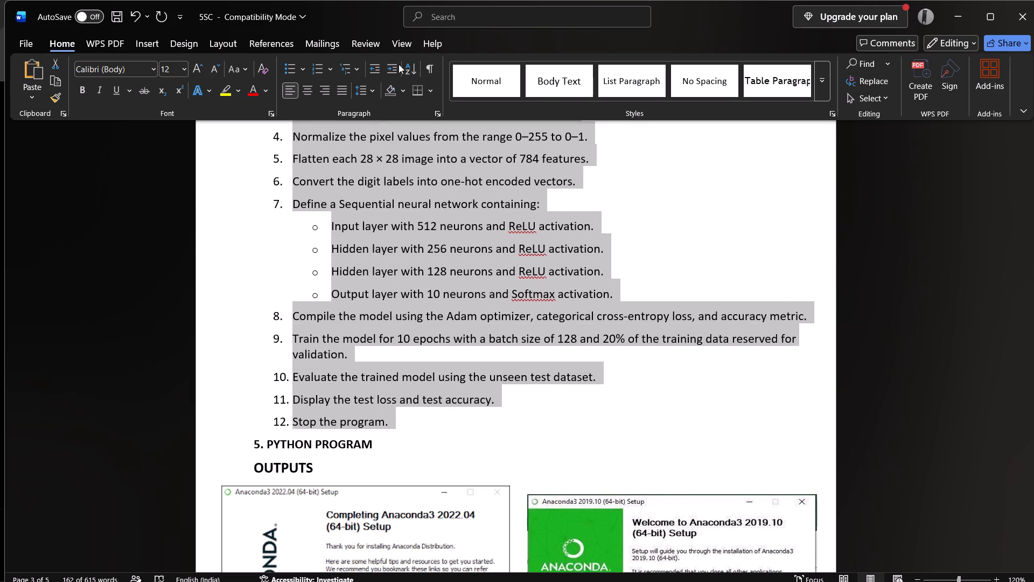
click(375, 64)
scroll(485, 357, up, 6)
click(460, 362)
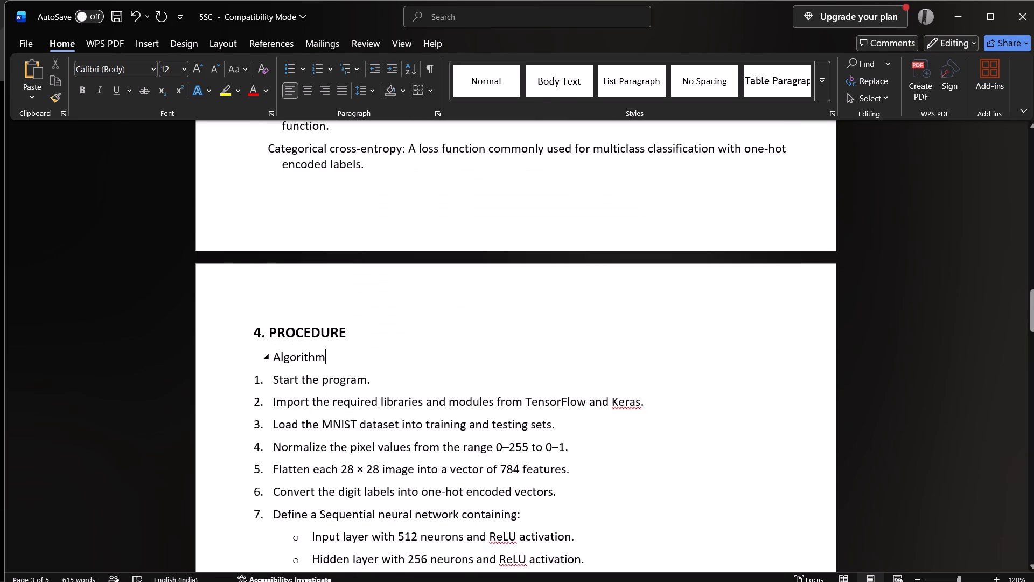
Delete the Algorithm label between the "4. PROCEDURE" heading and its numbered steps.
scroll(459, 361, down, 3)
drag(329, 200, 270, 195)
key(BackSpace)
Enlarge the "5. PYTHON PROGRAM" heading to font size 14.
scroll(590, 321, up, 2)
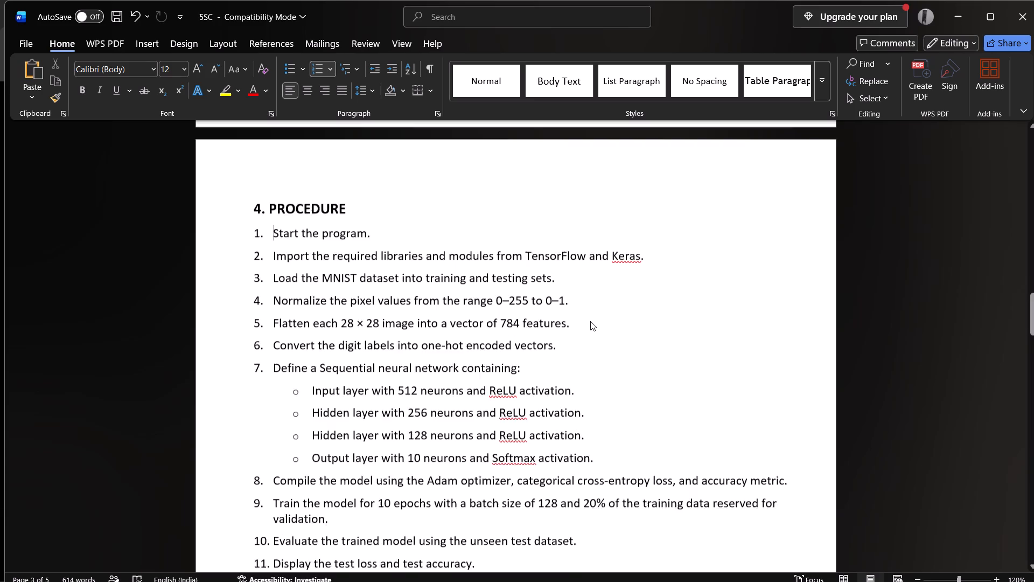
scroll(590, 321, up, 9)
scroll(547, 549, down, 4)
scroll(621, 414, down, 3)
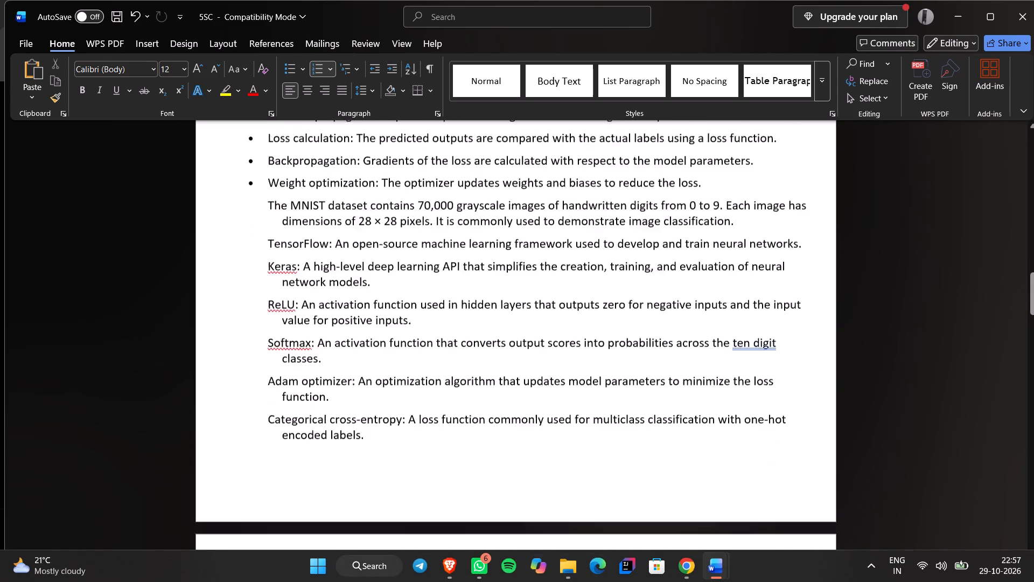
scroll(620, 403, down, 10)
scroll(570, 397, down, 2)
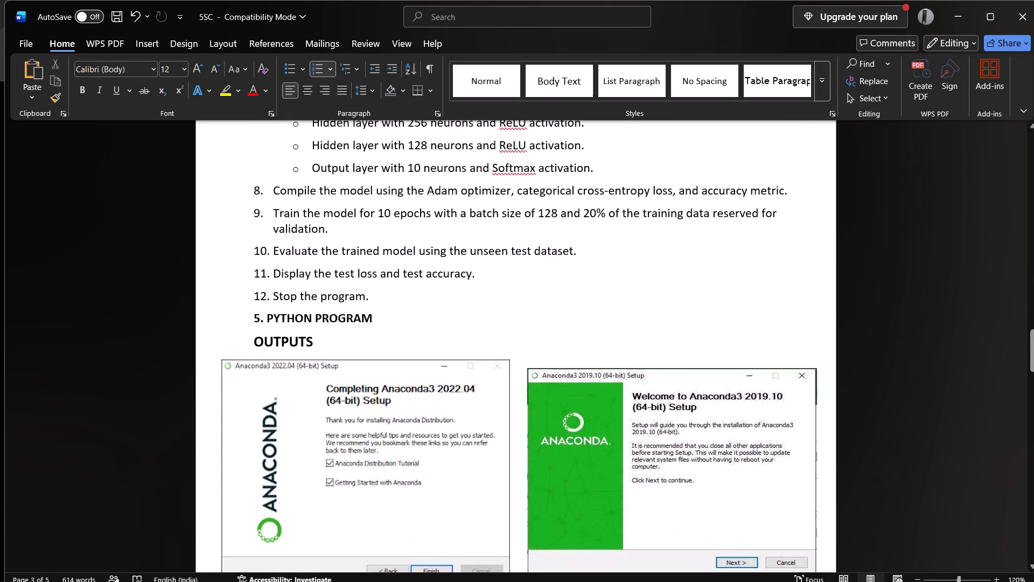
drag(388, 320, 236, 317)
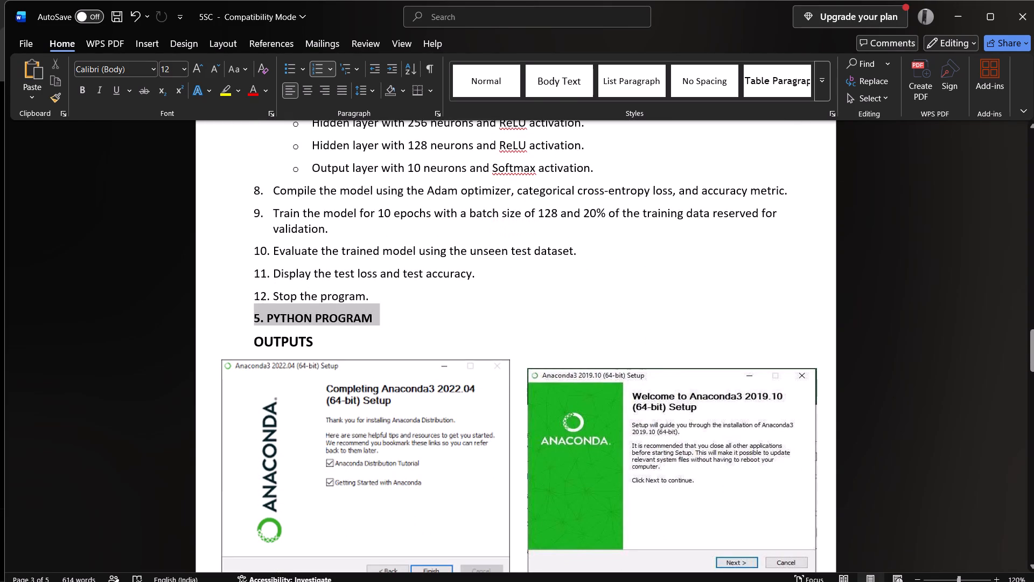
drag(236, 317, 233, 317)
click(195, 69)
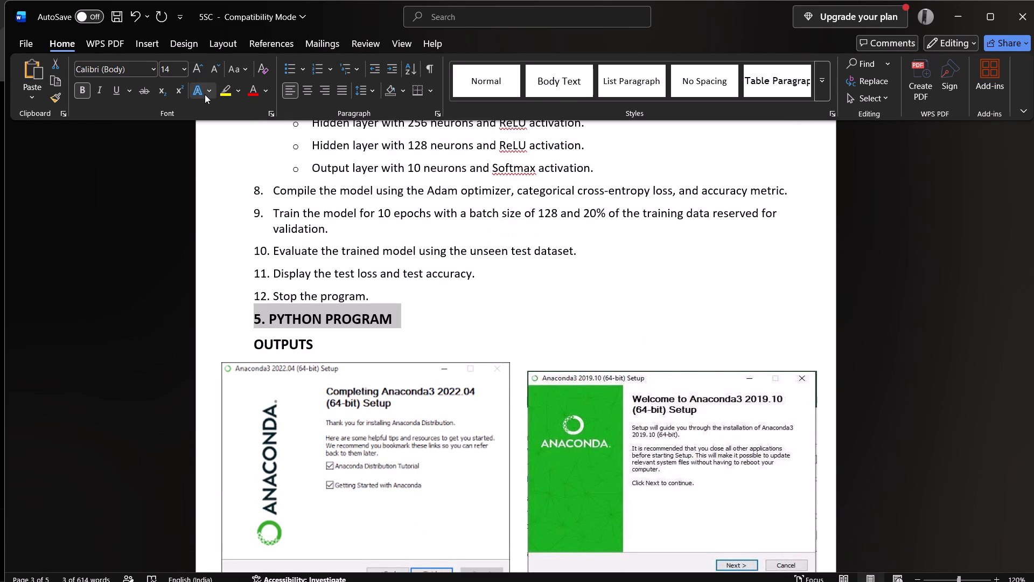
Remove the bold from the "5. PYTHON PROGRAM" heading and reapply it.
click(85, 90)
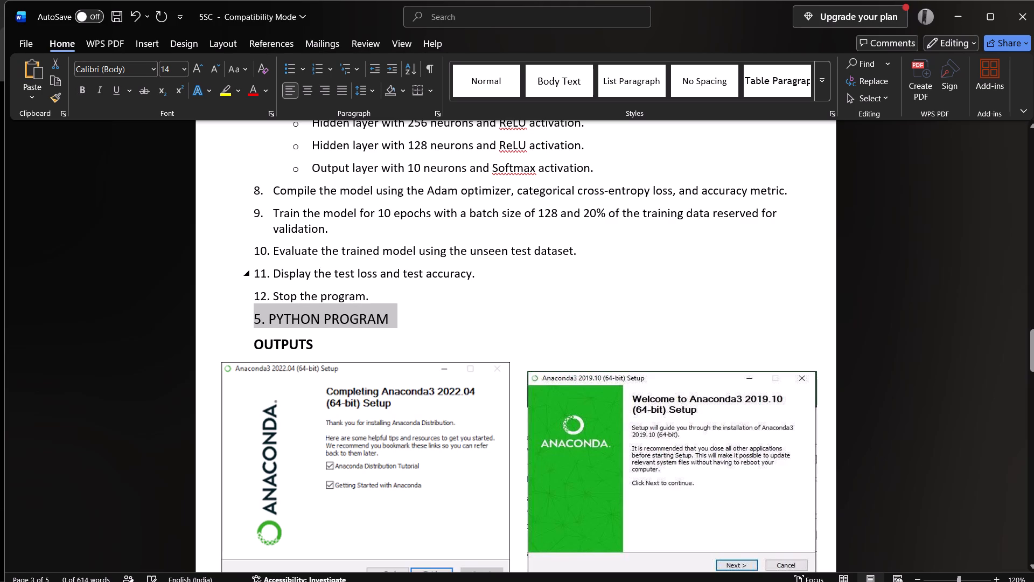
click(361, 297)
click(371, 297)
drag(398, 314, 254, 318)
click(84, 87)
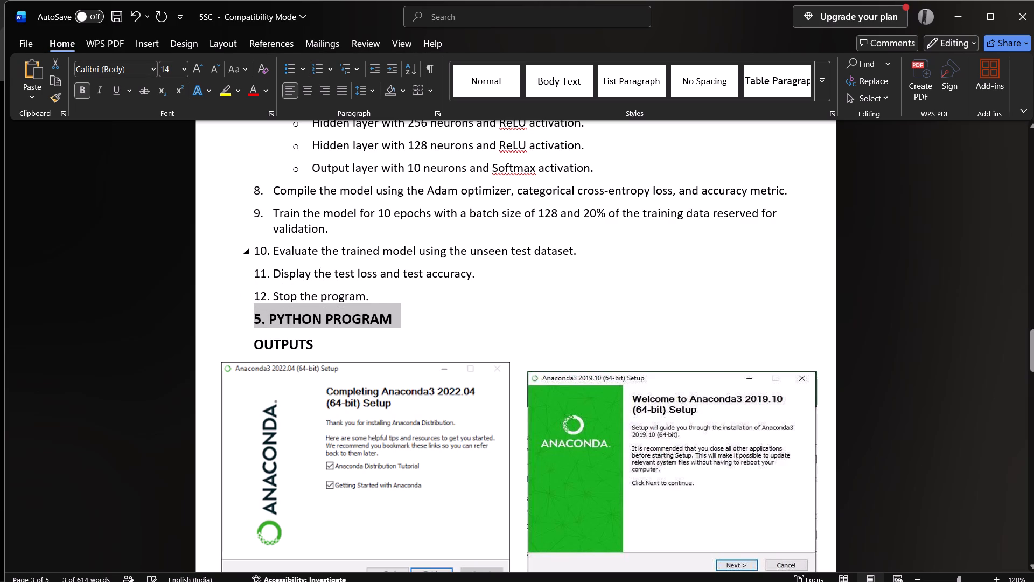
Insert an unnumbered blank line between the "Stop the program." step and the "5. PYTHON PROGRAM" heading.
click(385, 289)
key(Return)
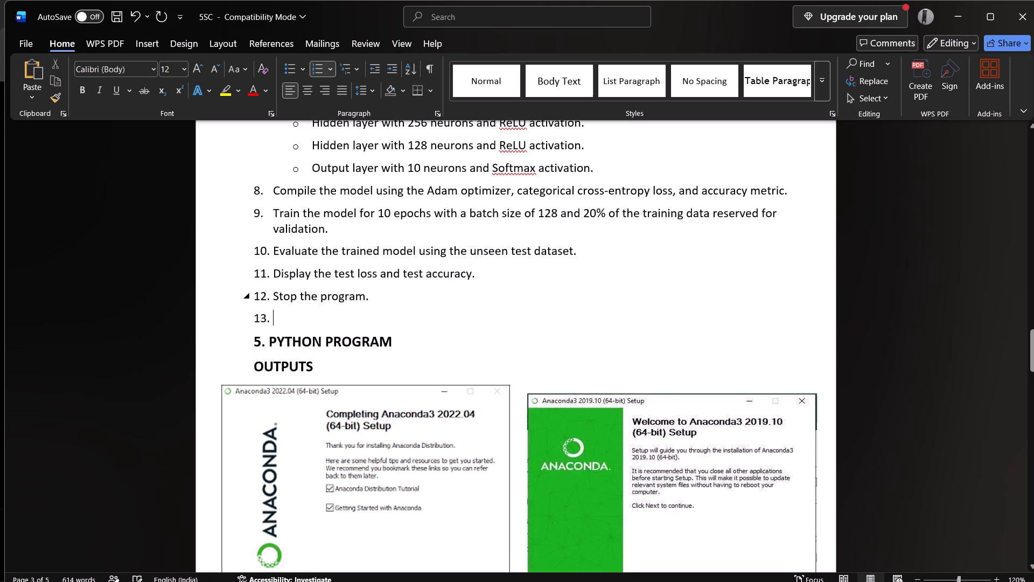
key(Return)
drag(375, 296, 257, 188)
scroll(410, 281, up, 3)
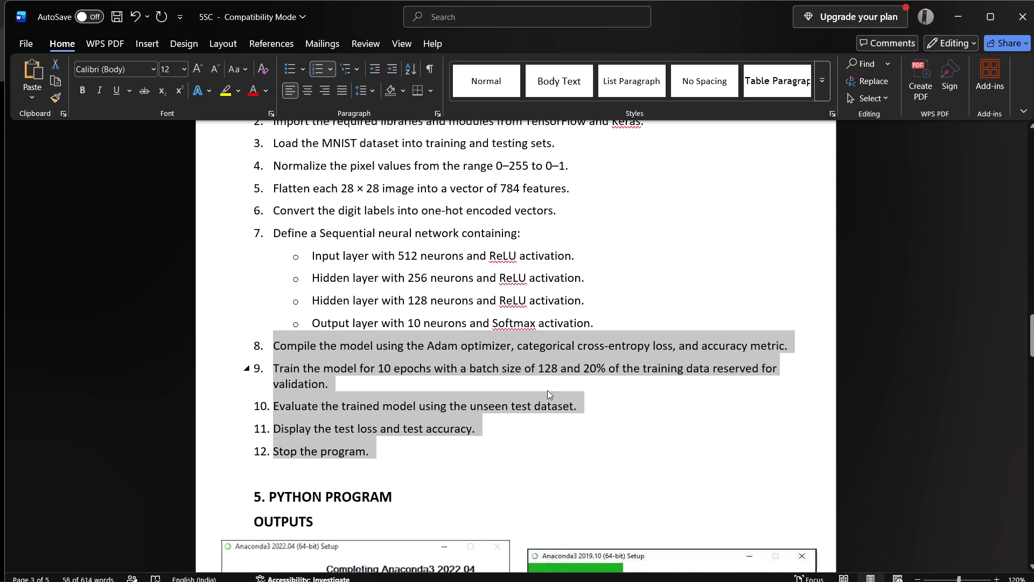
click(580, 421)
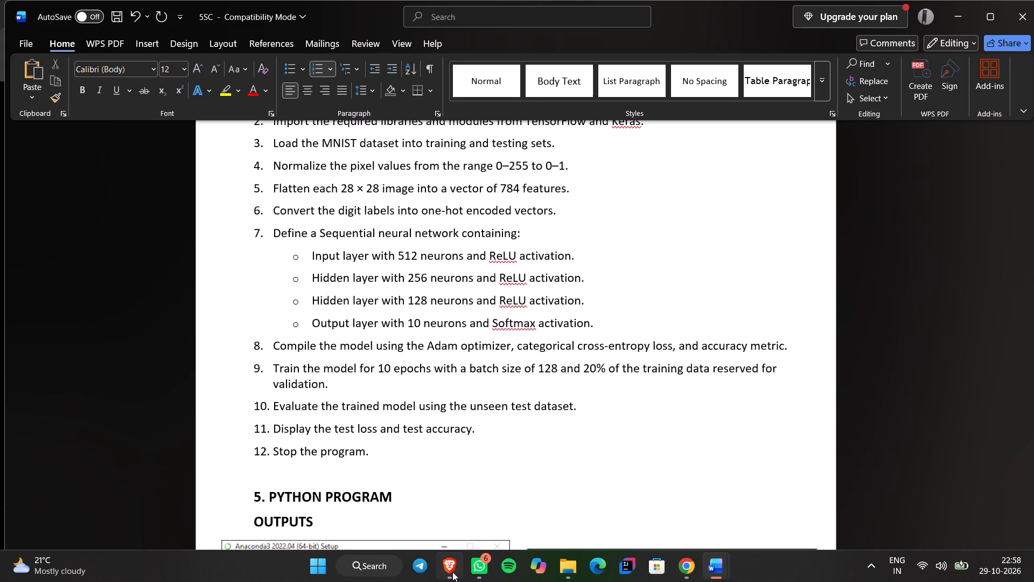
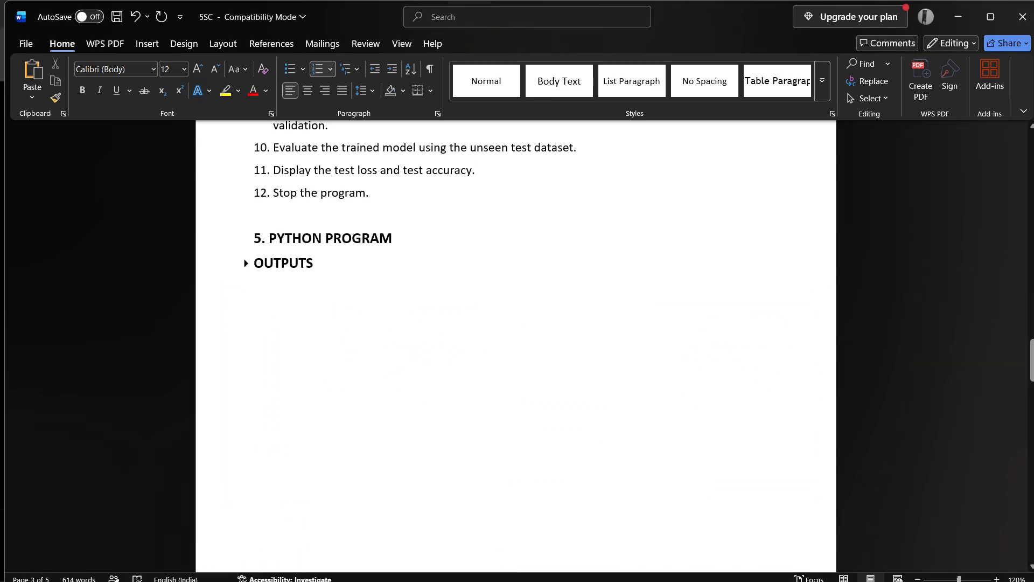
scroll(334, 296, down, 2)
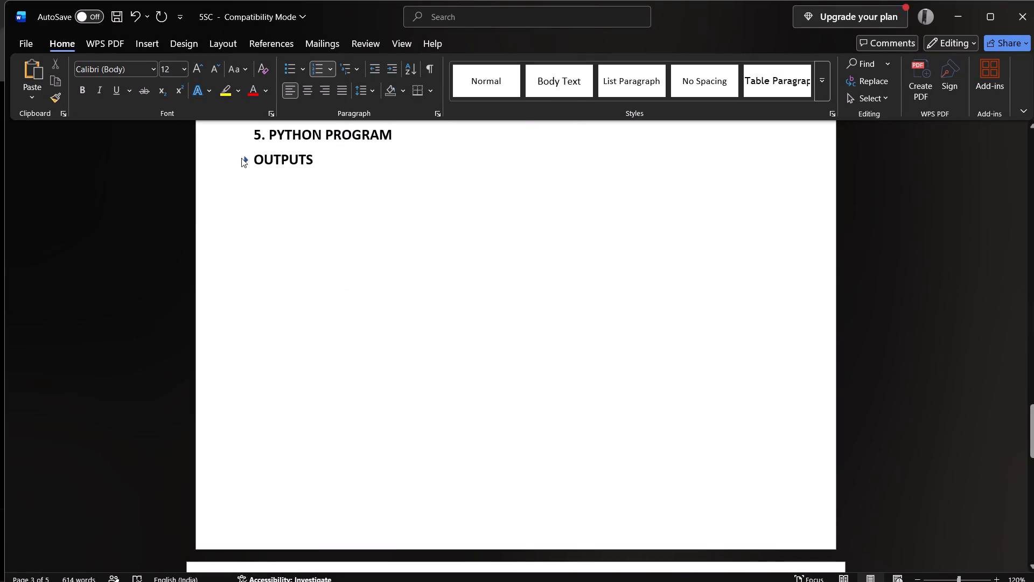
click(241, 158)
drag(312, 158, 233, 165)
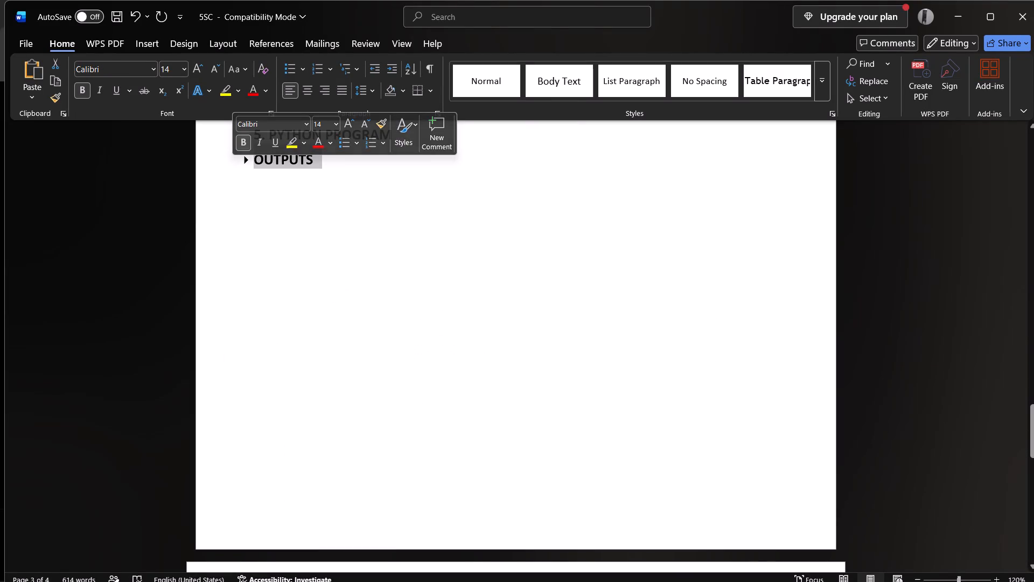
key(Delete)
scroll(485, 258, down, 15)
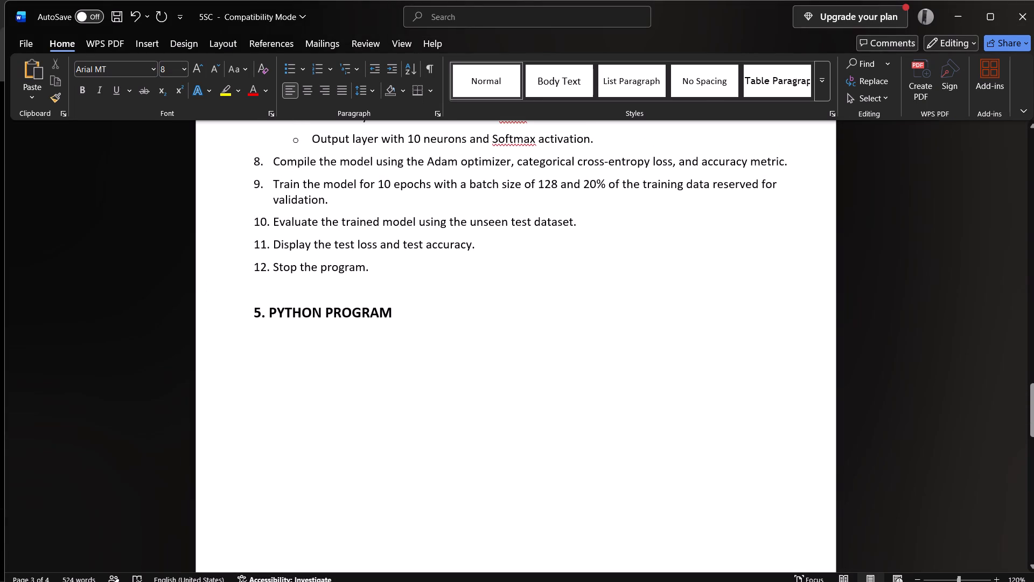
key(Return)
key(space)
key(space)
key(space)
key(space)
key(space)
key(space)
key(space)
key(space)
key(space)
key(space)
key(space)
key(space)
key(space)
key(space)
key(space)
key(space)
key(space)
key(space)
key(space)
key(space)
key(space)
key(ctrl+v)
scroll(383, 336, up, 7)
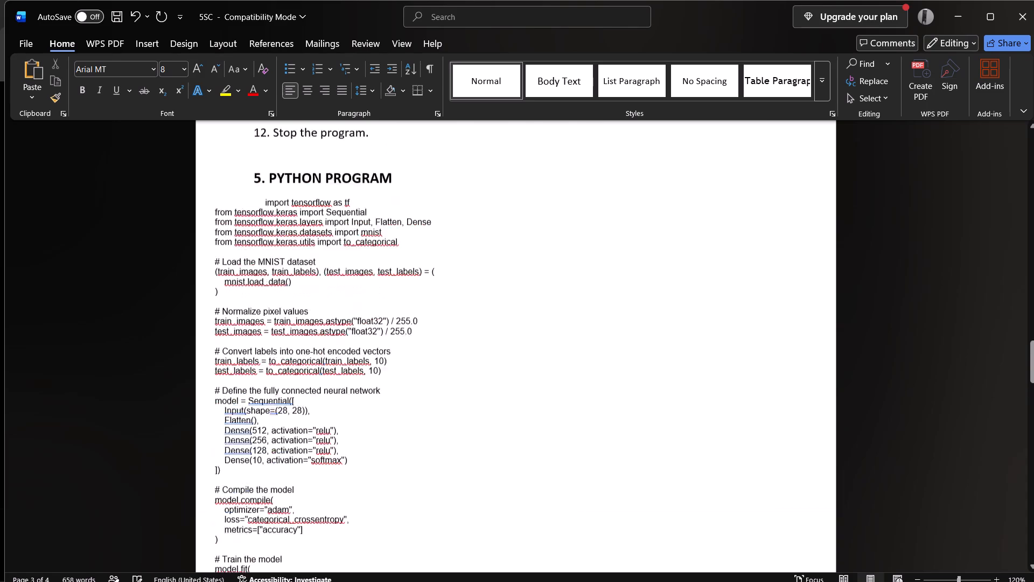
Indent all code lines after "import tensorflow as tf" by one level, aligning them with the "5. PYTHON PROGRAM" heading.
click(264, 281)
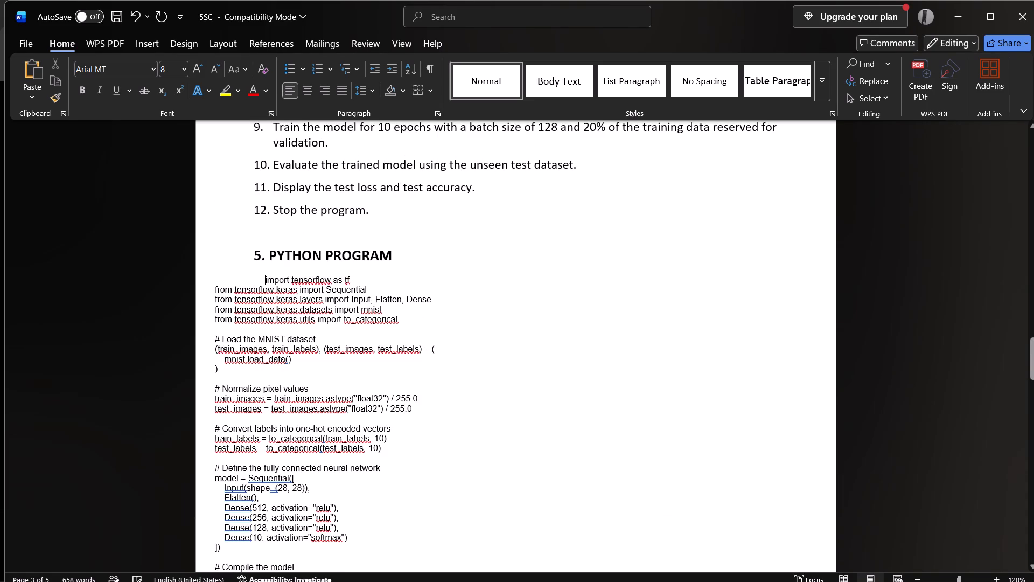
drag(209, 286, 295, 336)
scroll(287, 331, down, 2)
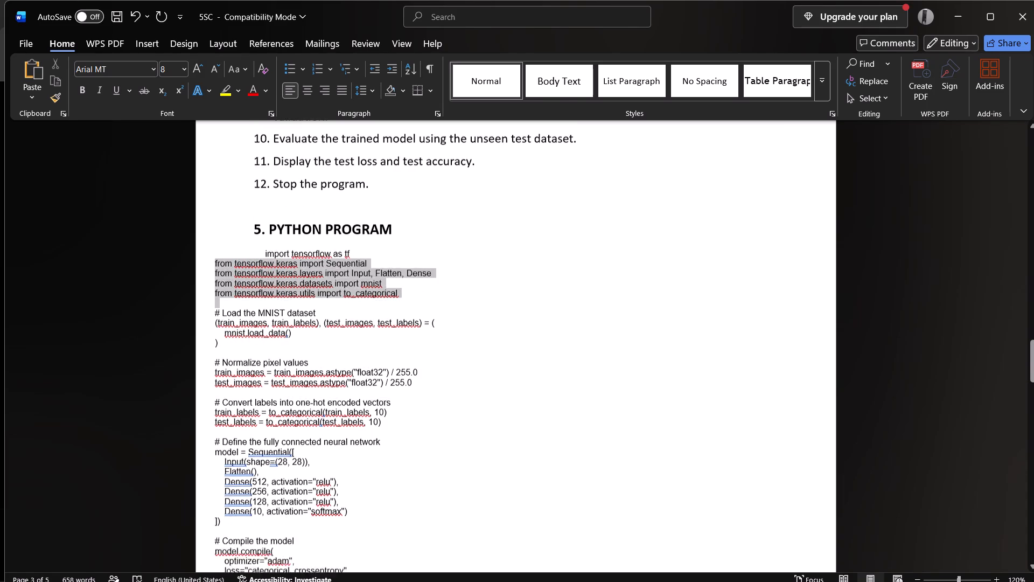
scroll(295, 336, down, 10)
drag(295, 336, 386, 319)
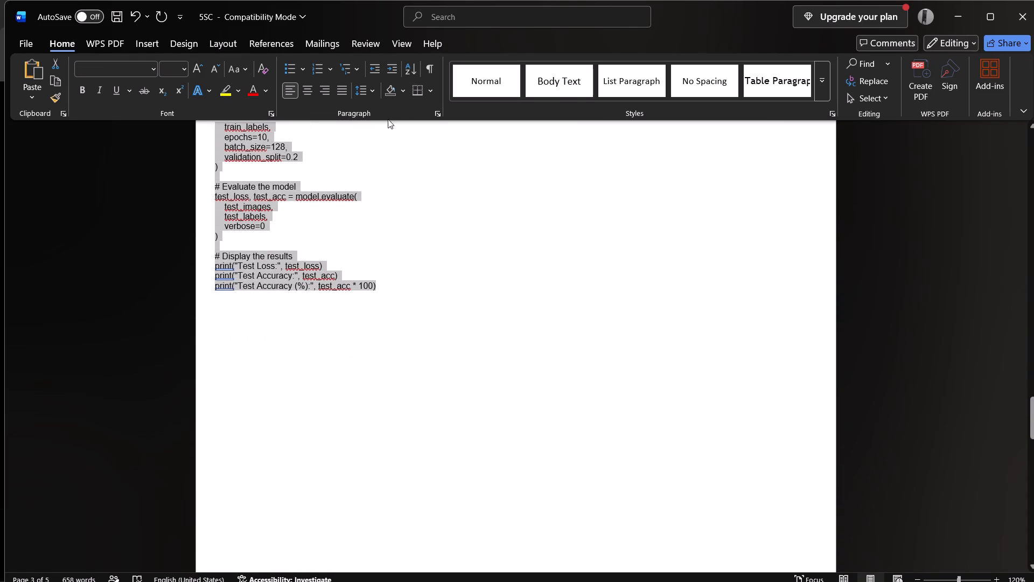
click(385, 64)
click(385, 64)
scroll(399, 161, up, 2)
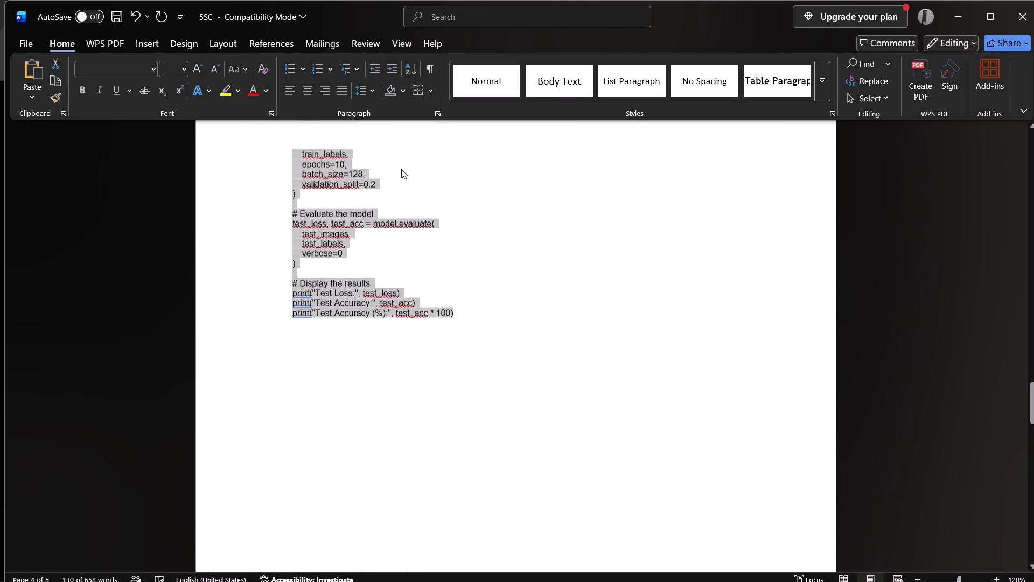
scroll(401, 169, up, 8)
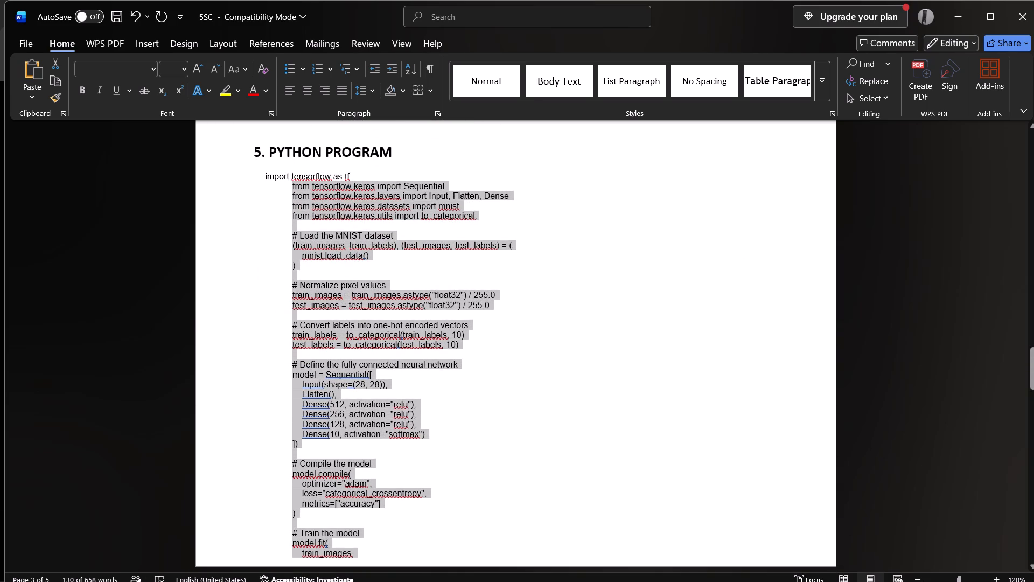
click(377, 72)
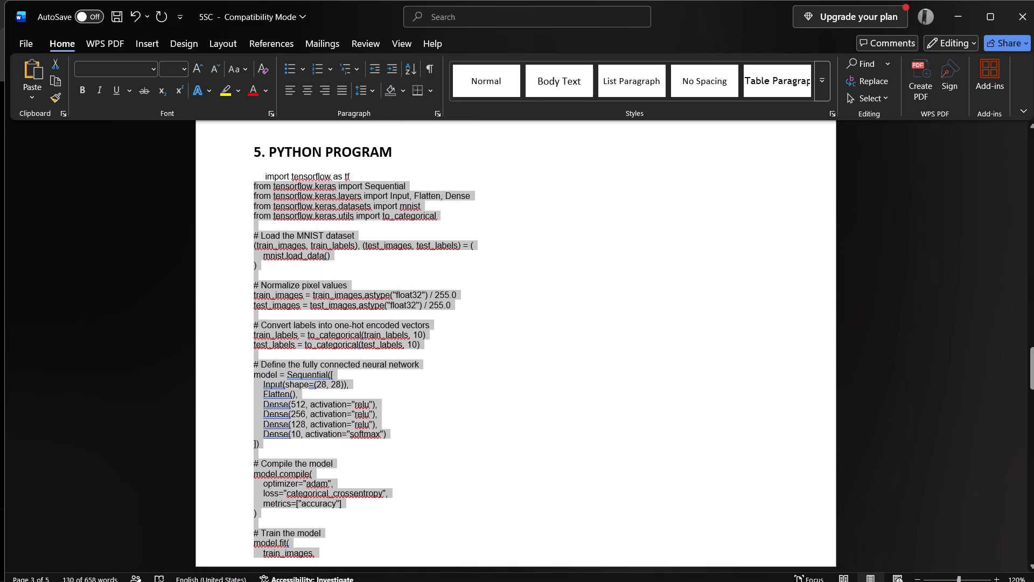
Remove leading spaces from the "import tensorflow as tf" line to align it with the code lines below.
click(263, 171)
key(BackSpace)
key(BackSpace)
key(BackSpace)
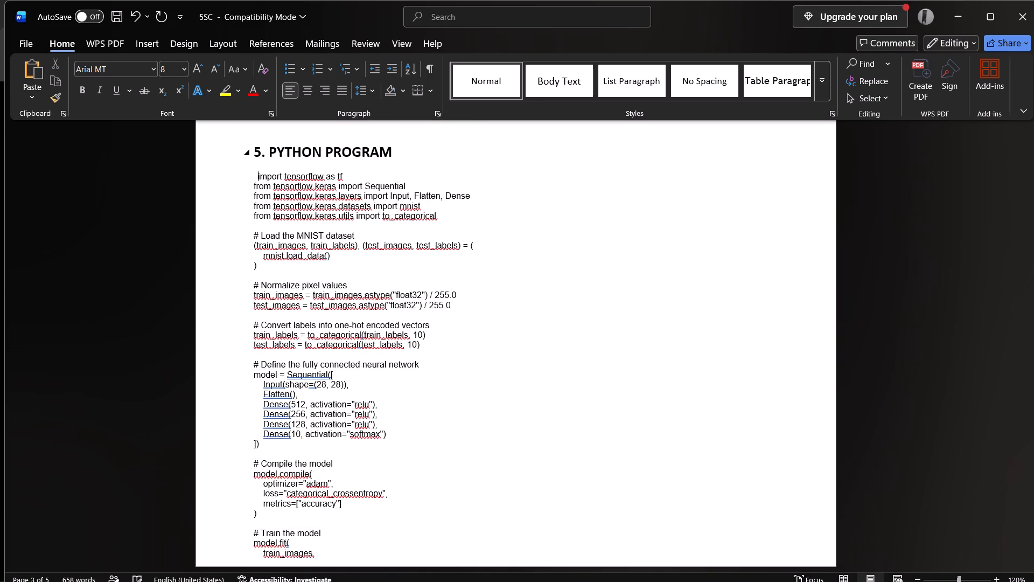
key(BackSpace)
key(BackSpace)
key(space)
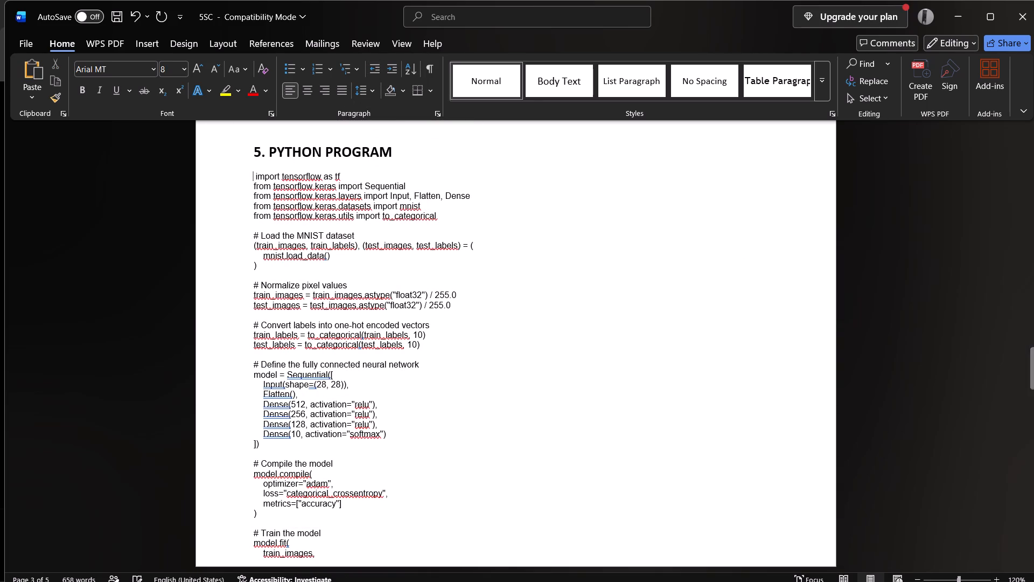
key(Right)
key(BackSpace)
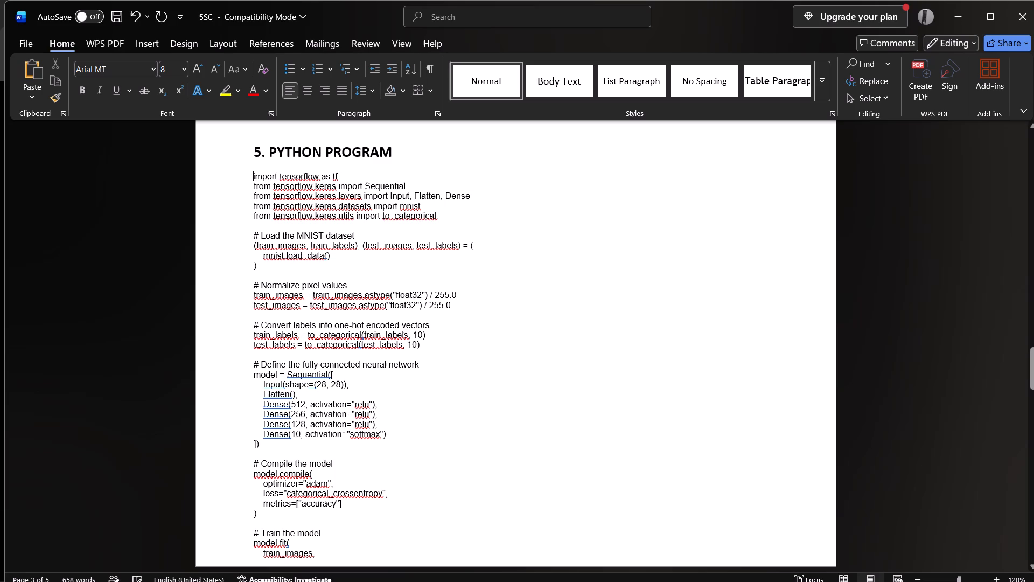
Format the entire Python code in Calibri (Body) at font size 12.
drag(250, 177, 430, 392)
scroll(332, 244, down, 8)
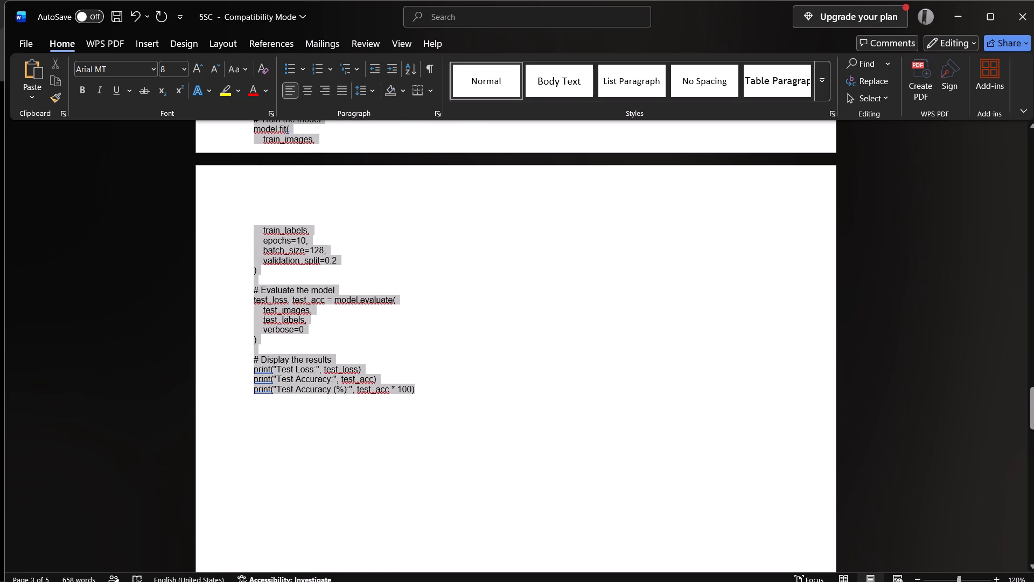
drag(430, 392, 431, 394)
click(150, 67)
click(140, 129)
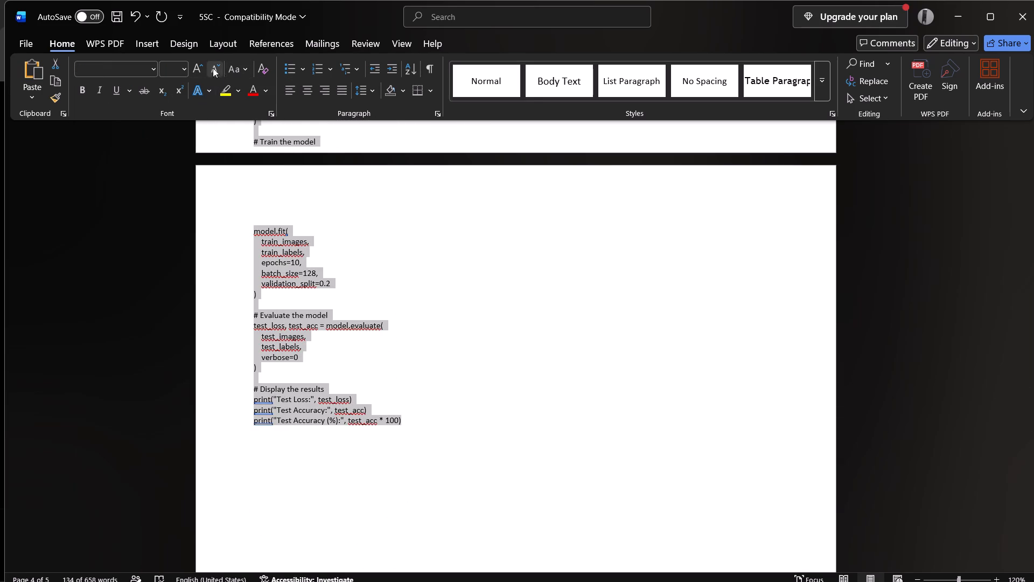
click(172, 64)
text(12)
key(Return)
click(473, 239)
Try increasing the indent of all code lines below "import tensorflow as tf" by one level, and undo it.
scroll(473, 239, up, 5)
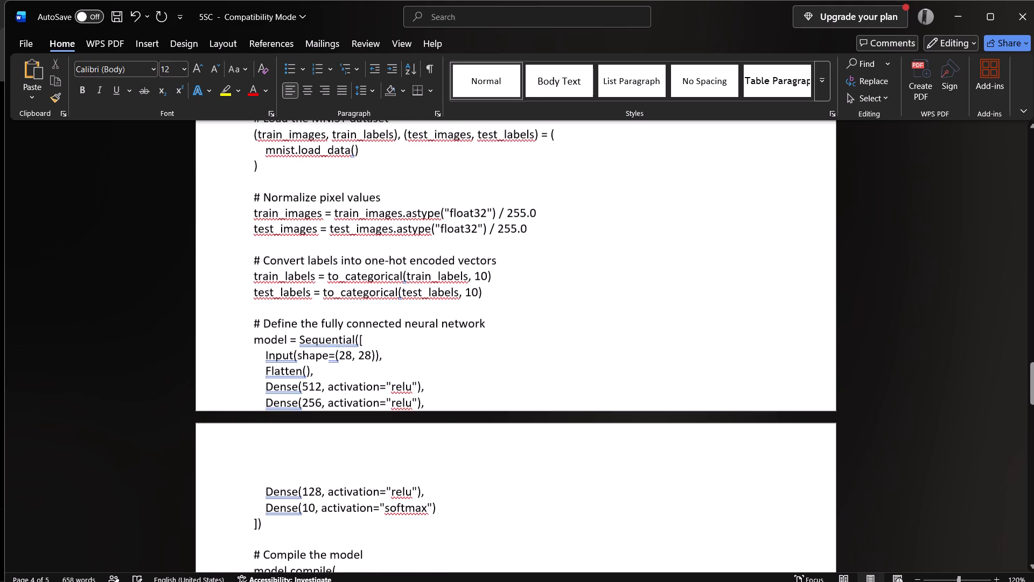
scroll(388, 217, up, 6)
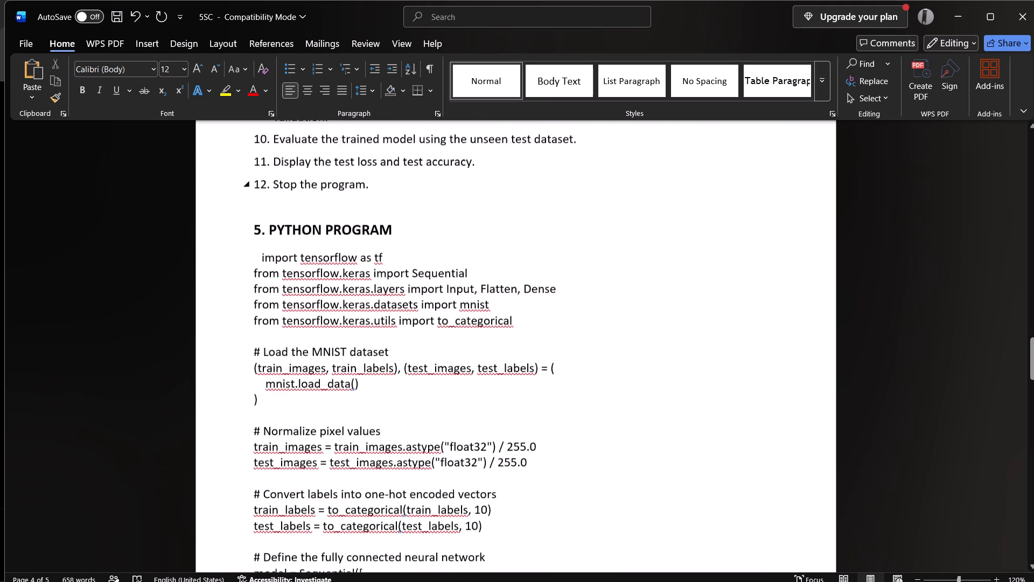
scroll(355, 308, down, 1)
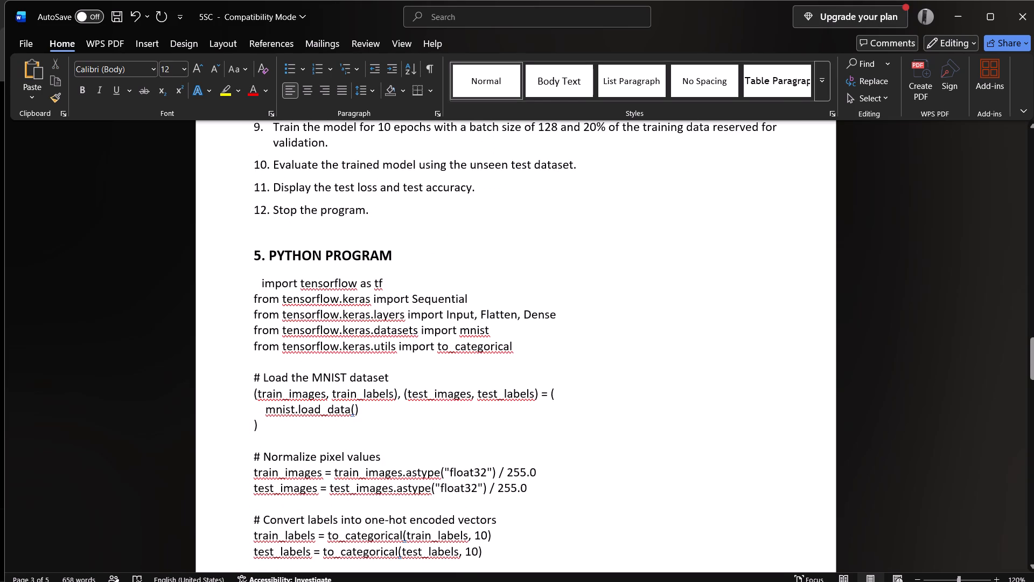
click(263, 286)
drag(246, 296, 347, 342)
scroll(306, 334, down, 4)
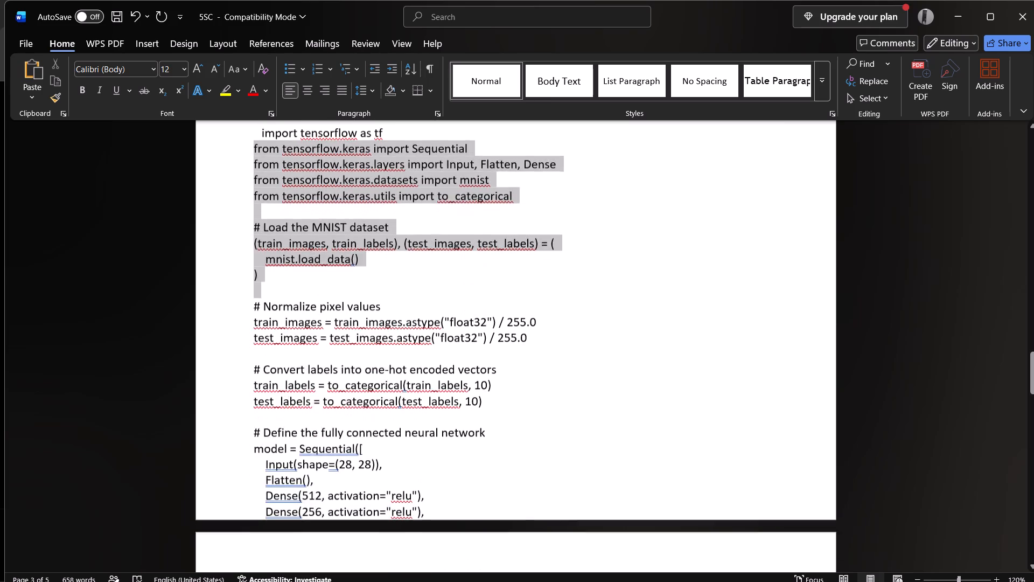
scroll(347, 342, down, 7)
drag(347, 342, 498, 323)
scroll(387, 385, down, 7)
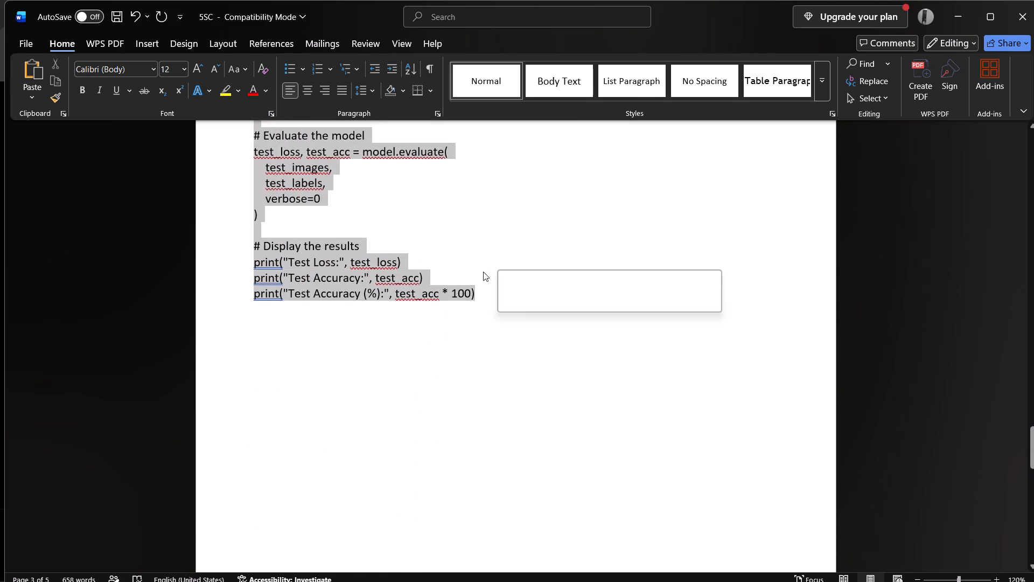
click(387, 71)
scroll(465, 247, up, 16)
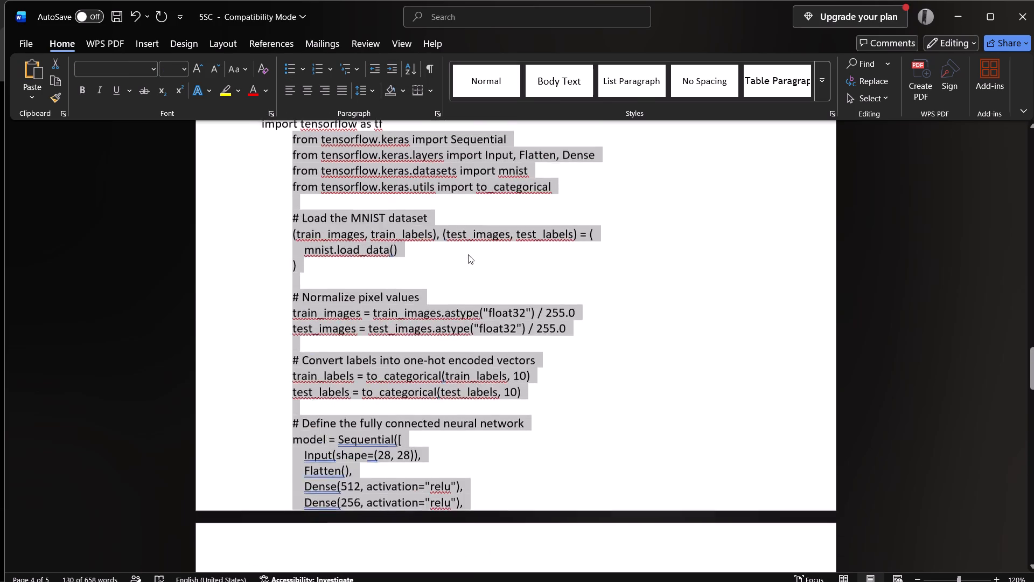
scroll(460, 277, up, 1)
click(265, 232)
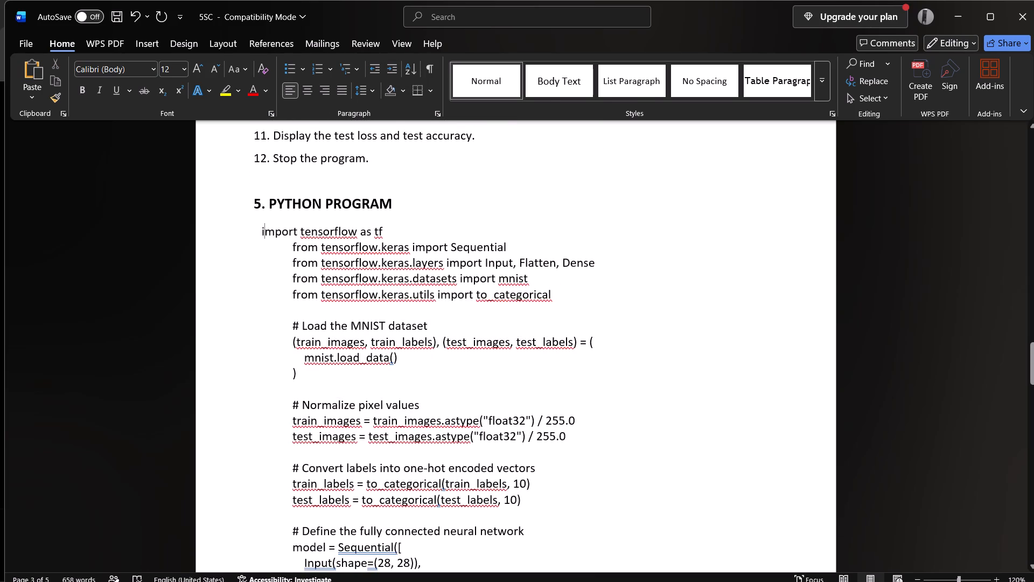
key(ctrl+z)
Delete the remaining leading spaces before "import tensorflow as tf" so it lines up with the other code lines.
click(259, 230)
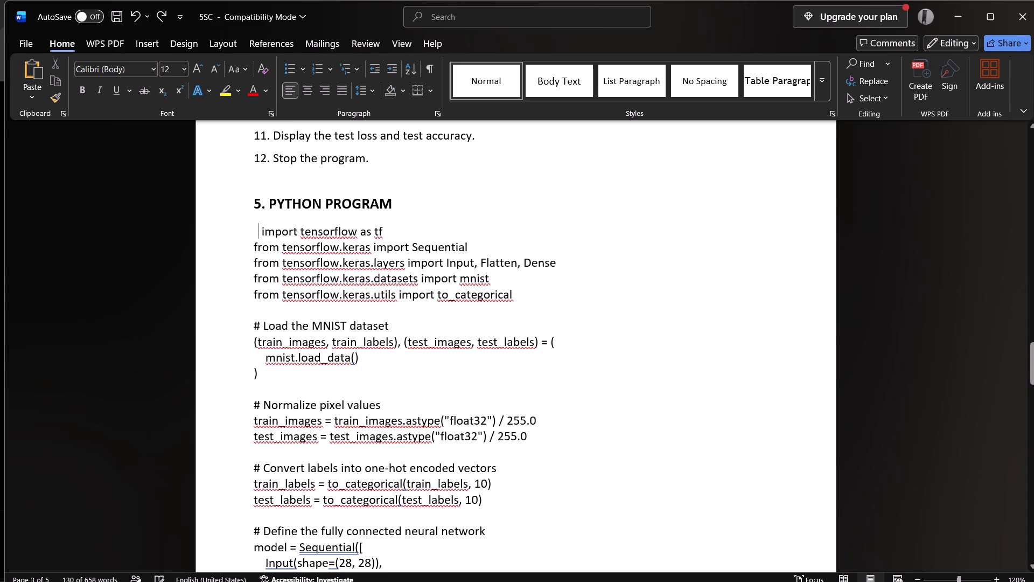
key(Right)
key(BackSpace)
key(BackSpace)
key(BackSpace)
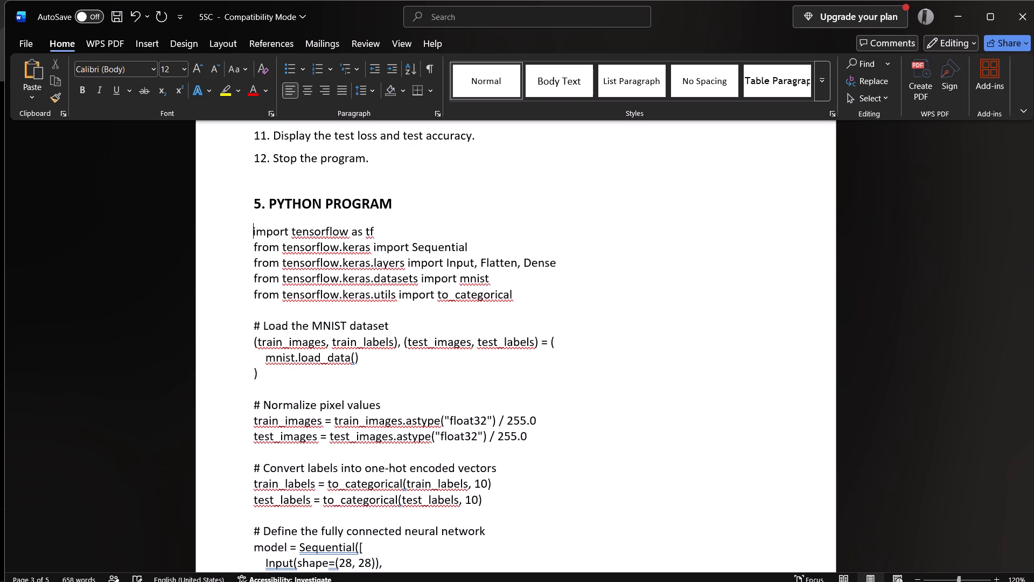
click(427, 214)
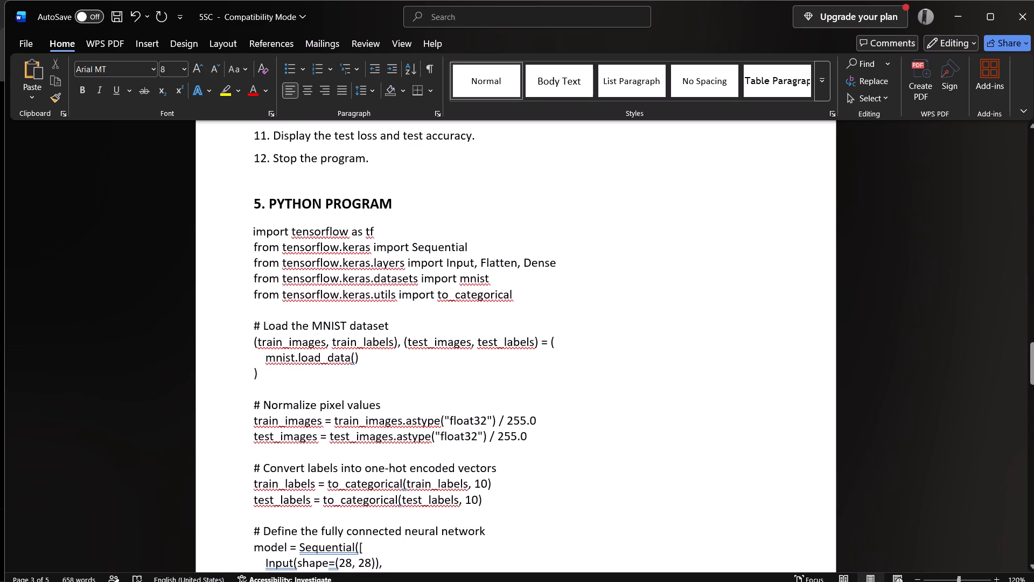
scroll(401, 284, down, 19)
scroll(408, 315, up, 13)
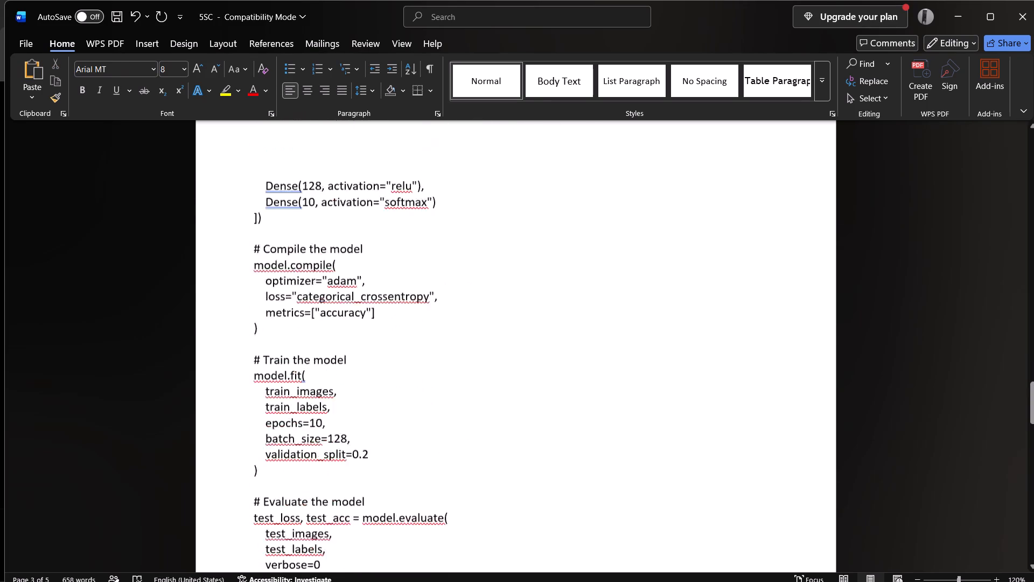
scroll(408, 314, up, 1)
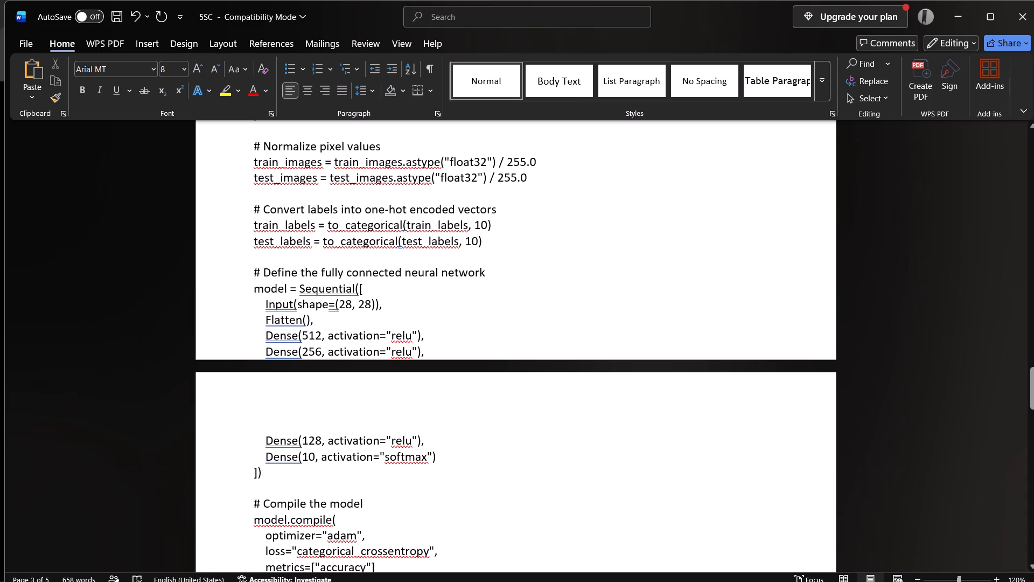
Insert blank lines between the "Flatten()," line and the "Dense(512, activation="relu")," line of the model code.
click(375, 318)
key(Return)
key(Return)
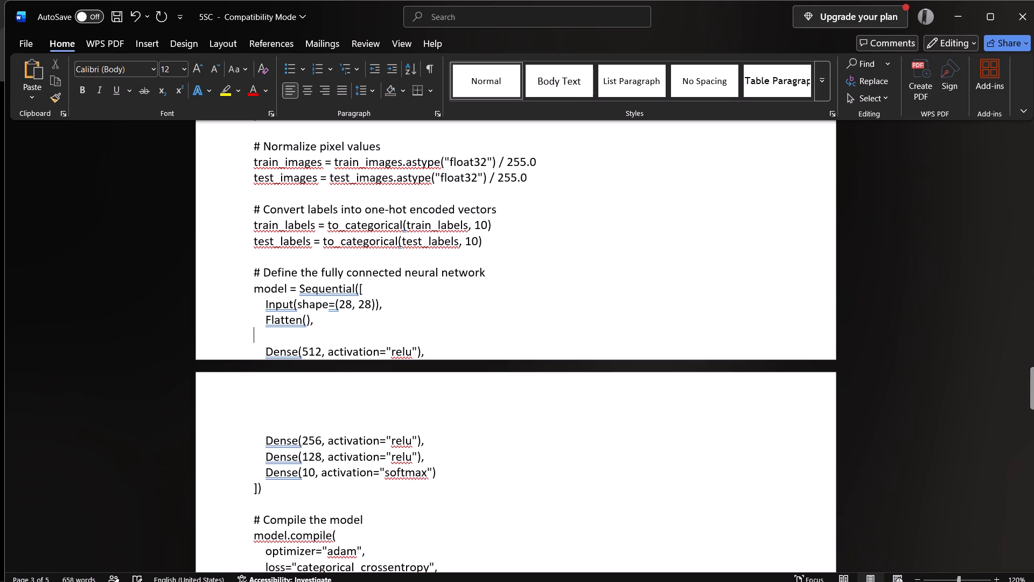
scroll(339, 395, down, 5)
scroll(392, 389, down, 6)
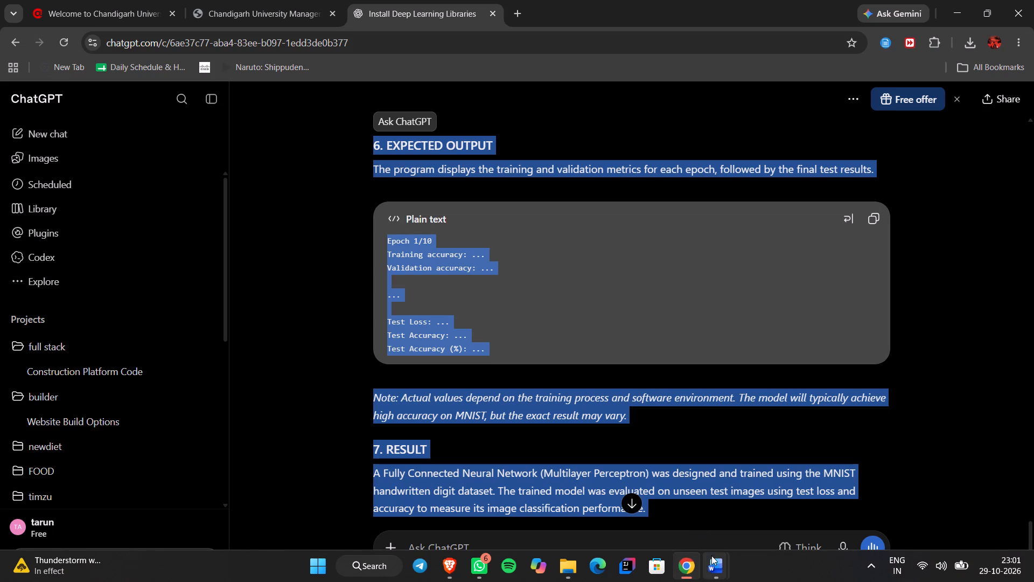
click(681, 501)
scroll(527, 412, down, 5)
click(526, 409)
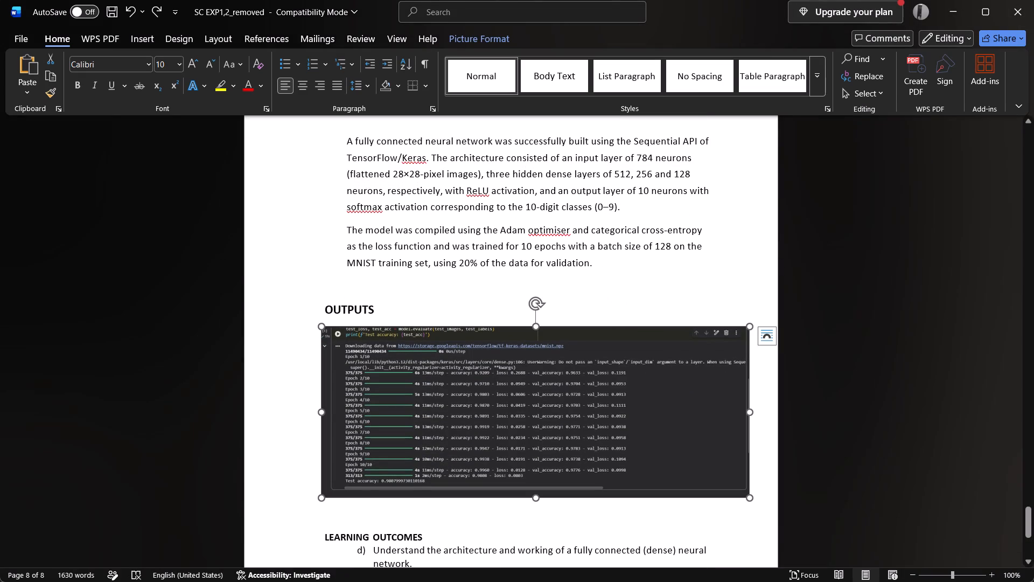
key(ctrl+c)
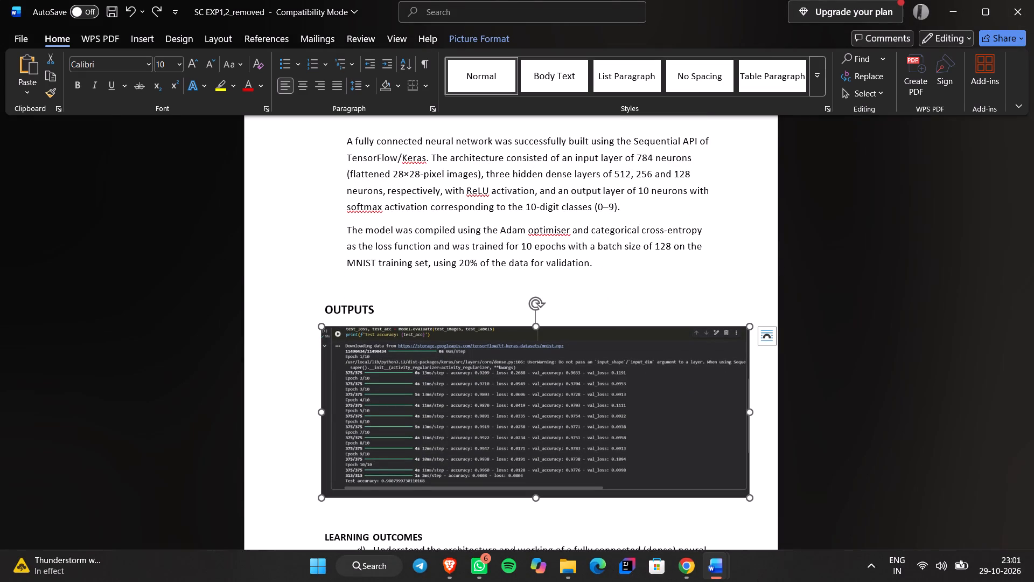
click(789, 505)
scroll(636, 423, up, 3)
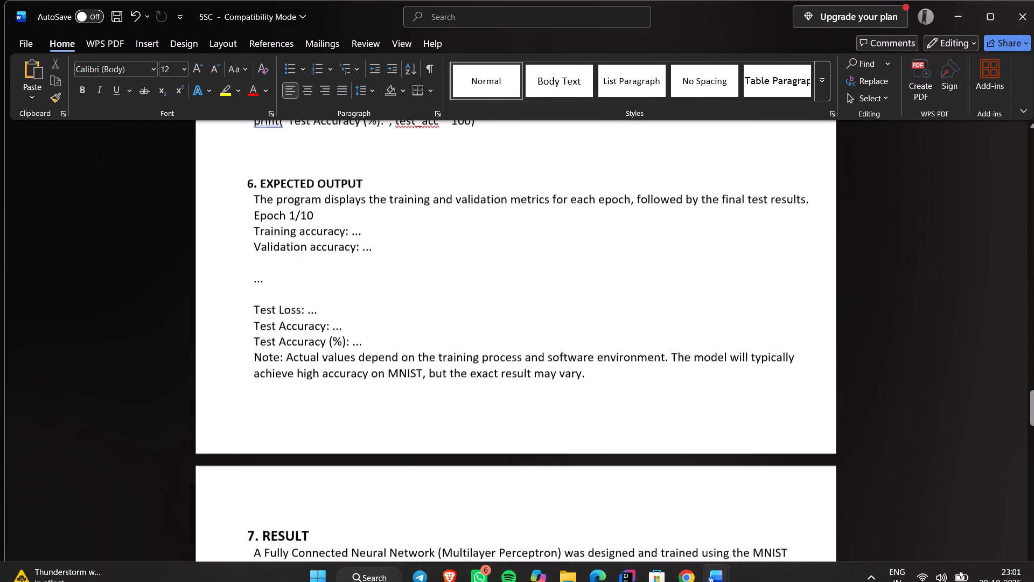
drag(605, 426, 264, 245)
key(ctrl+v)
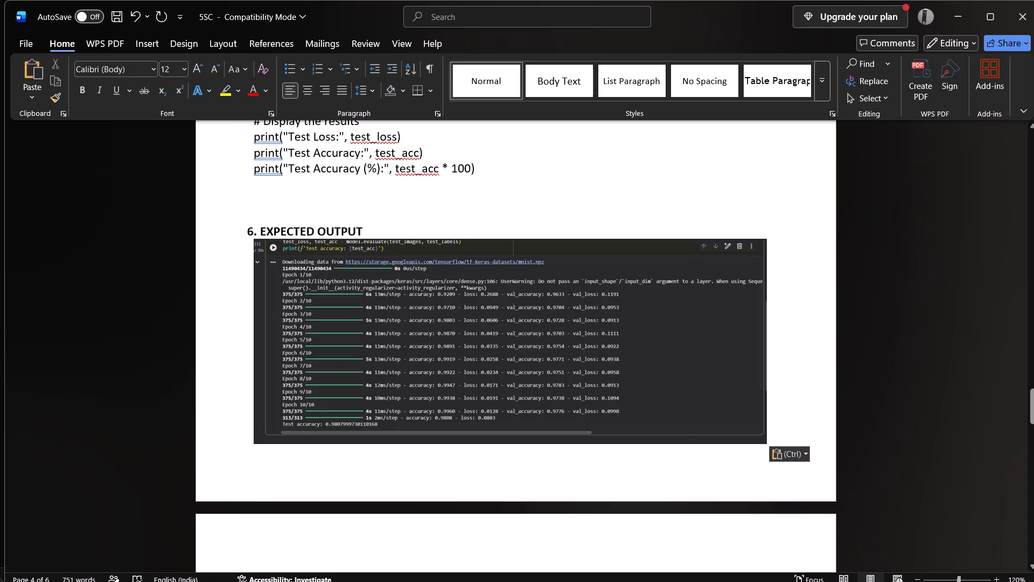
Remove one blank line between the end of the Python program and the "6. EXPECTED OUTPUT" heading.
click(444, 233)
click(339, 202)
key(BackSpace)
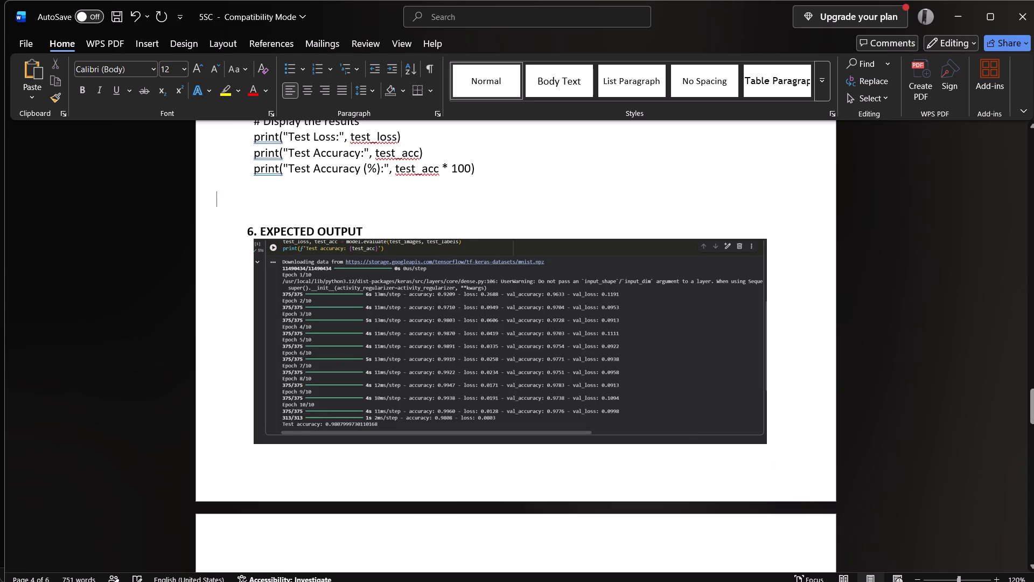
key(BackSpace)
Insert a blank line before "7. RESULT" to push the heading onto the next page with its paragraph, and save the document.
scroll(470, 560, down, 4)
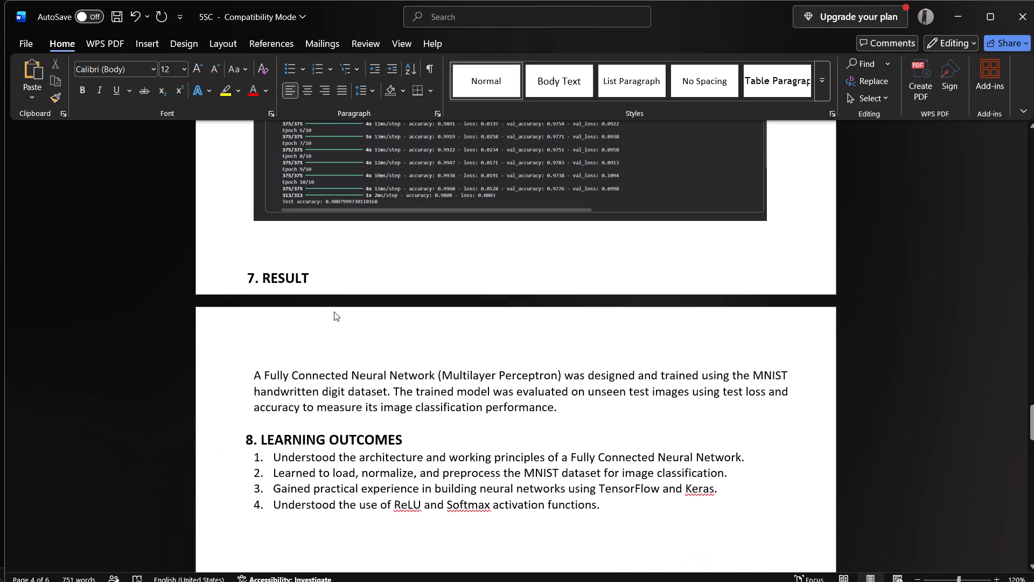
click(332, 264)
key(Return)
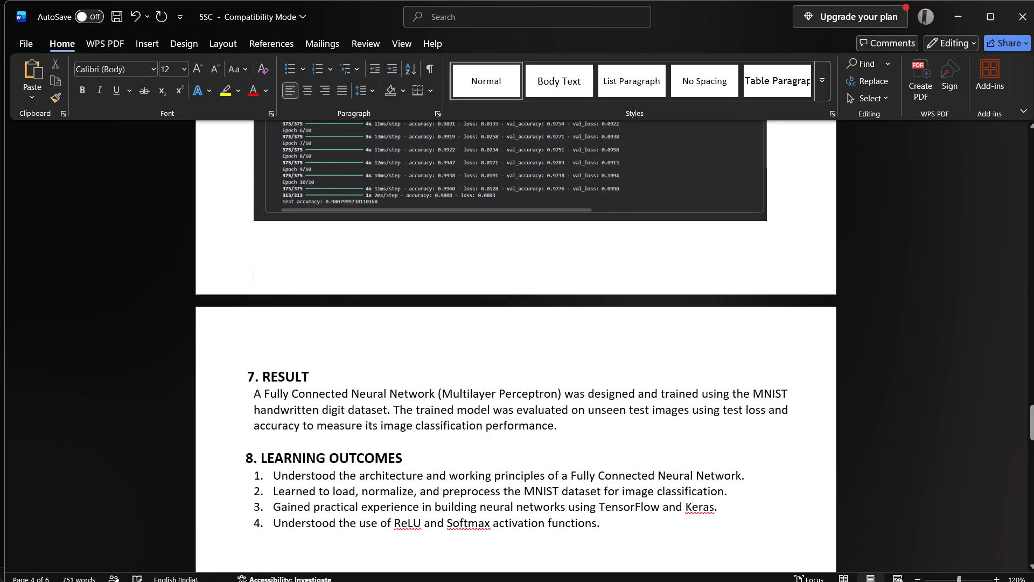
key(ctrl+s)
Review the 5SC document from the Python program back to the cover page, checking each section's content and layout.
scroll(390, 470, up, 15)
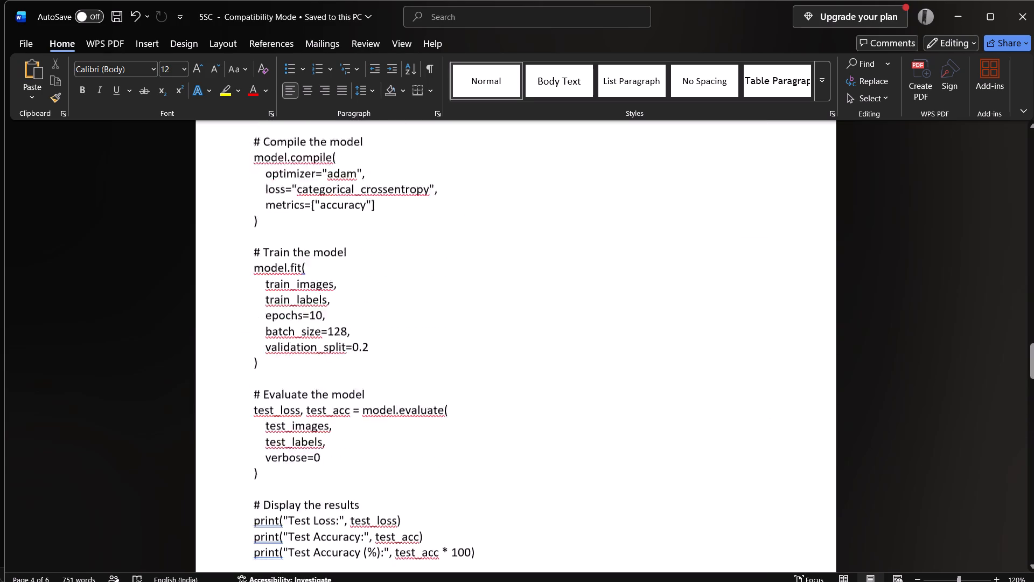
scroll(390, 470, up, 16)
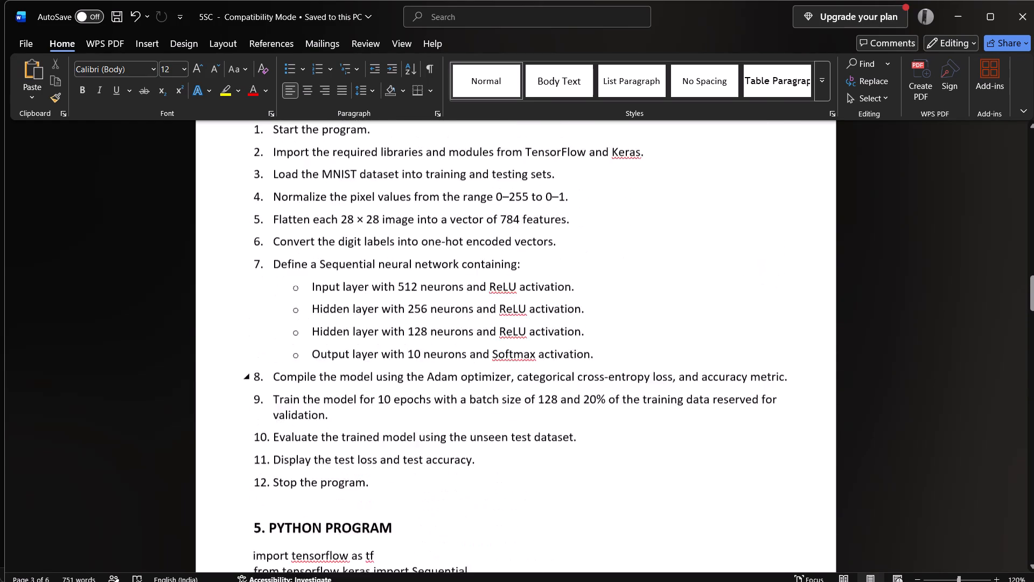
scroll(390, 470, up, 16)
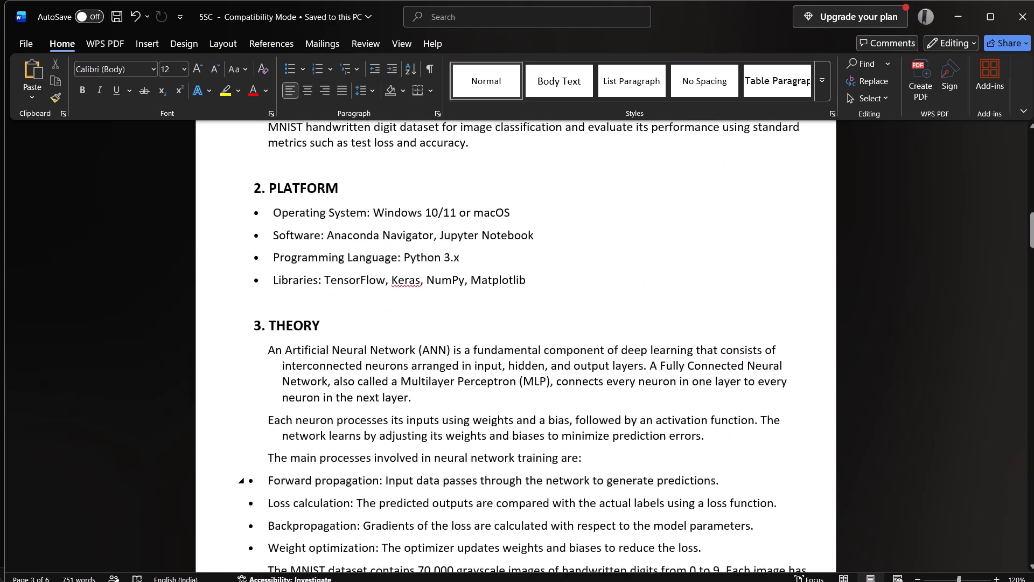
scroll(390, 469, up, 12)
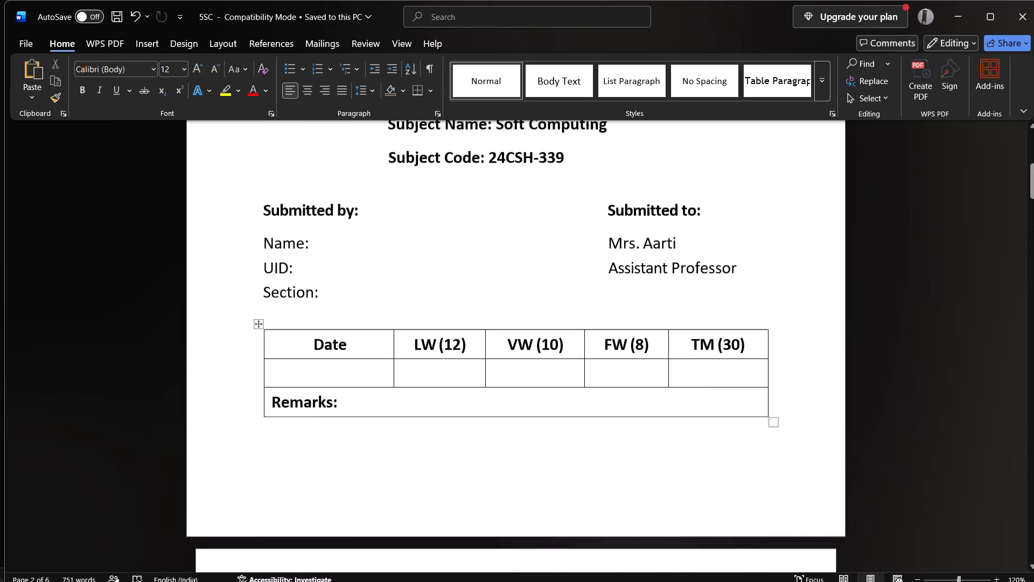
scroll(390, 469, up, 1)
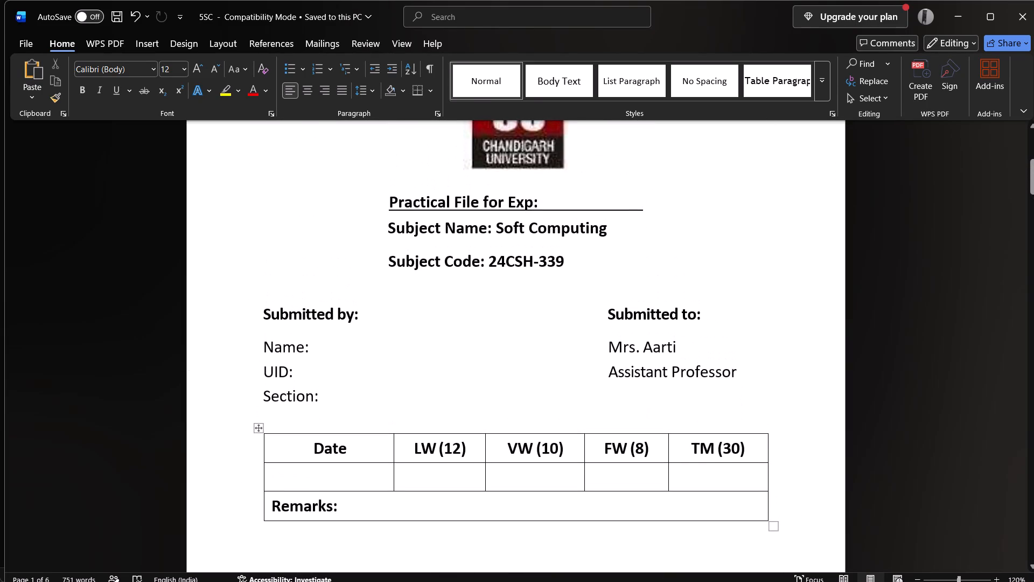
click(665, 210)
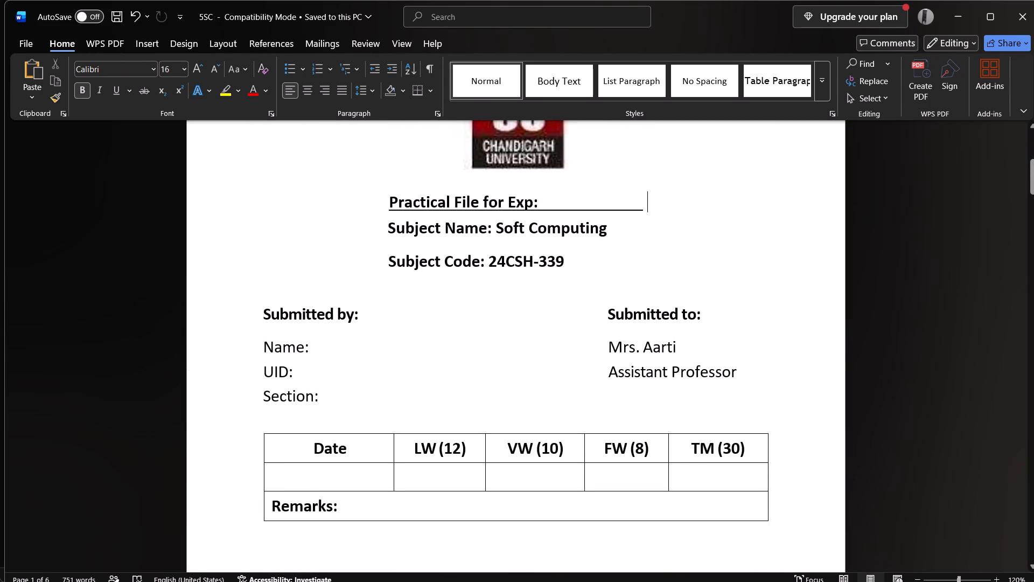
Check the print preview, and print pages 1-6 with Microsoft Print to PDF, saving the file as "sc exp 2" in Downloads.
key(ctrl+p)
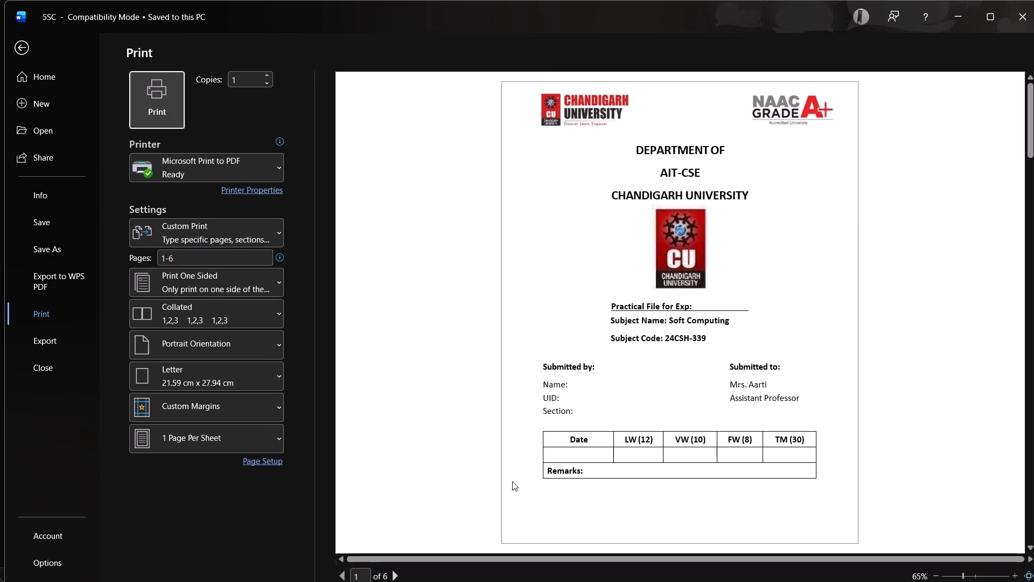
click(401, 571)
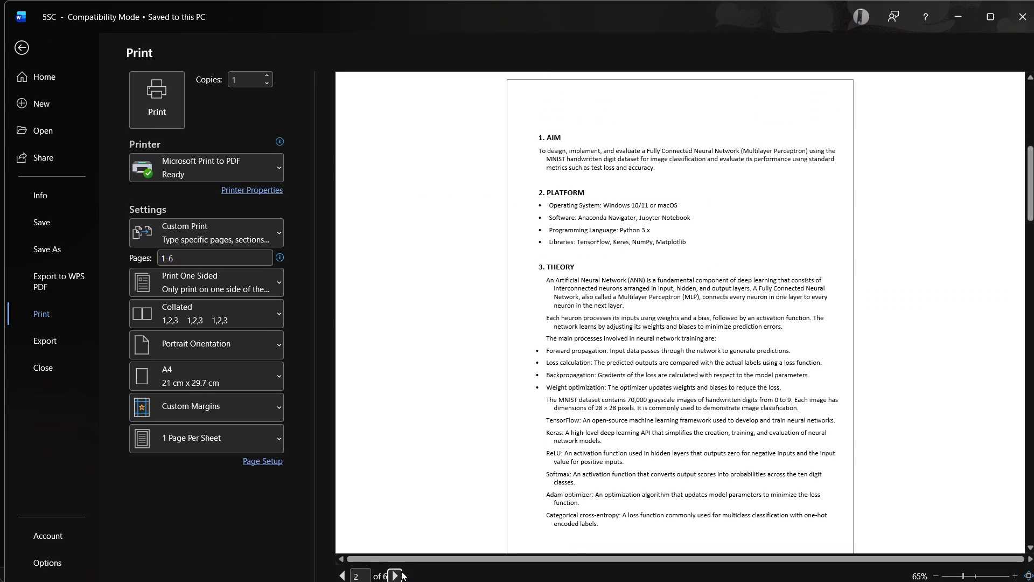
click(401, 571)
click(401, 571)
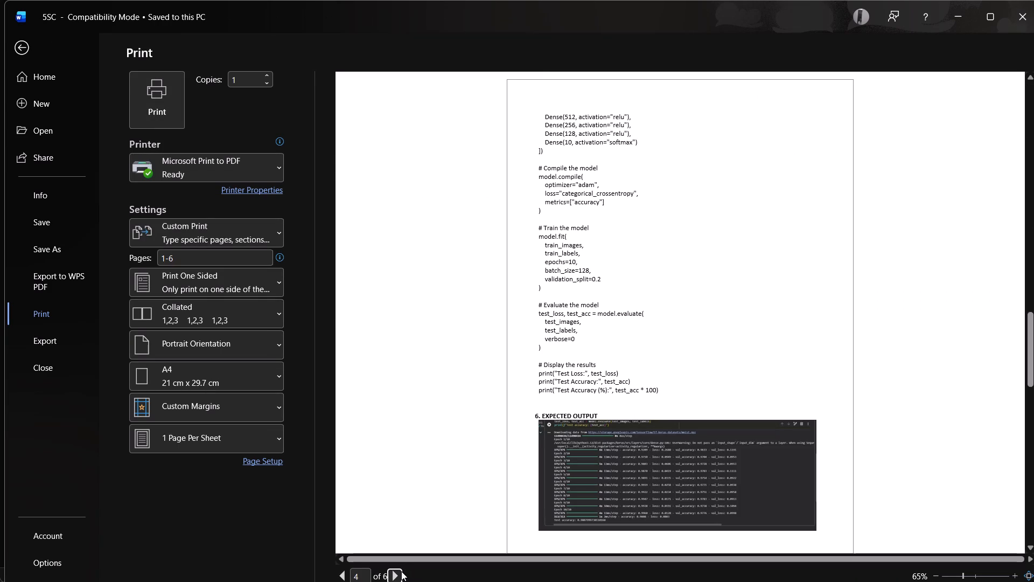
click(401, 571)
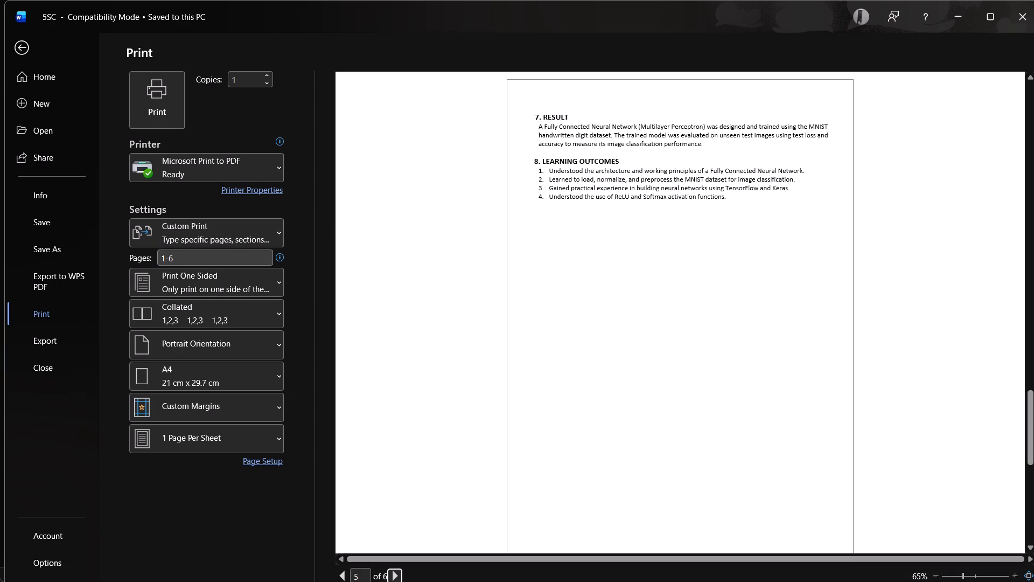
click(144, 111)
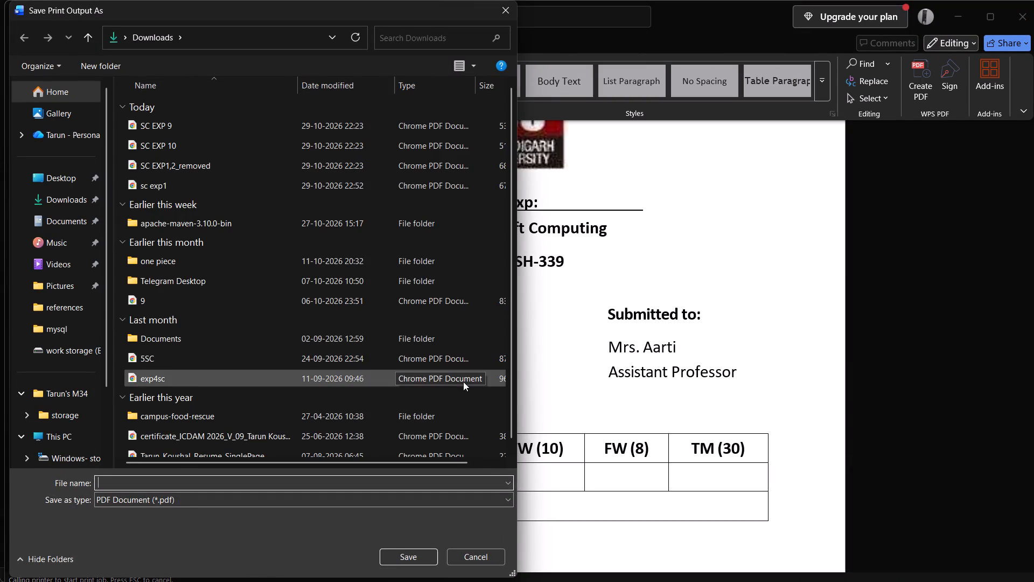
click(139, 479)
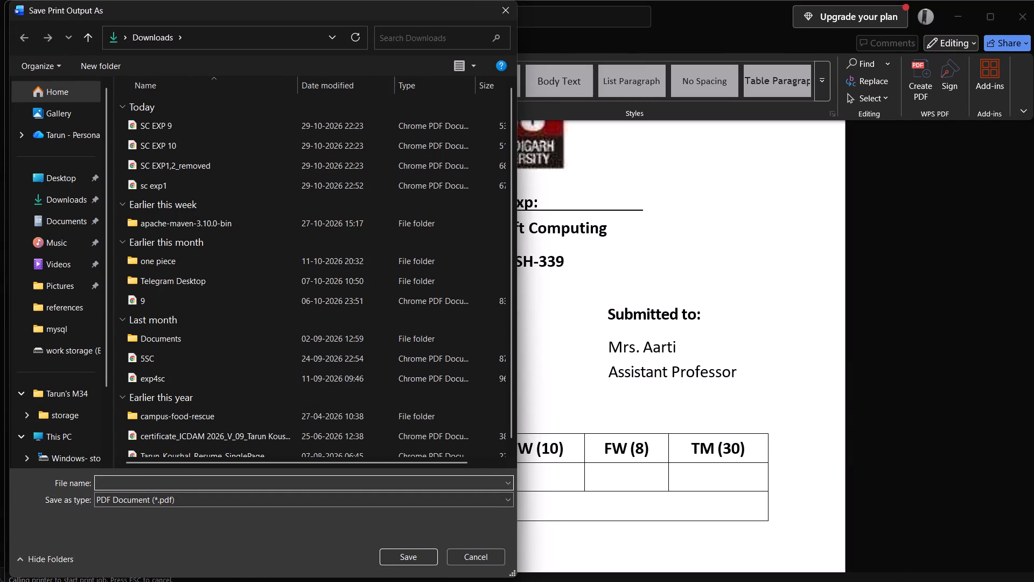
text(sc exp)
key(space)
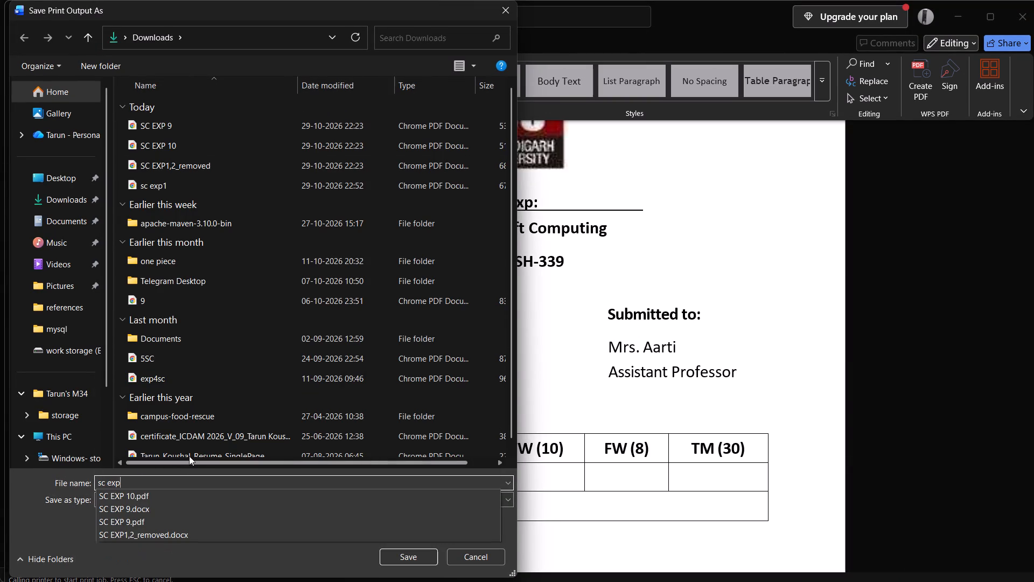
key(2)
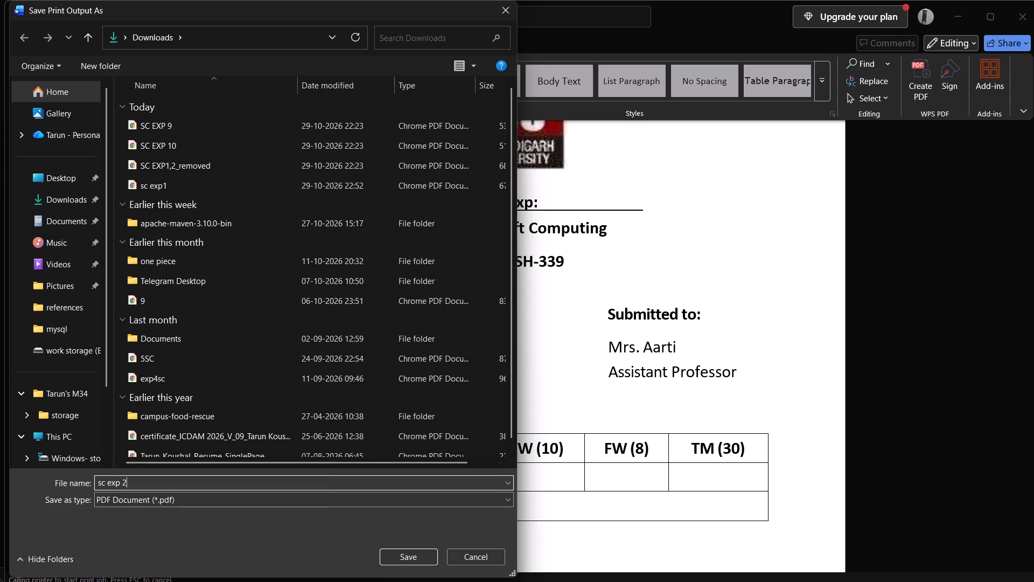
click(410, 557)
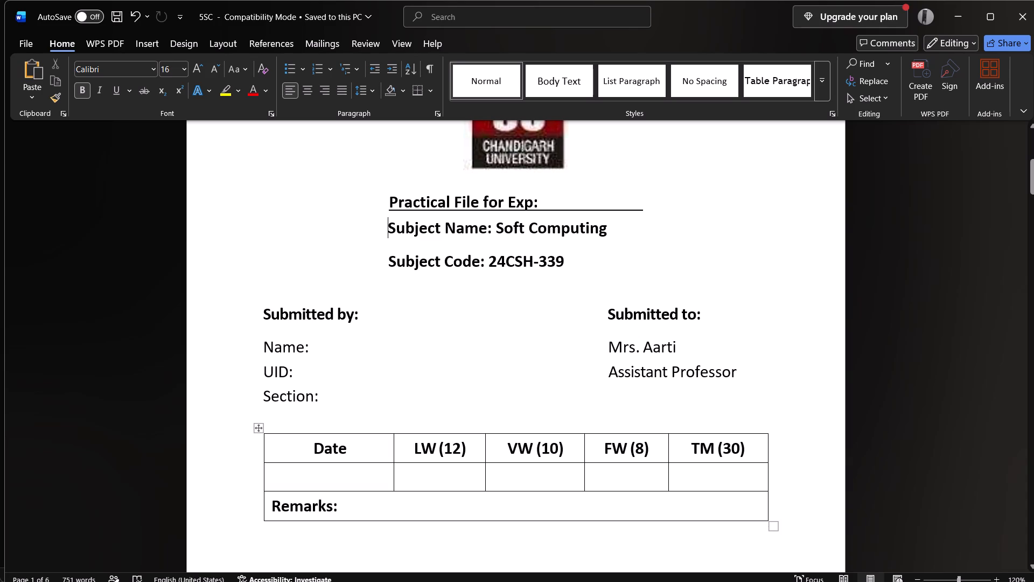
Maximise the 5SC document window and close it.
drag(754, 20, 655, 10)
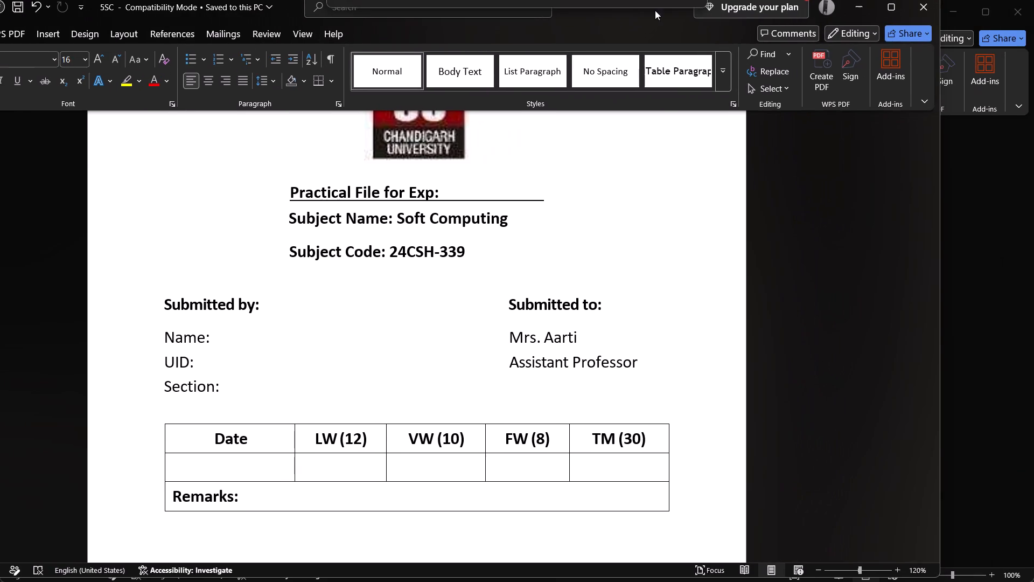
drag(655, 10, 659, 79)
click(895, 72)
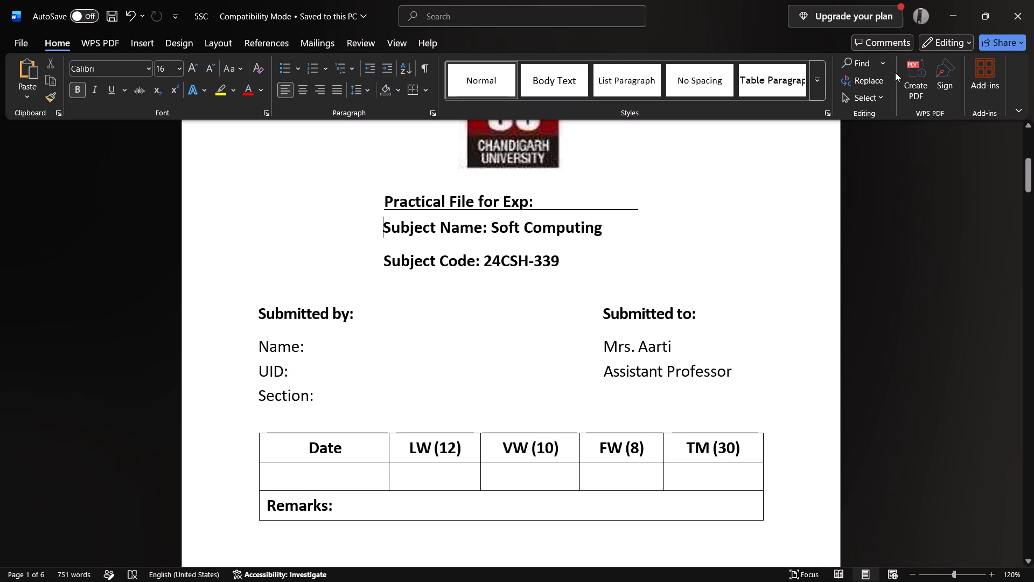
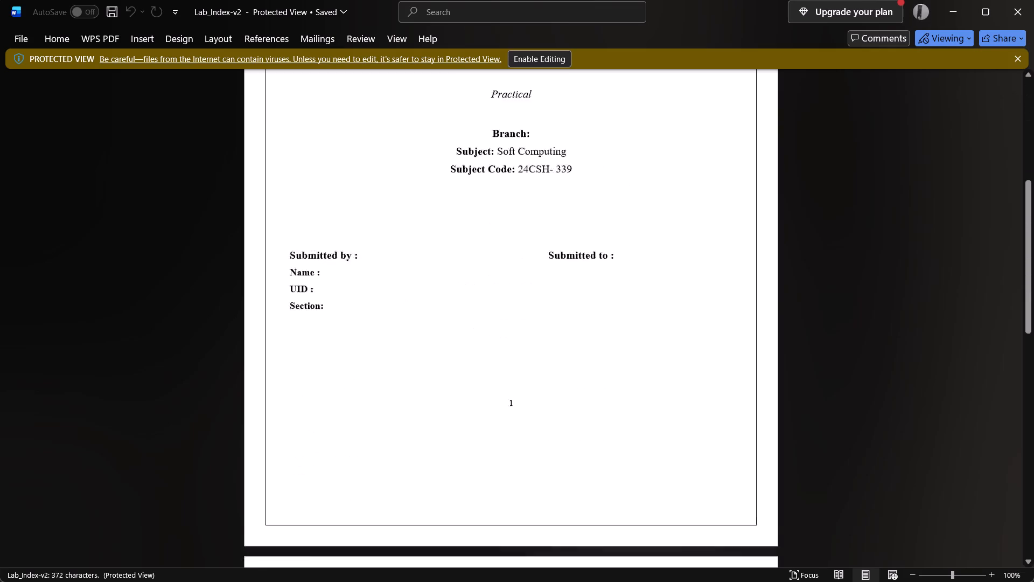
scroll(612, 254, down, 16)
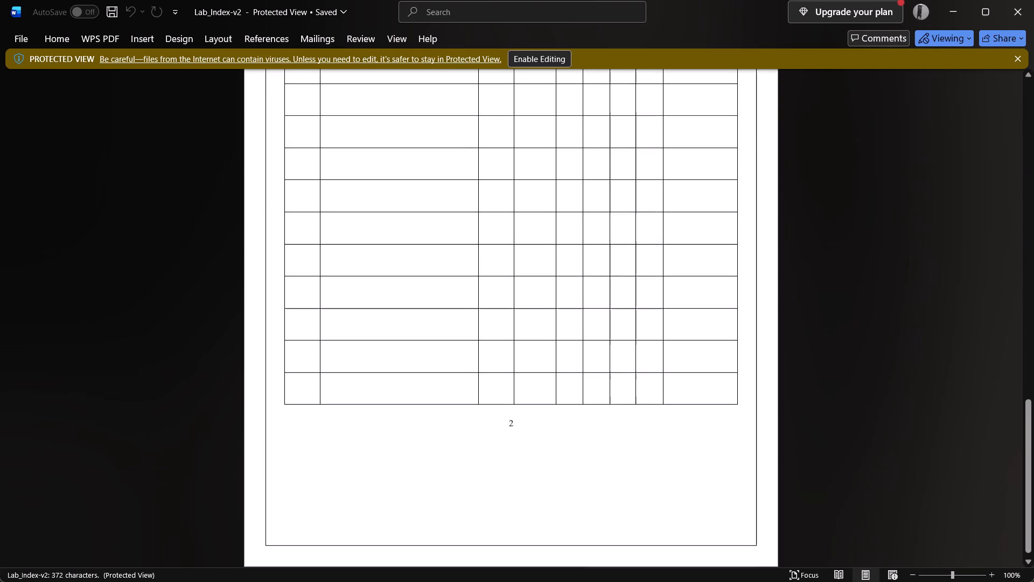
scroll(612, 254, up, 8)
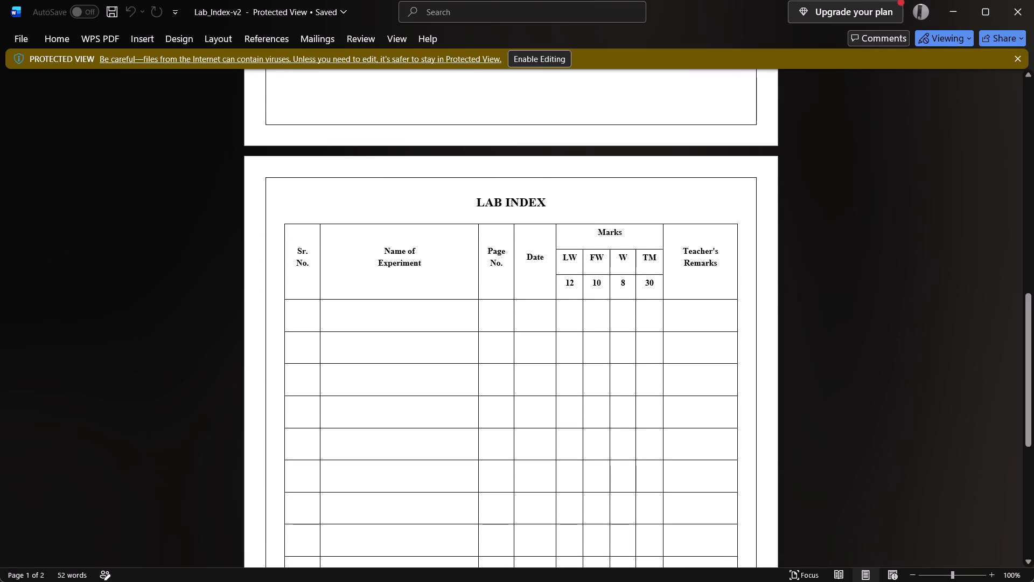
scroll(626, 253, up, 15)
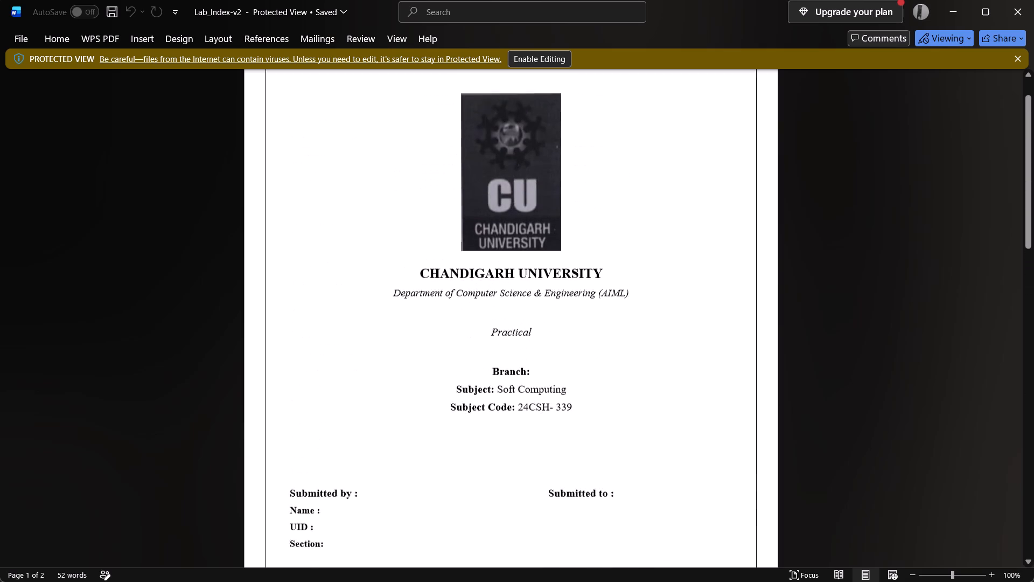
scroll(626, 259, up, 5)
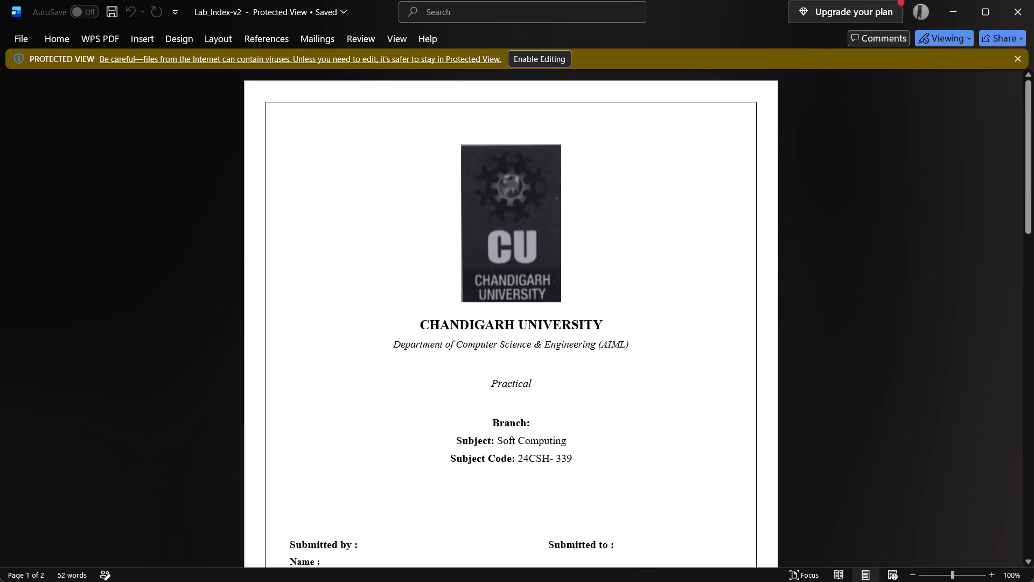
scroll(626, 259, down, 3)
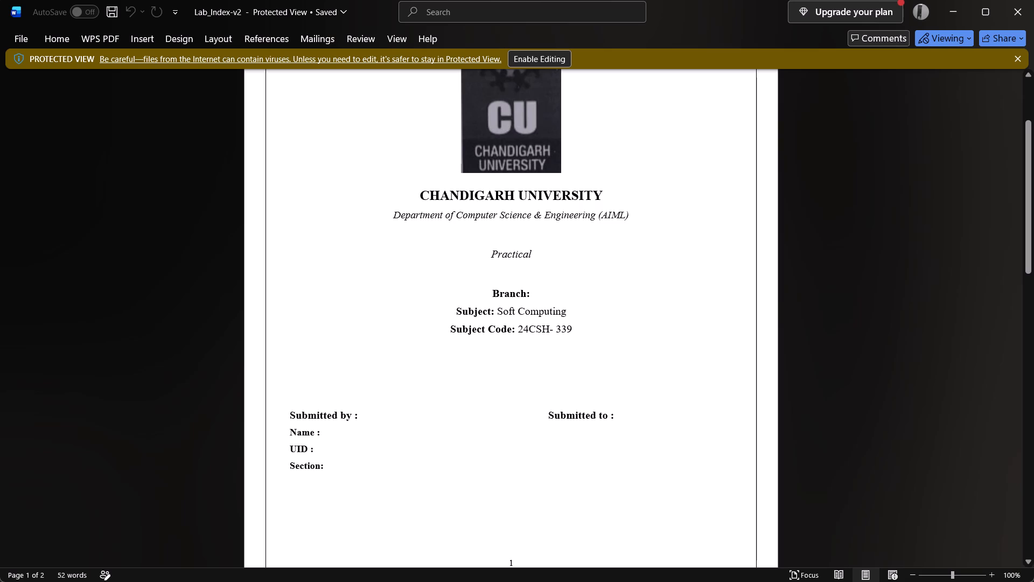
scroll(710, 226, up, 6)
click(1033, 0)
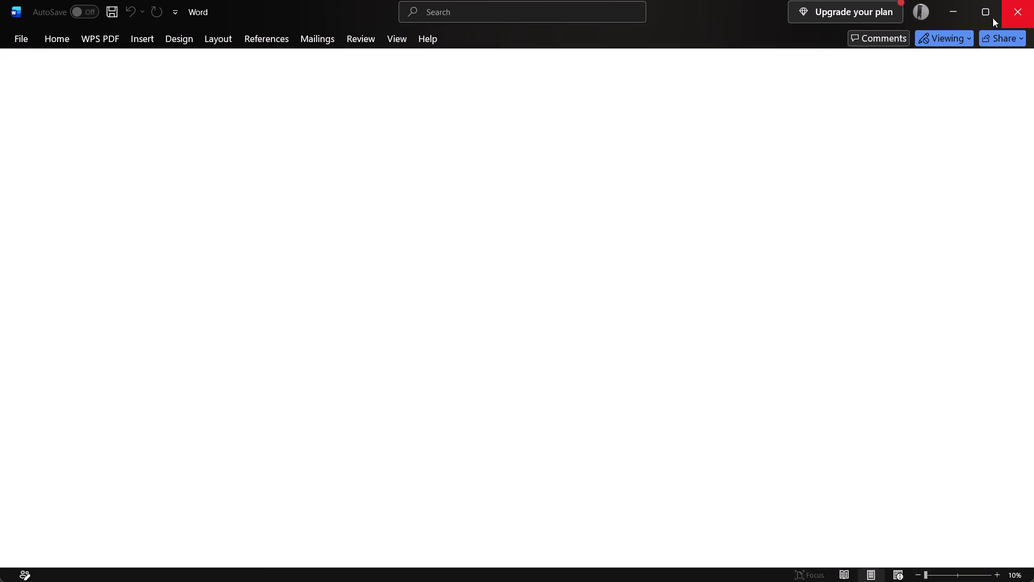
Close the Gemini Lab Index conversation.
click(491, 14)
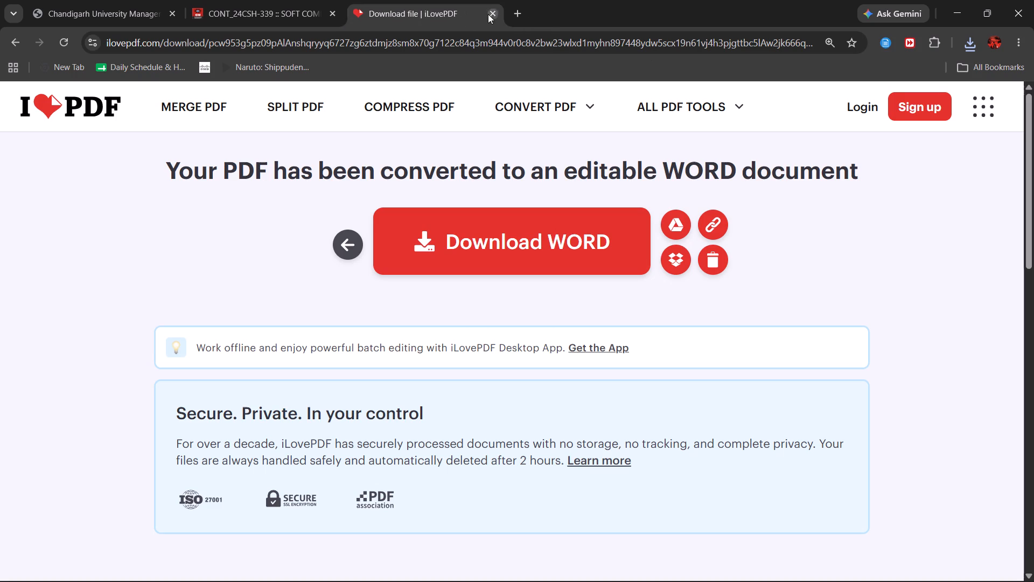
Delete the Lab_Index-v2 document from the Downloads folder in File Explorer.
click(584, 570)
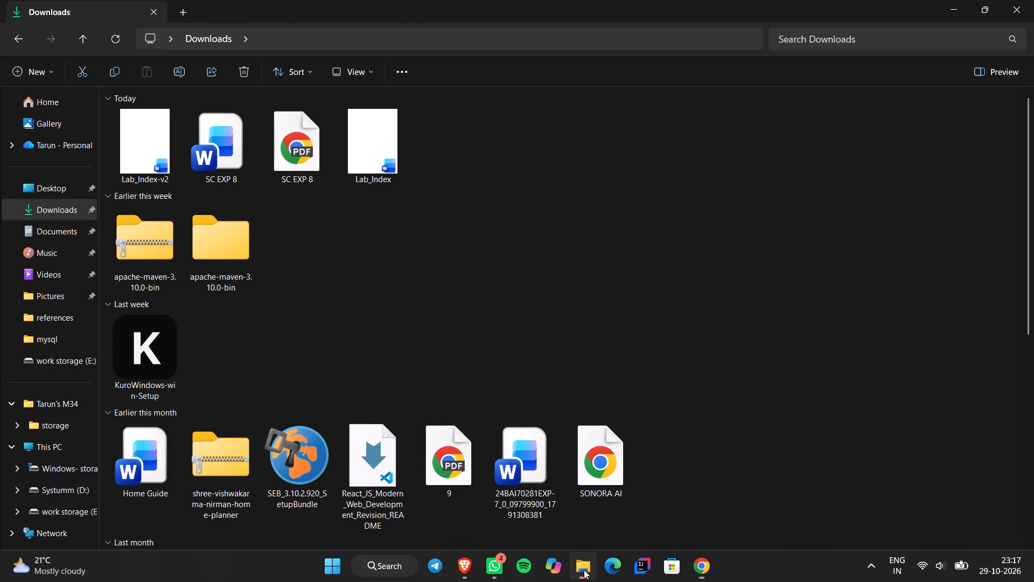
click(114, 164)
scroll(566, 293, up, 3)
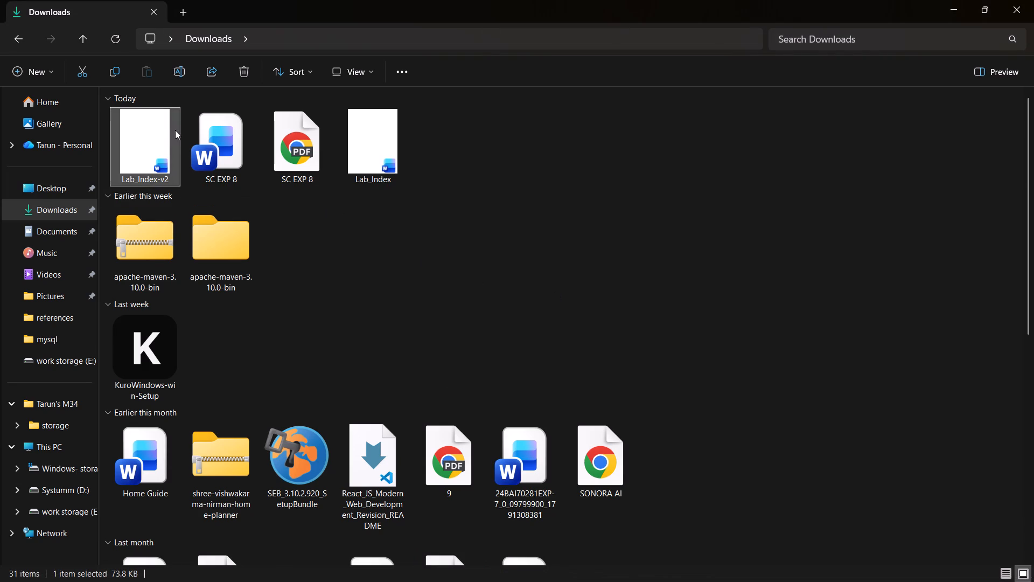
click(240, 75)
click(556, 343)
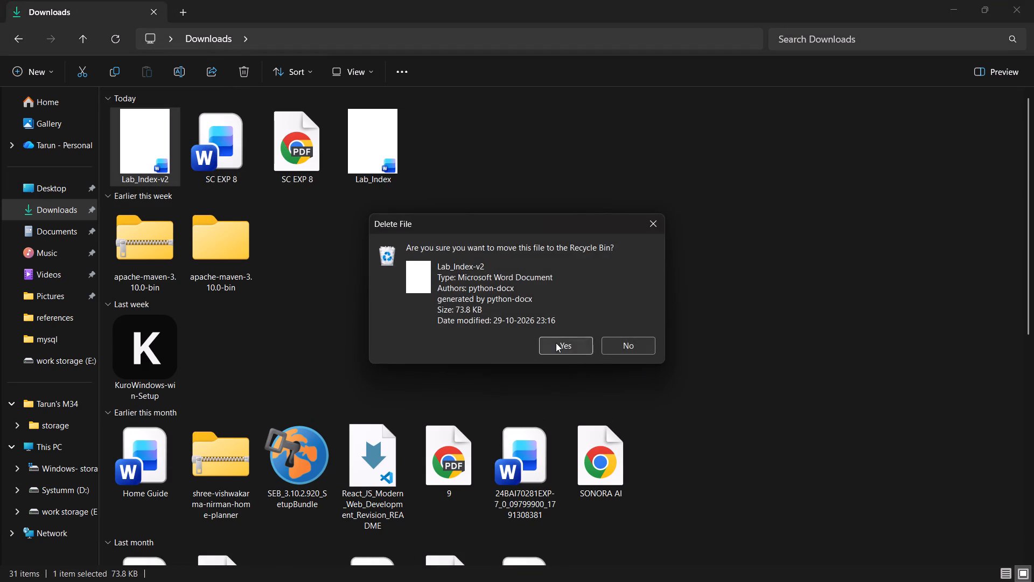
Open the SC EXP 8 Word document for editing and set the cover page's experiment number to 08.
double_click(167, 147)
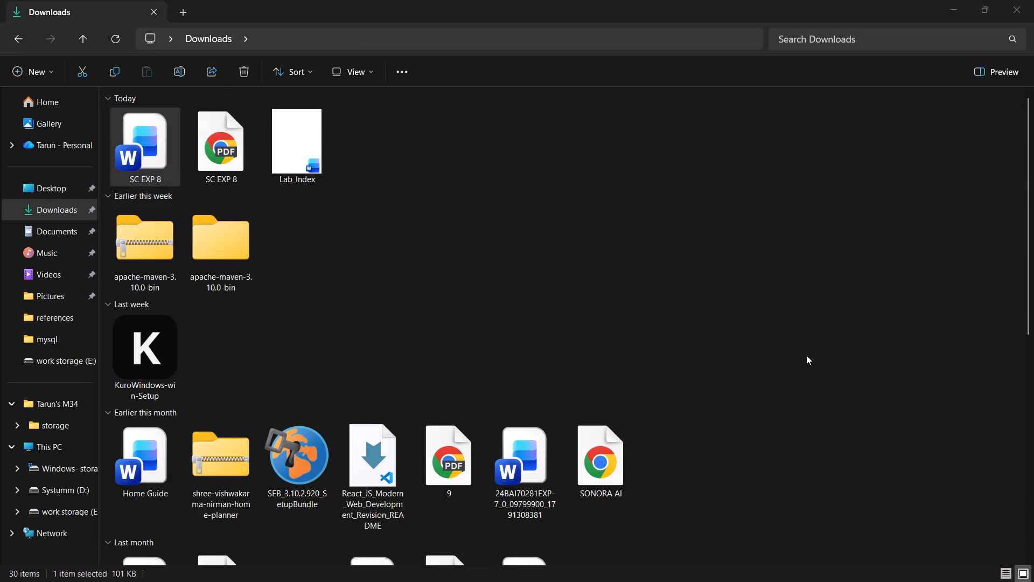
click(555, 64)
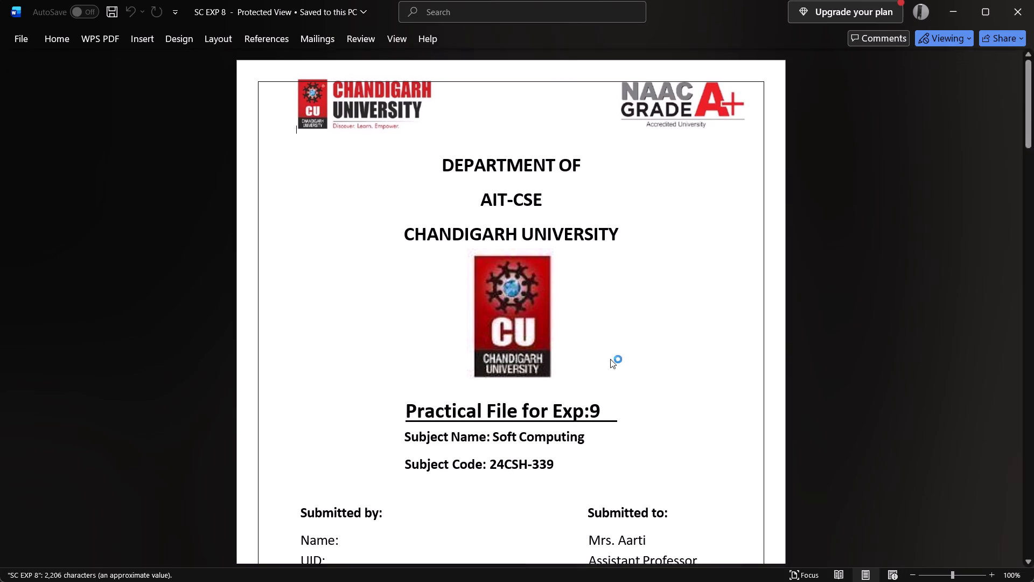
click(606, 466)
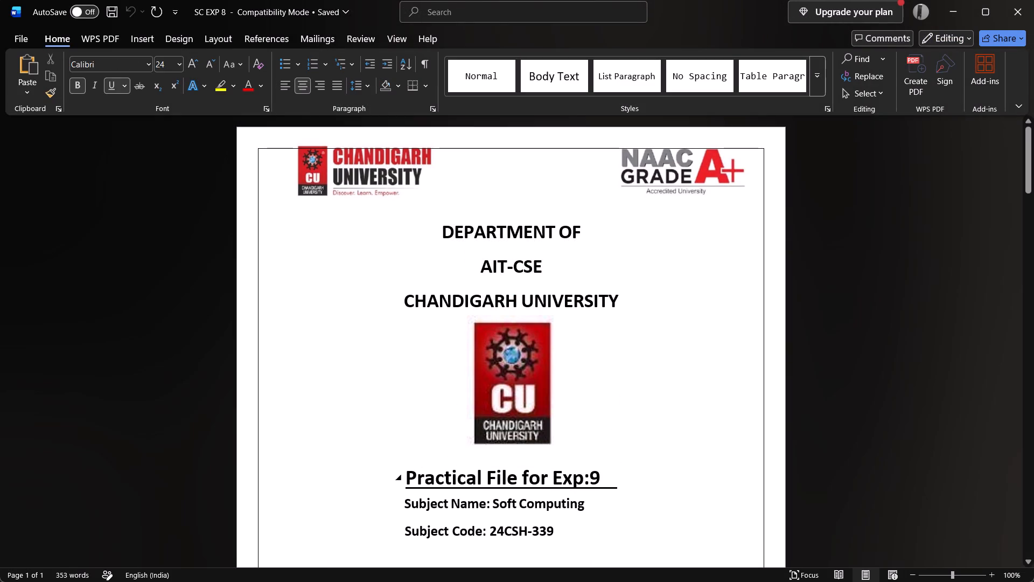
key(BackSpace)
key(0)
key(8)
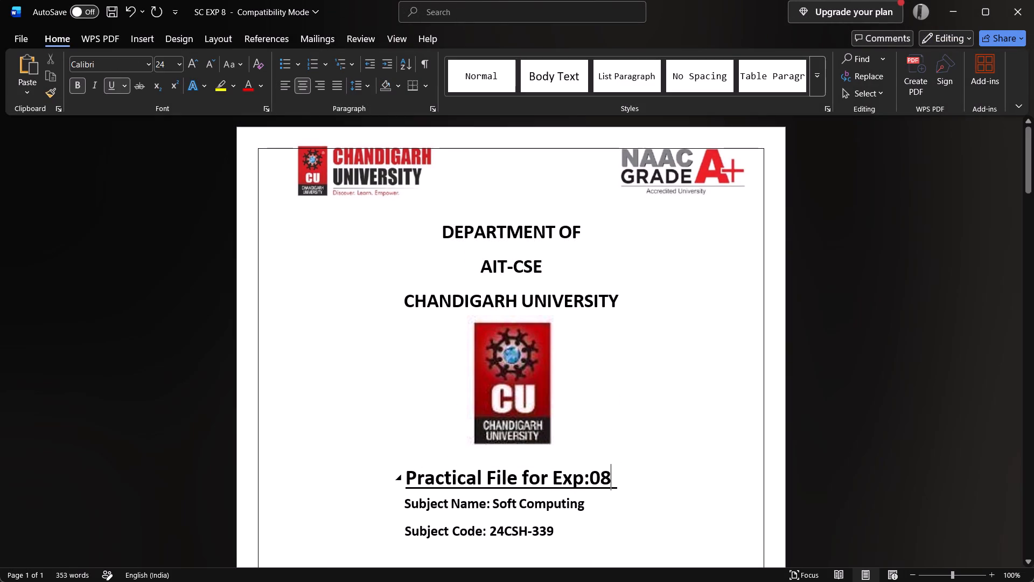
Delete the text and extra blank line above the AIM heading on the second page, and save the document.
scroll(604, 458, down, 4)
scroll(568, 419, down, 12)
drag(560, 290, 323, 288)
key(BackSpace)
click(310, 277)
key(BackSpace)
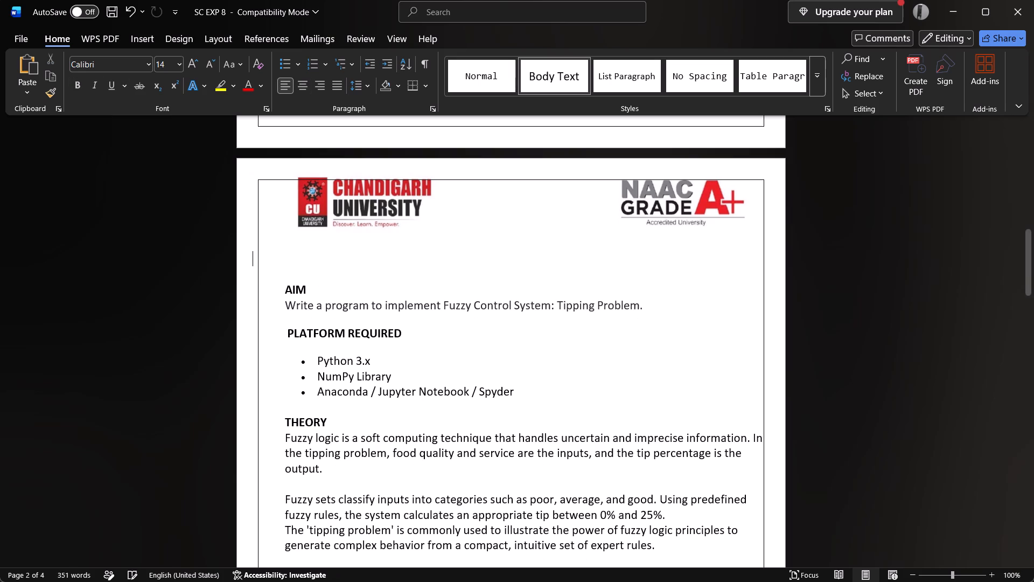
key(BackSpace)
scroll(555, 489, down, 16)
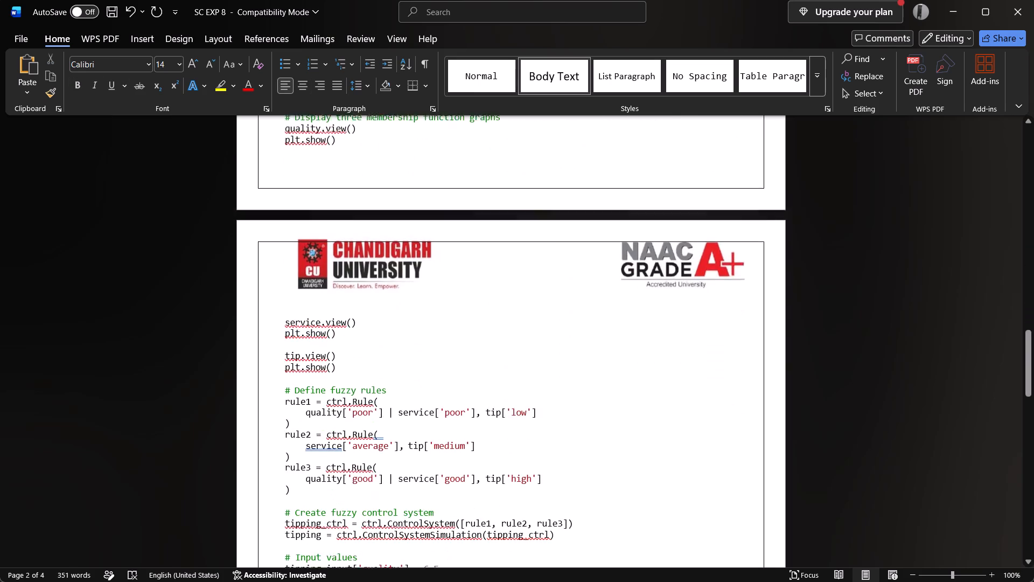
key(ctrl+s)
Review the SC EXP 8 pages from the aim through the code, output graphs, result and learning outcomes.
ctrl+scroll(554, 489, down, 7)
scroll(602, 581, down, 4)
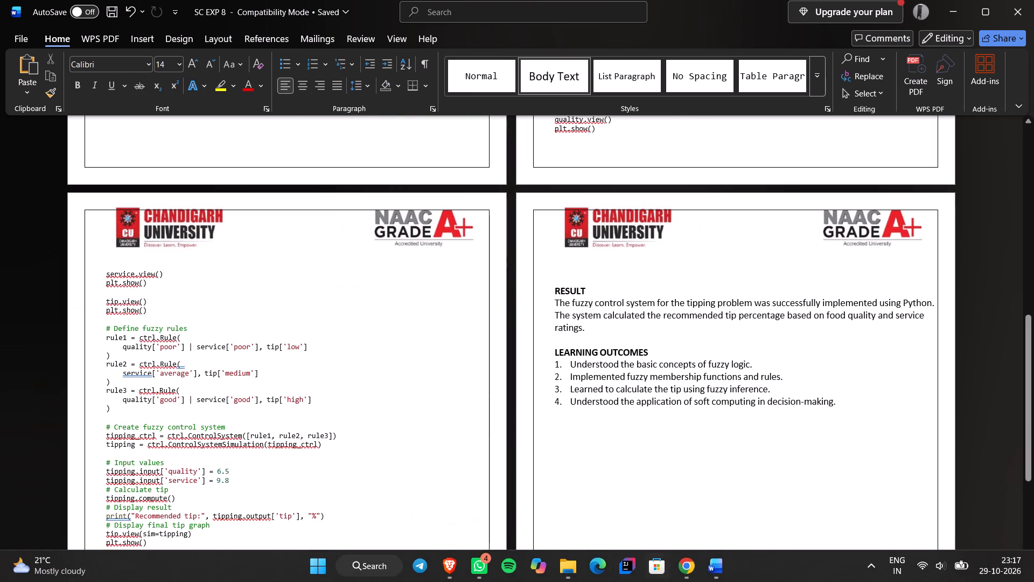
scroll(688, 486, up, 4)
ctrl+scroll(688, 487, up, 2)
scroll(687, 488, down, 5)
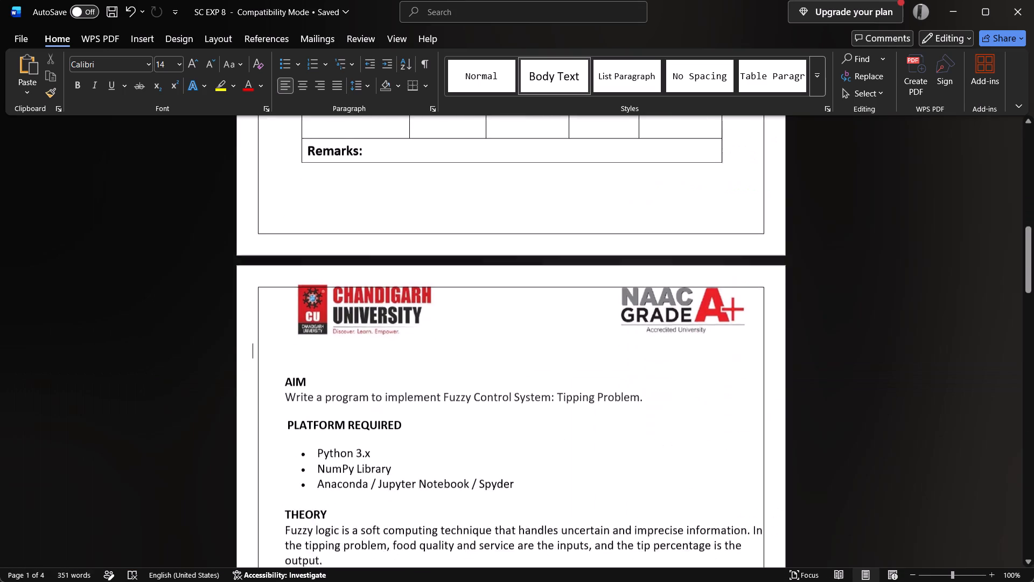
scroll(687, 488, down, 20)
scroll(687, 488, down, 8)
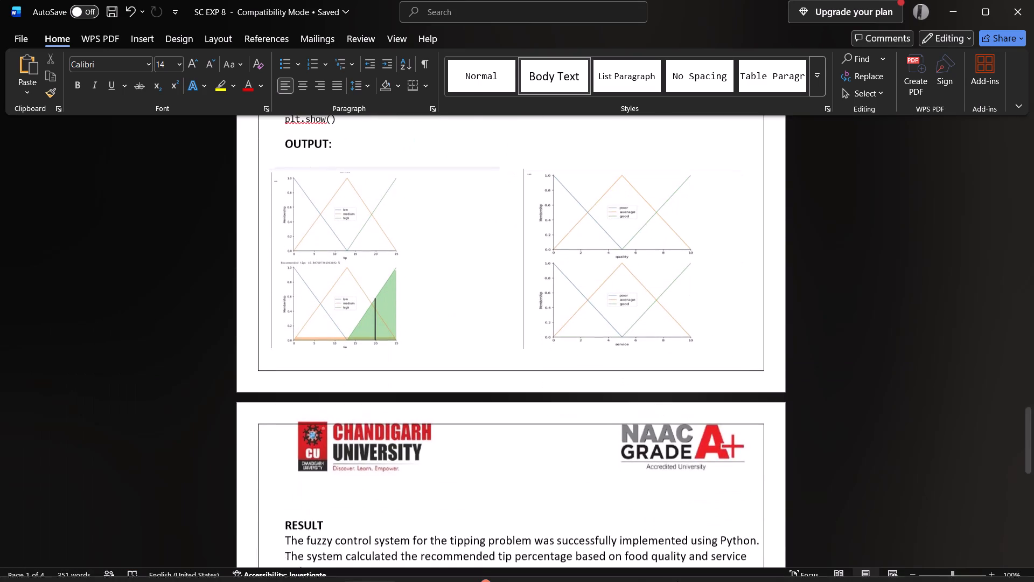
Switch back to Chrome with the iLovePDF page.
click(685, 566)
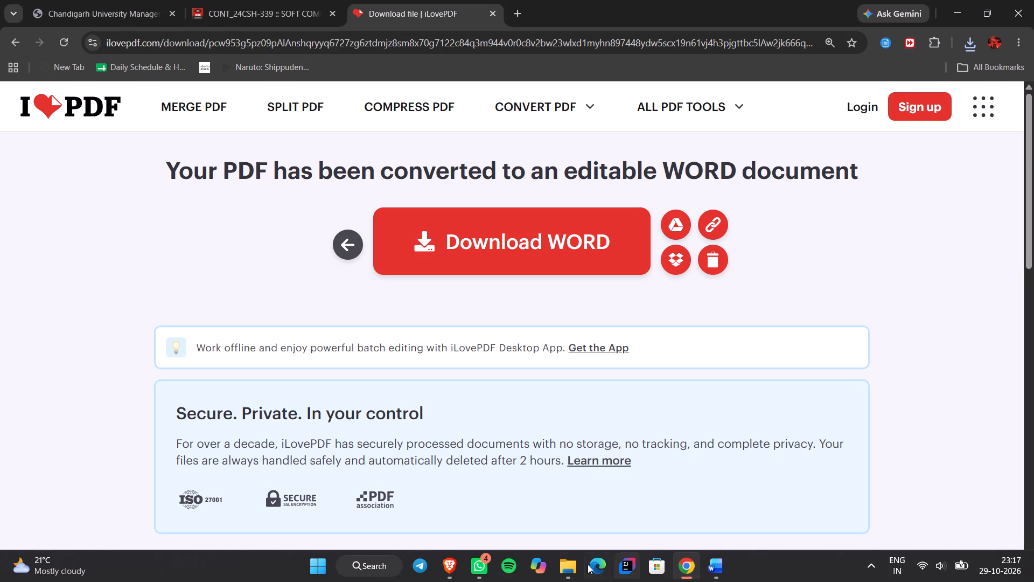
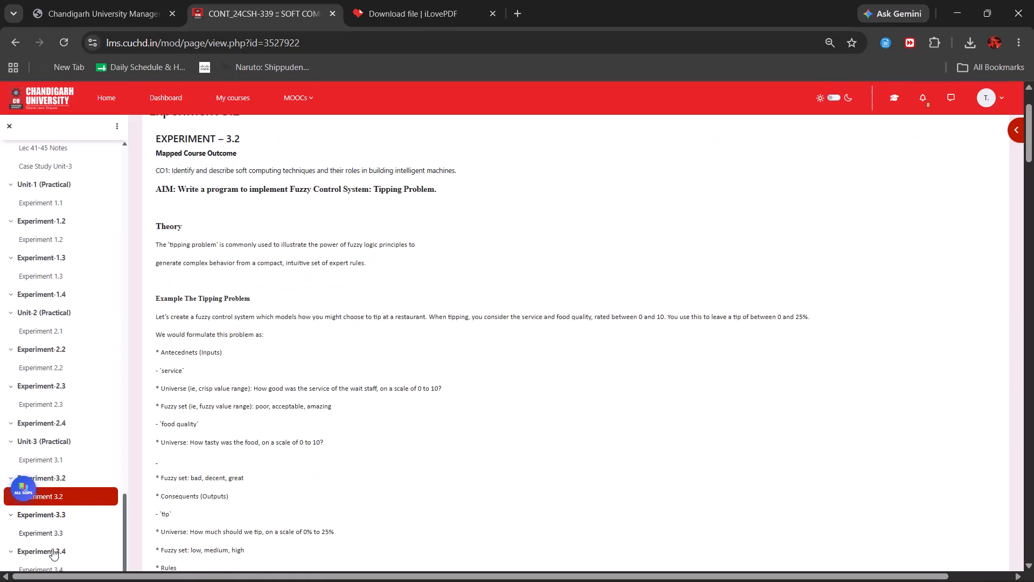
Review the aims and theory on the Soft Computing course pages for Experiment 3.4 and Experiment 3.3, ending on Experiment 3.4.
click(55, 566)
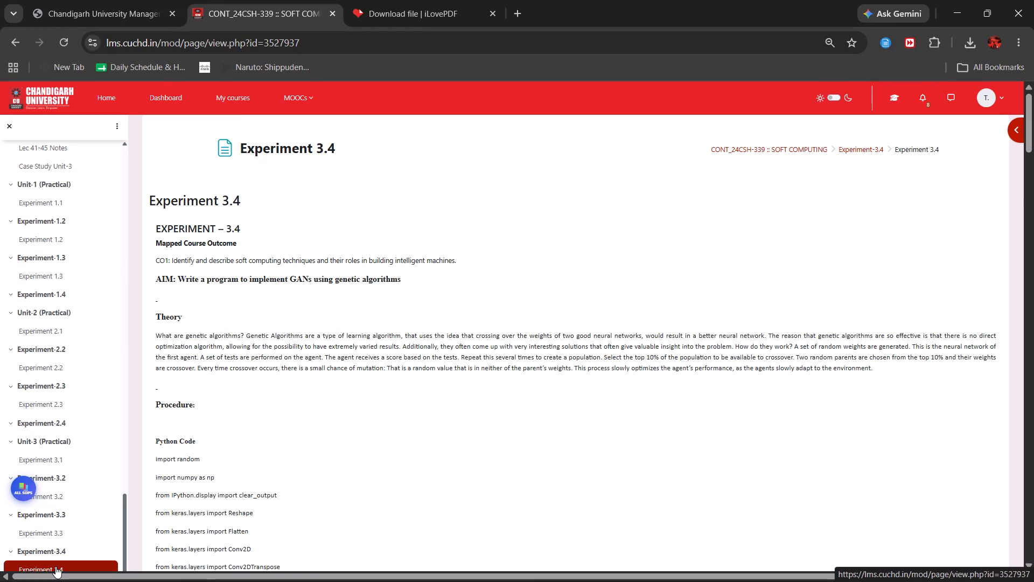
click(45, 530)
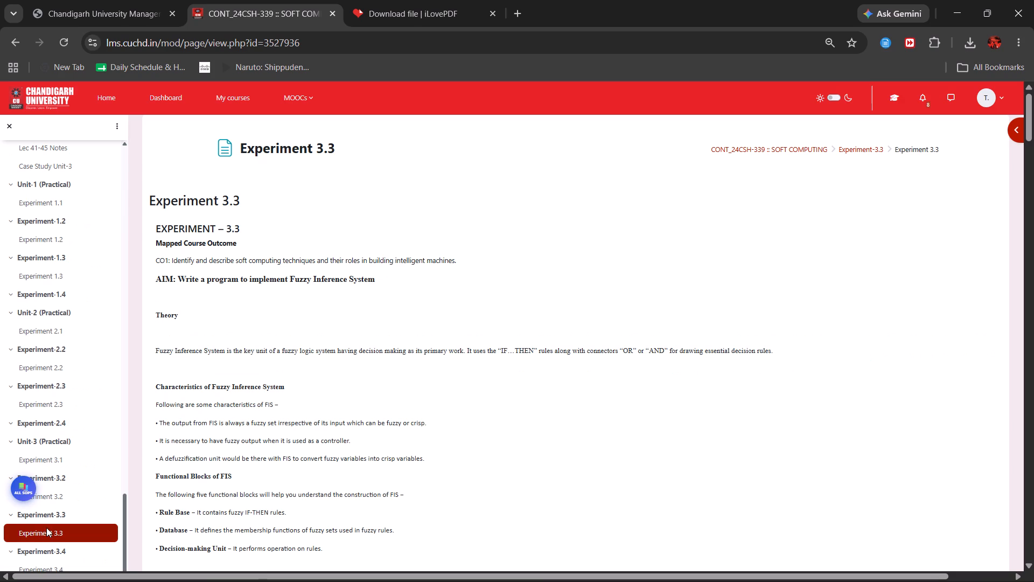
scroll(46, 528, down, 2)
click(61, 566)
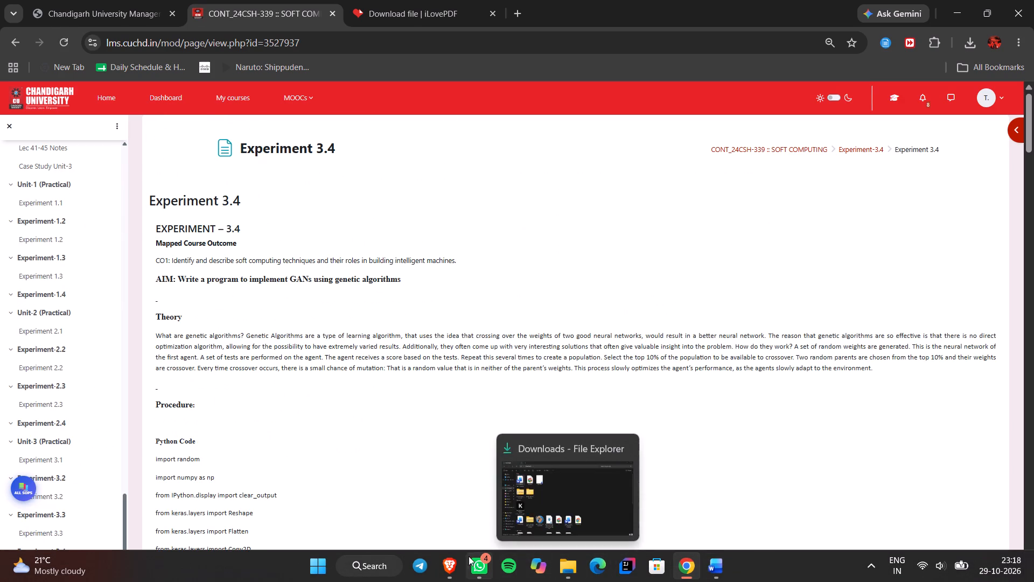
Switch to the Downloads folder in File Explorer.
click(581, 562)
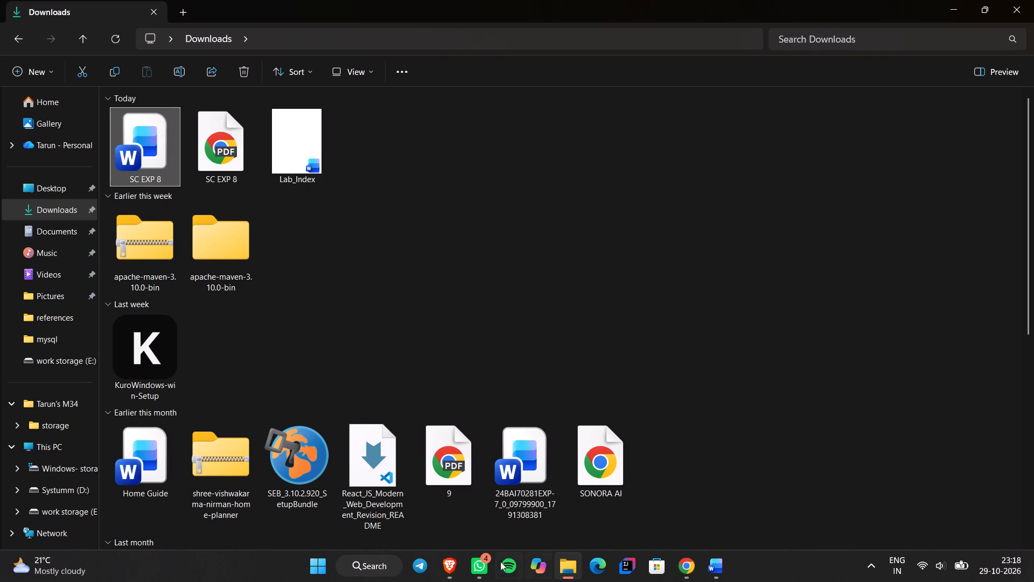
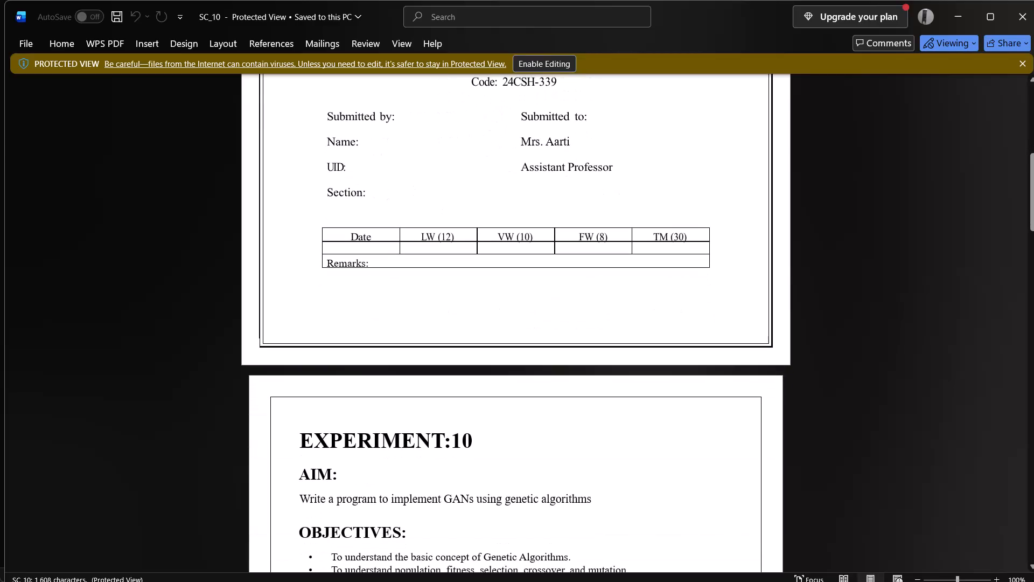
Enable editing in the SC_10 document, check its cover page and Experiment 10 opening section, and minimize its window.
scroll(574, 441, down, 4)
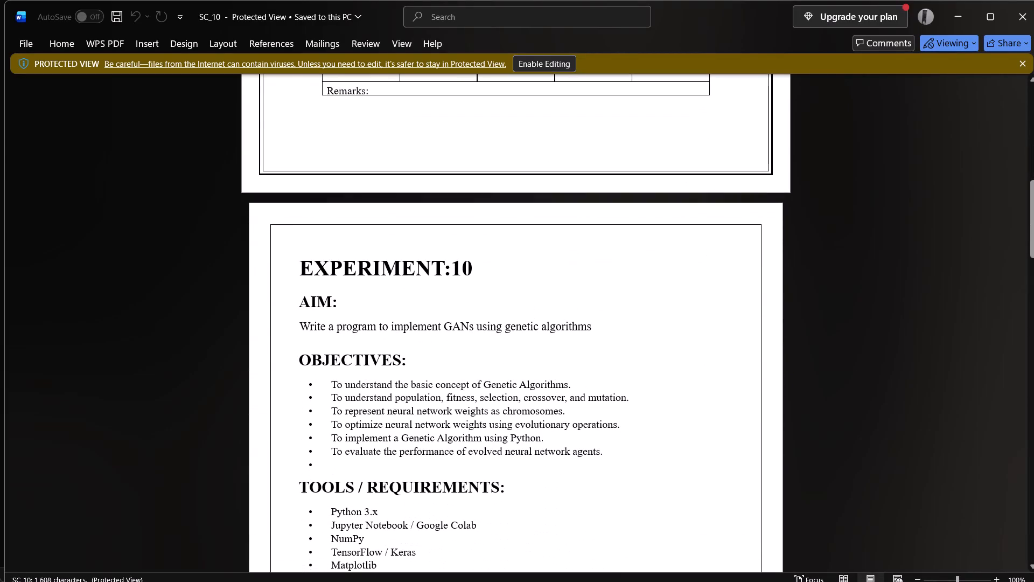
click(538, 58)
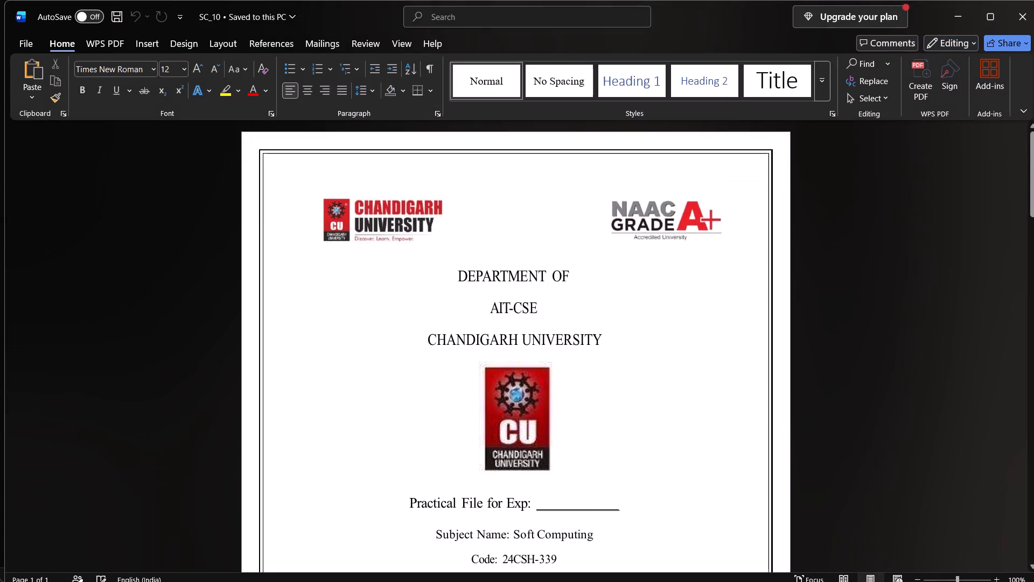
scroll(711, 377, down, 11)
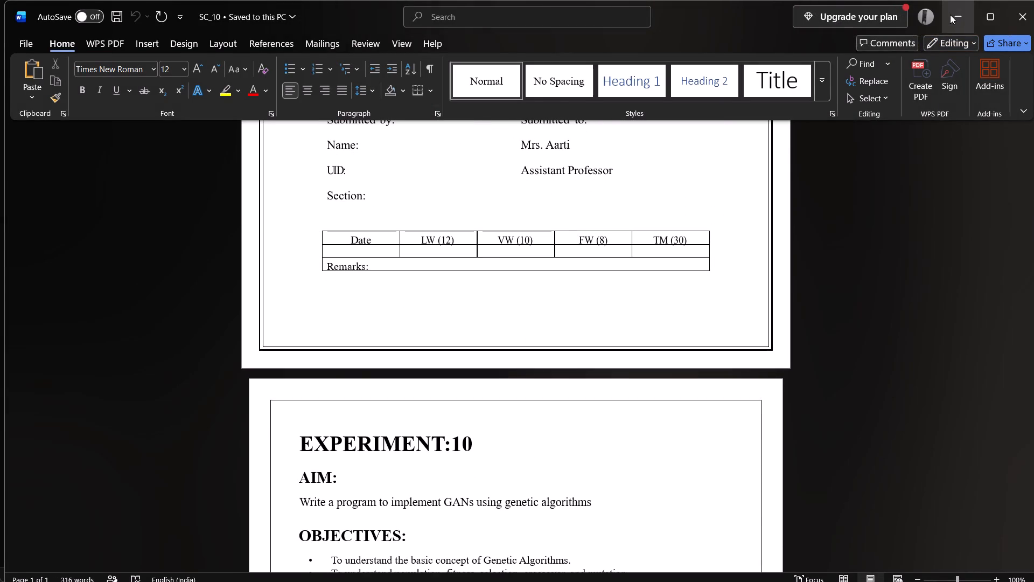
click(950, 15)
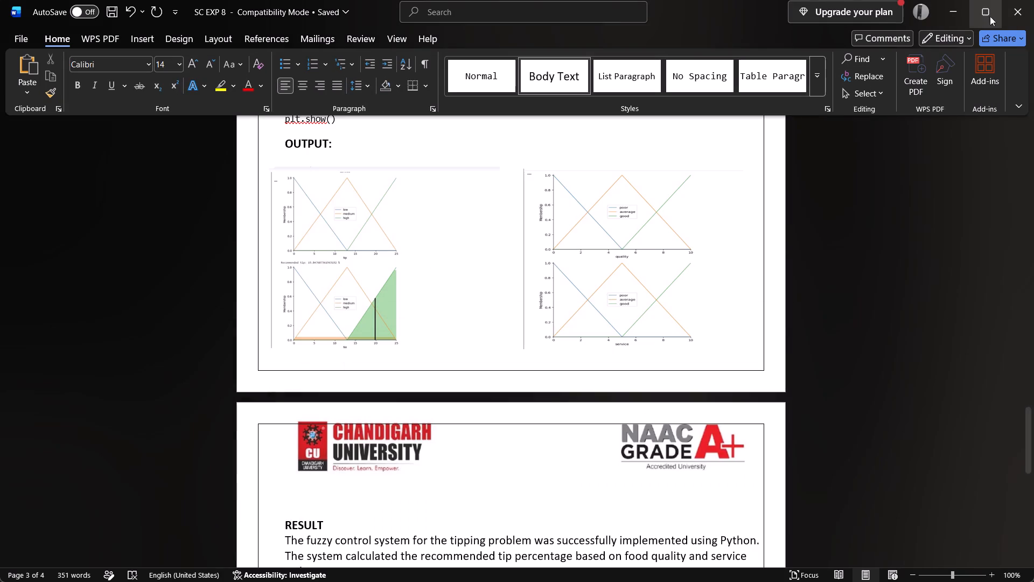
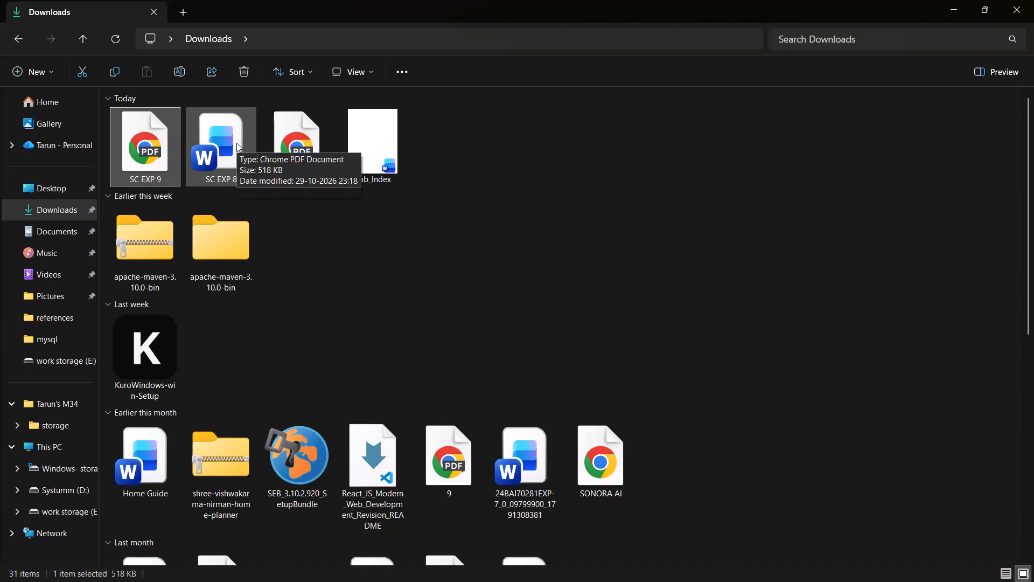
Save the SC EXP 8 Word document, print all its pages to PDF over the existing SC EXP 8 PDF in Downloads, and close it.
double_click(236, 143)
scroll(669, 306, down, 4)
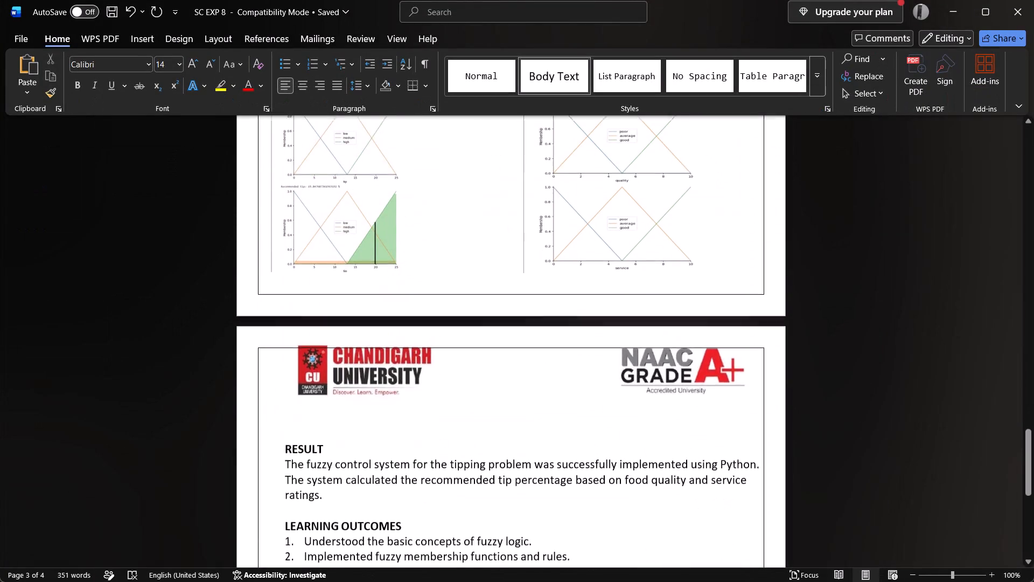
scroll(669, 306, up, 20)
scroll(669, 306, up, 14)
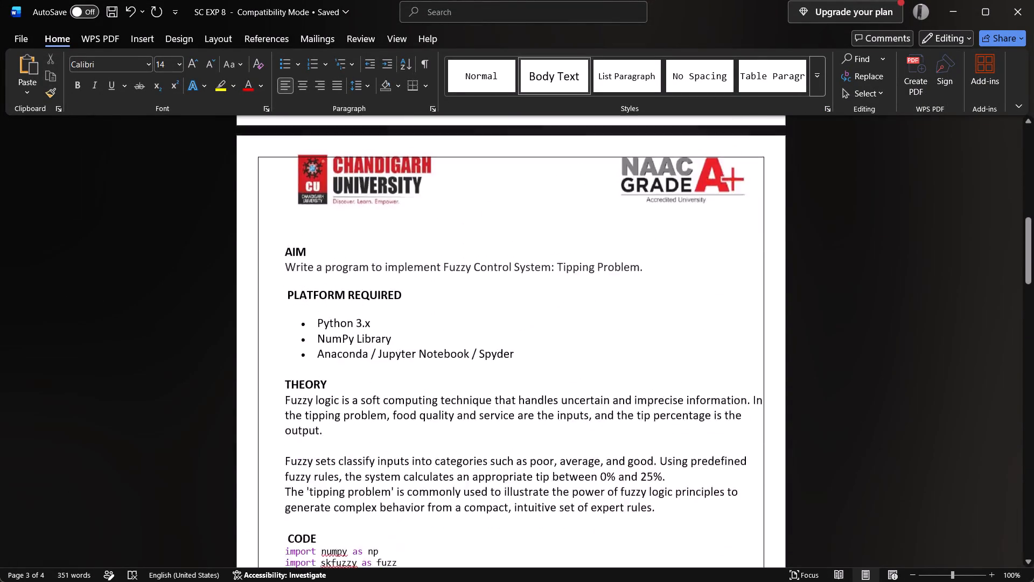
scroll(679, 372, up, 9)
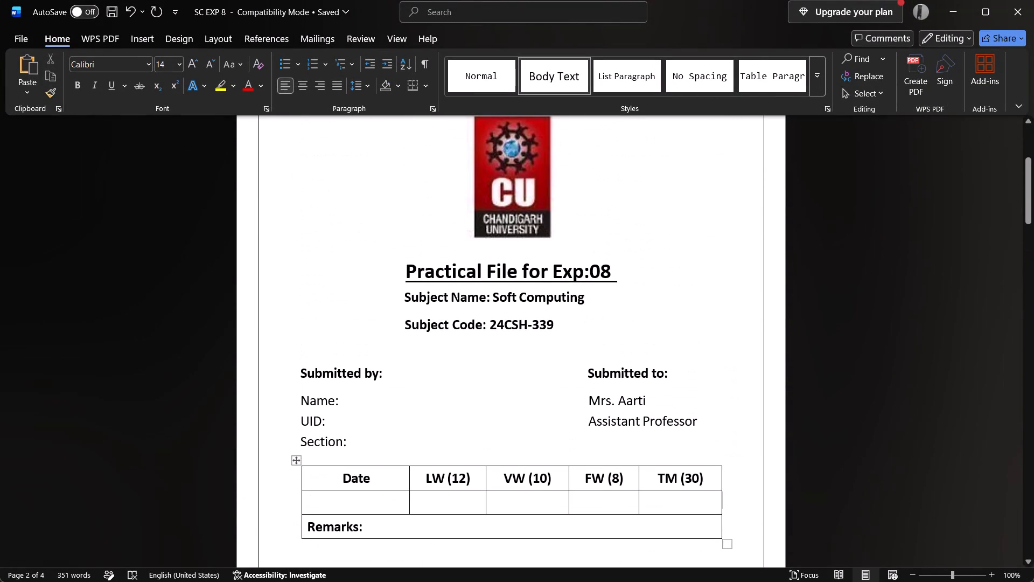
key(ctrl+s)
key(ctrl+p)
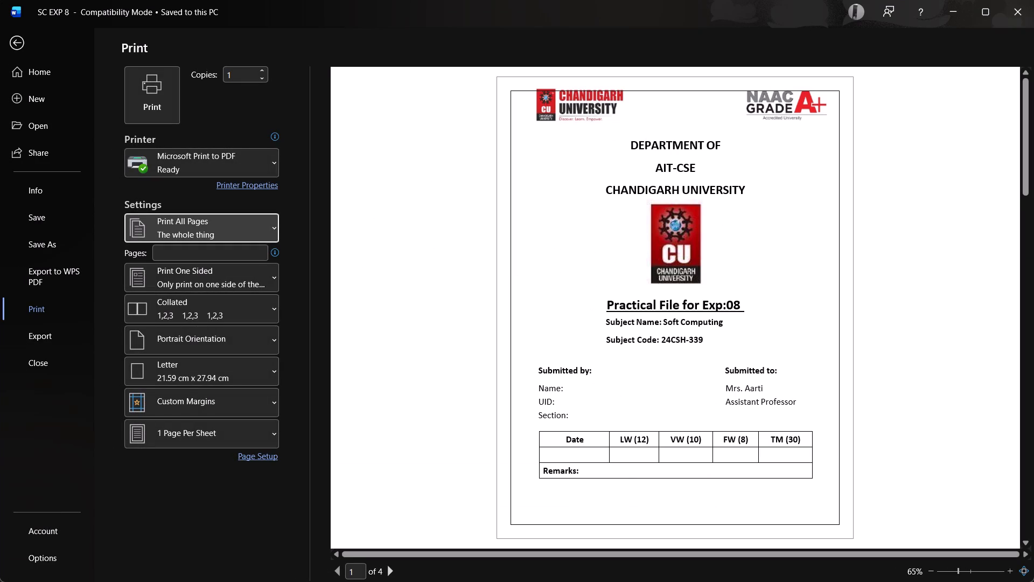
click(157, 106)
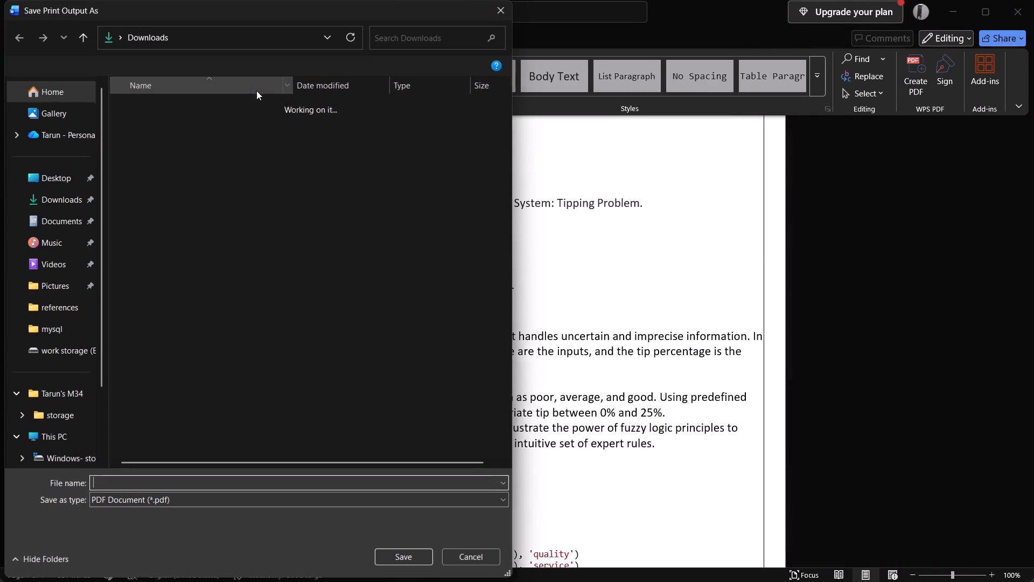
click(163, 129)
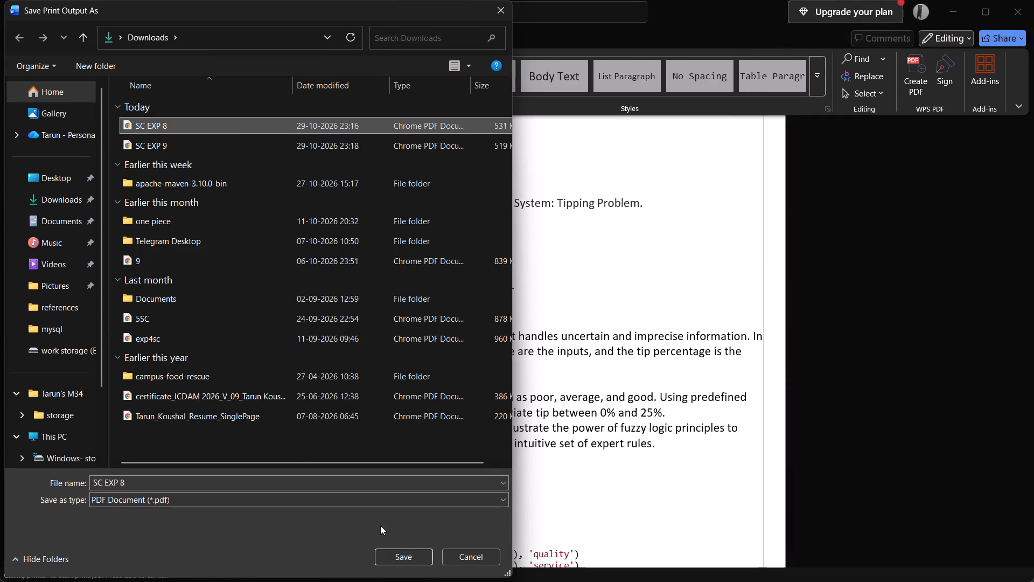
click(405, 557)
click(550, 307)
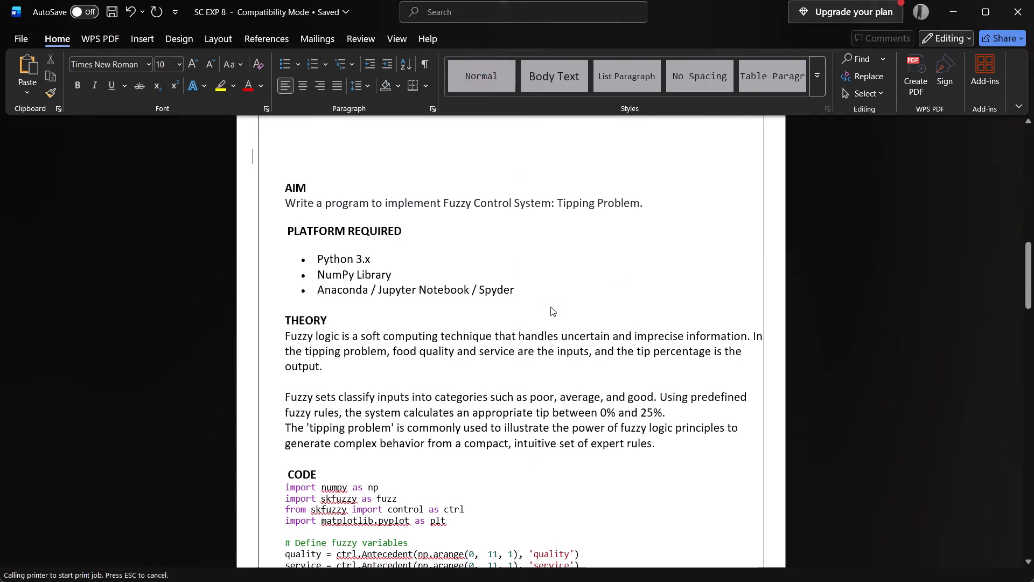
click(1011, 2)
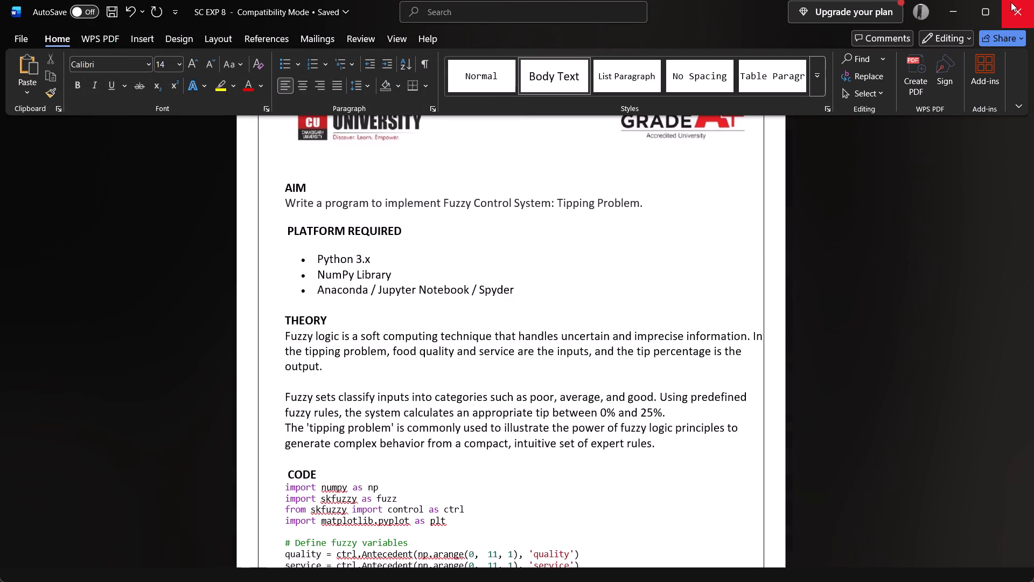
Open the SC EXP 8 PDF from Downloads, check its pages through to the learning outcomes, and return to the folder.
click(158, 133)
double_click(278, 147)
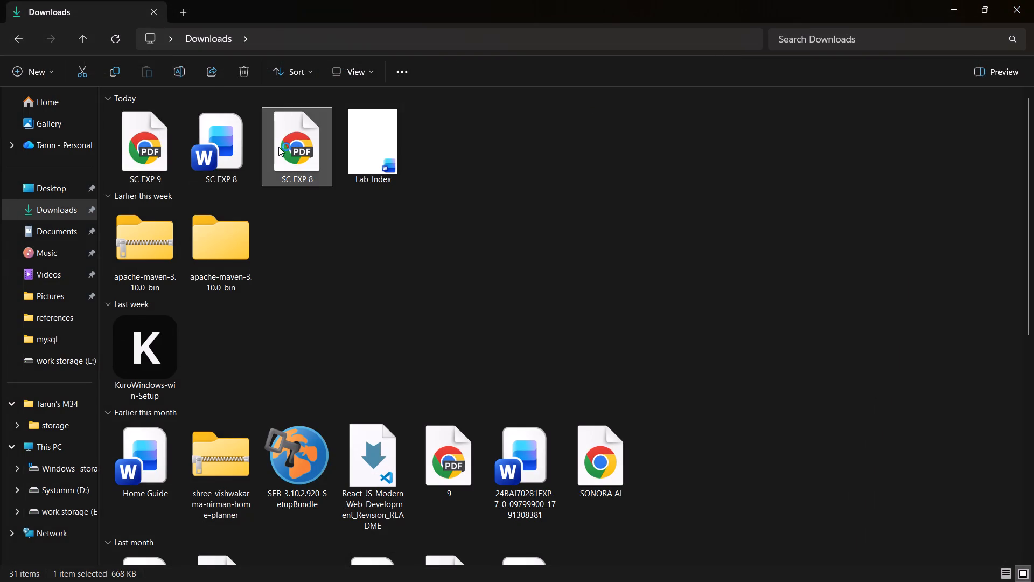
scroll(516, 211, down, 18)
scroll(516, 212, down, 6)
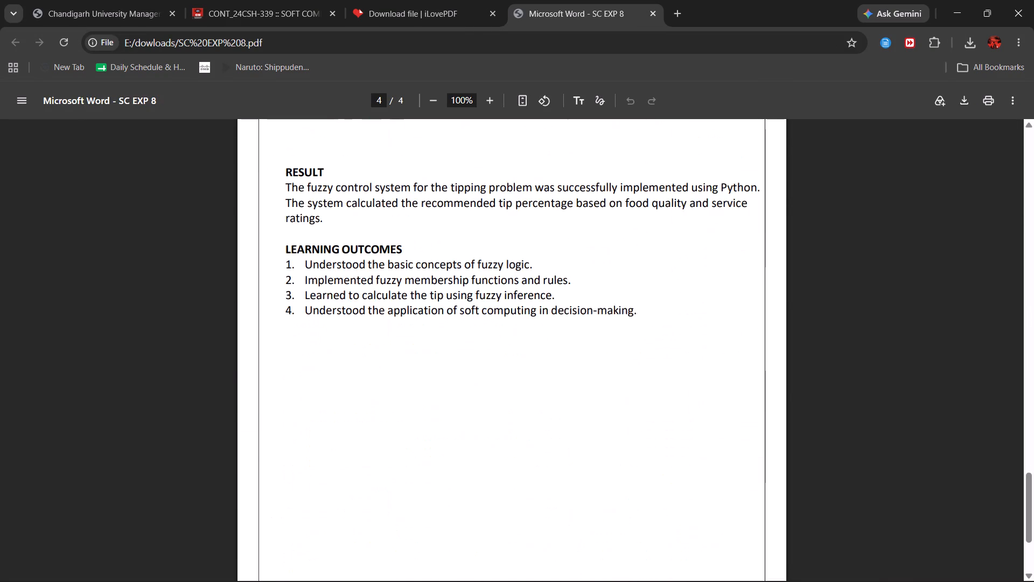
scroll(516, 212, down, 5)
scroll(513, 206, up, 4)
click(654, 12)
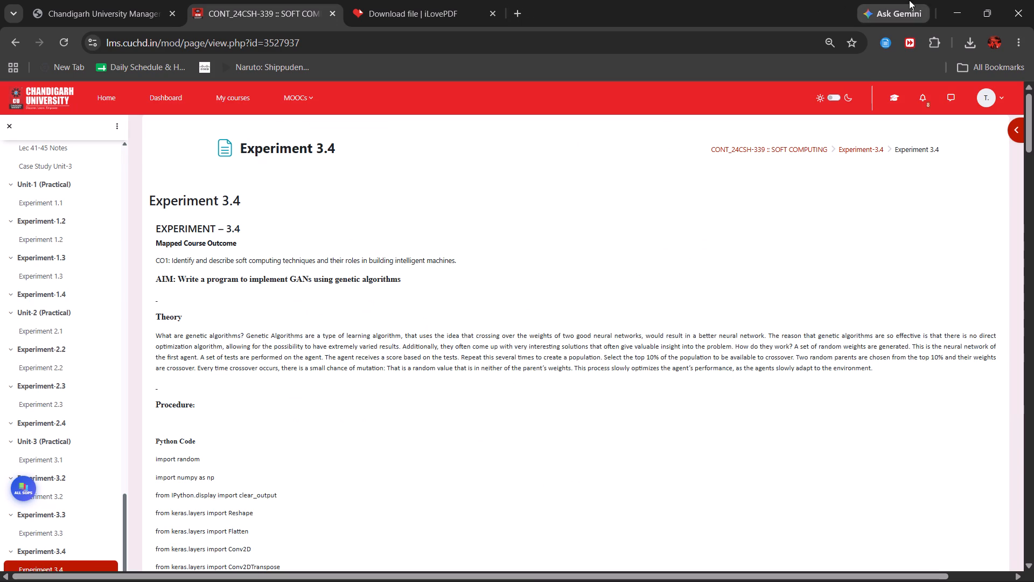
click(956, 0)
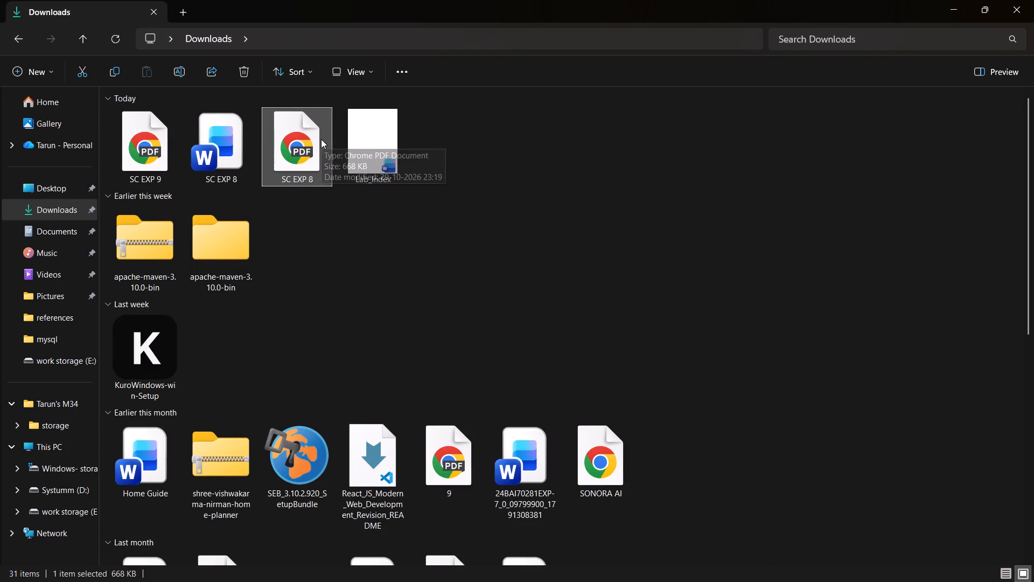
Cut the SC EXP 8 PDF from the Downloads folder.
key(ctrl+x)
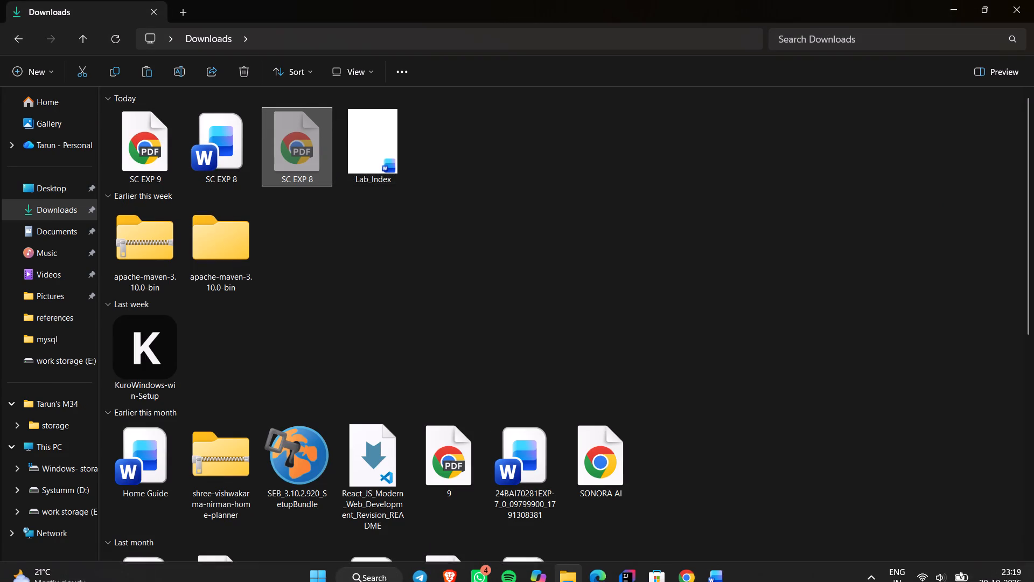
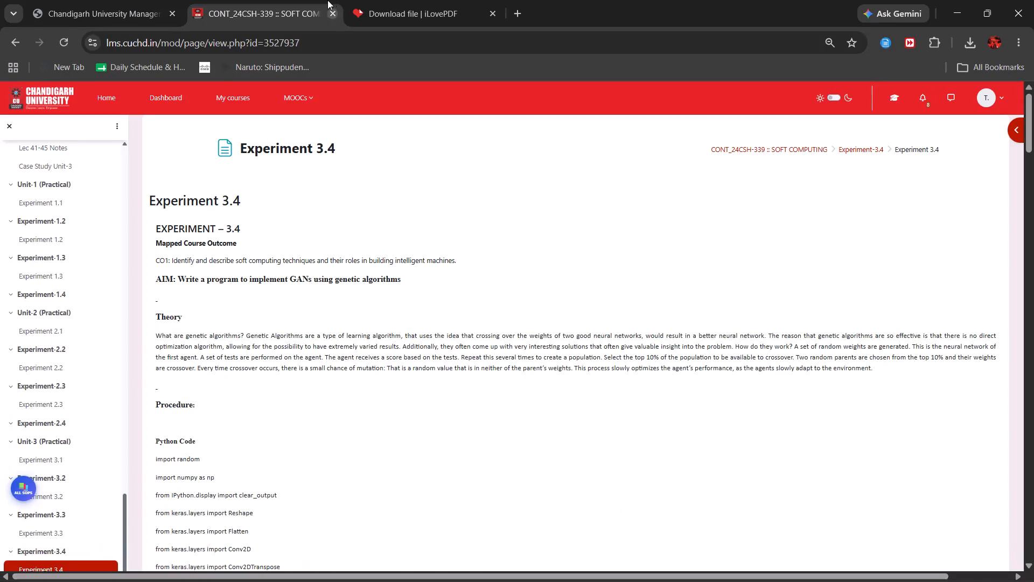
Upload the SC EXP 9 PDF from Downloads to the iLovePDF PDF to WORD converter and start the conversion.
click(439, 0)
click(361, 249)
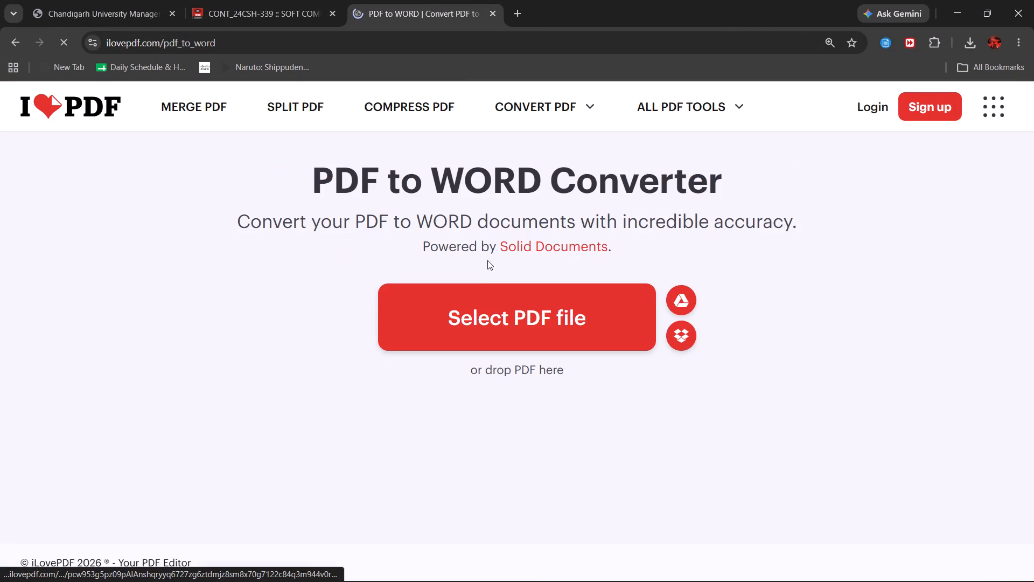
click(481, 296)
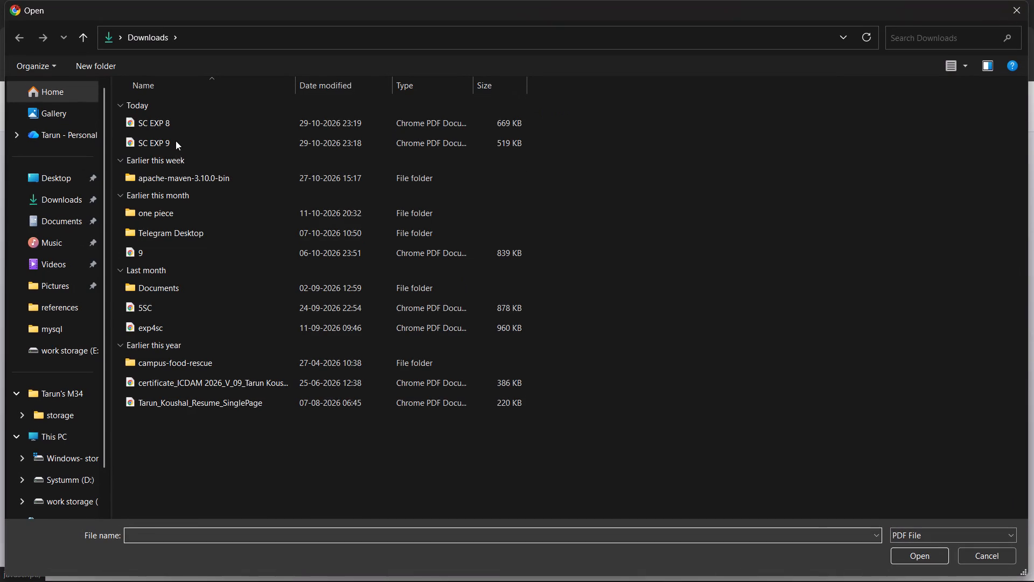
click(176, 141)
click(920, 564)
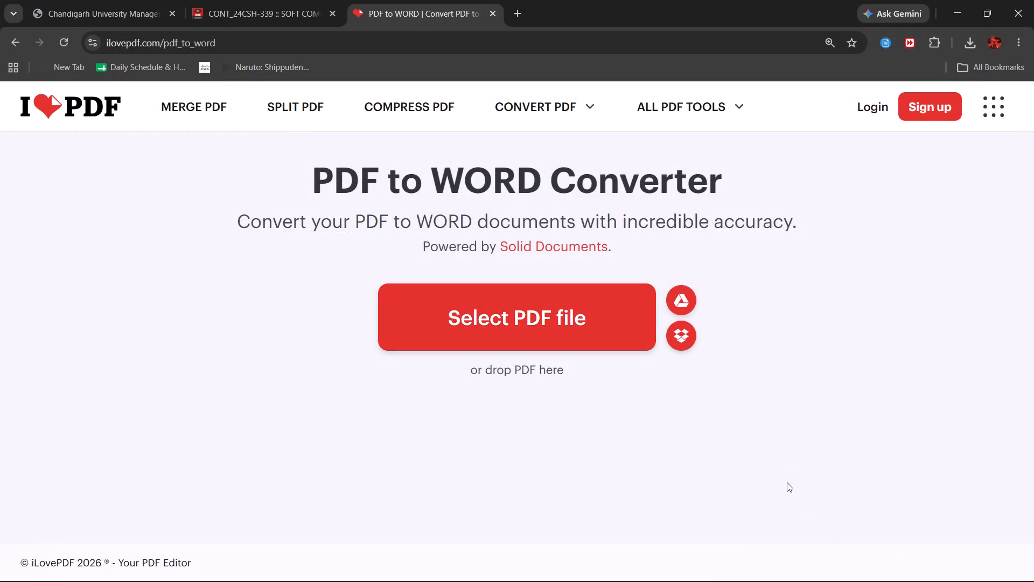
click(844, 529)
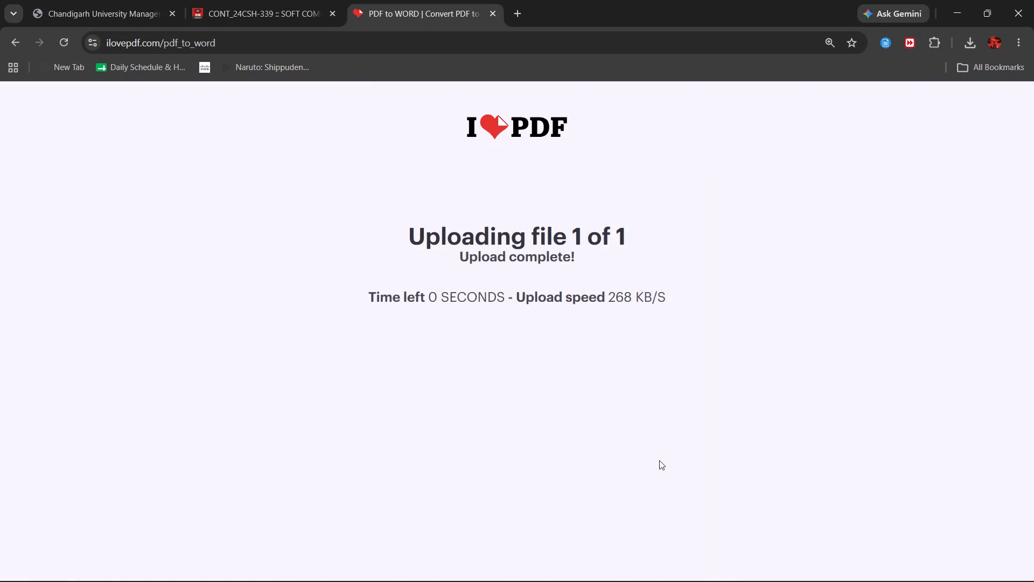
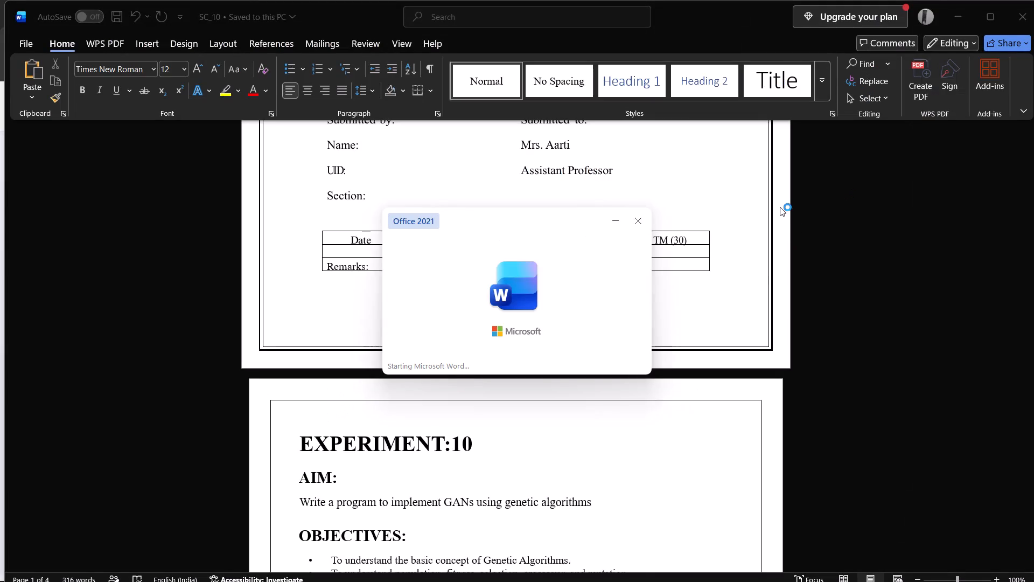
Enable editing of the converted SC EXP 9 Word document.
click(550, 54)
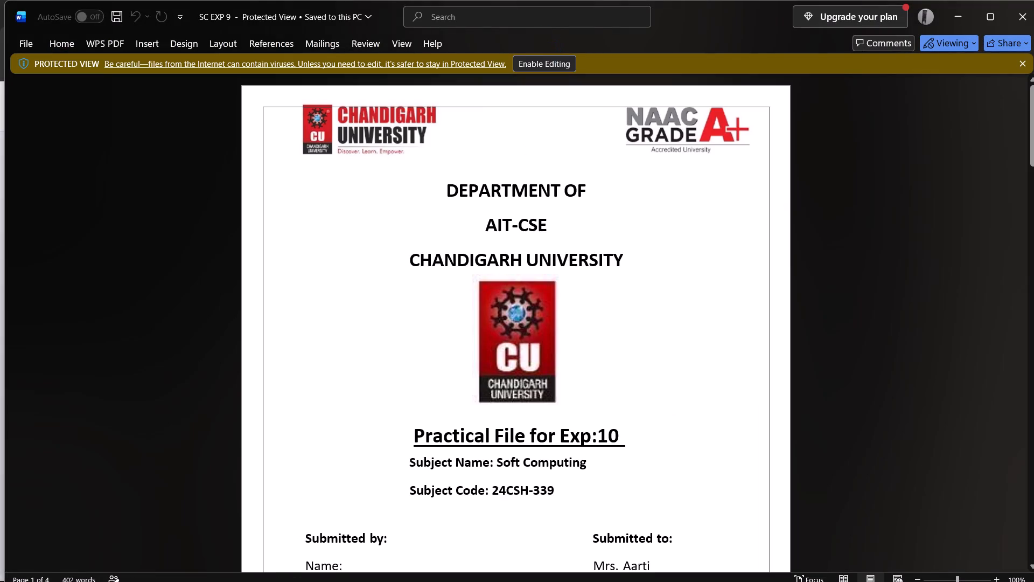
click(540, 74)
click(544, 67)
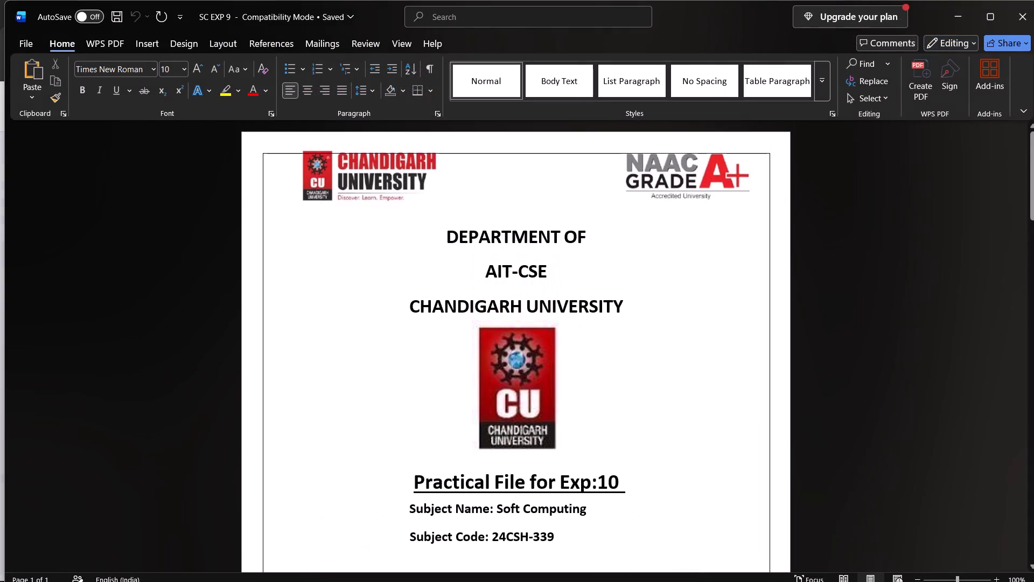
Change the experiment number in the cover page's "Practical File for Exp:" title to 09 and save the document.
scroll(615, 382, down, 3)
click(626, 345)
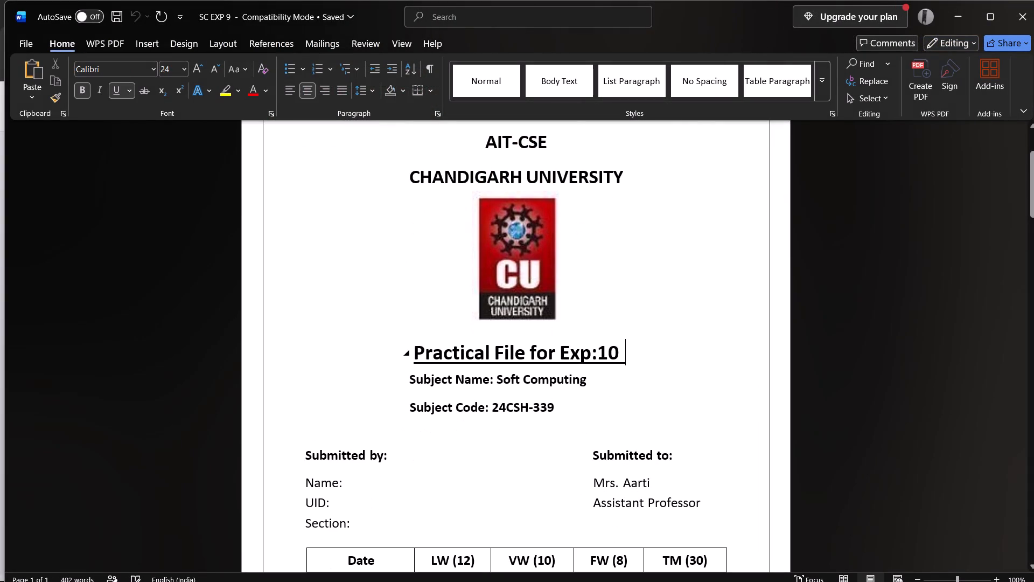
key(BackSpace)
key(BackSpace)
key(BackSpace)
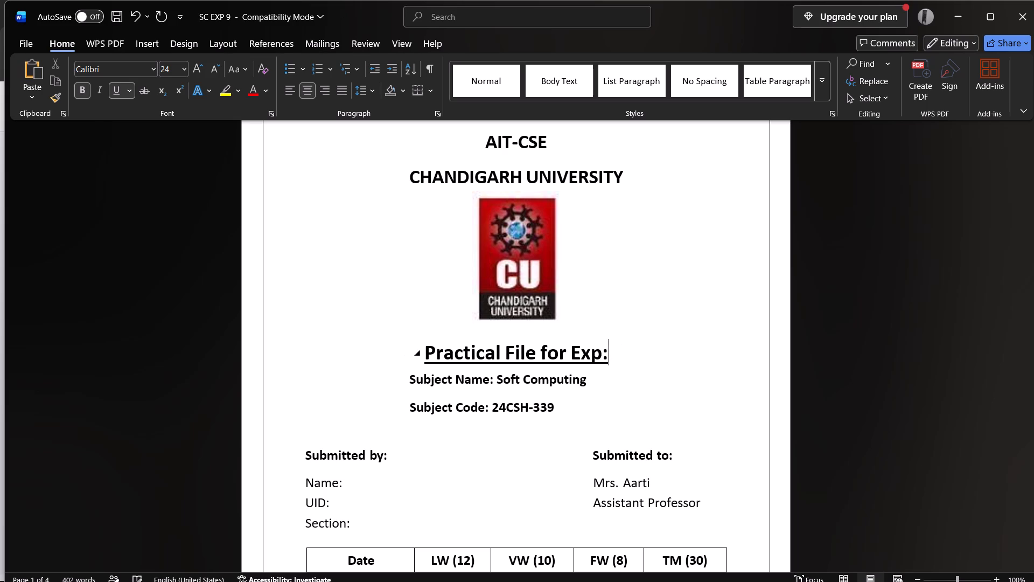
text(09)
key(ctrl+s)
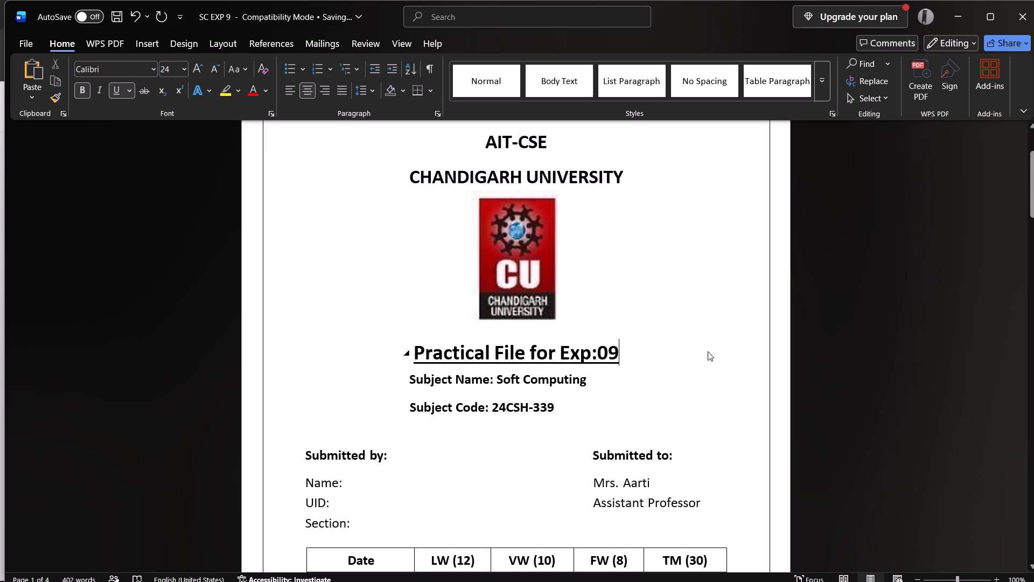
Delete the "EXPERIMENT – 10" heading above the AIM section on the second page.
scroll(708, 351, down, 10)
scroll(603, 303, down, 5)
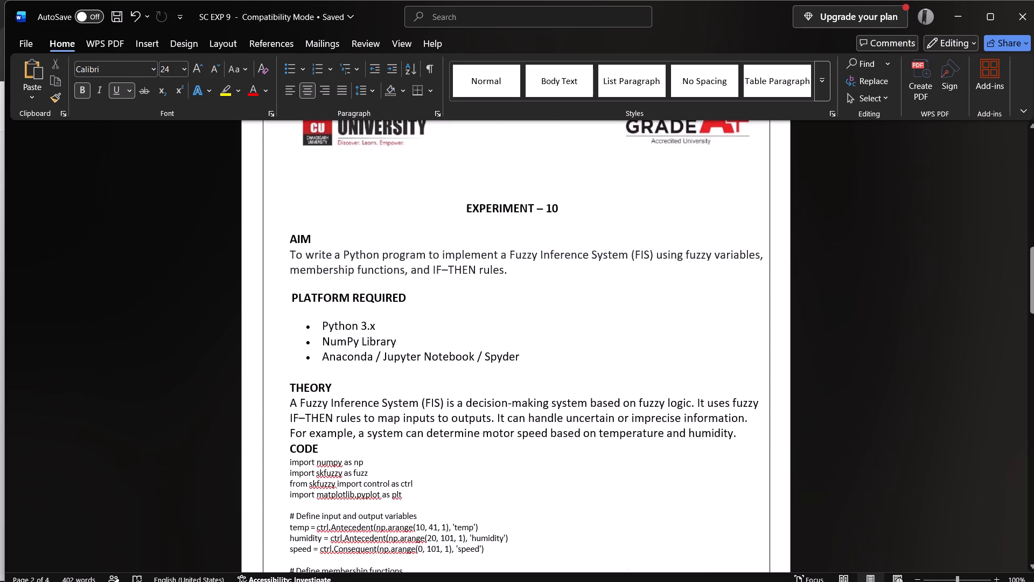
drag(581, 203, 332, 179)
key(BackSpace)
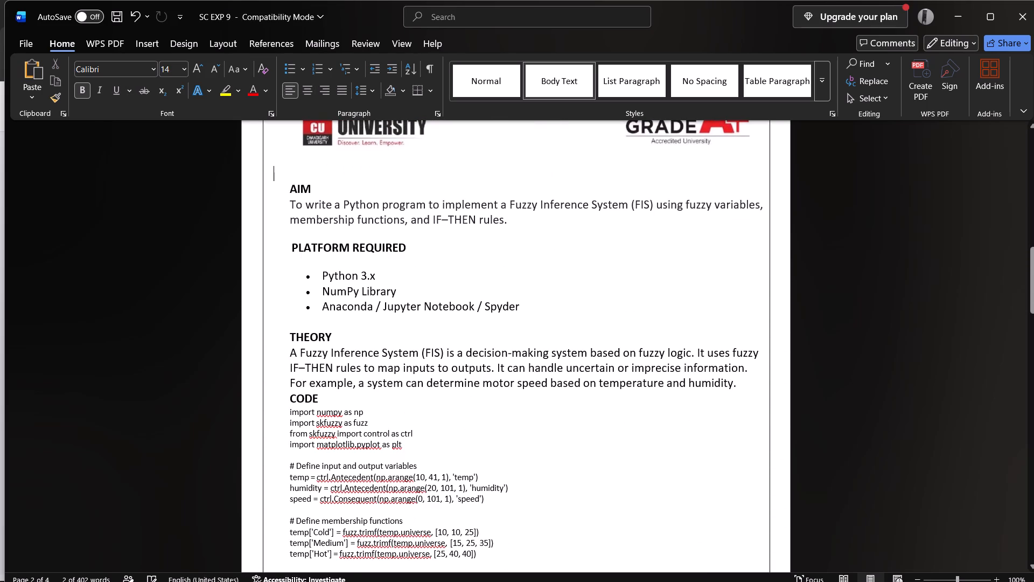
key(BackSpace)
Review the remaining pages of the document, checking the code, output graphs, result and learning outcomes.
scroll(499, 184, up, 2)
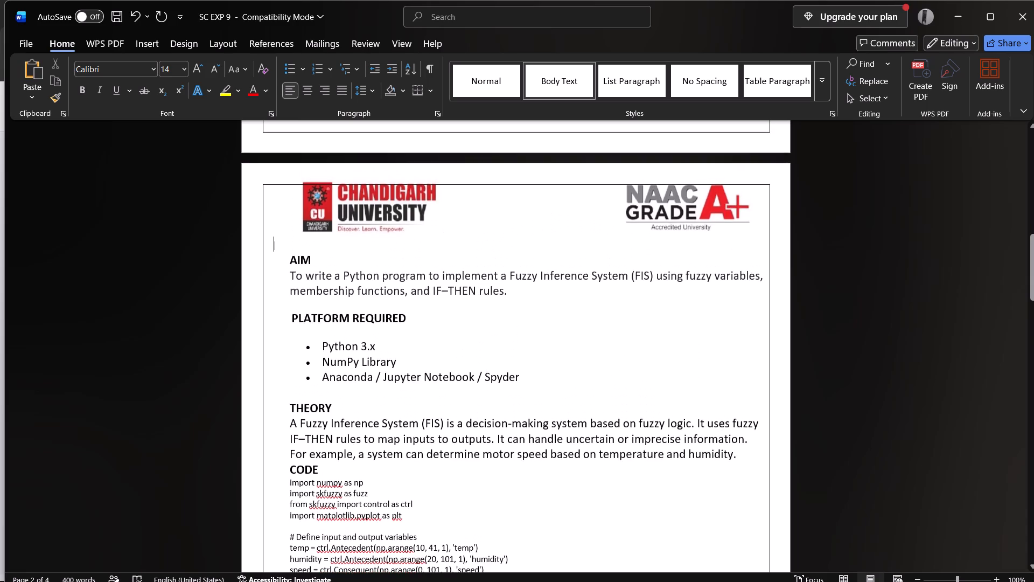
scroll(499, 186, down, 6)
scroll(500, 187, down, 20)
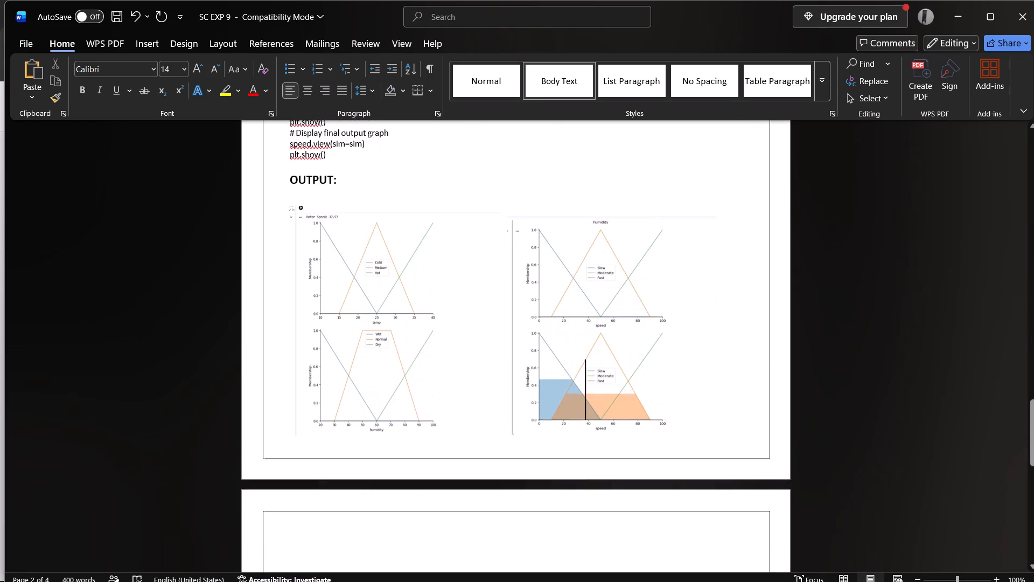
scroll(504, 192, down, 3)
ctrl+scroll(504, 192, up, 3)
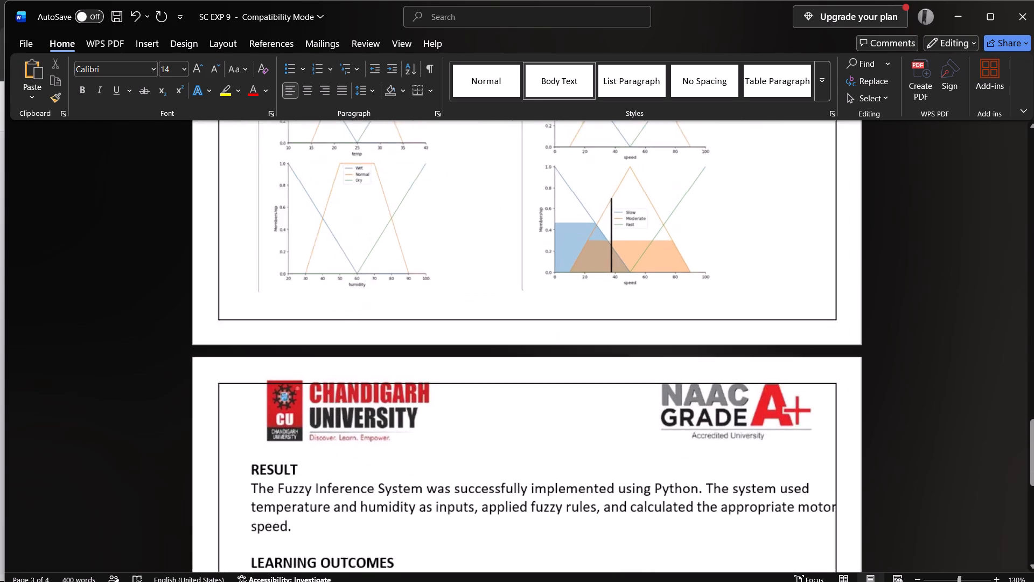
scroll(504, 192, up, 4)
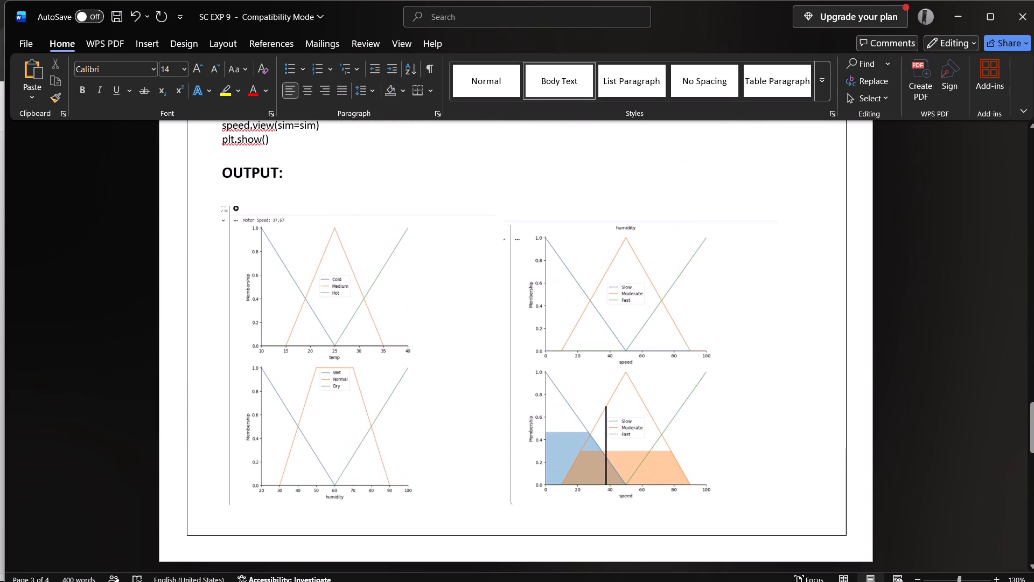
scroll(504, 192, up, 3)
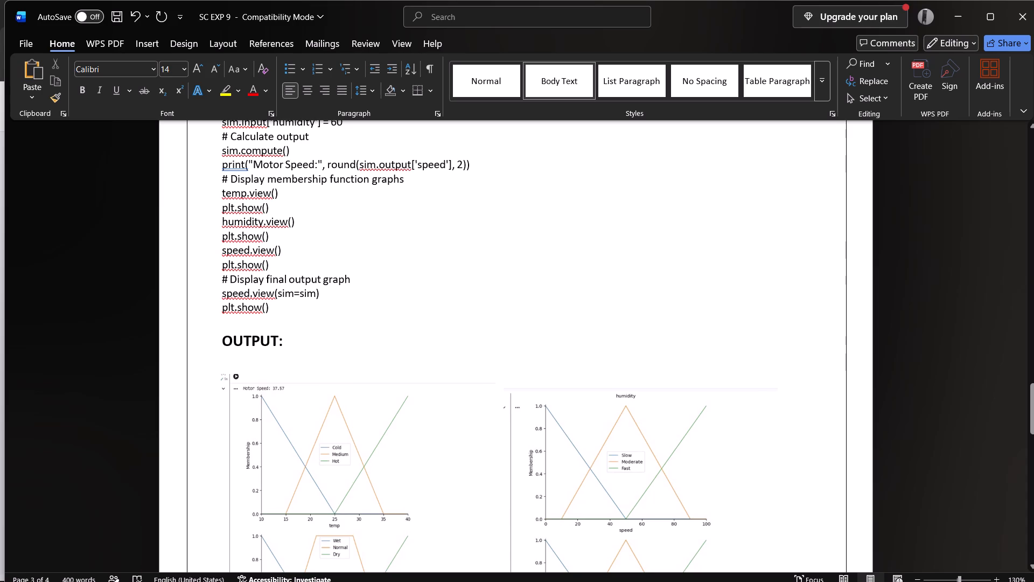
scroll(504, 192, up, 3)
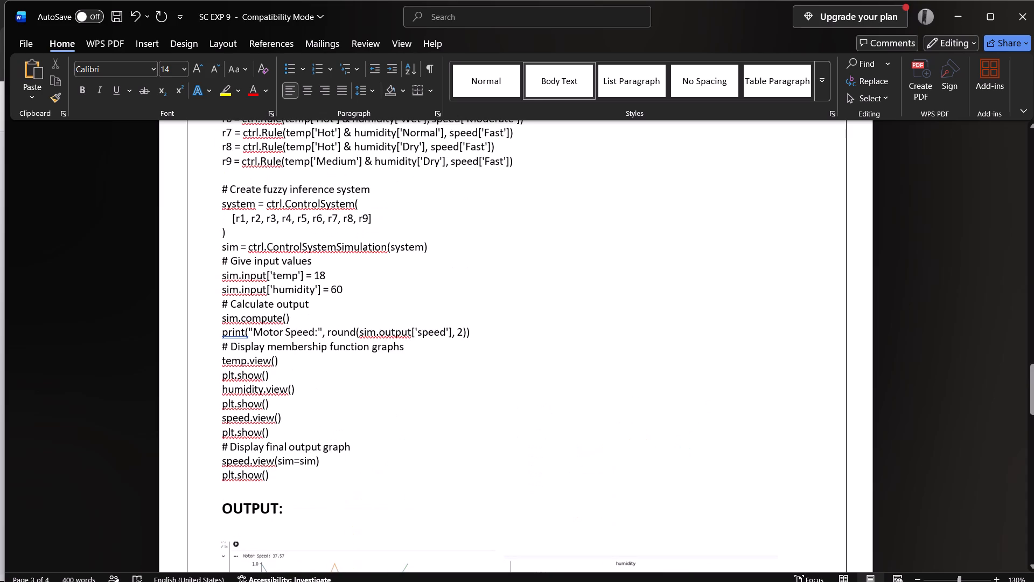
scroll(504, 192, up, 2)
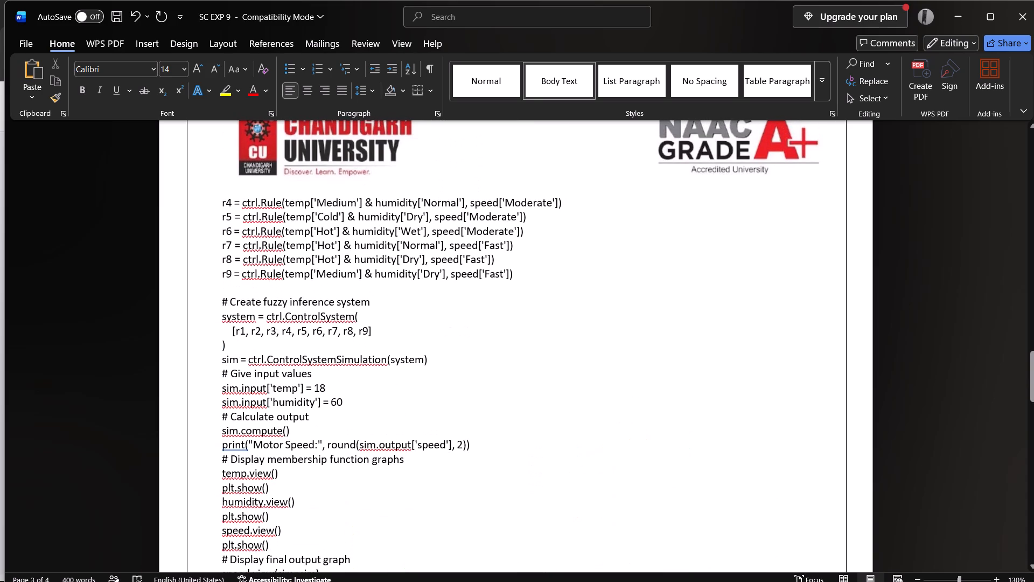
scroll(504, 192, down, 18)
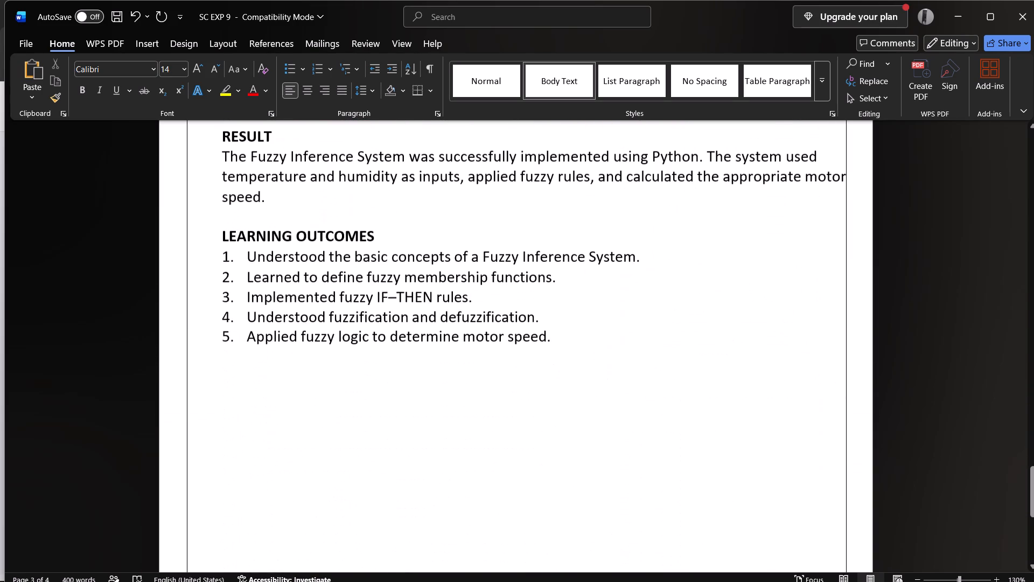
Save the document and print it to PDF as SC EXP 9 in Downloads, replacing the existing PDF.
key(ctrl+s)
key(ctrl+p)
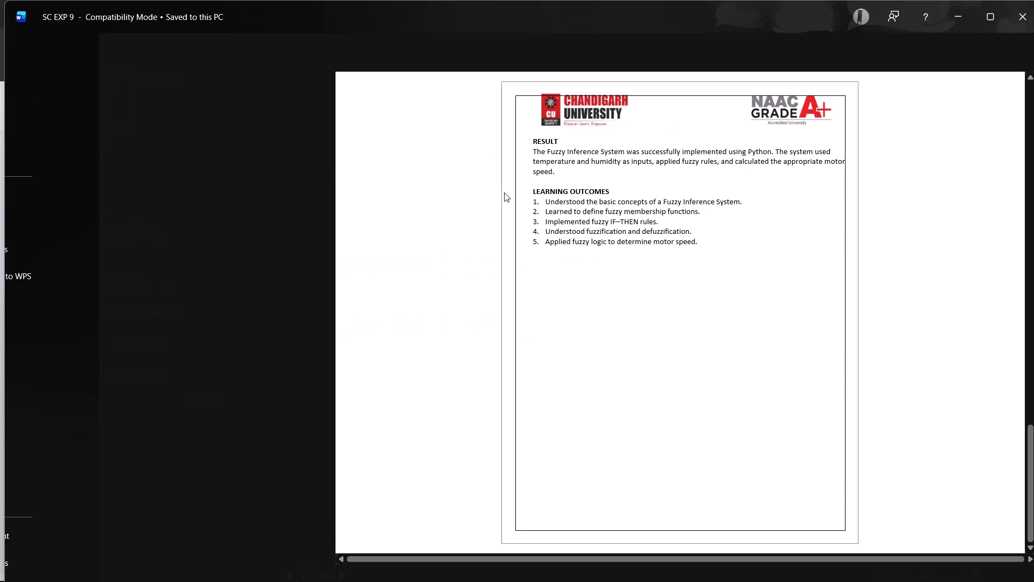
click(167, 100)
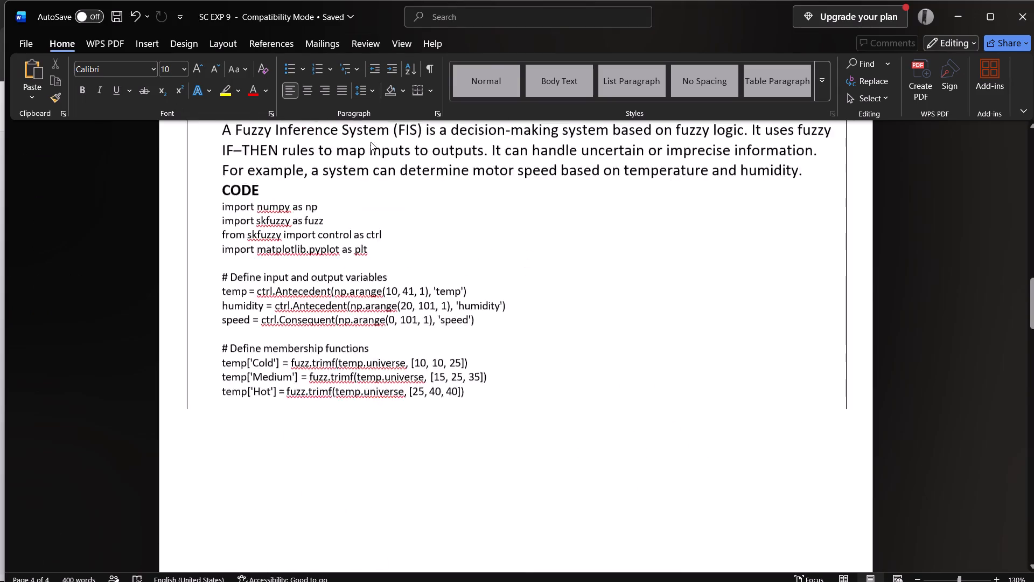
click(252, 142)
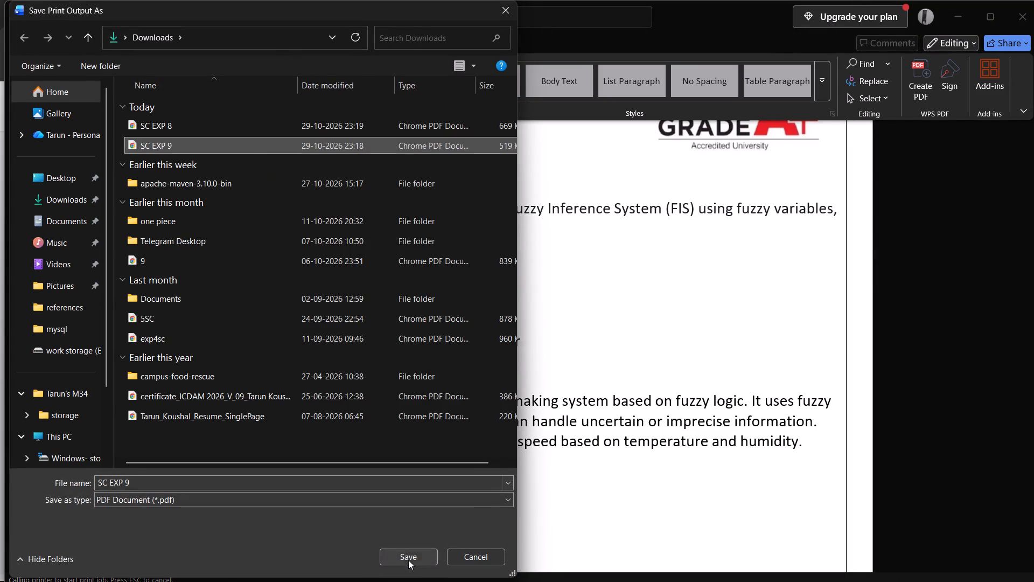
click(408, 560)
click(540, 289)
click(541, 296)
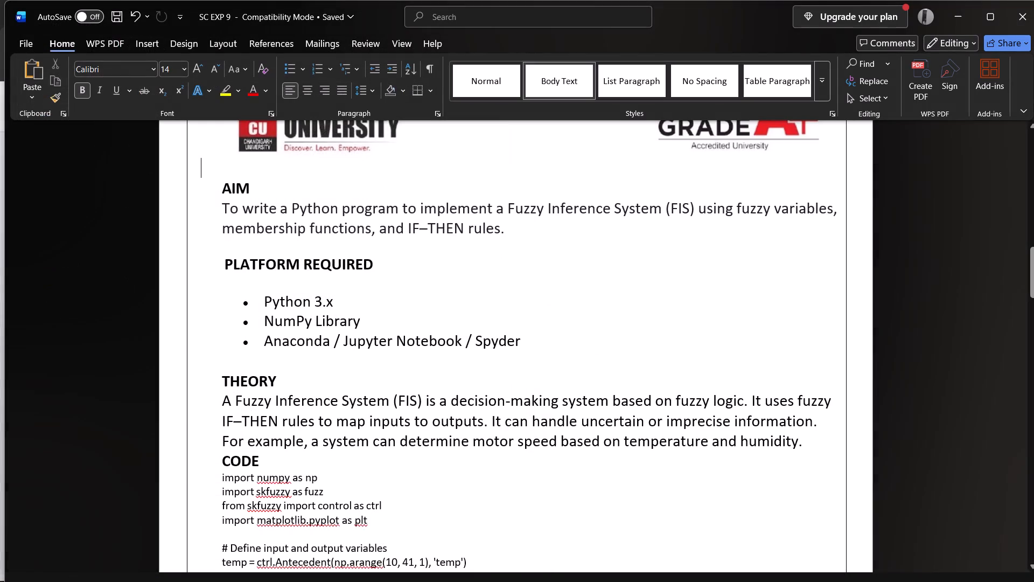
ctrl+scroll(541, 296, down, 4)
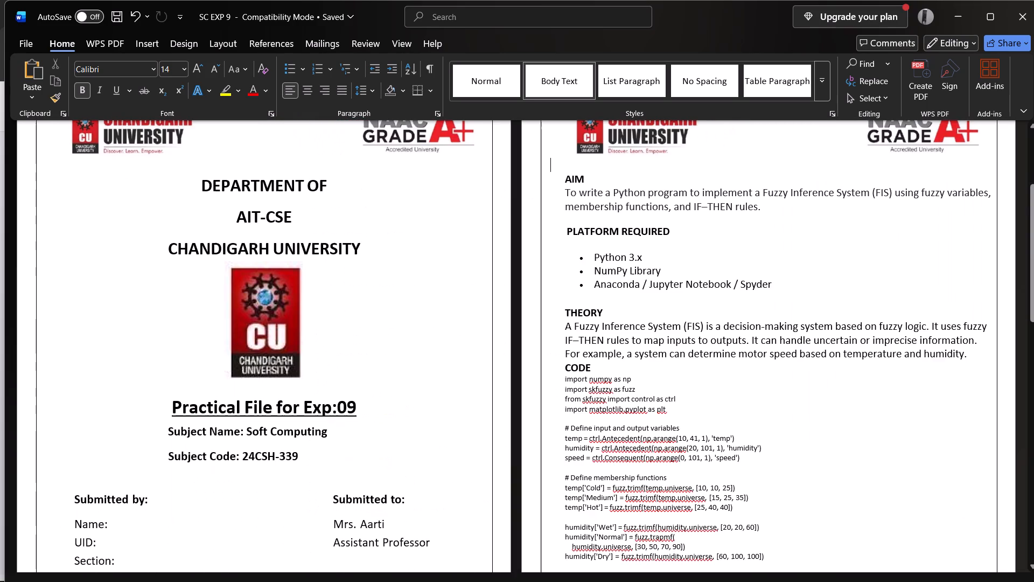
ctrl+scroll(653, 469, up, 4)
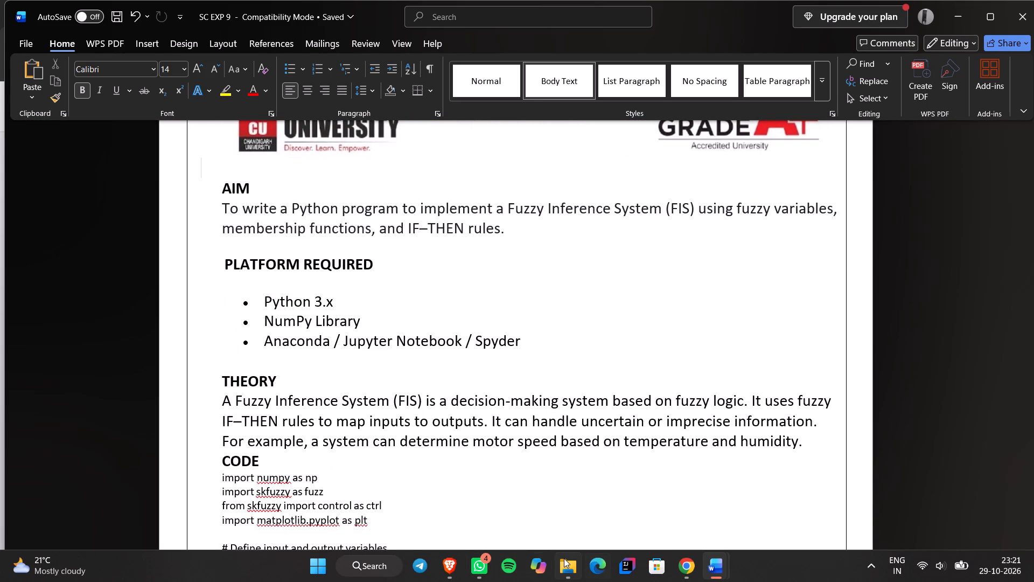
Switch to File Explorer and copy the SC EXP 9 PDF from the Downloads folder.
click(557, 569)
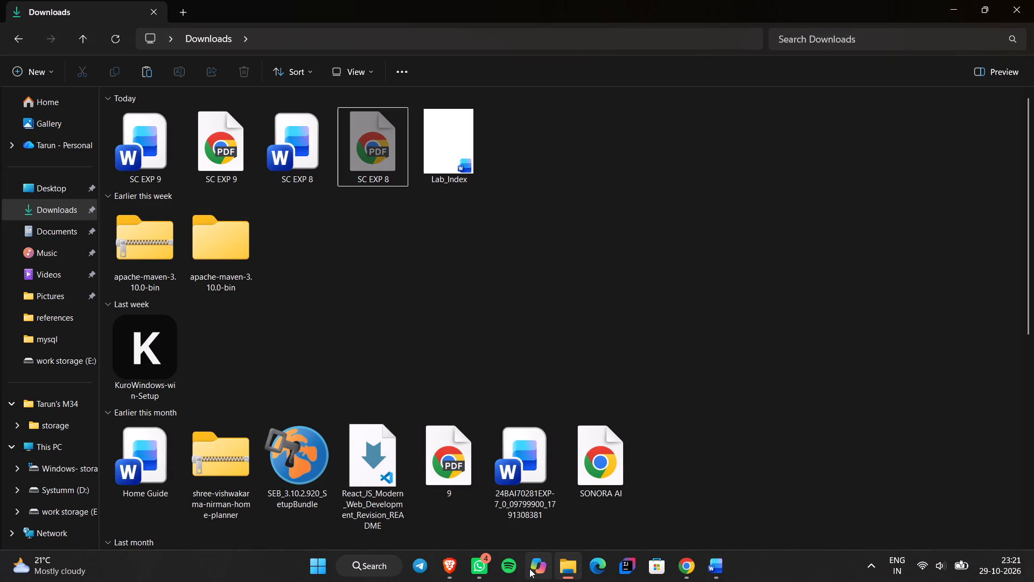
click(202, 143)
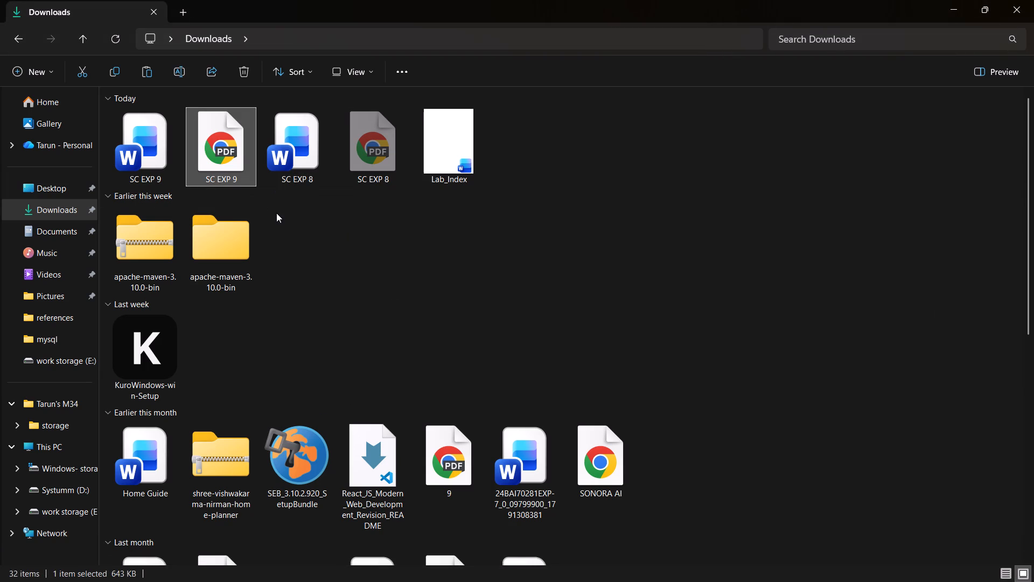
key(ctrl+c)
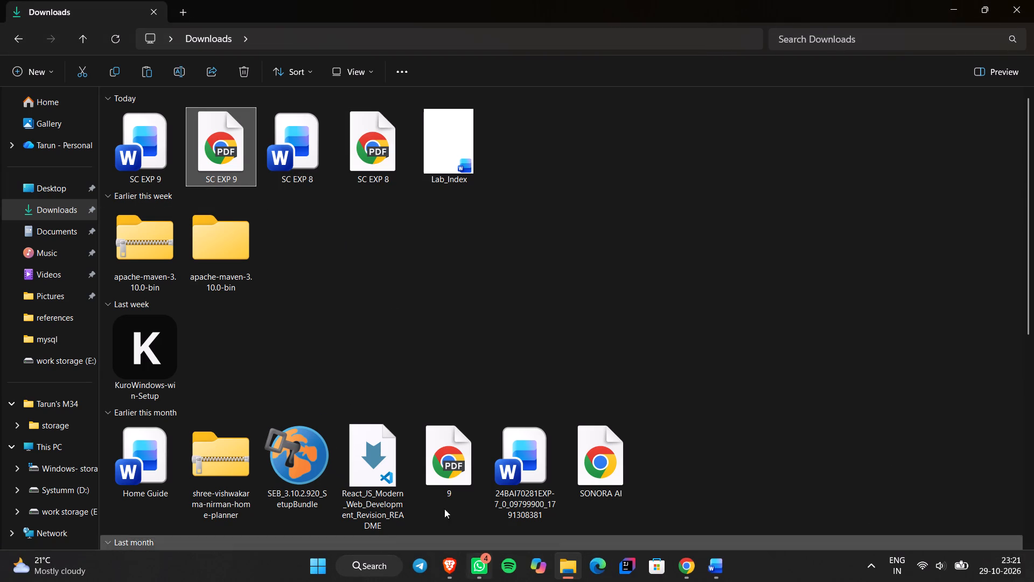
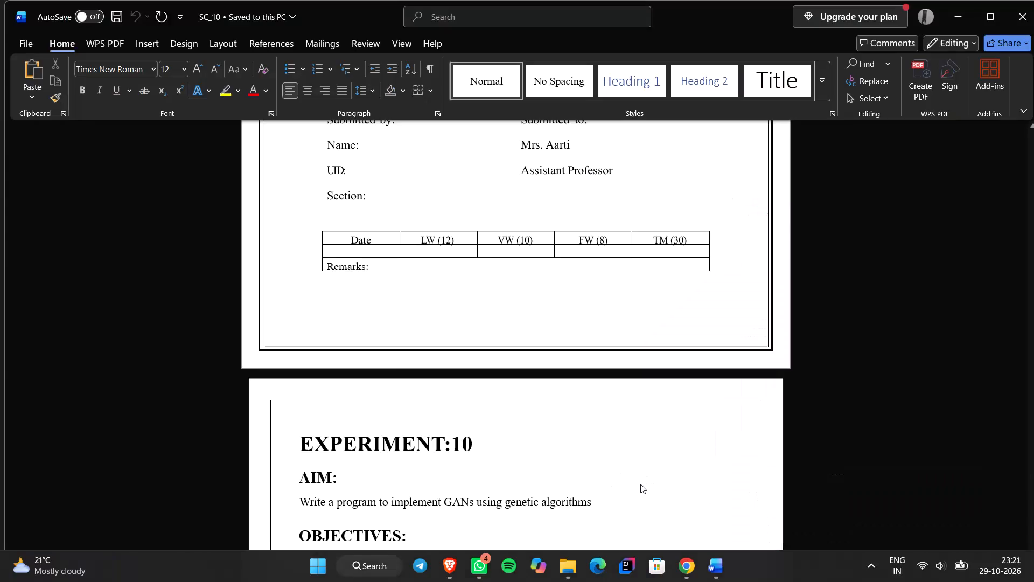
Copy everything in SC_10 from the AIM: heading through the last learning outcome, including the code and output screenshots.
scroll(501, 421, down, 3)
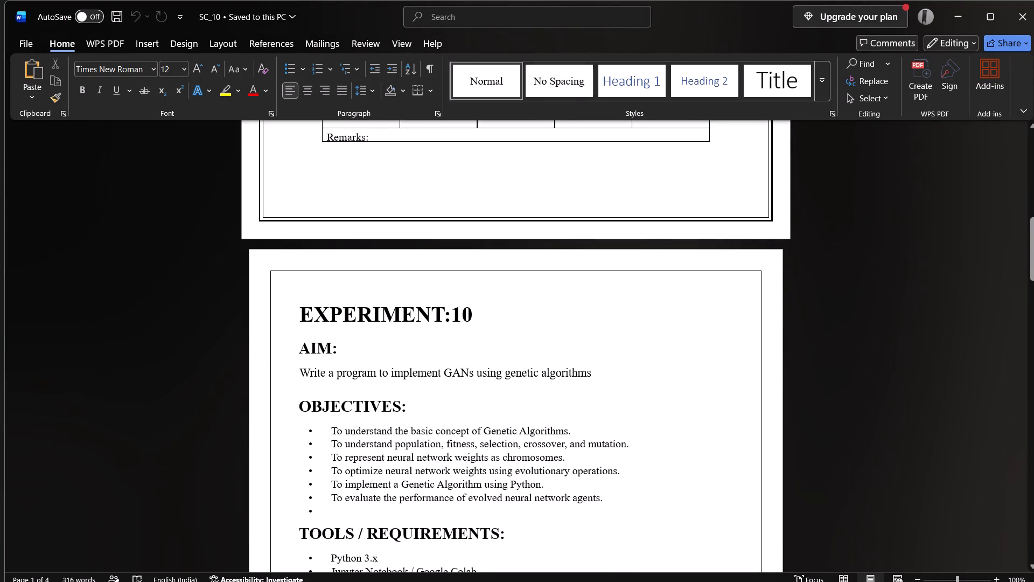
click(296, 355)
drag(296, 355, 518, 355)
scroll(301, 357, down, 17)
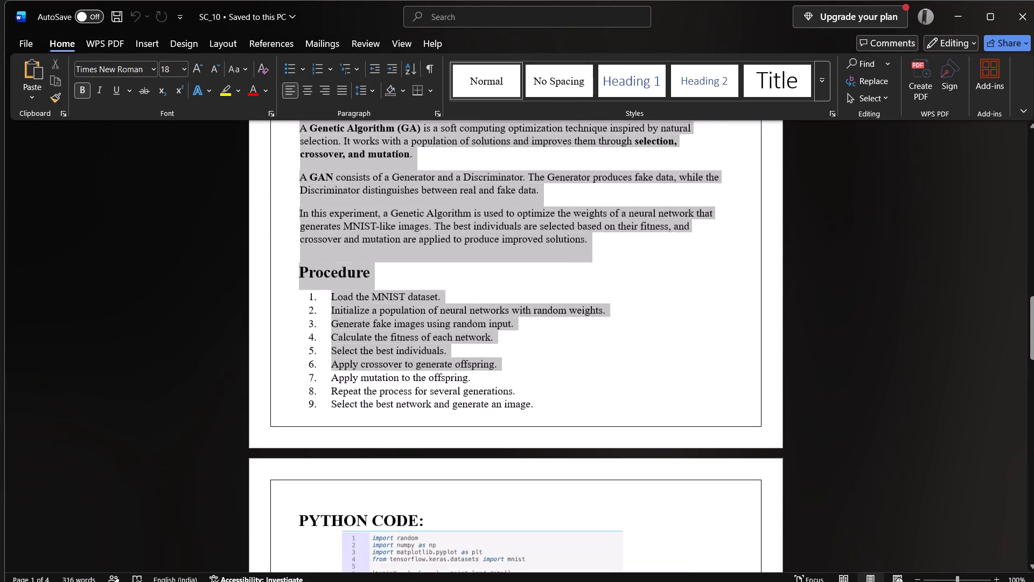
scroll(518, 355, down, 18)
drag(518, 355, 544, 361)
scroll(544, 360, down, 4)
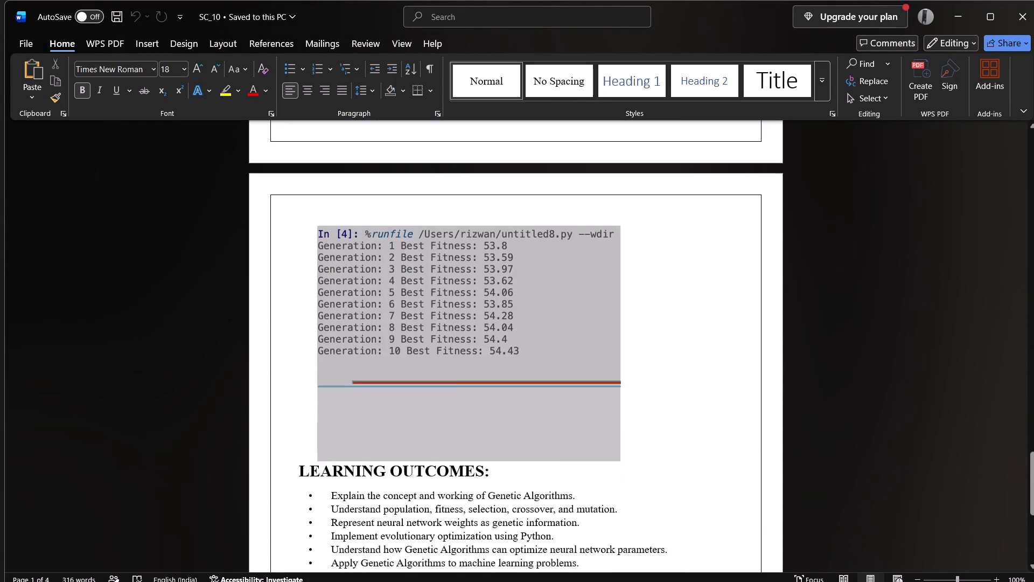
drag(544, 361, 604, 329)
scroll(543, 358, down, 4)
key(ctrl+c)
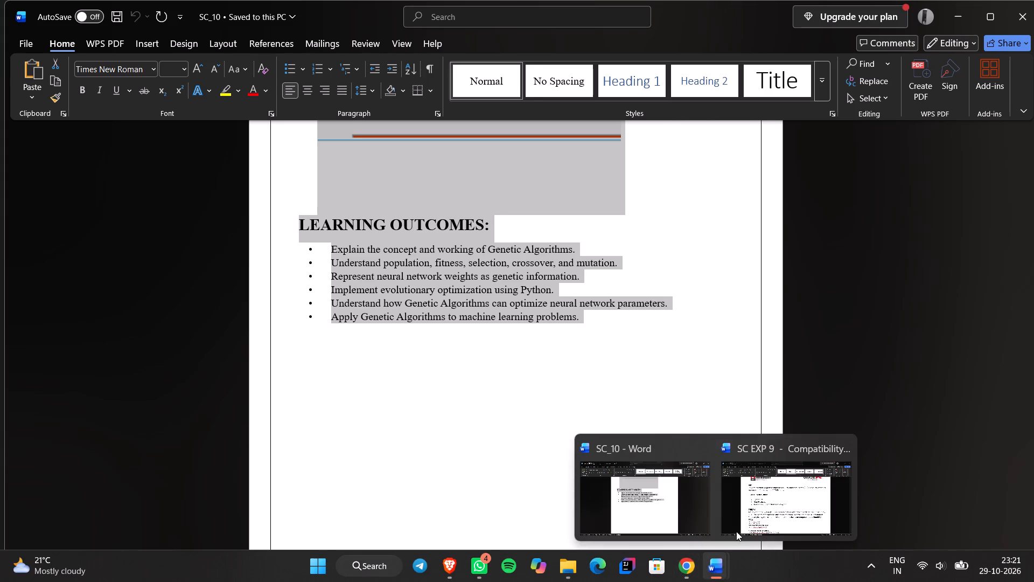
In the SC EXP 9 document, replace all content below the AIM heading through the last learning outcome with the copied experiment.
click(754, 503)
scroll(294, 431, down, 1)
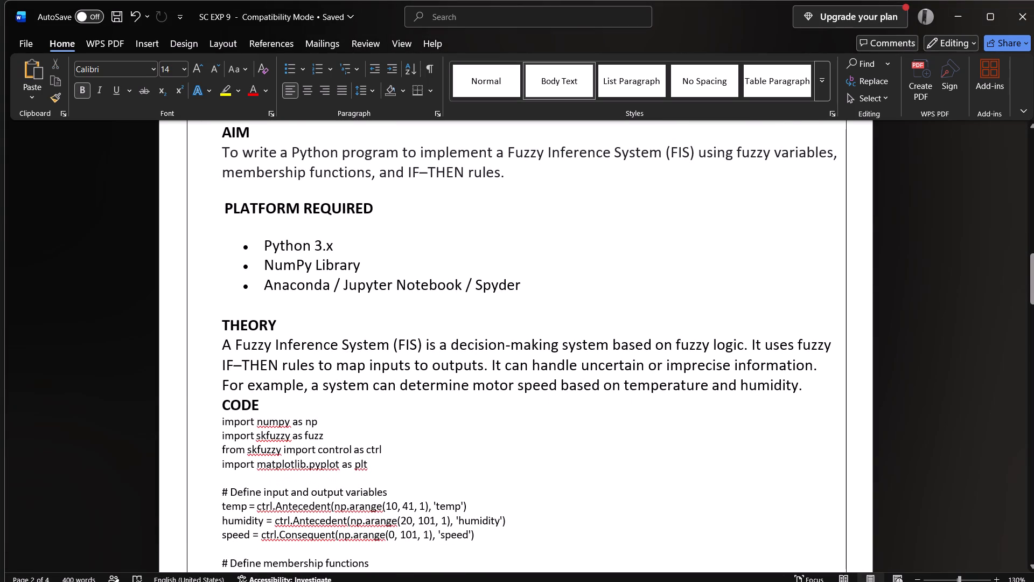
drag(263, 135, 205, 136)
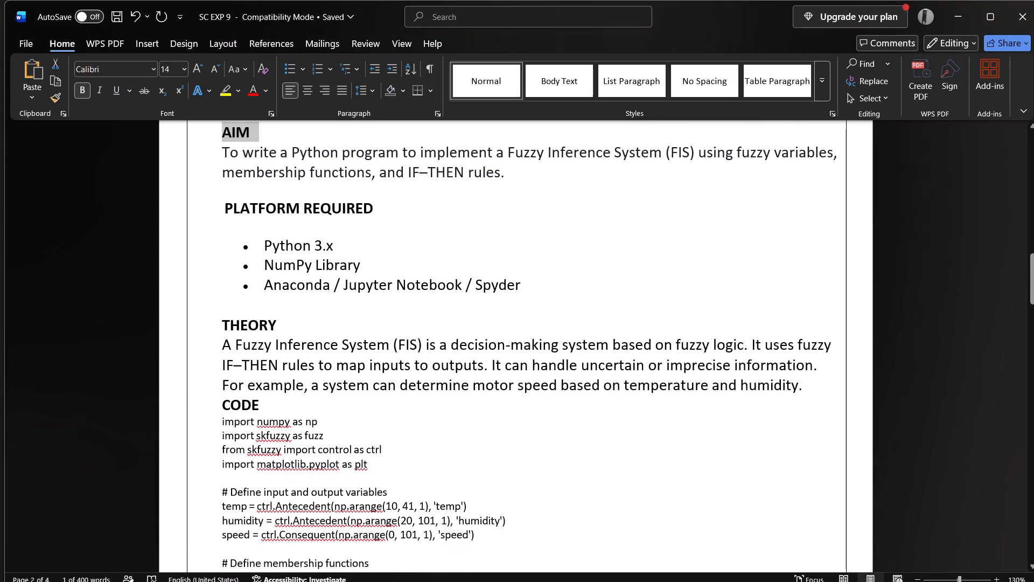
click(219, 156)
drag(221, 156, 352, 256)
scroll(248, 171, down, 20)
scroll(248, 171, down, 1)
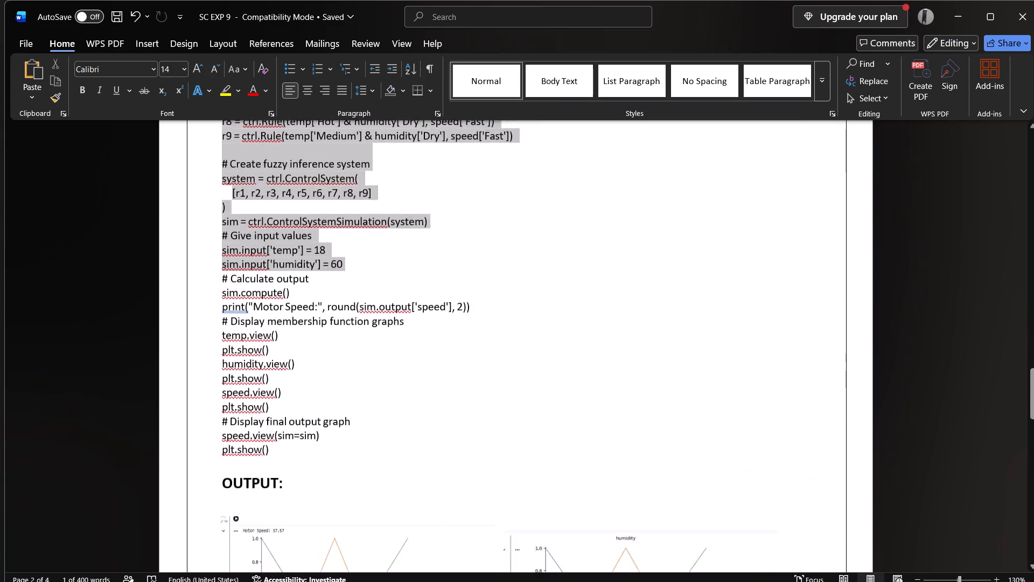
scroll(352, 256, down, 12)
drag(352, 256, 563, 348)
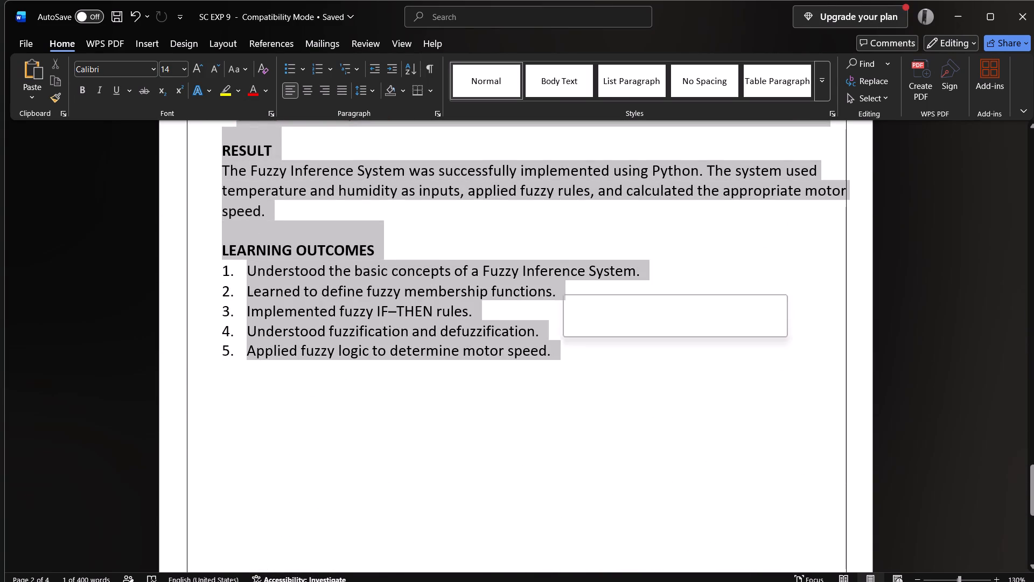
key(ctrl+v)
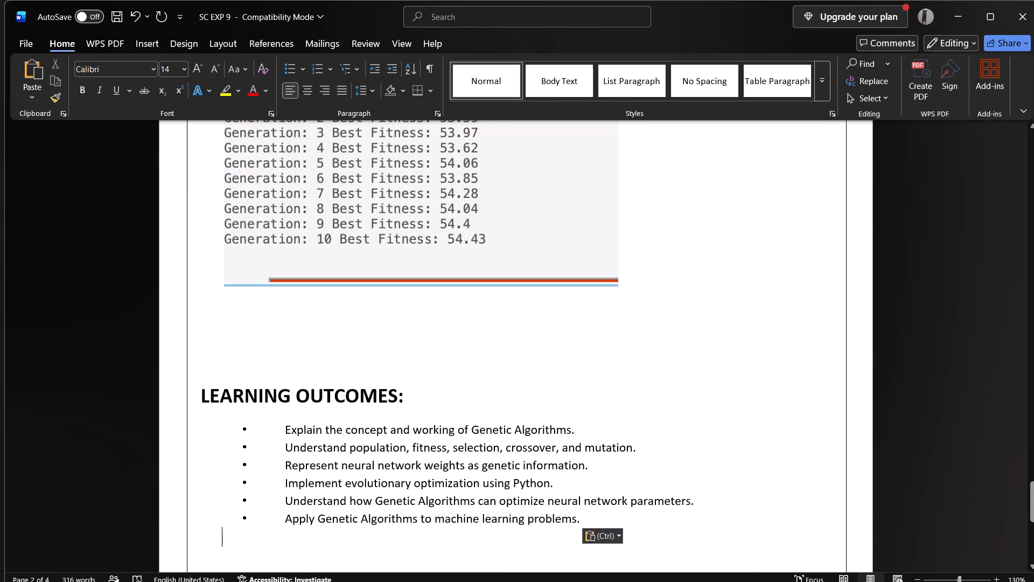
Reduce the font size of the LEARNING OUTCOMES: heading by two size steps.
drag(423, 401, 165, 387)
double_click(218, 74)
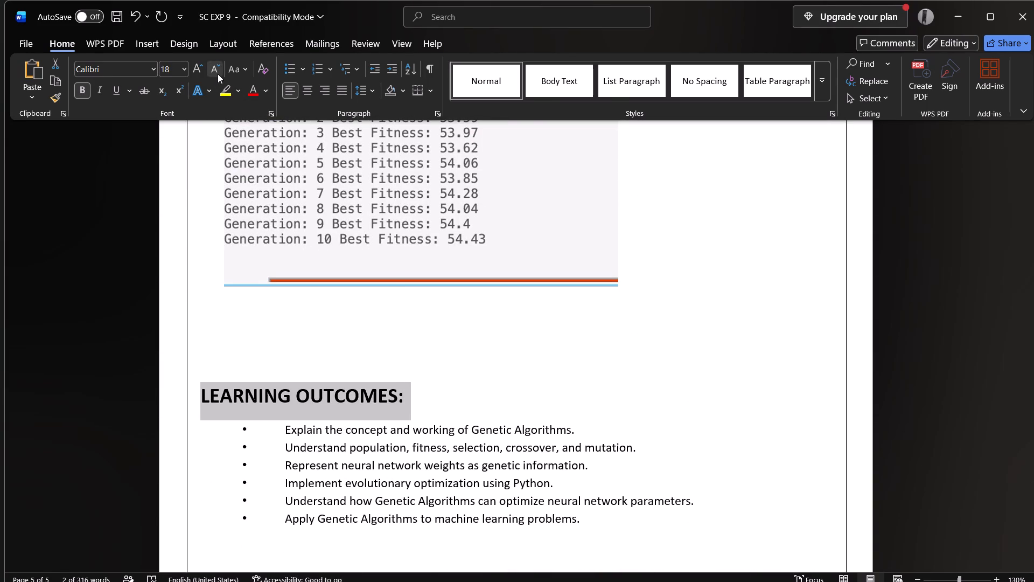
Remove the paragraph breaks before the LEARNING OUTCOMES: heading, and put it back on its own line below the output screenshot.
click(230, 382)
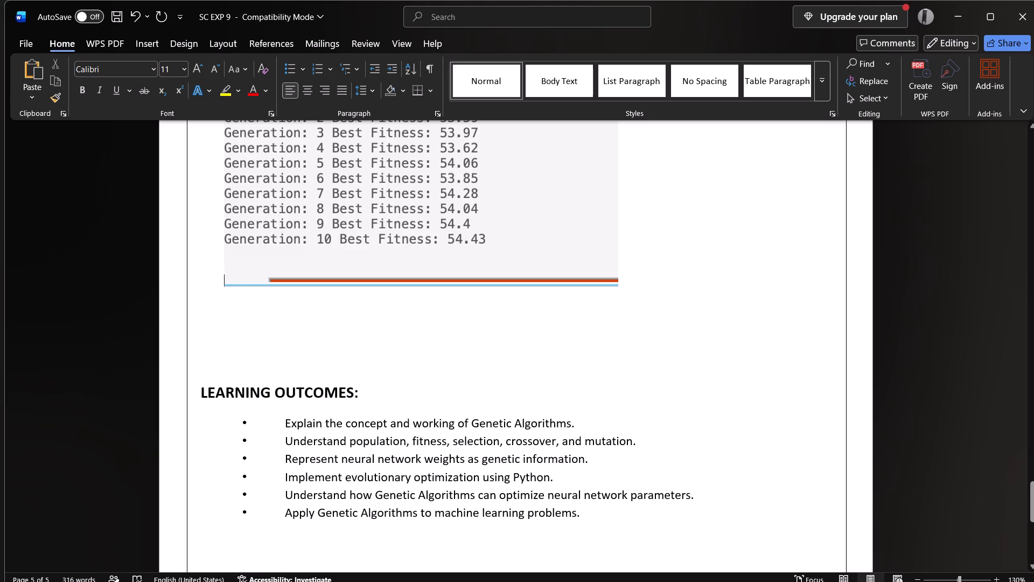
click(294, 358)
click(252, 365)
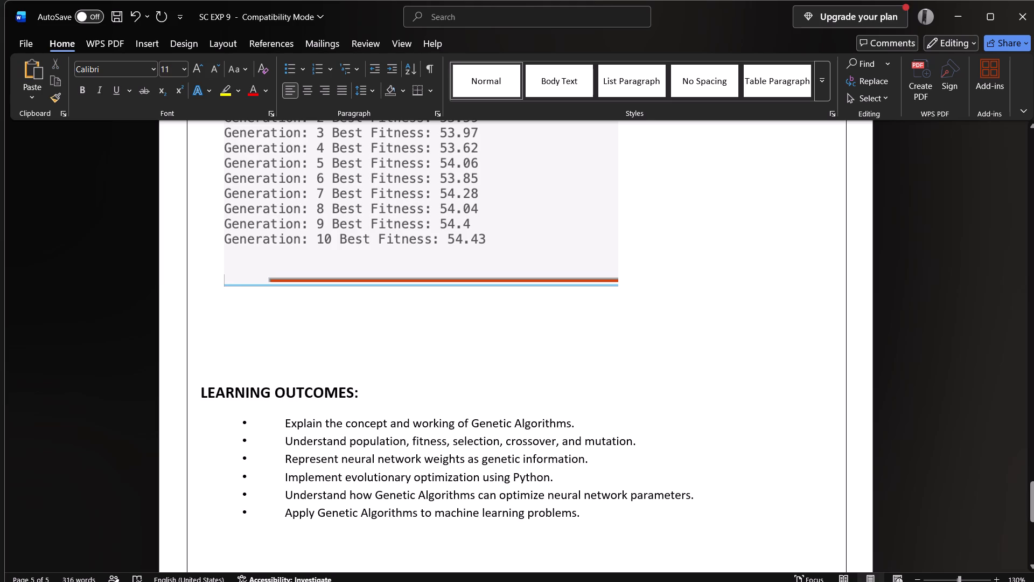
click(199, 390)
key(BackSpace)
key(BackSpace)
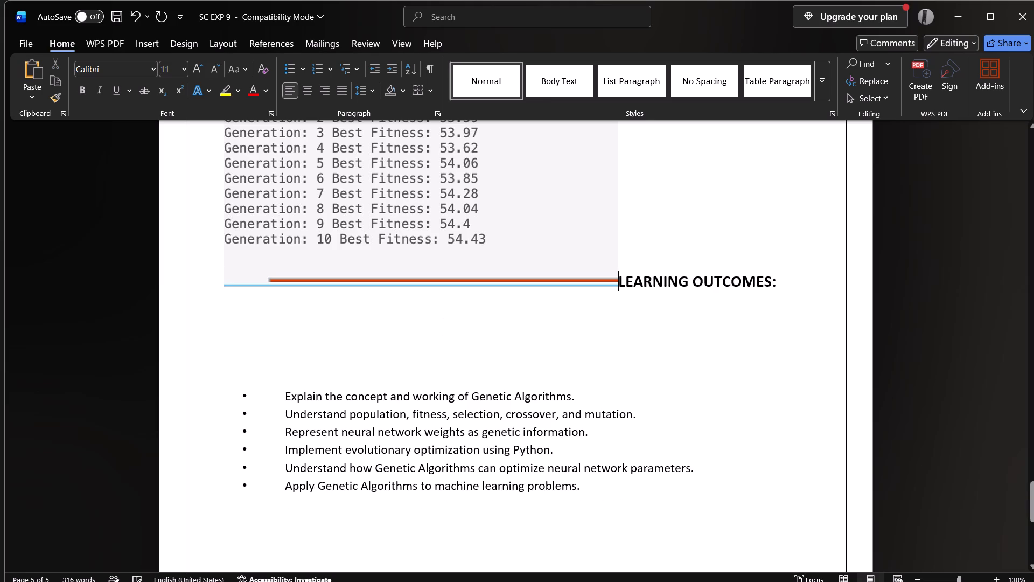
key(Return)
Shrink the output screenshot with the generation fitness results in both width and height.
click(400, 240)
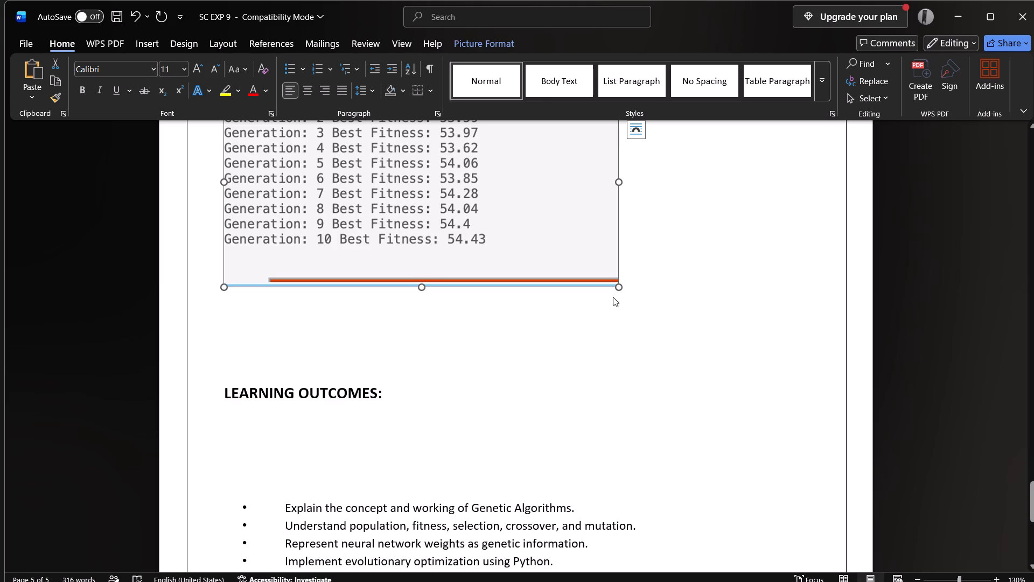
drag(616, 284, 548, 176)
Try to shift the output screenshot down inside the page border, and change its text wrapping so it floats.
scroll(551, 197, up, 4)
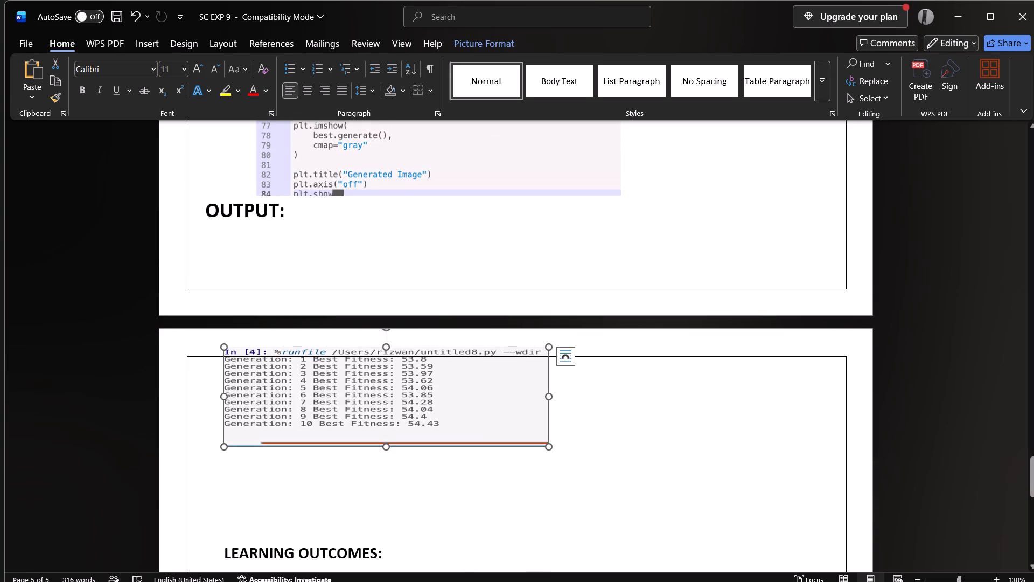
drag(471, 400, 475, 447)
drag(461, 427, 463, 471)
click(577, 361)
click(496, 368)
click(558, 352)
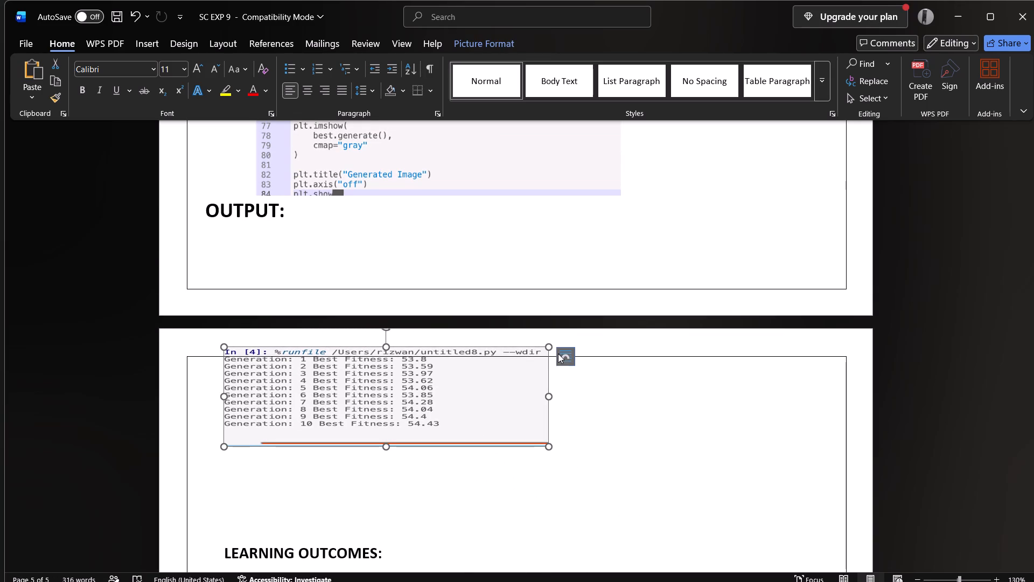
click(600, 454)
Reposition the Python code screenshot on the page beside the output screenshot.
drag(633, 182, 526, 300)
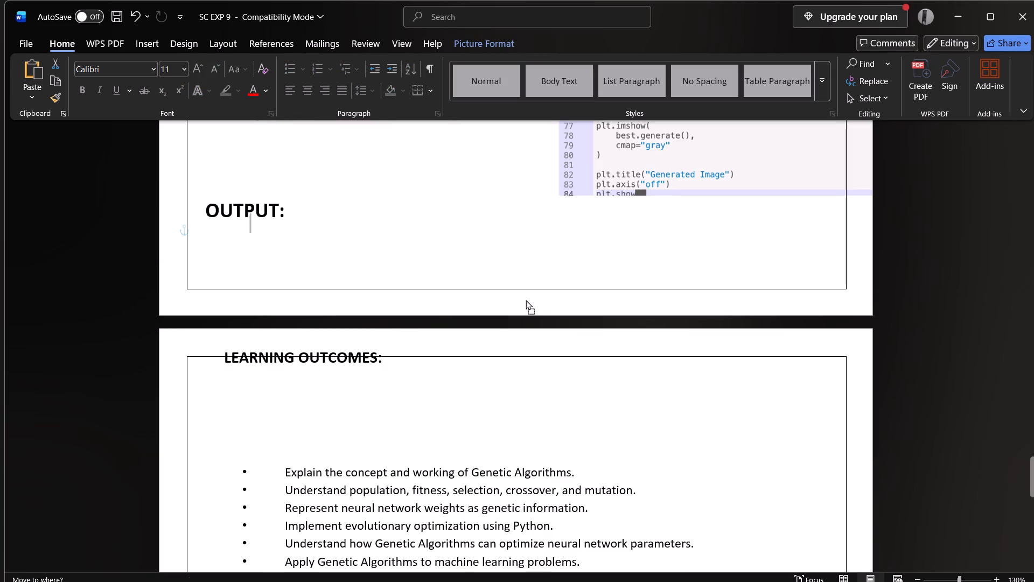
drag(526, 300, 381, 239)
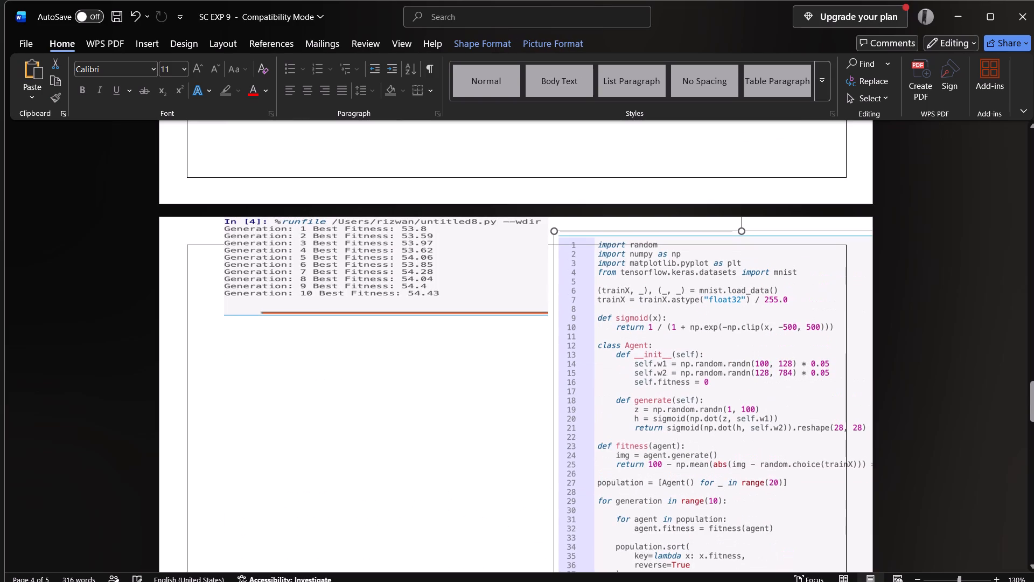
Delete the duplicate pasted AIM: heading directly below the original AIM heading.
scroll(679, 332, up, 18)
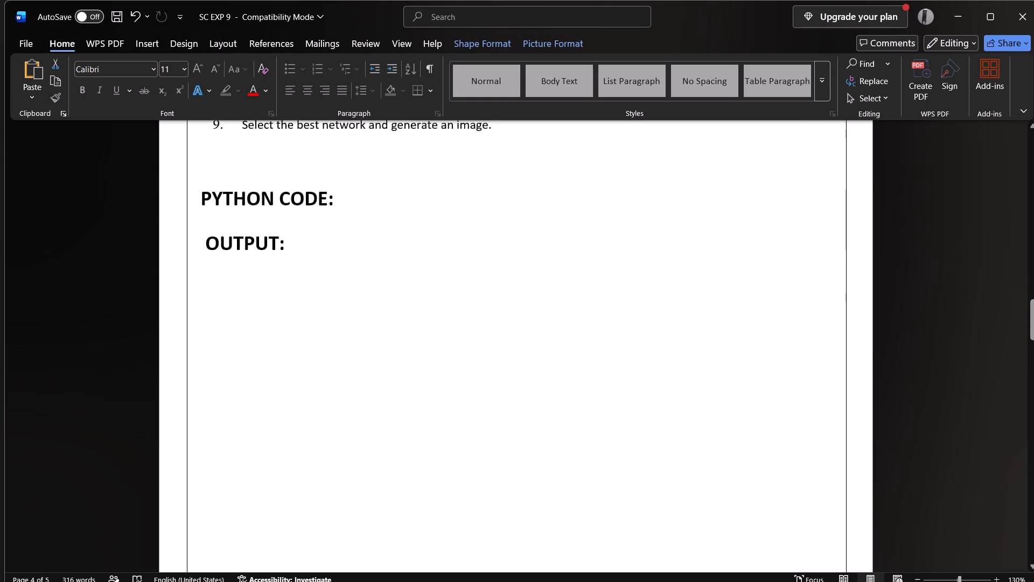
scroll(392, 358, up, 5)
scroll(334, 315, up, 5)
scroll(257, 261, up, 2)
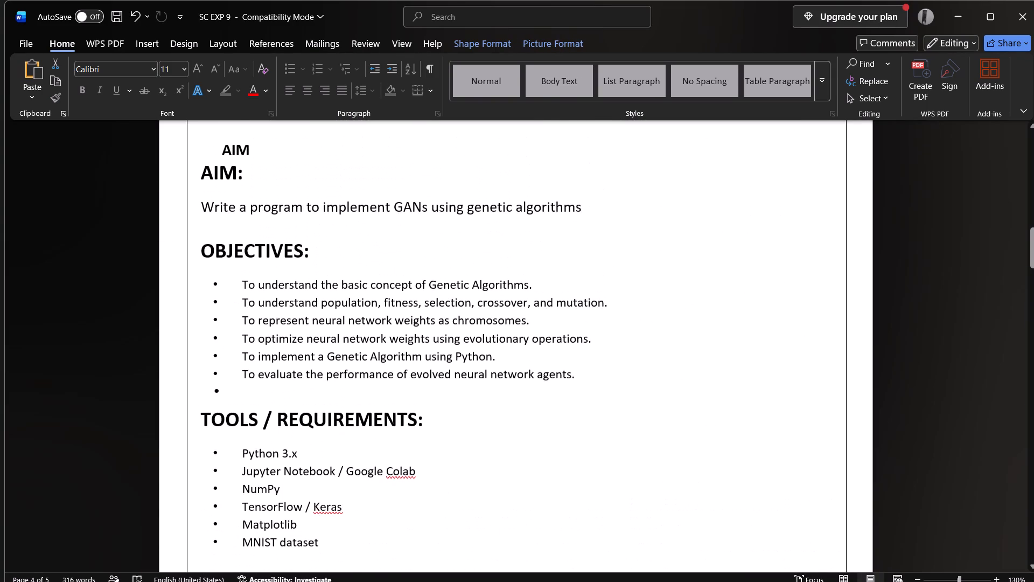
drag(266, 155, 197, 149)
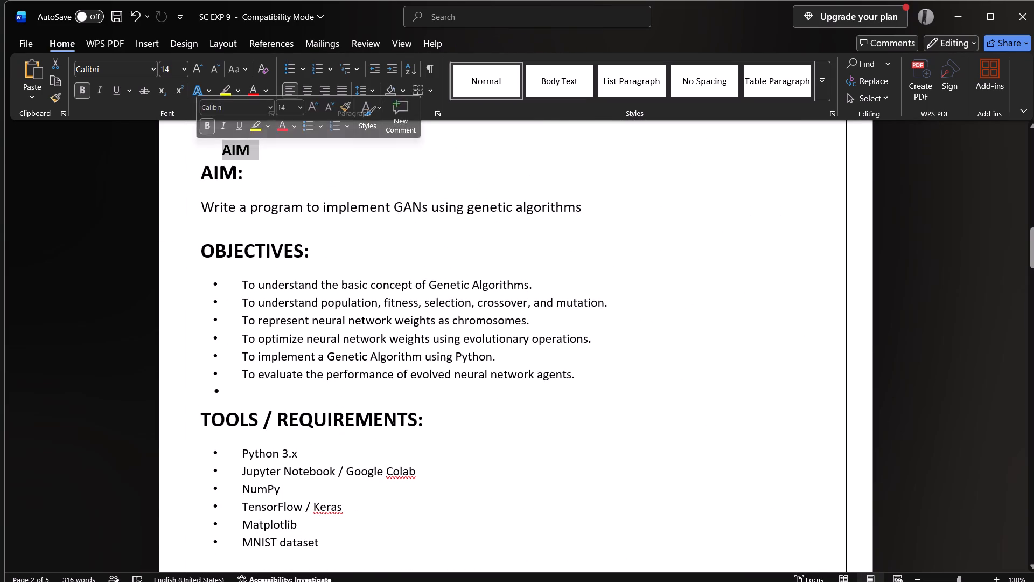
click(277, 174)
drag(258, 177, 191, 176)
key(BackSpace)
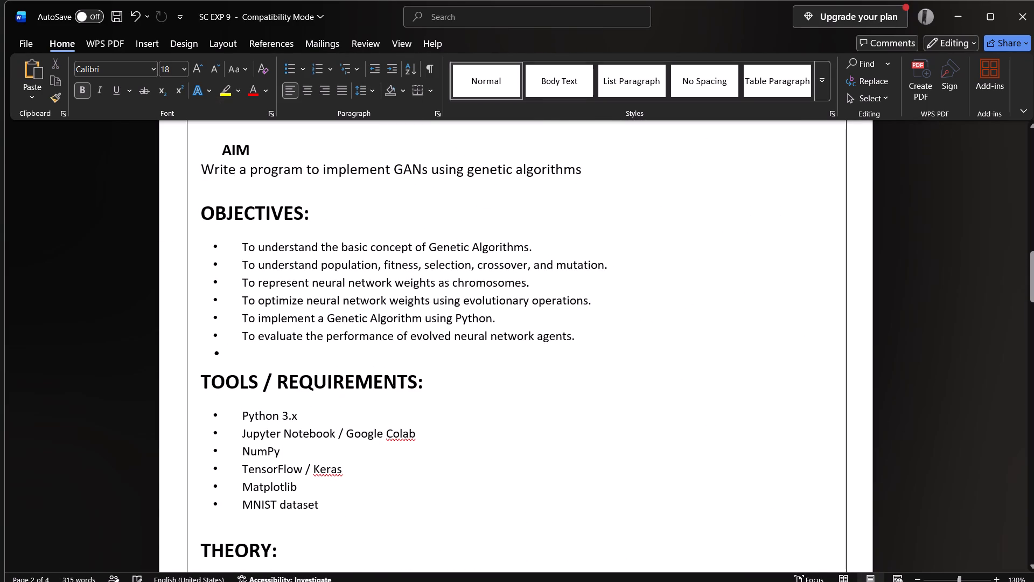
Indent the aim sentence about implementing GANs by one level to line up with the AIM heading.
drag(199, 170, 589, 165)
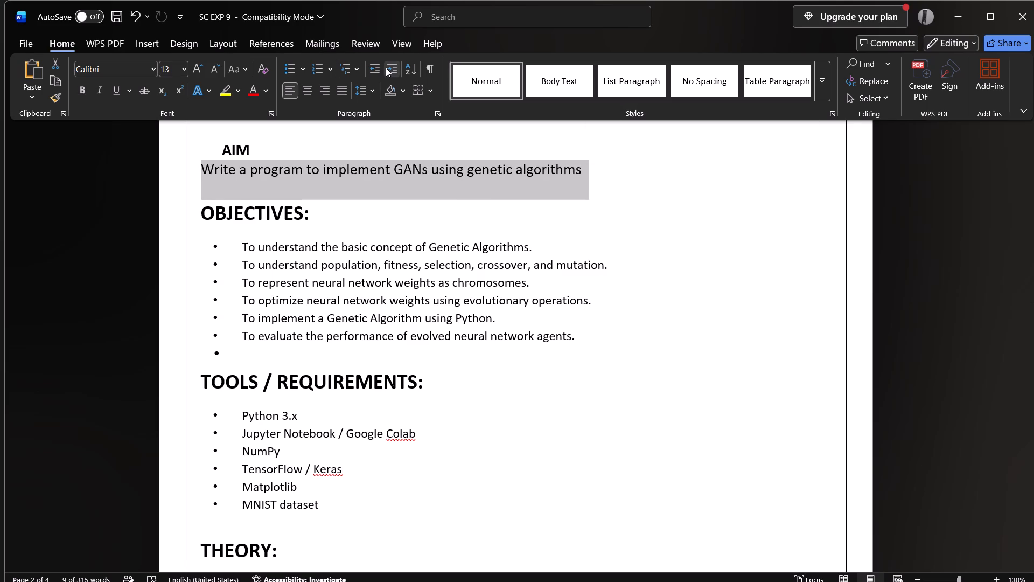
click(388, 67)
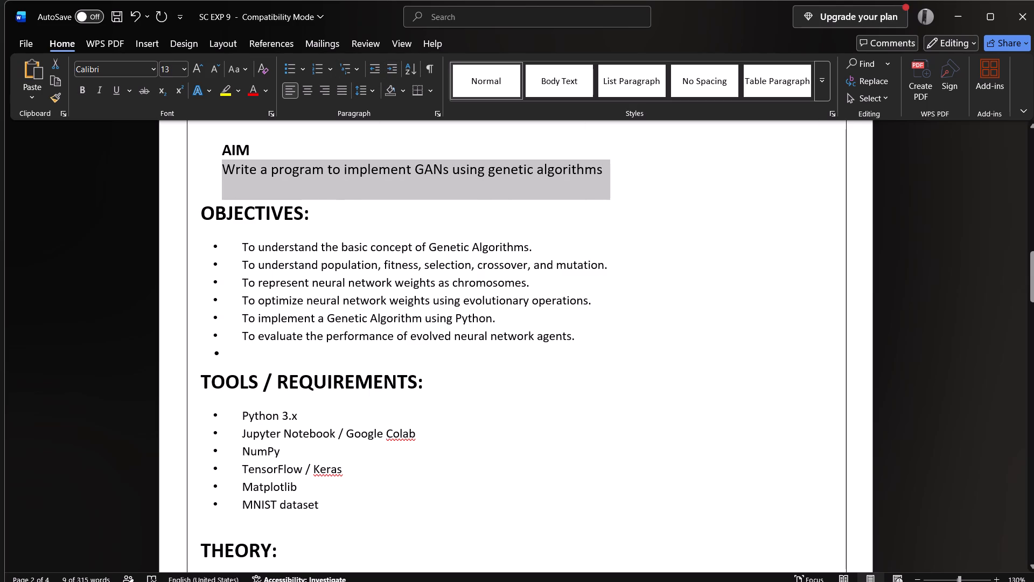
Set the OBJECTIVES: heading to 14 pt and indent it with seven leading spaces.
click(196, 212)
drag(341, 205, 203, 211)
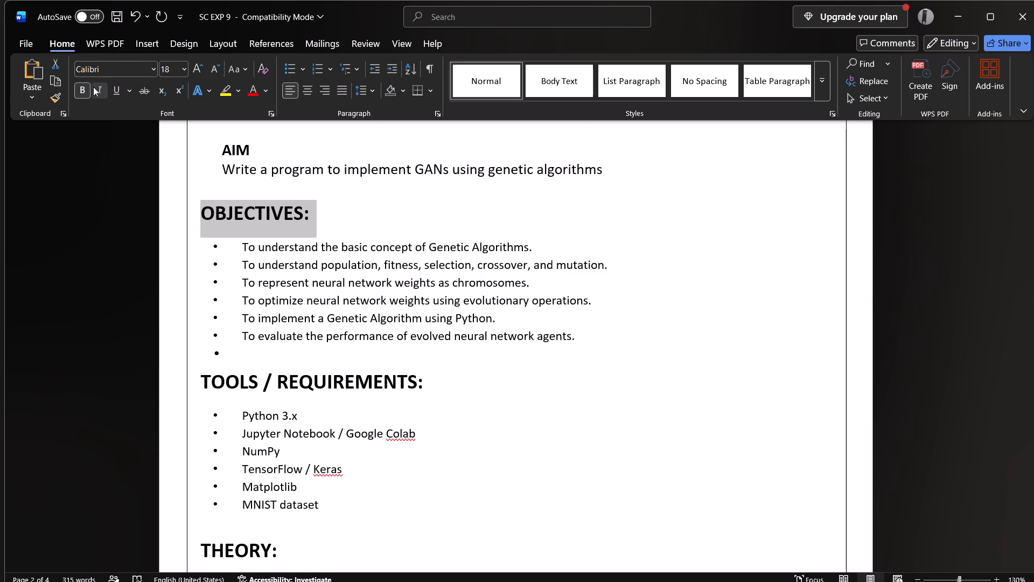
double_click(214, 68)
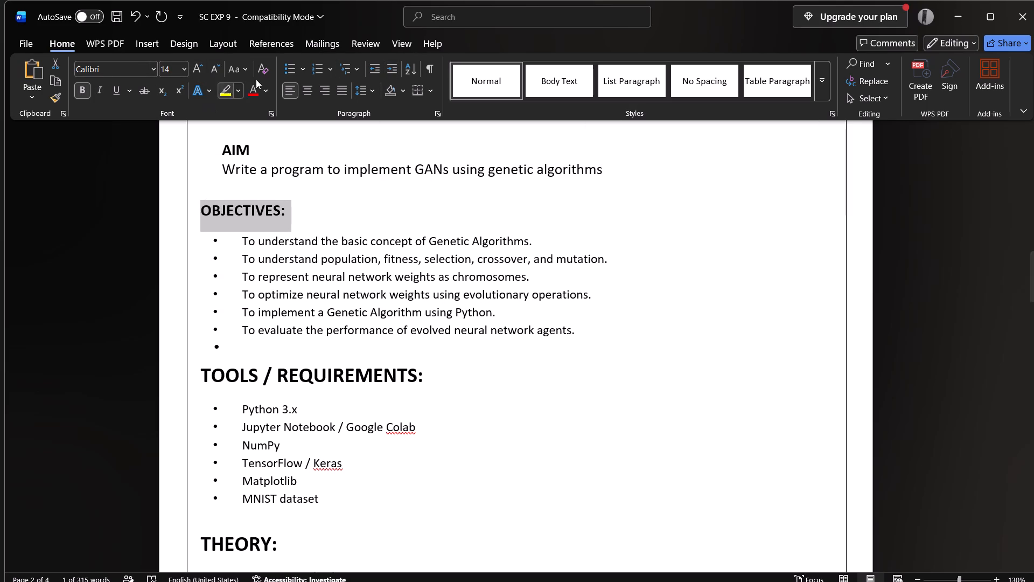
click(202, 209)
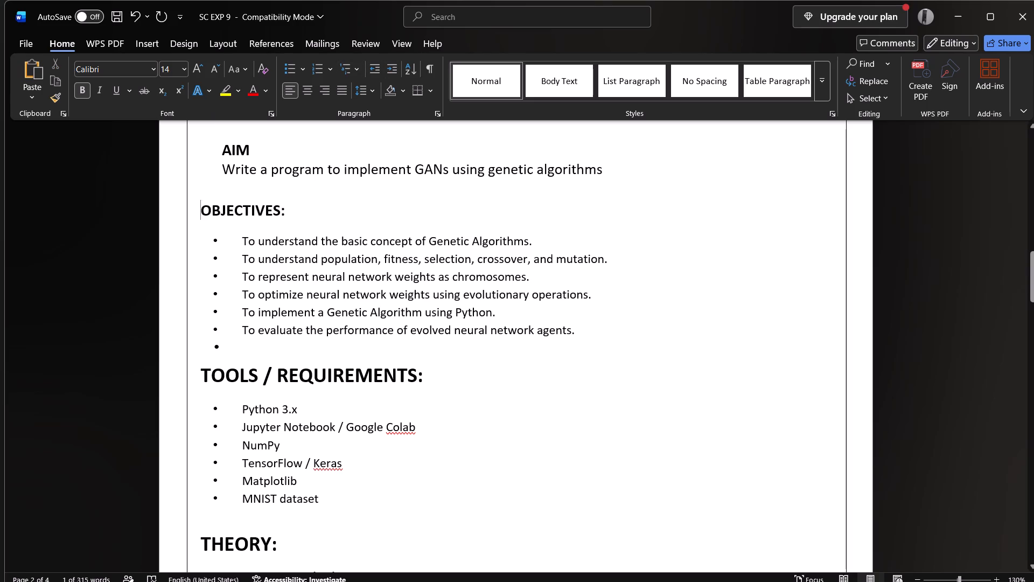
key(space)
key(space)
key(space)
key(space)
key(space)
key(space)
key(space)
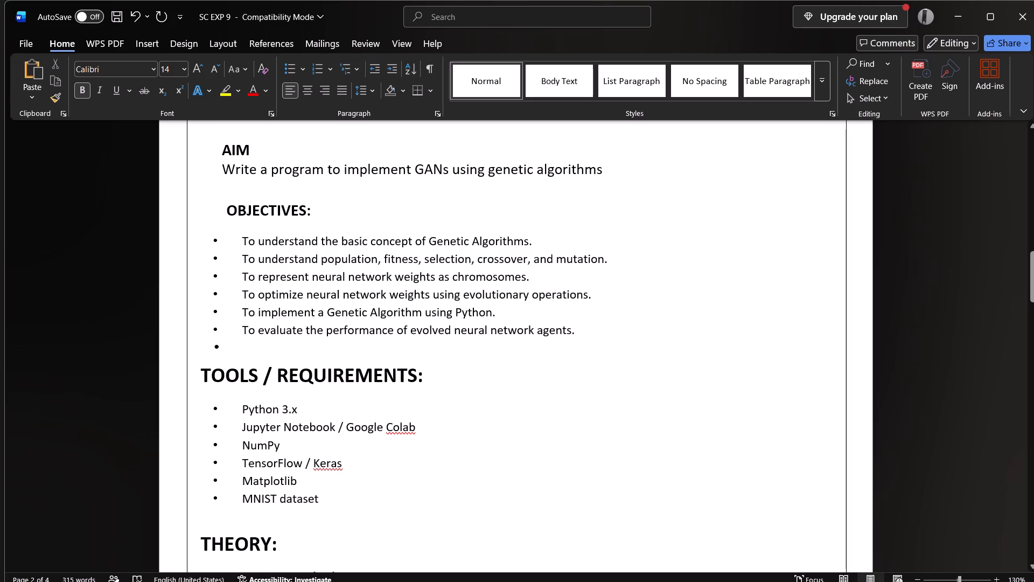
Delete the objectives on implementing a Genetic Algorithm and evaluating evolved agents, along with the empty bullet after them.
drag(578, 339, 241, 304)
key(BackSpace)
Increase the indent of the four remaining objectives bullets by one level.
drag(627, 299, 218, 234)
click(397, 67)
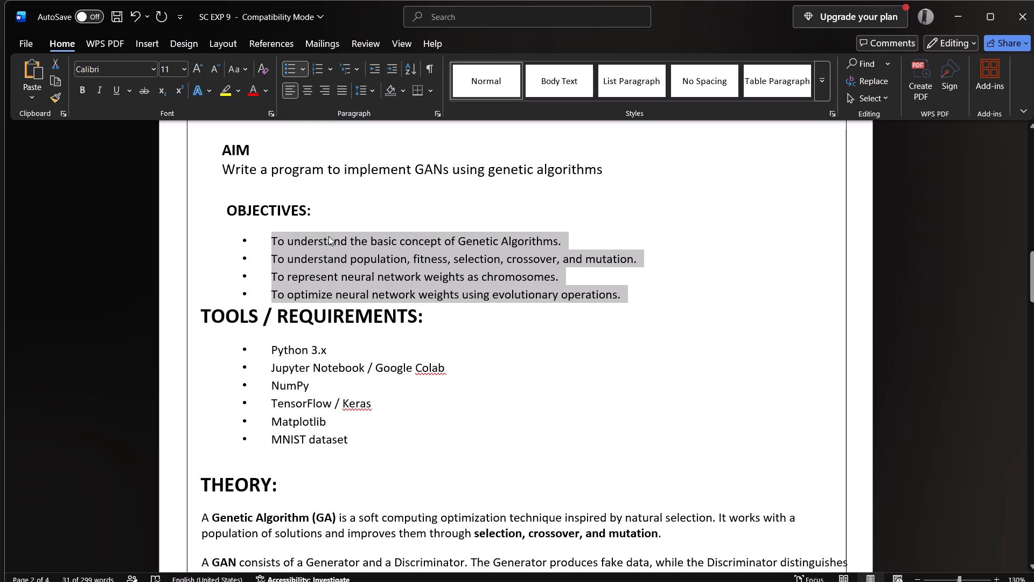
click(329, 236)
Insert an empty unbulleted line between the last objective and the TOOLS / REQUIREMENTS: heading.
click(645, 294)
key(Return)
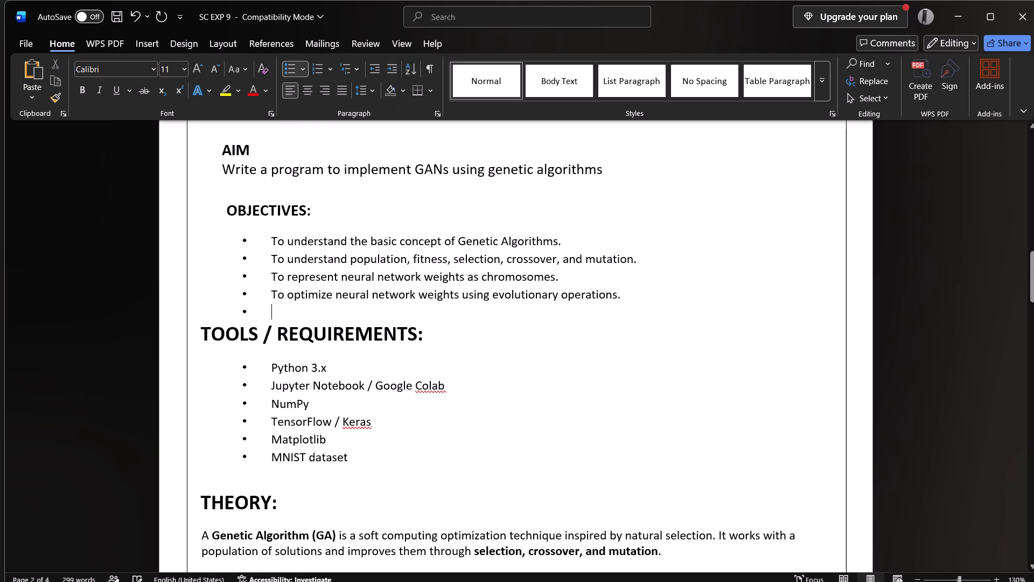
key(Return)
Indent the TOOLS / REQUIREMENTS: heading by one level and set its font size to 12 pt.
drag(462, 322, 173, 321)
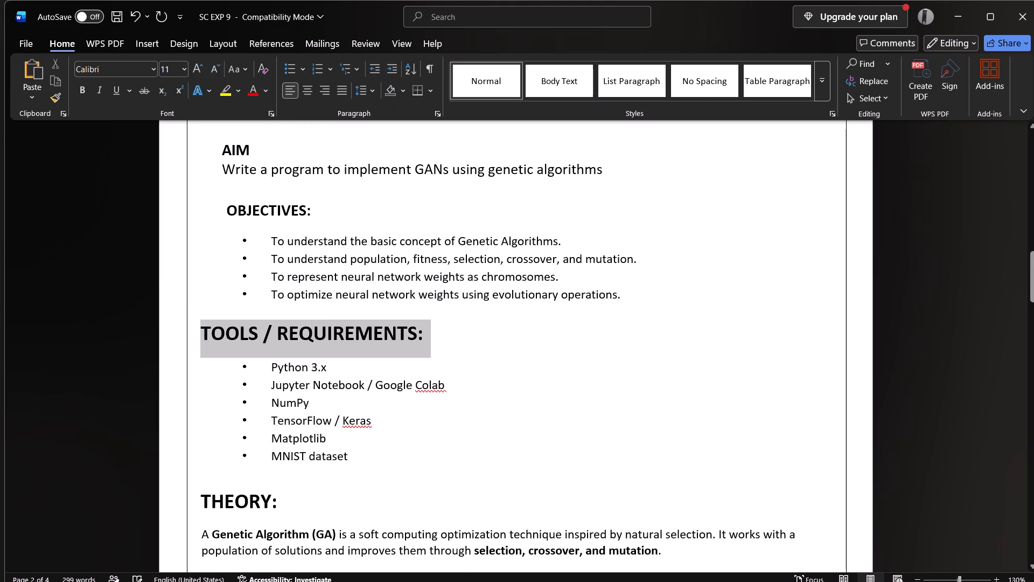
drag(173, 321, 173, 321)
click(394, 66)
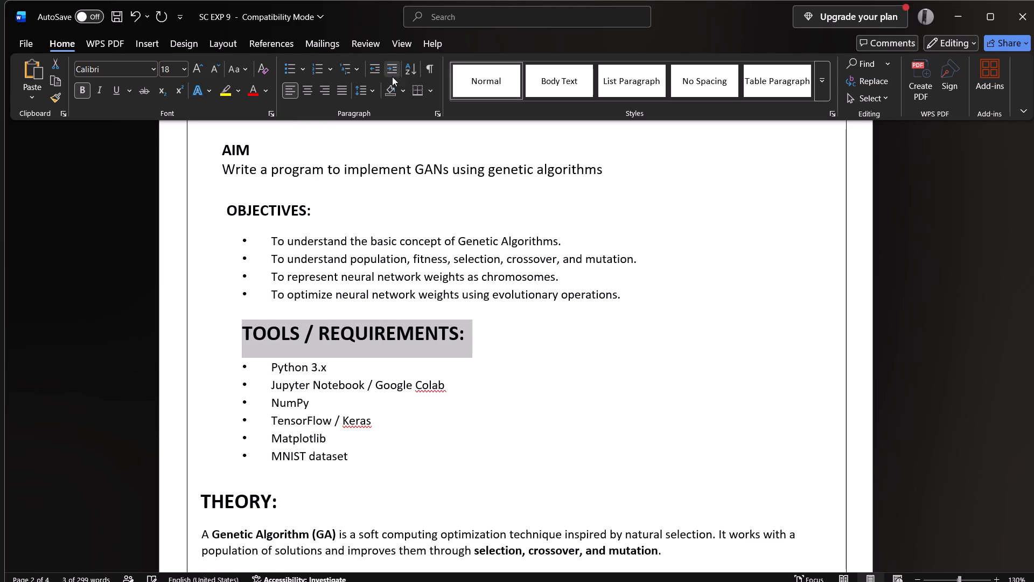
click(216, 72)
click(218, 80)
click(218, 74)
click(218, 74)
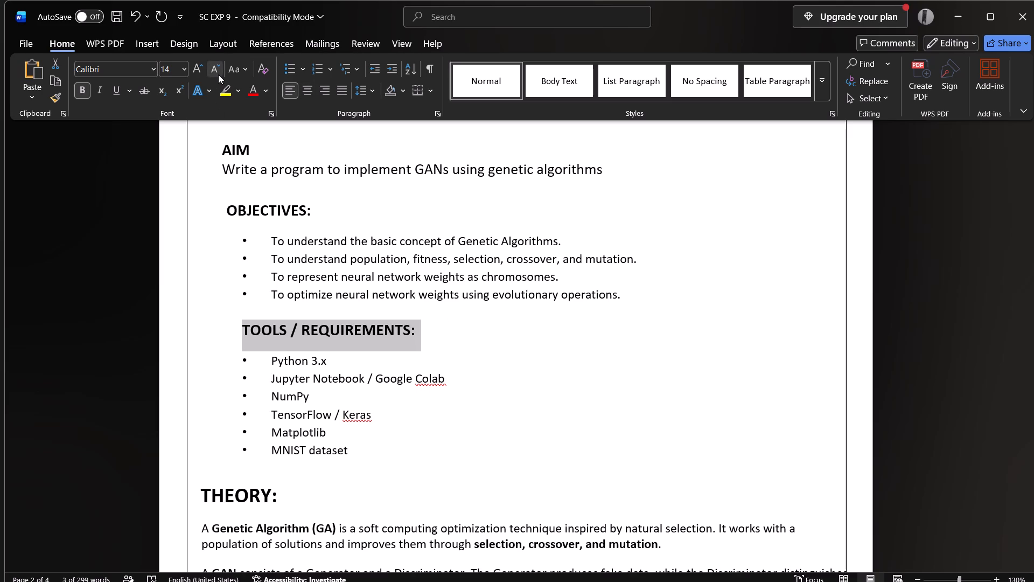
click(194, 62)
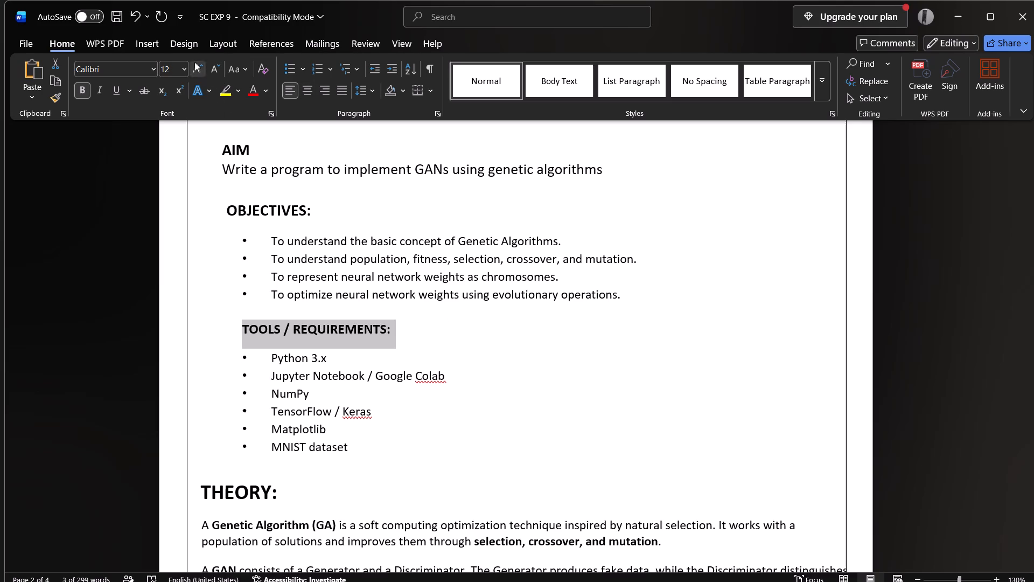
Remove the colon from the OBJECTIVES: heading.
drag(324, 209, 218, 211)
click(329, 203)
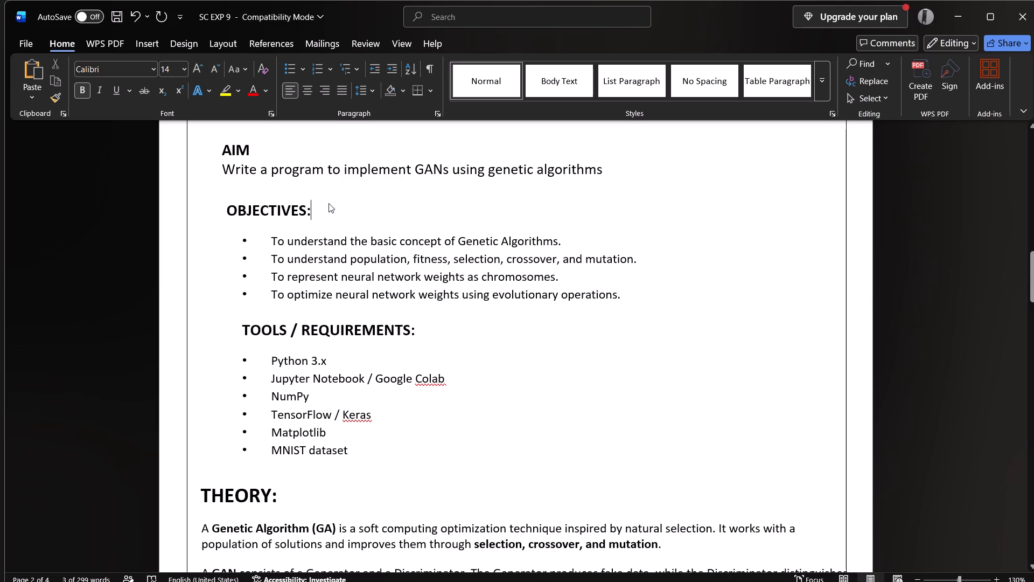
key(BackSpace)
click(277, 227)
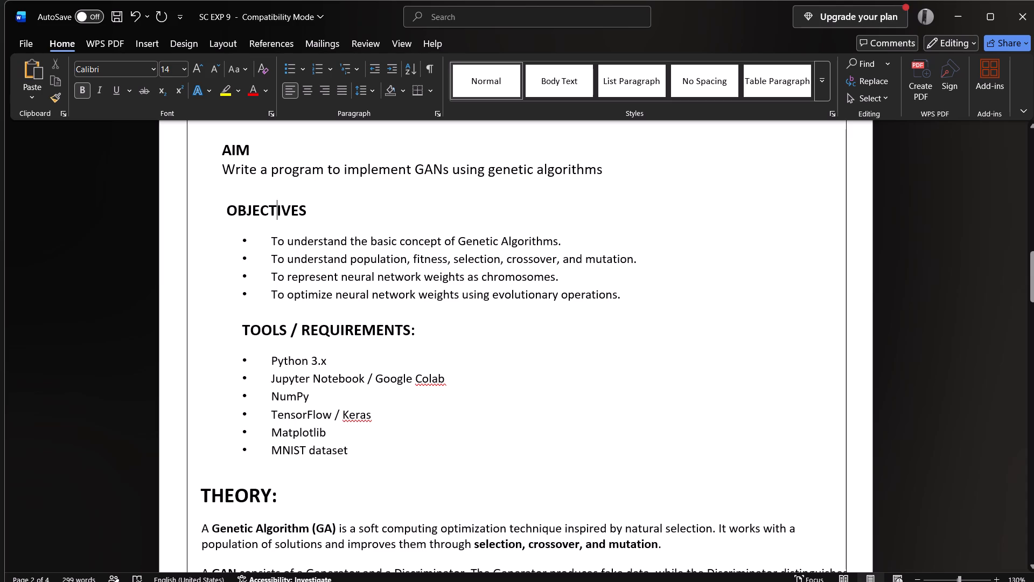
Set the line spacing of the OBJECTIVES heading and its four bullets to 1.0.
drag(624, 296, 191, 211)
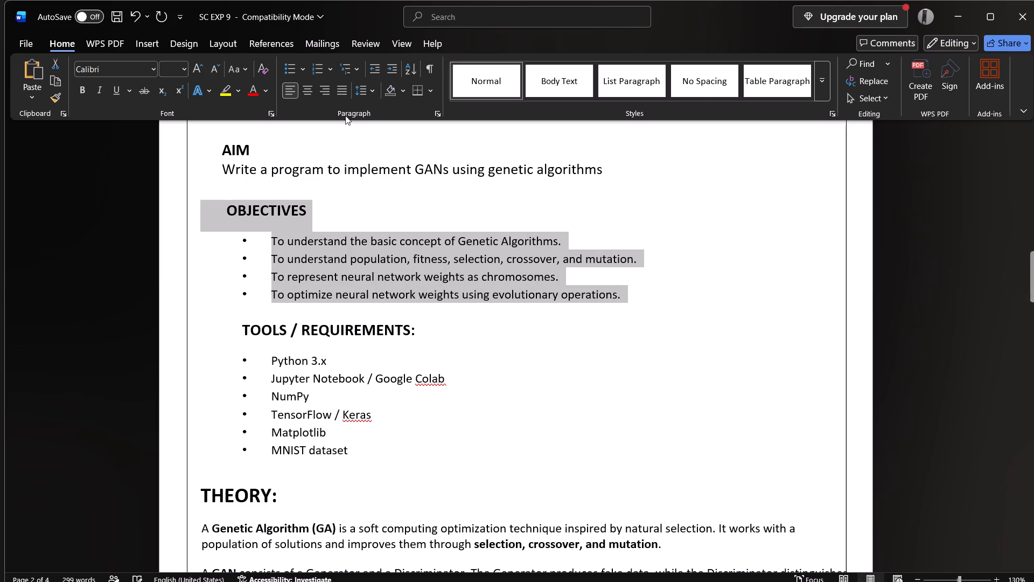
click(372, 87)
click(397, 115)
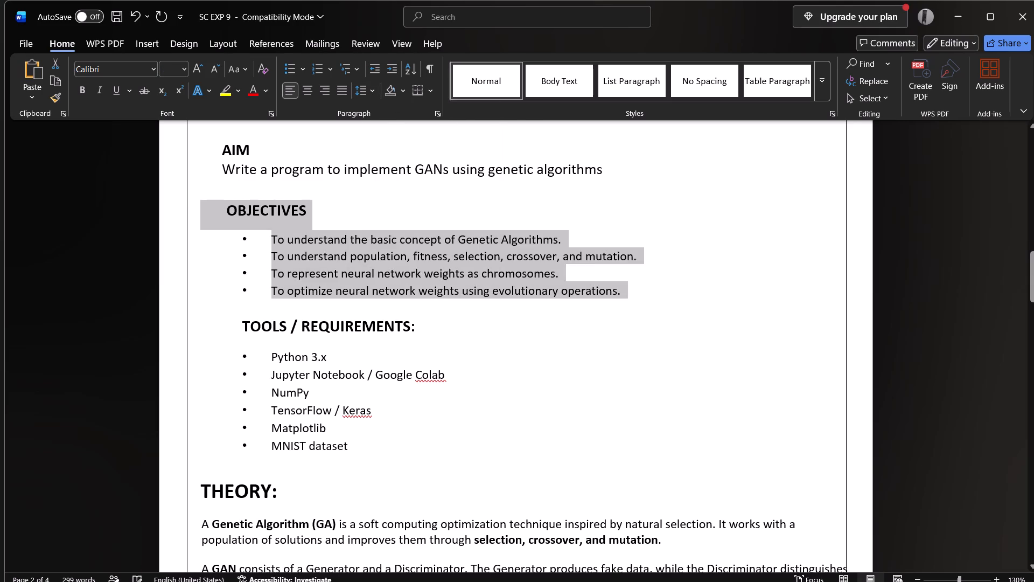
click(356, 223)
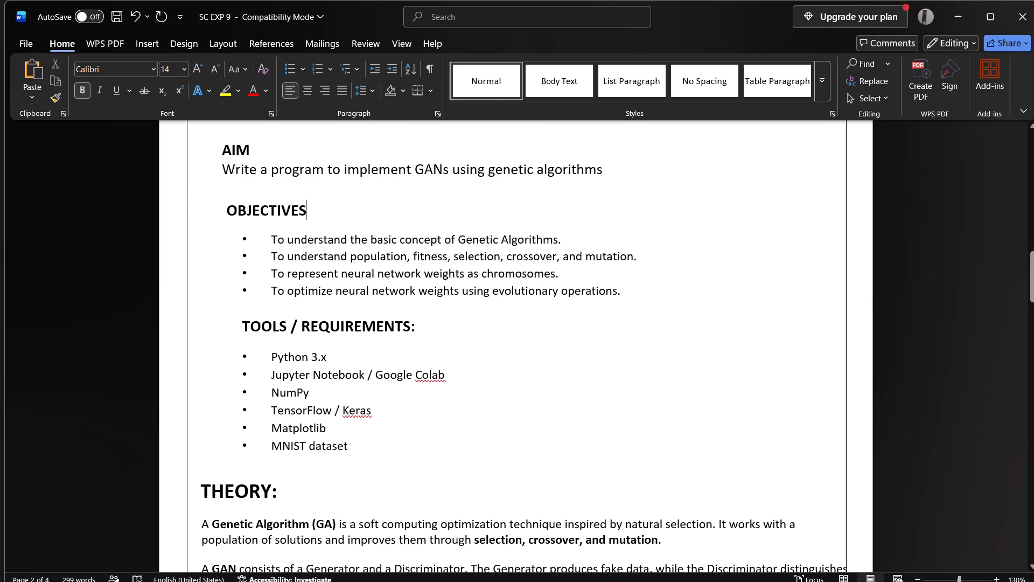
Increase the indent of the aim sentence about implementing GANs by one level.
click(222, 147)
drag(222, 167, 585, 161)
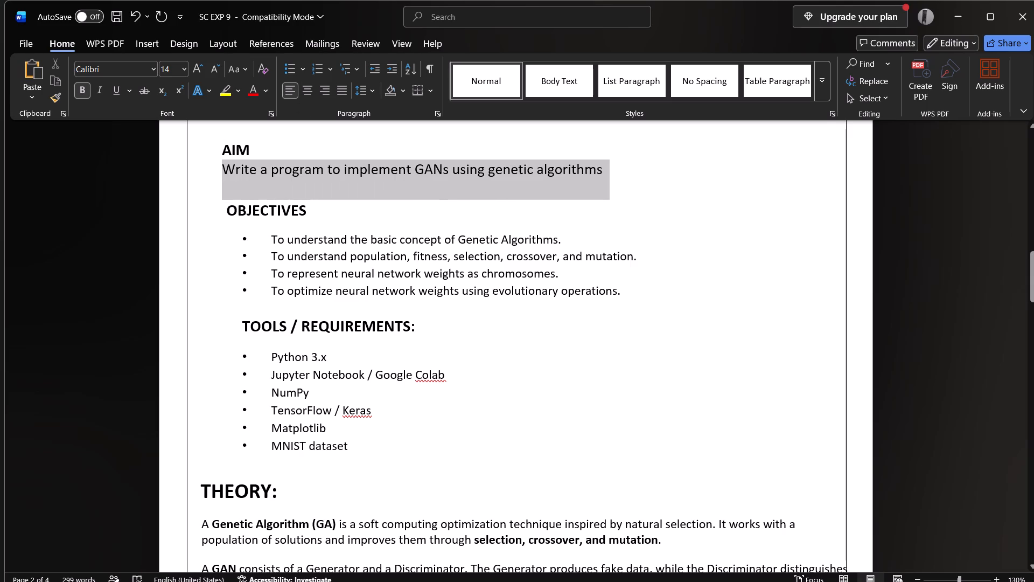
drag(585, 161, 603, 160)
click(389, 70)
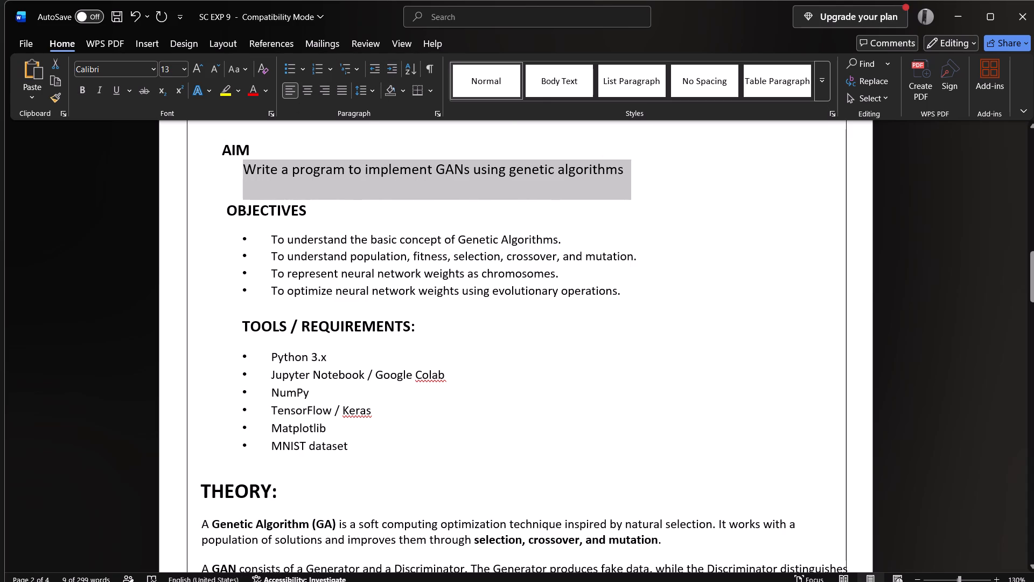
click(329, 147)
Delete leading spaces before the OBJECTIVES heading to bring it roughly in line with the AIM heading.
click(225, 210)
key(BackSpace)
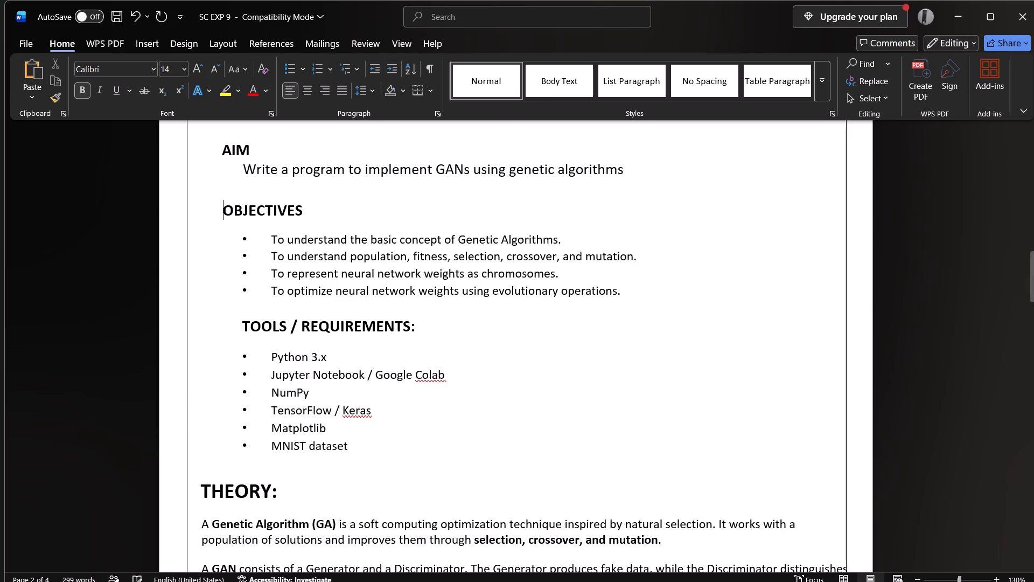
key(BackSpace)
key(BackSpace)
key(n)
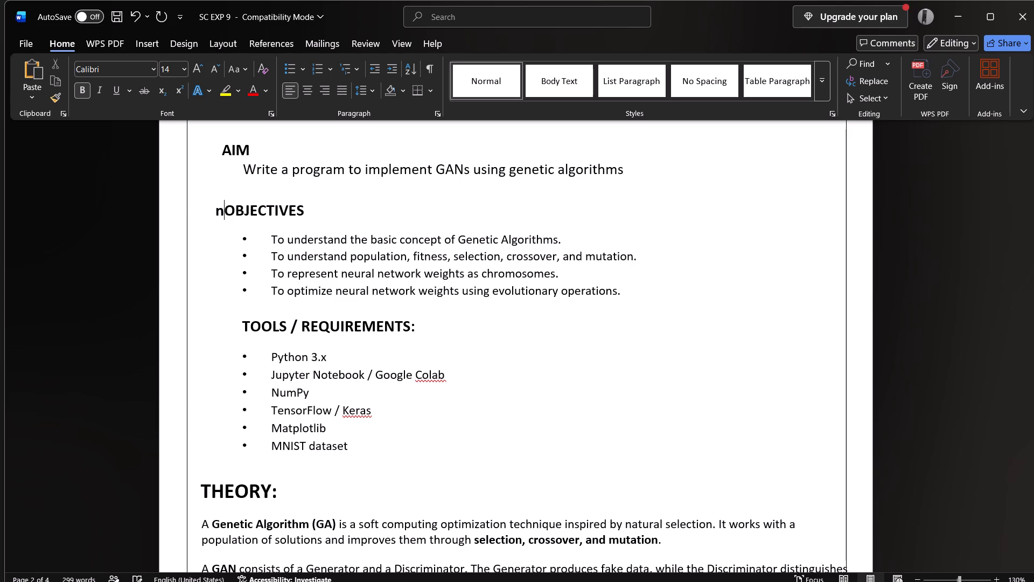
key(BackSpace)
key(space)
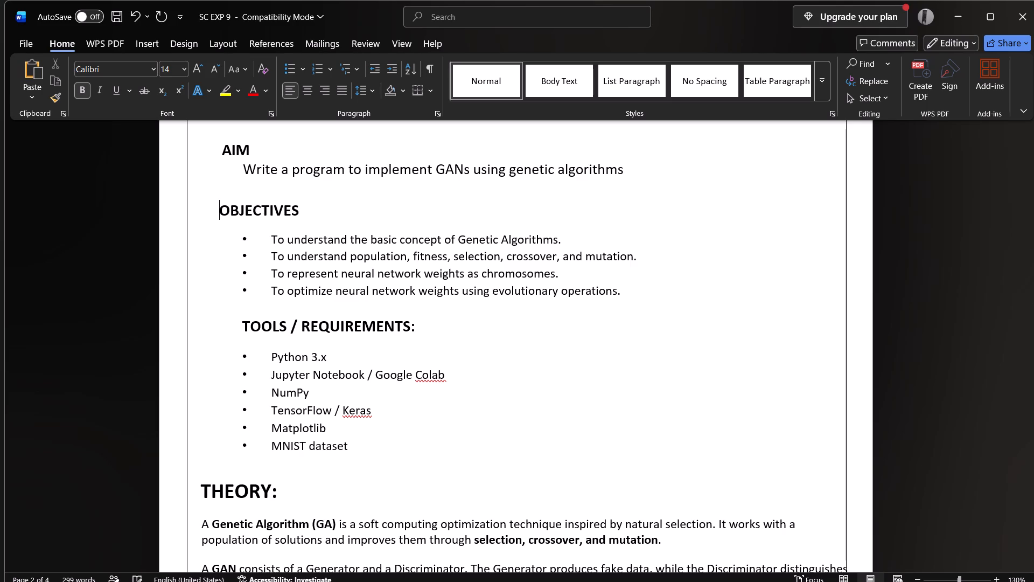
key(space)
key(BackSpace)
Replace the indent of the TOOLS / REQUIREMENTS: heading with five leading spaces, aligning it with the OBJECTIVES heading.
click(237, 320)
key(BackSpace)
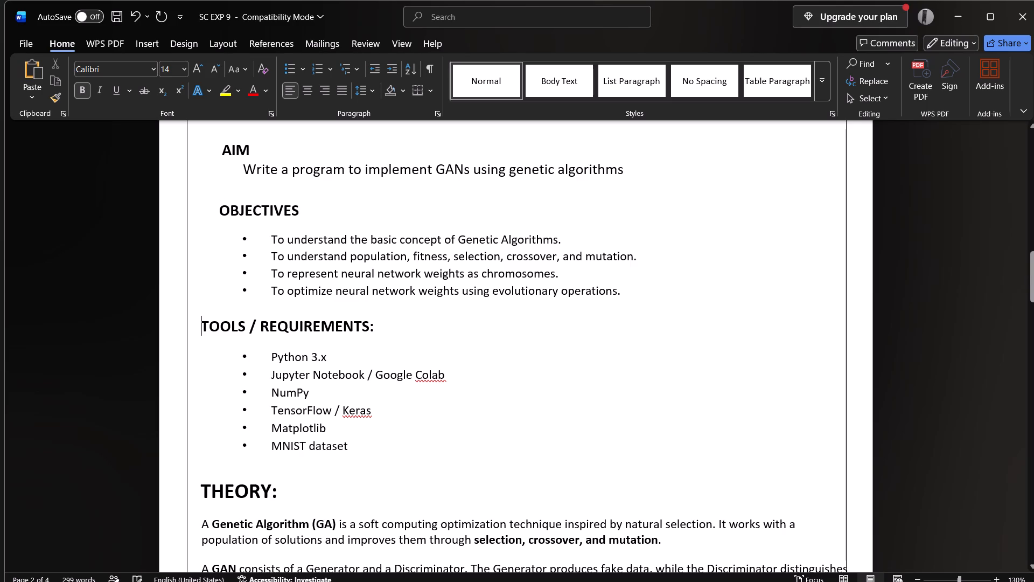
key(space)
key(space)
key(space)
key(space)
key(space)
key(space)
key(space)
key(space)
key(space)
key(BackSpace)
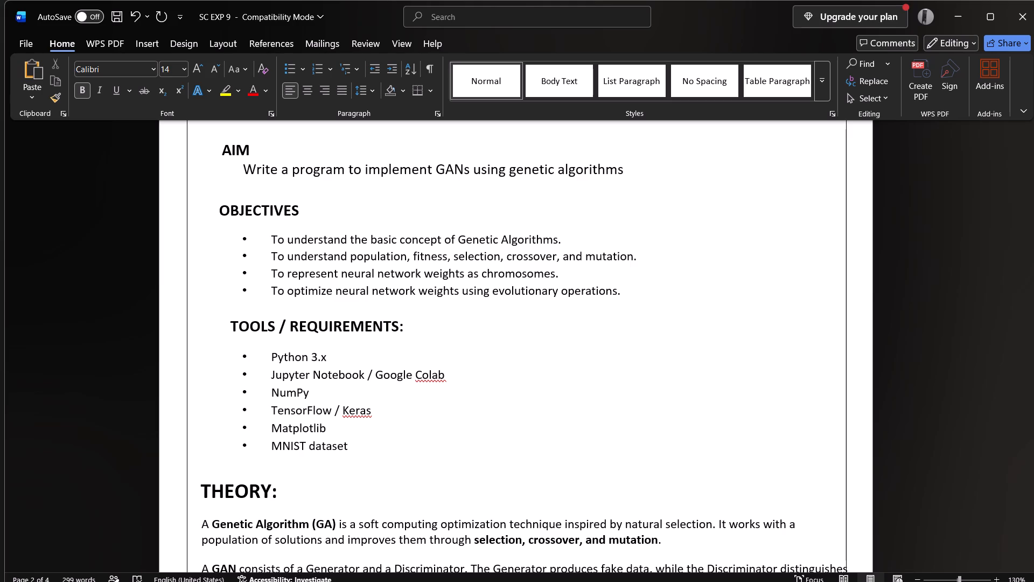
key(BackSpace)
key(BackSpace)
key(BackSpace)
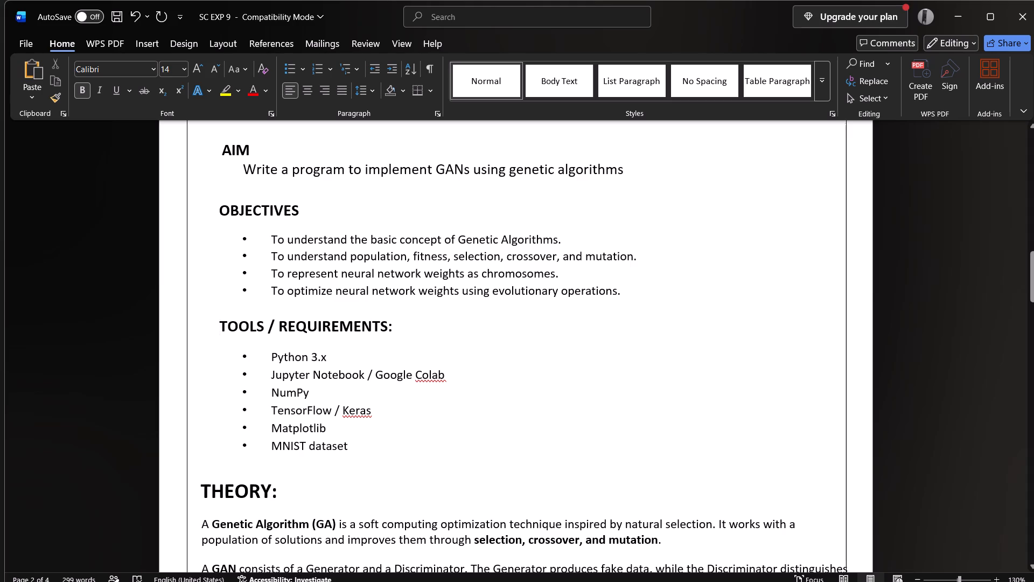
Set the line spacing of the TOOLS / REQUIREMENTS: heading and its six bullets to 1.0.
scroll(376, 395, down, 1)
drag(365, 401, 210, 262)
click(371, 87)
click(370, 107)
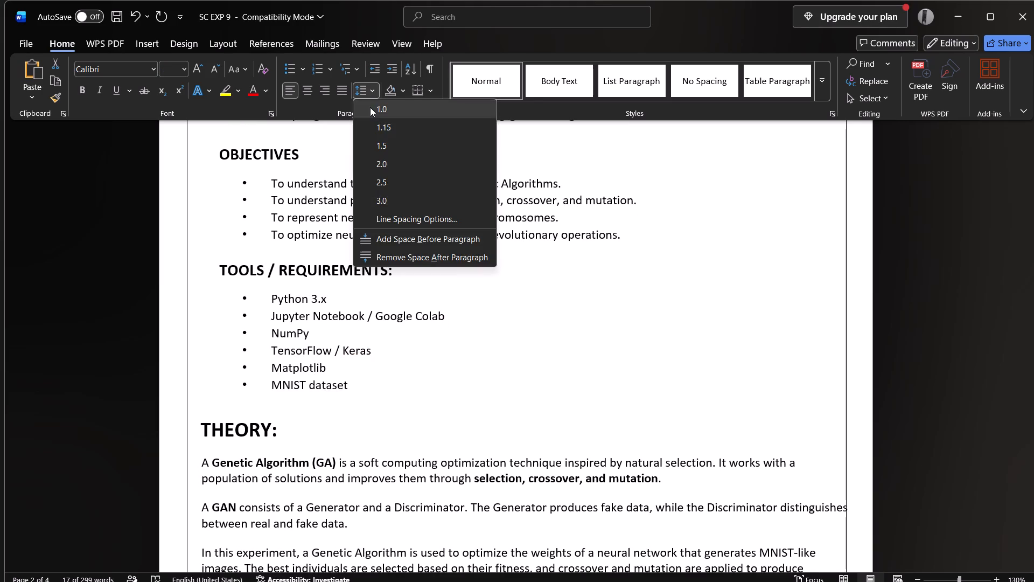
click(327, 367)
Insert three leading spaces before the THEORY: heading to move it closer to the alignment of the headings above.
drag(288, 428, 188, 428)
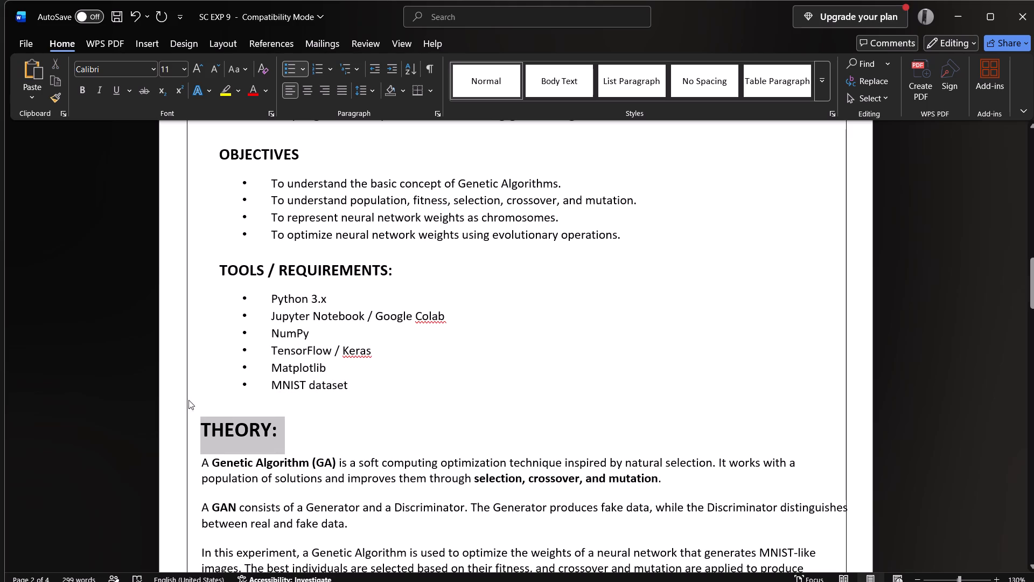
click(195, 420)
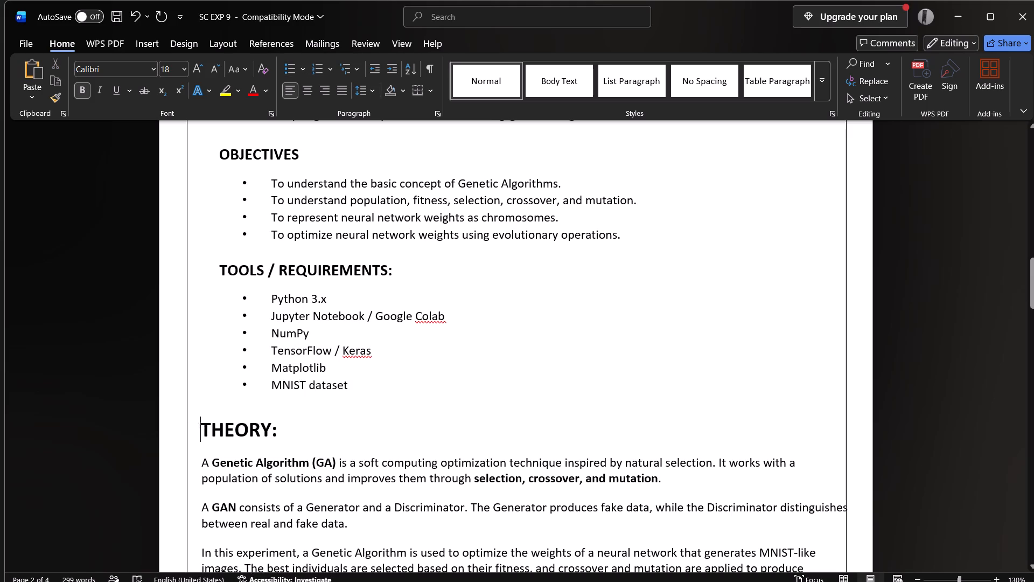
key(space)
key(space)
key(space)
key(space)
key(space)
key(space)
key(BackSpace)
key(BackSpace)
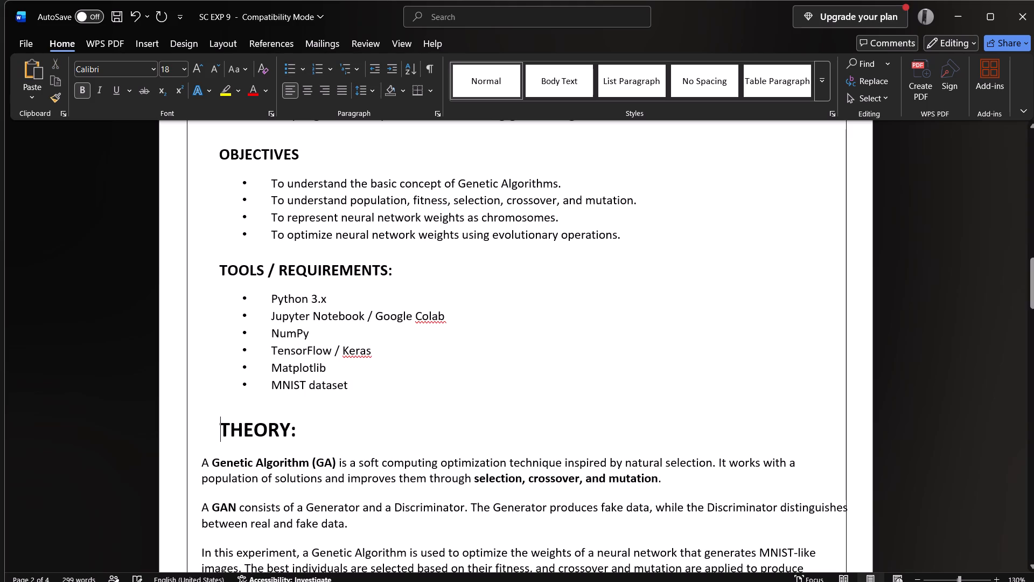
key(BackSpace)
Set the font size of the THEORY: heading to 14 pt.
drag(295, 427, 218, 428)
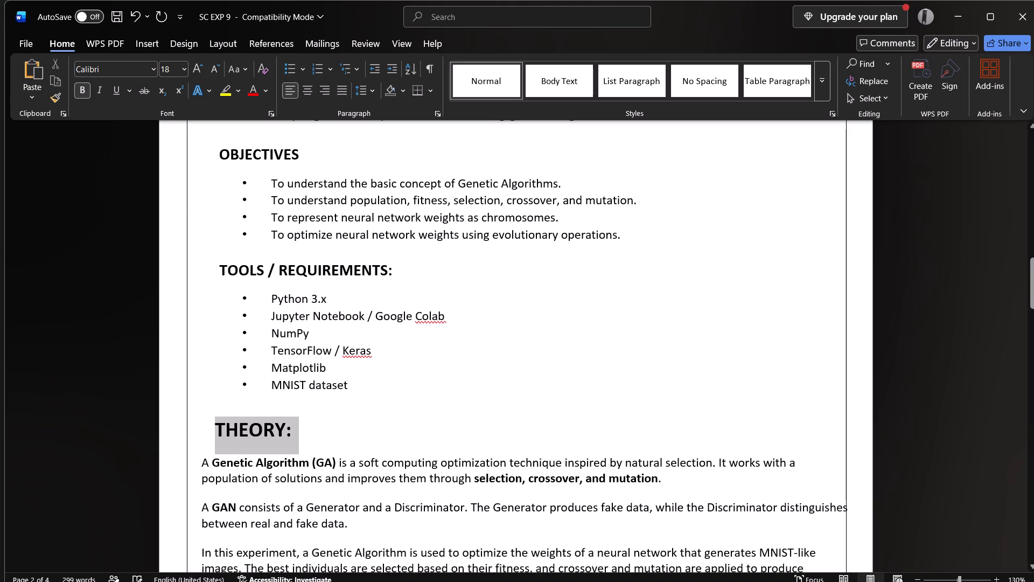
drag(218, 428, 218, 428)
click(168, 73)
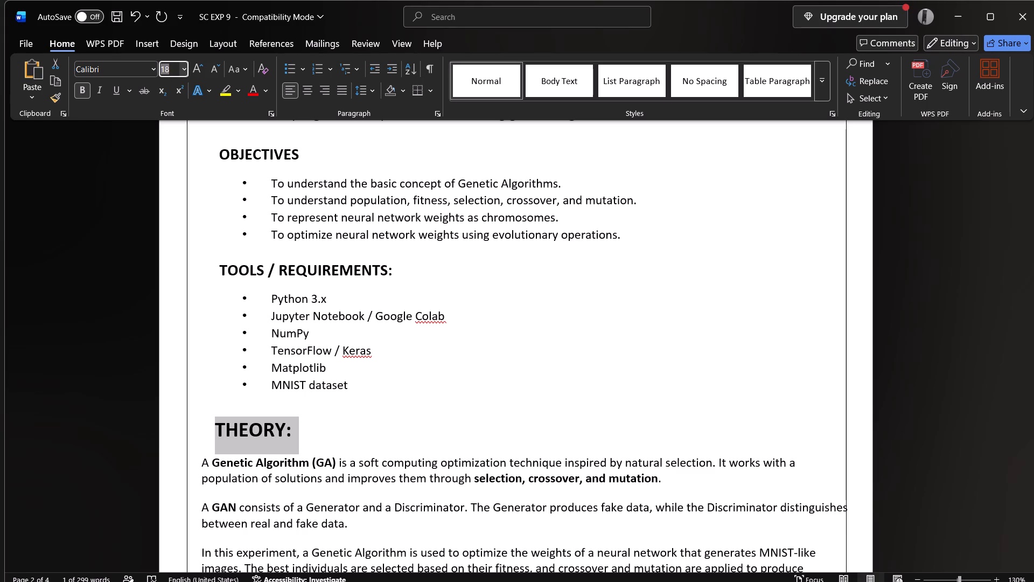
text(14)
key(Return)
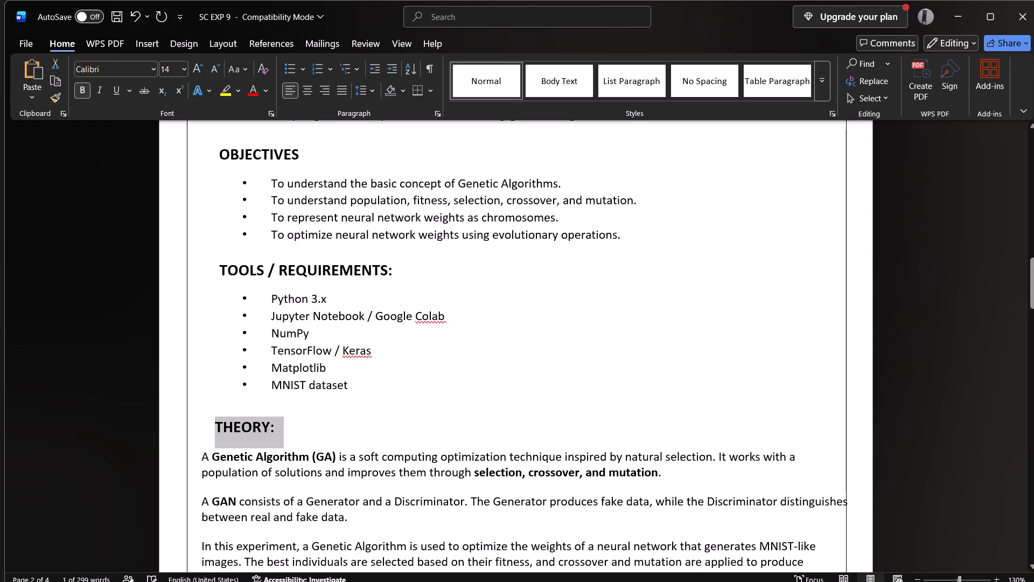
Increase the indent of the three theory paragraphs by one level.
scroll(342, 271, down, 4)
drag(338, 293, 353, 298)
click(292, 351)
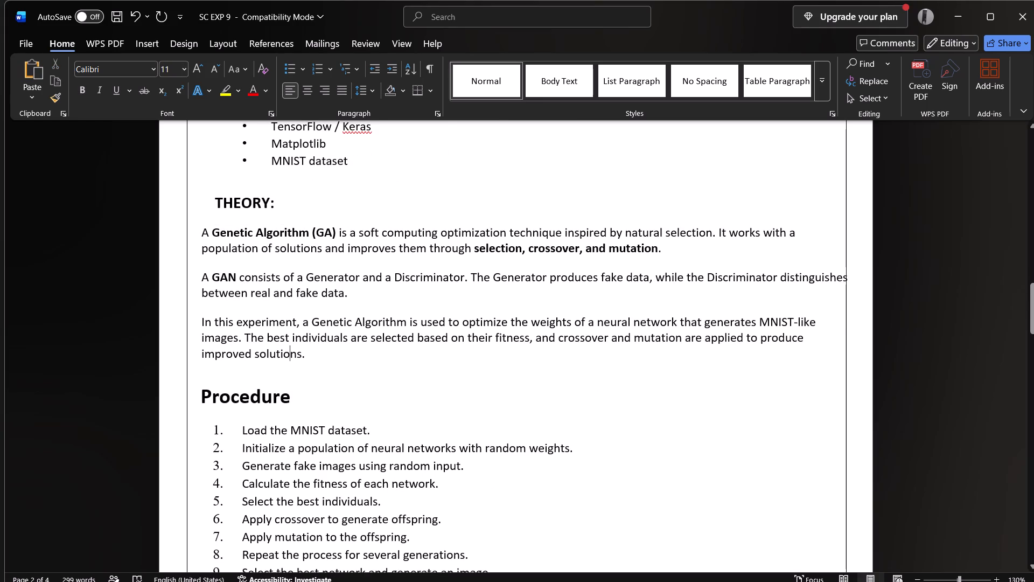
drag(314, 355, 204, 231)
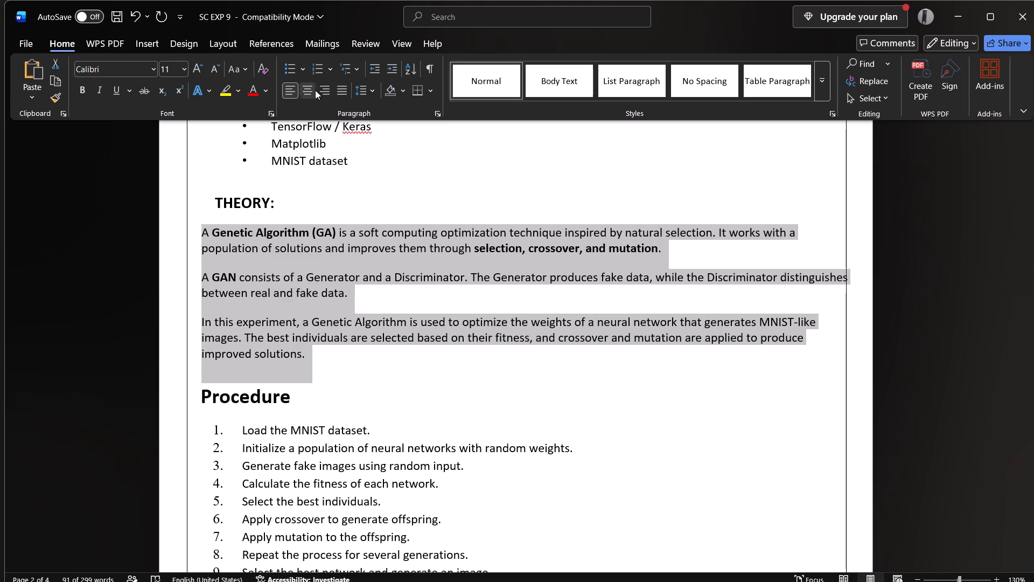
click(391, 65)
click(305, 218)
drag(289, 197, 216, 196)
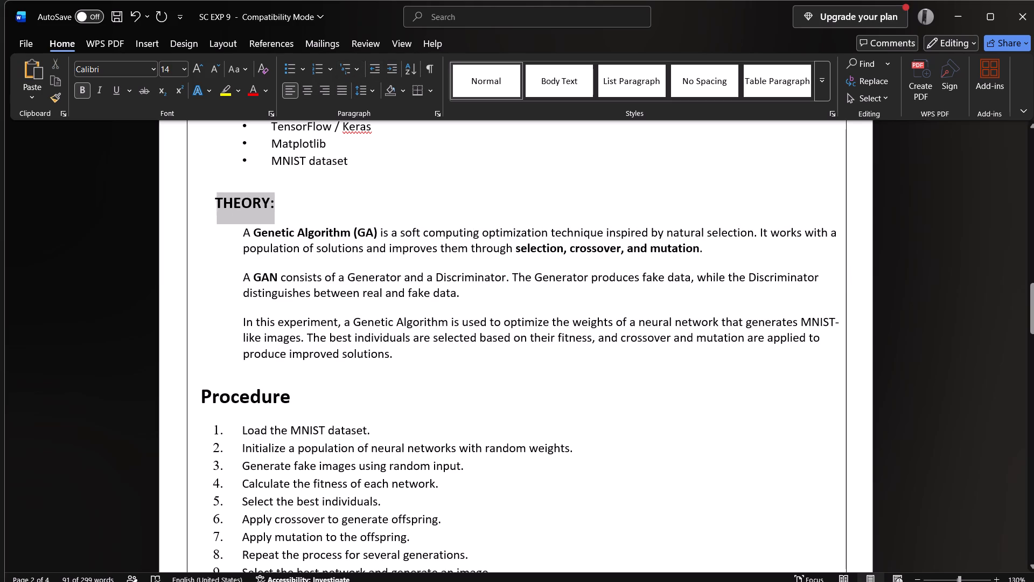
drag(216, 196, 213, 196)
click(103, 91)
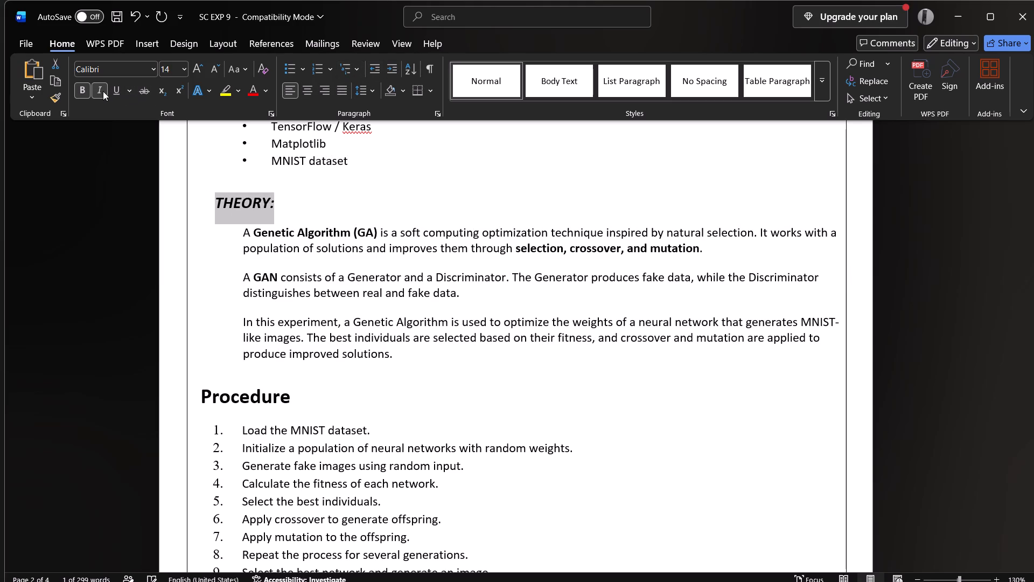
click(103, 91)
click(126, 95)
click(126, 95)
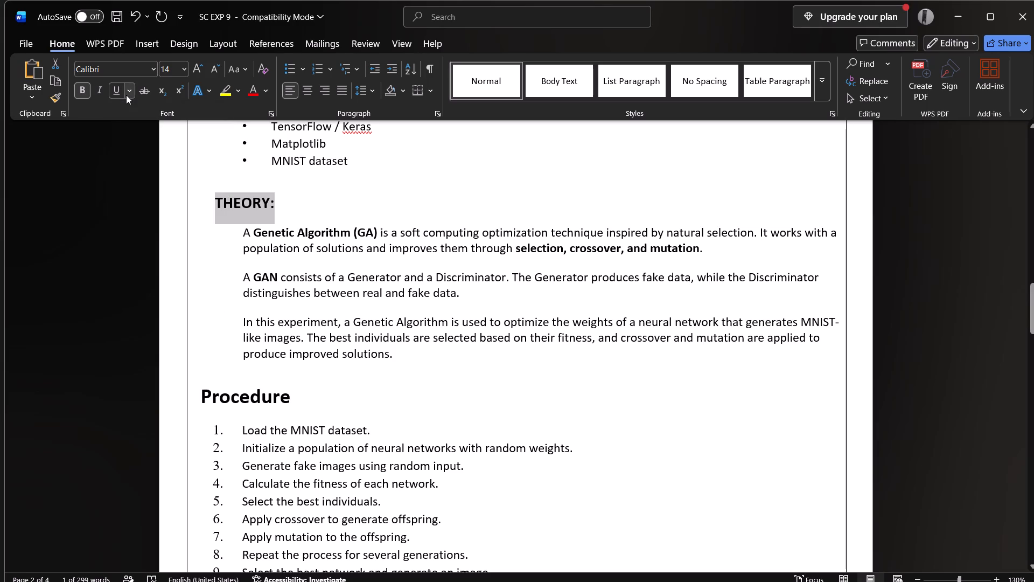
Convert the THEORY: heading to lowercase, remove its colon and capitalize its first letter so it reads Theory.
click(298, 201)
drag(298, 201, 206, 202)
click(233, 70)
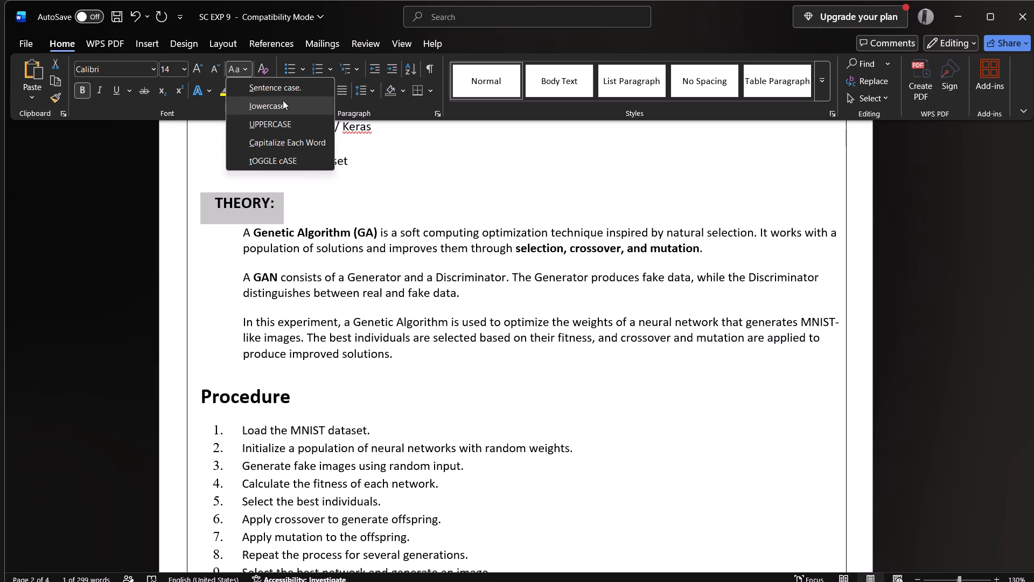
click(284, 112)
click(269, 195)
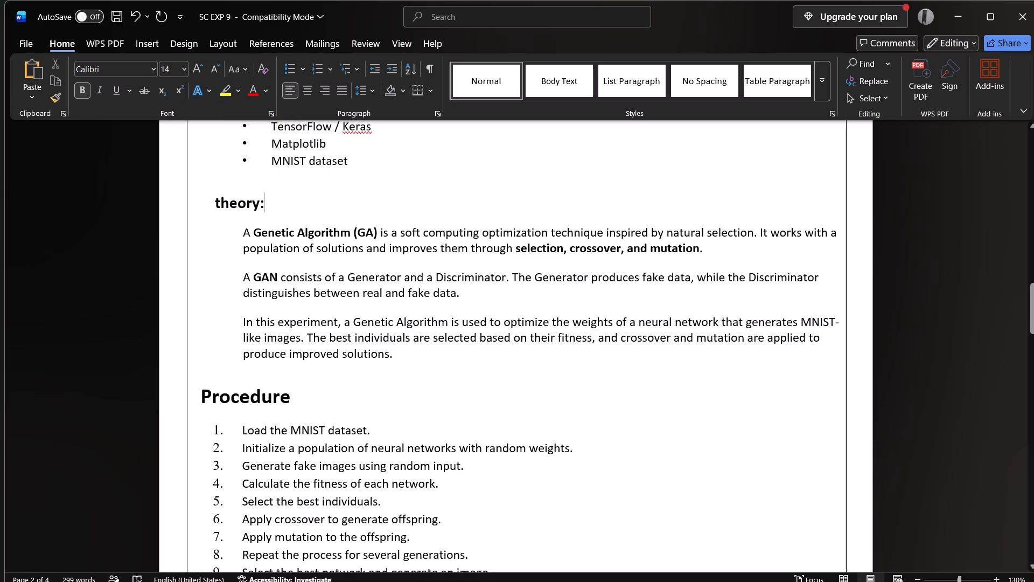
key(BackSpace)
click(218, 202)
key(BackSpace)
key(t)
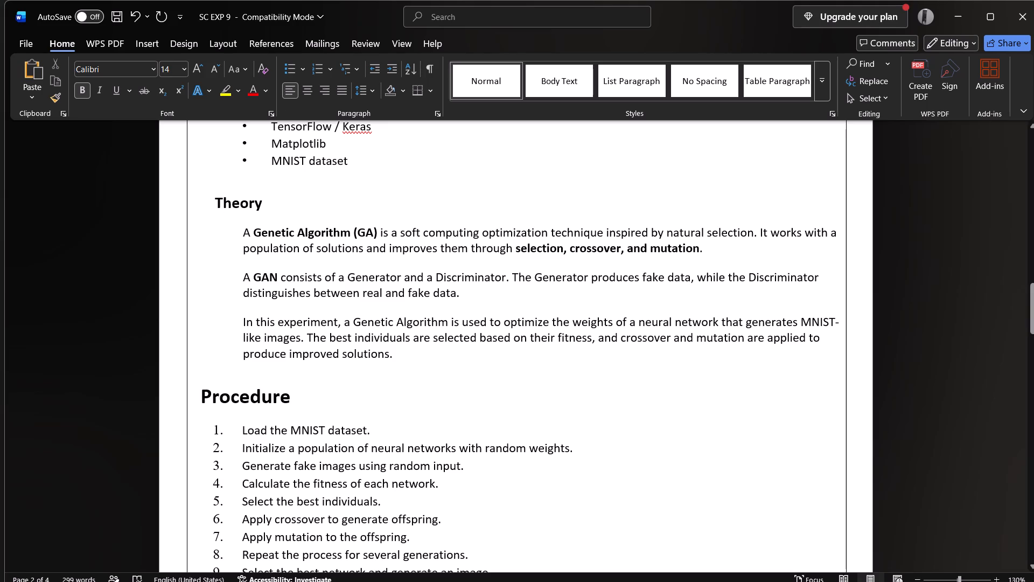
click(311, 203)
Change the case of the TOOLS / REQUIREMENTS: heading so it reads Tools / Requirements:.
scroll(304, 220, up, 6)
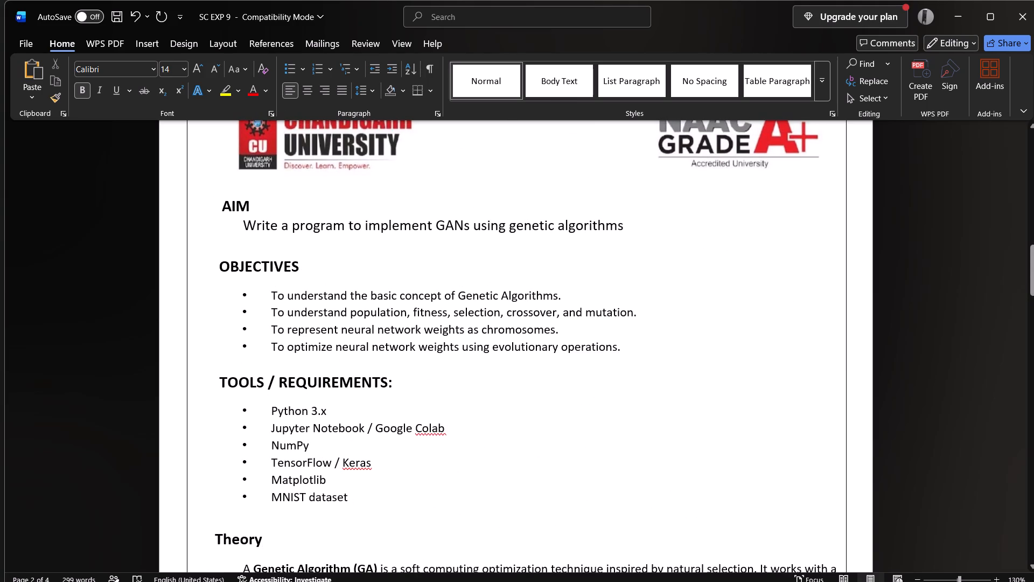
drag(387, 378, 304, 389)
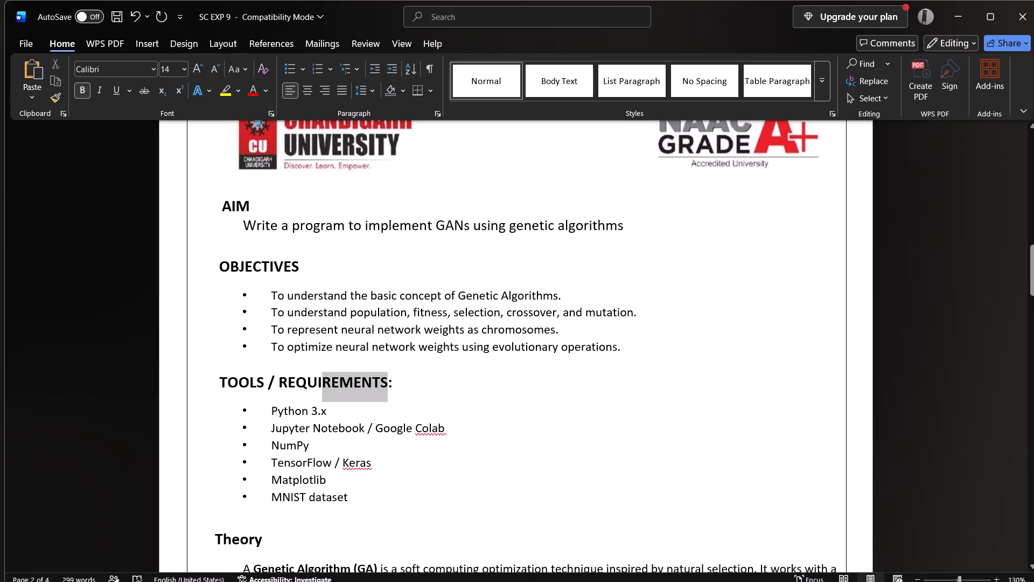
drag(304, 389, 287, 390)
click(236, 65)
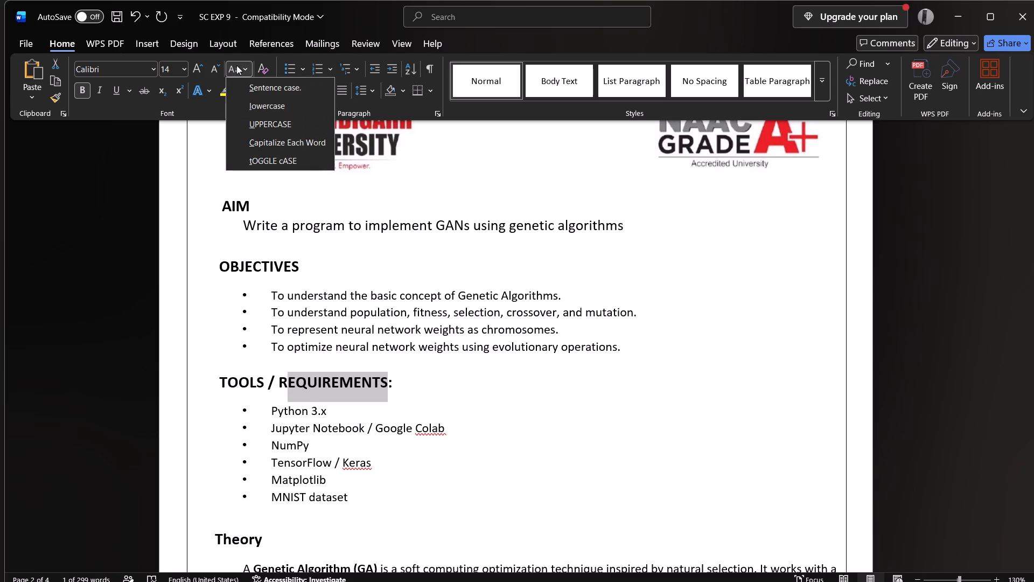
click(253, 107)
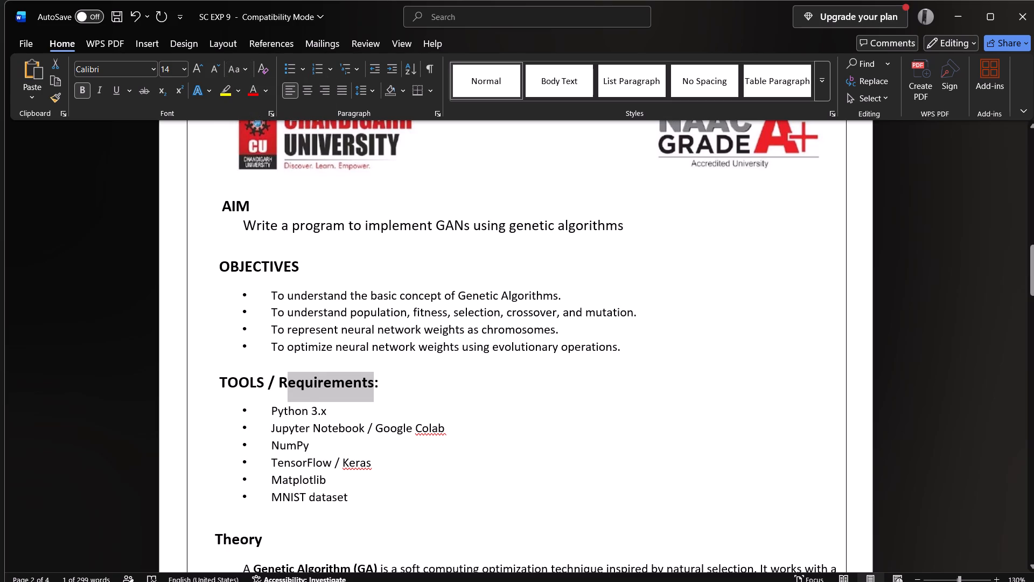
drag(264, 382, 229, 383)
click(242, 71)
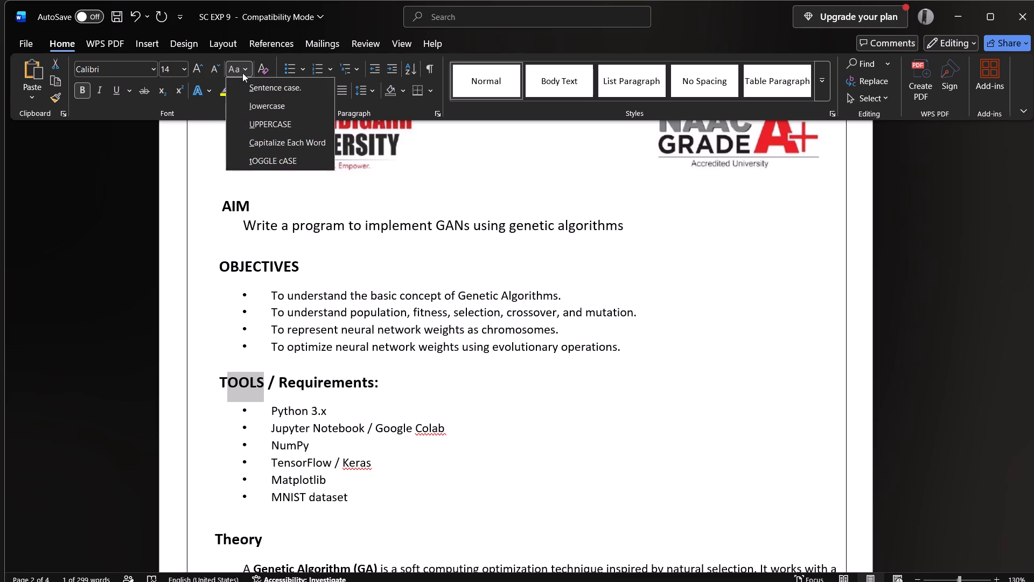
click(246, 100)
Lowercase all but the first letter of the OBJECTIVES heading so it reads Objectives.
click(301, 265)
drag(310, 264, 230, 268)
click(247, 69)
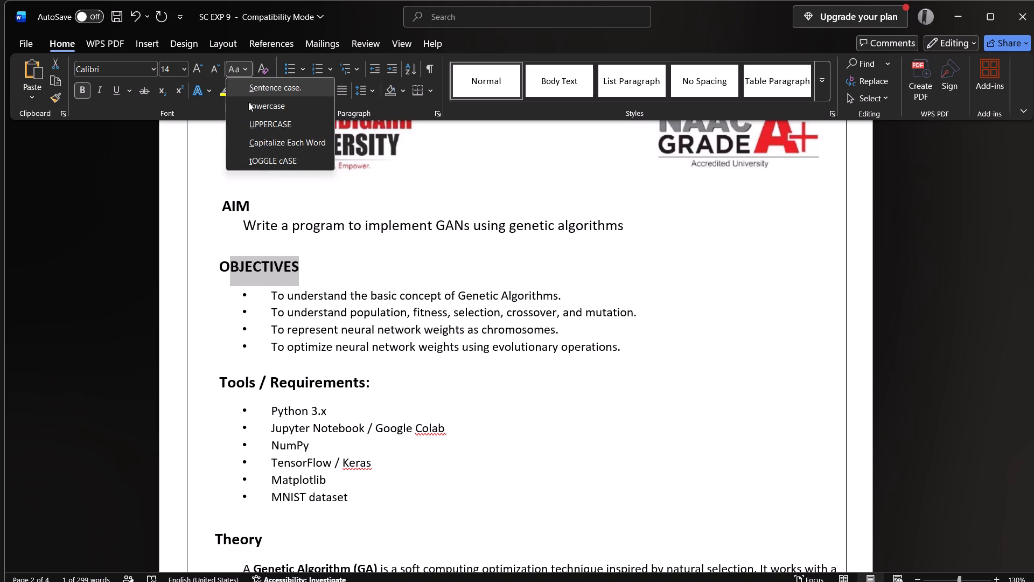
click(266, 109)
Lowercase all but the first letter of the AIM heading so it reads Aim.
click(262, 226)
drag(262, 207, 249, 207)
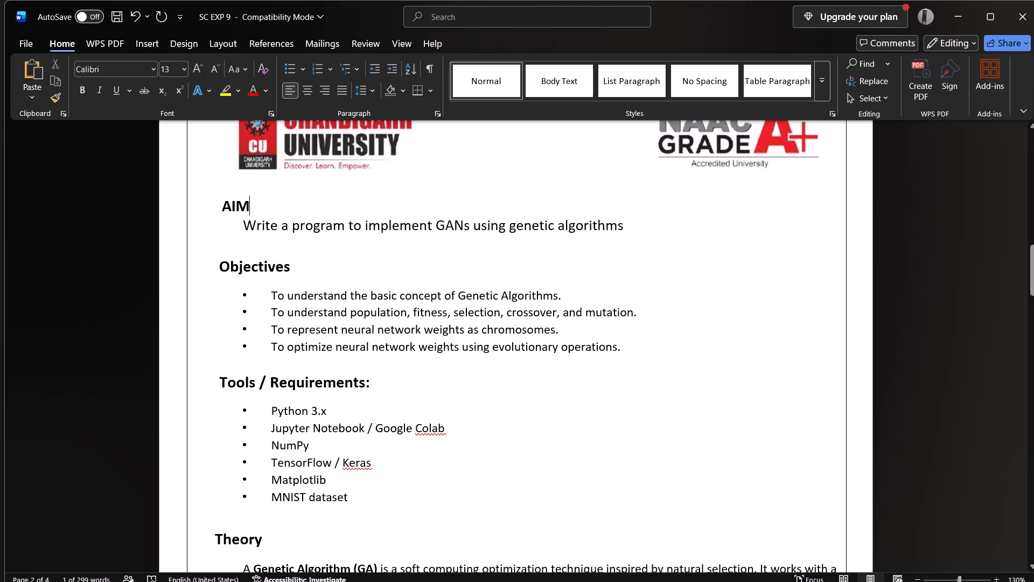
drag(249, 207, 247, 207)
drag(267, 200, 232, 211)
click(239, 76)
click(244, 100)
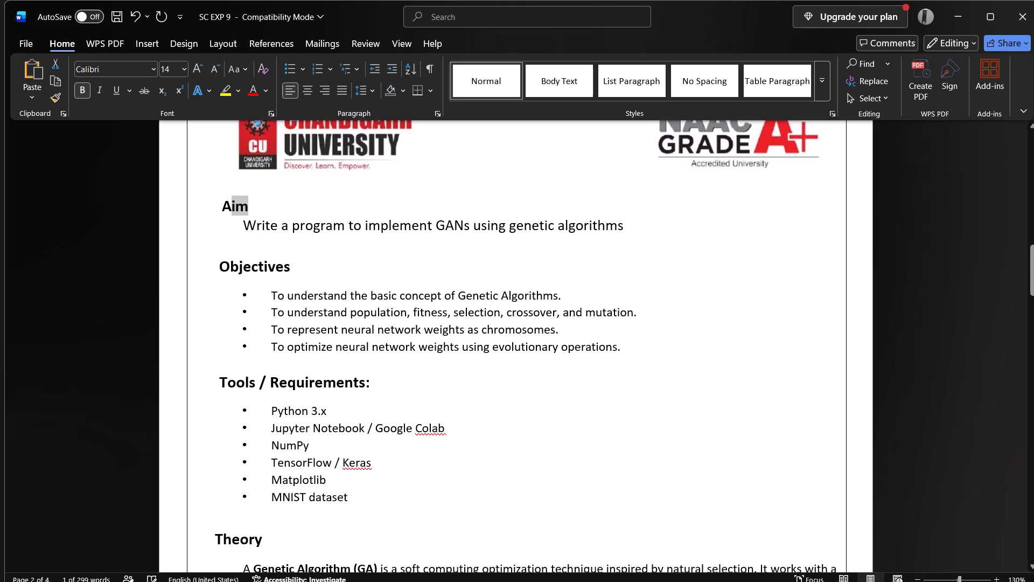
click(295, 200)
Insert four leading spaces before the Procedure heading to bring it closer to the alignment of the headings above.
scroll(295, 200, down, 7)
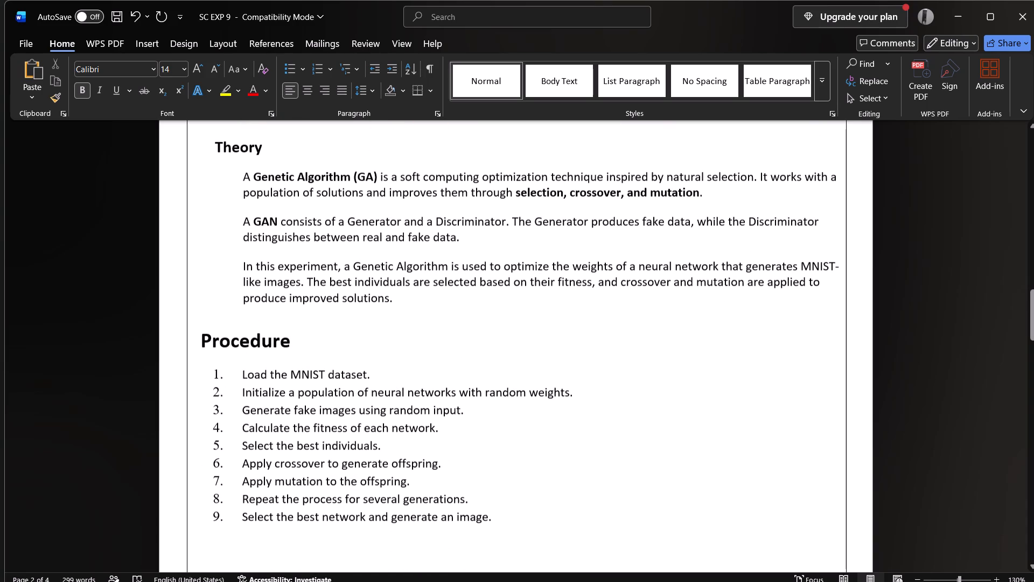
click(199, 342)
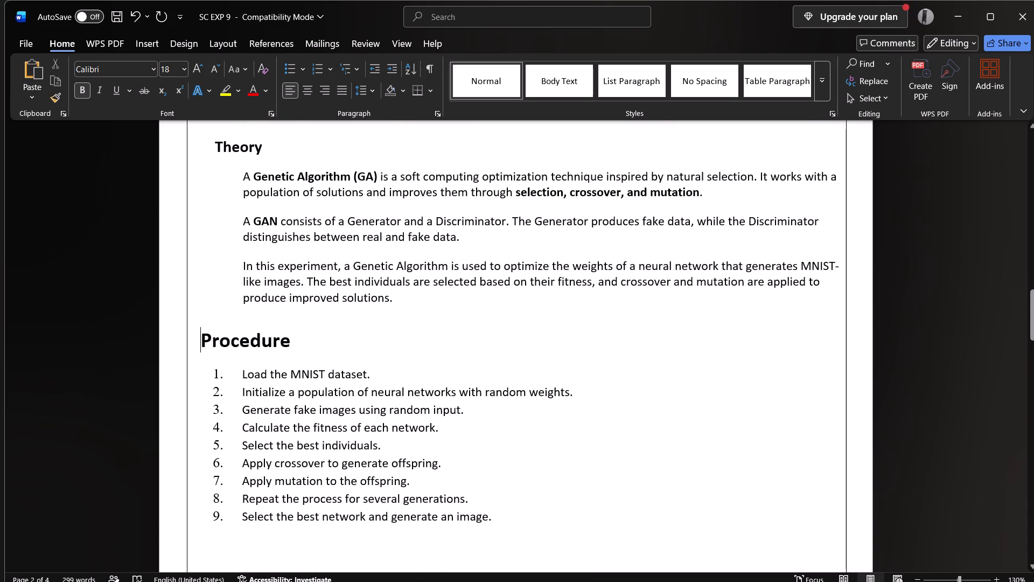
key(space)
key(space)
key(space)
key(space)
Set the font size of the Procedure heading to 14 pt.
drag(320, 341, 234, 336)
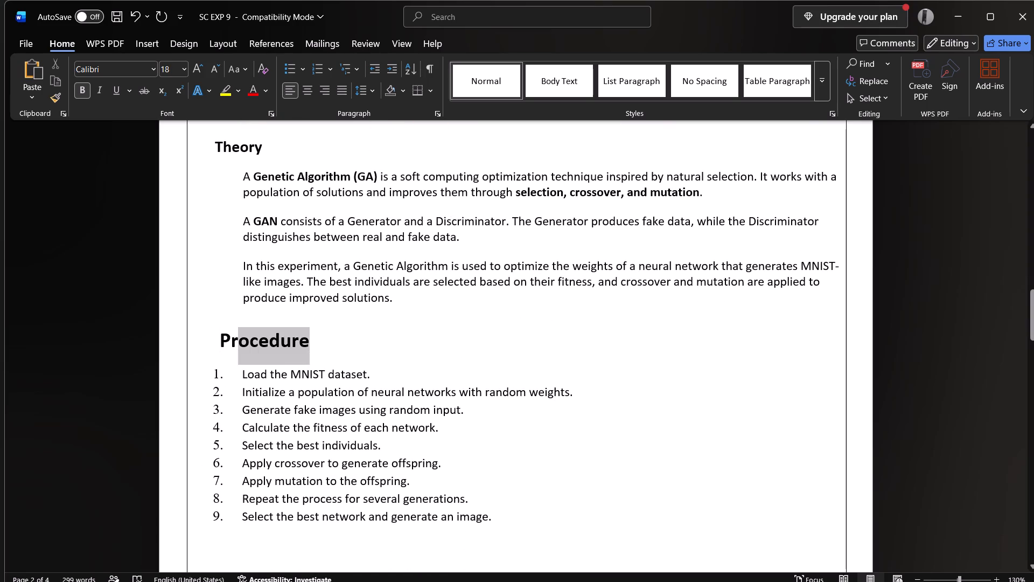
drag(234, 336, 211, 333)
click(173, 76)
click(173, 69)
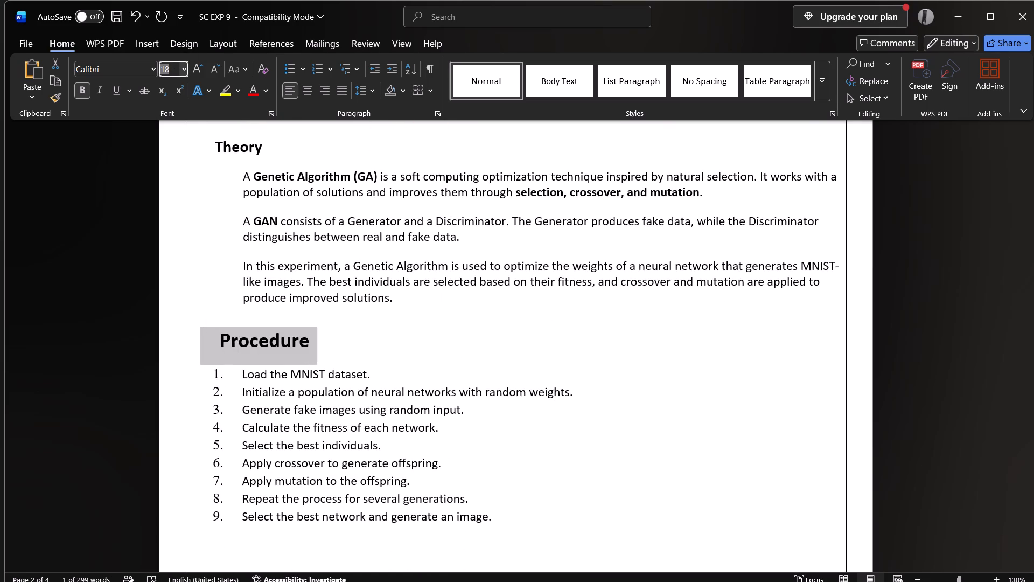
text(14)
key(Return)
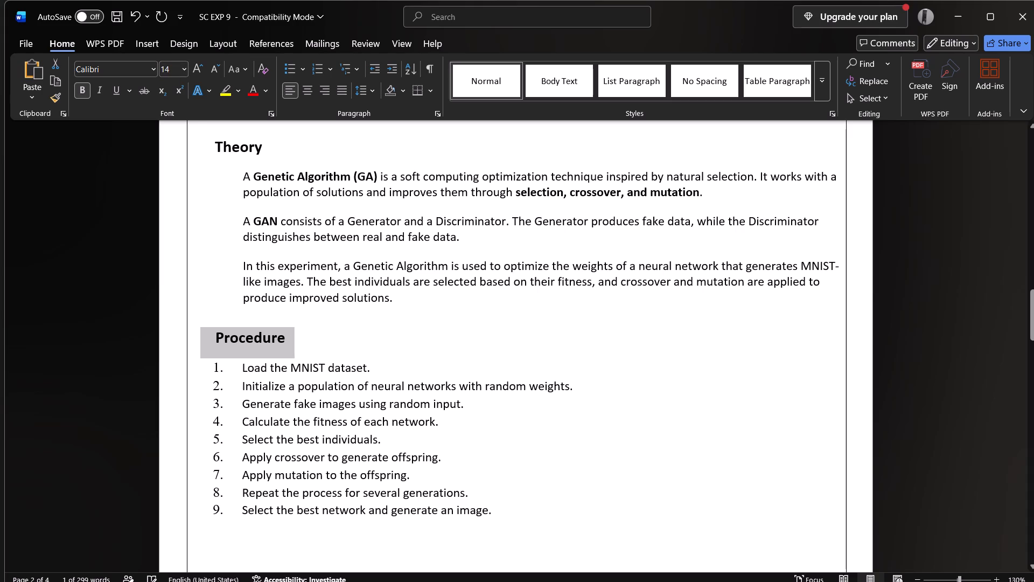
click(323, 320)
Increase the indent of the nine numbered procedure items by one level.
drag(499, 506, 227, 358)
drag(495, 452, 501, 462)
drag(502, 507, 268, 379)
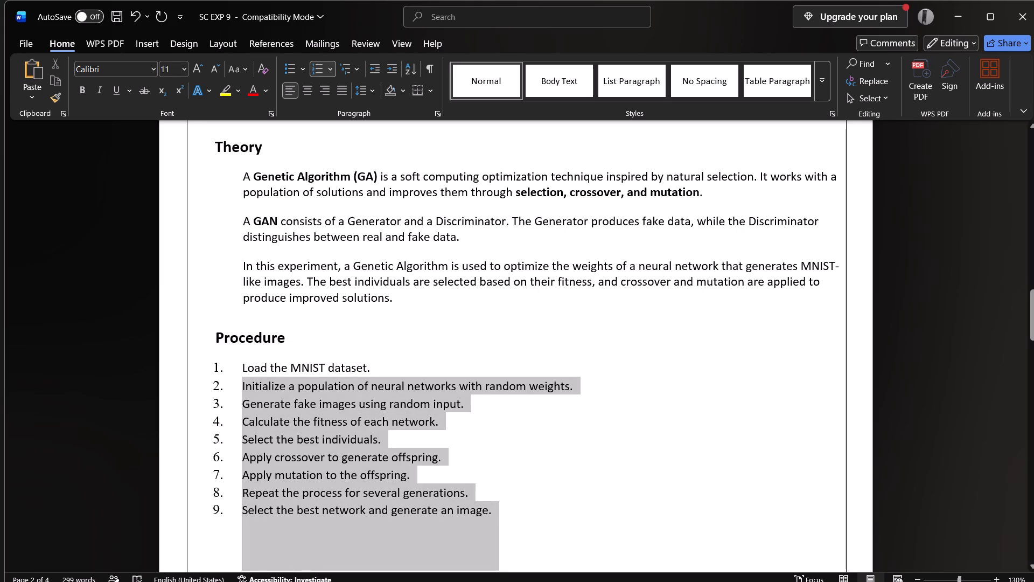
drag(268, 379, 251, 363)
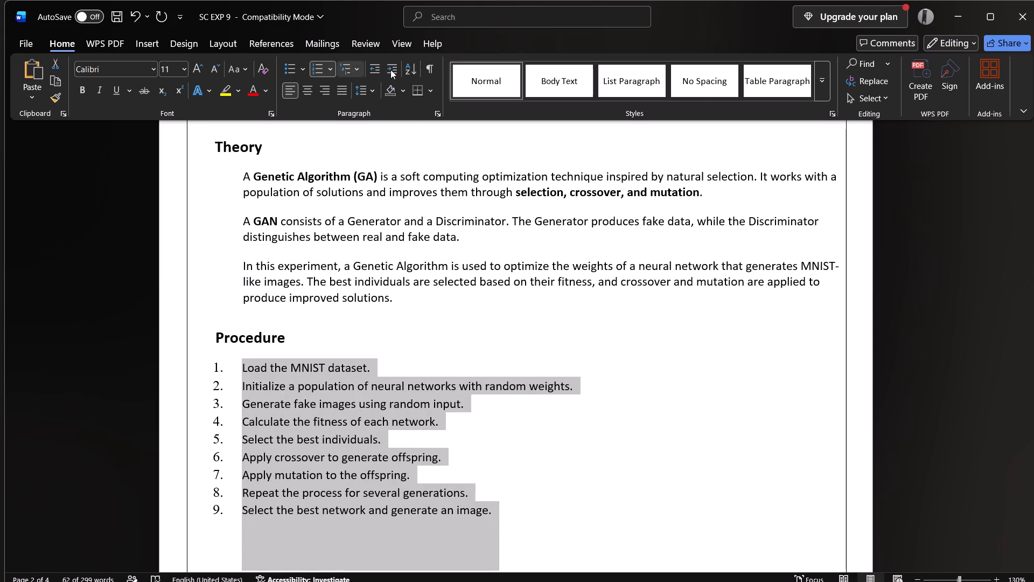
click(397, 70)
click(407, 307)
Move the program output screenshot off the PYTHON CODE: and OUTPUT: headings, down beside the lower part of the code picture.
scroll(406, 307, down, 5)
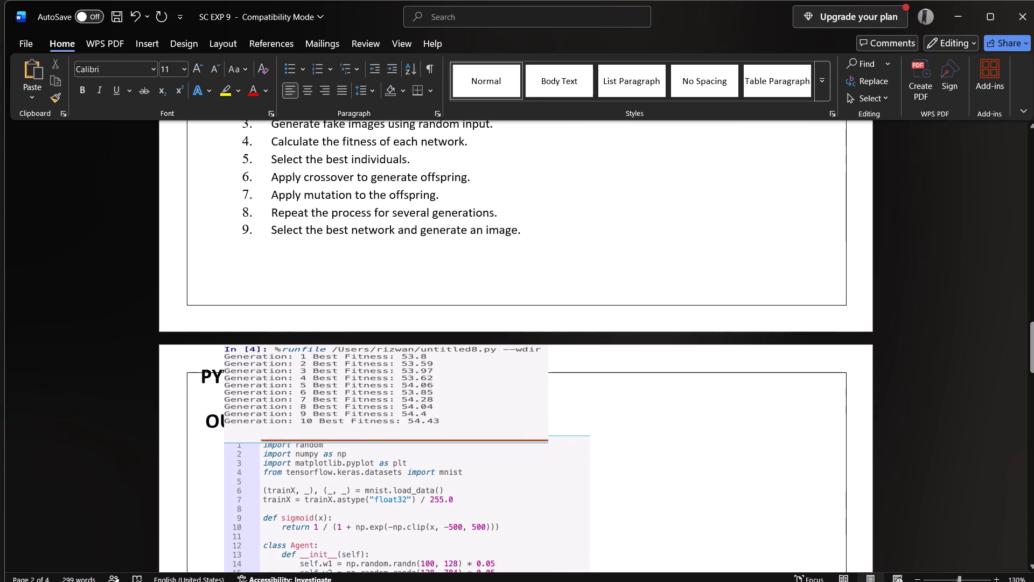
click(301, 364)
drag(333, 396, 329, 579)
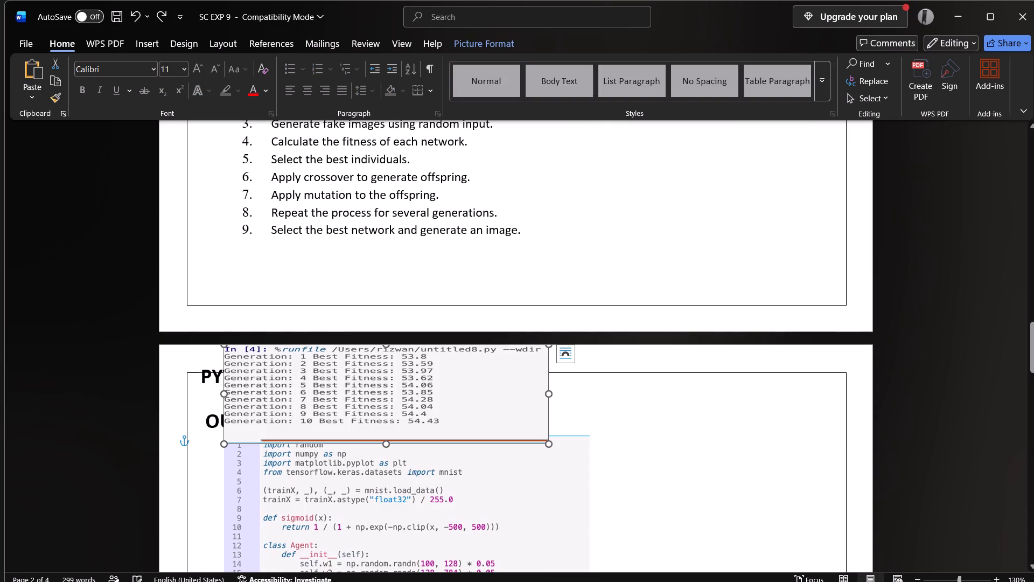
click(565, 352)
click(493, 462)
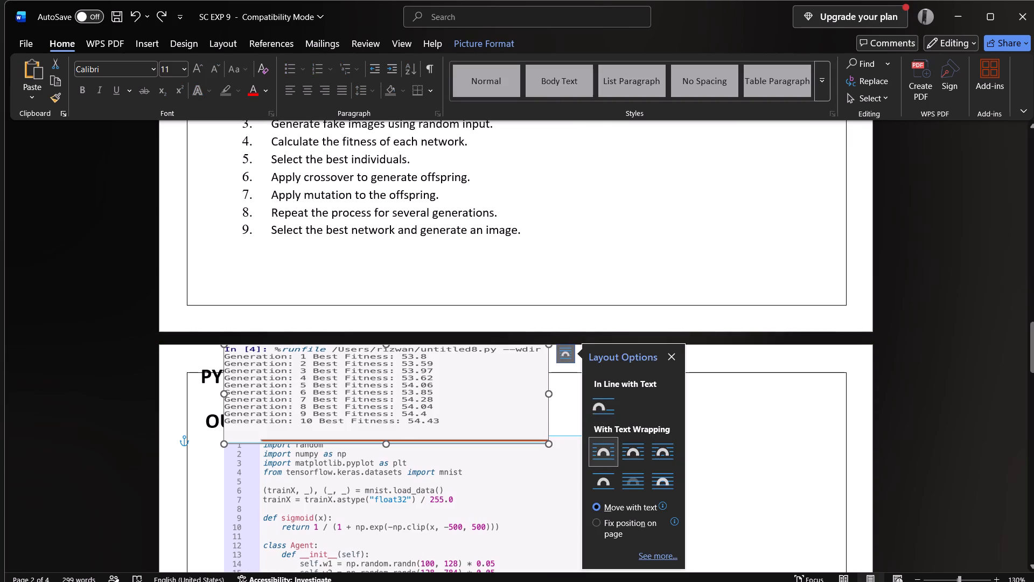
click(603, 437)
click(632, 456)
click(481, 404)
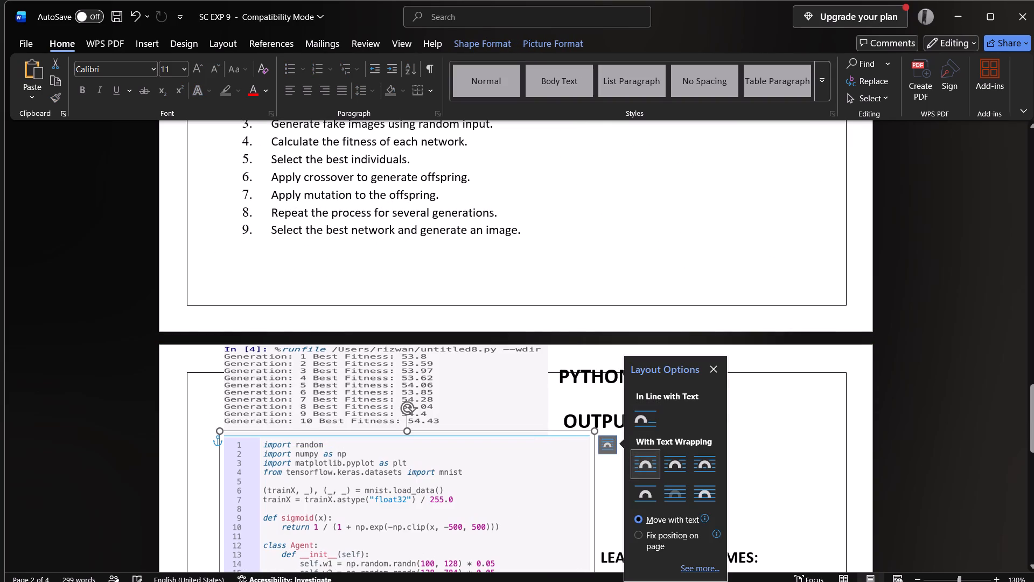
drag(481, 404, 465, 579)
drag(489, 402, 495, 506)
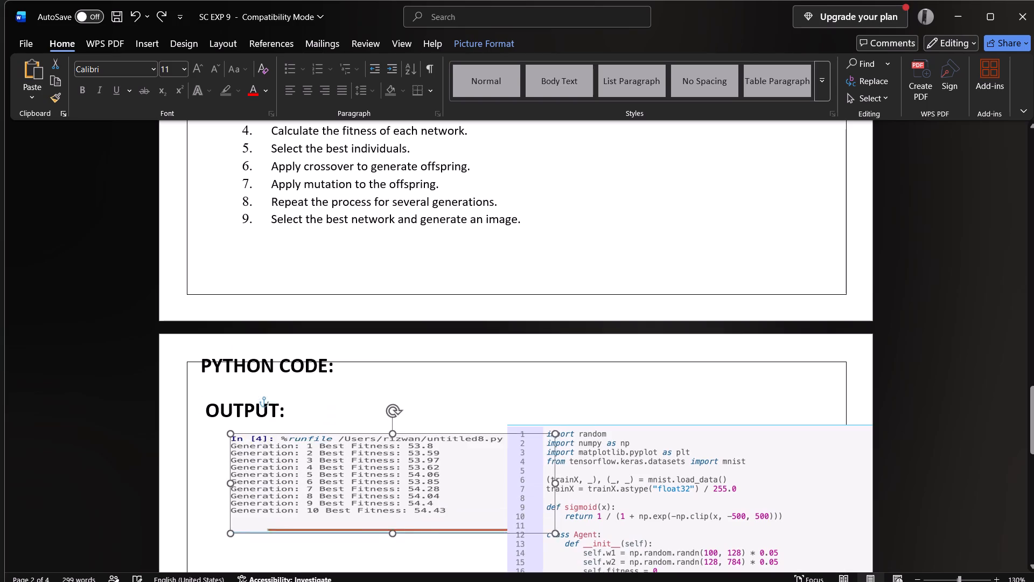
drag(495, 506, 490, 539)
scroll(476, 379, down, 4)
drag(436, 267, 397, 503)
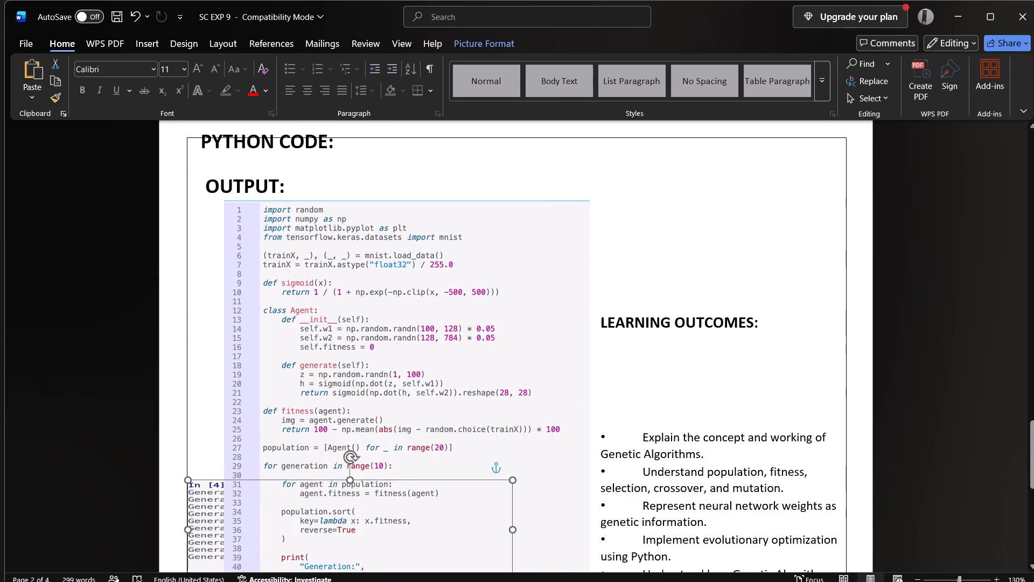
drag(397, 503, 392, 513)
Move the code picture up and slightly left so it starts directly below the PYTHON CODE: heading.
drag(420, 308, 411, 262)
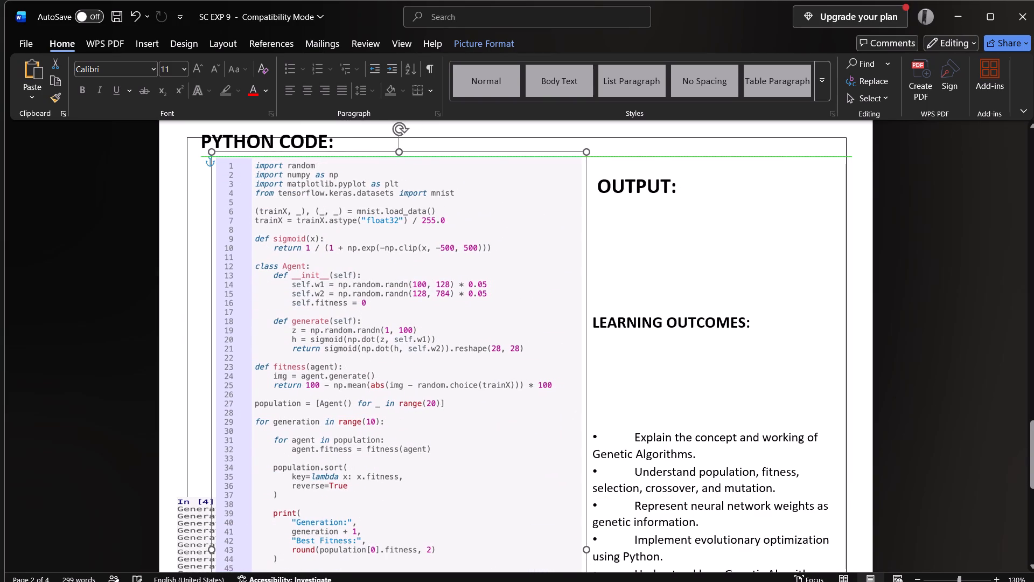
drag(411, 262, 408, 275)
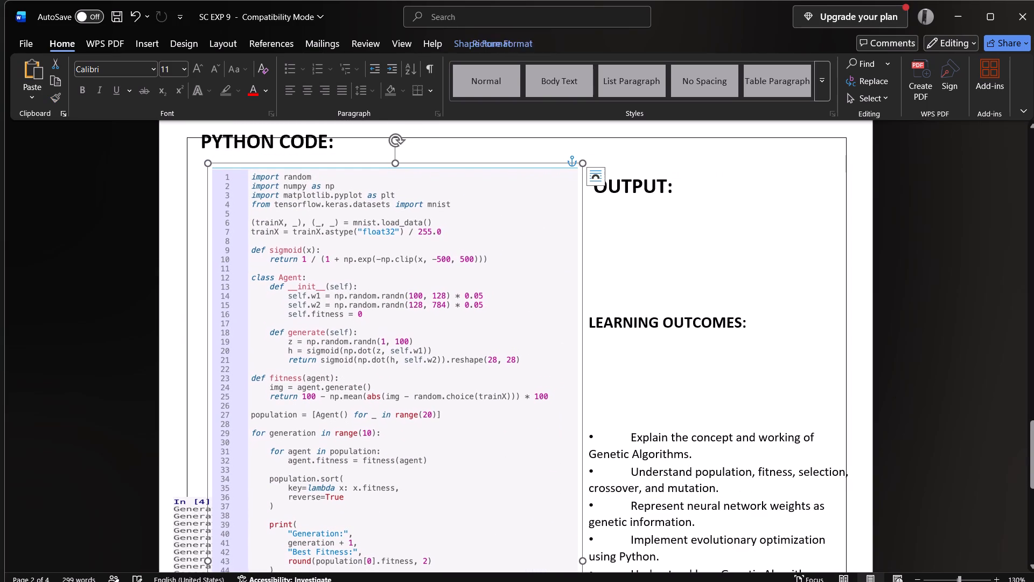
Add one blank line above the PYTHON CODE: heading so it sits inside the page border.
click(333, 137)
click(190, 141)
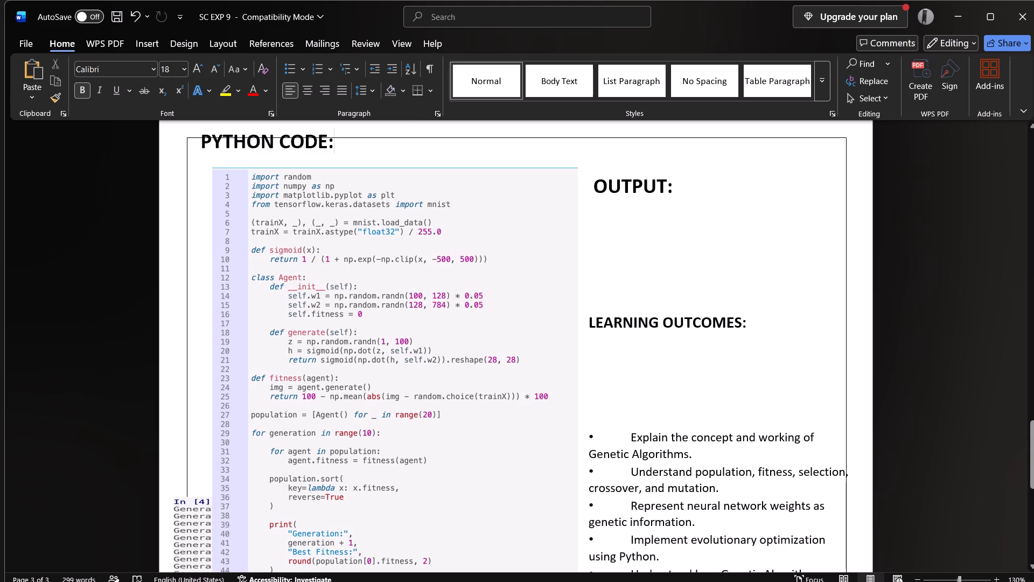
click(198, 140)
key(Return)
key(Return)
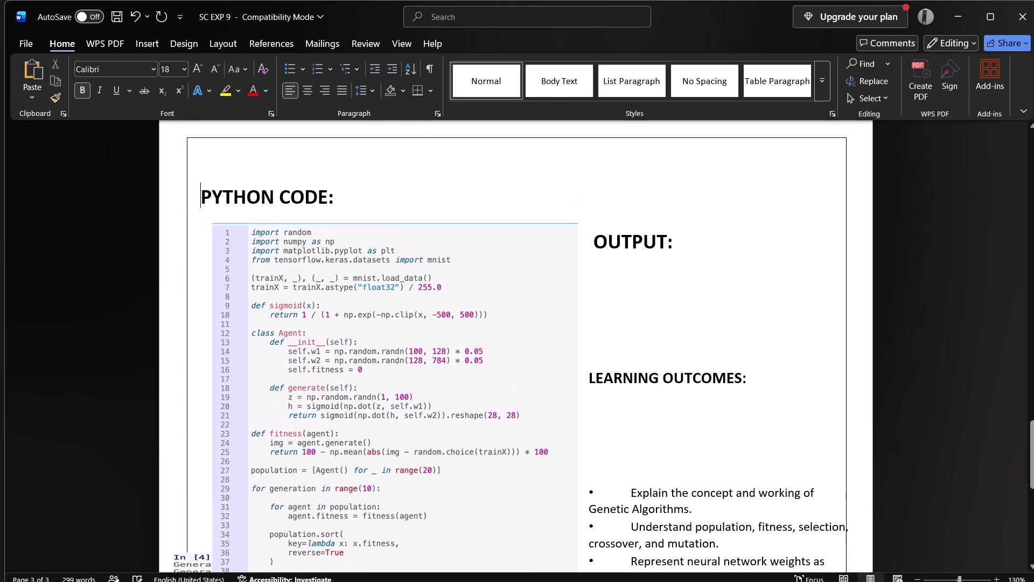
key(BackSpace)
Set the font size of the PYTHON CODE: heading to 14 pt.
drag(350, 169, 191, 174)
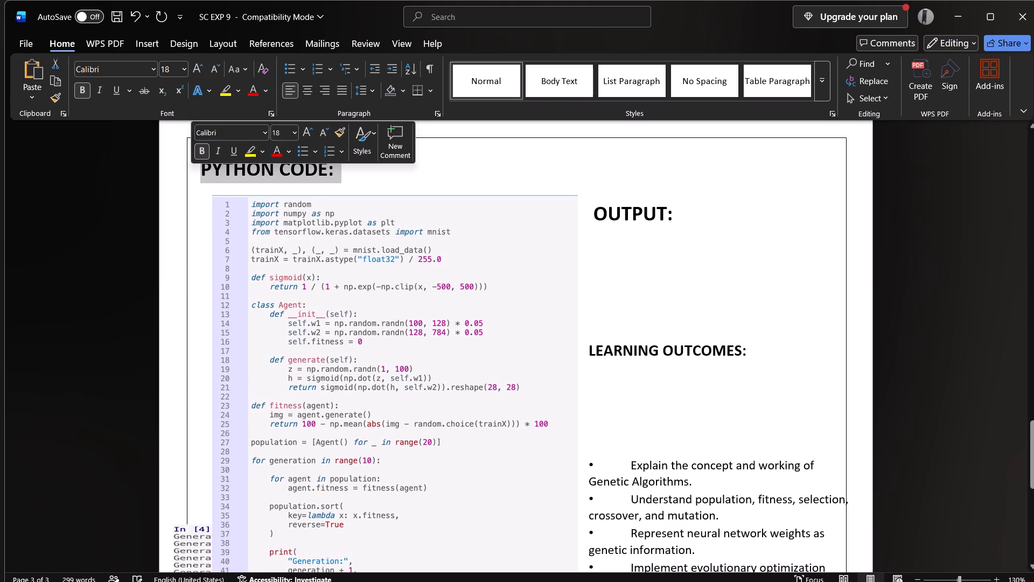
click(172, 73)
text(14)
key(Return)
Insert ten leading spaces before the PYTHON CODE: heading to indent it.
click(201, 168)
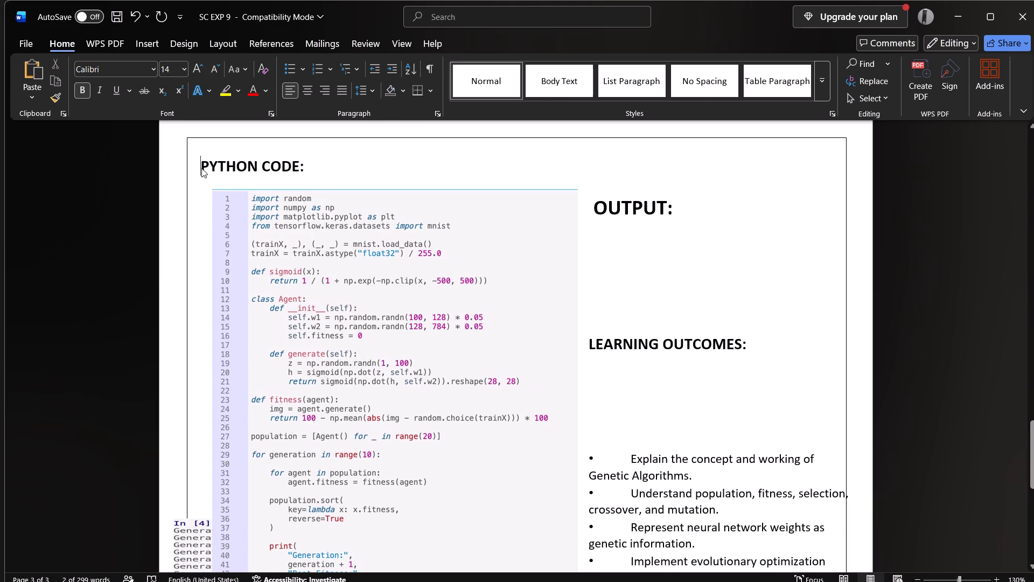
key(space)
key(space)
key(space)
key(space)
key(space)
key(space)
key(space)
key(space)
key(space)
key(space)
Move the code picture right so its edge roughly lines up with the indented PYTHON CODE: heading.
click(275, 221)
drag(278, 221, 297, 221)
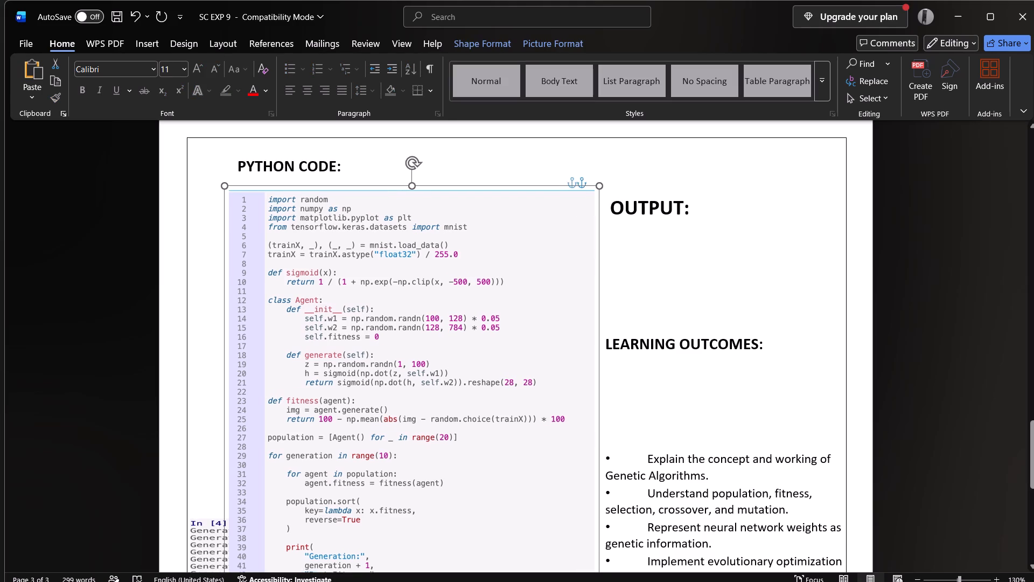
drag(297, 221, 311, 216)
Insert blank lines before the OUTPUT: heading until it moves from beside the code picture to the start of the following page.
click(627, 212)
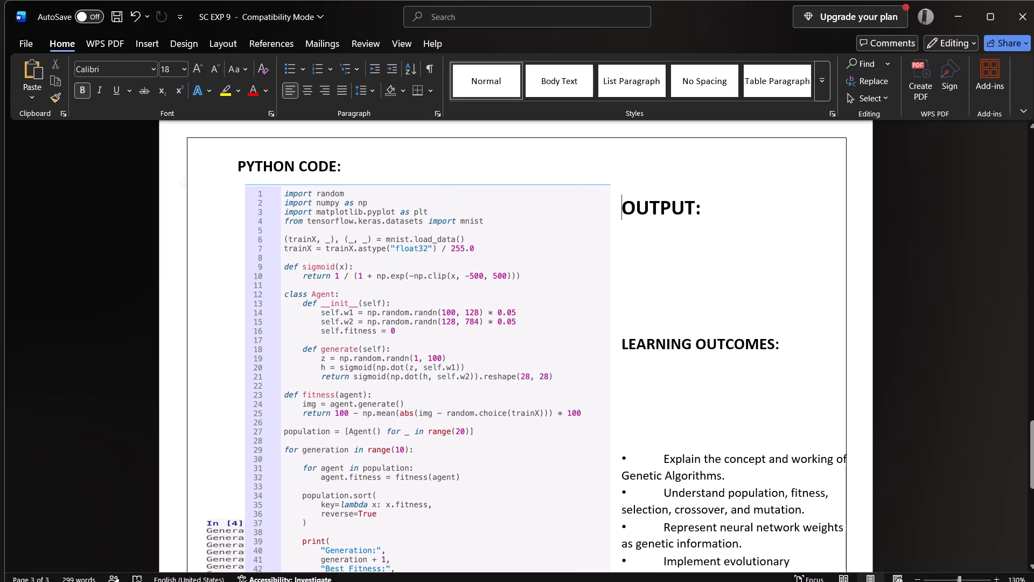
key(Return)
key(Return)
key(Return)
key(Return)
key(Return)
key(Return)
key(Return)
key(Return)
key(Return)
key(Return)
key(Return)
key(Return)
key(Return)
scroll(626, 212, down, 6)
key(Return)
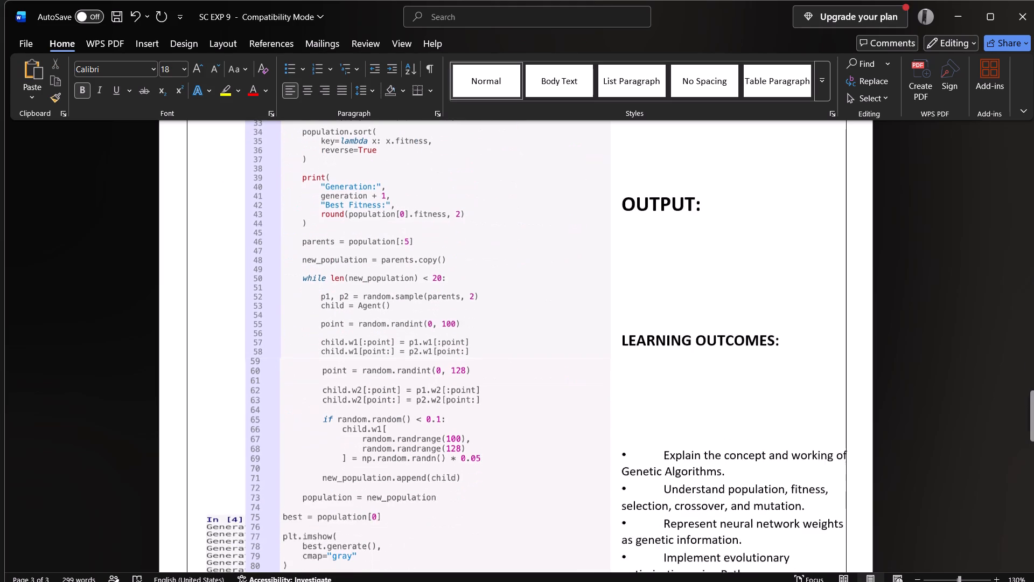
key(Return)
key(Return)
key(Return)
key(Return)
key(Return)
scroll(626, 211, down, 5)
key(Return)
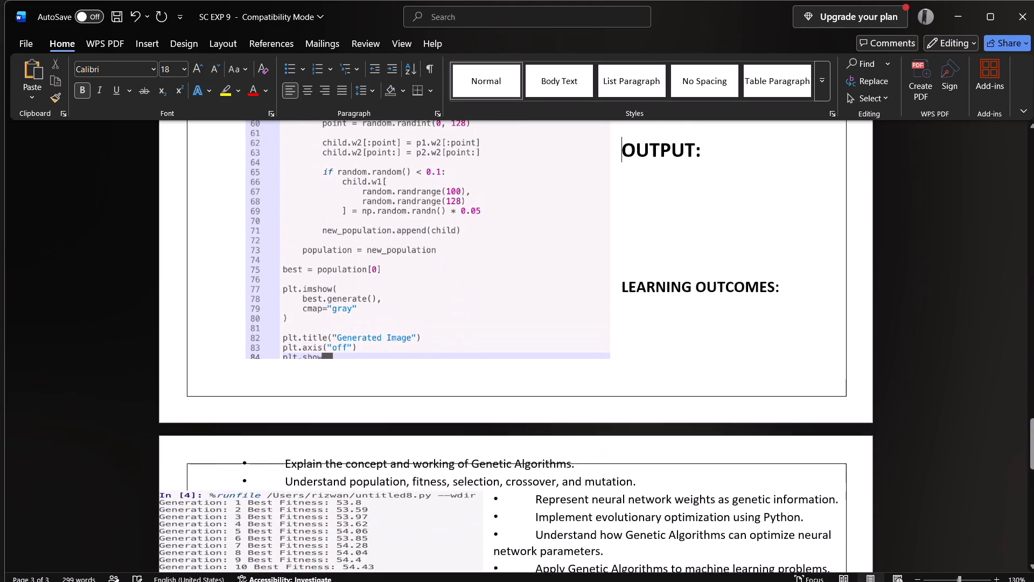
key(Return)
key(Return)
key(Return)
key(Return)
key(Return)
key(Return)
key(Return)
key(Return)
key(Return)
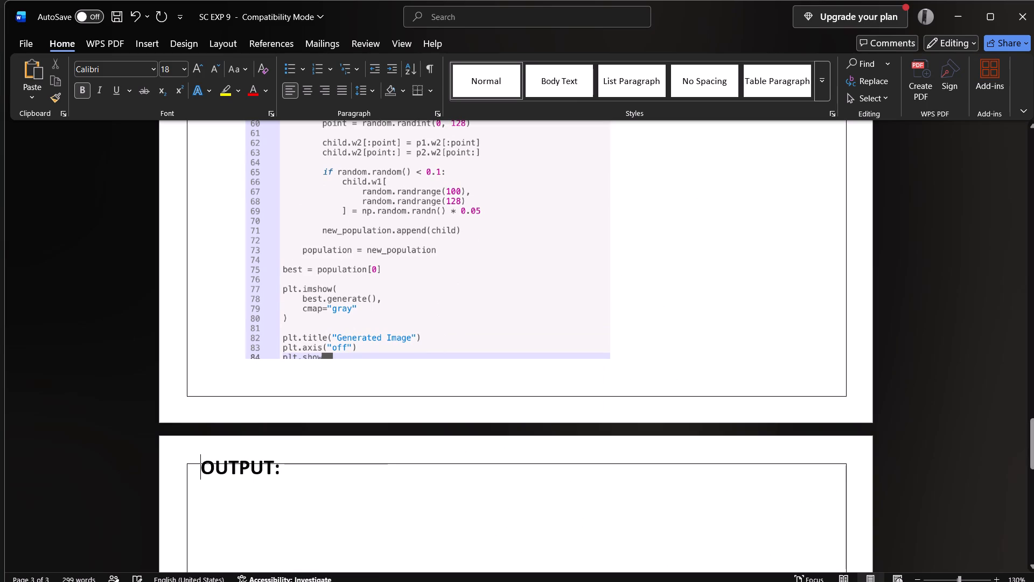
Add one blank line above the OUTPUT: heading so it sits inside the border of its new page.
click(556, 301)
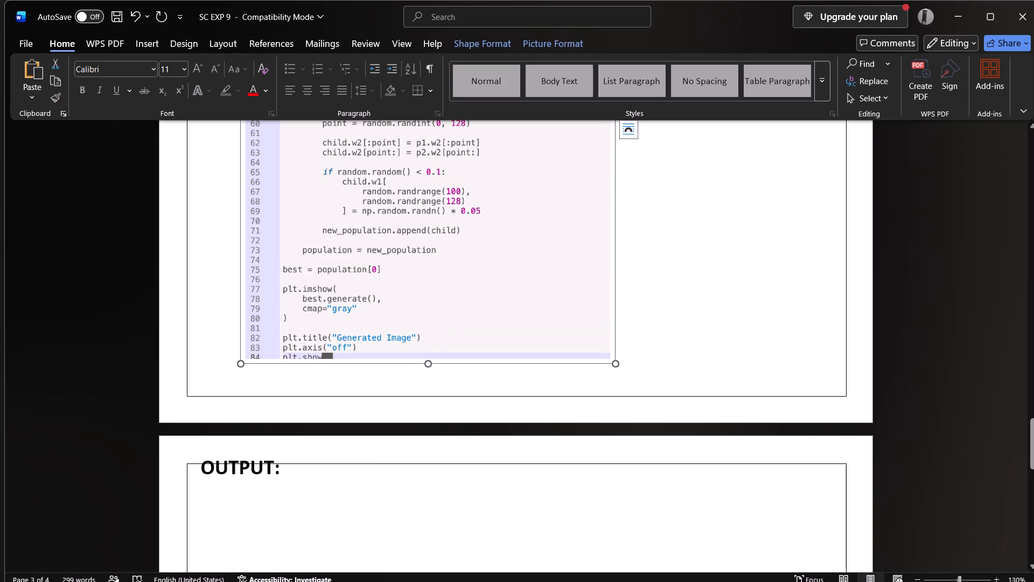
scroll(574, 231, down, 4)
click(200, 245)
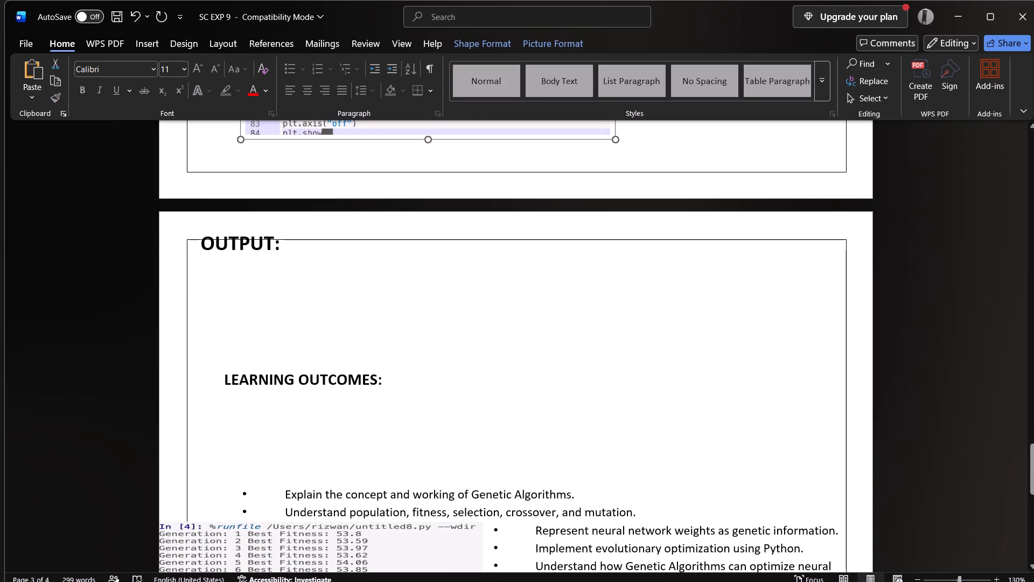
key(Return)
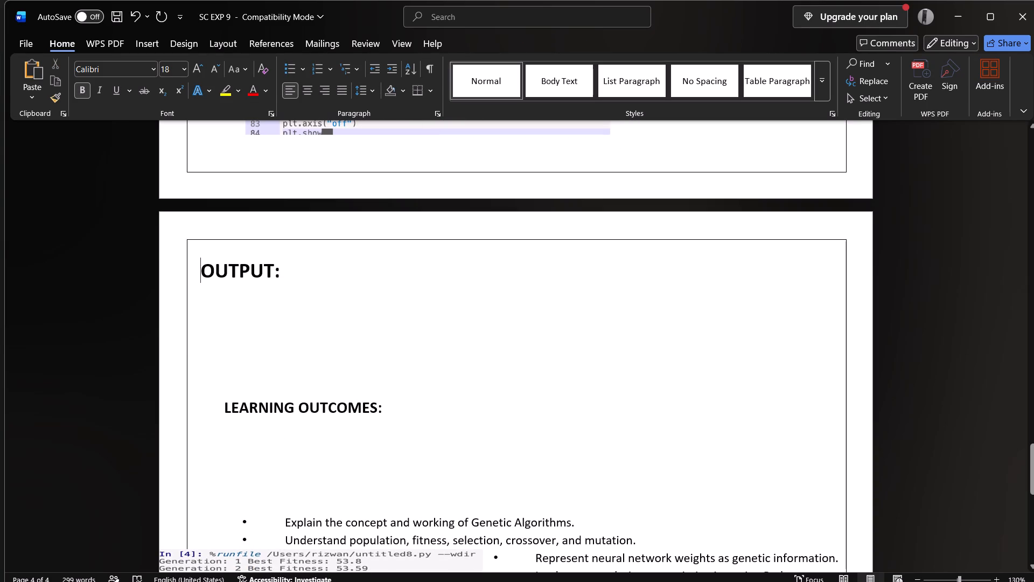
Indent the OUTPUT: heading with six leading spaces.
key(space)
key(space)
key(space)
key(space)
key(space)
key(space)
Set the font size of the OUTPUT: heading to 14.
drag(324, 268, 219, 276)
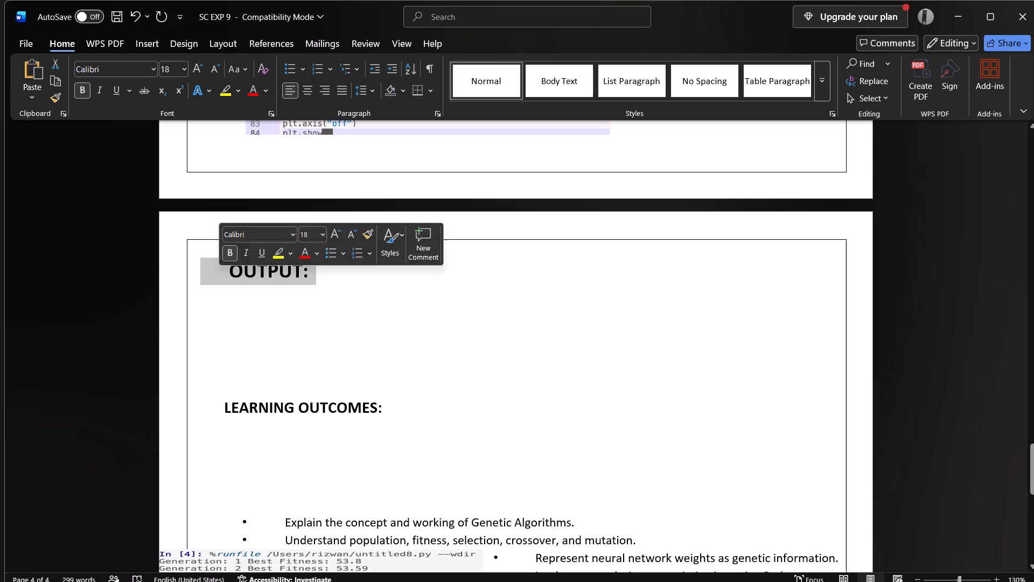
click(171, 66)
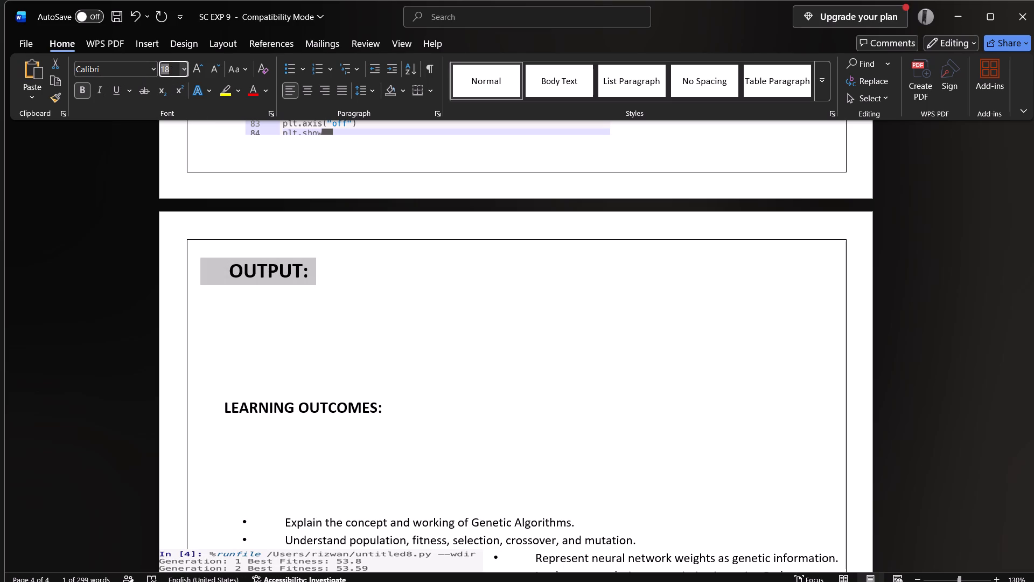
text(14)
key(Return)
click(299, 256)
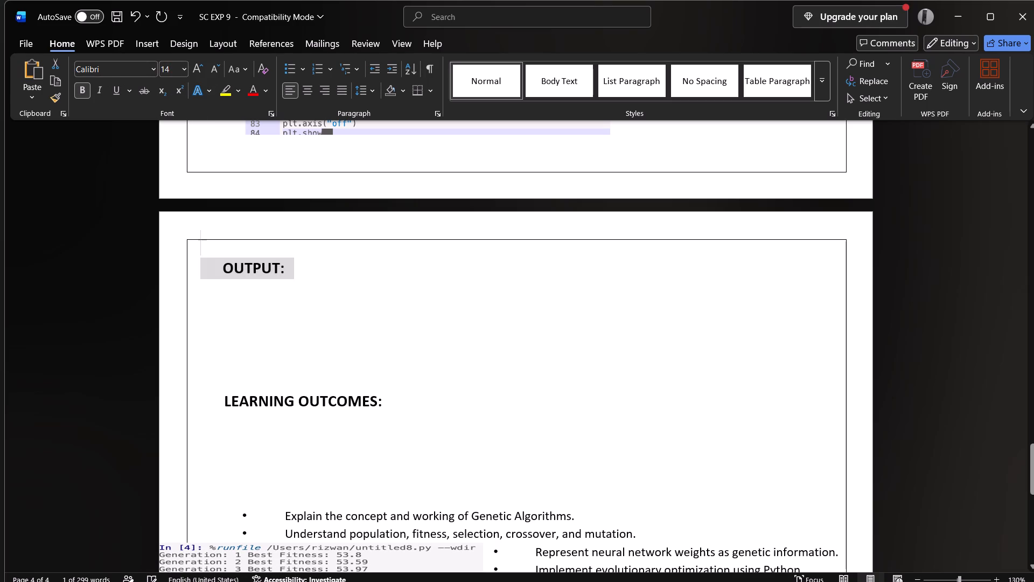
Move the fitness output picture directly under the OUTPUT: heading, roughly lined up with the heading's indent.
scroll(376, 372, down, 4)
drag(354, 399, 435, 200)
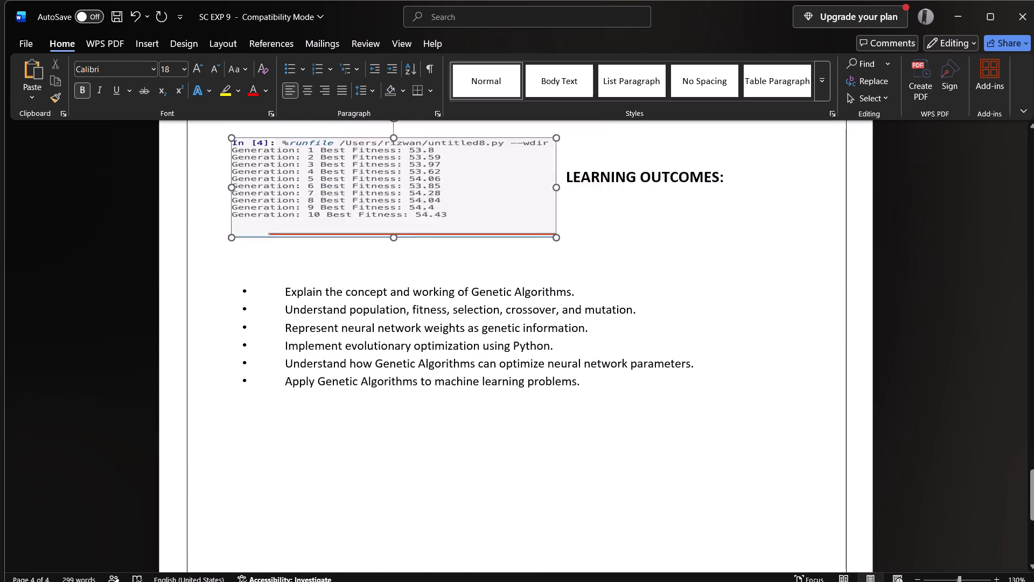
drag(435, 200, 446, 179)
scroll(442, 189, up, 3)
drag(348, 304, 328, 263)
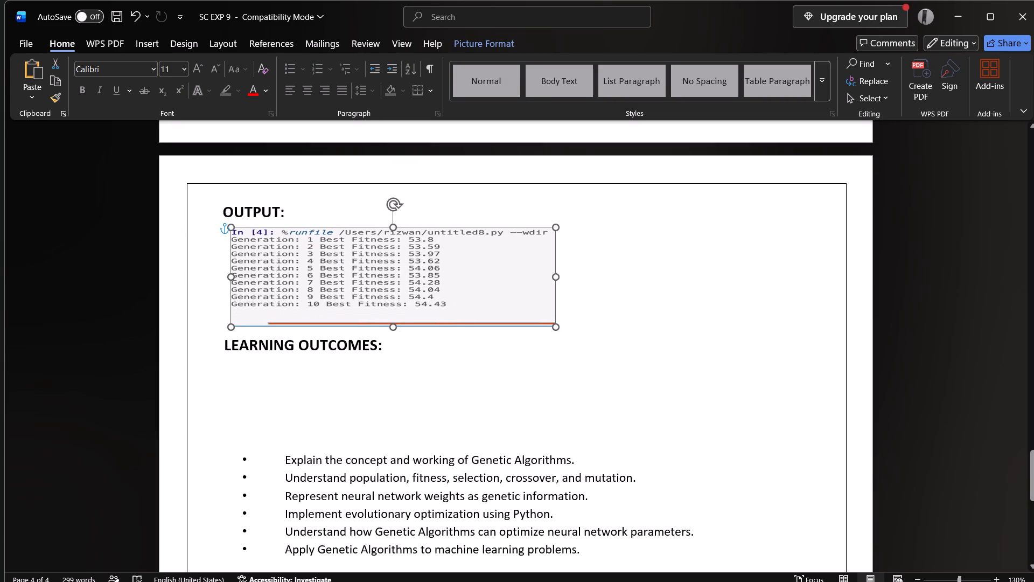
drag(328, 263, 325, 261)
click(395, 352)
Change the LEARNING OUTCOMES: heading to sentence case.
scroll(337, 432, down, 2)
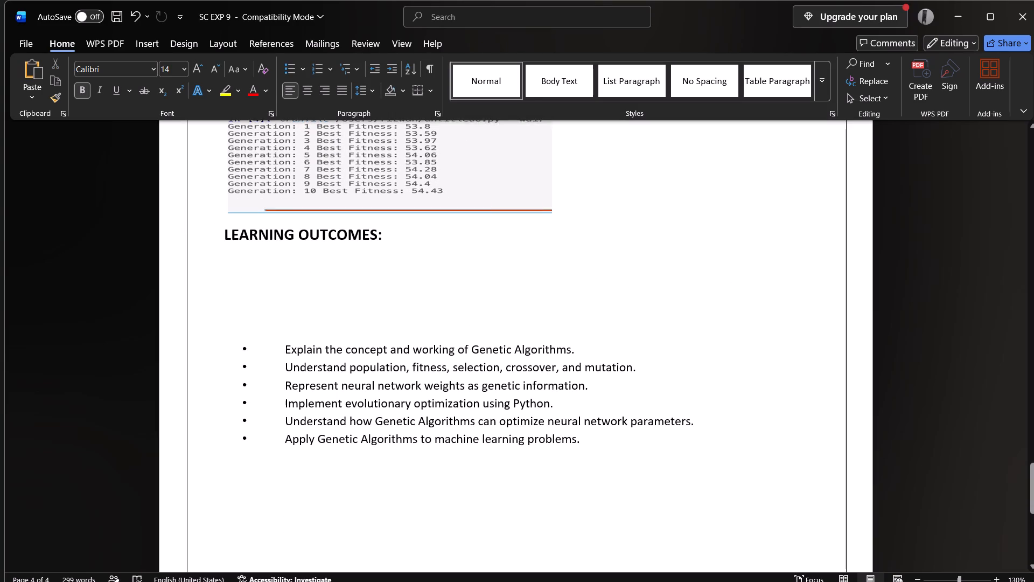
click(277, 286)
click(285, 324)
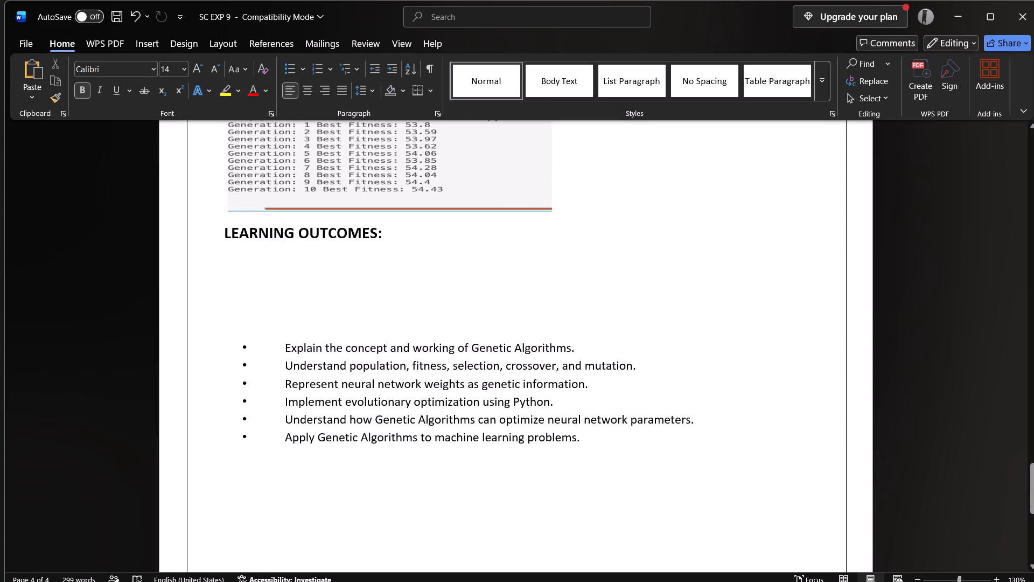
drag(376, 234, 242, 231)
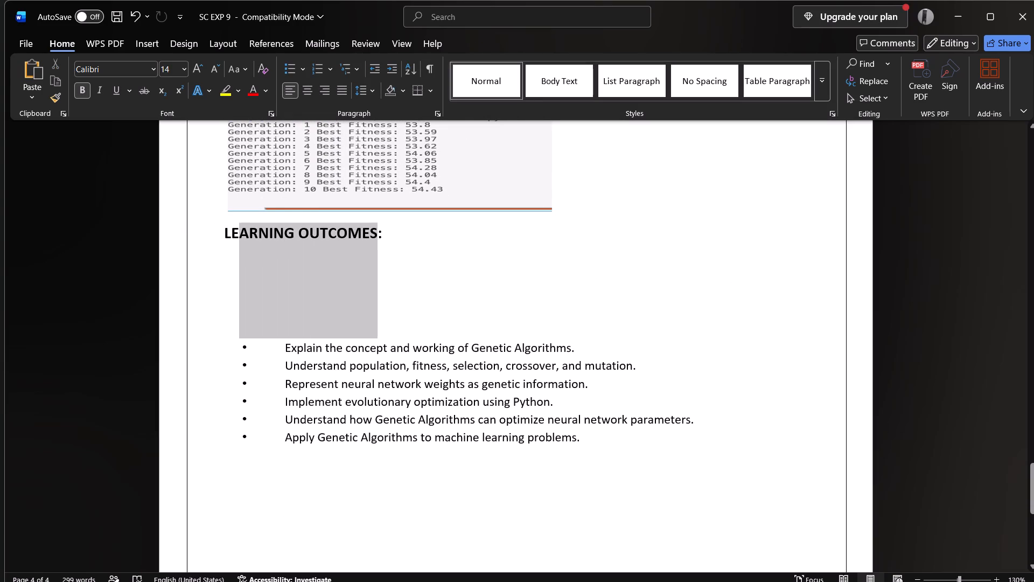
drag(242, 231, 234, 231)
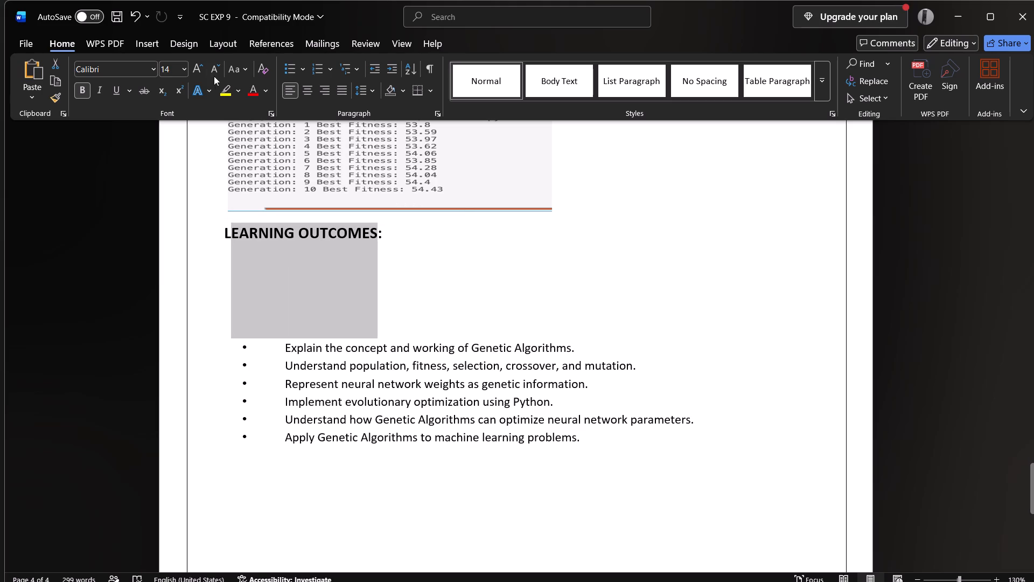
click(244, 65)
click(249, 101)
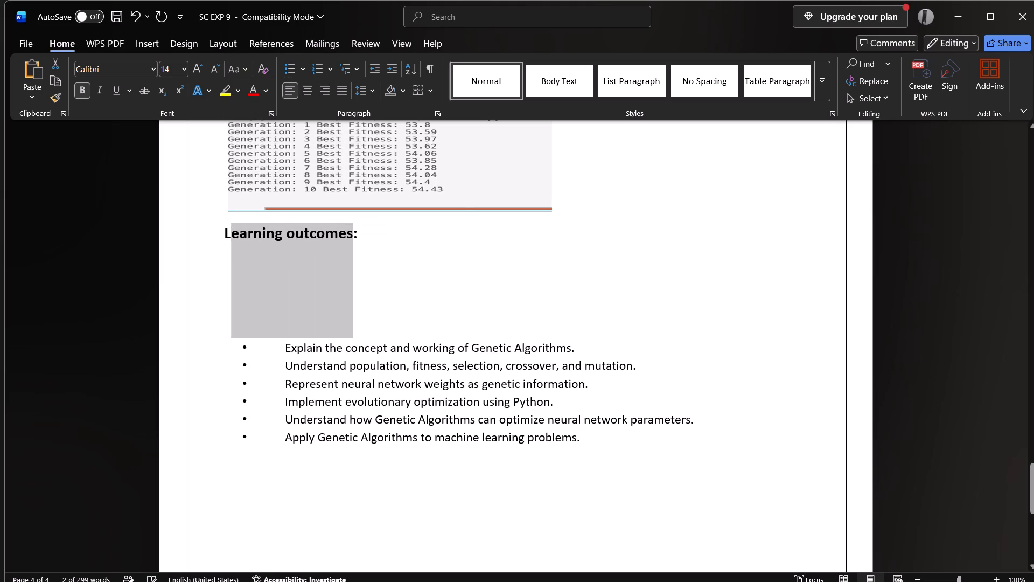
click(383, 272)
Set the line spacing of the learning outcomes heading and its bullet list to 1.0.
drag(583, 442, 250, 258)
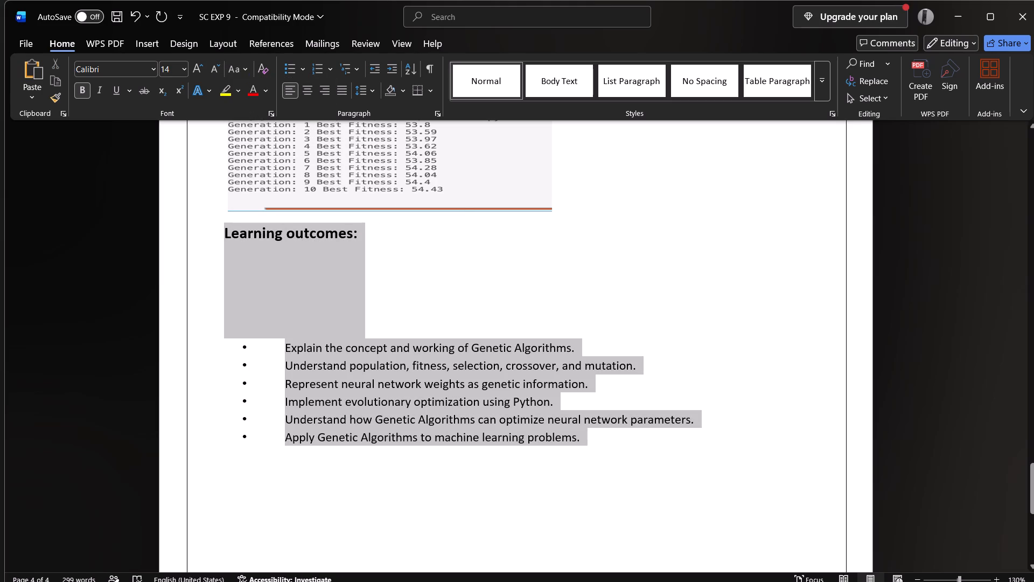
drag(250, 258, 242, 251)
click(375, 93)
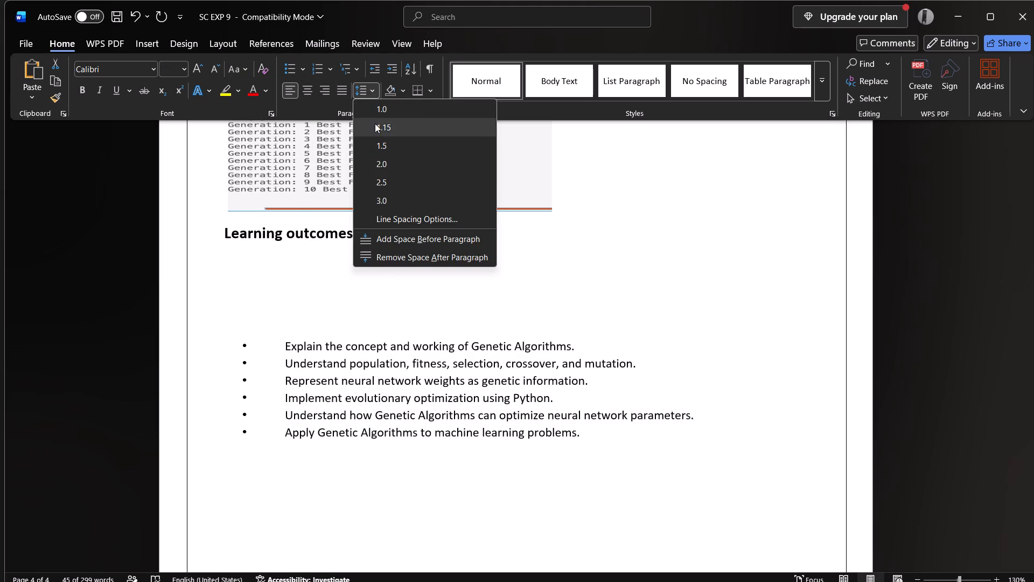
click(385, 113)
click(296, 310)
Cut the Learning outcomes: heading together with the large gap beneath it.
click(291, 320)
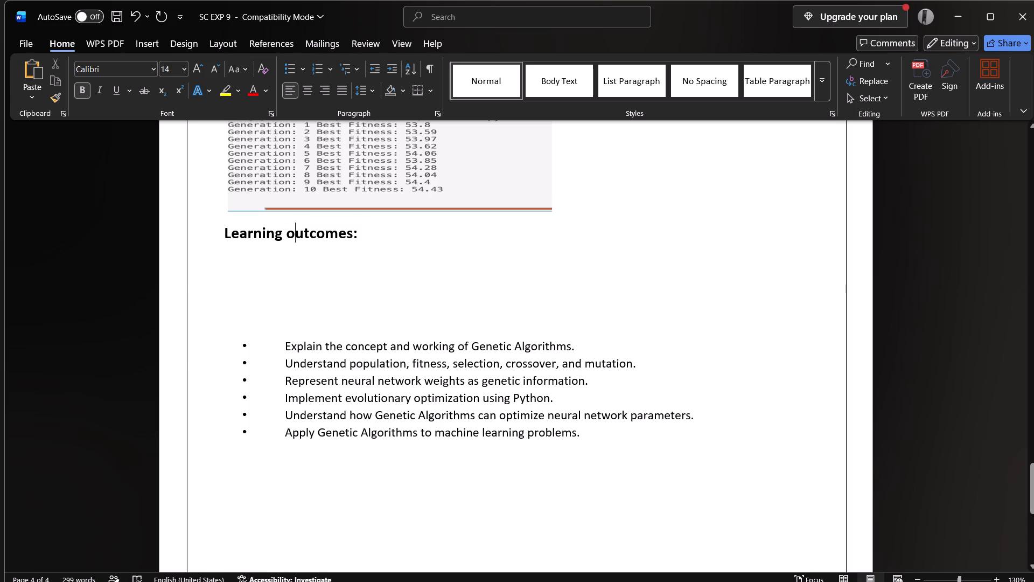
drag(315, 322, 336, 322)
drag(383, 240, 245, 260)
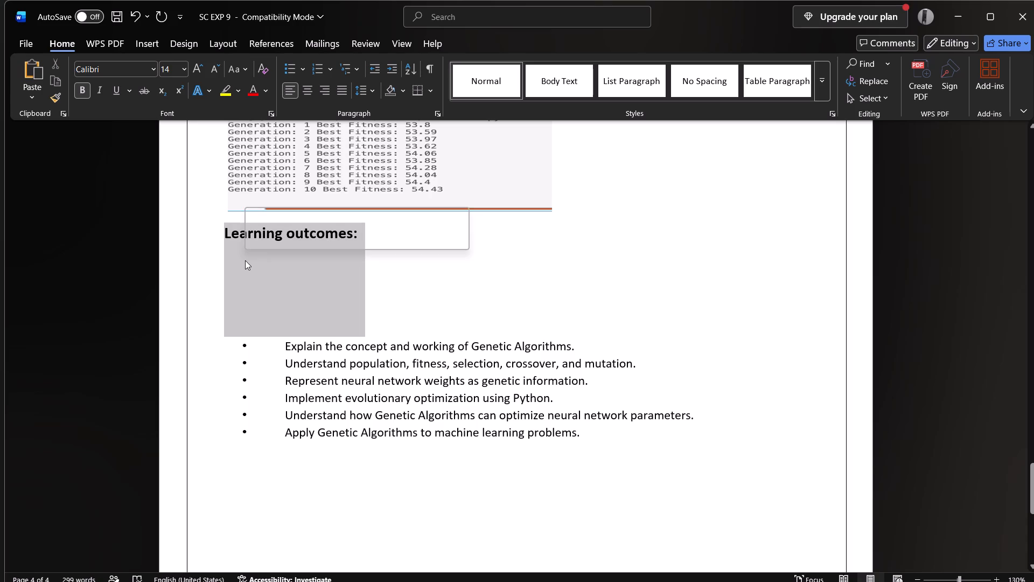
key(ctrl+x)
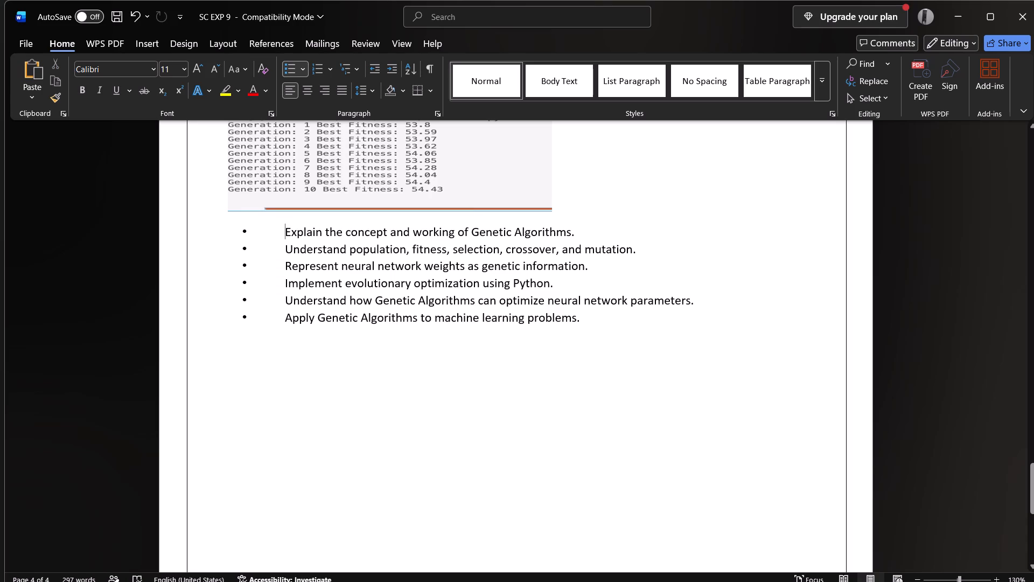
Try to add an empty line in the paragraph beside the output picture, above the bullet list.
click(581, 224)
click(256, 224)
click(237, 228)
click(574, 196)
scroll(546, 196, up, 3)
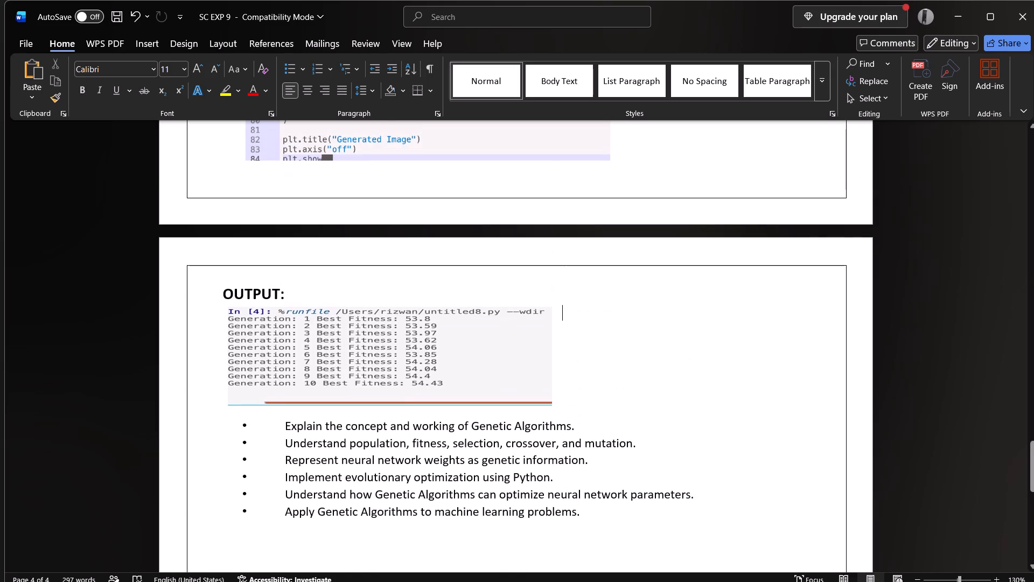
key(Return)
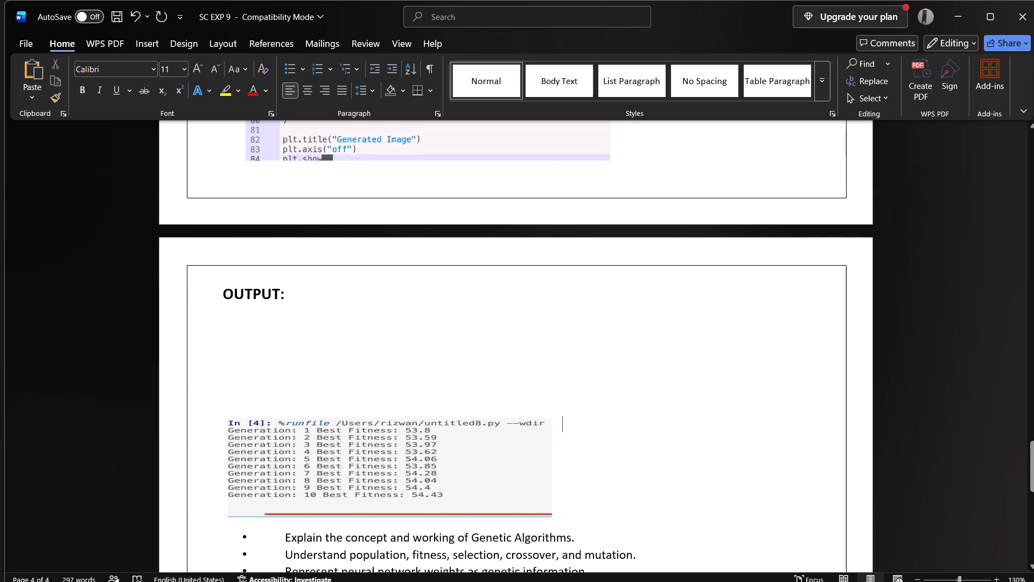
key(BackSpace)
Remove the colon from the OUTPUT: heading and change it to sentence case so it reads Output.
drag(318, 299, 223, 289)
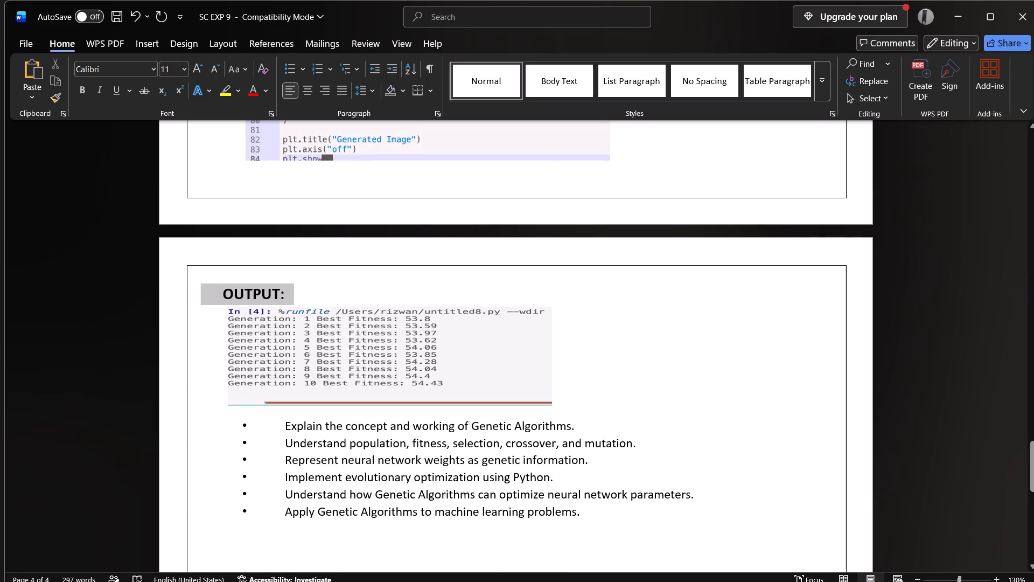
drag(223, 289, 241, 287)
click(277, 289)
click(299, 294)
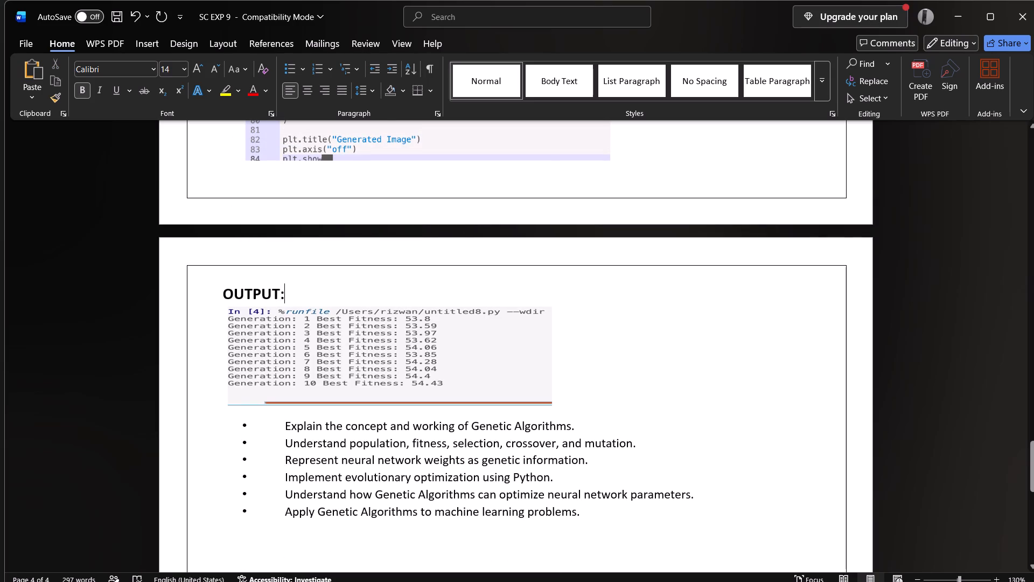
key(BackSpace)
drag(288, 294, 237, 294)
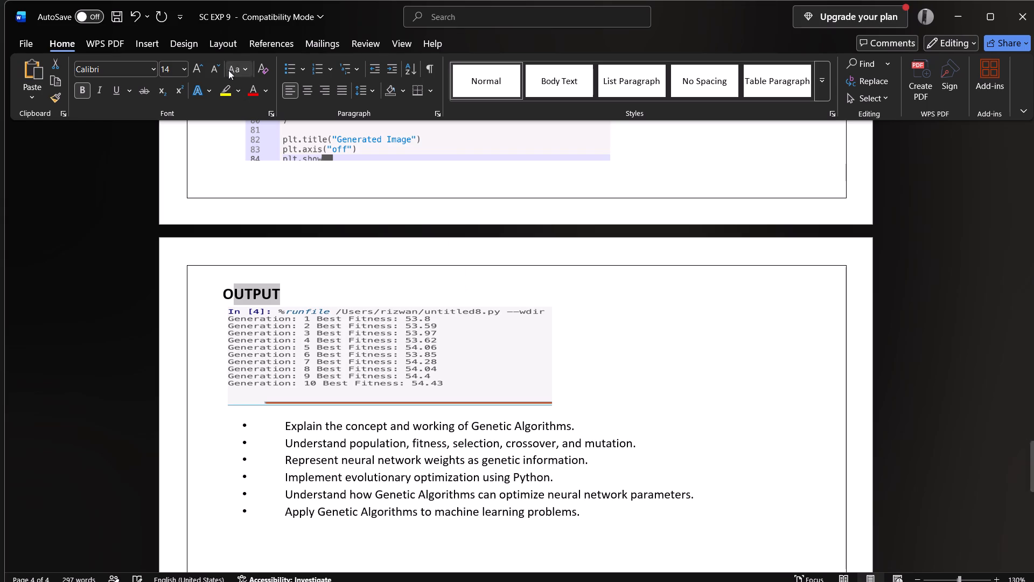
click(245, 66)
click(259, 100)
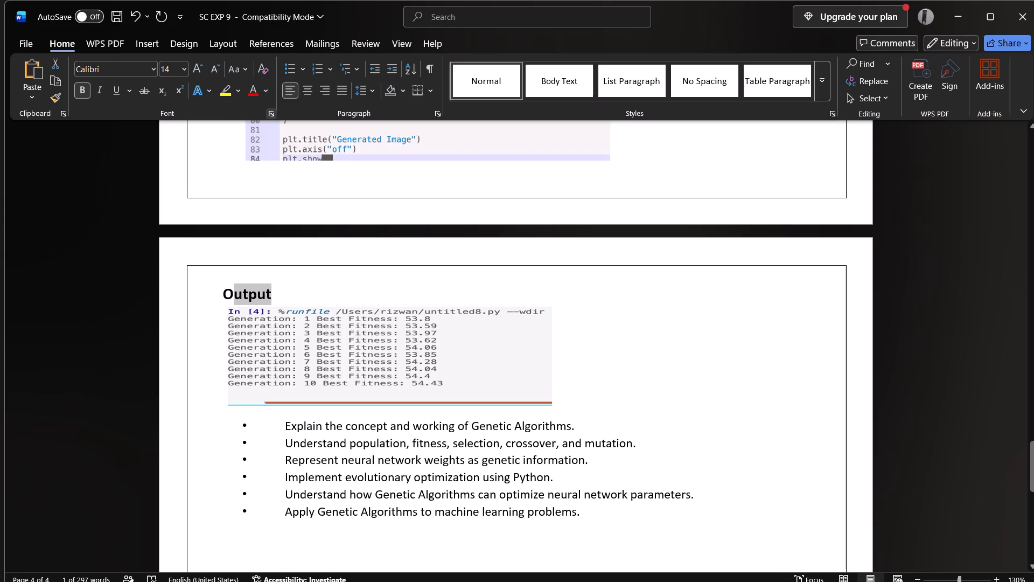
click(343, 275)
Copy the Output heading and paste it on a new line between the output picture and the list of learning outcomes.
drag(299, 295, 189, 295)
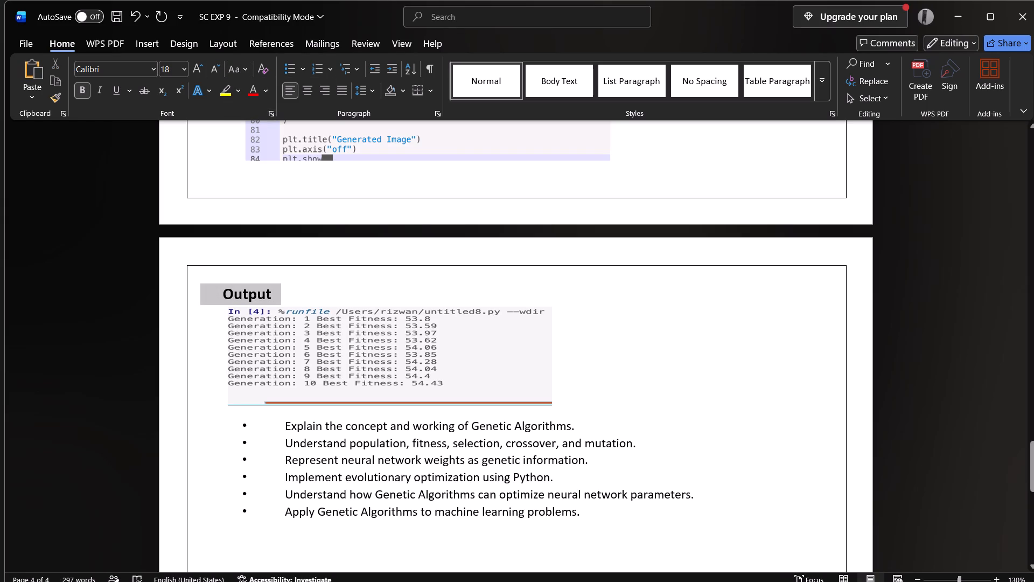
drag(189, 295, 221, 294)
key(ctrl+c)
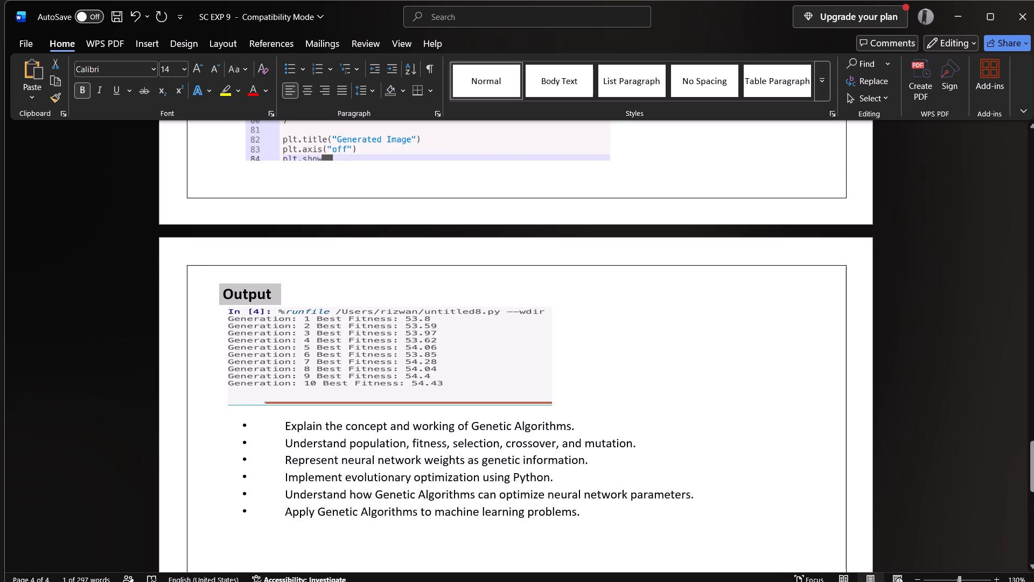
click(242, 418)
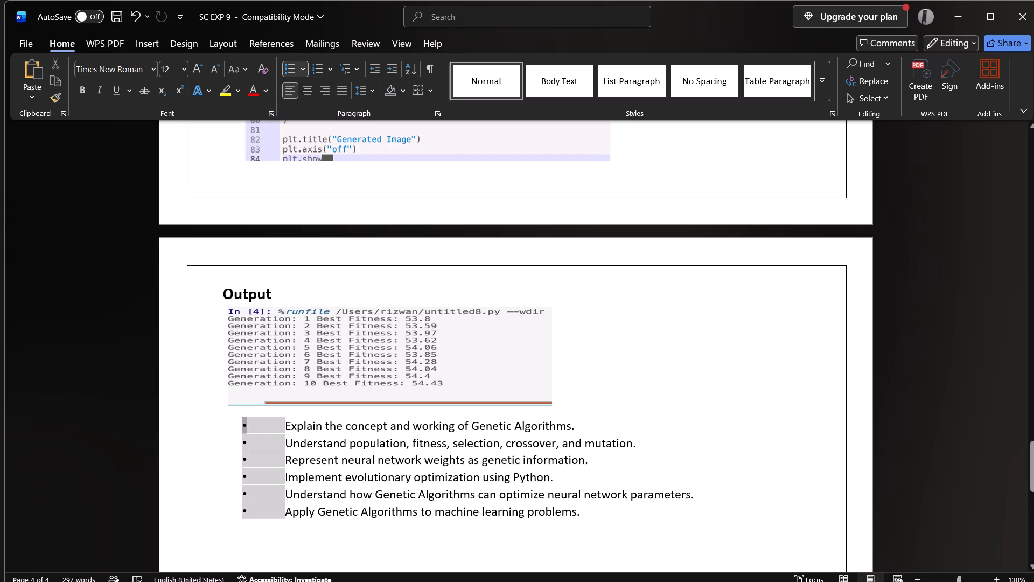
key(Return)
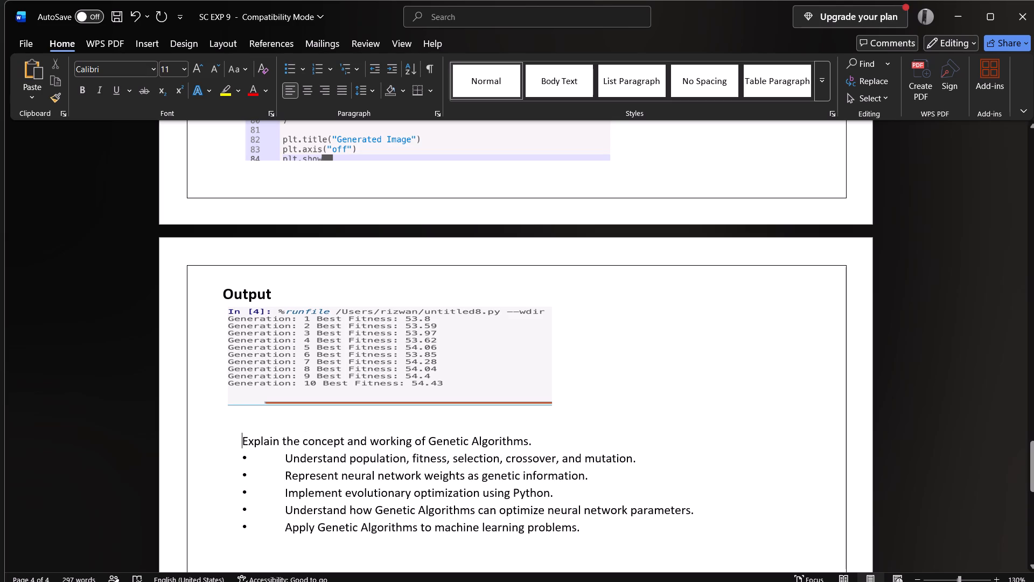
scroll(515, 441, up, 19)
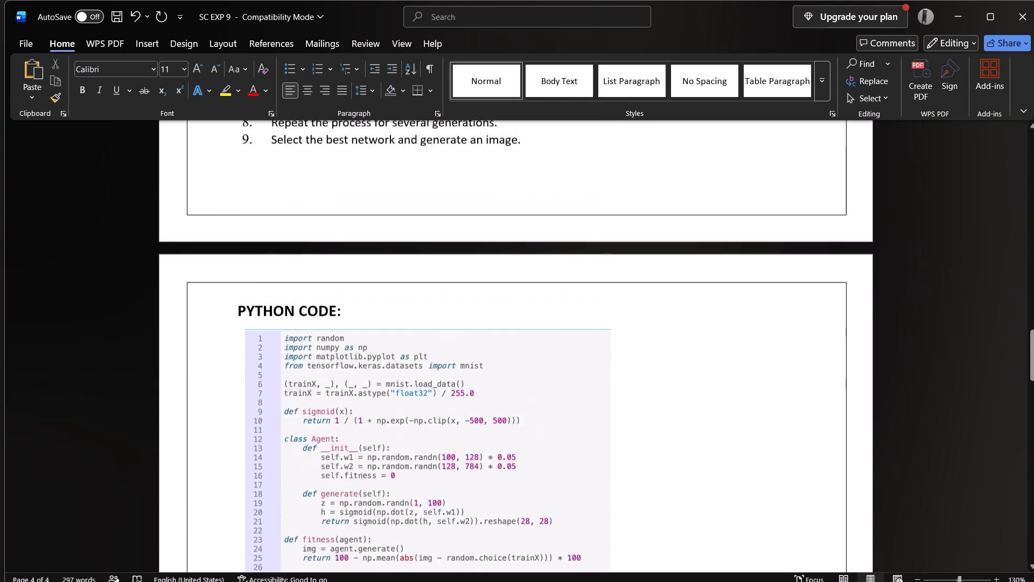
scroll(515, 441, up, 2)
scroll(515, 441, down, 18)
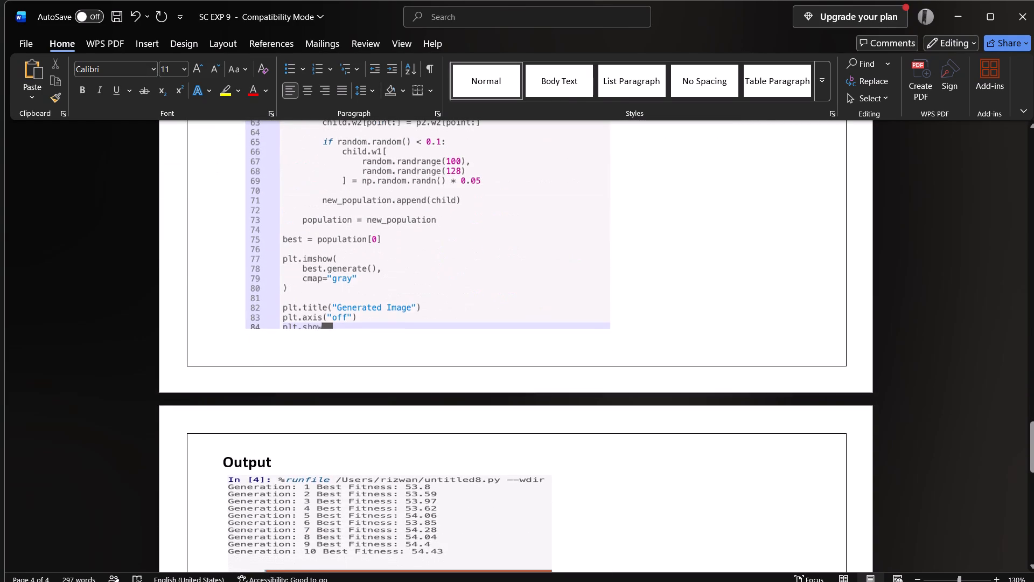
scroll(421, 439, down, 3)
click(263, 429)
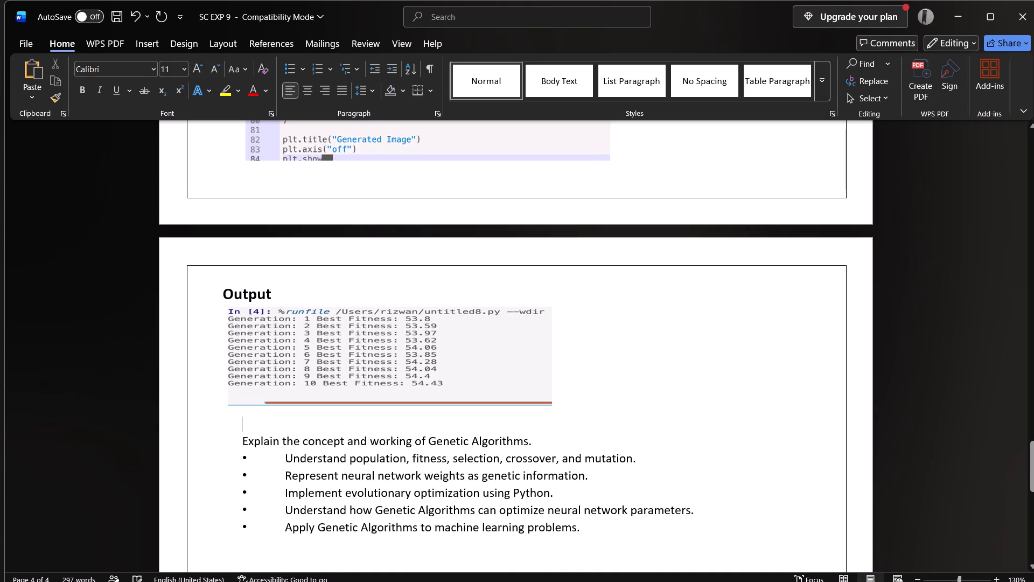
key(ctrl+v)
click(202, 426)
key(space)
key(space)
key(space)
key(space)
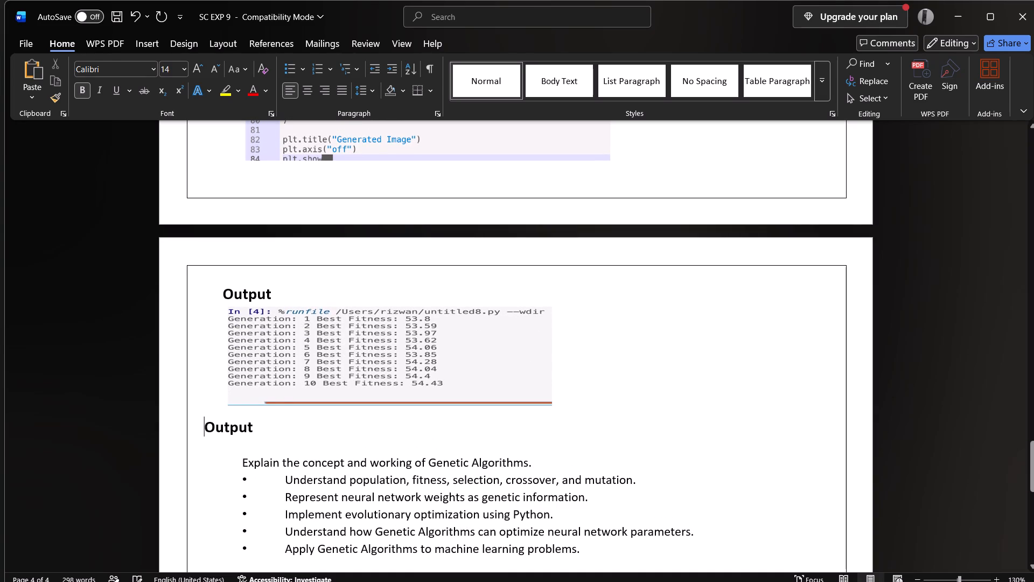
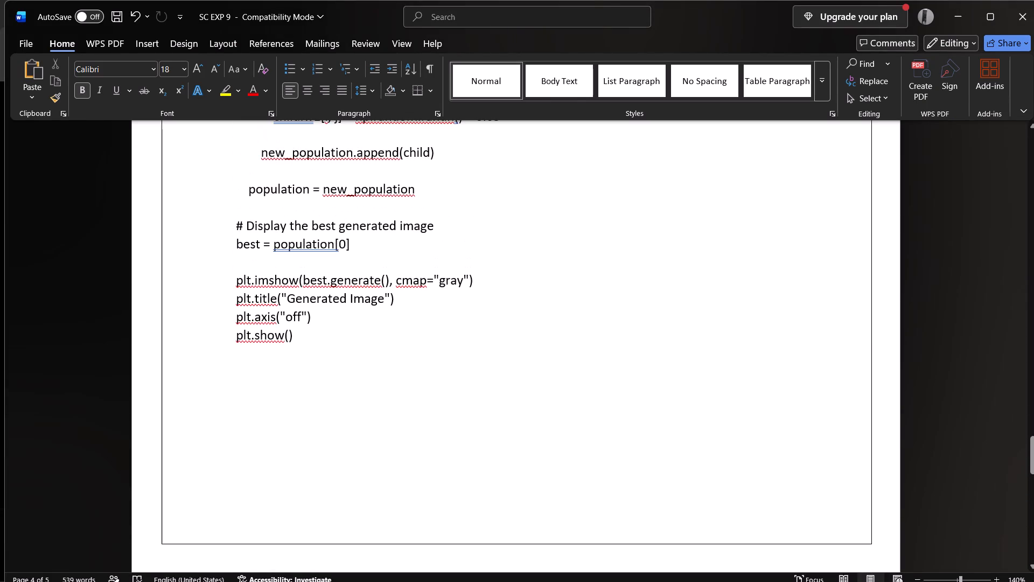
key(space)
key(space)
key(space)
key(space)
key(space)
key(space)
click(176, 67)
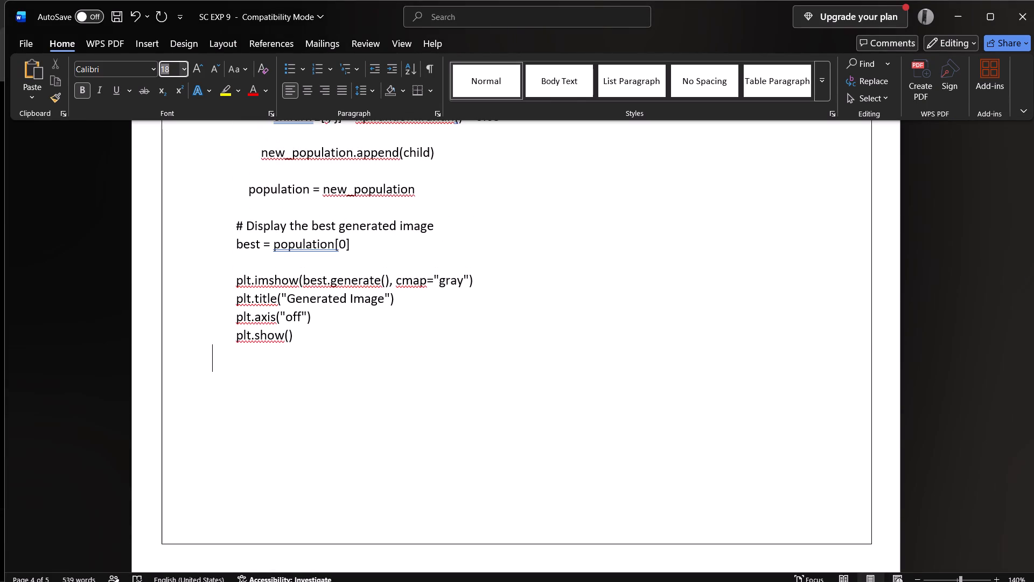
text(``14)
key(BackSpace)
key(BackSpace)
key(BackSpace)
key(BackSpace)
text(14)
key(Return)
key(ctrl+v)
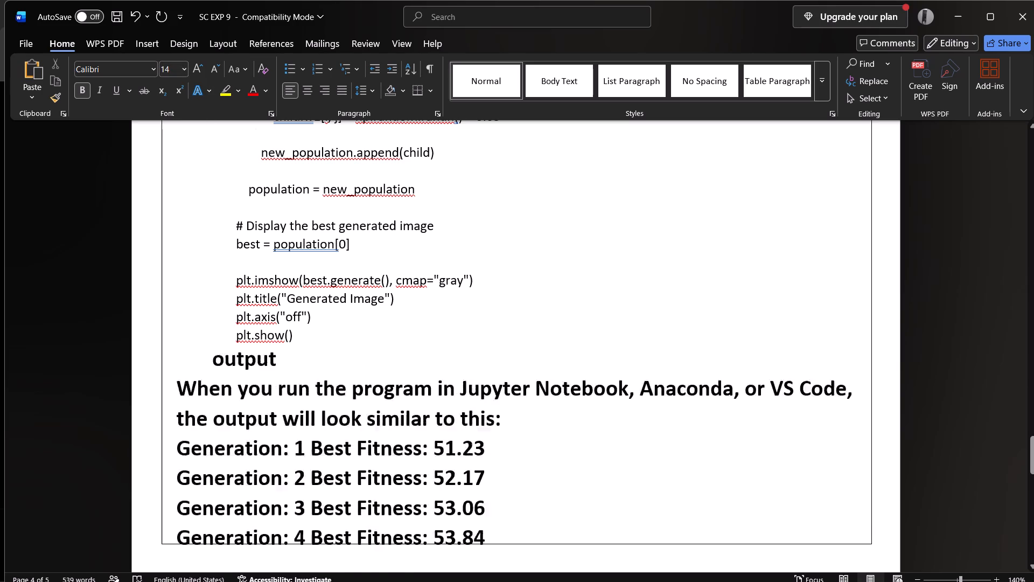
Set the pasted Generation: 1 through Generation: 10 lines to 12 pt and remove their bold formatting.
scroll(393, 312, up, 3)
scroll(392, 311, down, 3)
scroll(392, 309, up, 2)
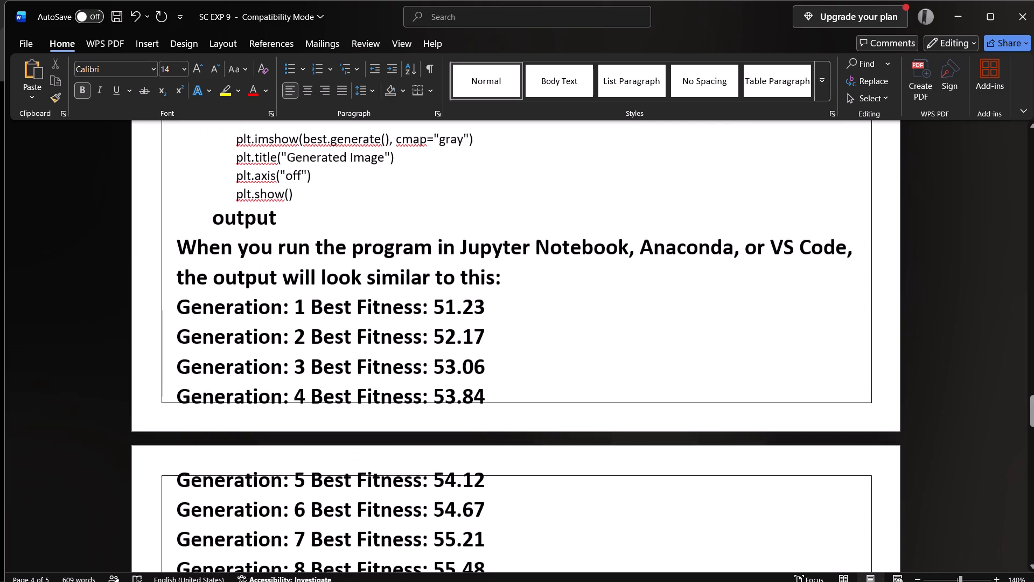
scroll(471, 430, down, 4)
drag(522, 398, 191, 200)
scroll(266, 179, up, 3)
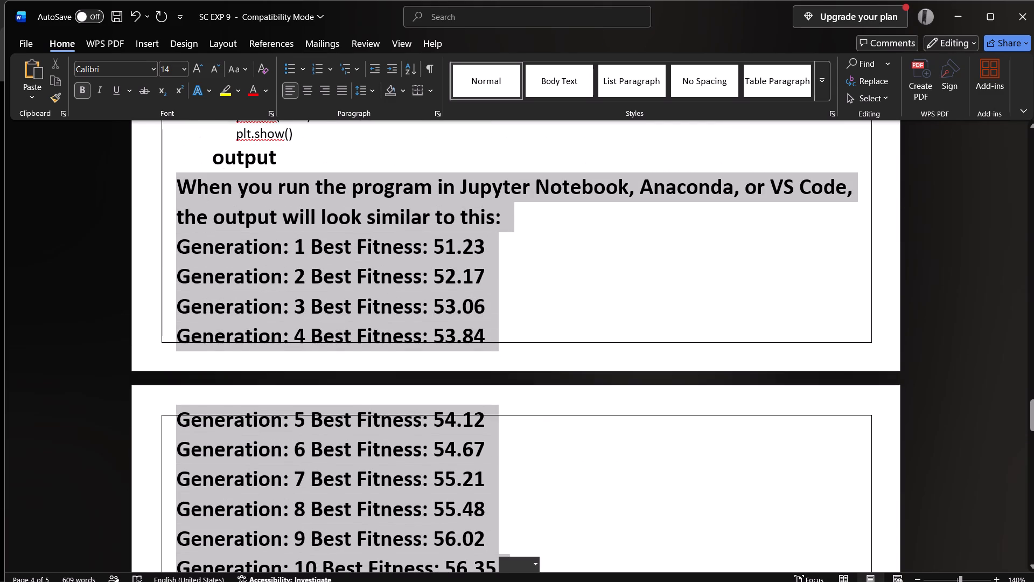
drag(191, 200, 180, 245)
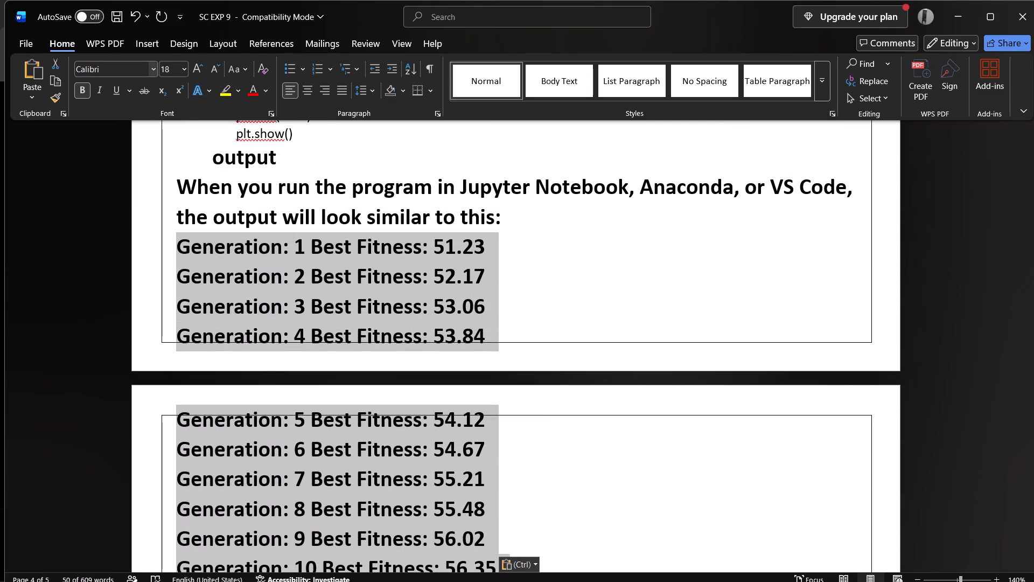
click(170, 67)
text(14)
key(BackSpace)
key(2)
key(Return)
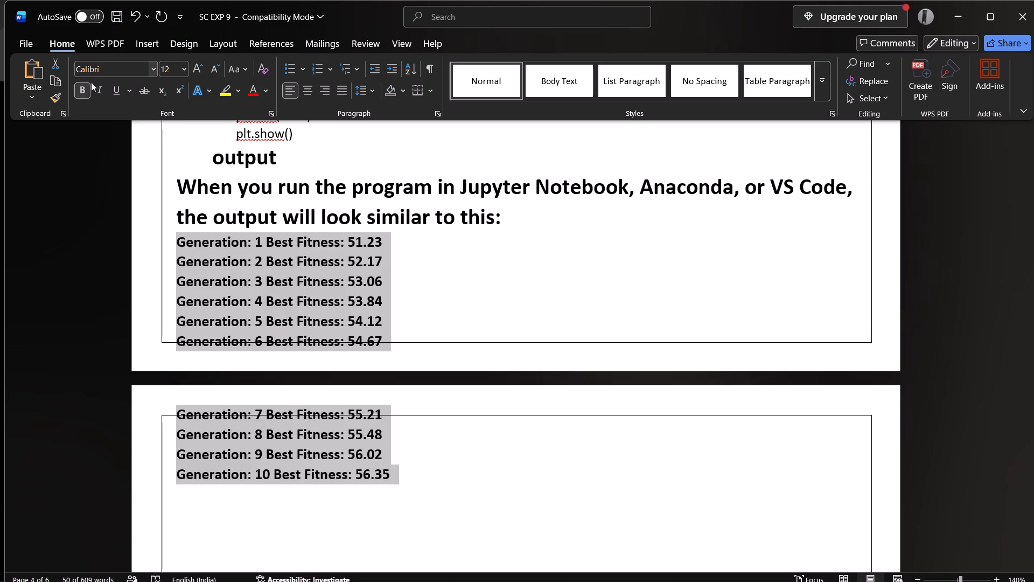
click(82, 96)
Delete the sentence beginning "When you run the program in Jupyter Notebook" between the output heading and the Generation lines.
drag(521, 217, 186, 179)
key(BackSpace)
Set the output heading above the Generation lines to 14 pt.
drag(281, 151, 223, 157)
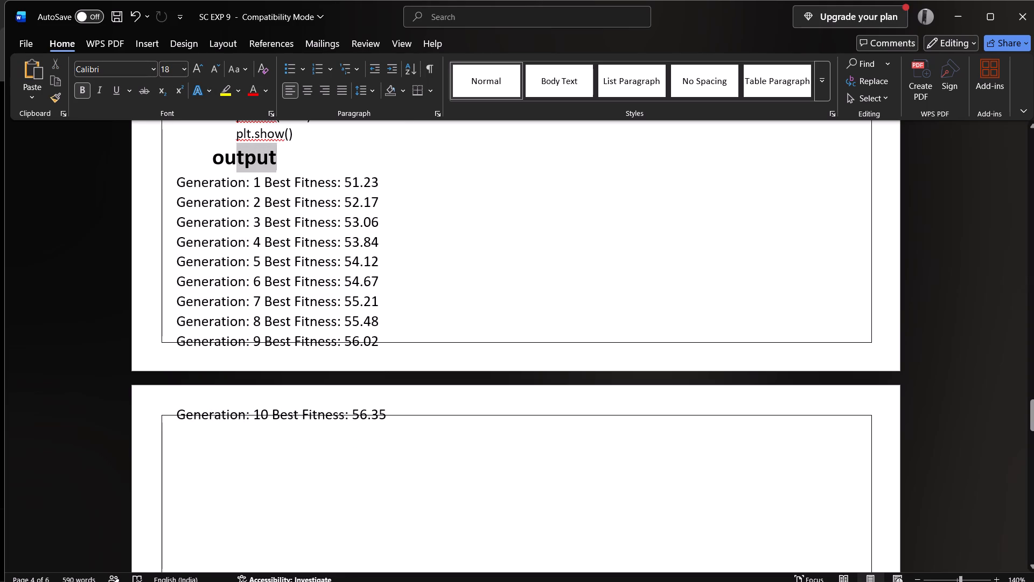
drag(223, 157, 204, 158)
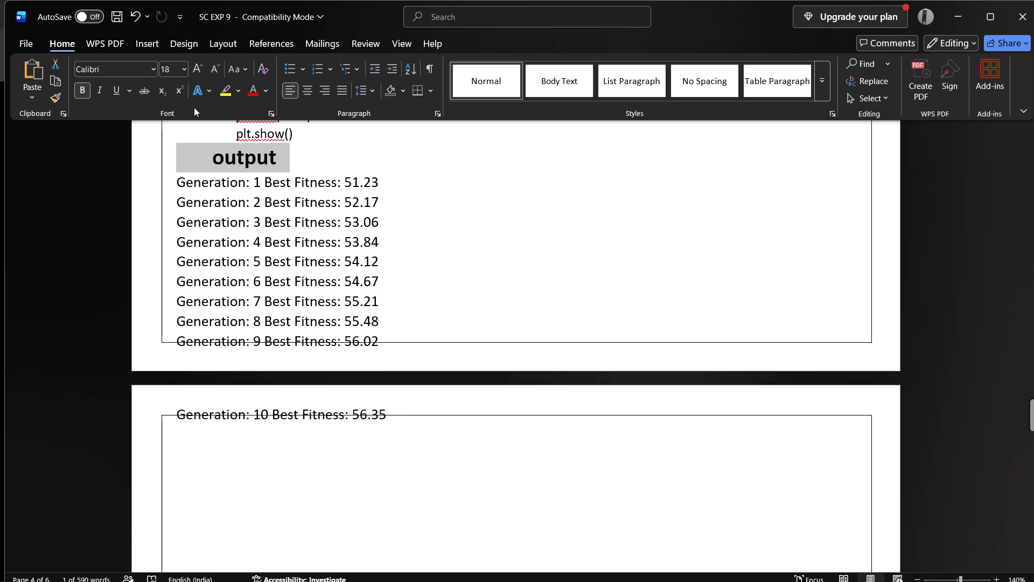
click(175, 67)
text(14)
key(Return)
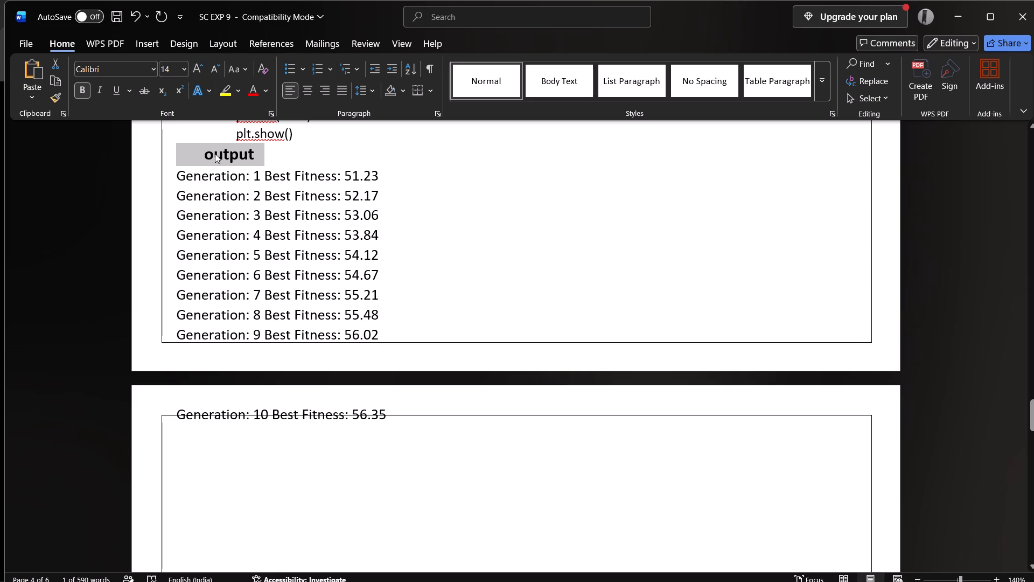
Change the first letter of the output heading to uppercase so it reads Output.
click(215, 154)
drag(213, 154, 206, 154)
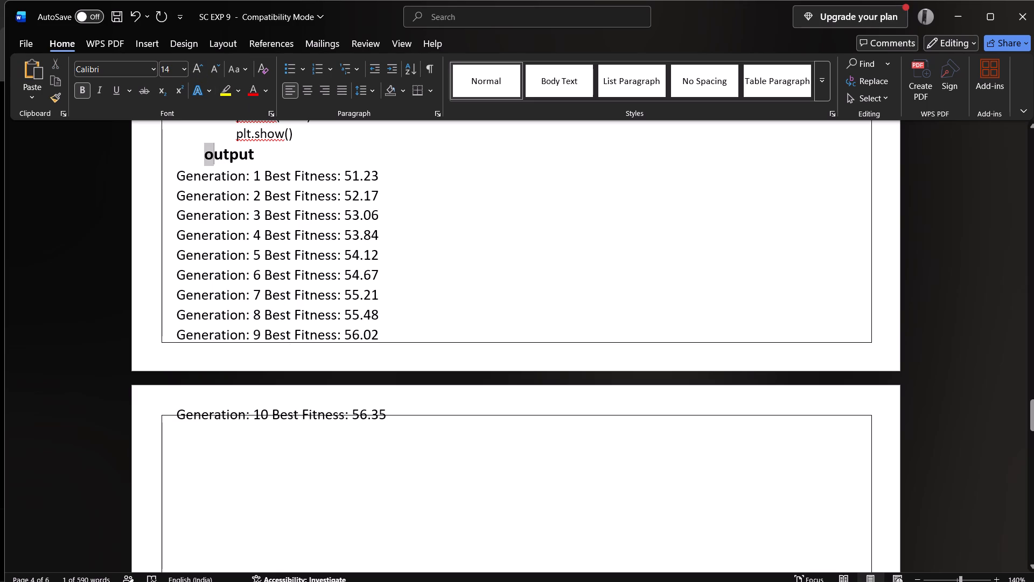
drag(206, 154, 205, 154)
click(240, 71)
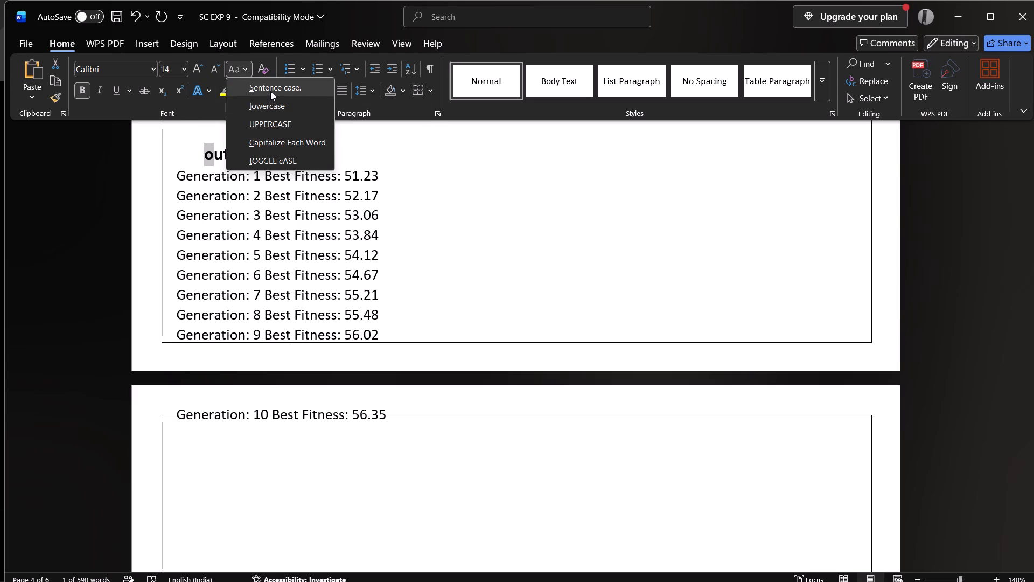
click(274, 118)
click(270, 156)
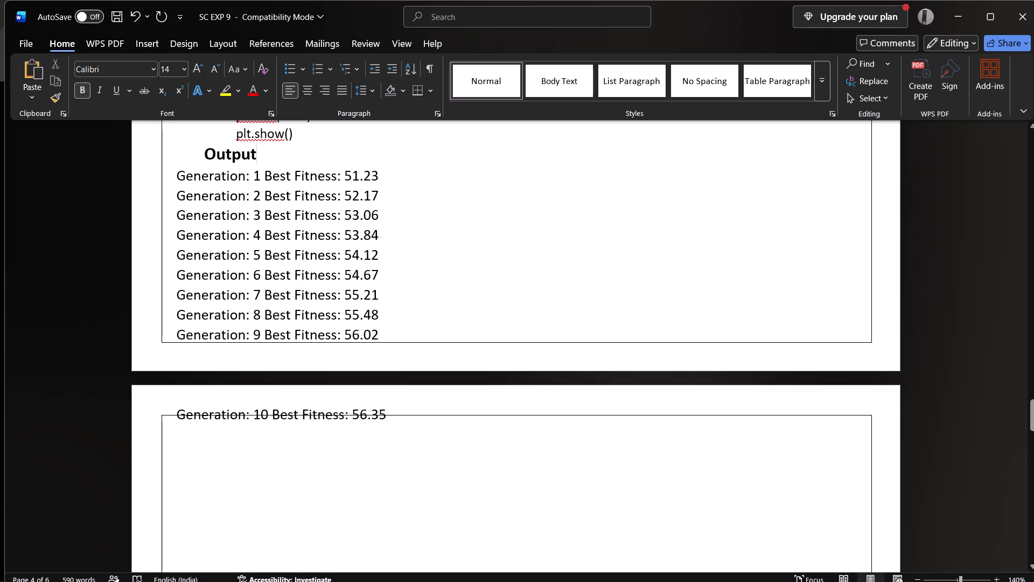
Increase the indent of the Generation: 1 through Generation: 10 lines under the Output heading.
drag(388, 409, 186, 171)
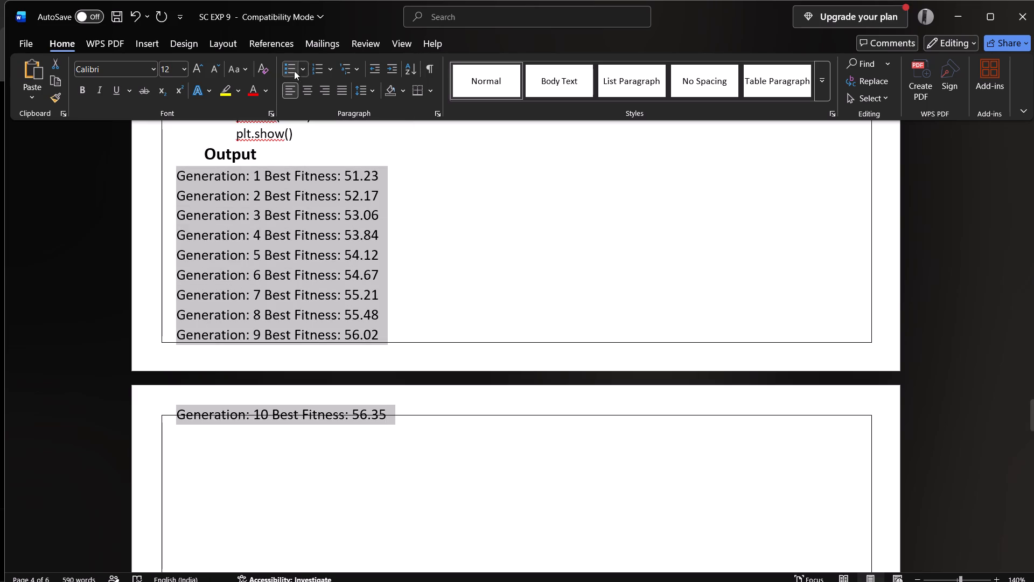
click(393, 64)
Add four line breaks after the Generation: 7 line to push the Generation: 8 line inside the border of the following page.
click(418, 176)
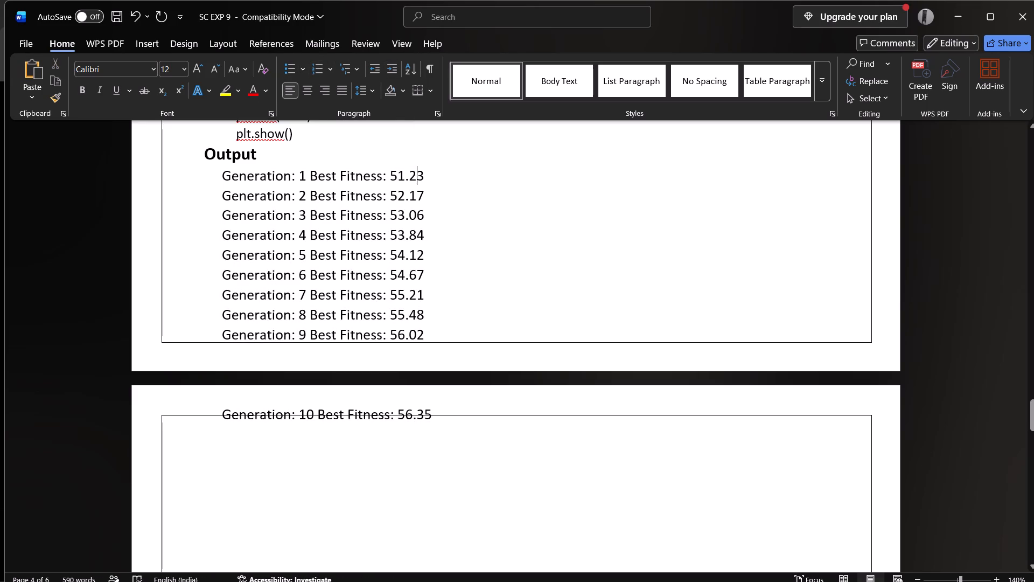
click(443, 262)
click(442, 288)
key(Return)
key(Return)
key(Return)
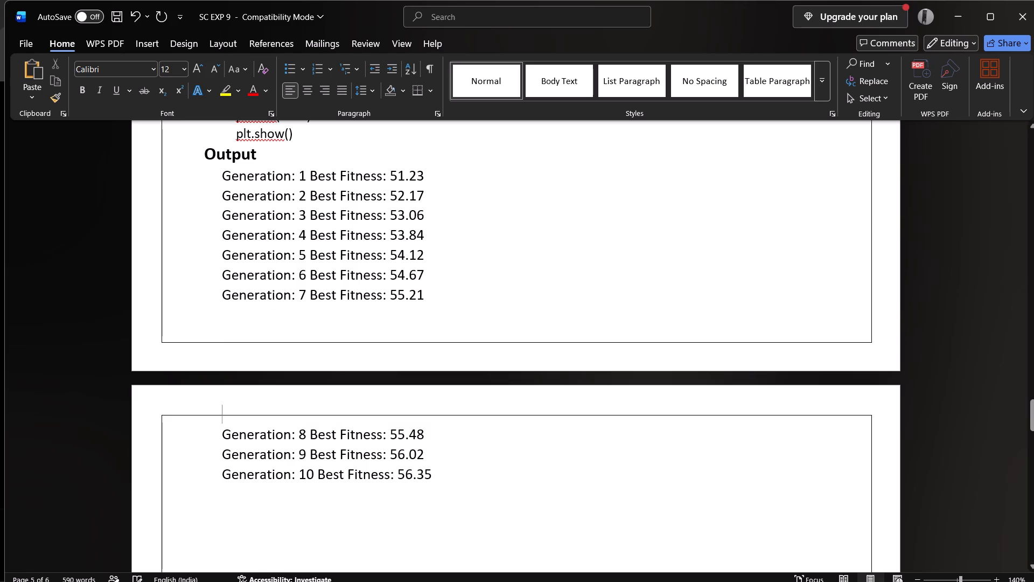
key(Return)
Cut the Learning Outcome heading with its five bullets and paste it below the Generation: 10 line, leaving a blank line between.
scroll(457, 339, up, 6)
scroll(445, 338, down, 11)
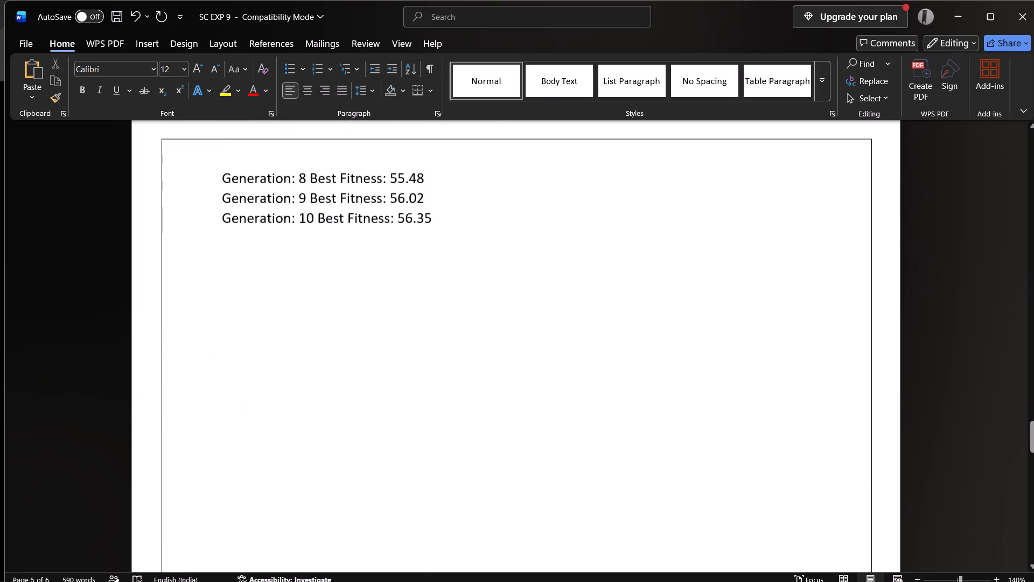
scroll(445, 341, down, 15)
drag(614, 370, 592, 369)
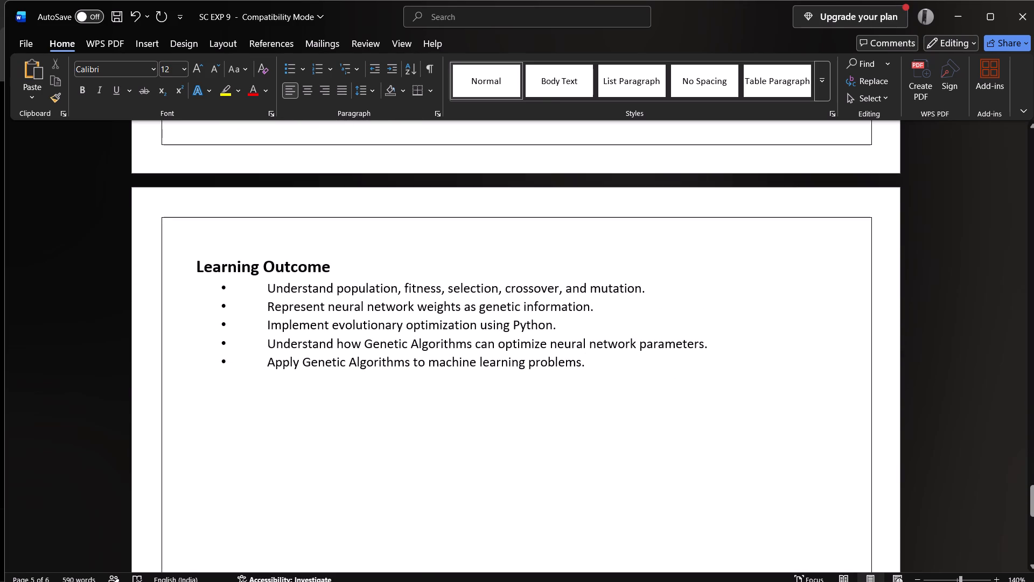
drag(592, 369, 177, 268)
key(ctrl+x)
scroll(177, 268, up, 10)
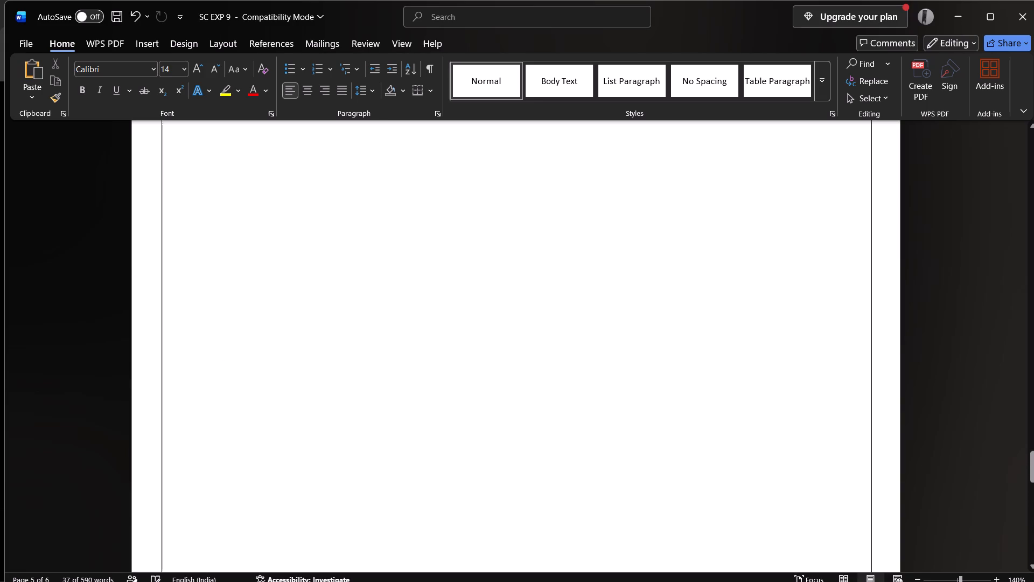
scroll(275, 295, up, 3)
scroll(401, 217, up, 4)
click(451, 318)
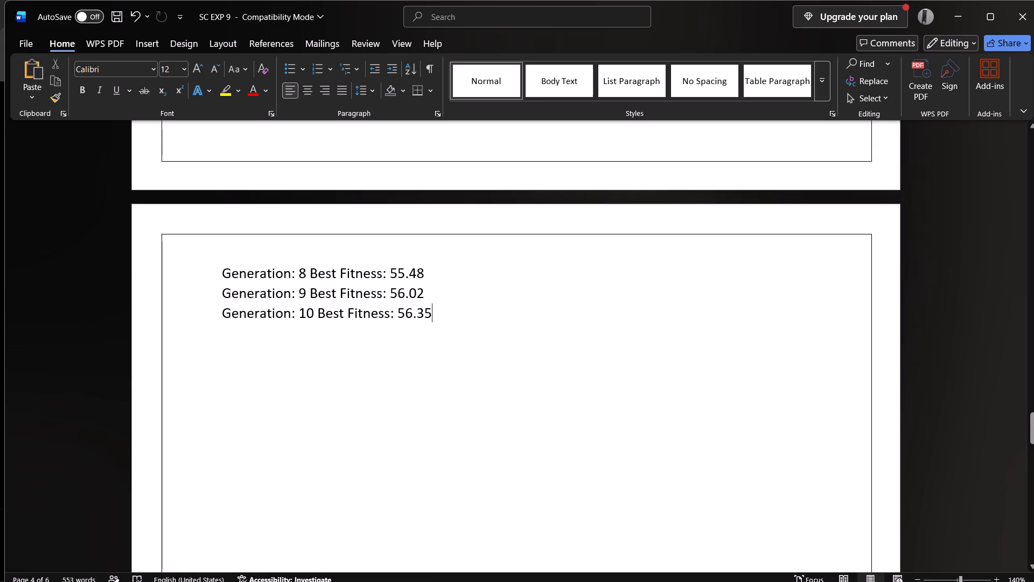
key(Return)
key(Return)
key(ctrl+v)
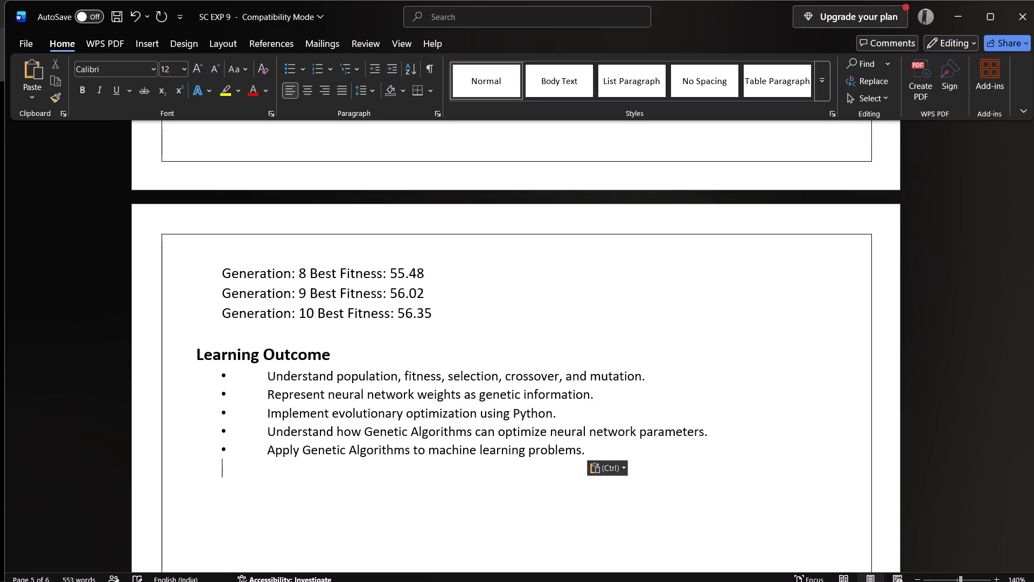
Save the document.
key(ctrl+s)
Open the print preview, check how page 4 sits within its border, and return to the document.
key(ctrl+p)
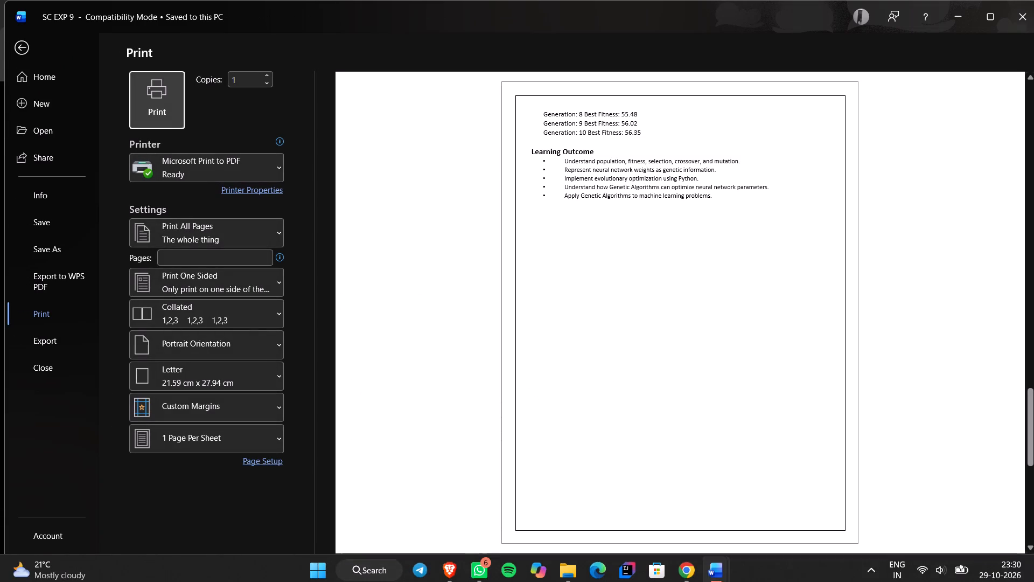
click(341, 573)
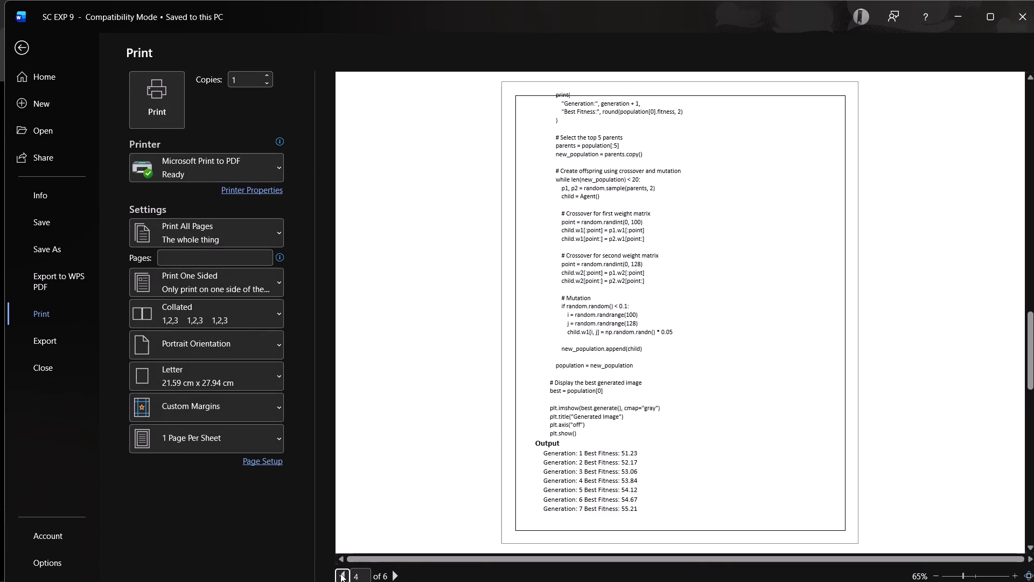
key(Escape)
Insert a line break after the population.sort line to move the print( block below the following page's top border.
scroll(374, 423, up, 9)
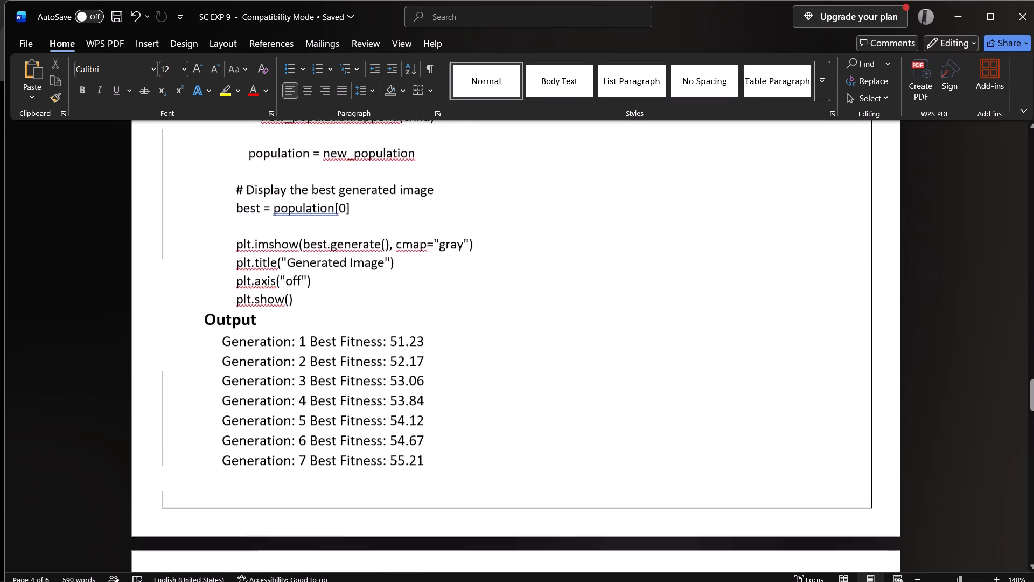
scroll(374, 423, up, 14)
scroll(301, 435, down, 3)
click(590, 329)
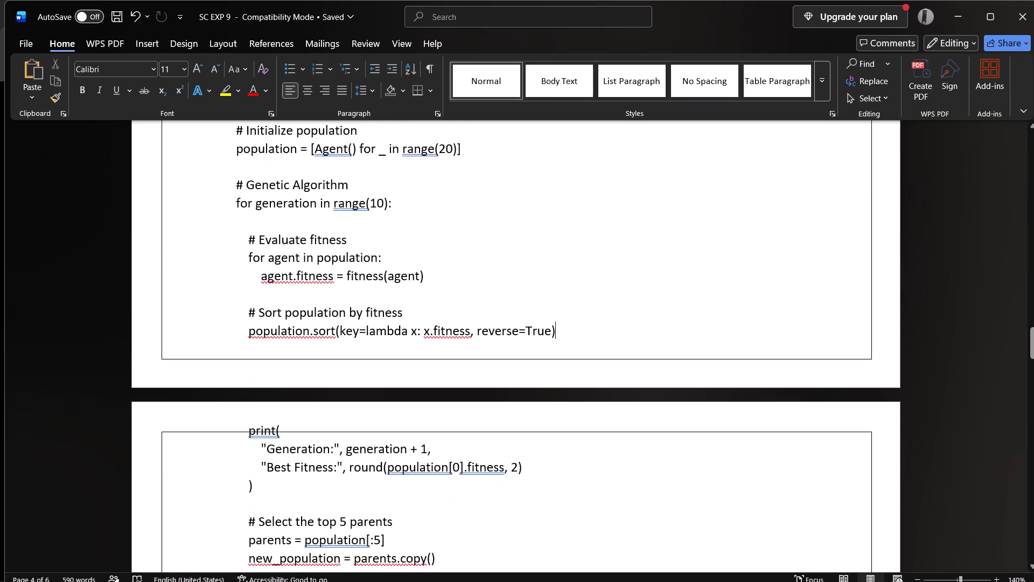
key(Return)
Look through the code, output and theory pages of the report and save the document.
scroll(583, 328, down, 11)
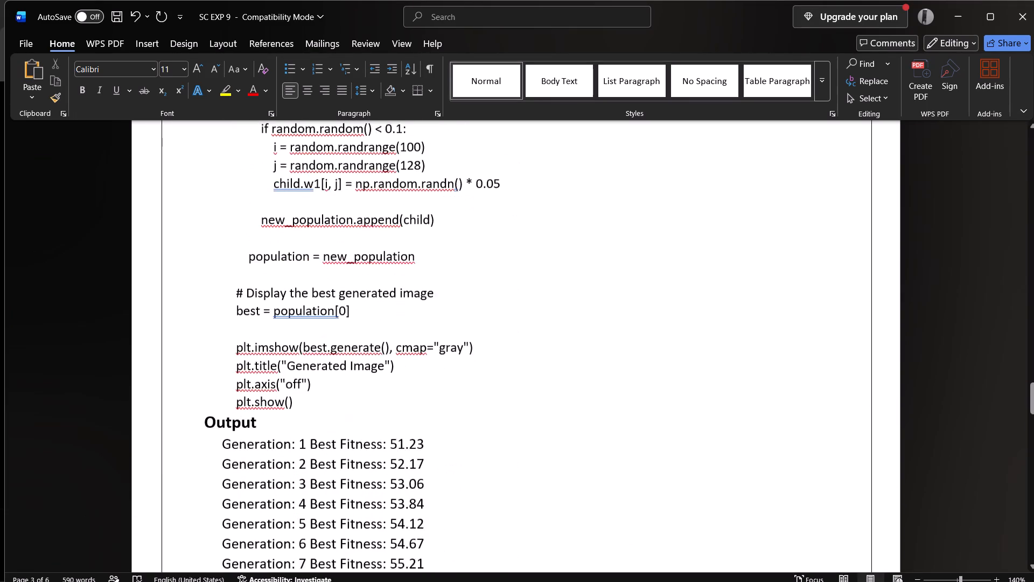
scroll(583, 328, down, 6)
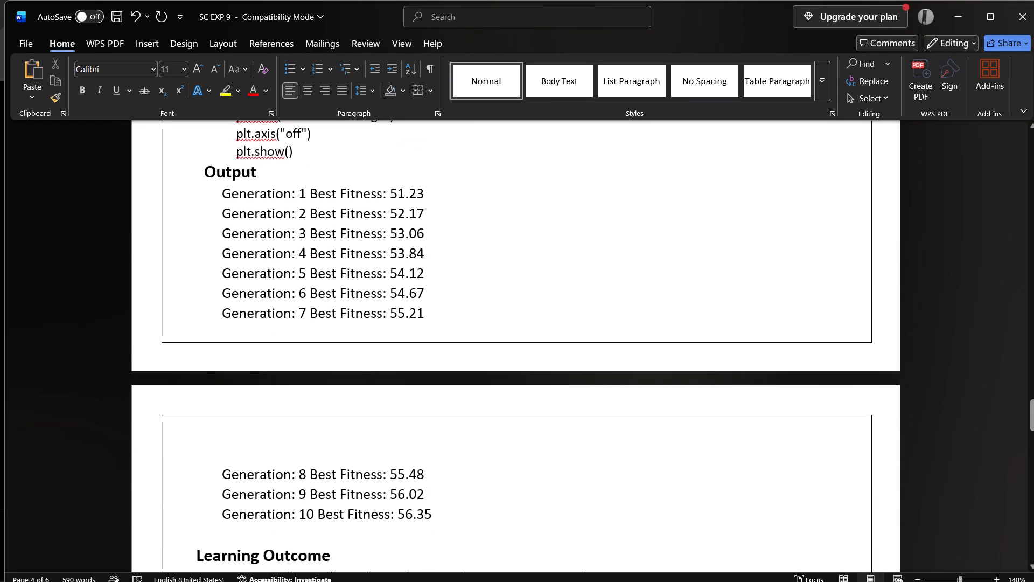
scroll(583, 328, up, 20)
scroll(583, 328, up, 9)
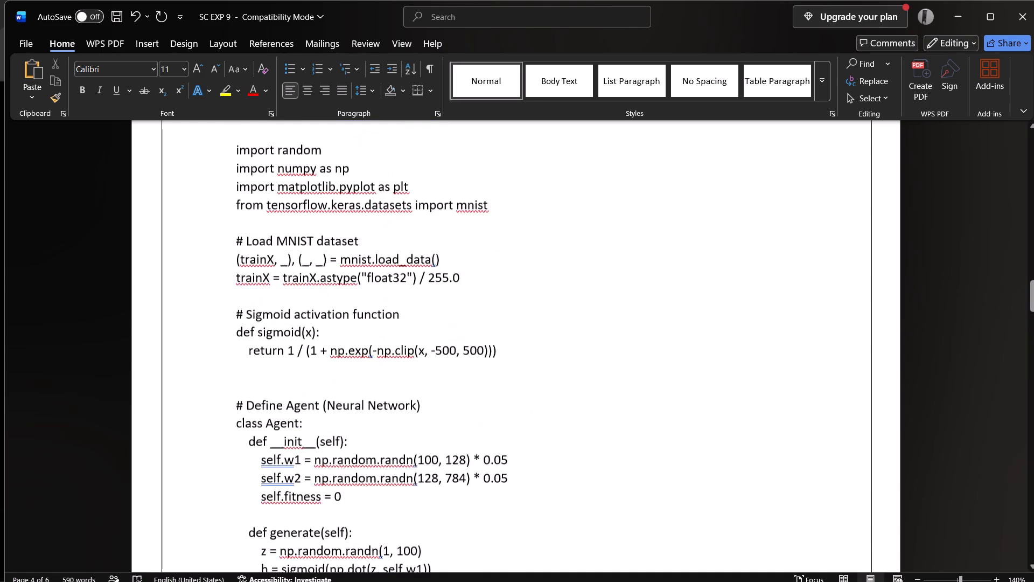
scroll(583, 330, up, 10)
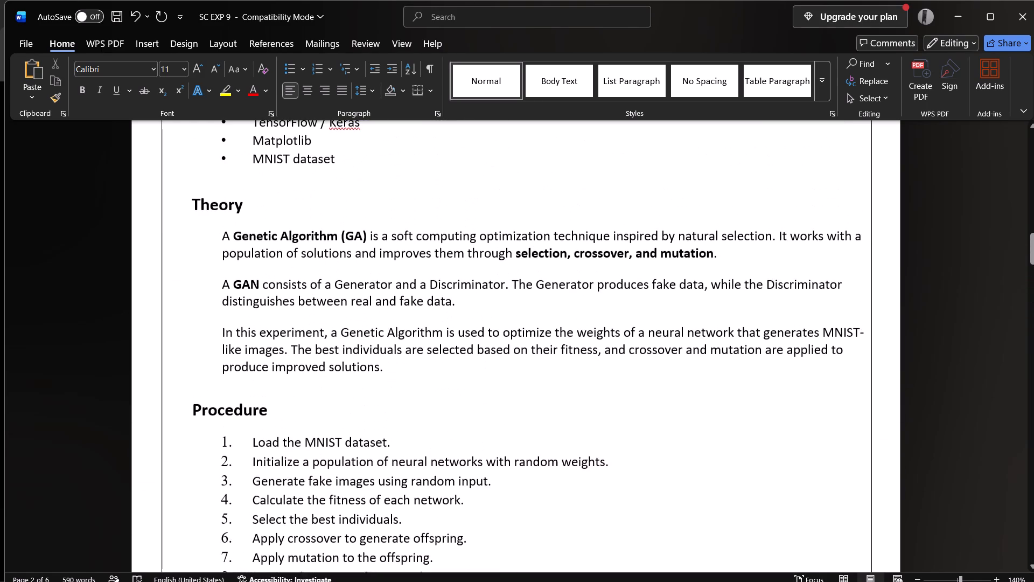
key(ctrl+s)
Check the pages in the print preview and print only pages 1-5 with Microsoft Print to PDF.
key(ctrl+p)
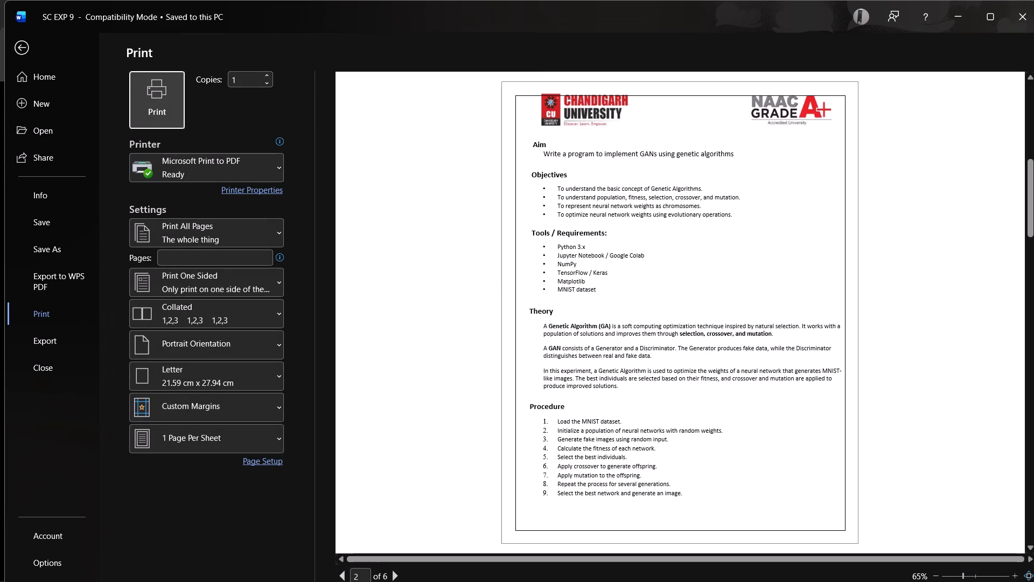
click(344, 571)
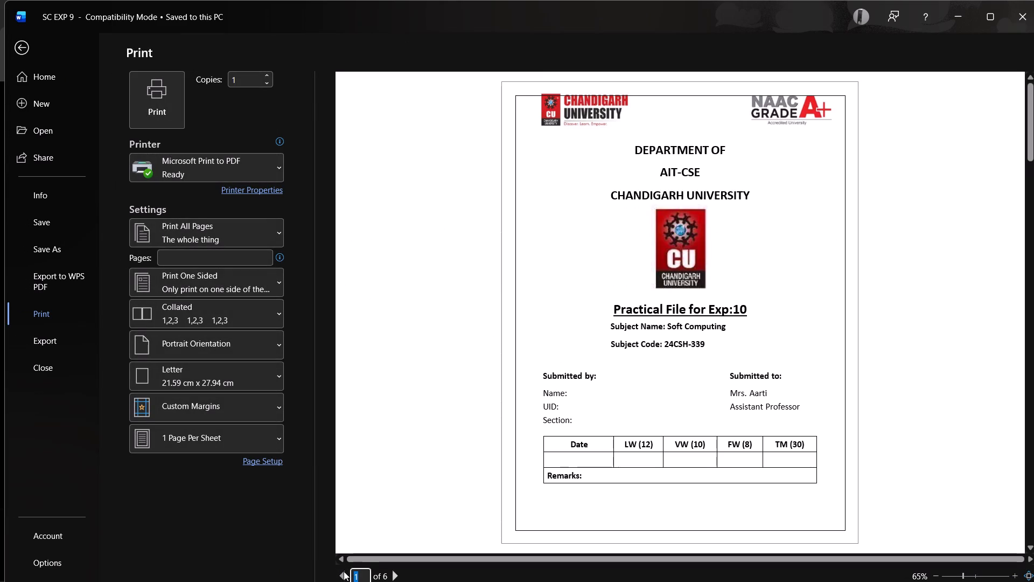
double_click(393, 576)
click(393, 576)
click(393, 576)
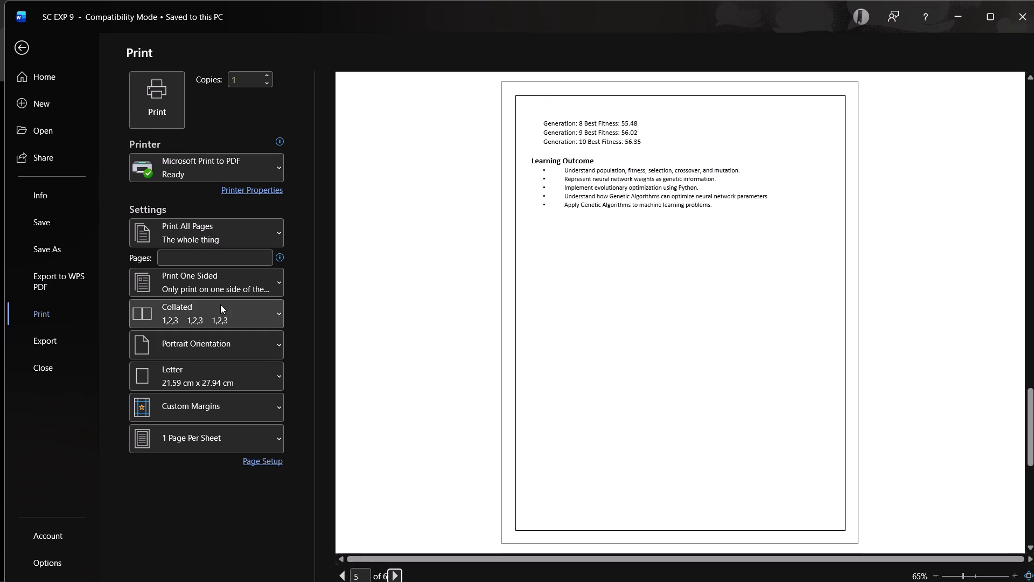
click(213, 255)
text(1-5)
click(153, 86)
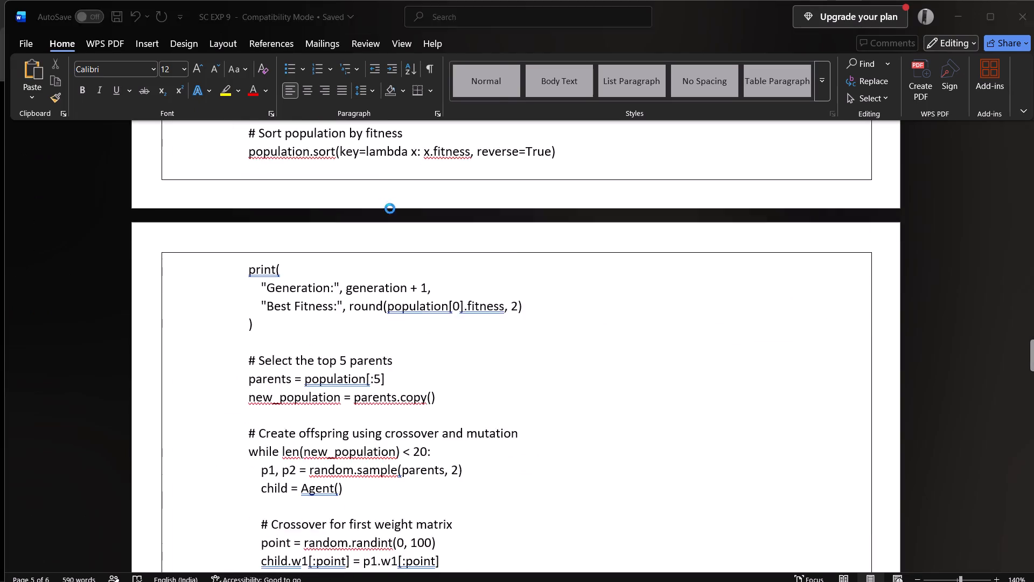
Save the print output in the Downloads folder as a PDF named SC EXP 10.
click(168, 135)
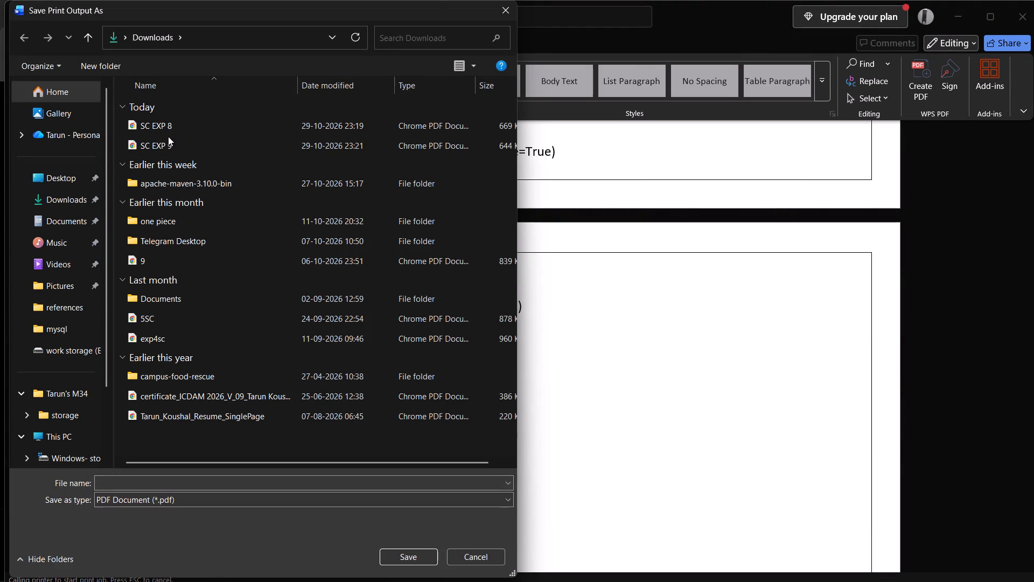
click(168, 136)
click(180, 150)
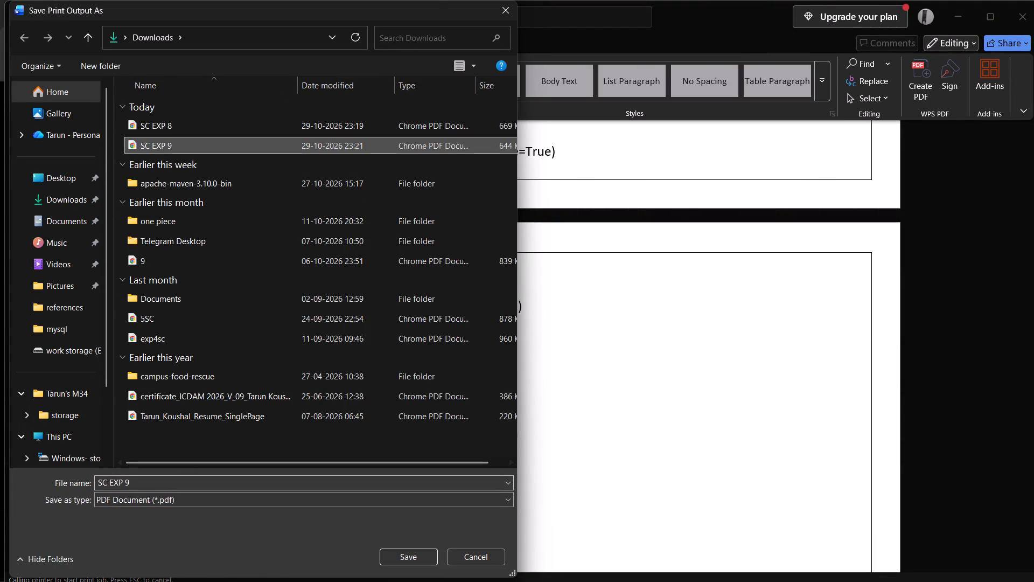
click(159, 483)
click(159, 483)
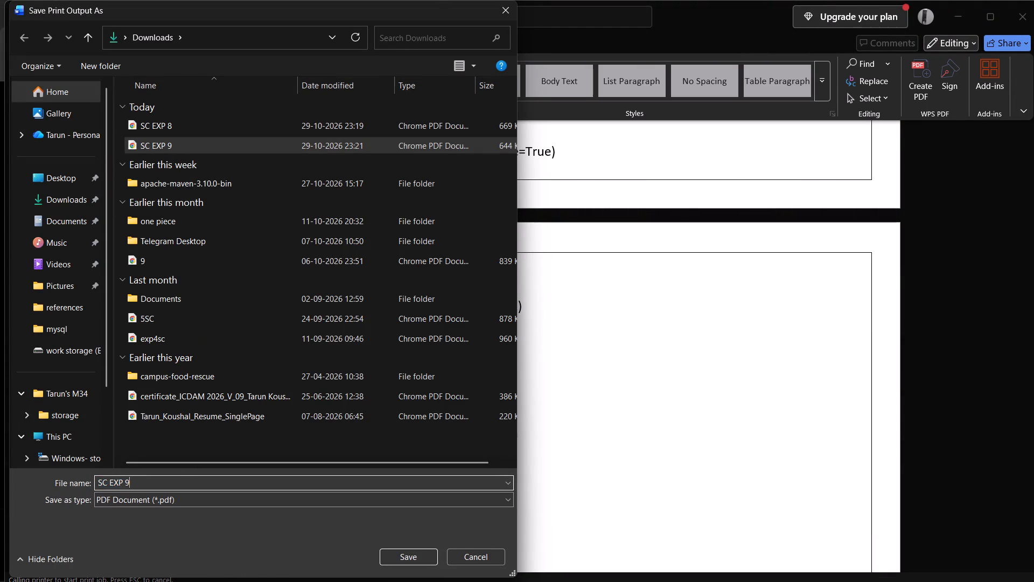
key(BackSpace)
text(10)
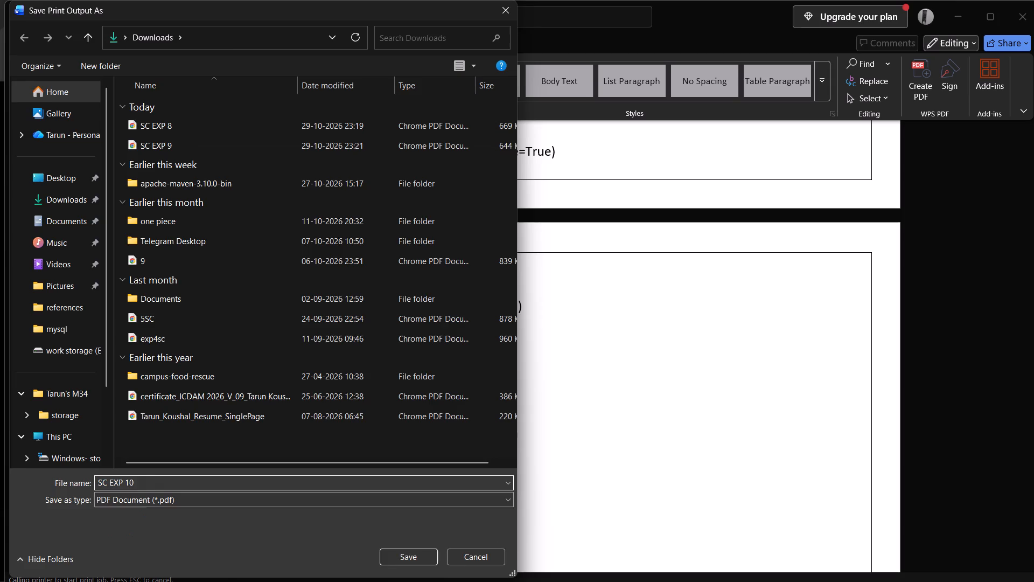
key(Return)
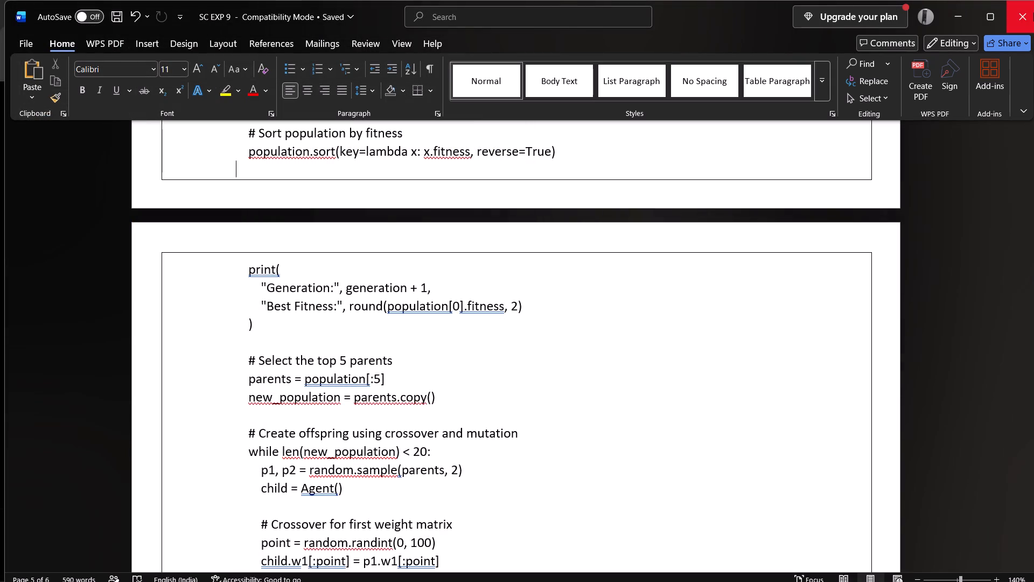
drag(690, 15, 631, 18)
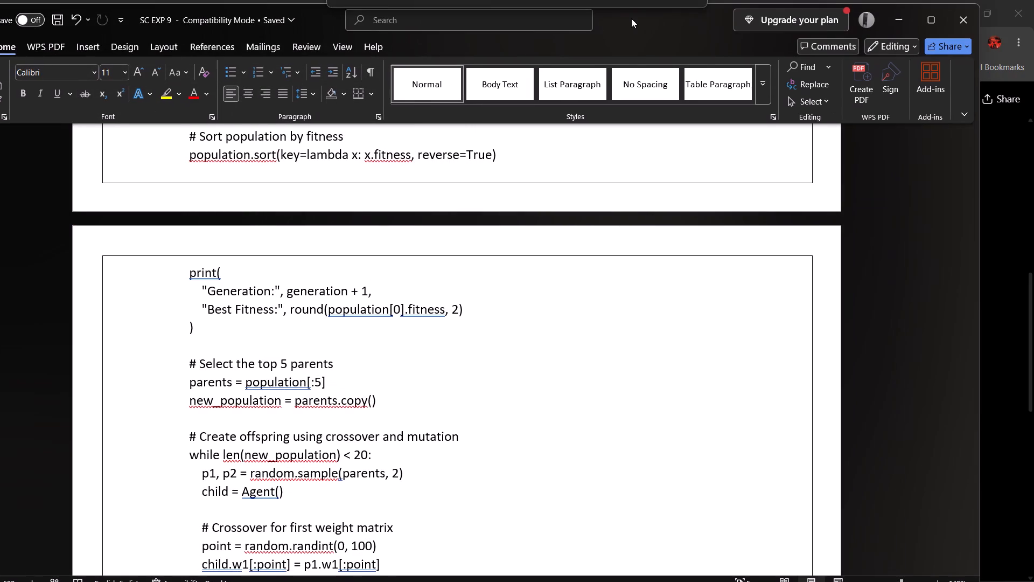
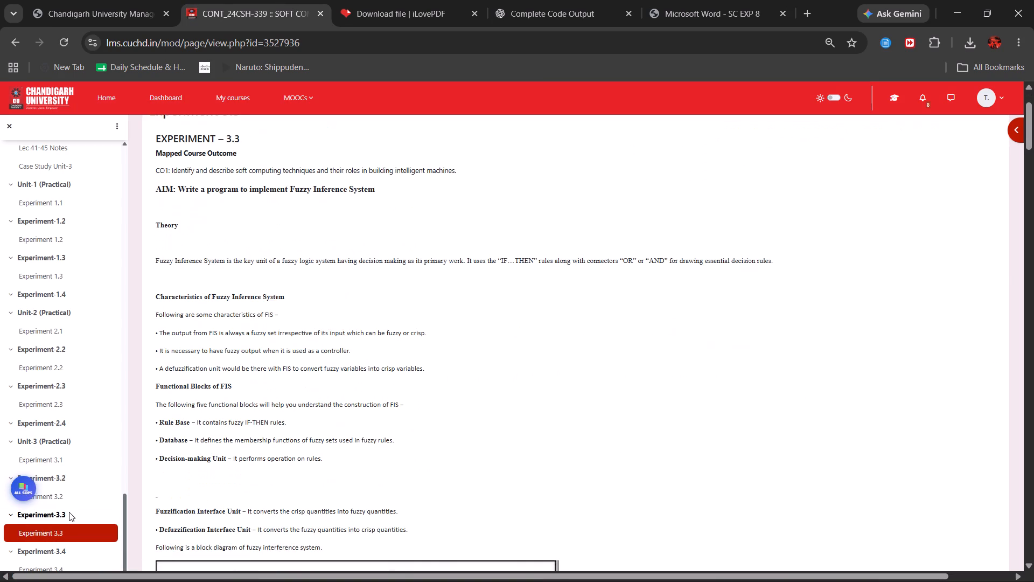
scroll(36, 523, down, 1)
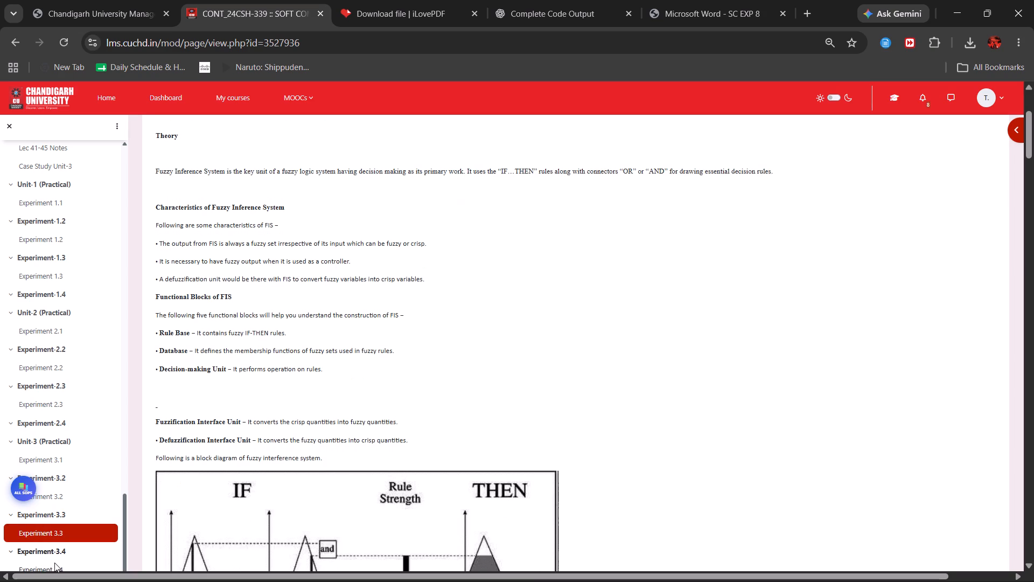
Close the Soft Computing course, iLovePDF download and SC EXP 8 PDF tabs in Chrome.
click(321, 17)
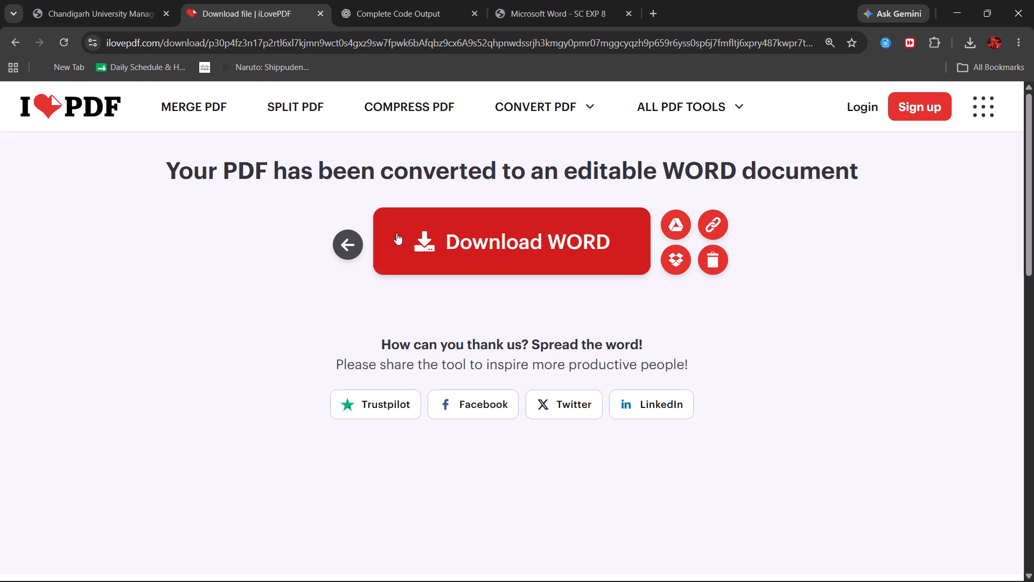
click(326, 16)
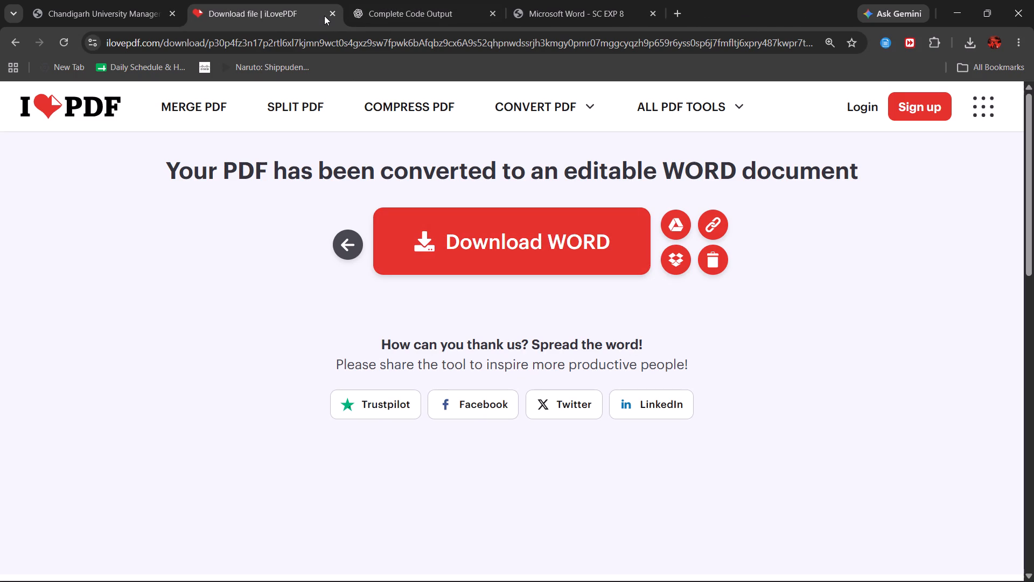
click(328, 14)
click(406, 1)
click(495, 10)
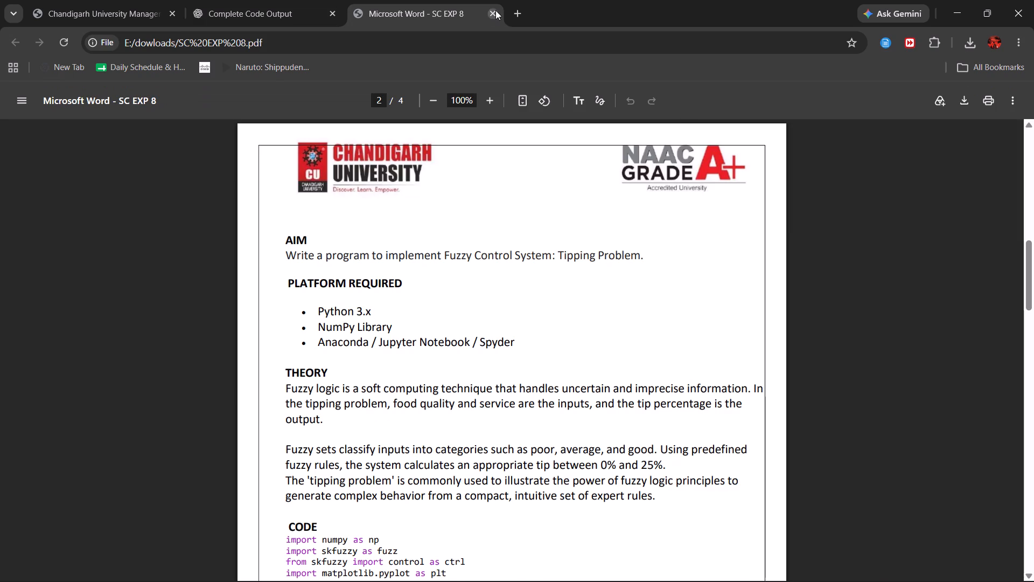
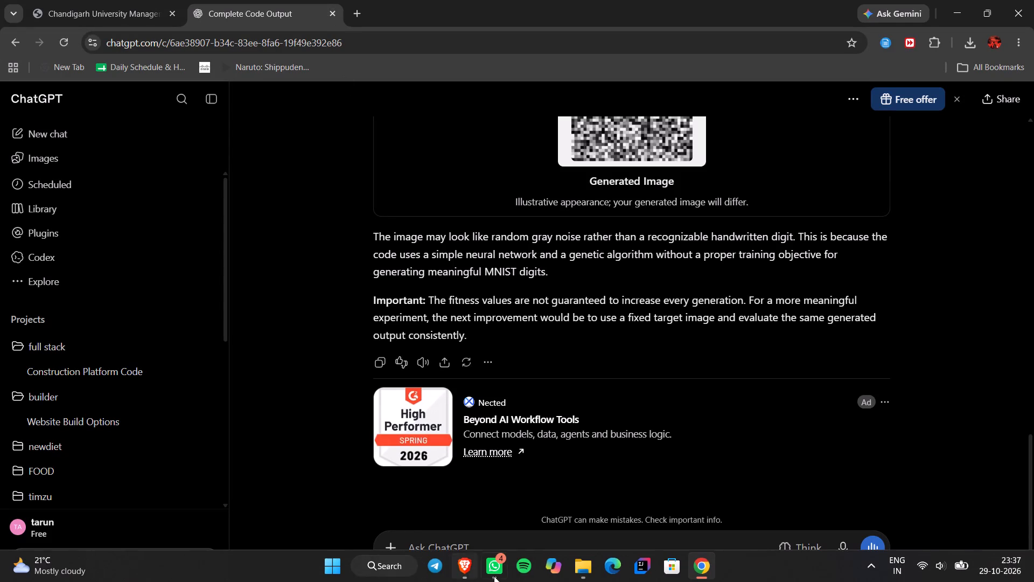
Switch to the Downloads folder and open the Lab_Index Word document.
click(578, 569)
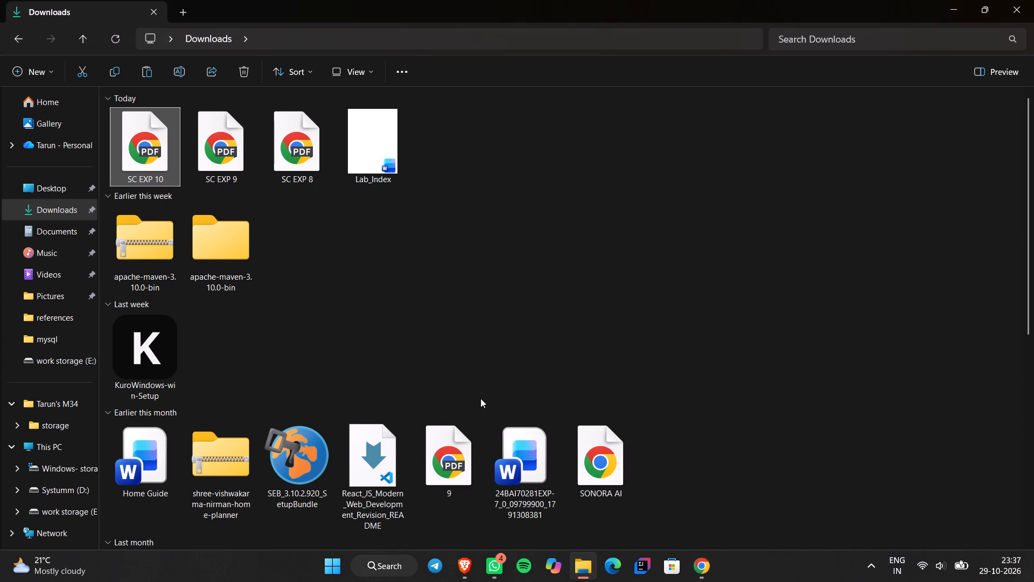
double_click(344, 129)
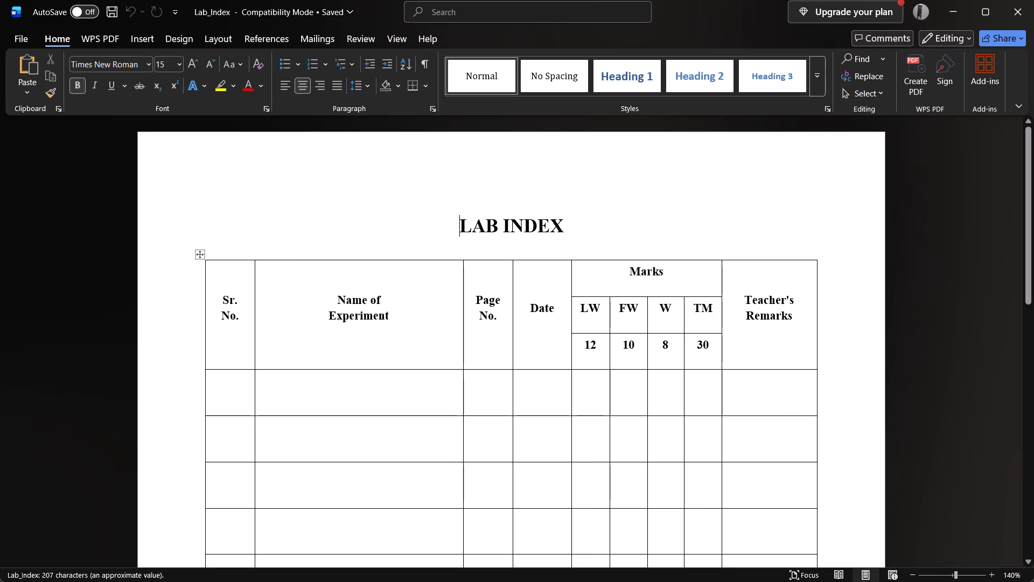
Enlarge the whole lab index table from its lower corner, making it wider and its blank rows taller.
scroll(599, 434, up, 2)
click(260, 205)
scroll(260, 205, down, 15)
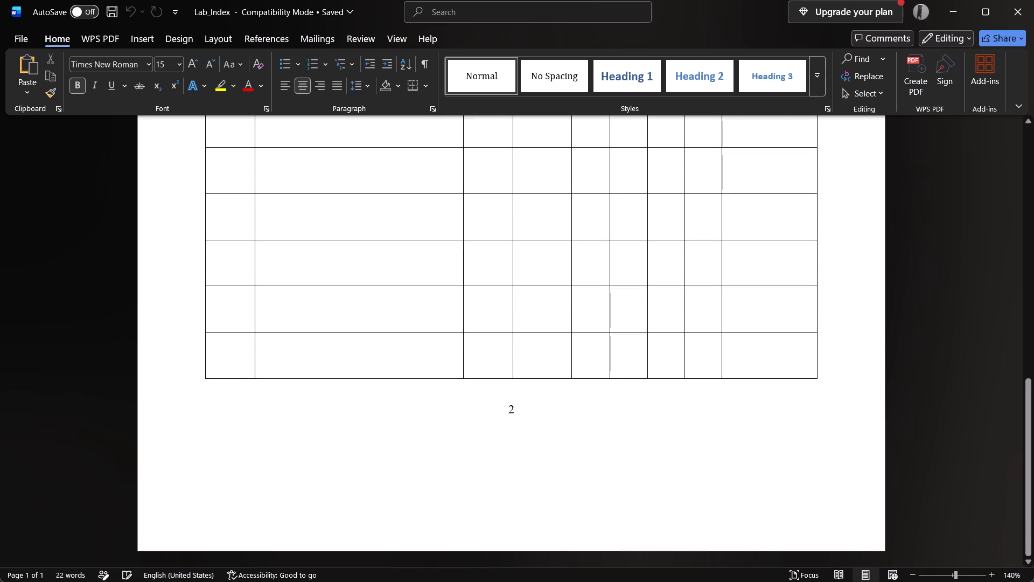
click(815, 375)
drag(824, 383, 830, 400)
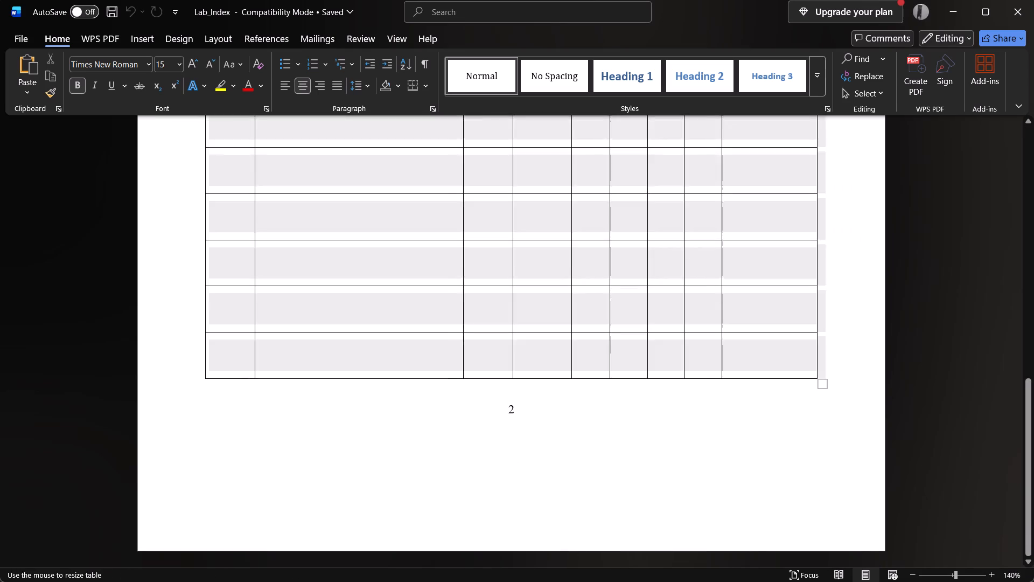
drag(830, 400, 856, 492)
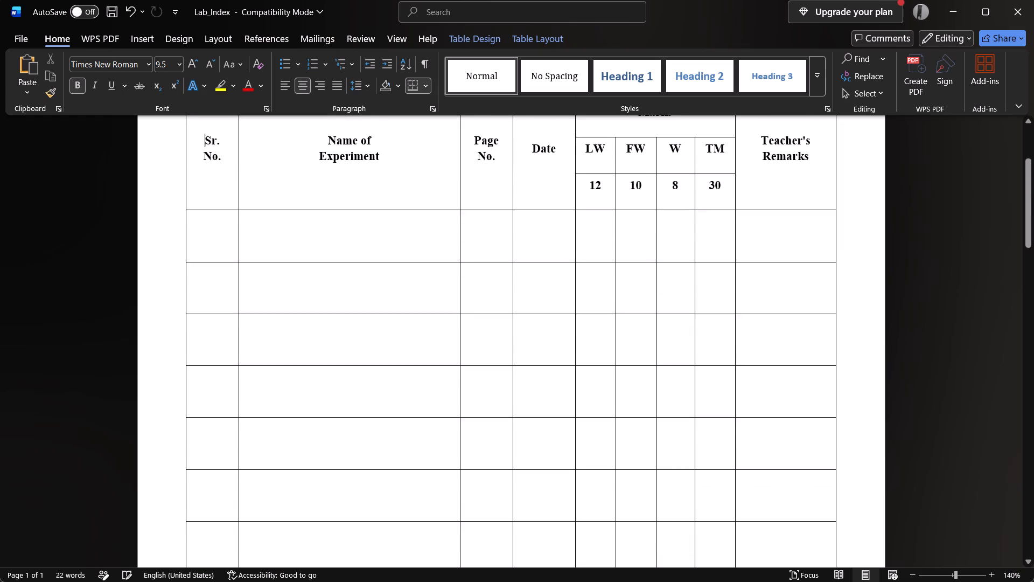
Delete the number 2 in the line below the lab index table.
scroll(775, 484, down, 10)
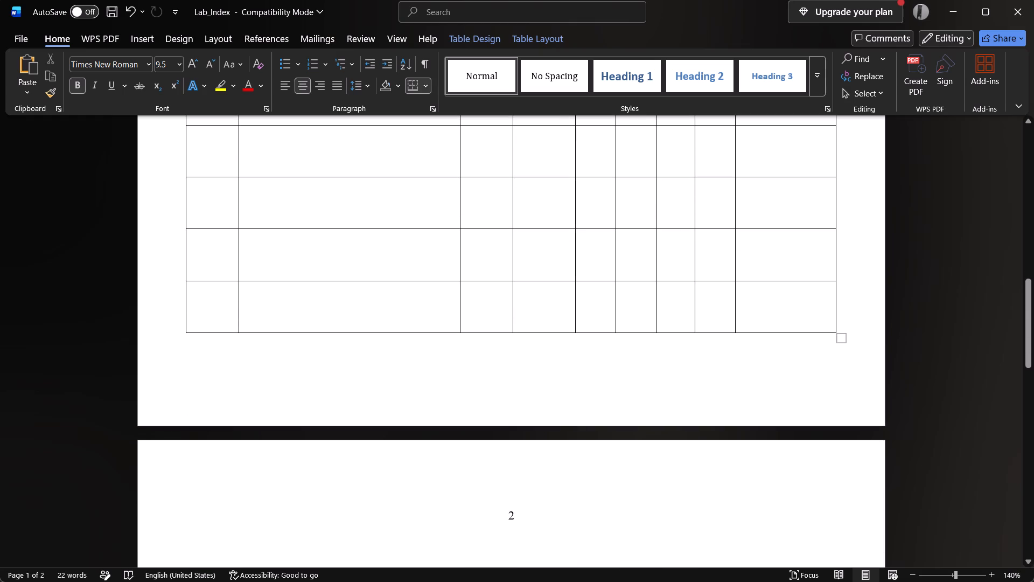
click(539, 519)
key(BackSpace)
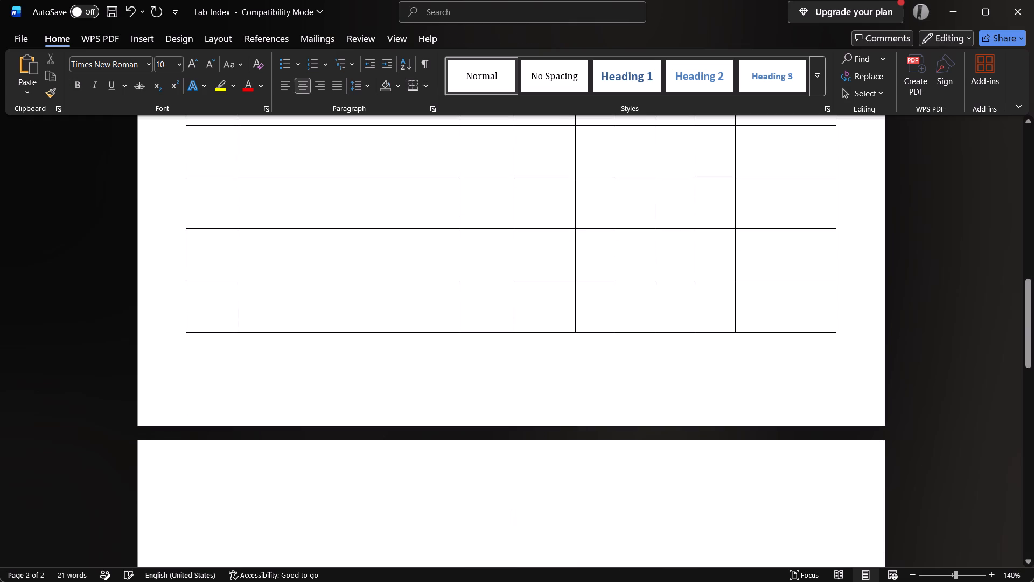
Widen the lab index table further so it extends closer to both page edges.
scroll(539, 515, up, 15)
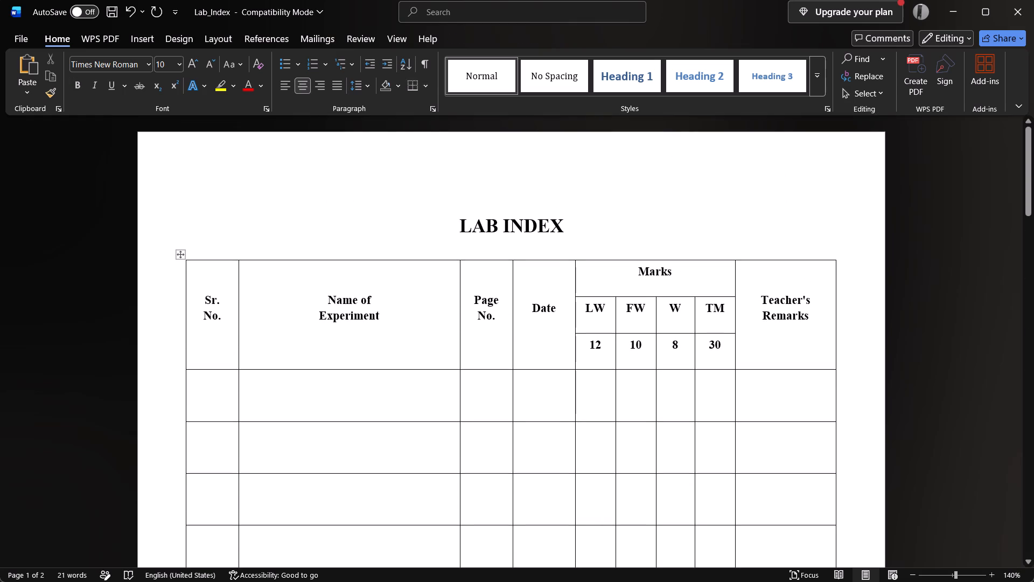
click(244, 204)
scroll(809, 313, down, 3)
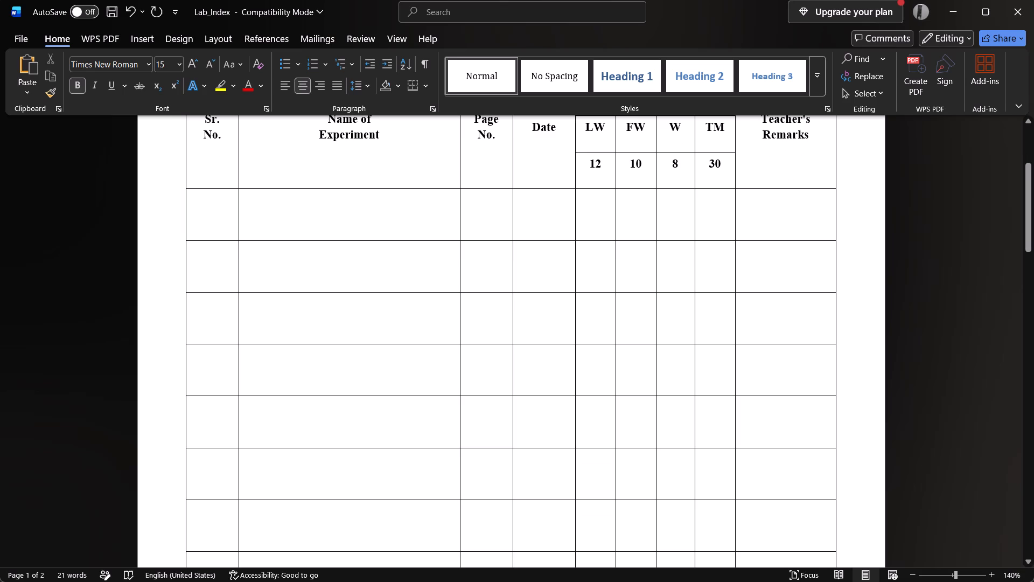
scroll(837, 314, down, 1)
scroll(843, 388, down, 9)
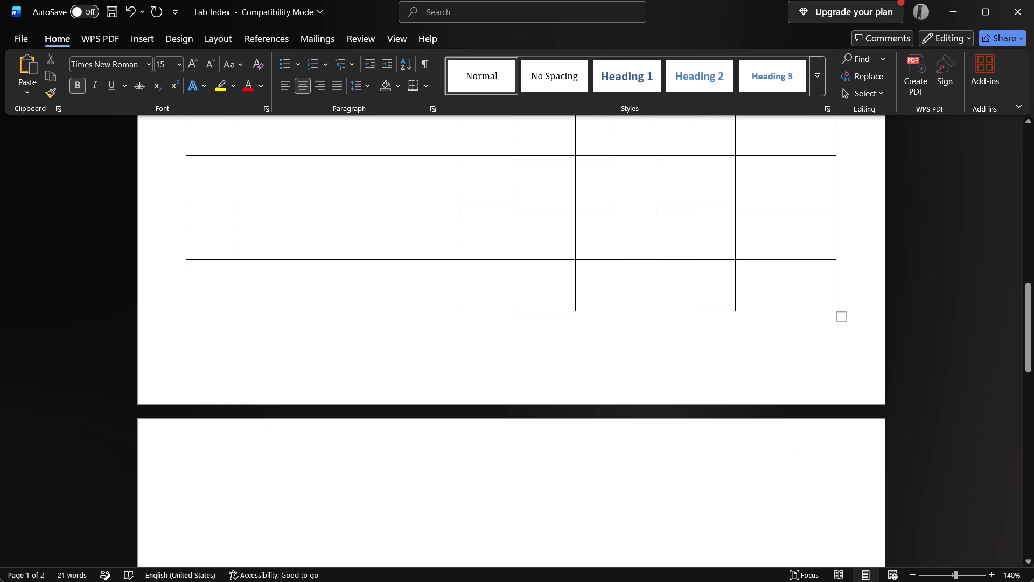
drag(841, 318, 872, 321)
scroll(938, 328, up, 3)
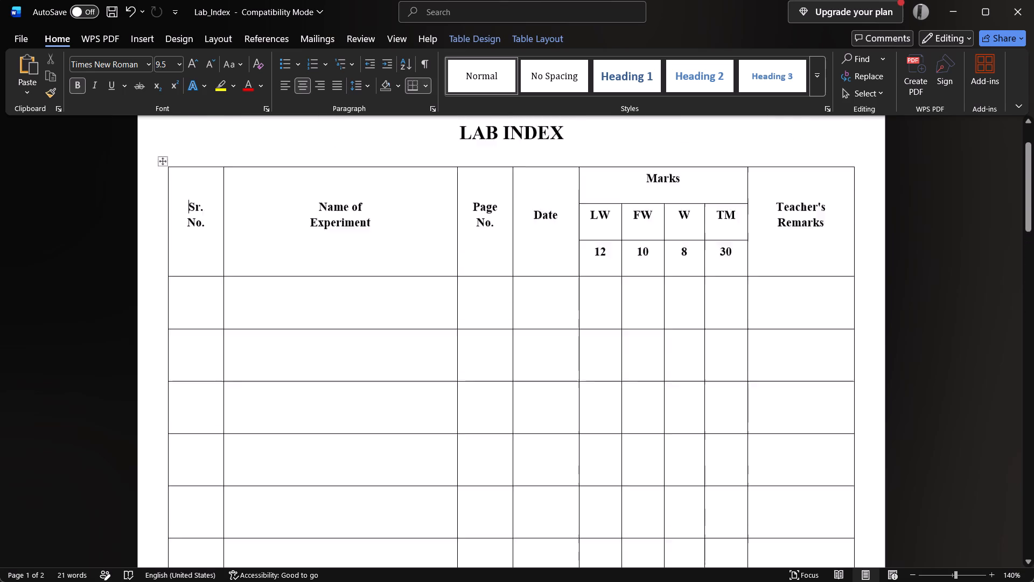
scroll(938, 328, down, 12)
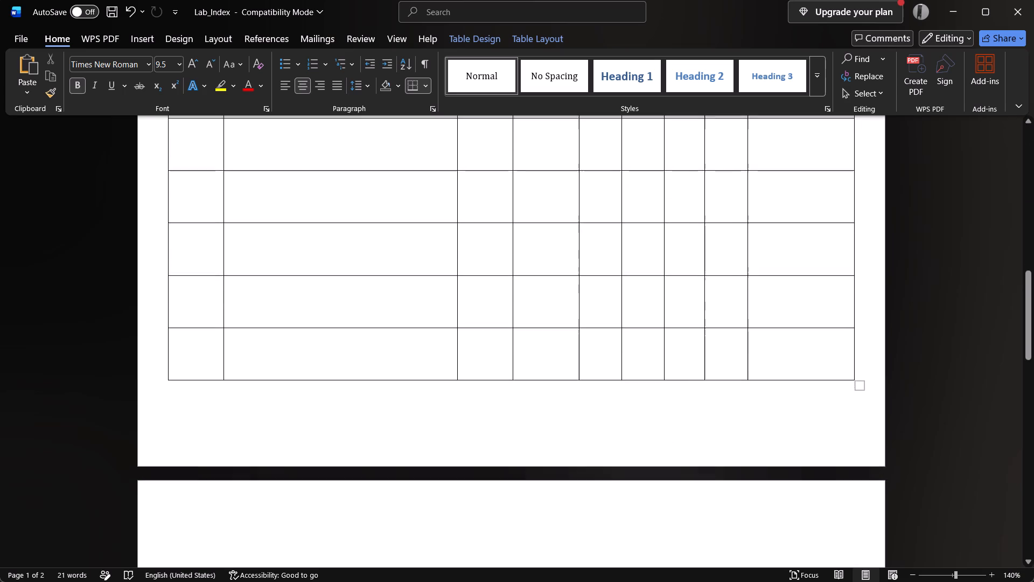
Copy the LAB INDEX heading with its entire table and paste the copy onto the second page.
scroll(937, 330, up, 14)
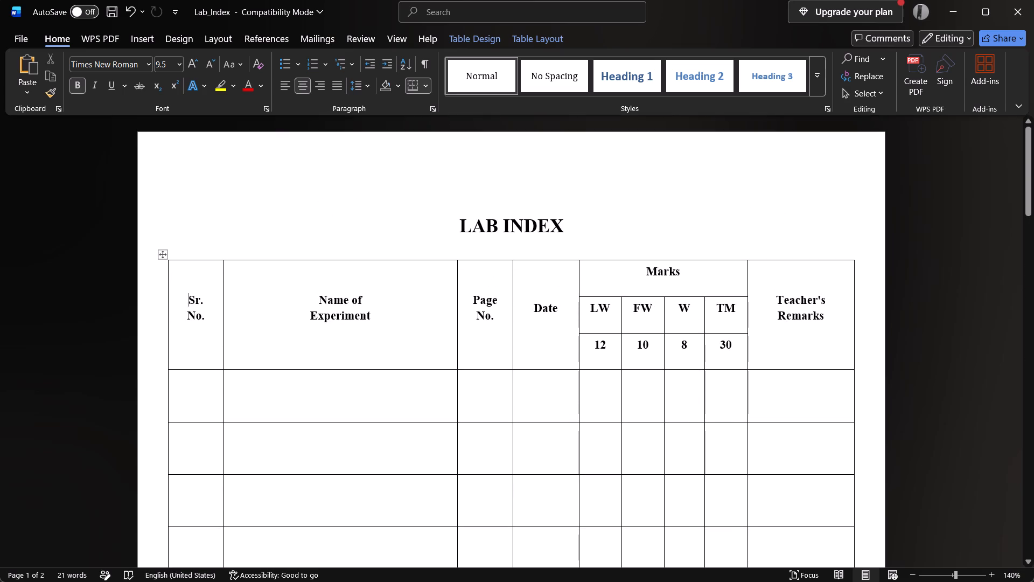
click(274, 214)
drag(275, 214, 491, 313)
scroll(379, 265, down, 1)
scroll(454, 304, down, 4)
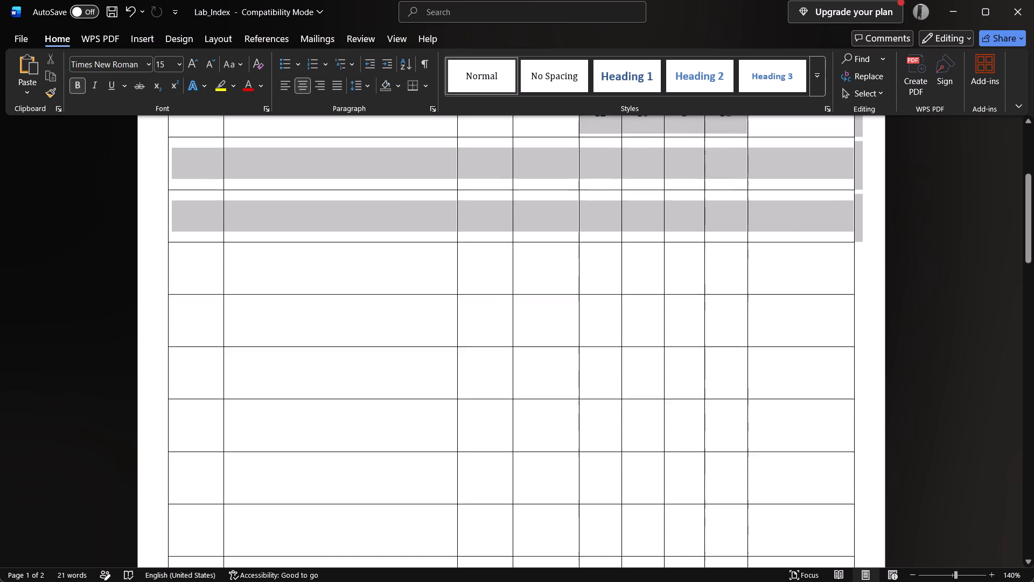
scroll(491, 313, down, 7)
drag(491, 313, 858, 202)
scroll(707, 324, up, 1)
scroll(723, 322, down, 4)
key(ctrl+c)
click(355, 340)
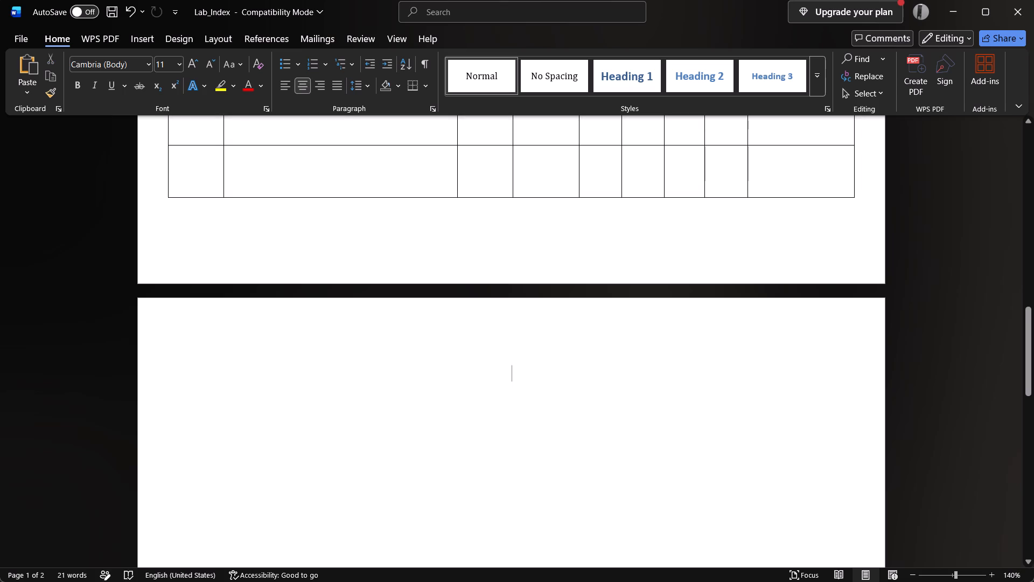
key(ctrl+v)
Insert blank lines before the first LAB INDEX heading until it moves to the next page, leaving an empty first page.
scroll(416, 366, up, 12)
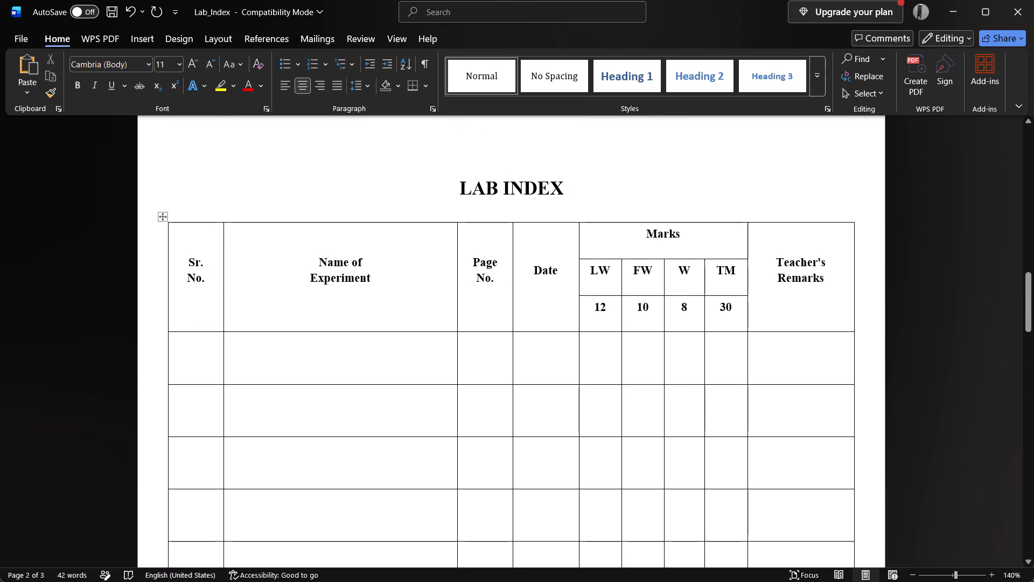
scroll(417, 382, up, 3)
scroll(417, 382, down, 3)
scroll(417, 382, up, 8)
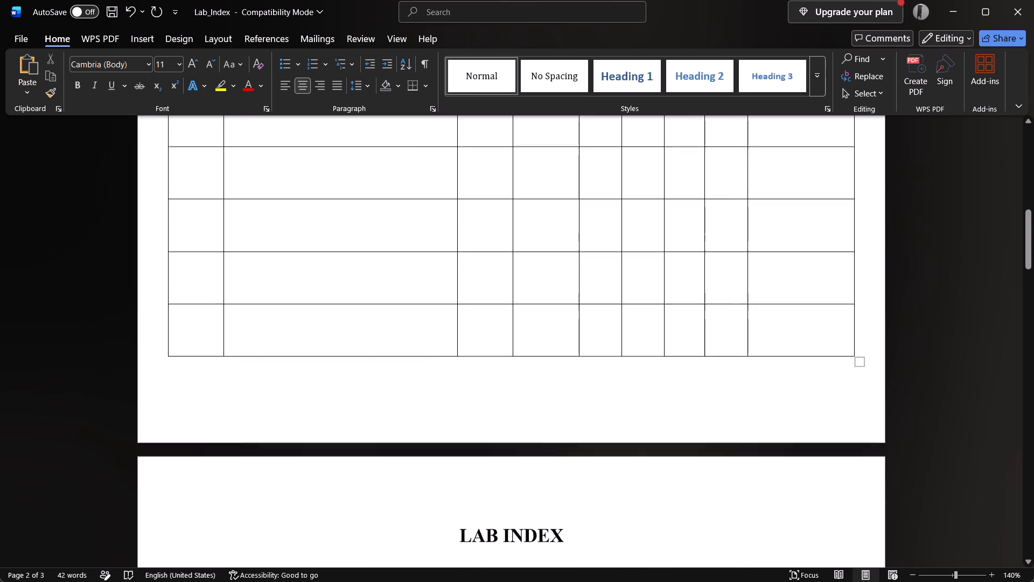
scroll(417, 382, up, 13)
click(236, 187)
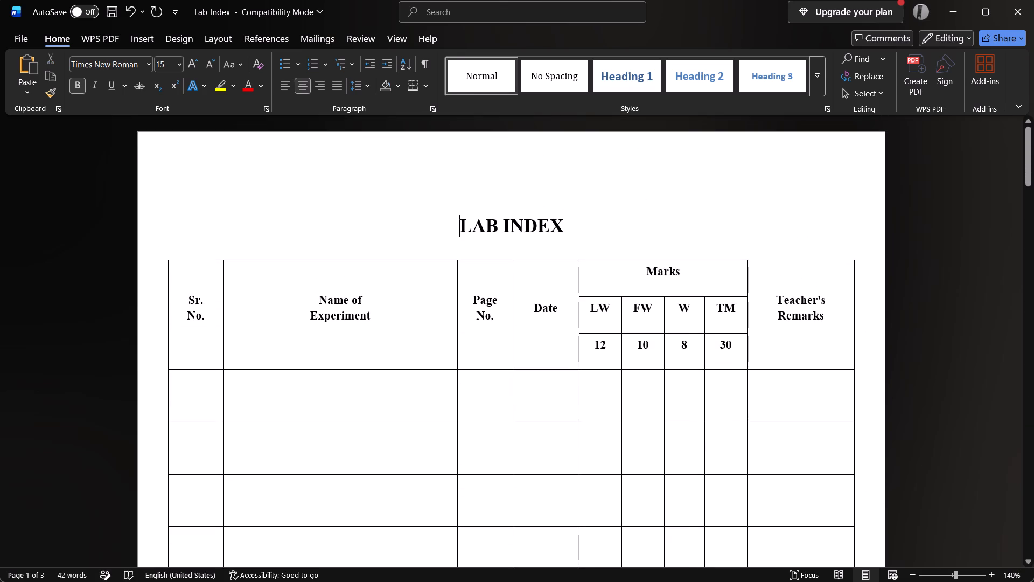
click(362, 212)
key(Return)
key(Return)
key(Return)
key(Return)
key(Return)
key(Return)
key(Return)
key(Return)
key(Return)
key(Return)
key(Return)
key(Return)
key(Return)
key(Return)
key(Return)
key(Return)
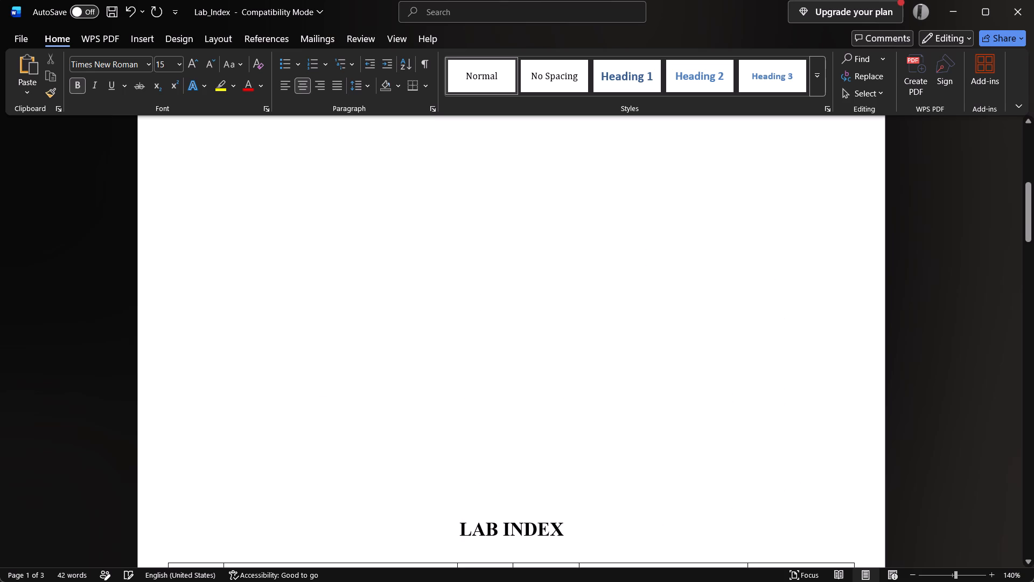
scroll(362, 212, down, 5)
key(Return)
key(Return)
key(Return)
key(Return)
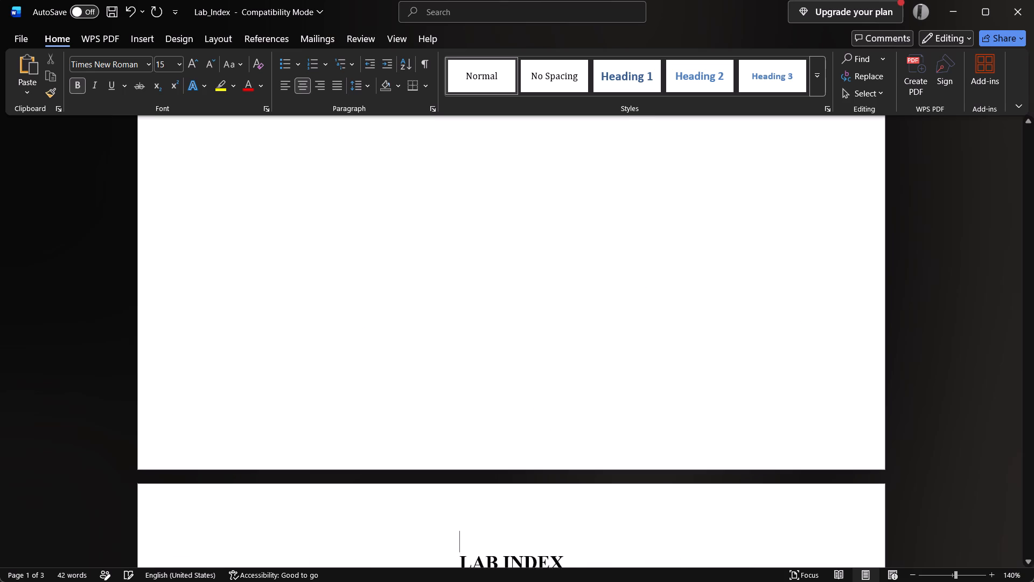
scroll(362, 212, down, 18)
scroll(364, 212, down, 4)
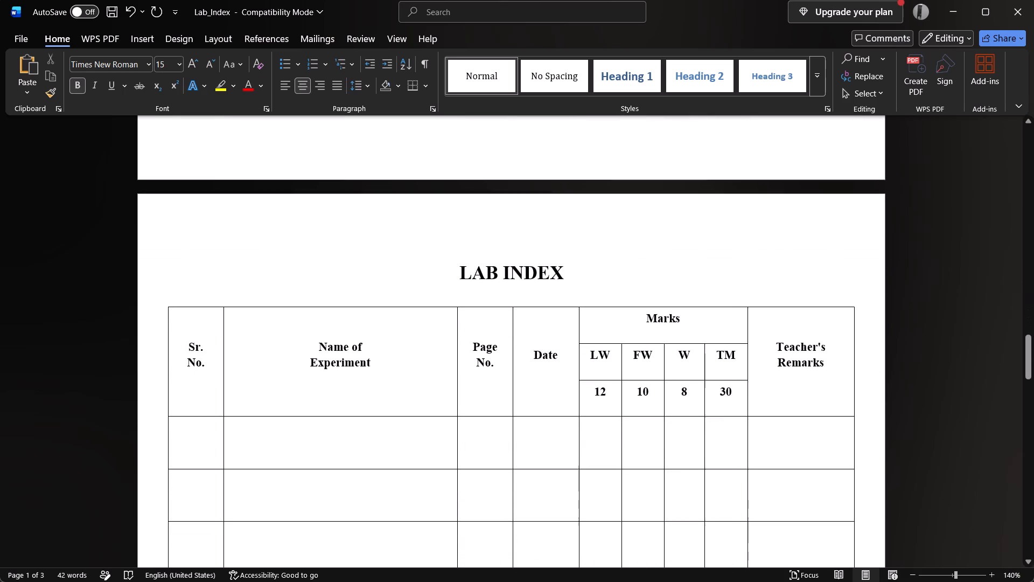
scroll(364, 212, up, 17)
scroll(510, 522, up, 4)
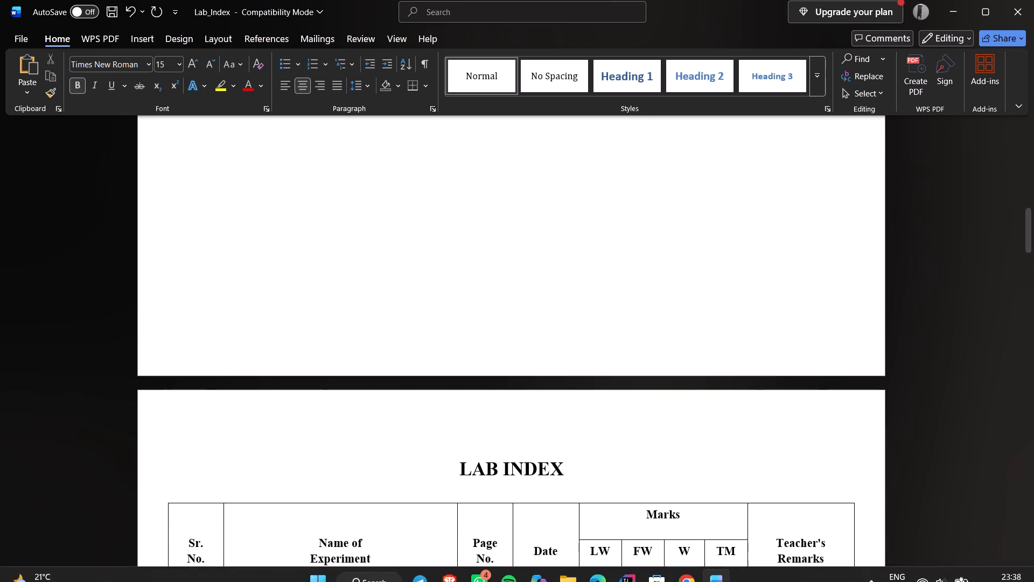
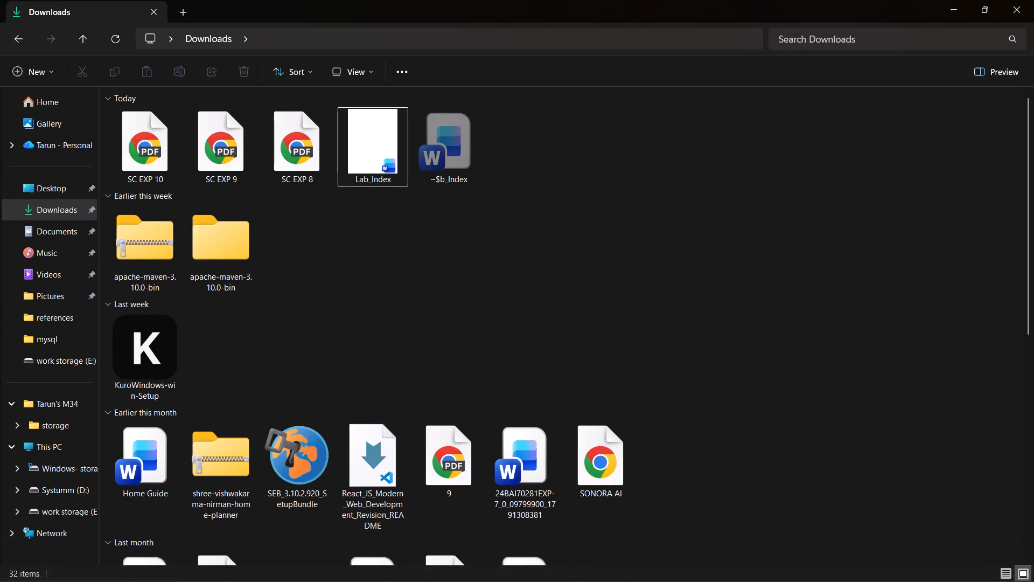
Open the EXP-7 Word document from Downloads and copy its cover page content, from the department heading through the Remarks table.
double_click(536, 453)
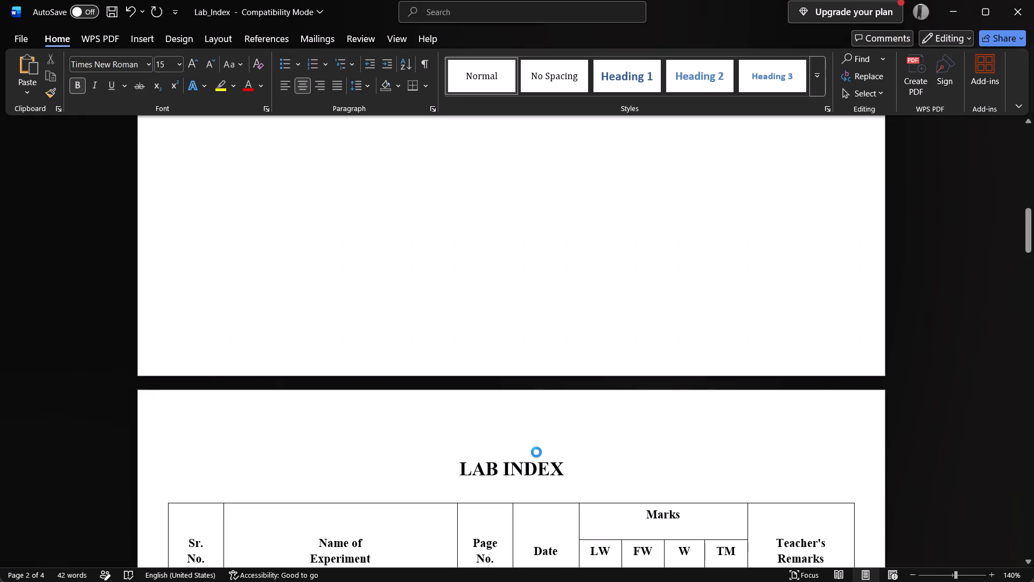
scroll(561, 427, up, 7)
scroll(561, 427, down, 9)
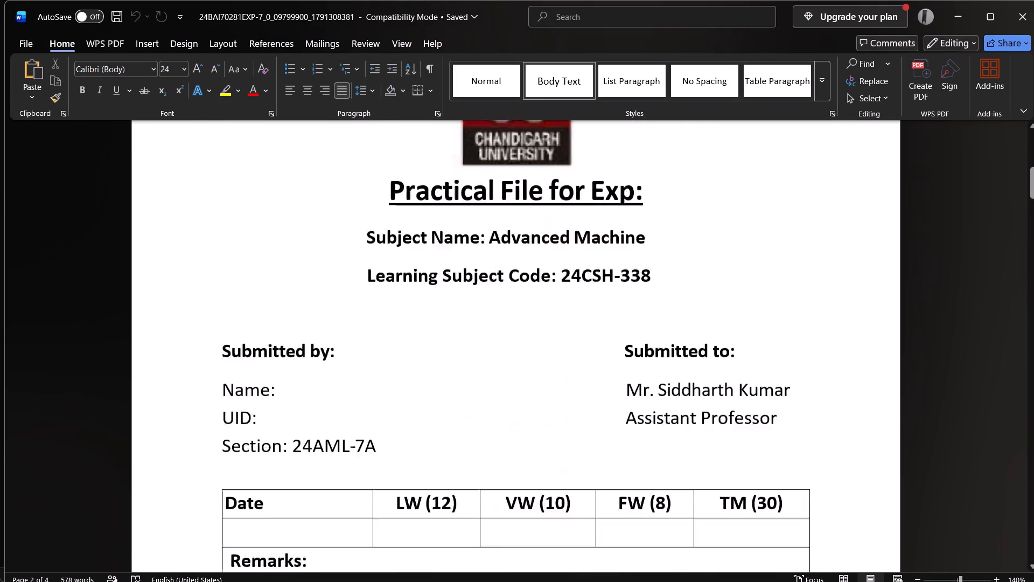
scroll(561, 427, down, 2)
drag(844, 393, 756, 388)
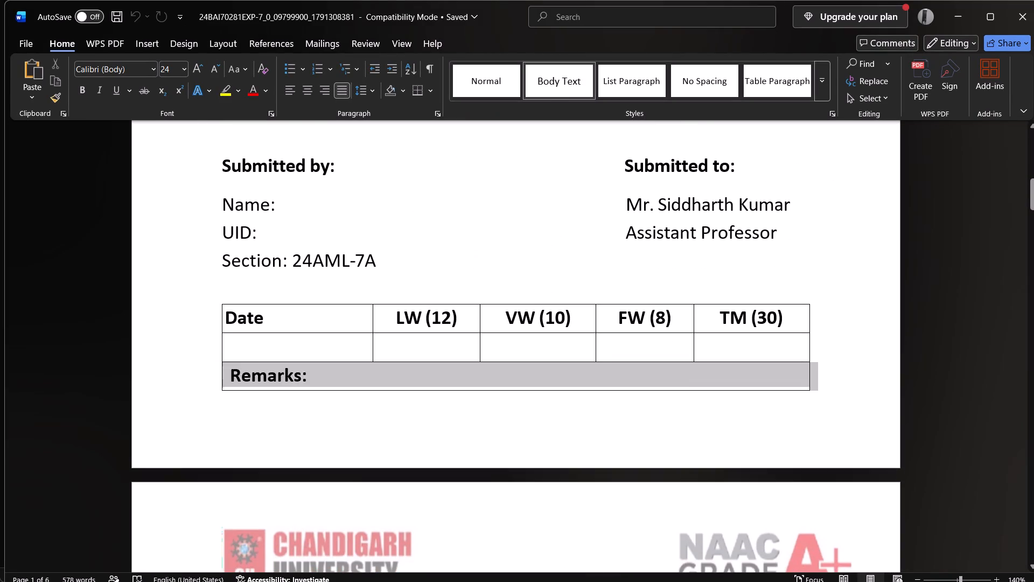
drag(756, 388, 347, 178)
scroll(497, 315, up, 3)
scroll(445, 278, up, 3)
scroll(385, 220, up, 3)
scroll(347, 178, up, 1)
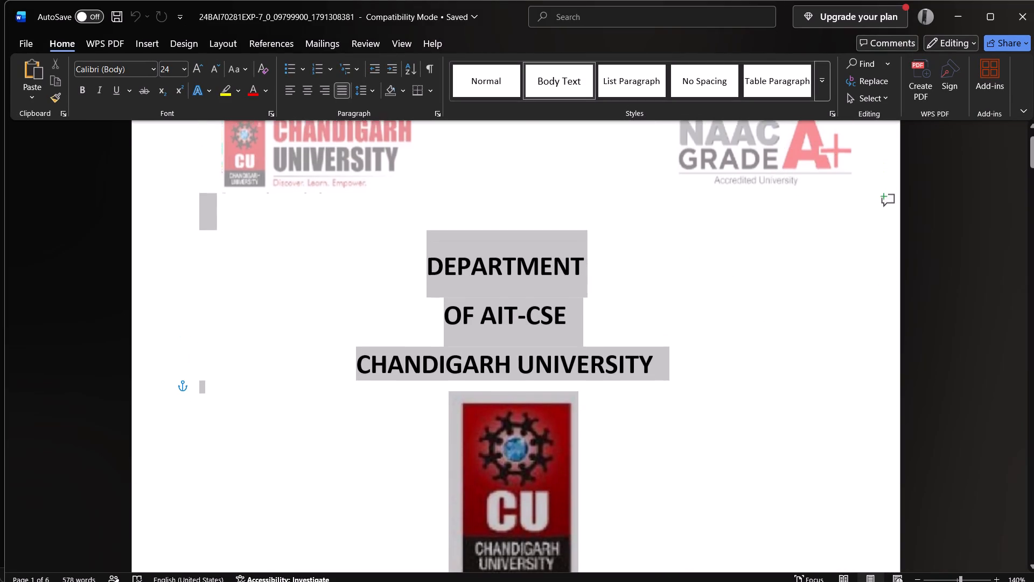
drag(347, 178, 270, 298)
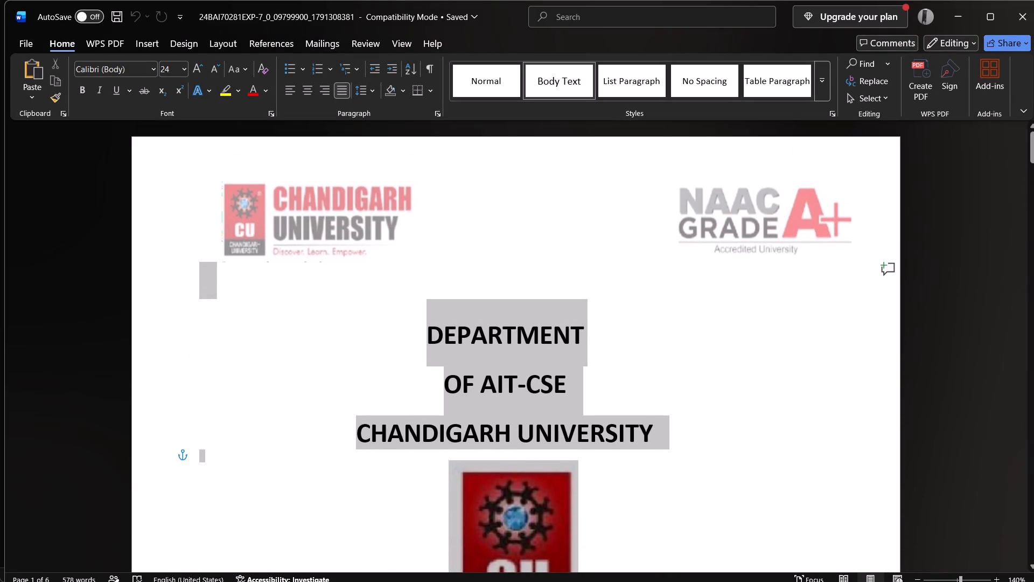
drag(270, 298, 294, 324)
key(ctrl+c)
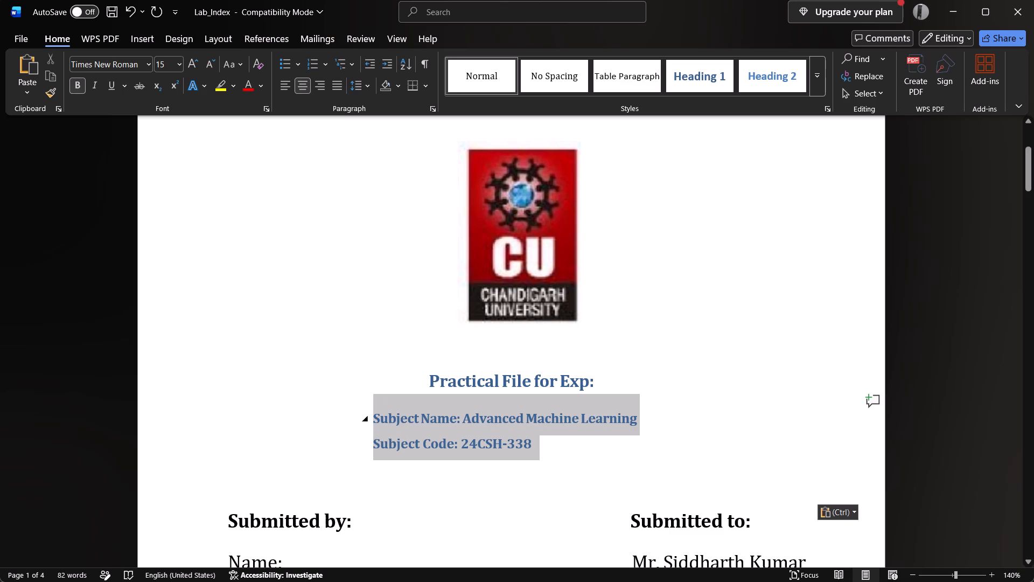
drag(399, 420, 544, 378)
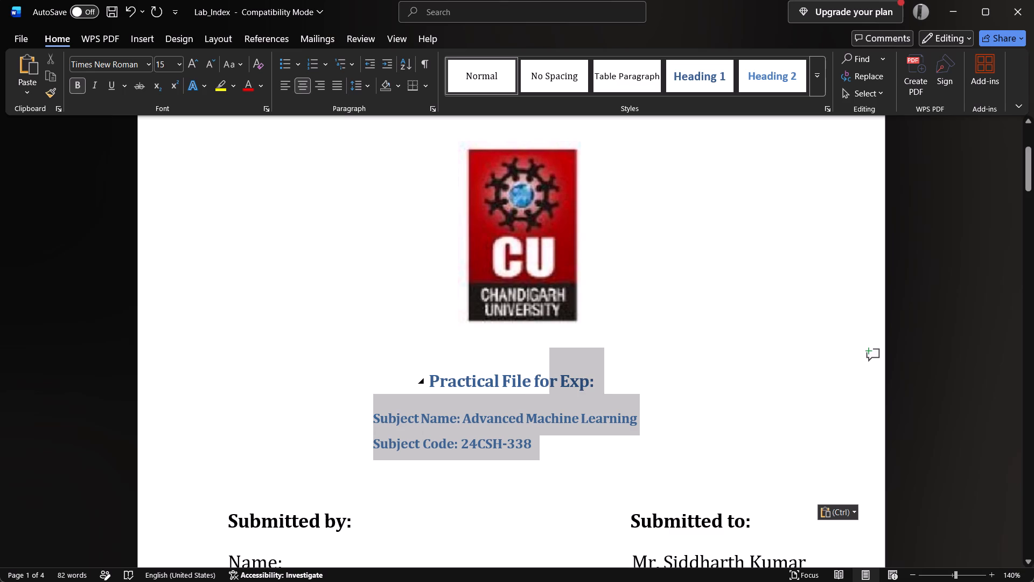
drag(544, 378, 536, 383)
key(BackSpace)
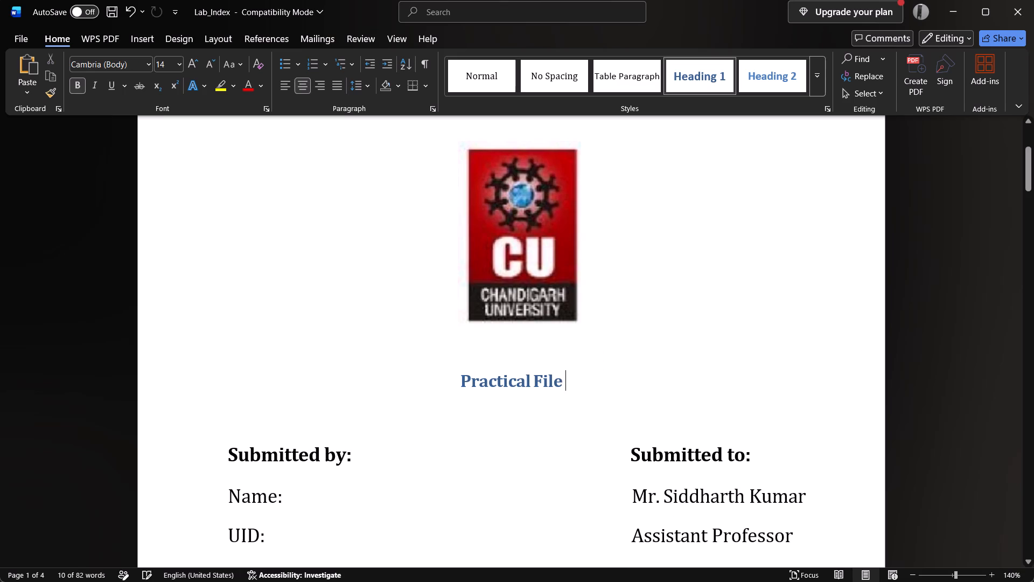
Change the font colour of the bold "DEPARTMENT OF AIT-CSE" cover heading to black.
scroll(610, 387, up, 7)
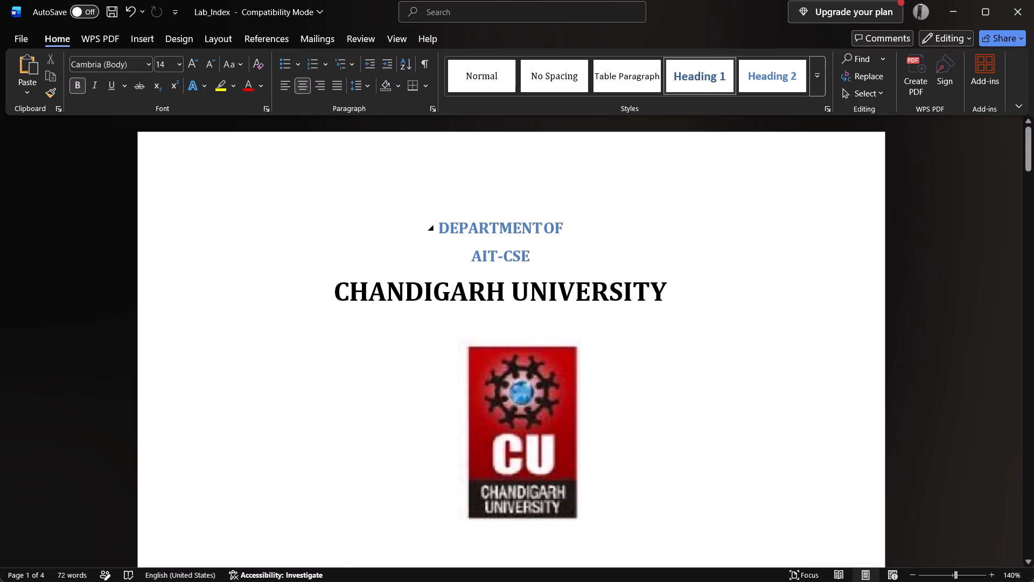
drag(543, 250, 441, 218)
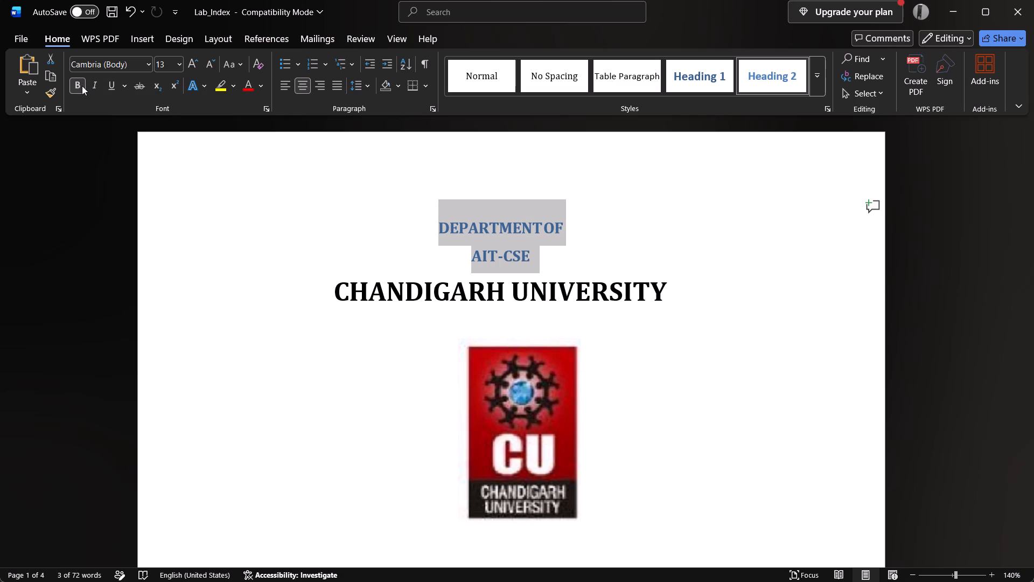
click(82, 86)
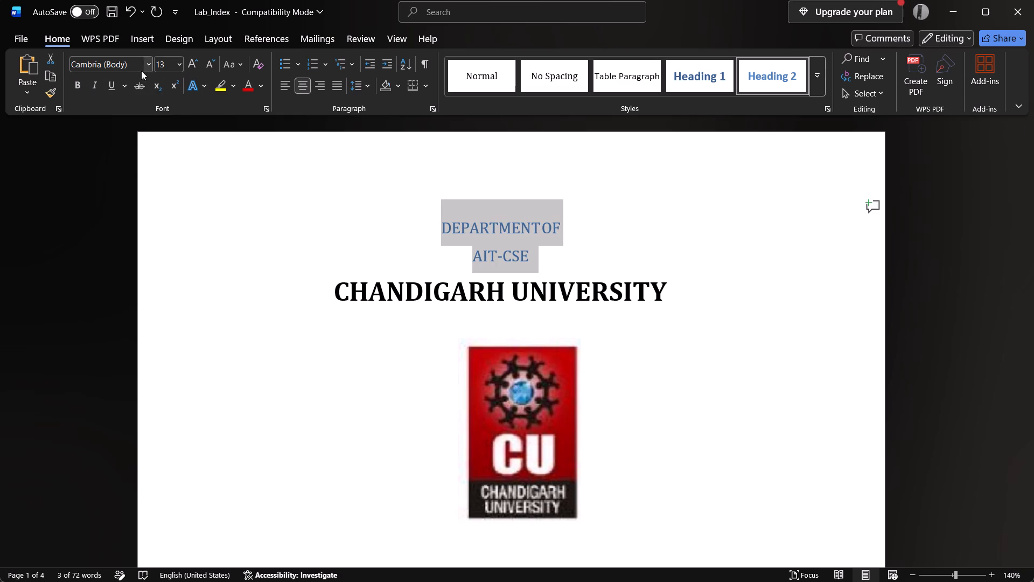
click(81, 81)
click(259, 89)
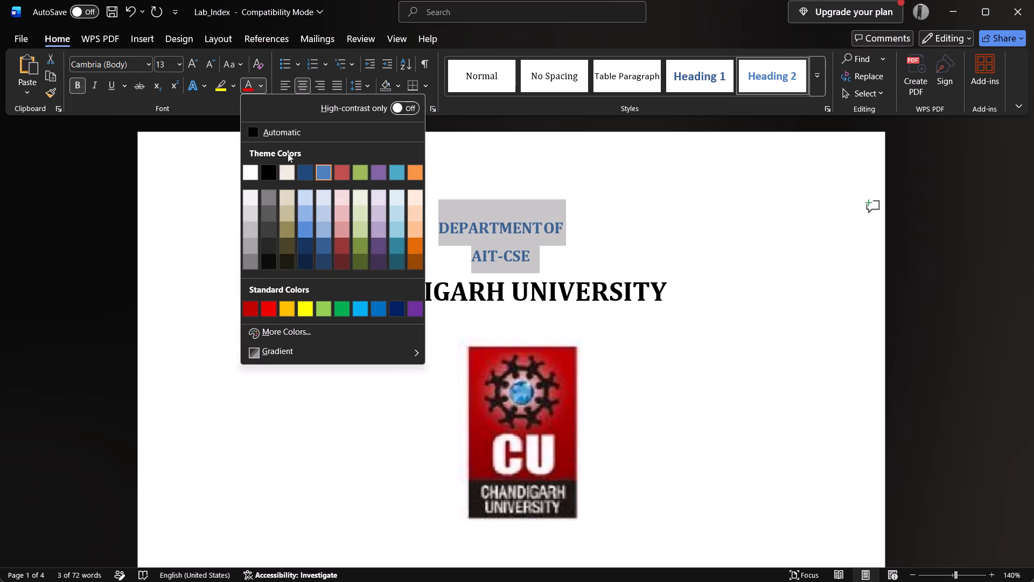
click(269, 170)
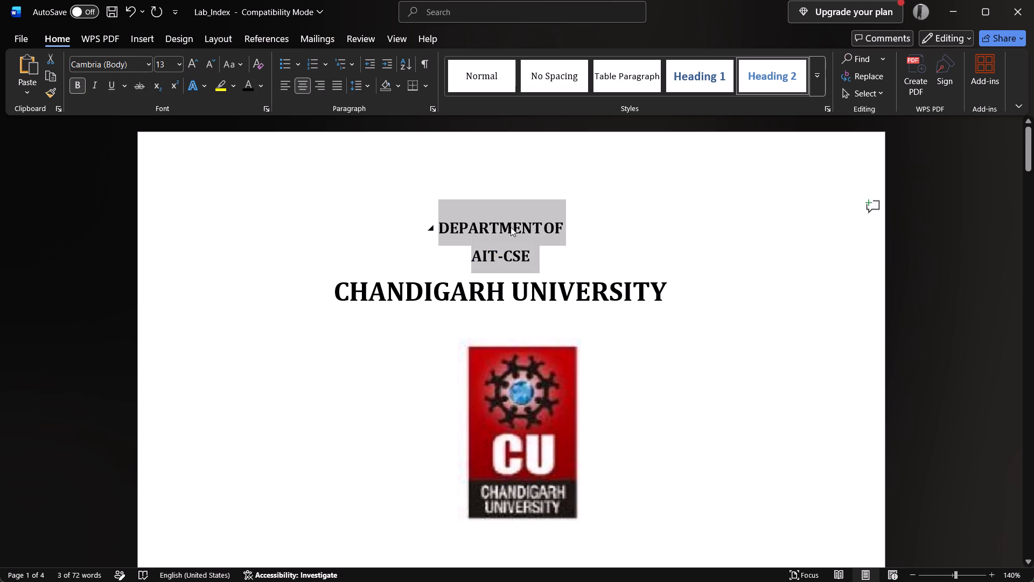
click(548, 274)
click(581, 295)
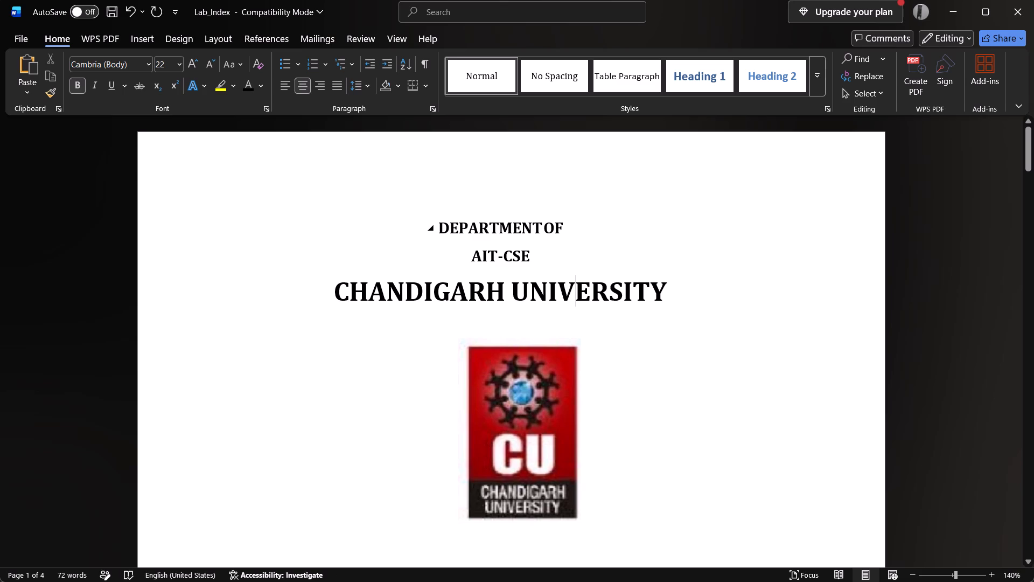
Set the font size of the "DEPARTMENT OF AIT-CSE" heading to 24.
drag(543, 254, 428, 219)
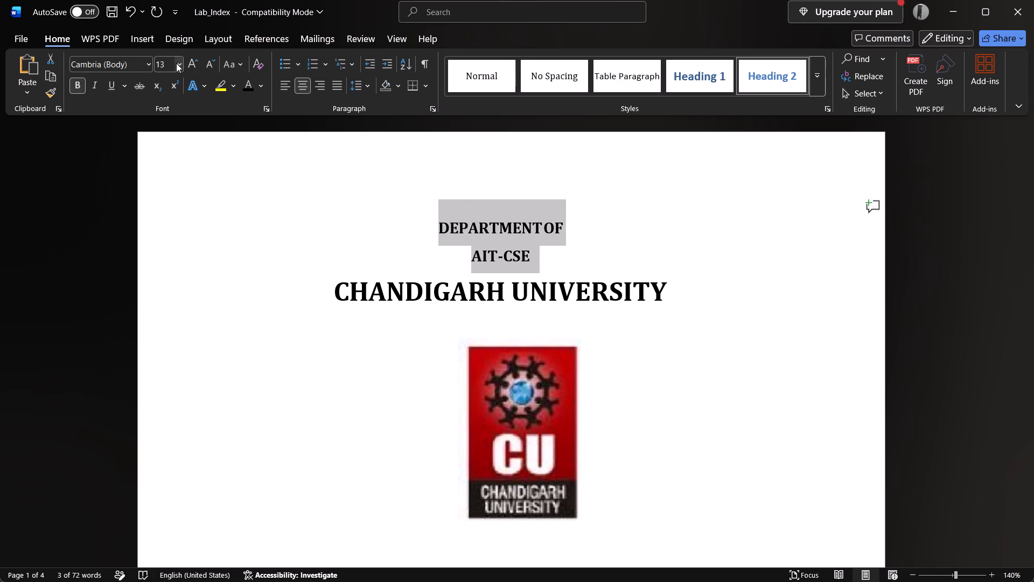
click(176, 63)
click(170, 240)
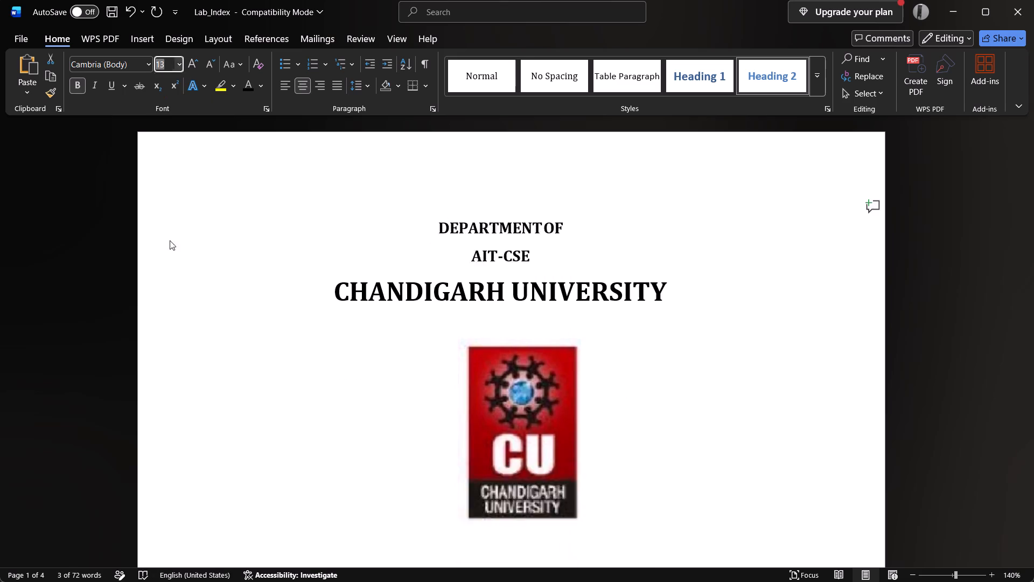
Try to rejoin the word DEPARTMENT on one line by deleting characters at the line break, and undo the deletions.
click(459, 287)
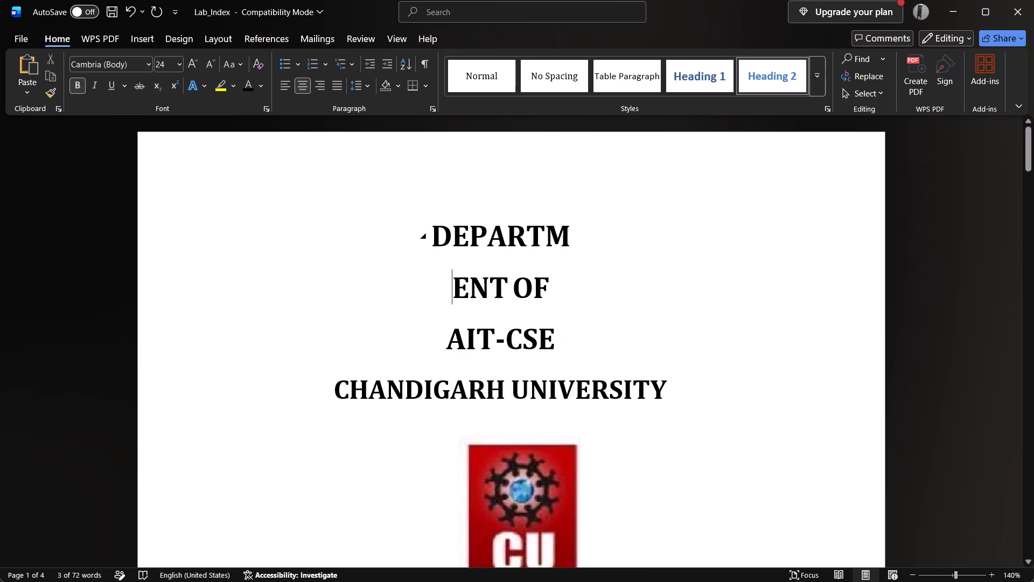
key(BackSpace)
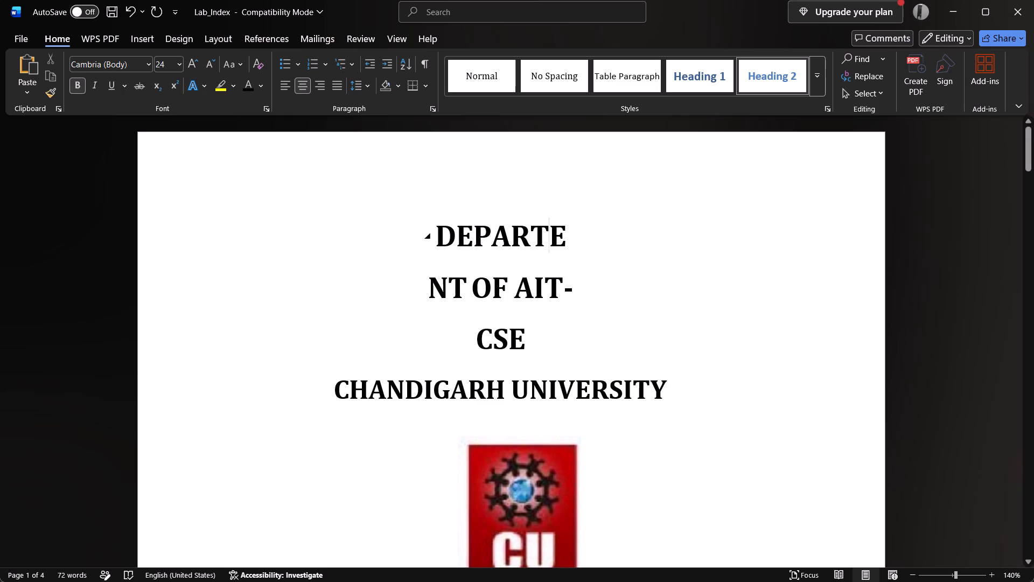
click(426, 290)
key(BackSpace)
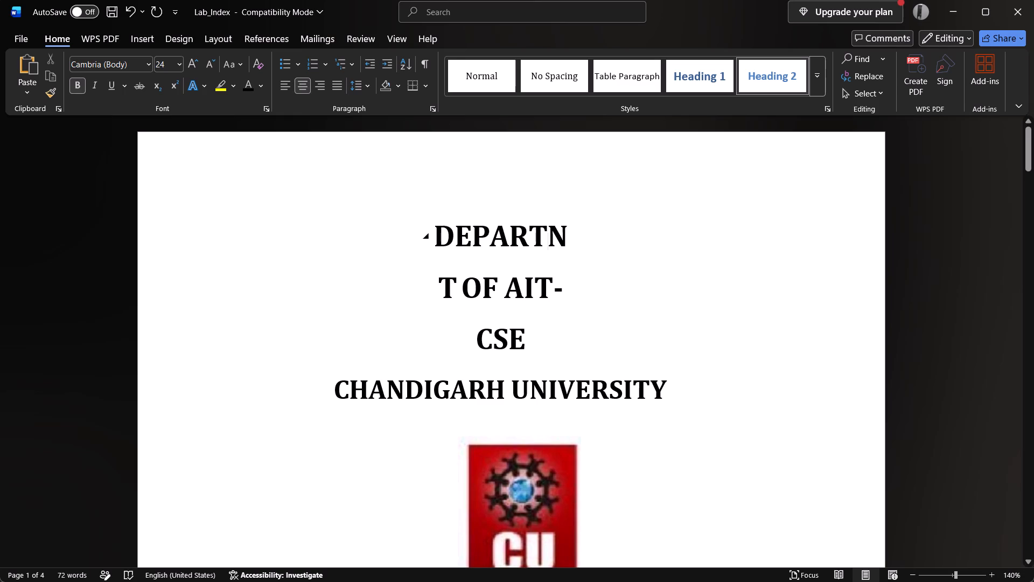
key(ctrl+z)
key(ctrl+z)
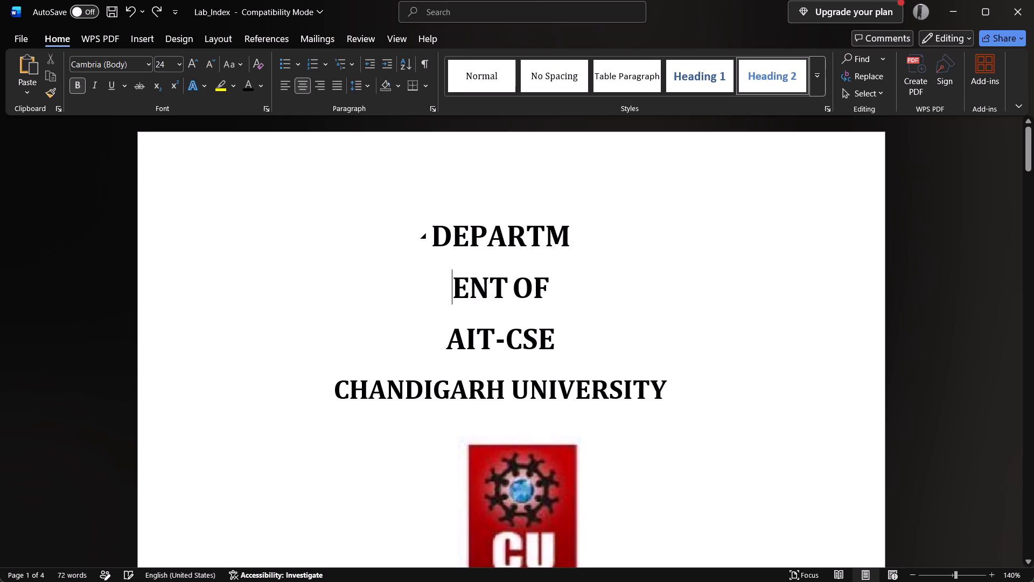
Left-align the "DEPARTMENT OF AIT-CSE" heading on the cover page.
drag(504, 290, 429, 238)
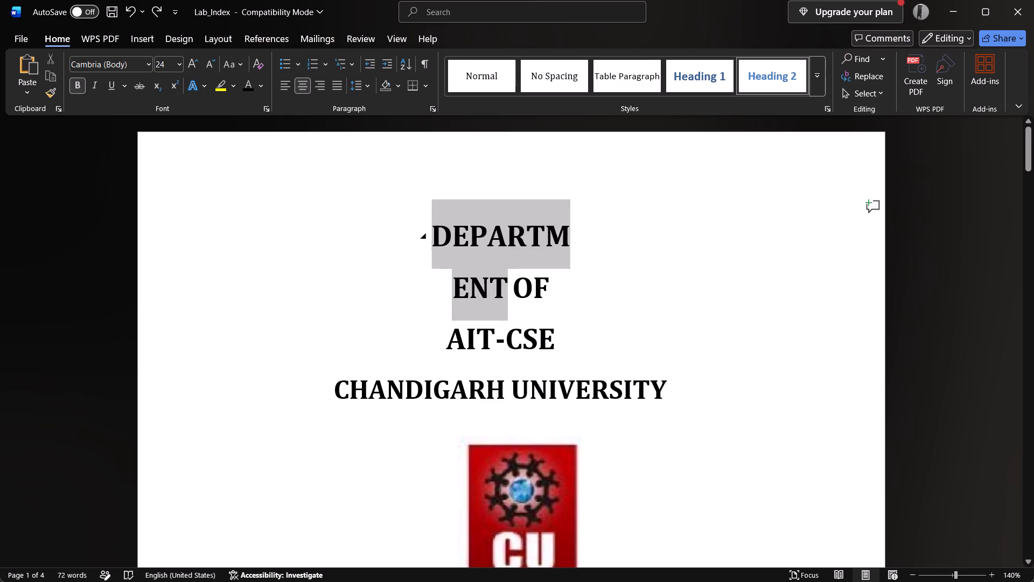
drag(429, 238, 429, 238)
click(278, 84)
click(534, 279)
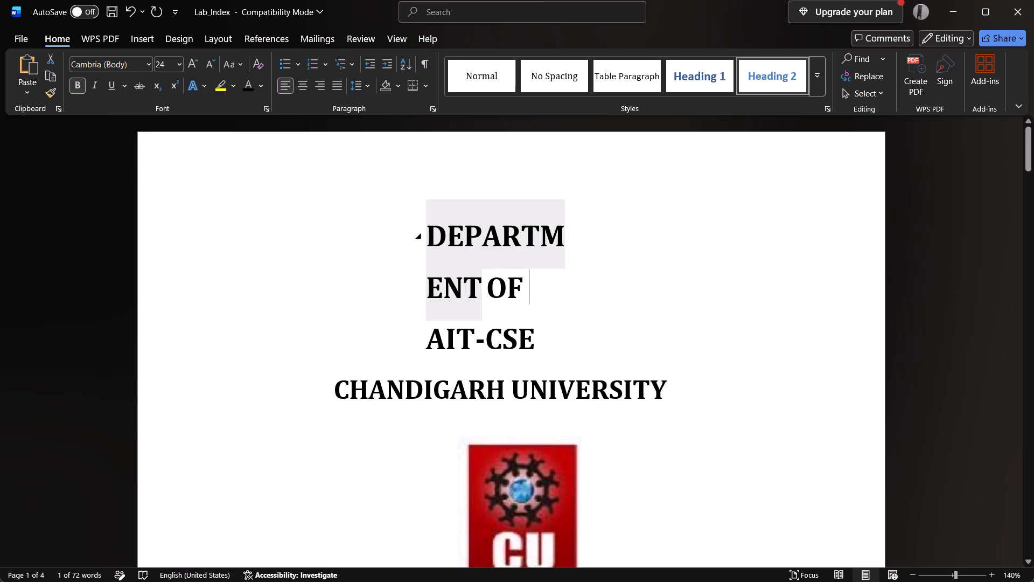
Set the font size of the "Practical File" heading on the cover page to 20.
scroll(548, 323, down, 8)
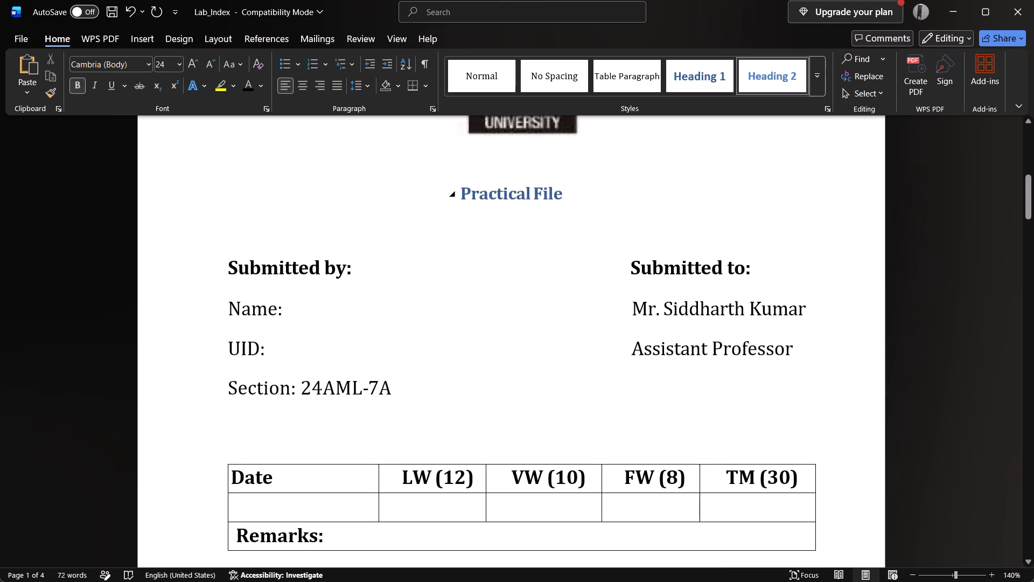
drag(571, 192, 439, 193)
click(171, 63)
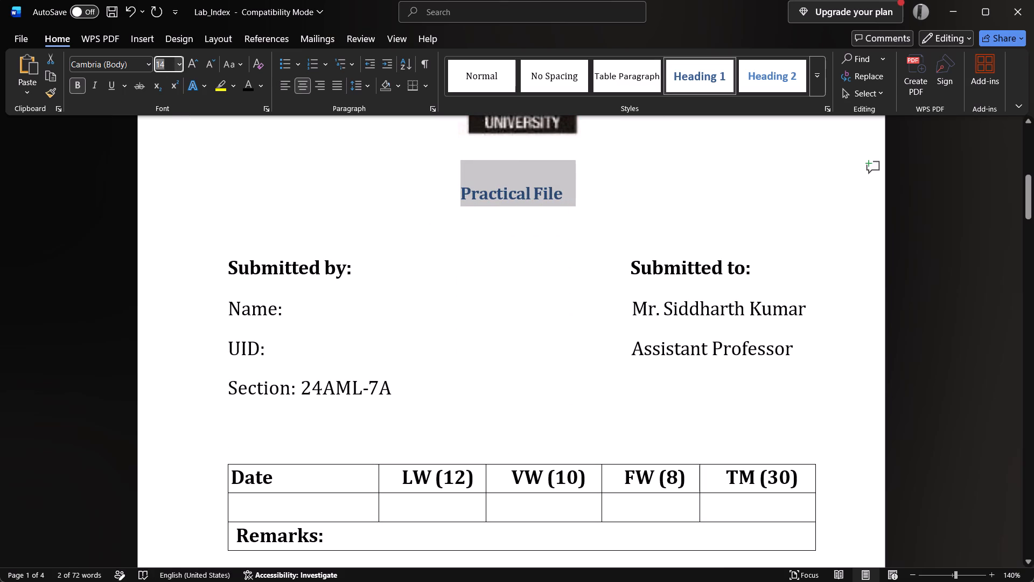
click(178, 61)
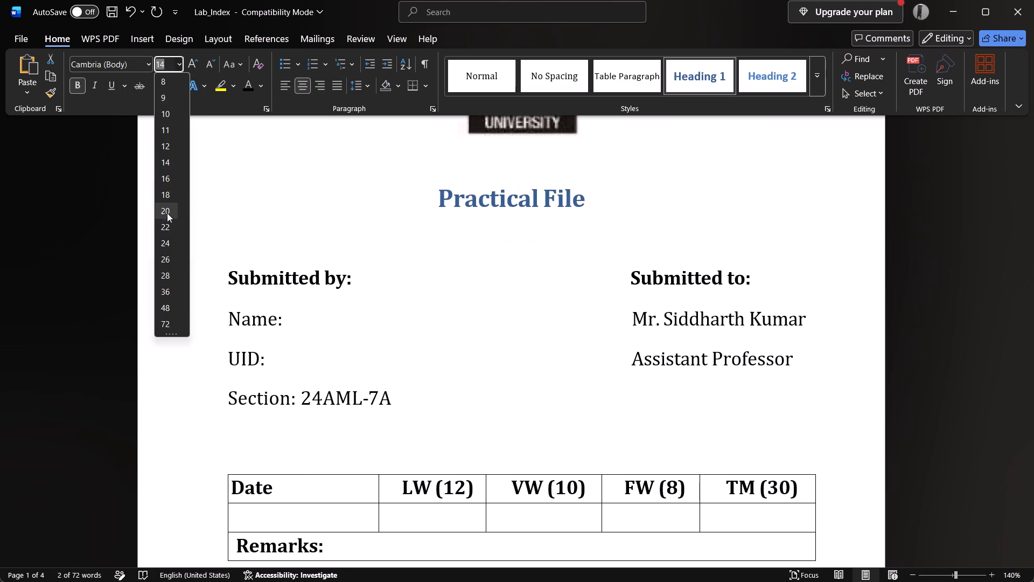
click(167, 216)
click(397, 171)
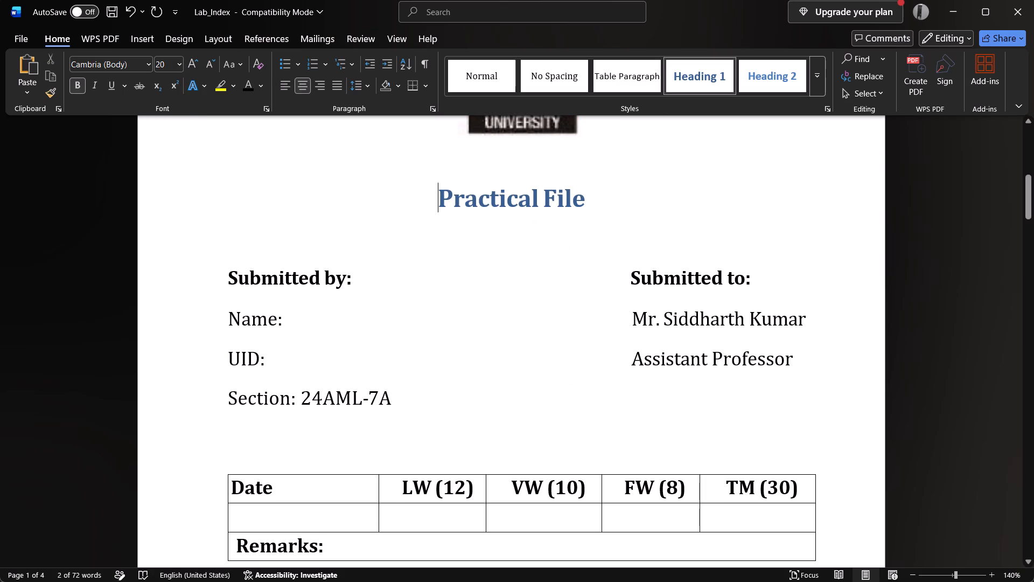
Change the font colour of the "Practical File" heading to black.
drag(617, 202, 393, 188)
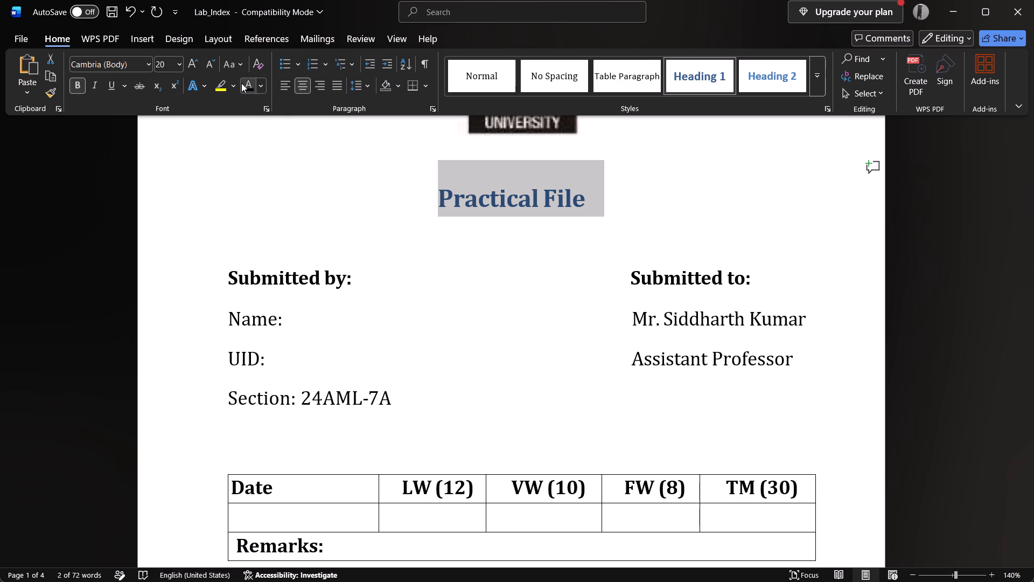
click(241, 83)
click(362, 186)
Delete the whole marks table with the Date, LW, VW, FW, TM and Remarks cells from the cover page.
scroll(368, 211, down, 2)
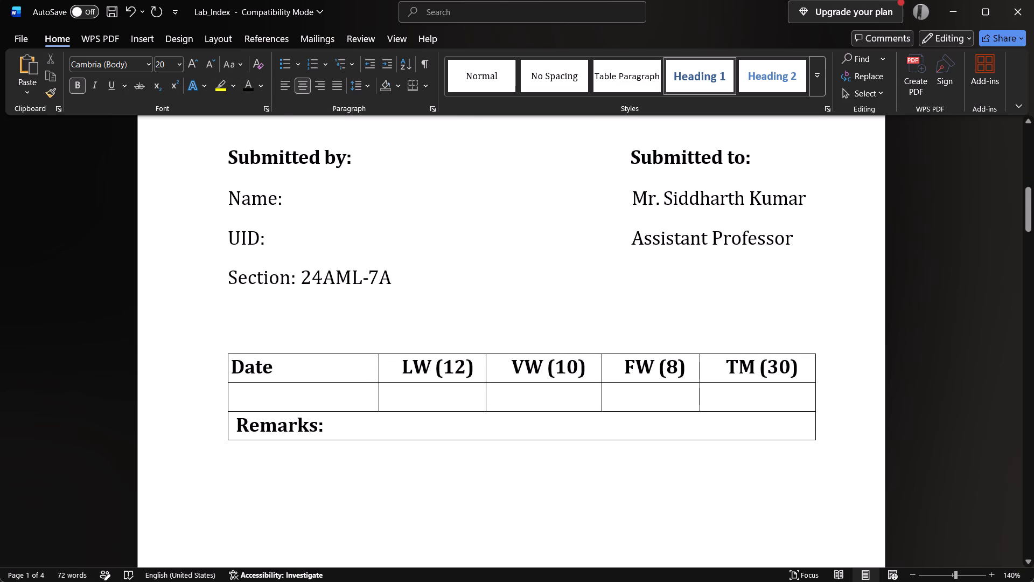
click(226, 347)
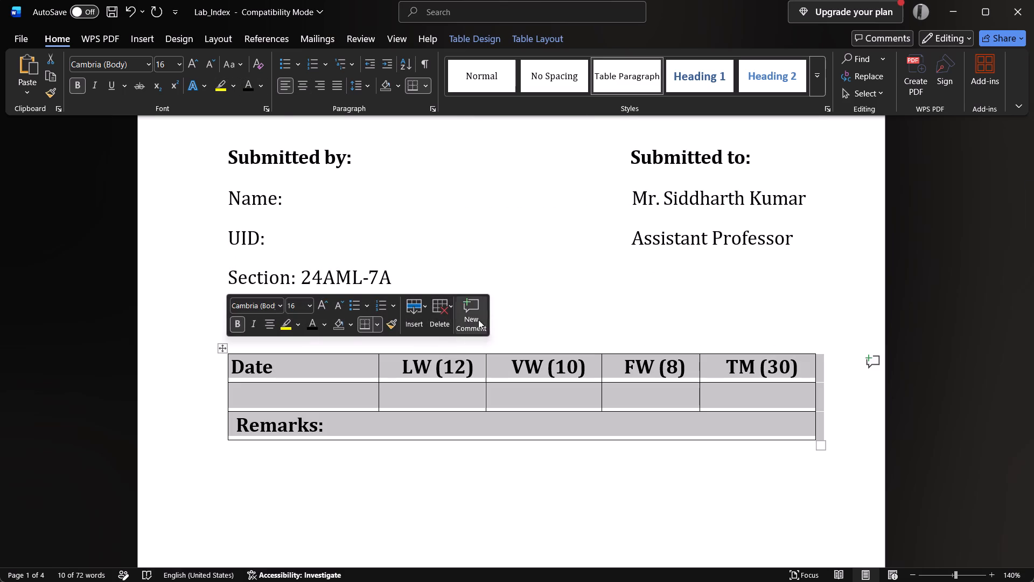
click(445, 308)
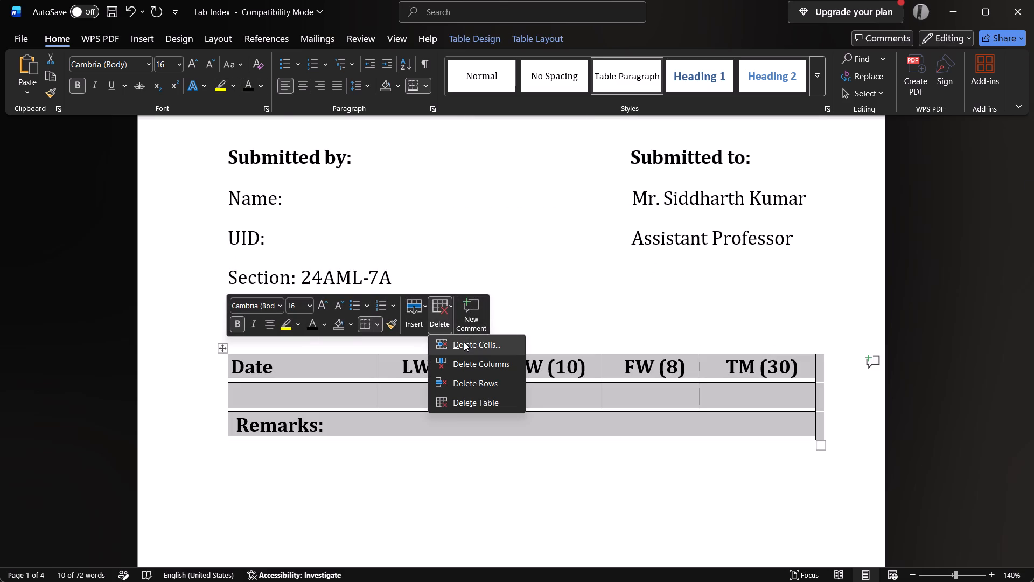
click(491, 400)
click(510, 361)
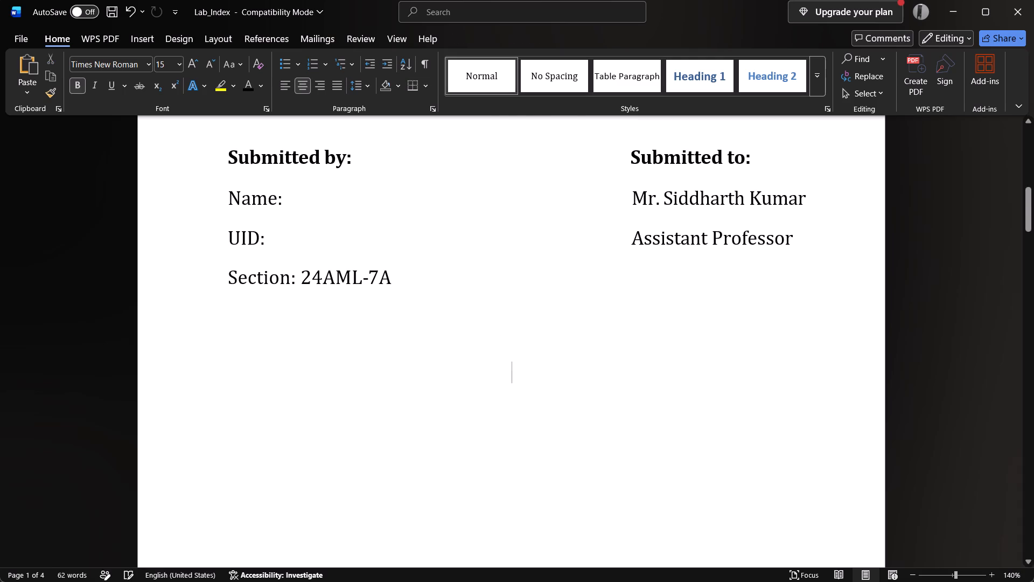
Delete the teacher's name and the "Assistant Professor" line under "Submitted to:" on the cover page.
scroll(616, 330, up, 3)
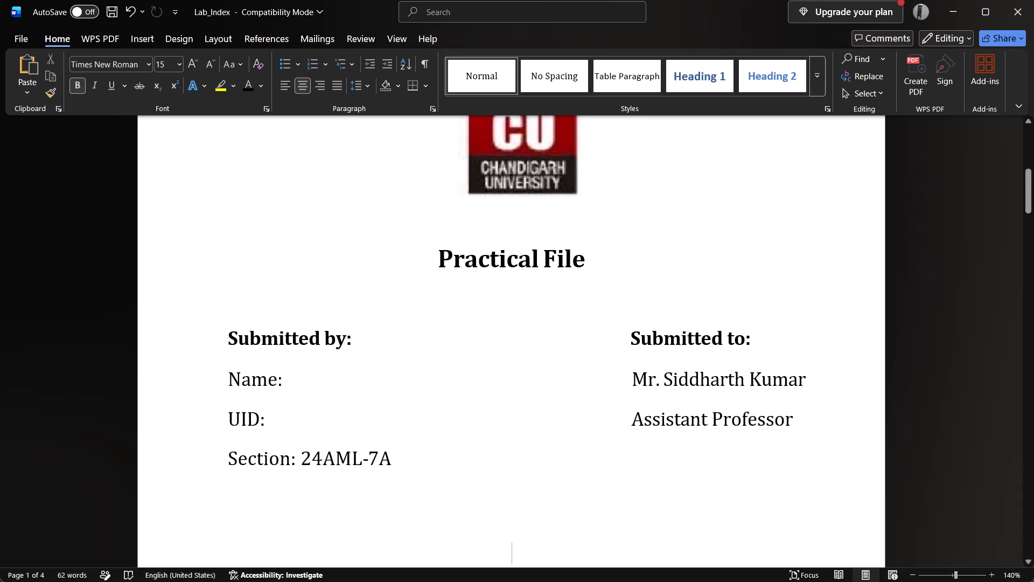
click(820, 387)
drag(800, 424, 632, 384)
click(793, 397)
drag(798, 422, 651, 422)
key(BackSpace)
drag(831, 376, 632, 384)
key(BackSpace)
click(627, 274)
Insert five blank lines between the "Practical File" heading and the "Submitted by:" line.
click(317, 302)
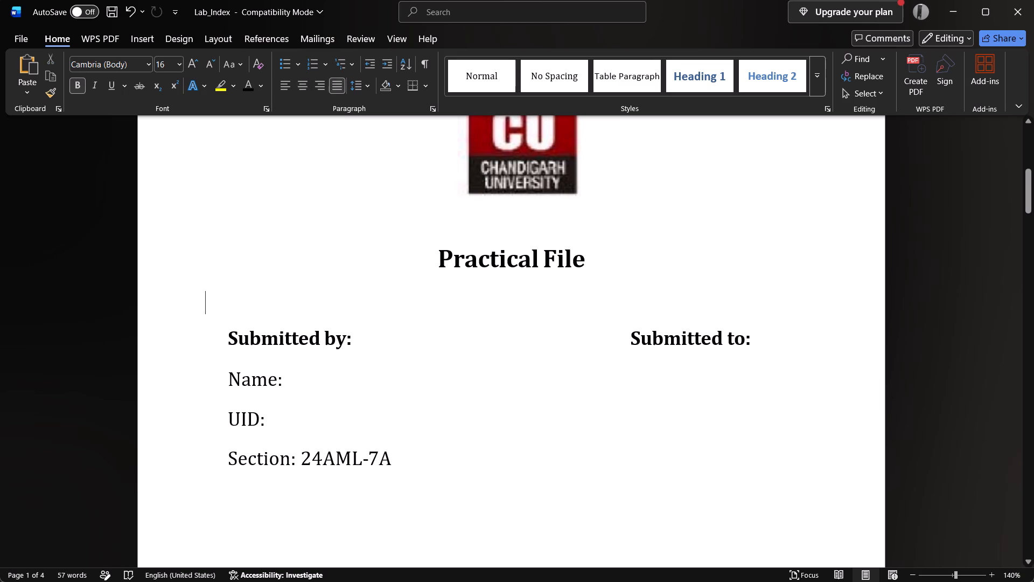
key(Return)
key(Return)
scroll(317, 302, down, 4)
key(Return)
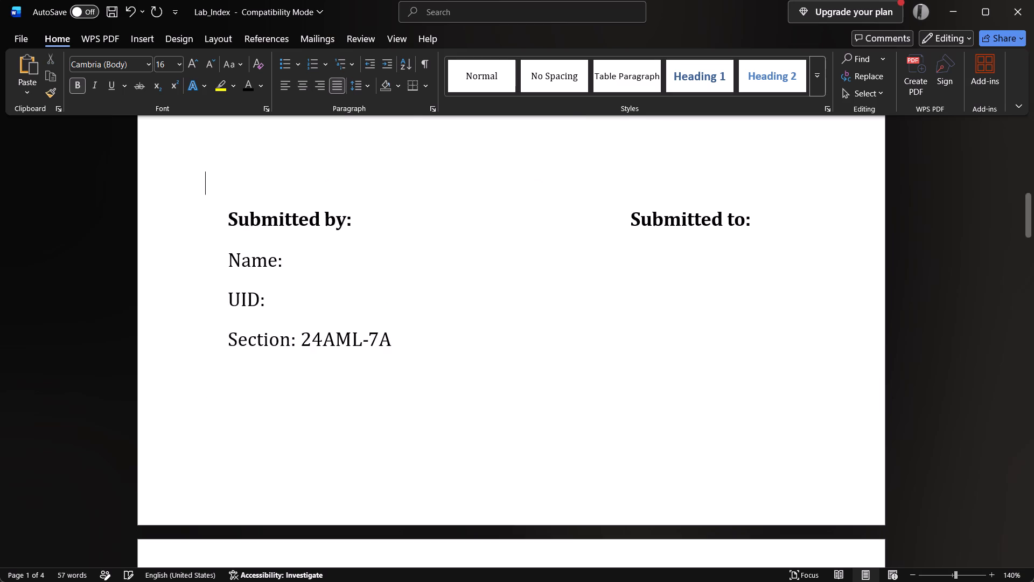
key(Return)
key(Return)
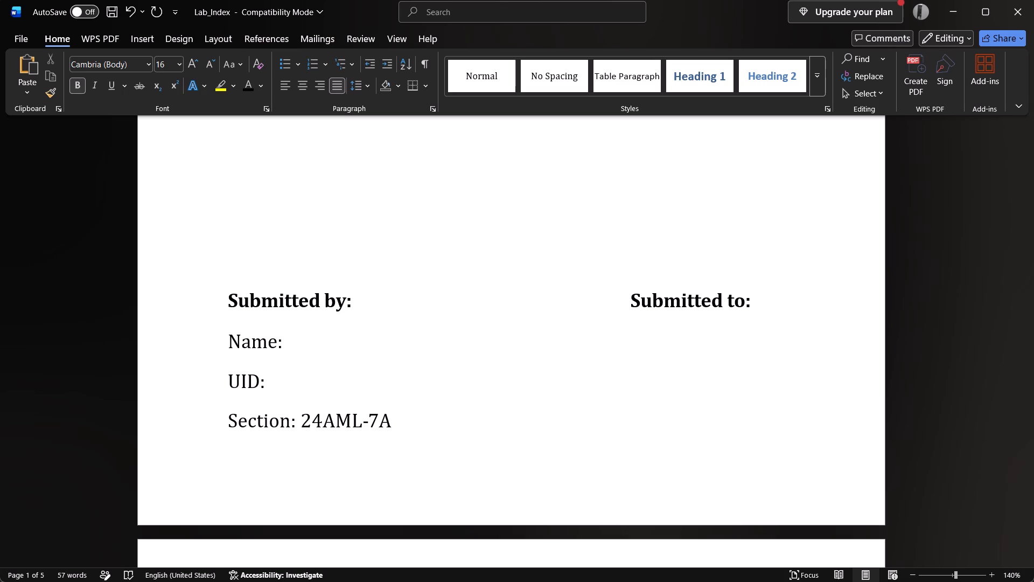
key(BackSpace)
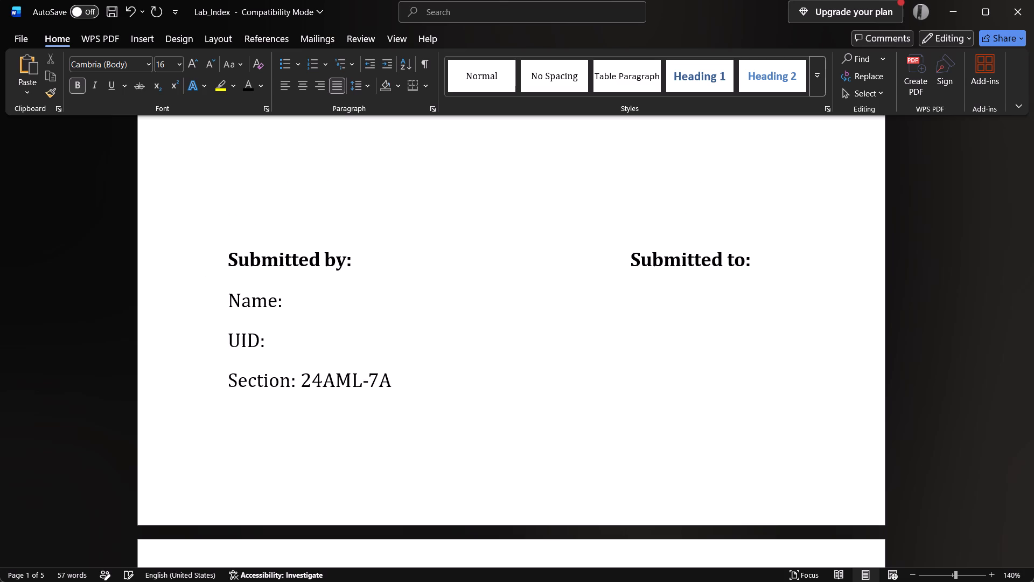
key(Return)
Insert two blank lines above the "DEPARTMENT OF AIT-CSE" heading at the top of the cover page.
scroll(317, 302, up, 3)
scroll(320, 301, down, 2)
scroll(322, 301, up, 4)
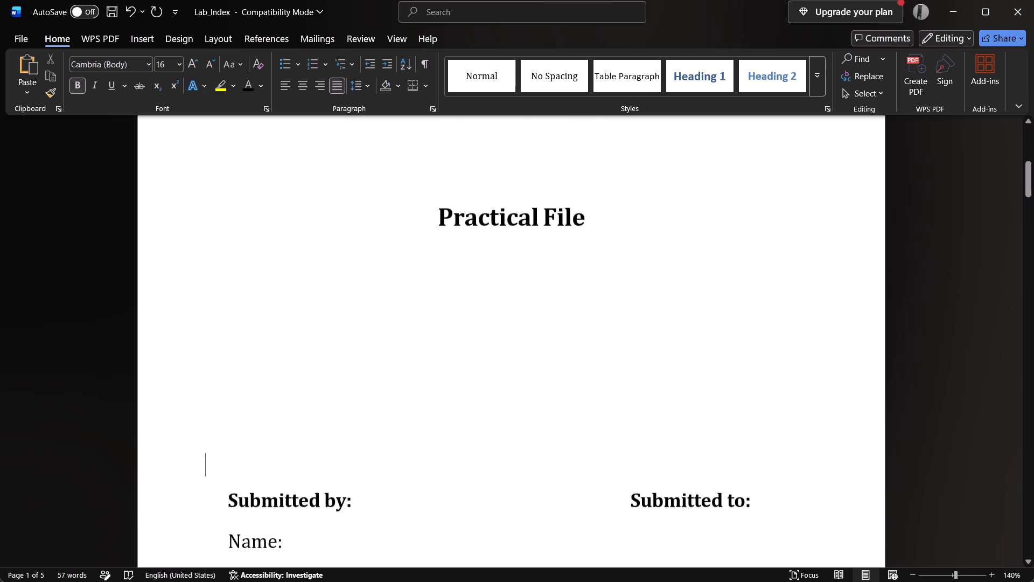
scroll(323, 301, up, 6)
click(377, 196)
key(Return)
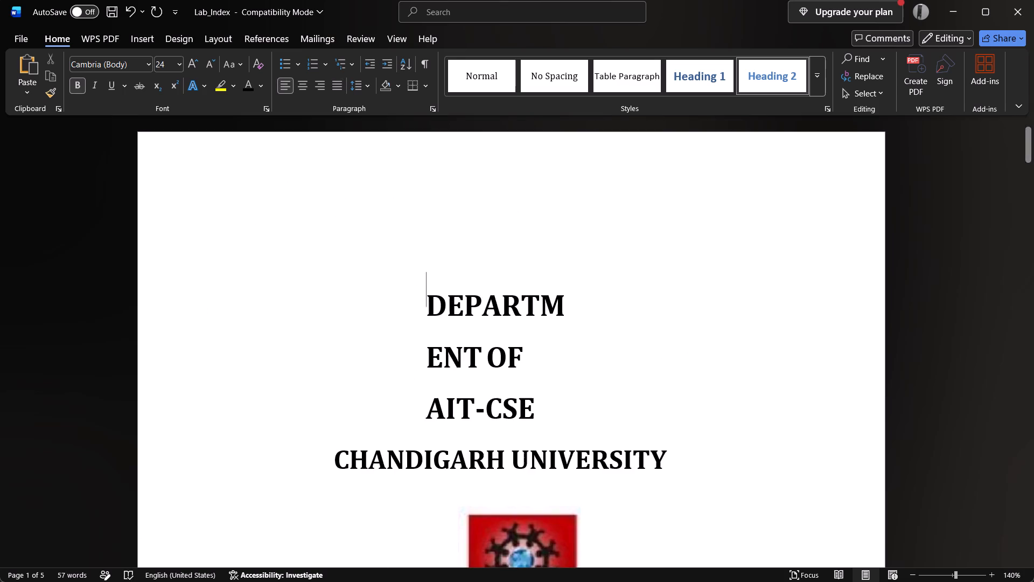
key(Return)
Remove three blank lines above "Submitted by:" so the Name, UID and Section lines fit on the cover page.
scroll(399, 199, down, 14)
click(398, 221)
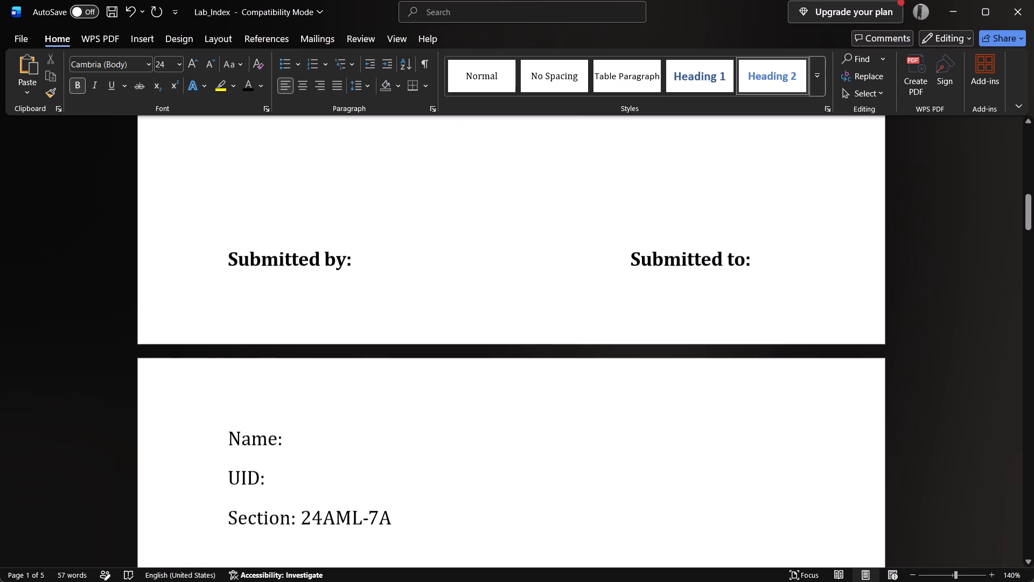
key(BackSpace)
key(BackSpace)
key(BackSpace)
scroll(398, 221, up, 3)
key(BackSpace)
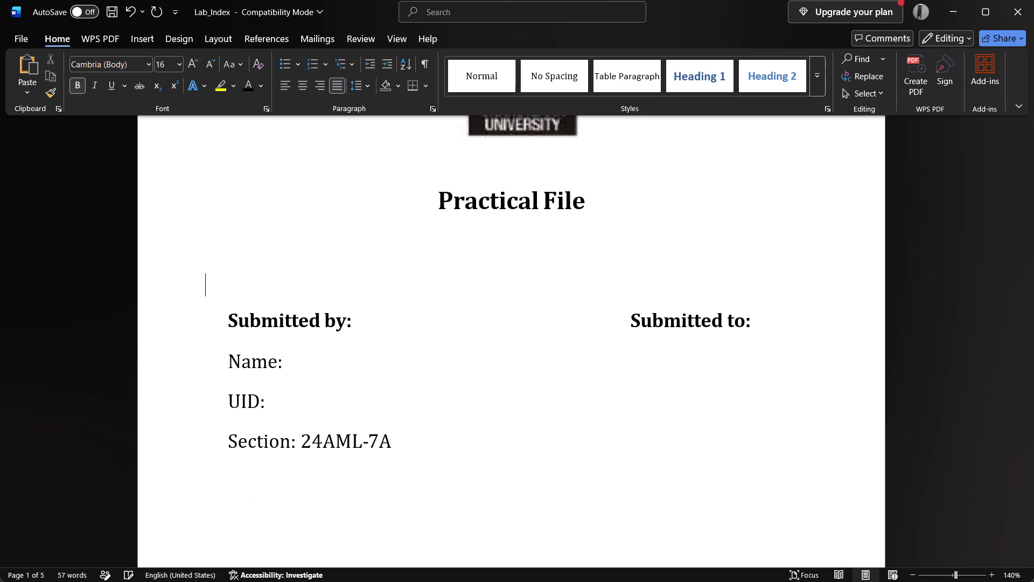
key(Return)
Delete the blank lines between the cover page content and the first "LAB INDEX" heading to remove the empty page.
scroll(398, 221, down, 20)
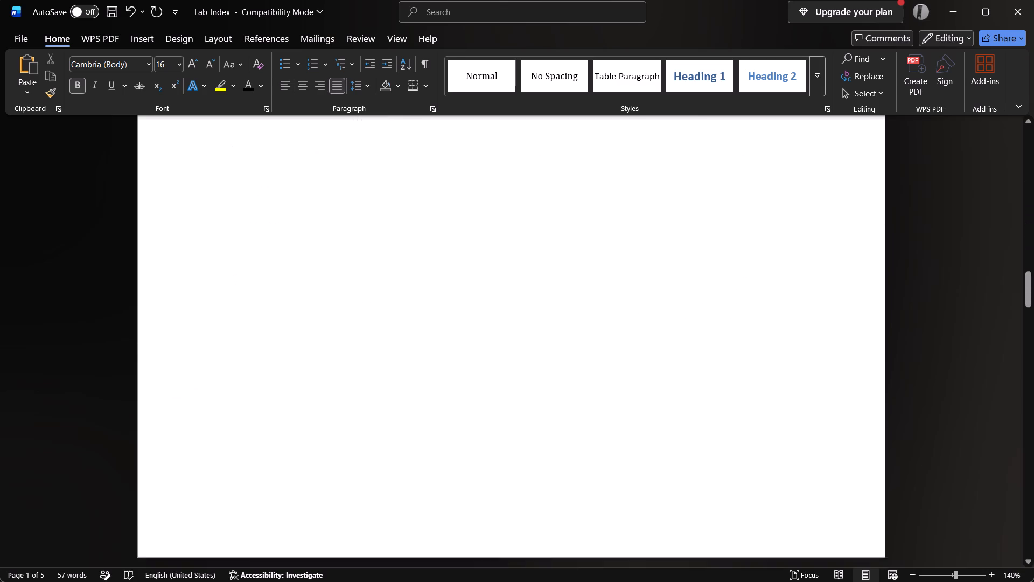
scroll(398, 224, down, 4)
scroll(398, 224, up, 11)
scroll(400, 228, down, 6)
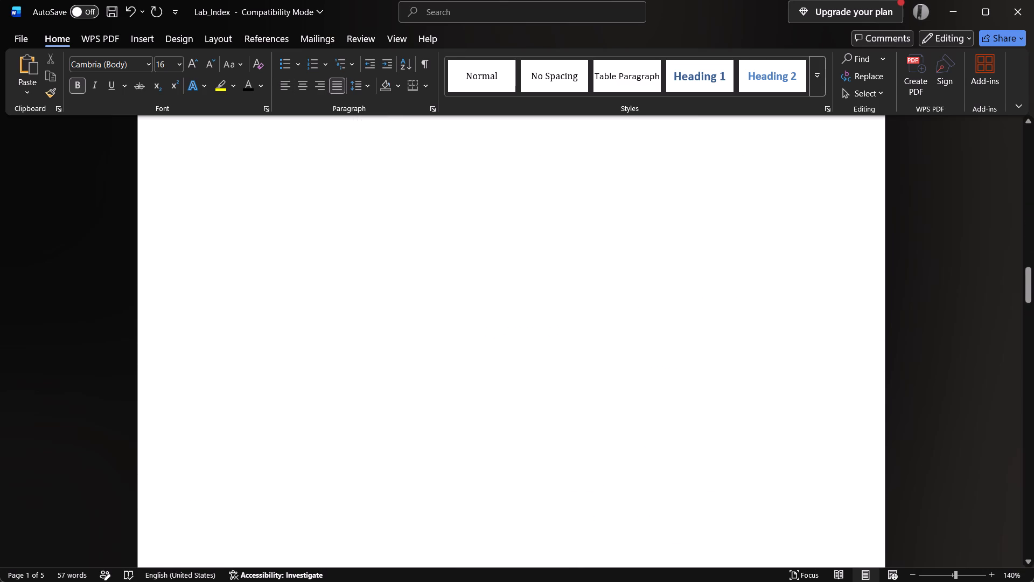
scroll(400, 228, down, 20)
scroll(400, 228, down, 4)
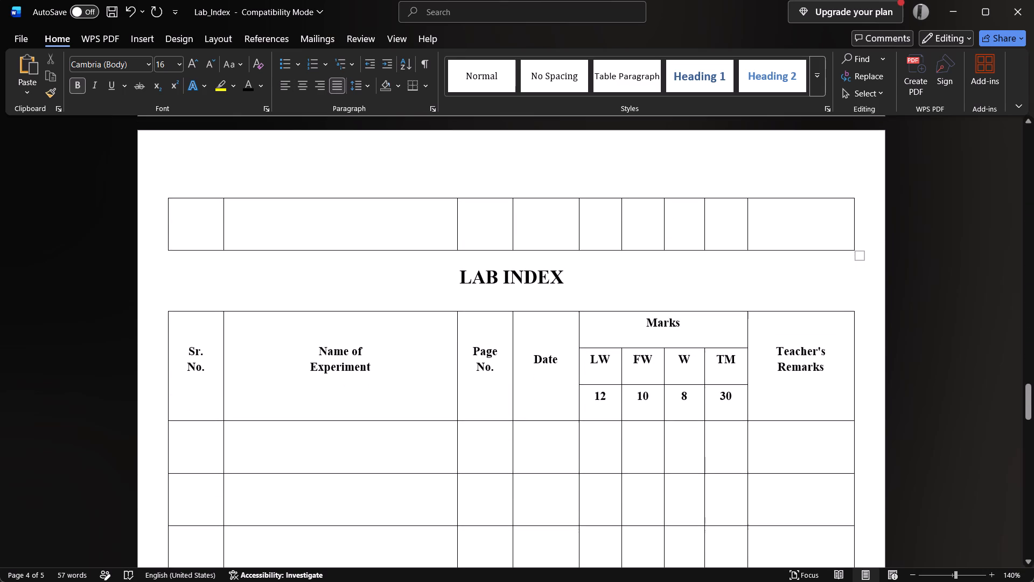
scroll(400, 228, up, 20)
scroll(400, 228, up, 3)
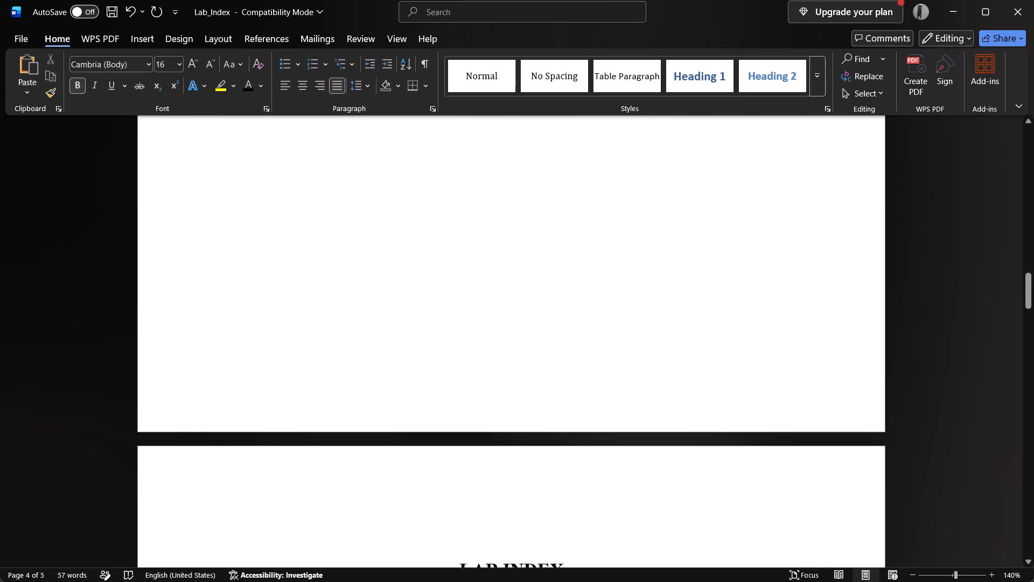
click(277, 503)
key(BackSpace)
scroll(434, 408, down, 20)
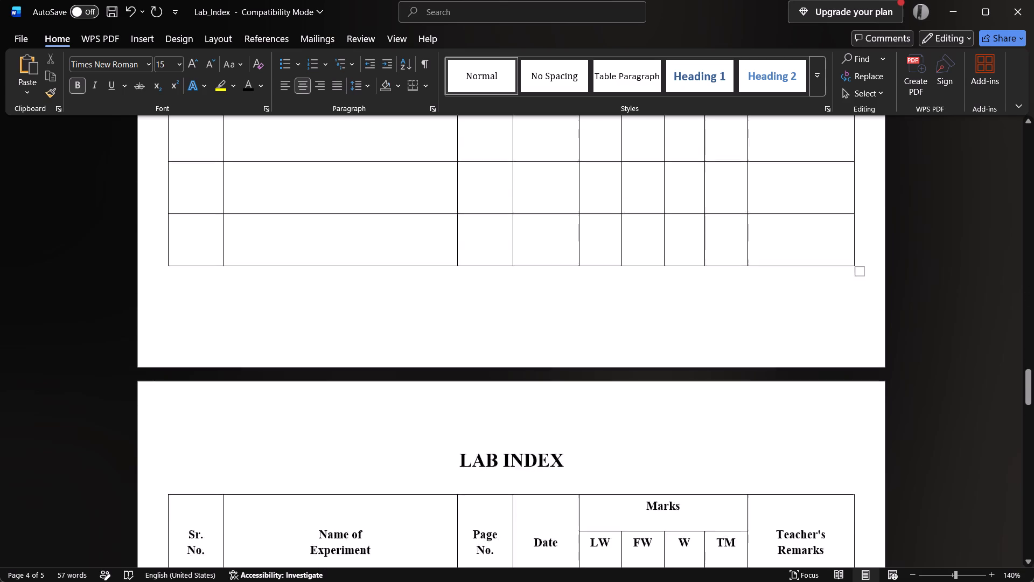
scroll(445, 396, down, 4)
scroll(445, 396, up, 20)
scroll(445, 396, up, 11)
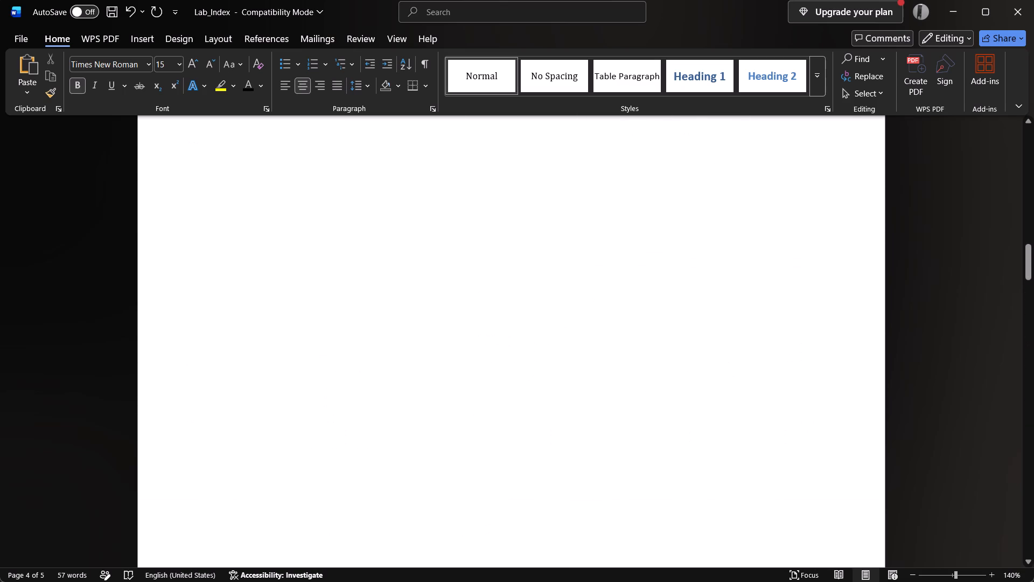
scroll(457, 388, up, 4)
key(BackSpace)
key(BackSpace)
key(BackSpace)
key(BackSpace)
scroll(457, 388, down, 5)
key(BackSpace)
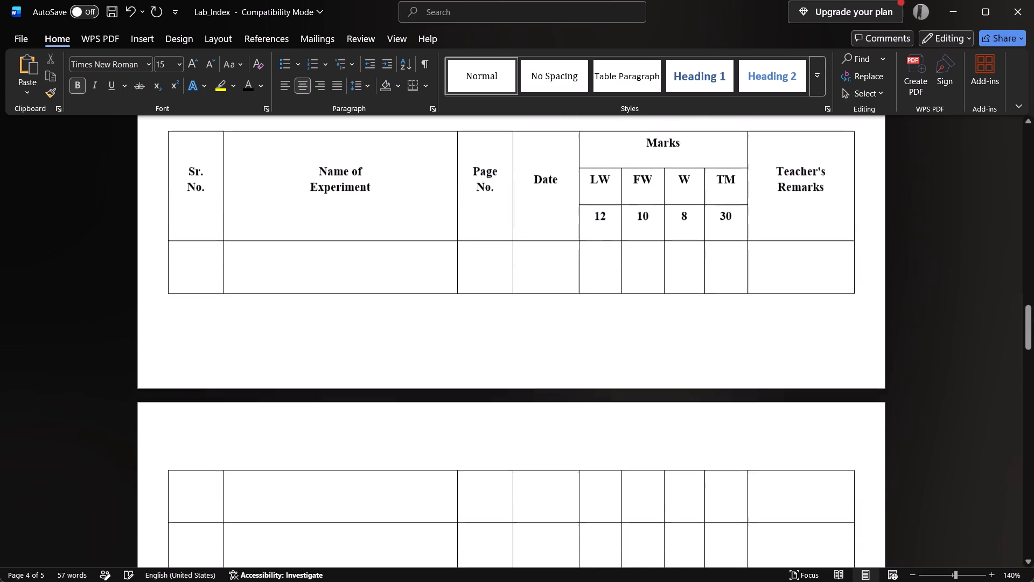
scroll(457, 388, up, 9)
key(BackSpace)
key(BackSpace)
key(BackSpace)
key(BackSpace)
key(BackSpace)
scroll(457, 388, up, 5)
key(BackSpace)
key(BackSpace)
key(BackSpace)
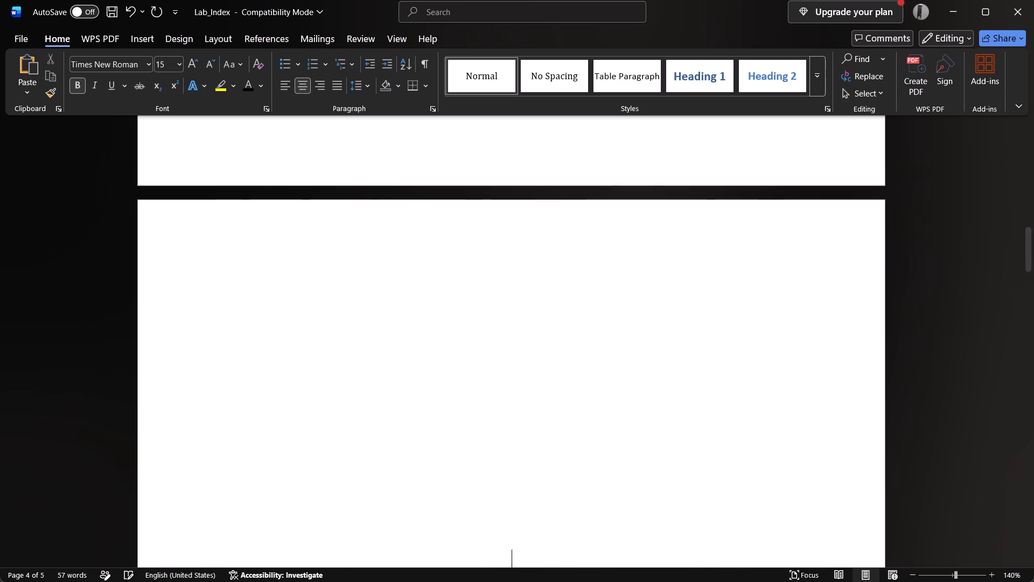
key(BackSpace)
key(BackSpace)
key(BackSpace)
key(BackSpace)
key(BackSpace)
key(BackSpace)
key(BackSpace)
key(BackSpace)
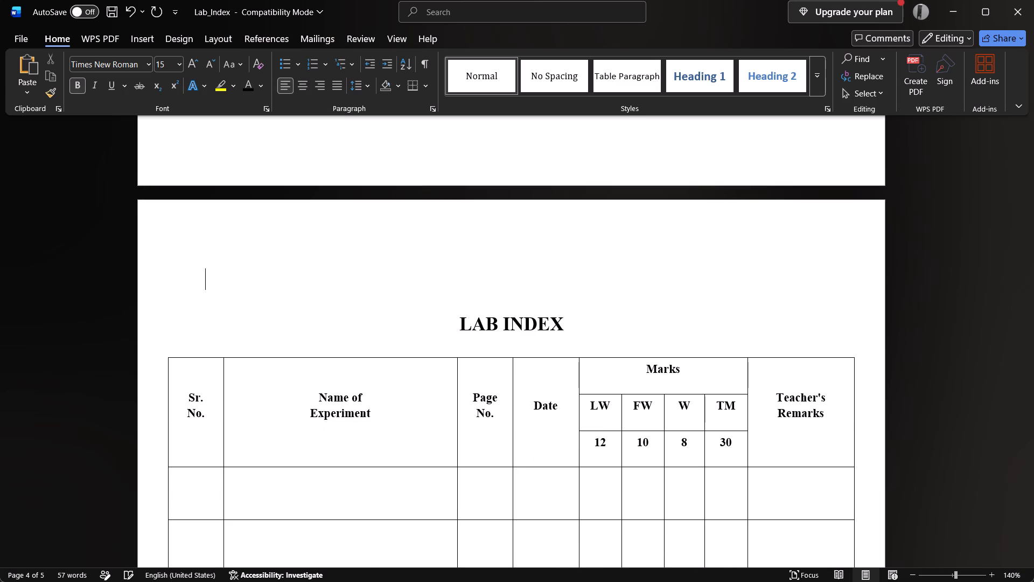
scroll(457, 388, down, 19)
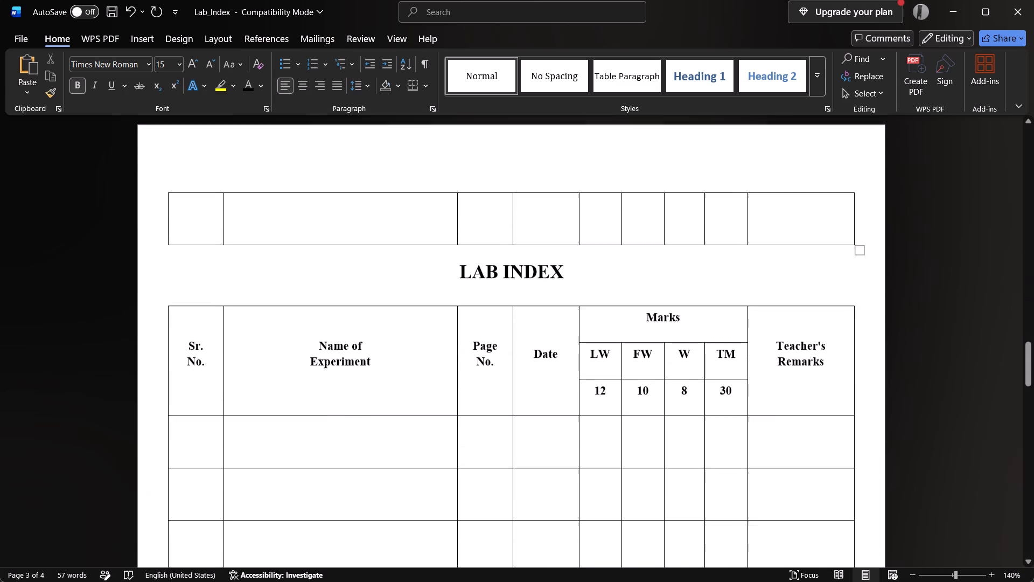
key(BackSpace)
Look through the index table pages and back to the cover page to check the page layout.
scroll(457, 387, down, 13)
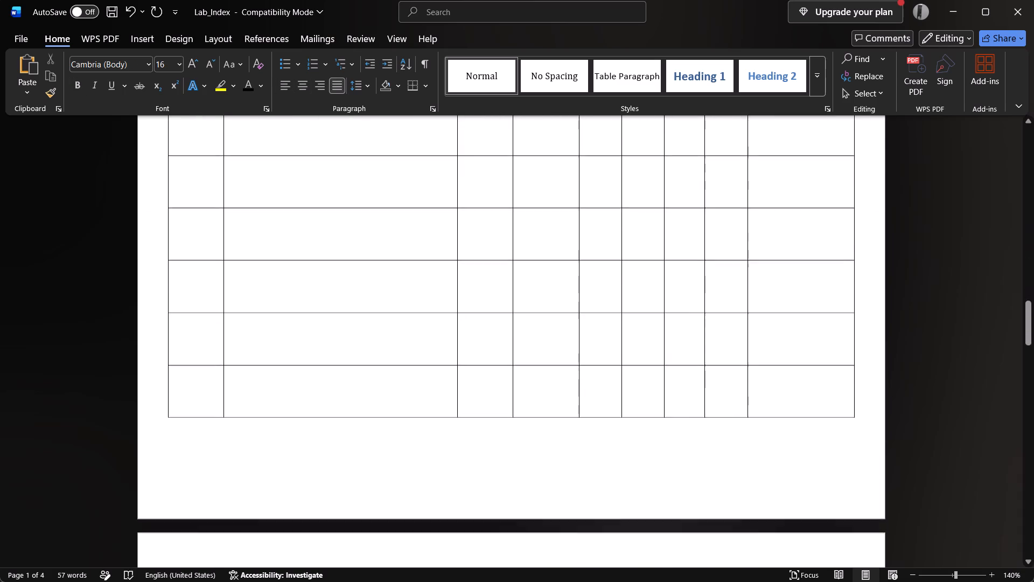
scroll(457, 387, down, 5)
scroll(457, 387, up, 4)
scroll(457, 387, down, 20)
scroll(457, 387, down, 4)
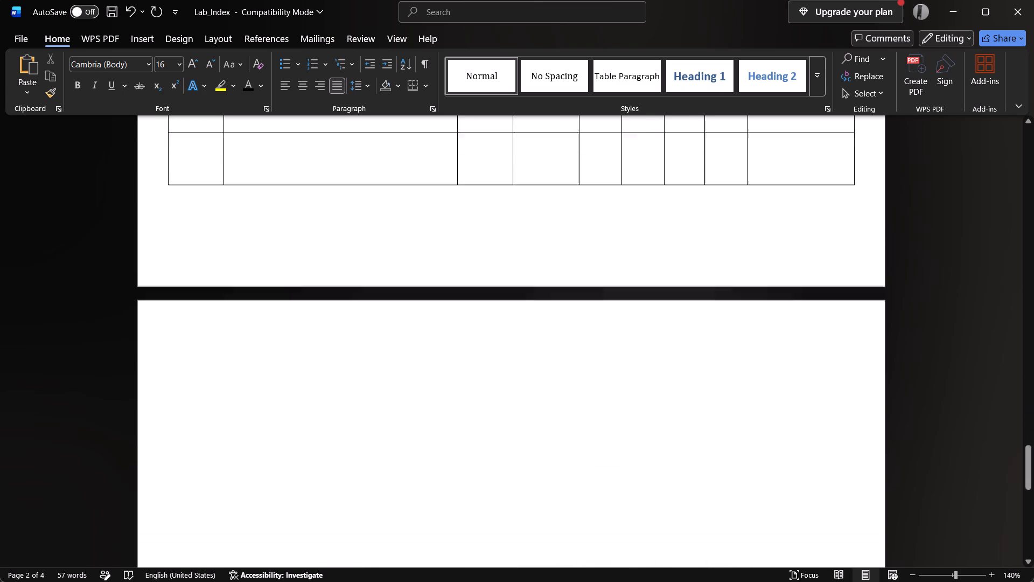
scroll(457, 387, down, 7)
scroll(463, 387, up, 19)
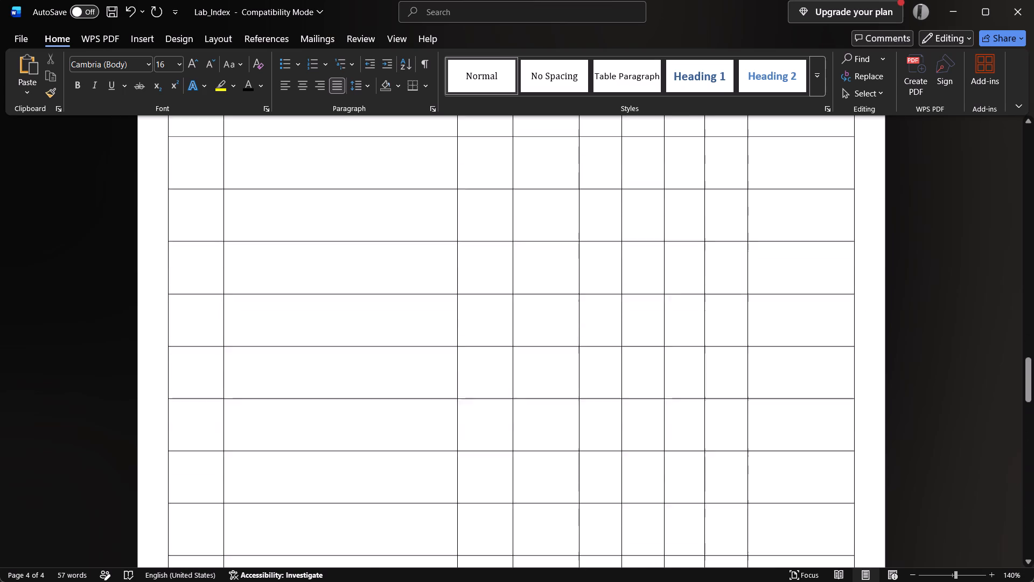
scroll(463, 387, up, 20)
scroll(463, 387, up, 14)
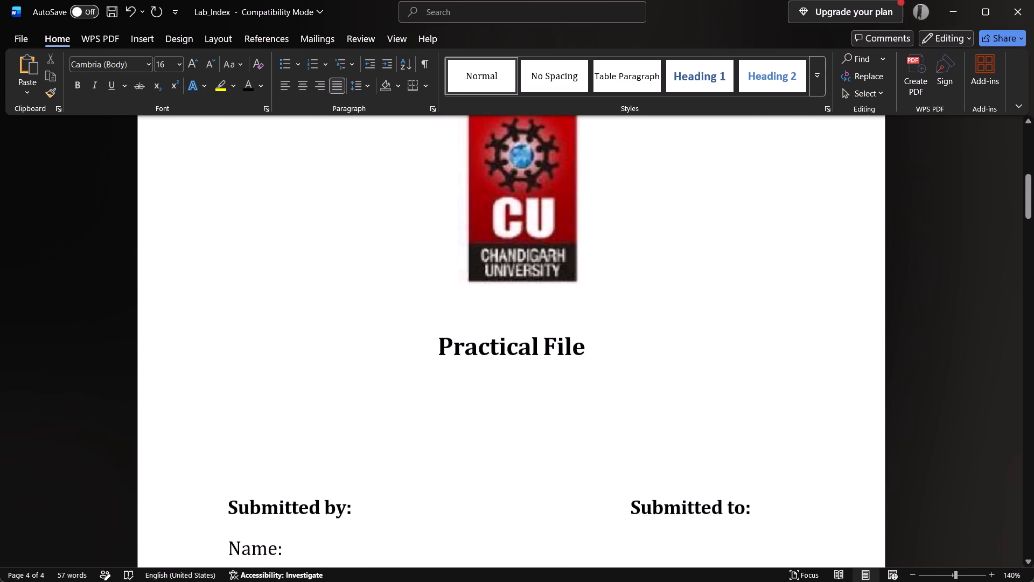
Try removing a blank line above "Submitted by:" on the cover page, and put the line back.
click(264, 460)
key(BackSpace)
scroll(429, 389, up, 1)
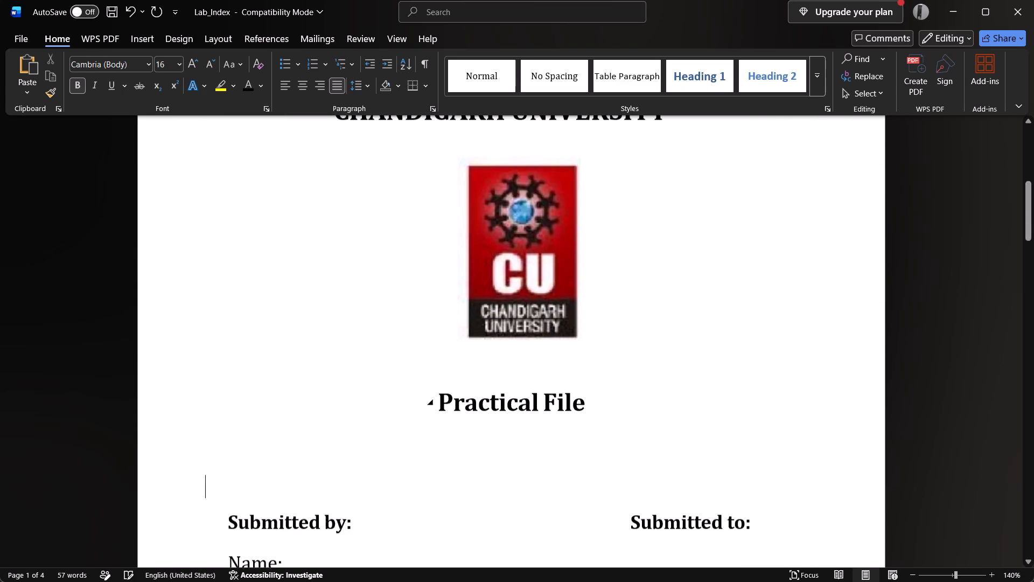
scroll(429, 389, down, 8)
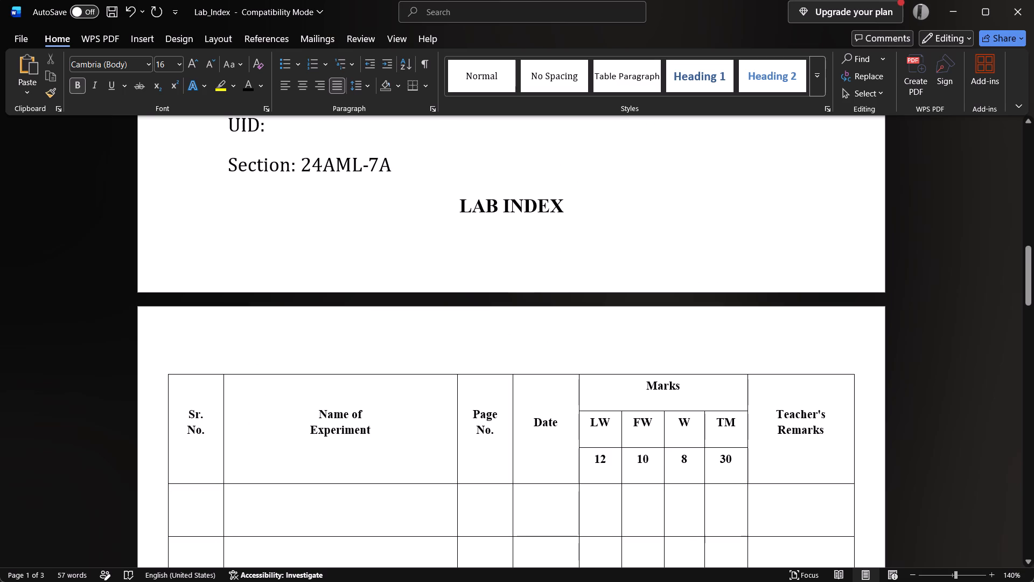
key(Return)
Delete the word DEPARTMENT from the "DEPARTMENT OF AIT-CSE" heading at the top of the cover page.
scroll(487, 317, up, 2)
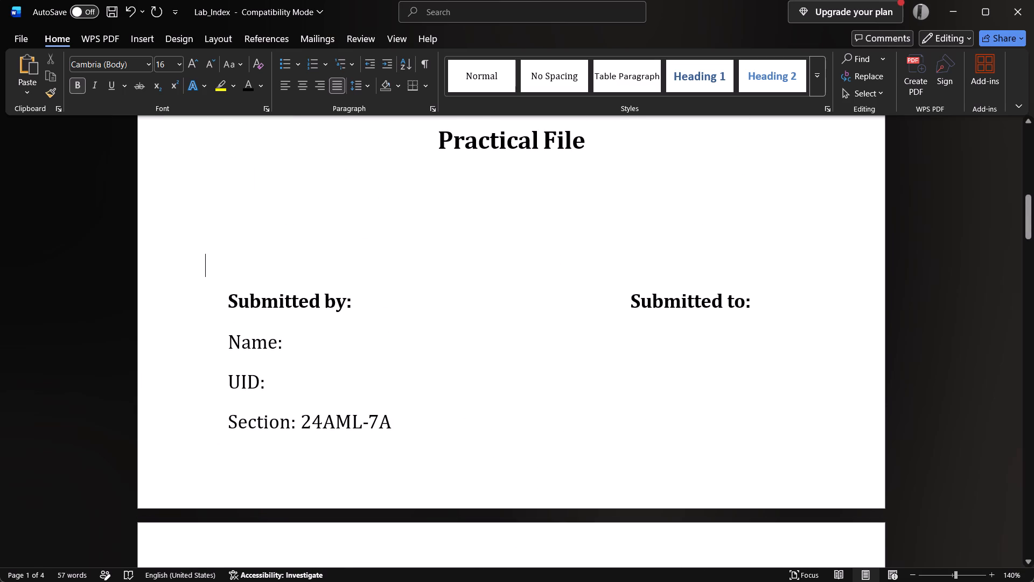
scroll(662, 277, up, 2)
click(636, 256)
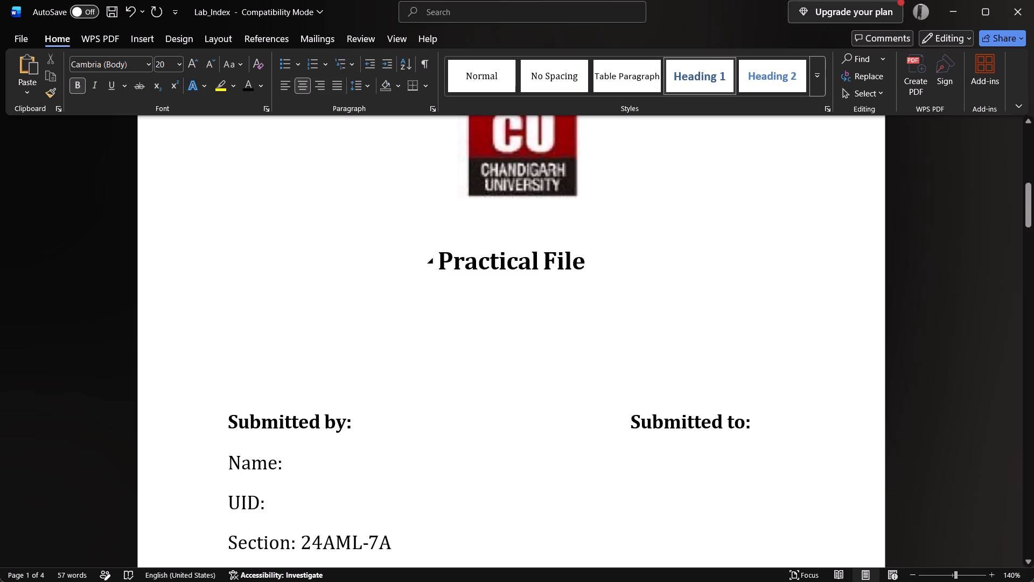
scroll(641, 254, up, 3)
scroll(551, 254, up, 4)
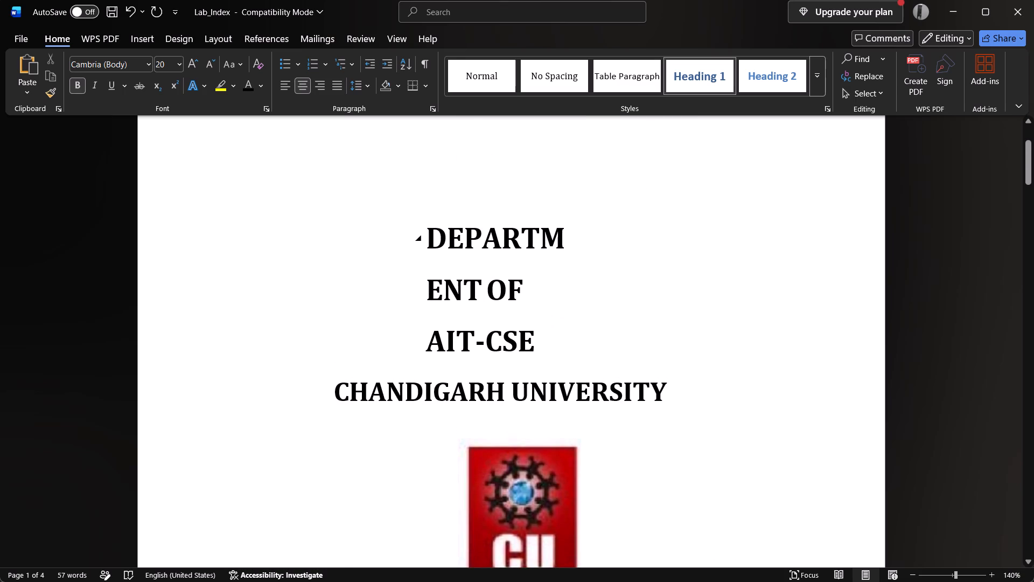
click(579, 226)
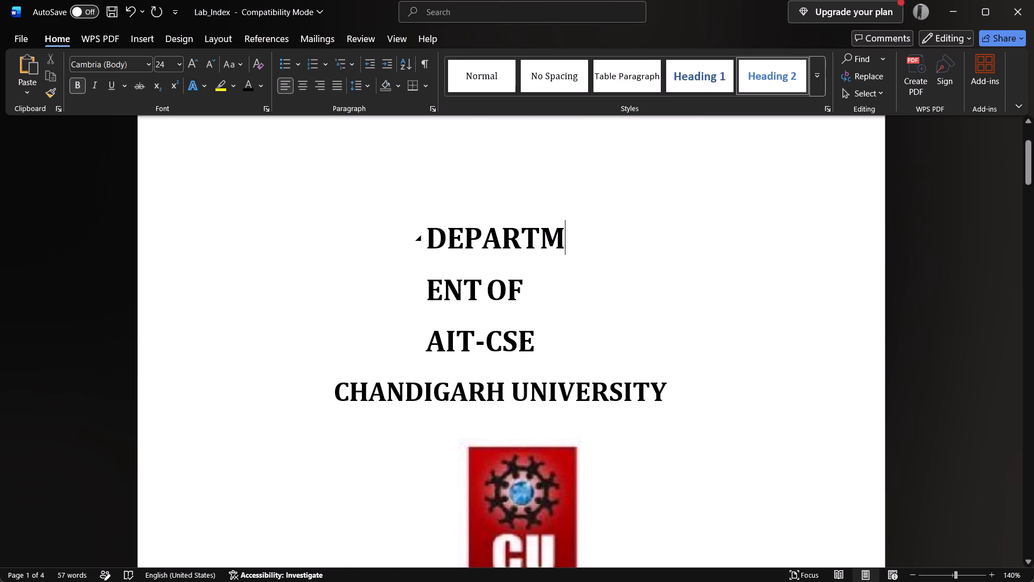
key(e)
key(BackSpace)
drag(485, 286, 417, 226)
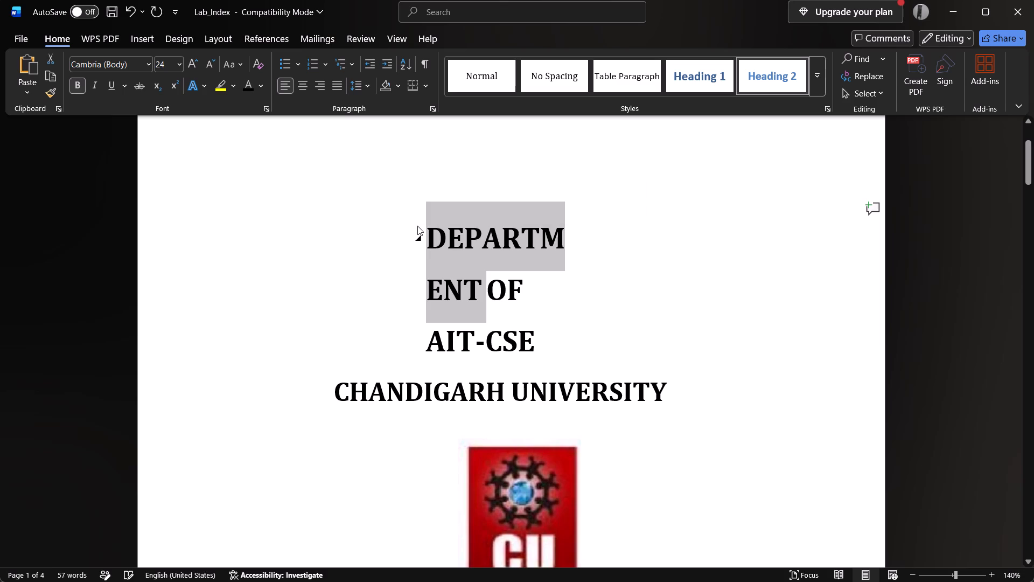
key(shift+x)
key(BackSpace)
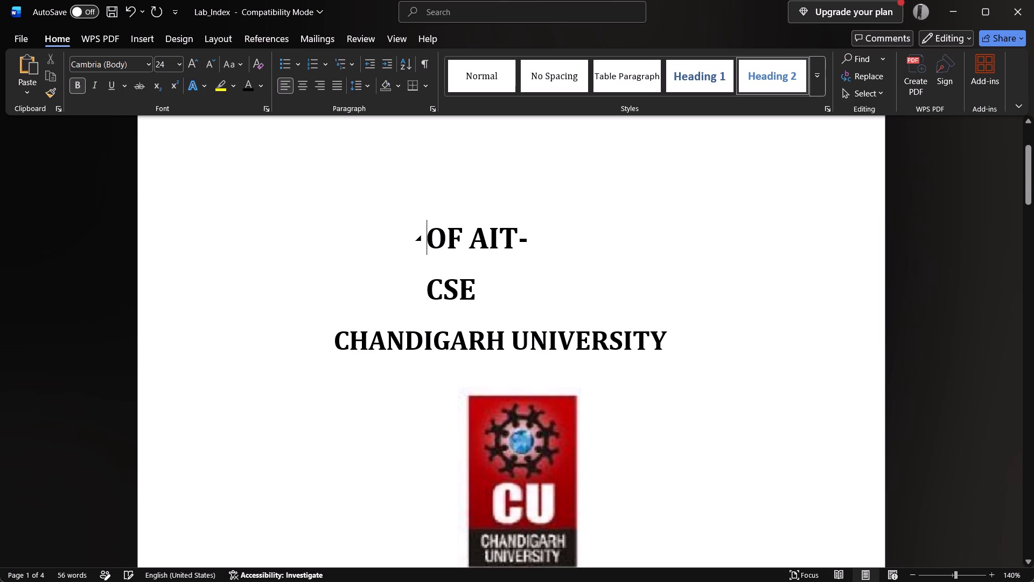
Move "AIT-CSE" onto its own line below "OF" in the cover heading.
click(473, 235)
key(Return)
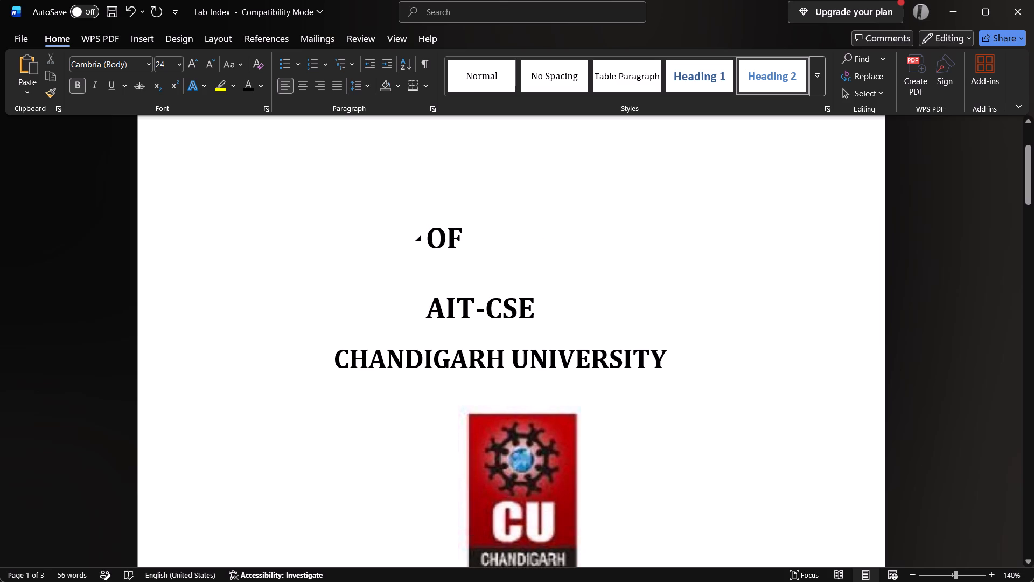
Try centre and right alignment on the "OF" line of the cover heading, and set it to justified.
click(435, 240)
drag(483, 238, 423, 242)
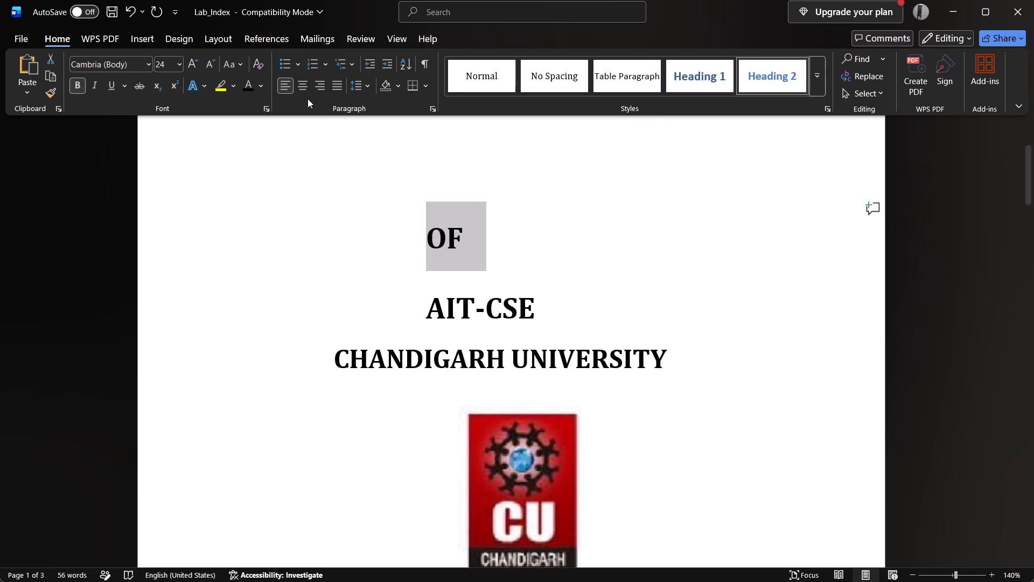
click(300, 88)
click(435, 154)
drag(537, 246, 470, 247)
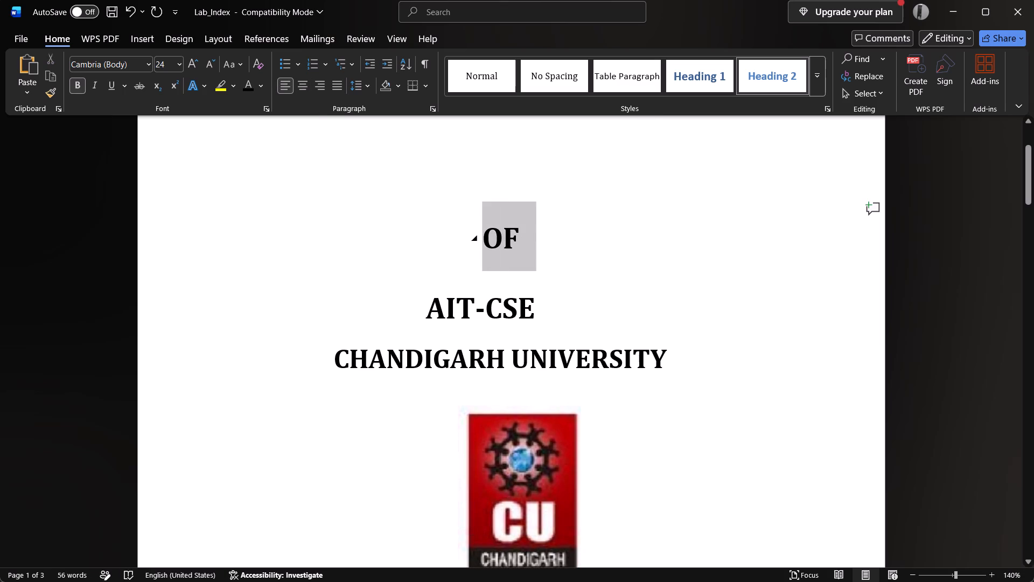
drag(470, 247, 469, 247)
click(319, 85)
click(343, 84)
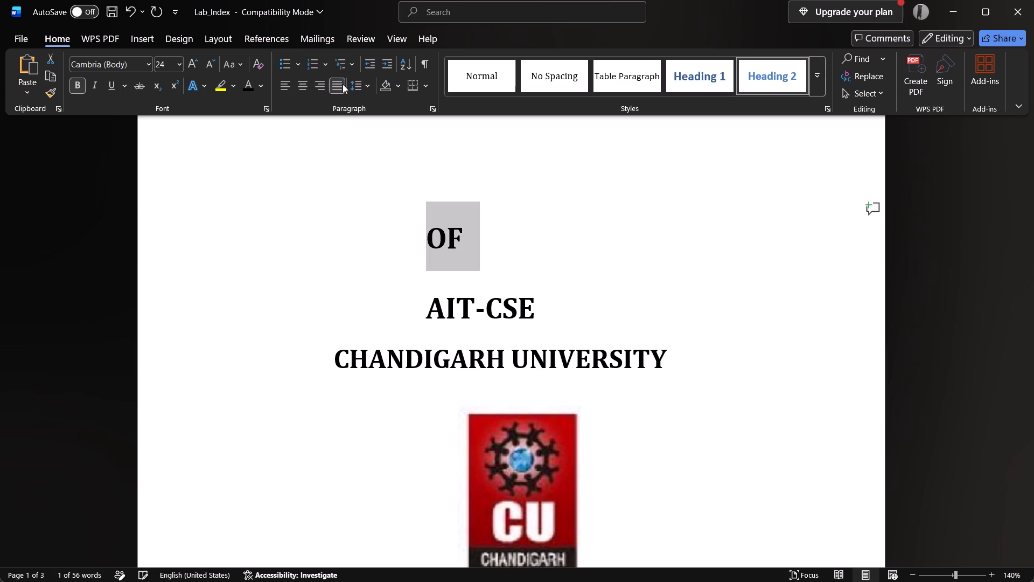
Shift "OF" toward the centre of the cover heading by inserting six spaces before it.
click(425, 257)
key(space)
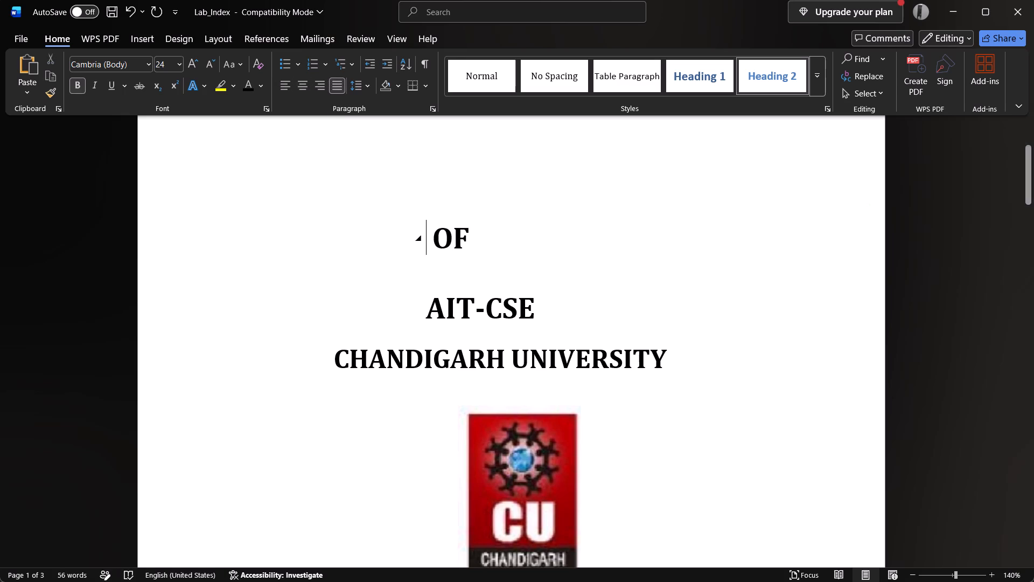
key(space)
key(space)
key(space)
key(space)
key(space)
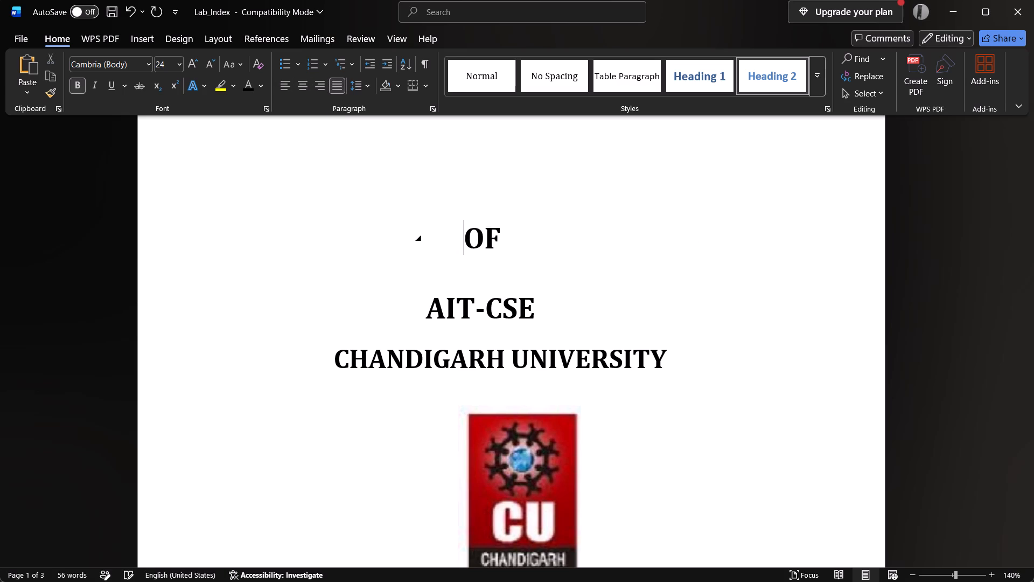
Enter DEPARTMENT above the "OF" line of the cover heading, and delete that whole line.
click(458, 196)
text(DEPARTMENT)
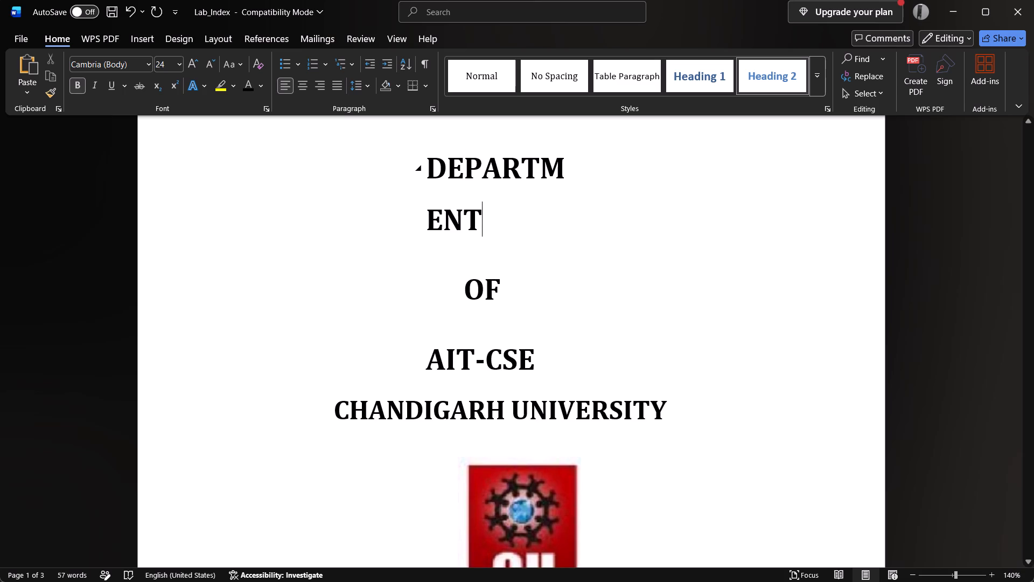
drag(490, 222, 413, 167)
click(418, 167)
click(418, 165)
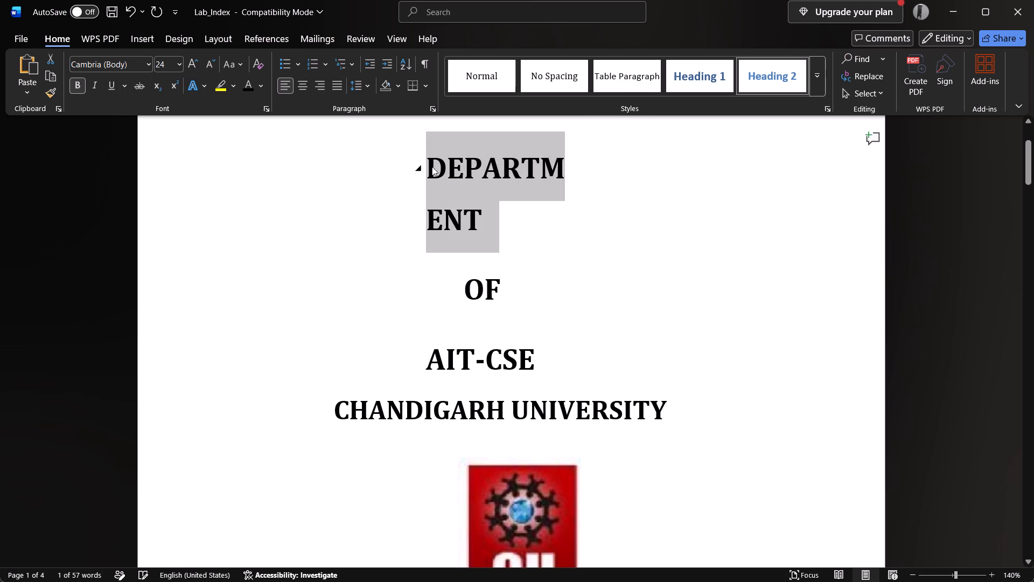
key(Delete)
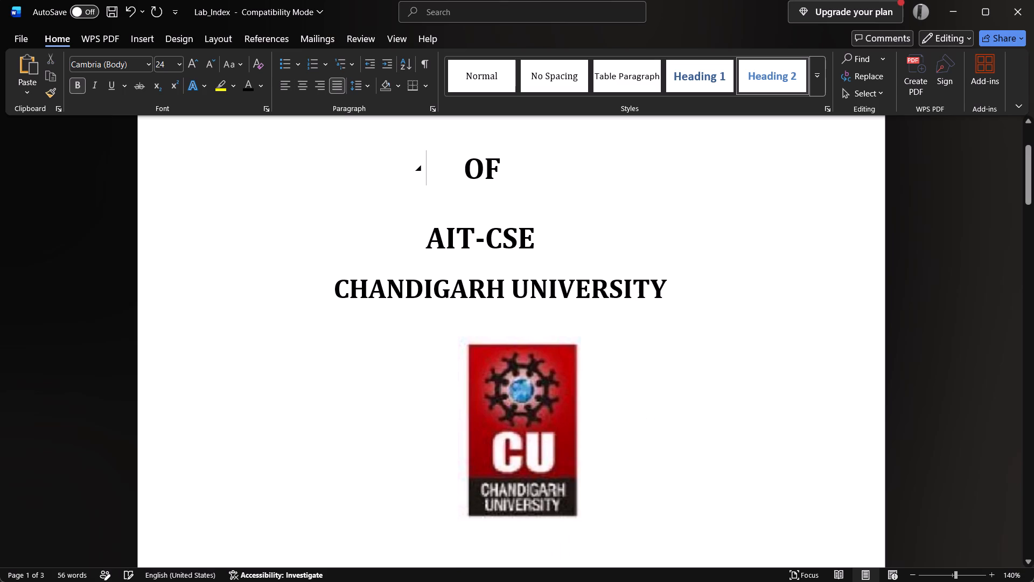
Enter DEPARTMENT on its own line above "OF" in the cover heading.
scroll(515, 162, up, 3)
key(Return)
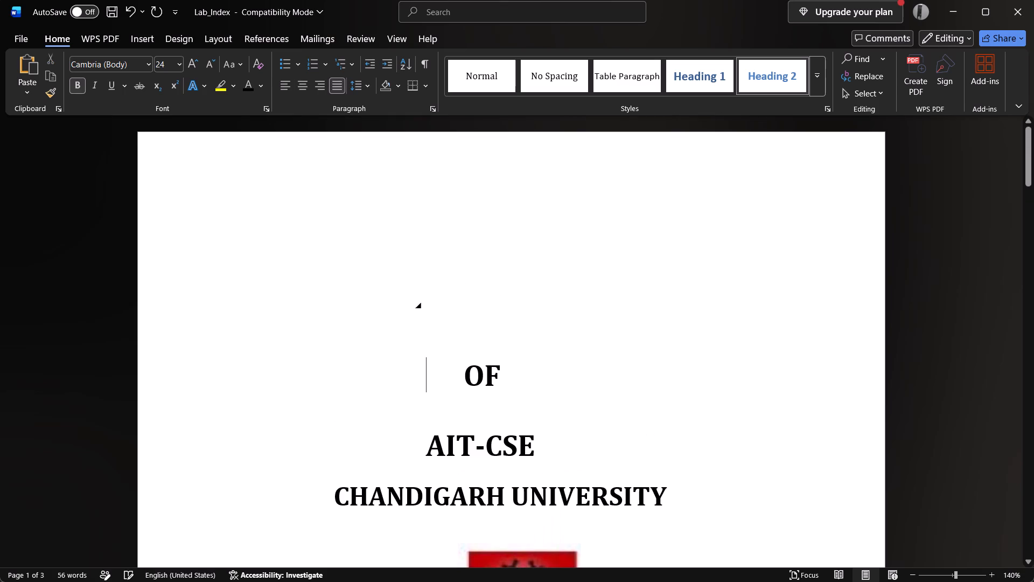
click(467, 306)
key(BackSpace)
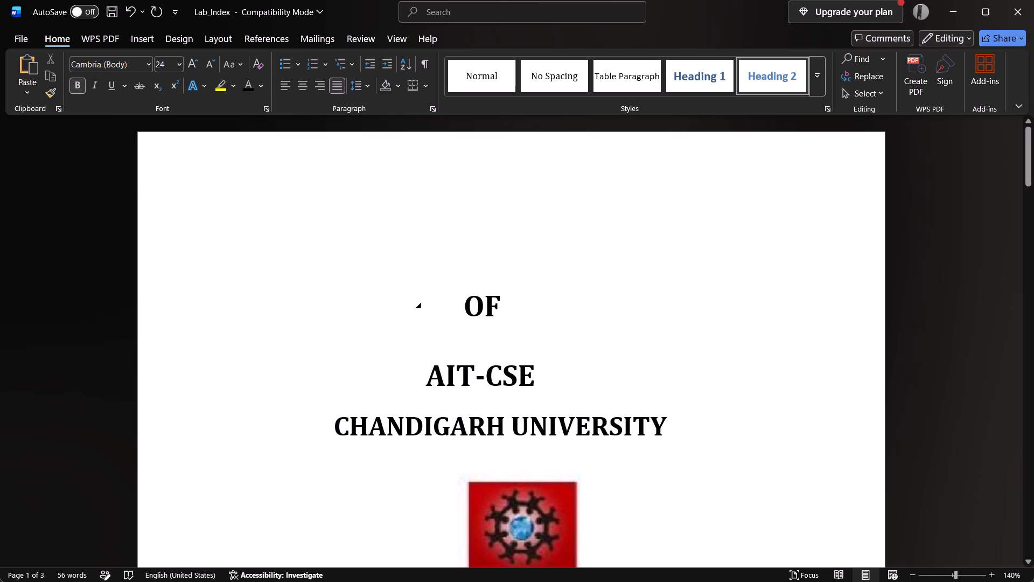
text(DEPARTMEN)
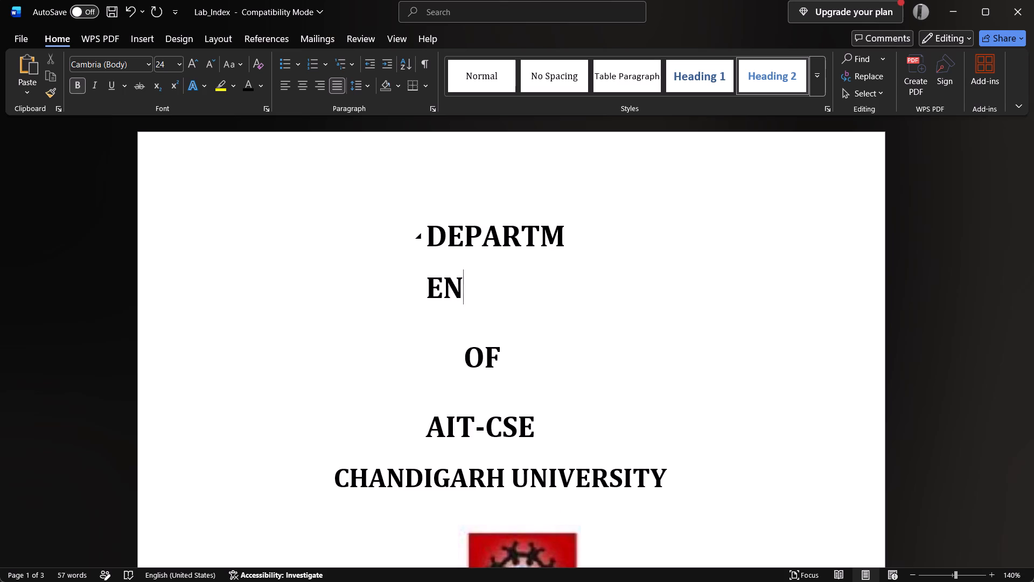
key(t)
Centre DEPARTMENT after trying the other alignments, and reduce its indent until the word fits on one line.
drag(488, 297, 427, 267)
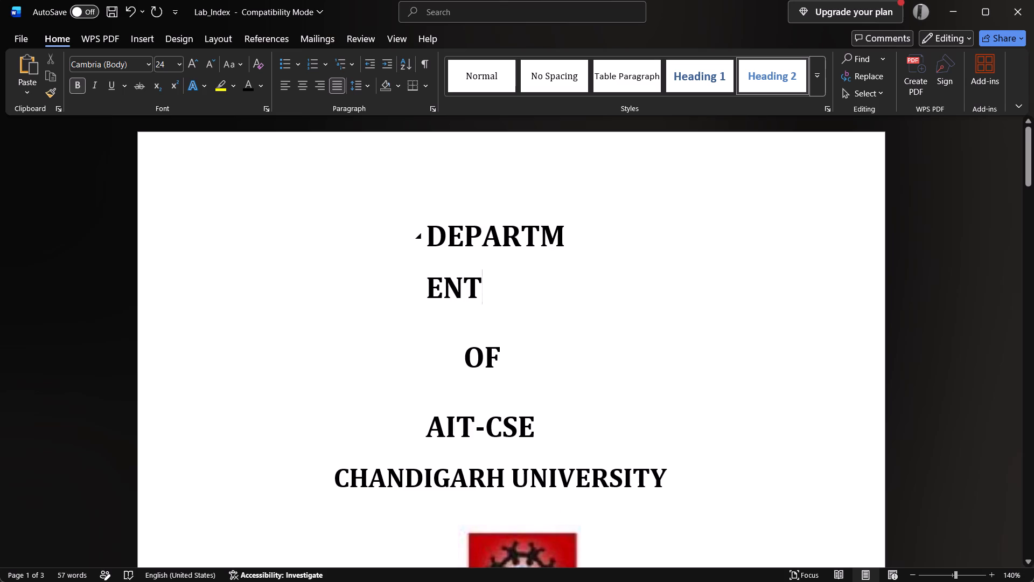
drag(427, 267, 404, 241)
click(291, 82)
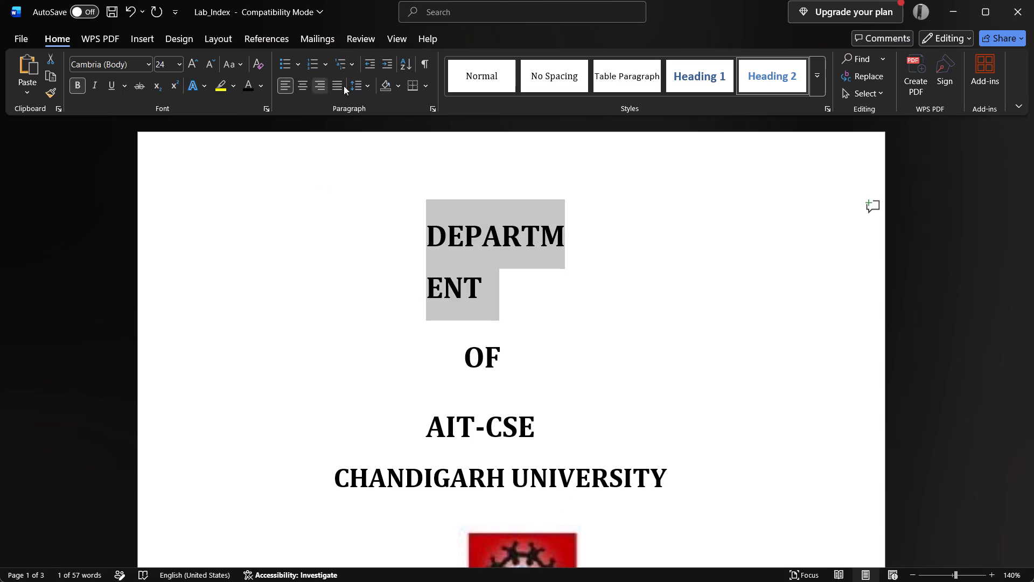
click(338, 87)
click(323, 87)
click(298, 86)
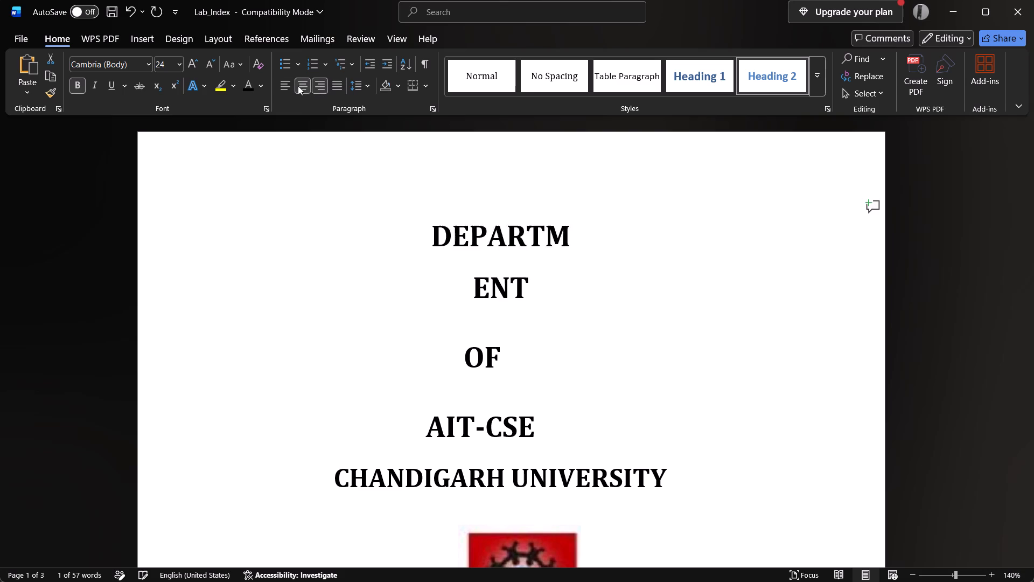
click(360, 64)
click(363, 63)
click(363, 63)
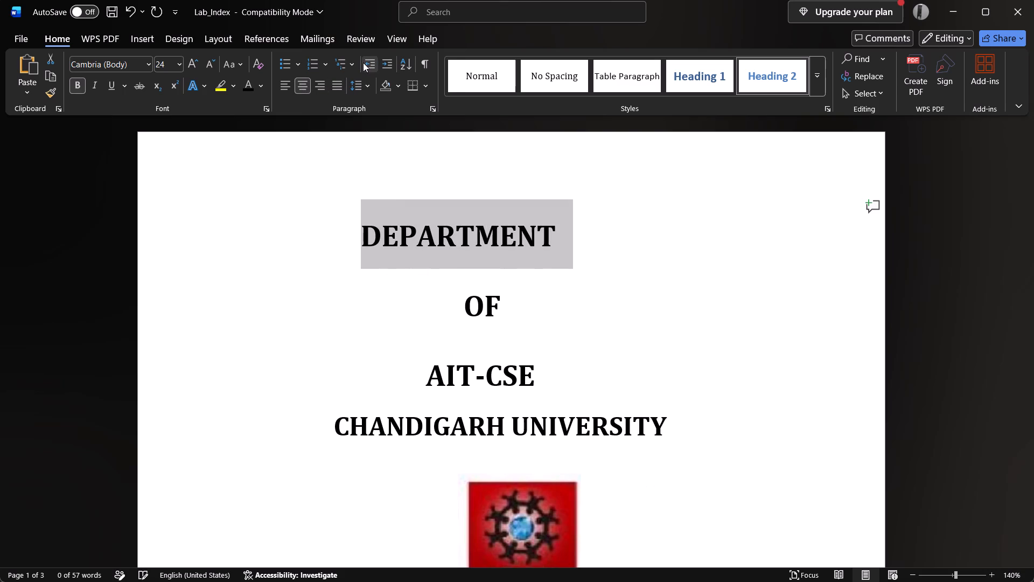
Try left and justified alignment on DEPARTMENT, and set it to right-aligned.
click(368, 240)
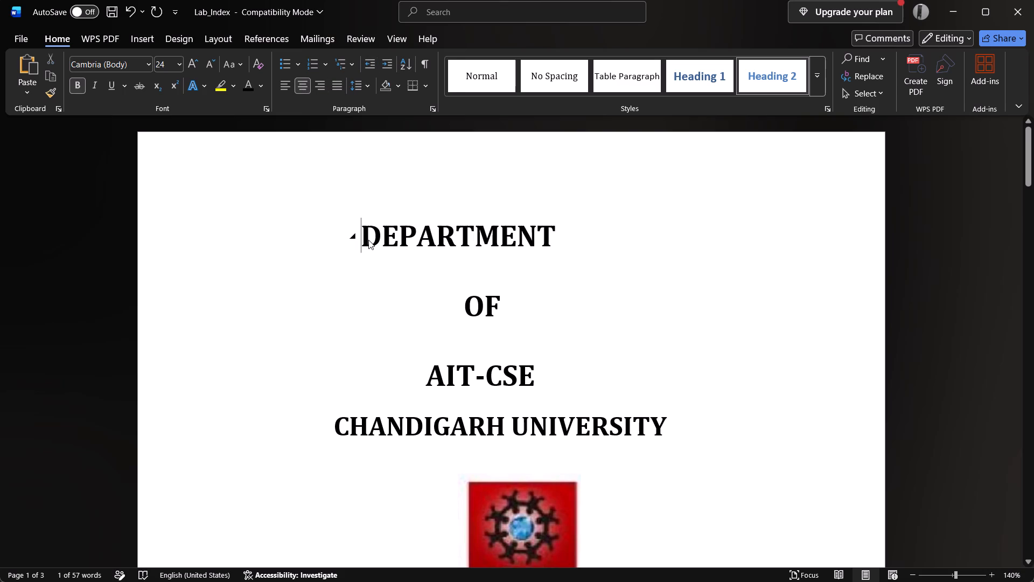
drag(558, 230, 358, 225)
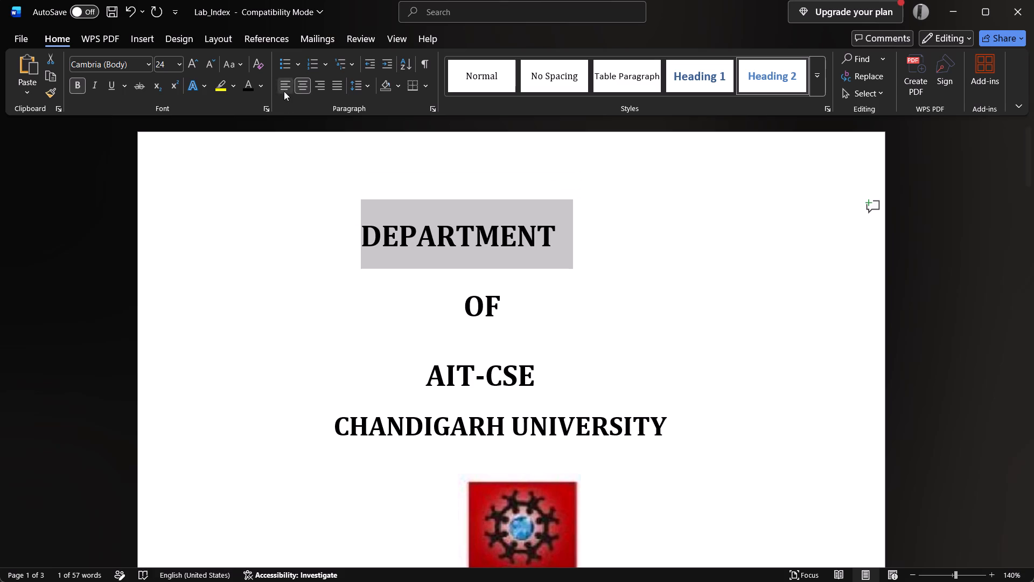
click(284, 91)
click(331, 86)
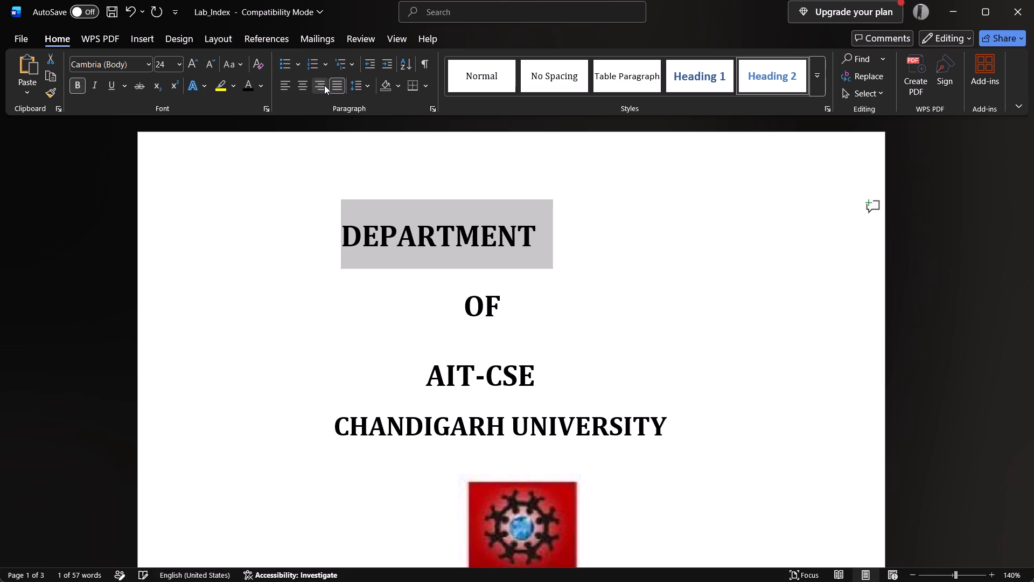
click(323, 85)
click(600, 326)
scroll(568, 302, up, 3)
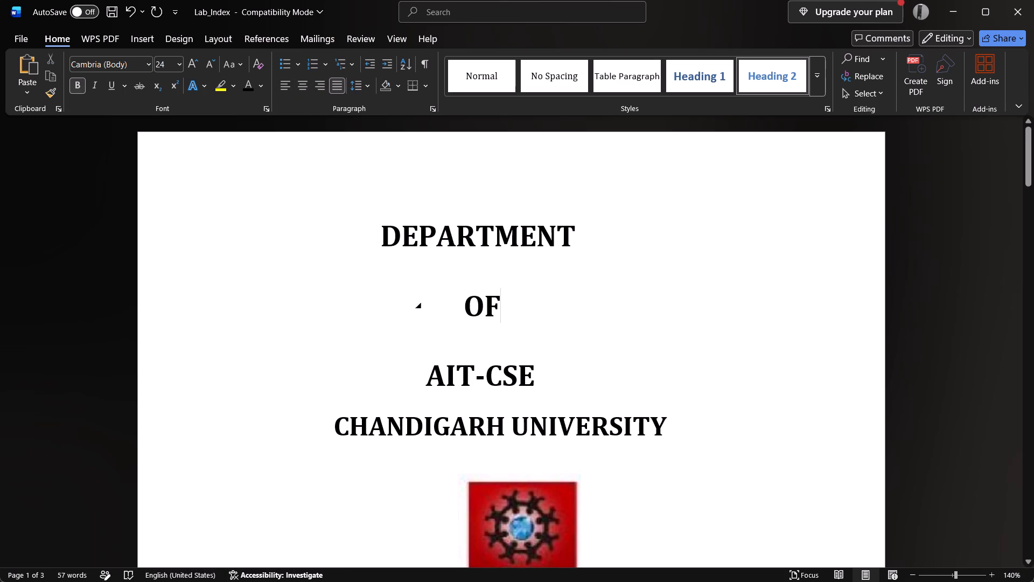
Insert a blank line above DEPARTMENT at the top of the cover page.
click(437, 192)
click(382, 226)
key(Return)
Delete backward from just before "OF" through its leading spaces and line break into the end of DEPARTMENT.
scroll(382, 226, down, 2)
click(476, 226)
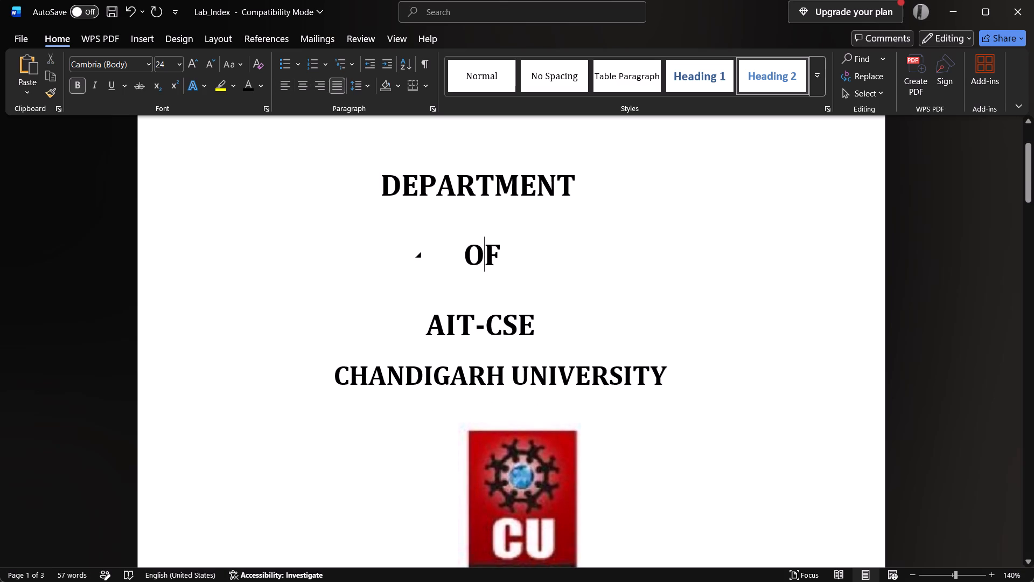
click(450, 250)
key(equal)
key(BackSpace)
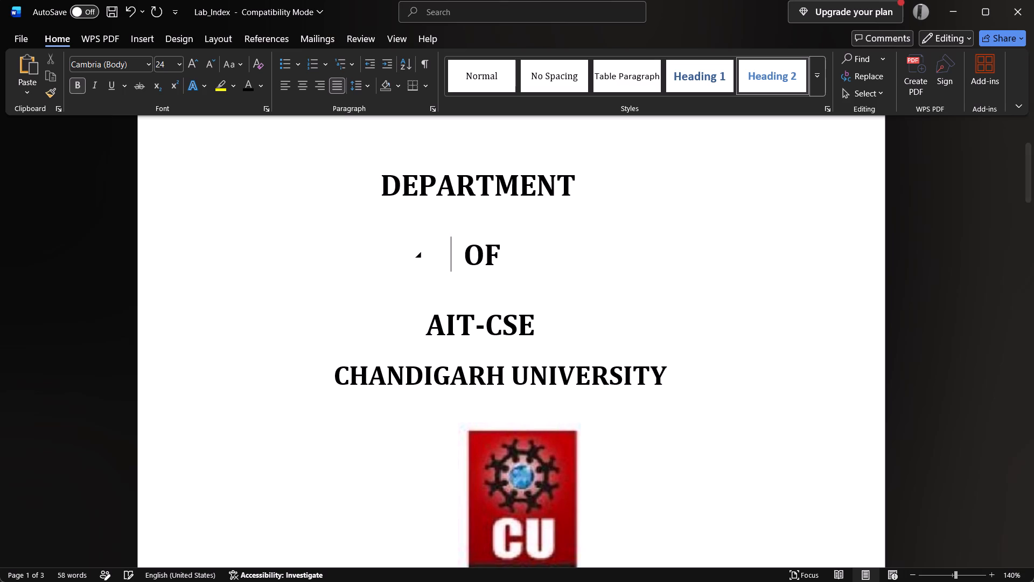
key(BackSpace)
key(BackSpace)
key(BackSpace)
key(BackSpace)
key(BackSpace)
key(BackSpace)
key(BackSpace)
key(BackSpace)
key(BackSpace)
key(BackSpace)
key(BackSpace)
key(BackSpace)
key(BackSpace)
key(BackSpace)
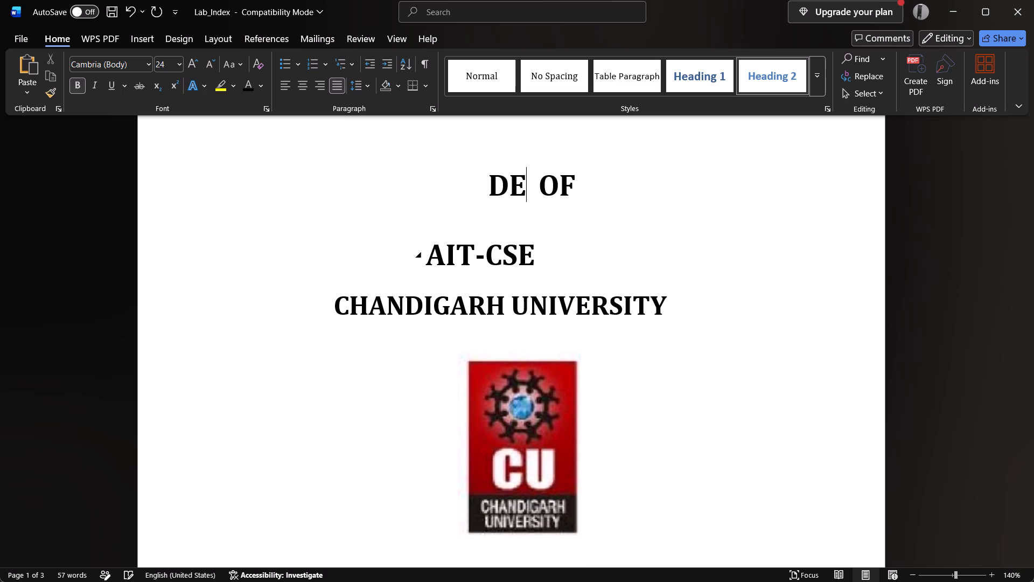
Undo the excess deletions until the whole word DEPARTMENT is restored, and remove one space before "OF".
key(ctrl+z)
key(ctrl+z)
key(ctrl+z)
key(ctrl+z)
key(ctrl+z)
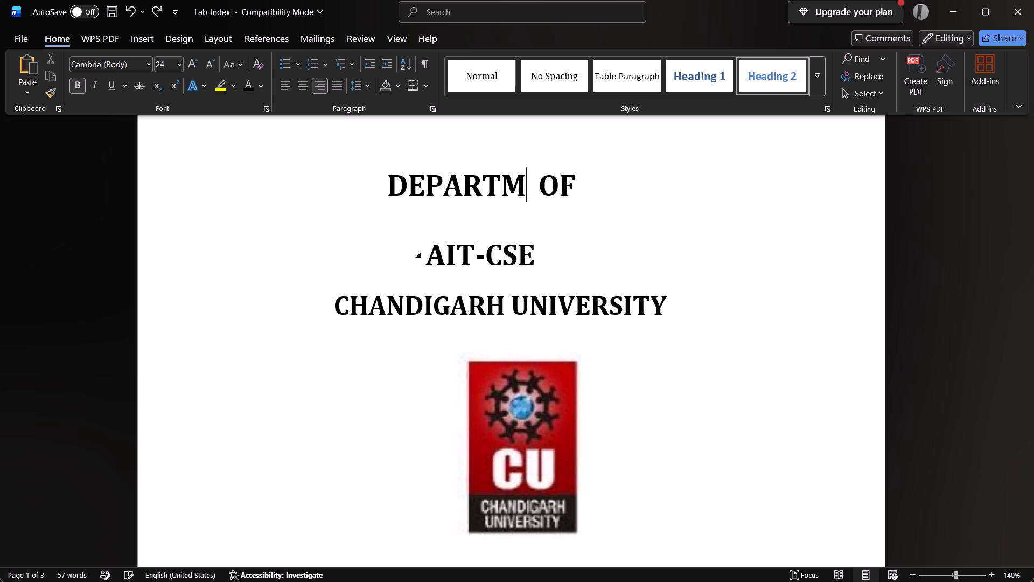
key(ctrl+z)
key(ctrl+z)
key(ctrl+z)
click(525, 234)
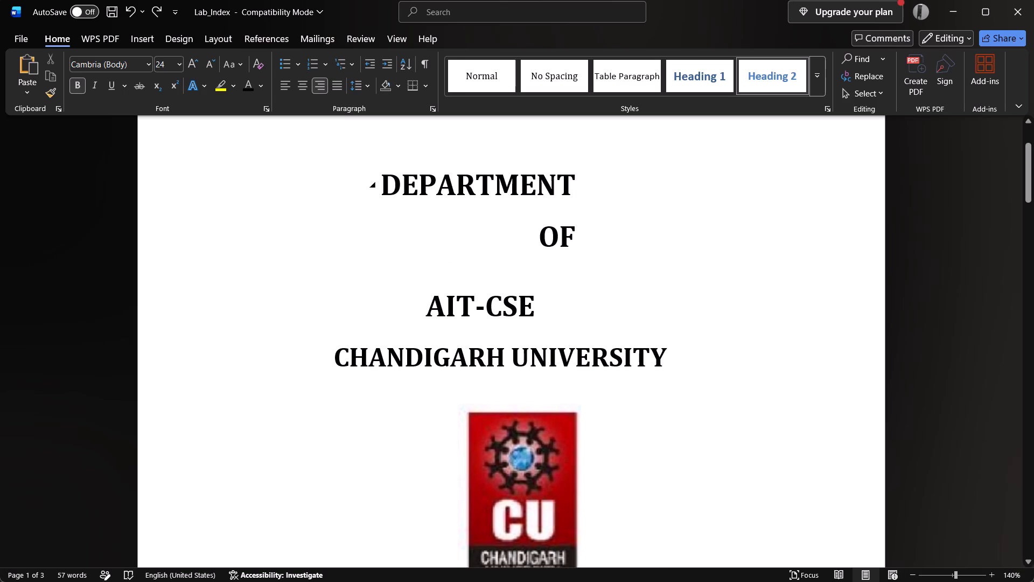
key(BackSpace)
Centre the combined DEPARTMENT OF heading and insert two spaces before "OF".
drag(588, 232, 538, 234)
click(306, 89)
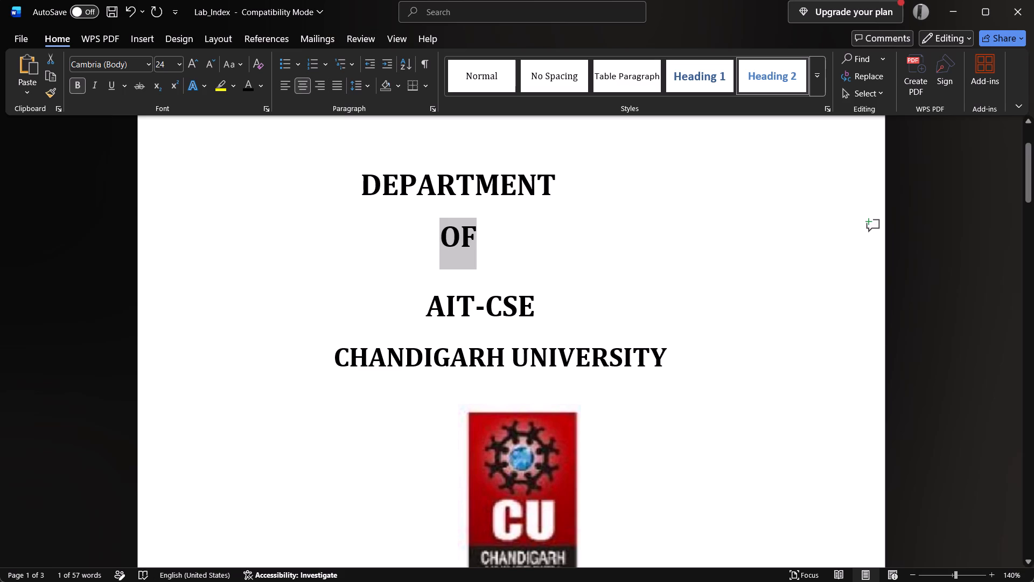
click(598, 239)
click(422, 230)
key(space)
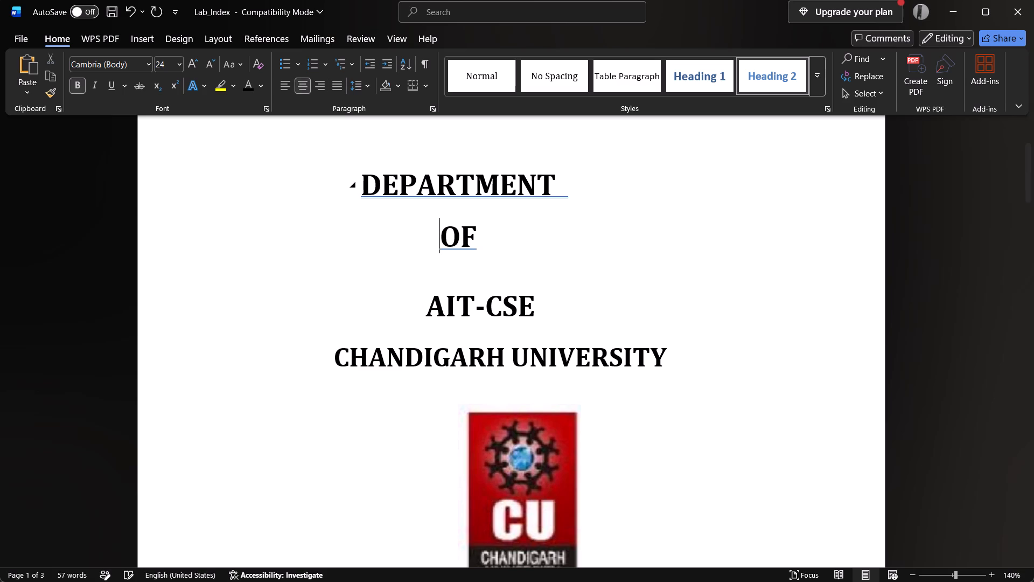
key(space)
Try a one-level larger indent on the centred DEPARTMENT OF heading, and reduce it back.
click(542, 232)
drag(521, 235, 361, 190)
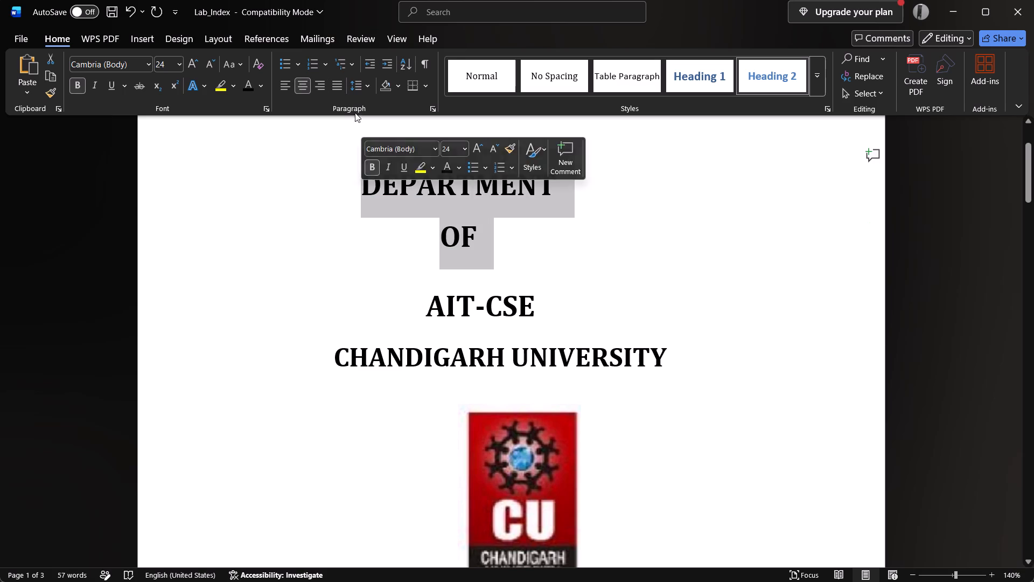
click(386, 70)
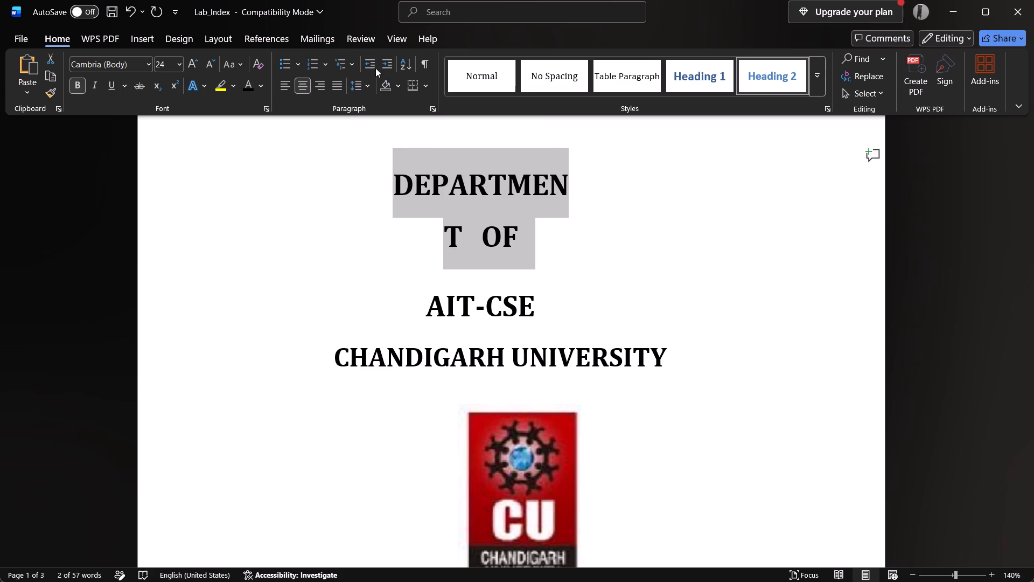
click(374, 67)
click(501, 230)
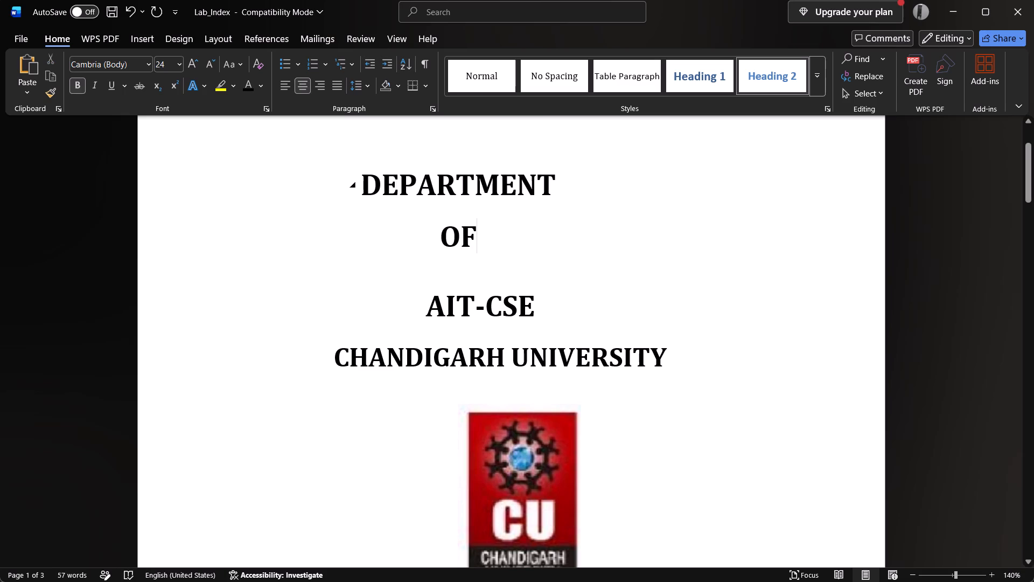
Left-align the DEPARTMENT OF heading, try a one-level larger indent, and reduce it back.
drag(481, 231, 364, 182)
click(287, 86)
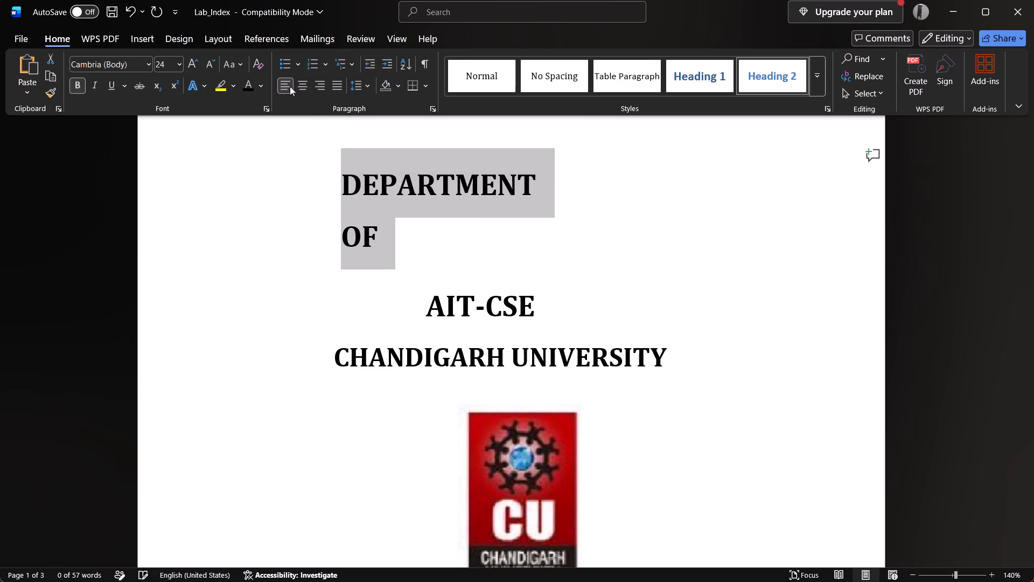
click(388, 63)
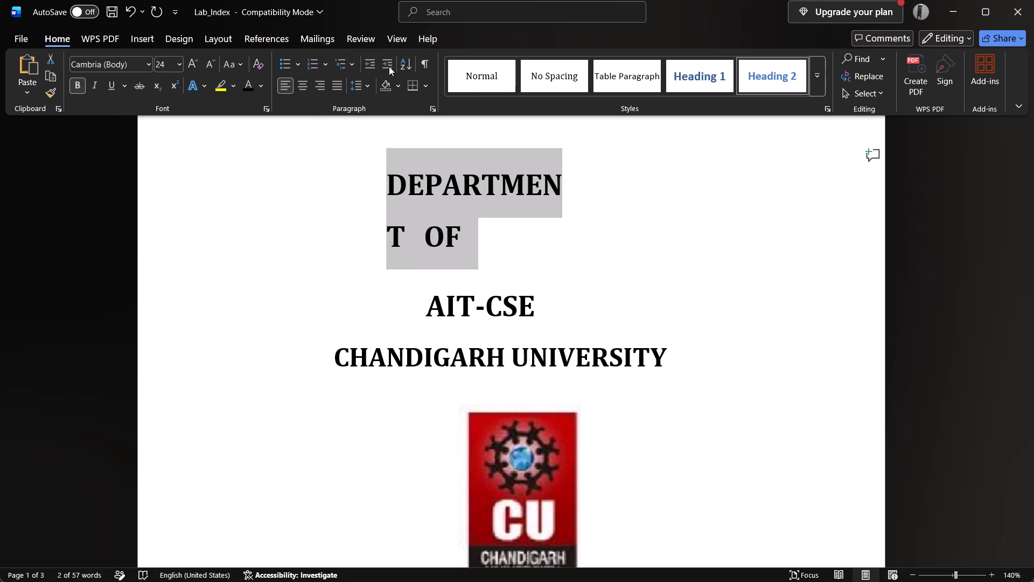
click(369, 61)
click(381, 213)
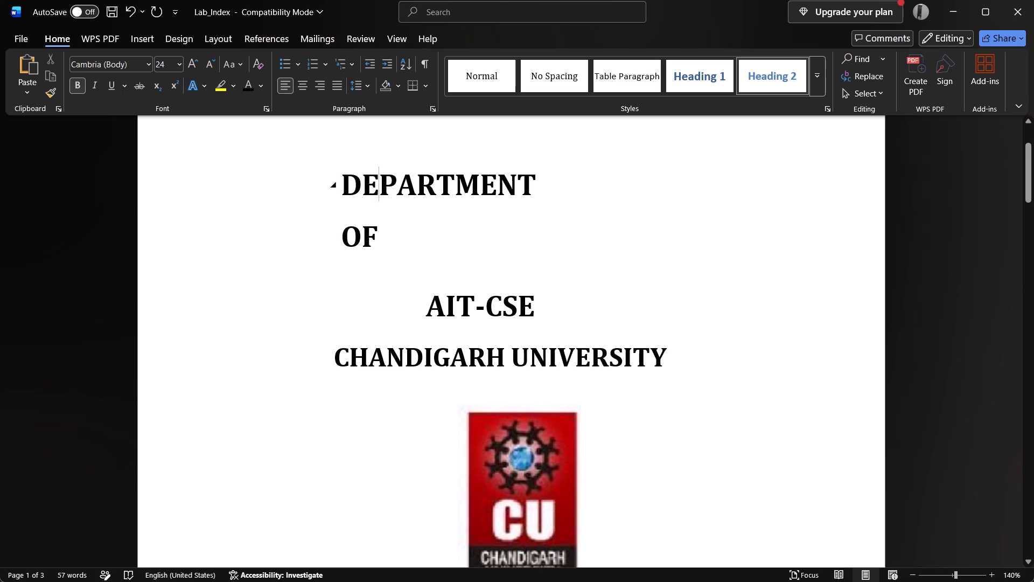
Insert five spaces before DEPARTMENT in the cover heading.
click(344, 176)
key(space)
key(space)
key(space)
key(space)
key(space)
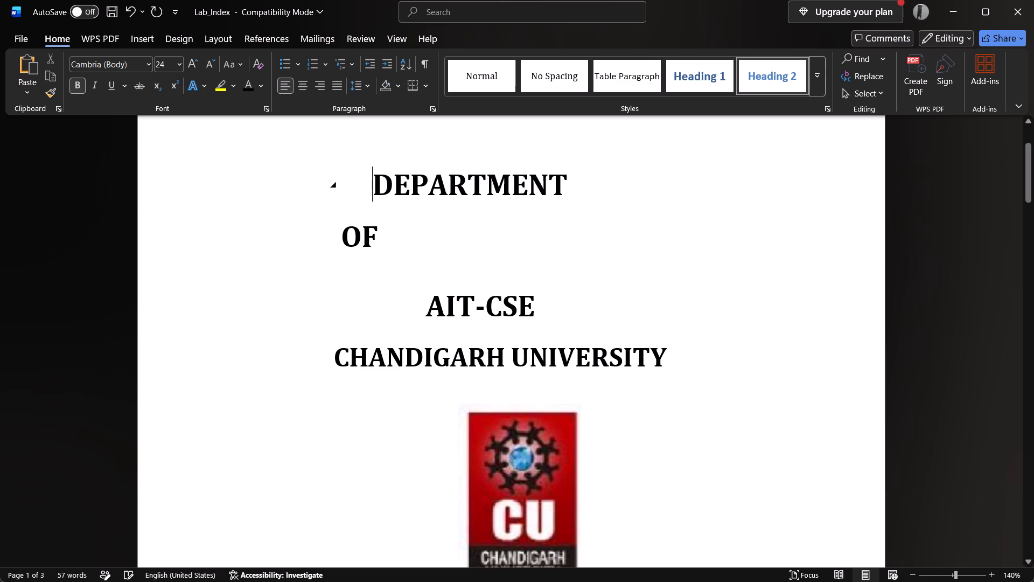
Insert fourteen spaces before "OF" in the cover heading.
click(343, 234)
key(space)
key(space)
key(space)
key(space)
key(space)
key(space)
key(space)
key(space)
key(space)
key(space)
key(space)
key(space)
key(space)
key(space)
Try justified and right alignment on the DEPARTMENT OF heading, and set it to centred.
drag(389, 234, 349, 230)
click(333, 80)
click(323, 80)
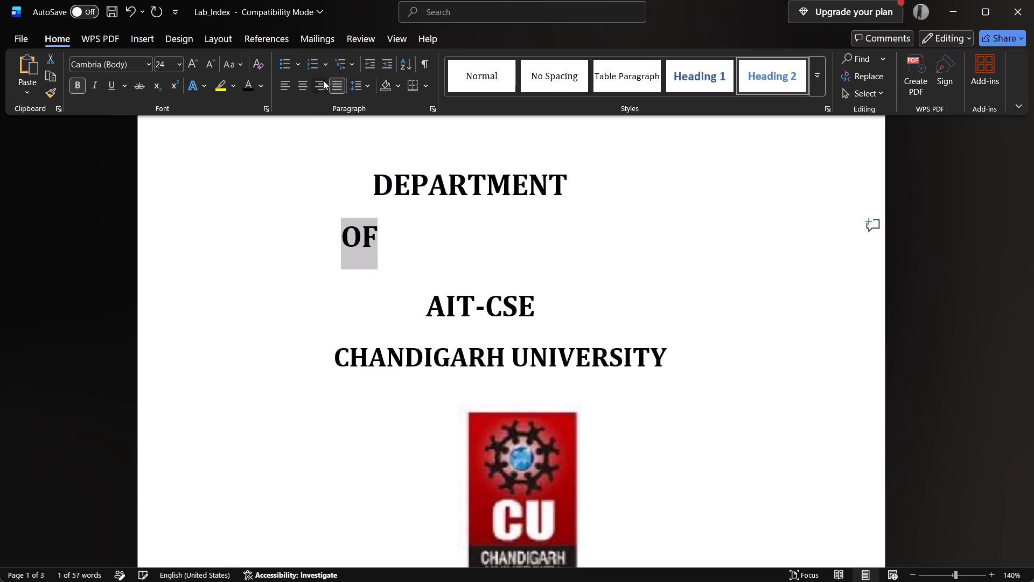
click(308, 88)
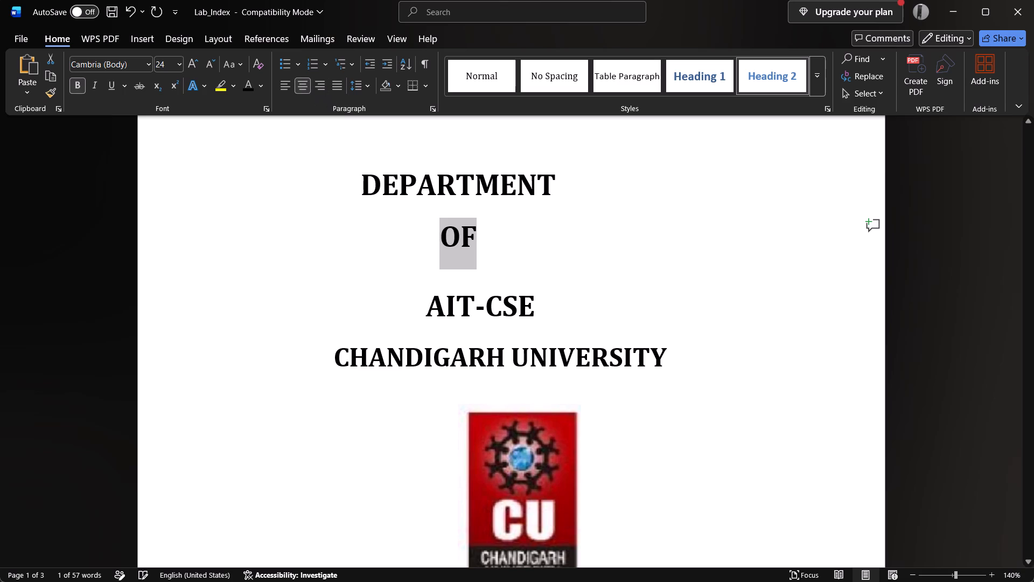
Insert two more spaces directly before "OF" in the centred heading.
click(487, 218)
click(446, 239)
key(space)
key(space)
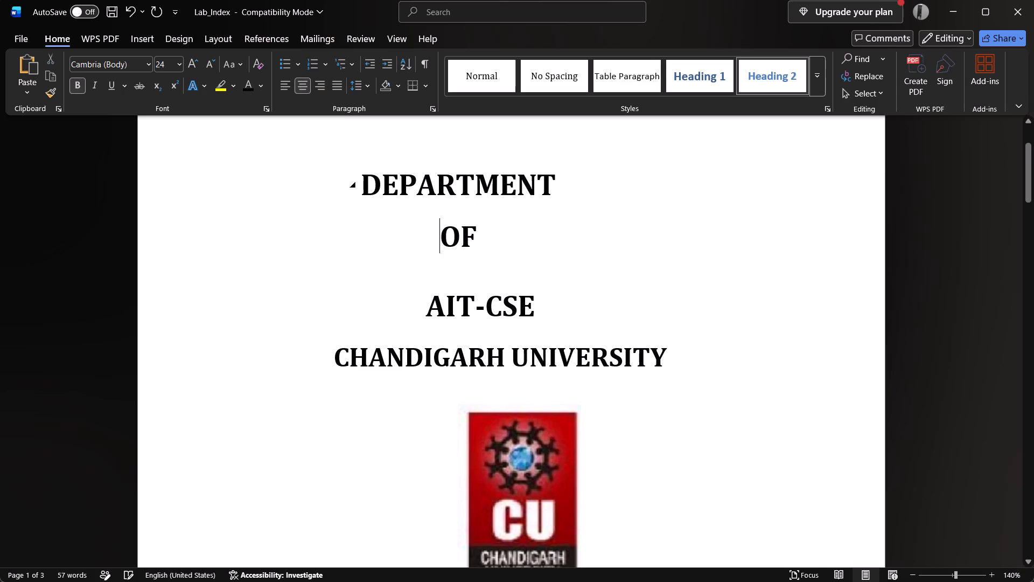
Insert a blank line after "Section: 24AML-7A" to push the LAB INDEX title onto the index table's page.
scroll(530, 239, down, 13)
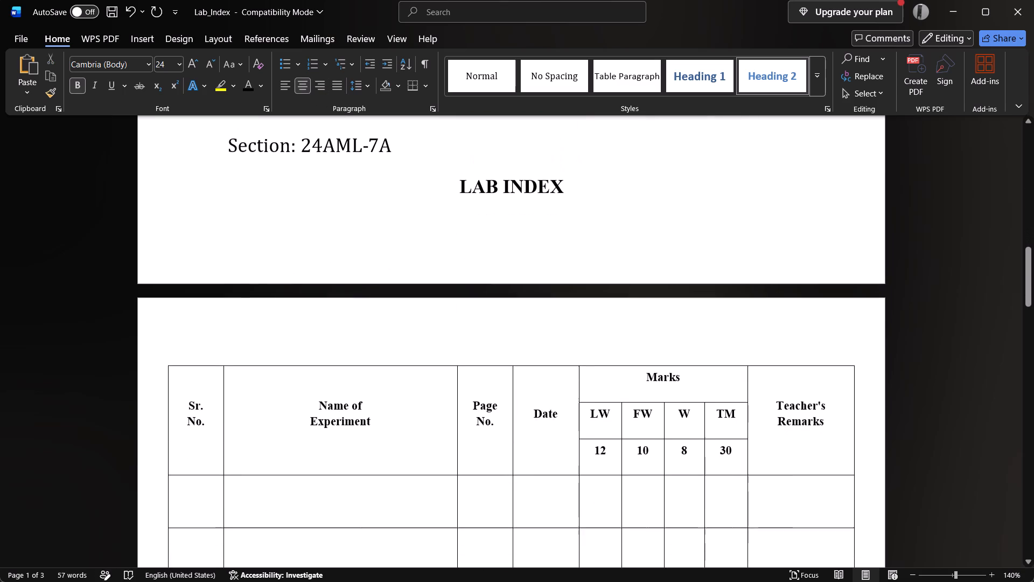
click(437, 159)
key(Return)
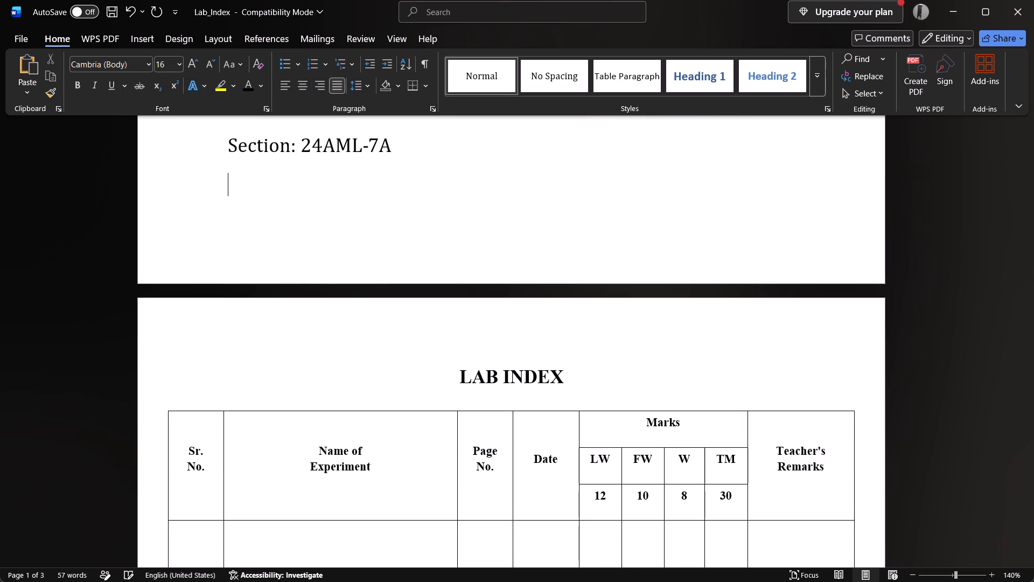
Check the layout of the index table pages under the LAB INDEX title.
scroll(479, 229, down, 19)
scroll(494, 269, down, 6)
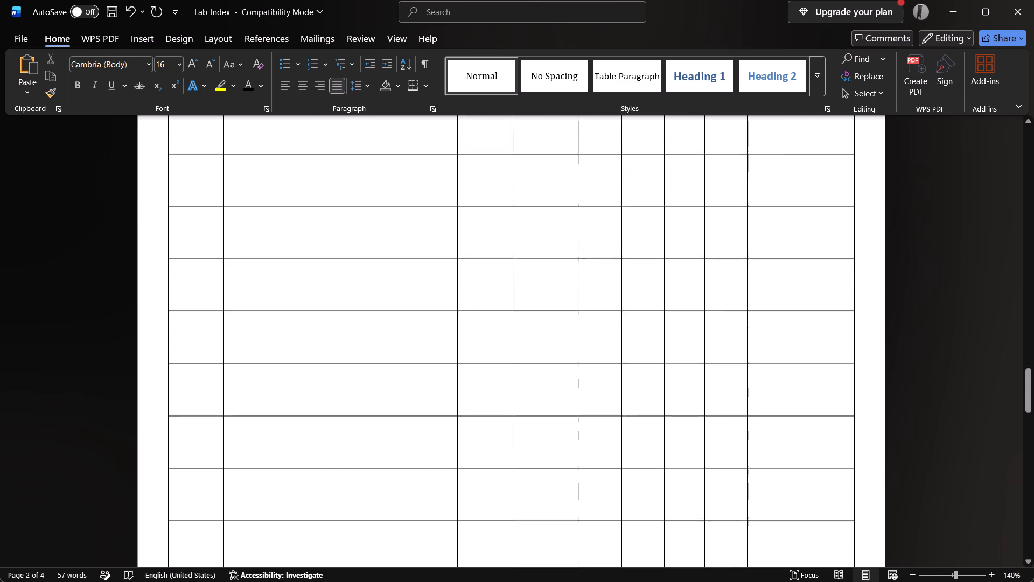
scroll(494, 269, down, 2)
scroll(494, 269, up, 20)
scroll(494, 269, up, 7)
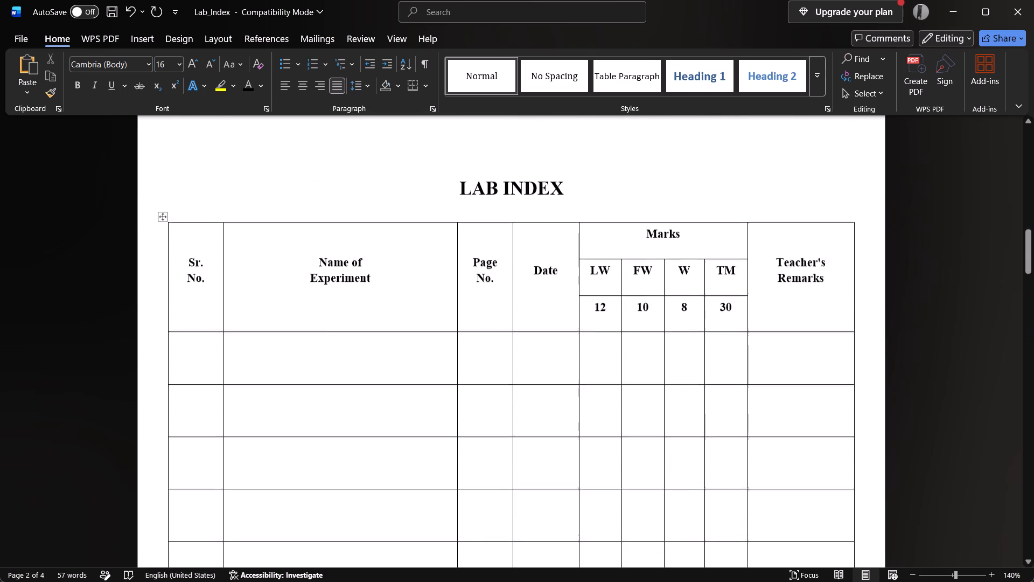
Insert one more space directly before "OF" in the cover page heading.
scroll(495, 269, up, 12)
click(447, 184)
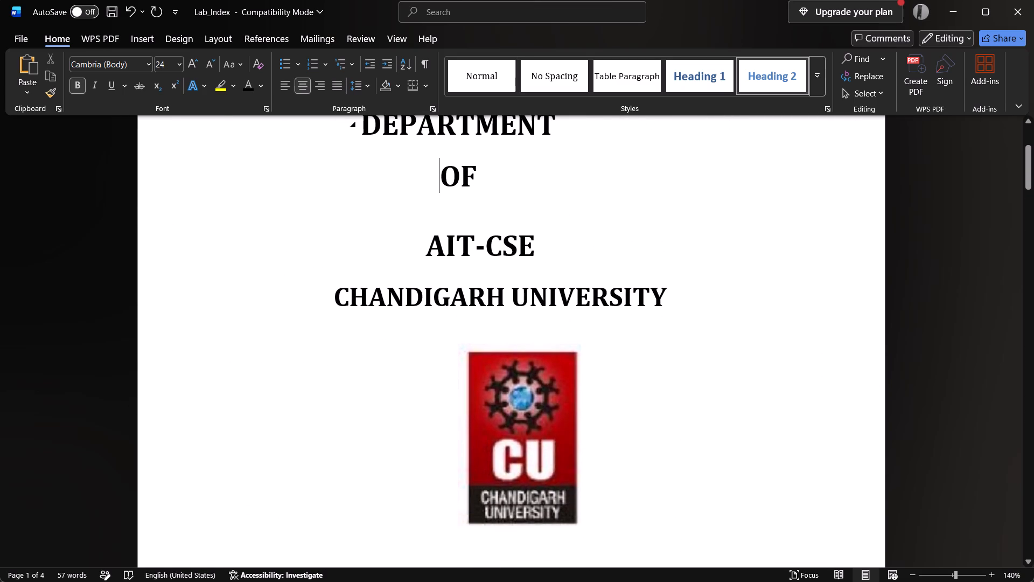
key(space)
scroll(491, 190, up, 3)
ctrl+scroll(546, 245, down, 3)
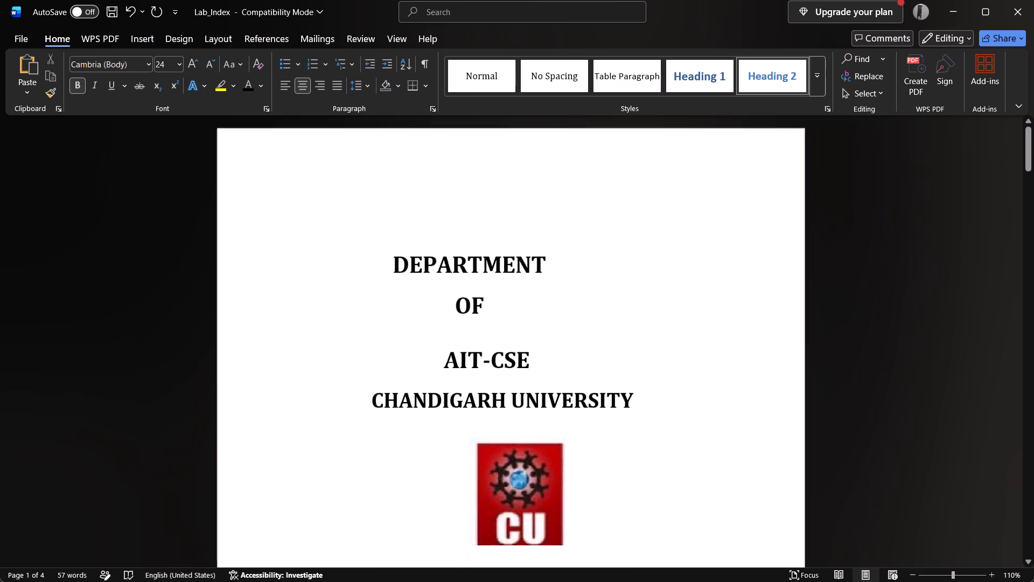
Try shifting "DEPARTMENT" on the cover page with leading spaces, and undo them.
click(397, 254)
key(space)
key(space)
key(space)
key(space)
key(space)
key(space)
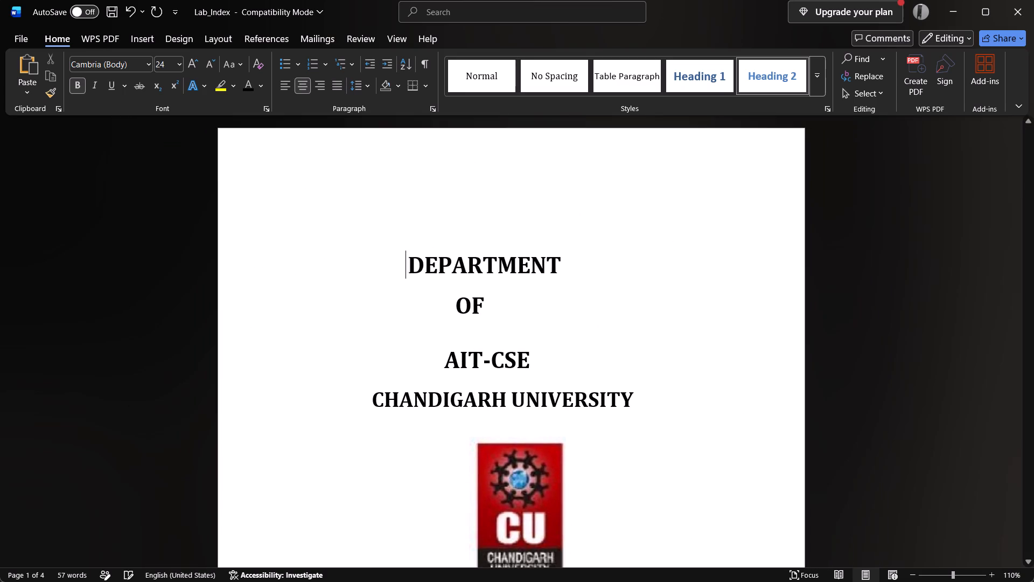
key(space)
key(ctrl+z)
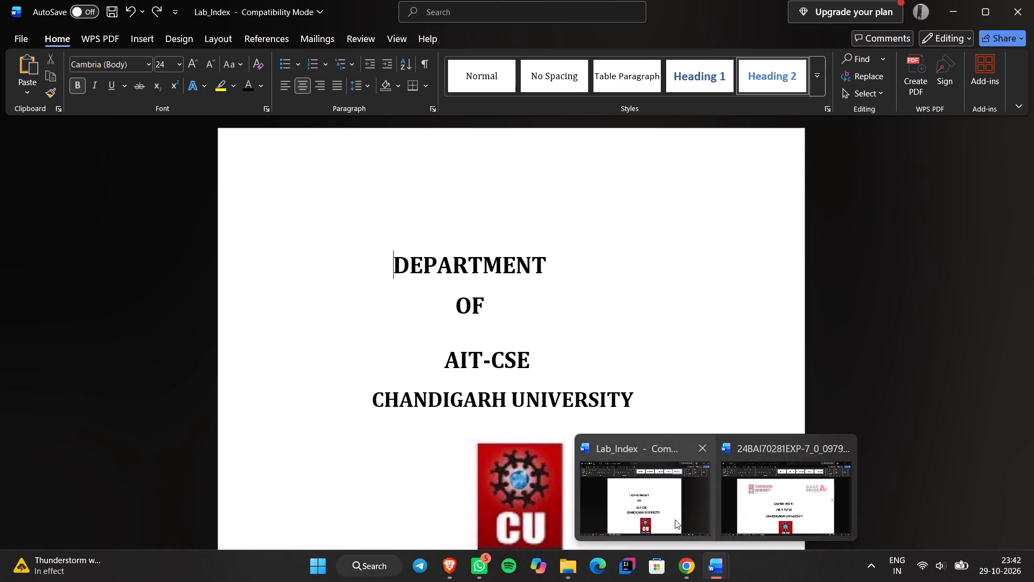
Copy the Chandigarh University and NAAC header banner from the experiment 7 document and paste it above the Lab_Index cover heading.
click(675, 519)
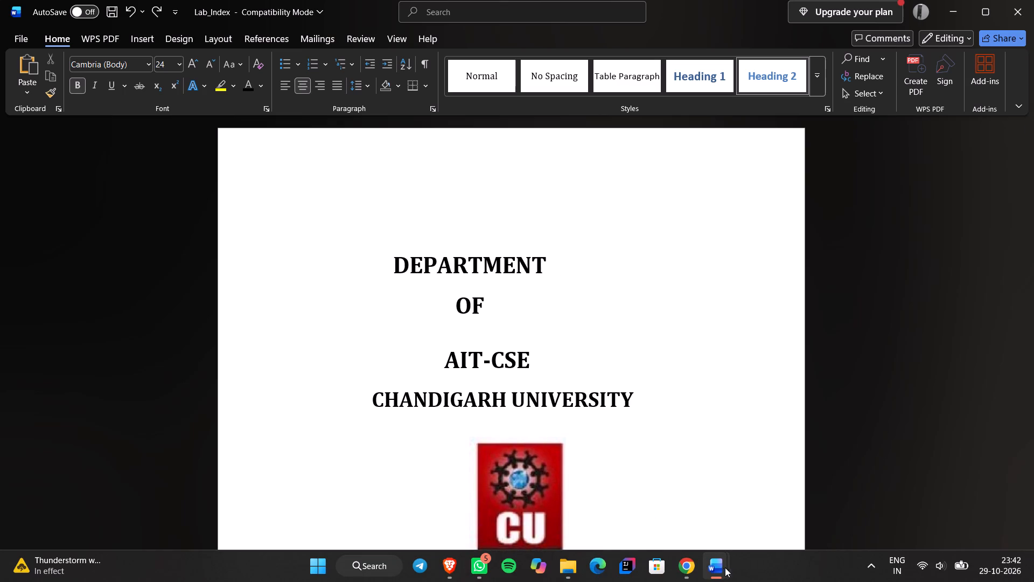
click(772, 517)
triple_click(547, 218)
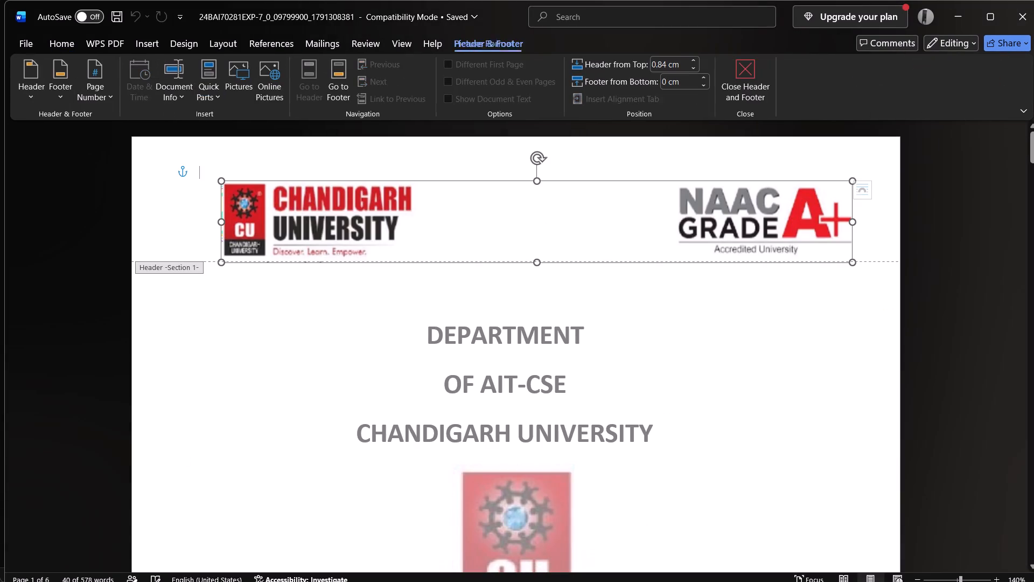
key(ctrl+c)
click(686, 564)
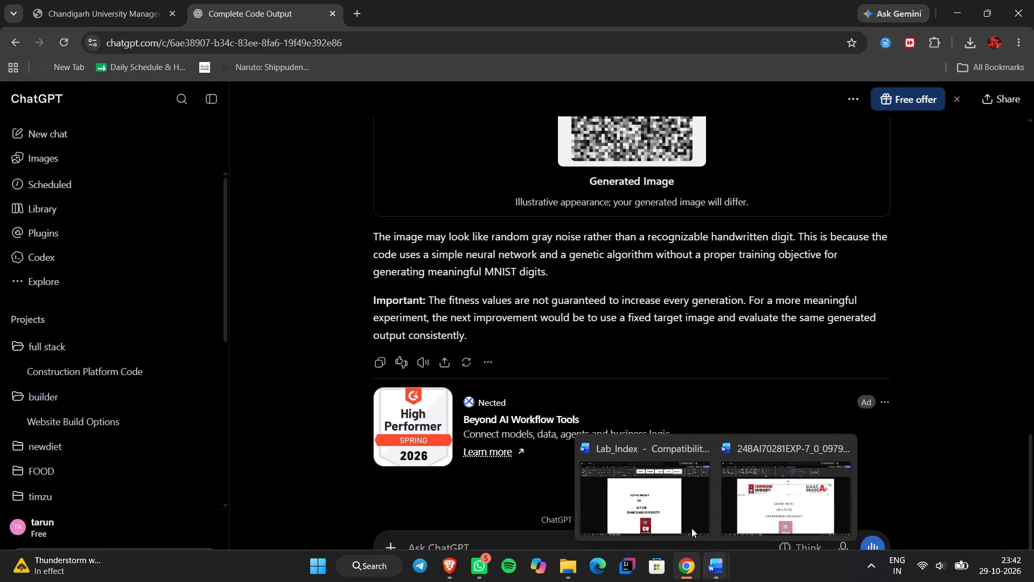
click(669, 501)
click(417, 174)
key(ctrl+v)
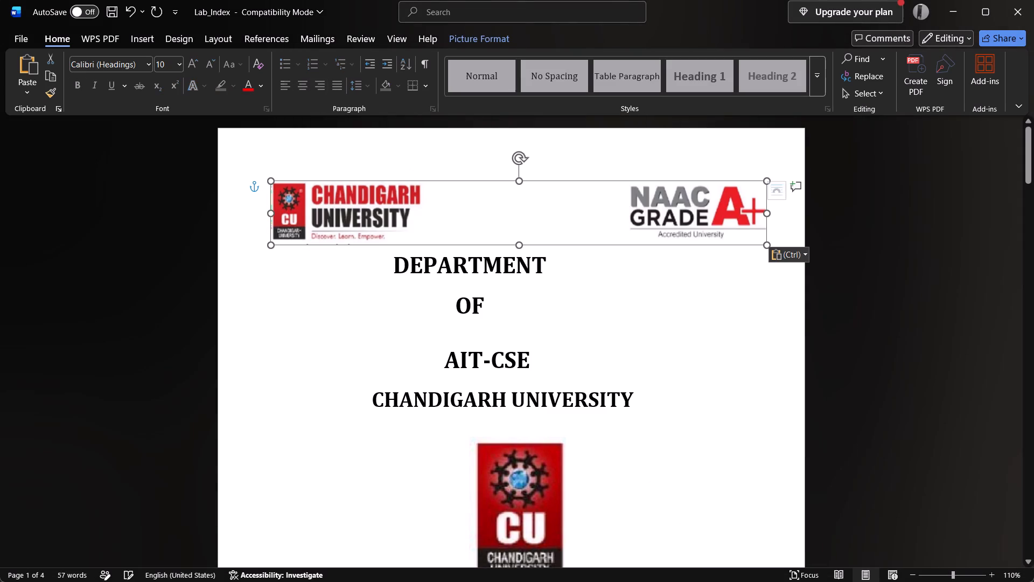
Set the header banner's text wrapping to Square and move it up, horizontally centred near the page's top edge.
click(467, 231)
click(679, 191)
drag(549, 216, 541, 186)
click(705, 205)
click(781, 190)
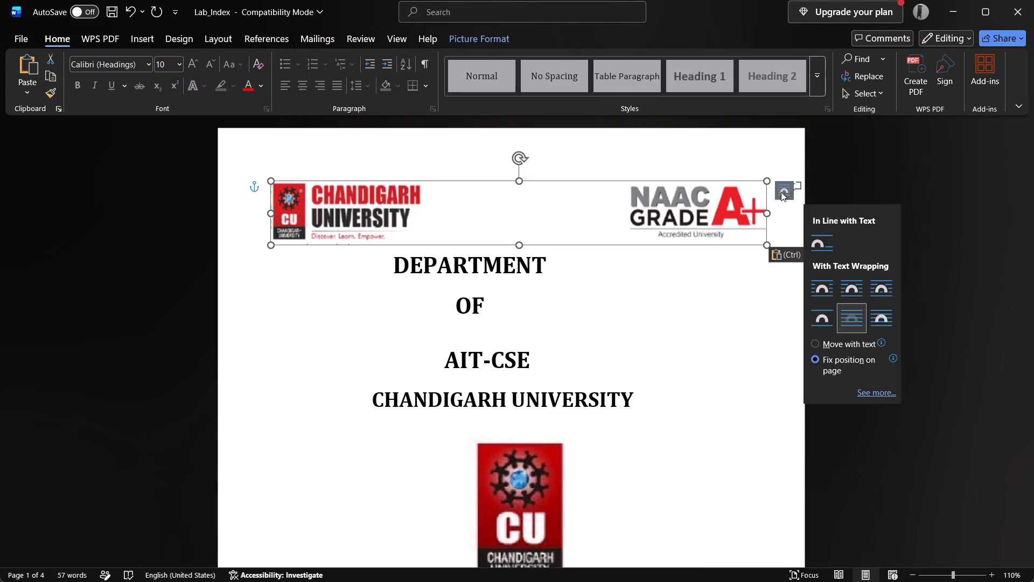
click(827, 284)
drag(548, 226, 541, 195)
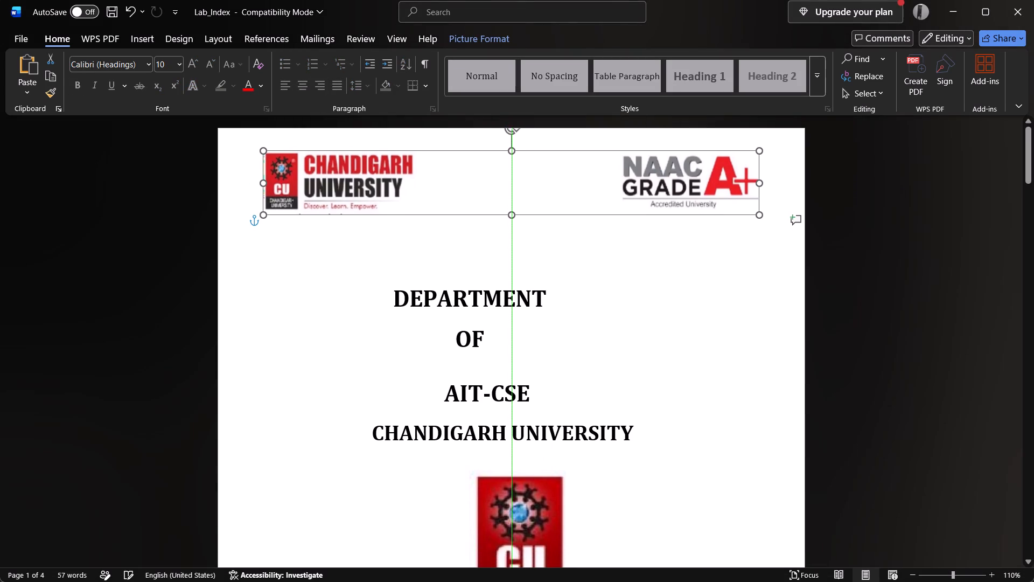
drag(541, 195, 542, 193)
Delete the blank line and leading spaces before "DEPARTMENT" so the heading starts directly below the header banner.
click(459, 251)
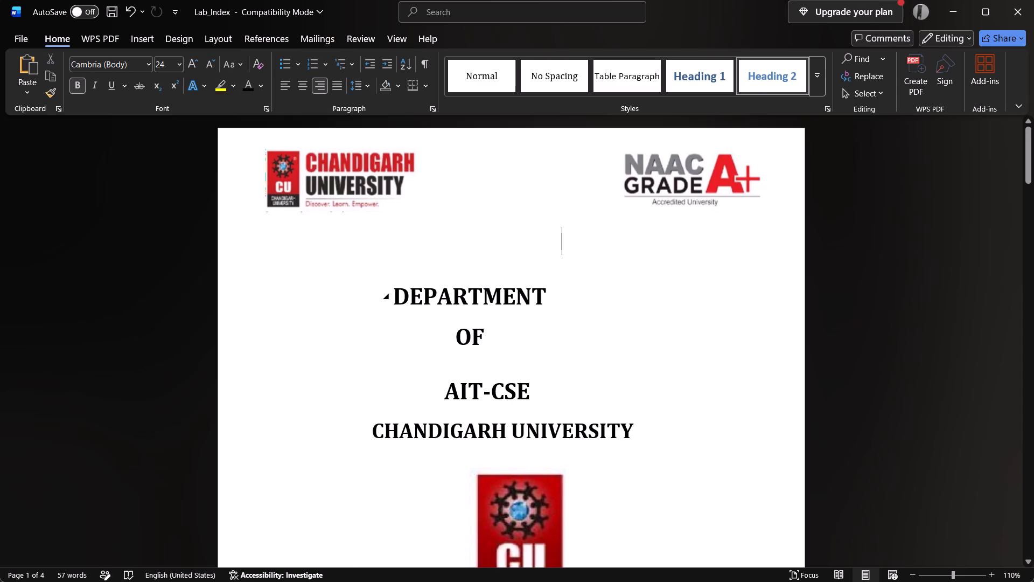
key(BackSpace)
key(BackSpace)
key(BackSpace)
key(BackSpace)
key(BackSpace)
click(383, 282)
key(BackSpace)
key(BackSpace)
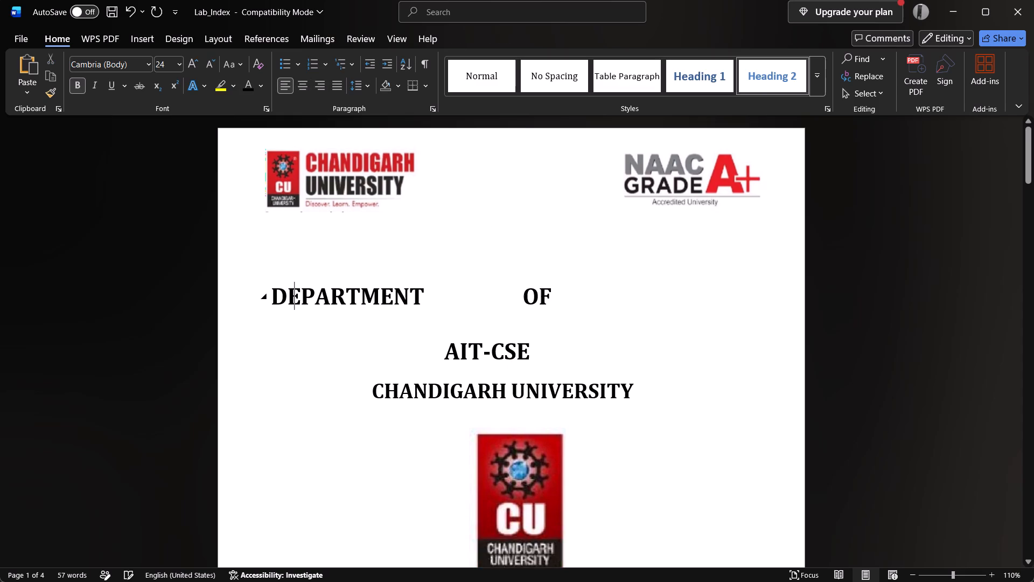
key(BackSpace)
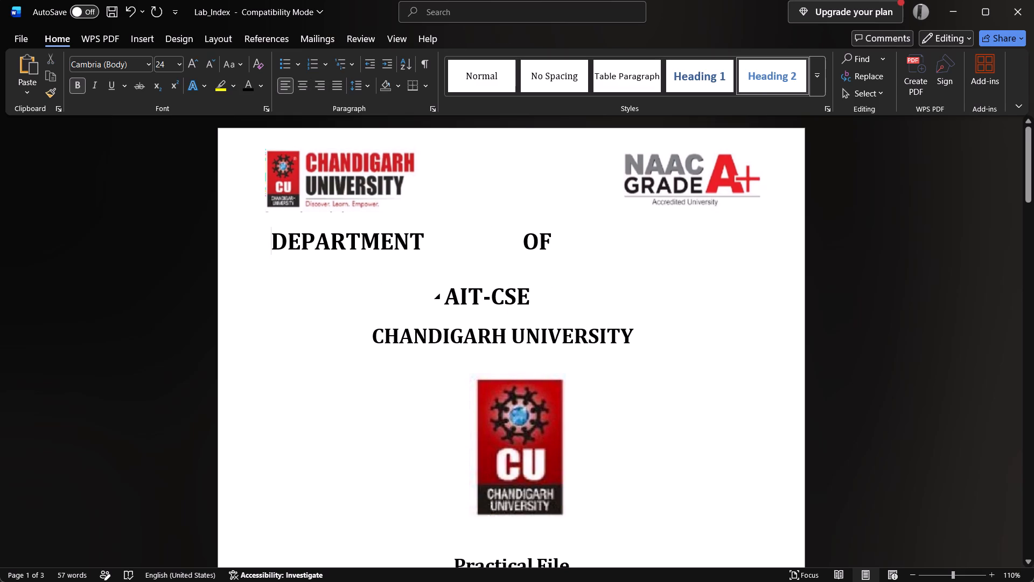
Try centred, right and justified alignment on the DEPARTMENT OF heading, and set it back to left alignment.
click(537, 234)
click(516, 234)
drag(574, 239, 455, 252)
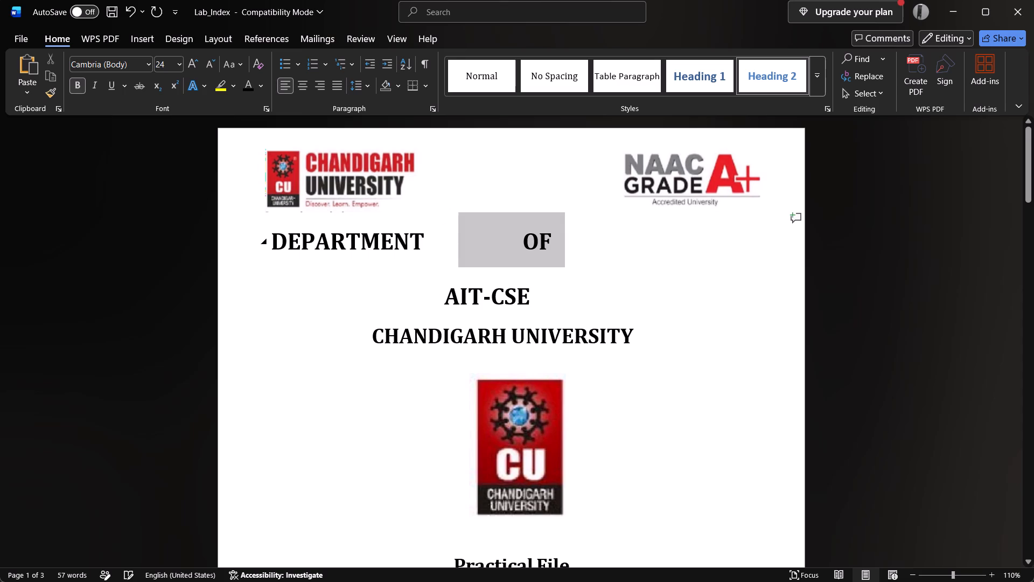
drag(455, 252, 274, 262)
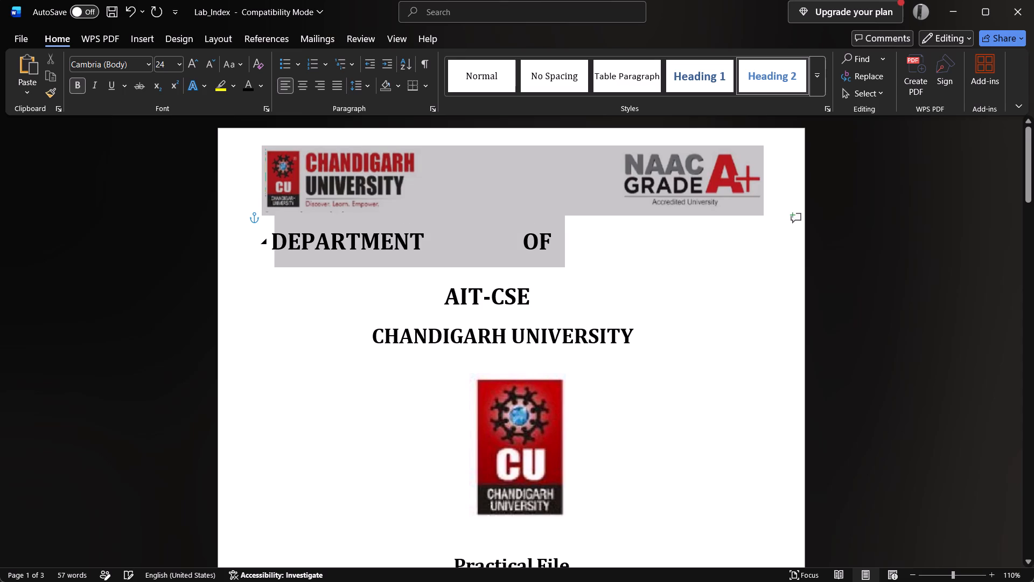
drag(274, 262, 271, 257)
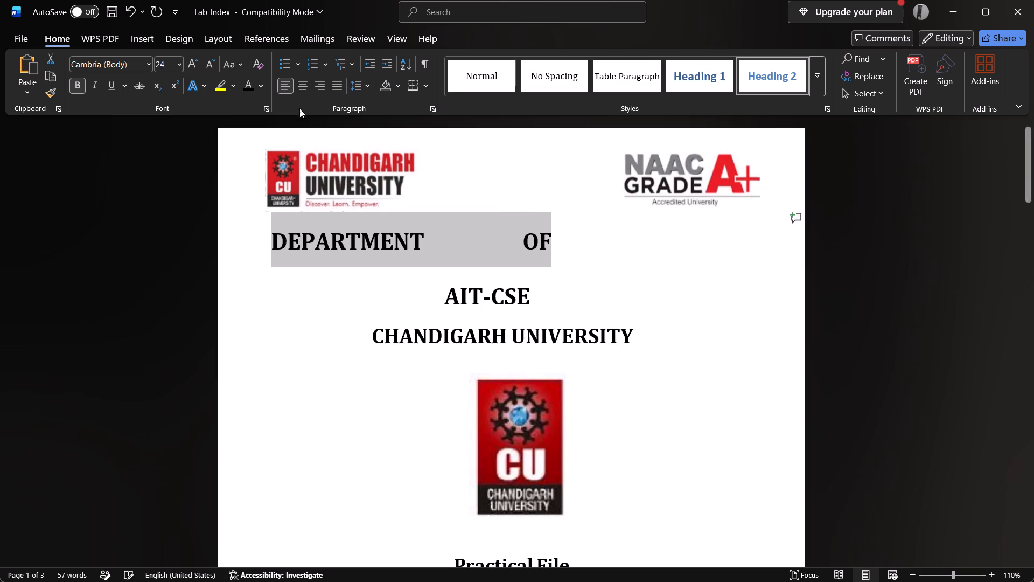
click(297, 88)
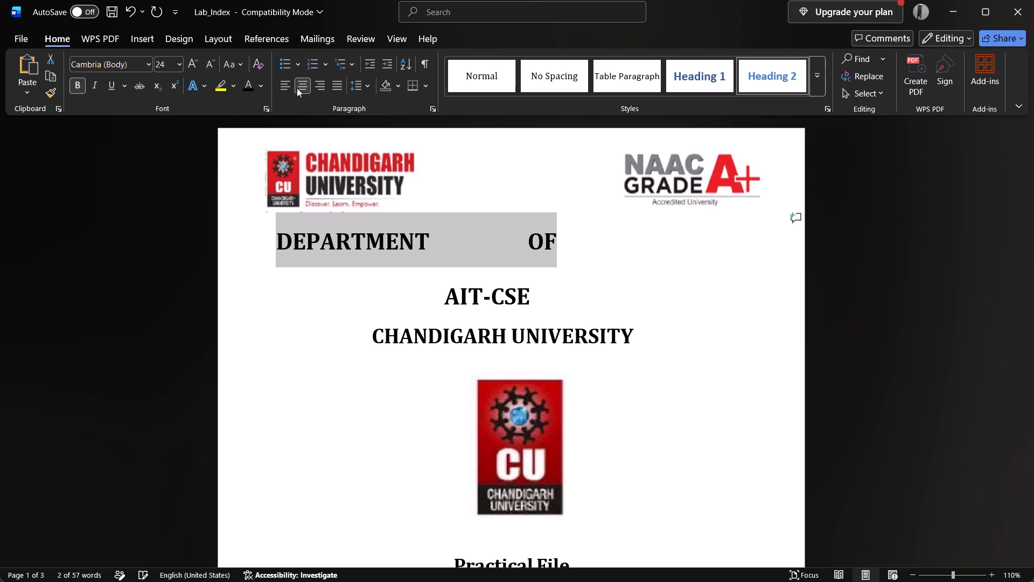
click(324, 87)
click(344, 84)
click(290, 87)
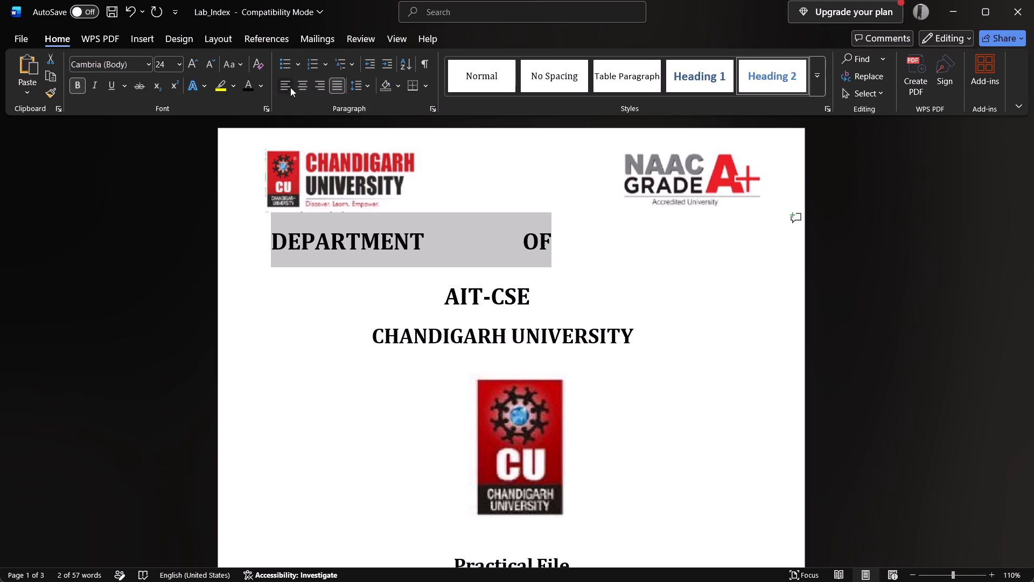
Remove the wide gap of spaces between "DEPARTMENT" and "OF", and put "OF" on its own line.
click(511, 239)
click(523, 241)
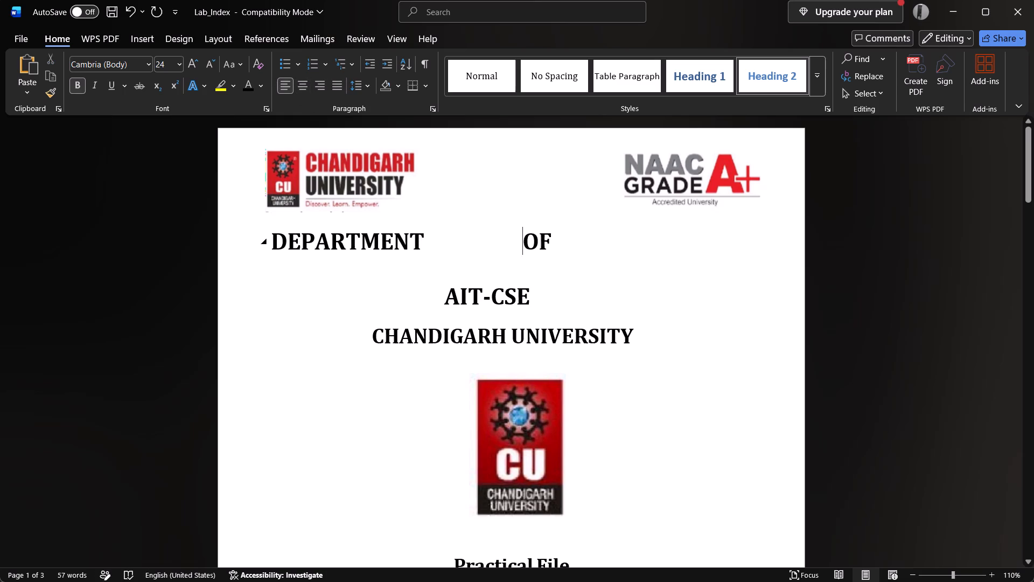
key(BackSpace)
key(BackSpace)
key(BackSpace)
key(BackSpace)
key(BackSpace)
key(BackSpace)
key(BackSpace)
key(BackSpace)
key(BackSpace)
key(BackSpace)
key(BackSpace)
key(BackSpace)
key(BackSpace)
key(BackSpace)
key(BackSpace)
key(BackSpace)
key(BackSpace)
key(BackSpace)
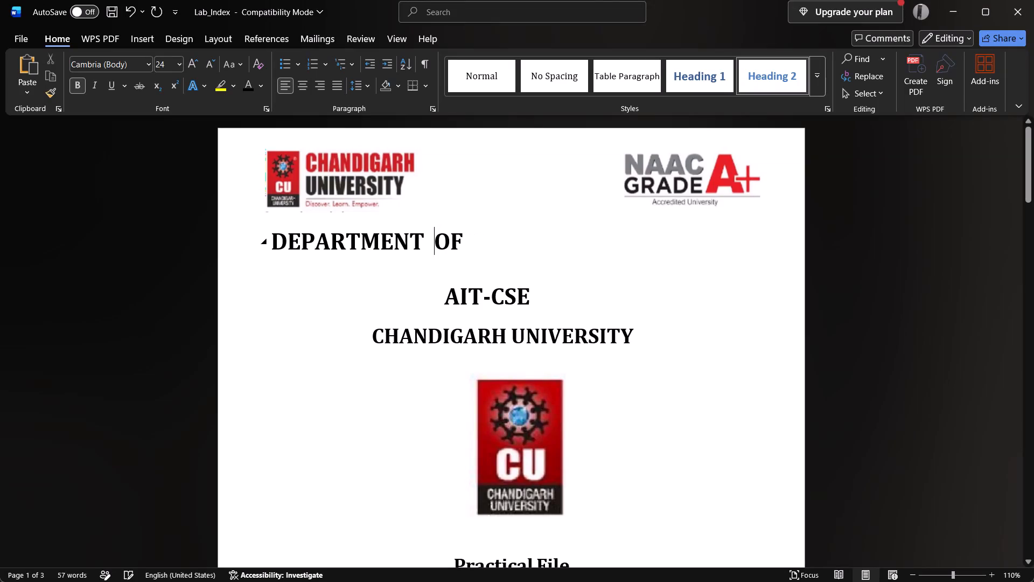
key(Return)
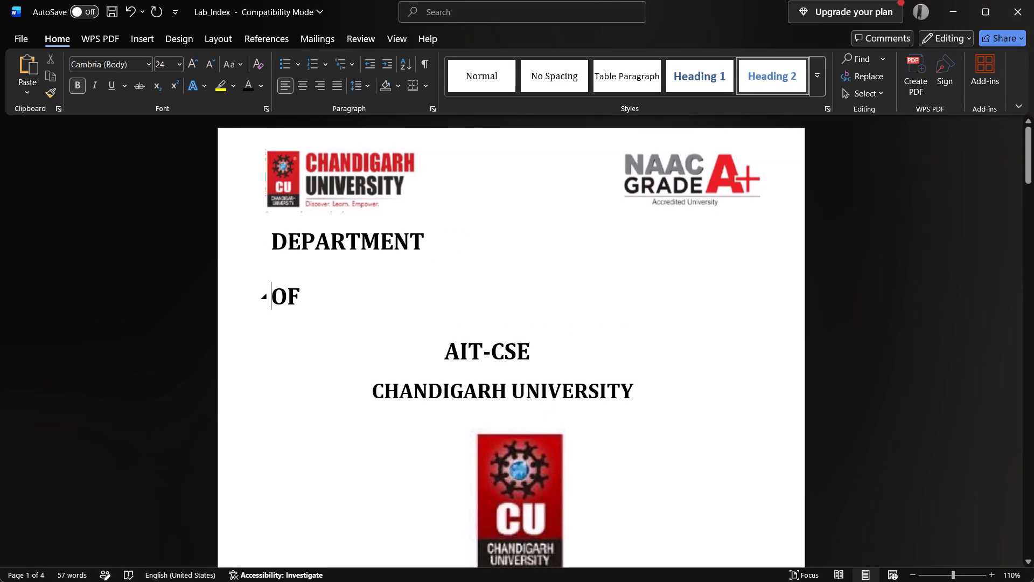
Indent the "OF" line with leading spaces so it sits near the page centre above AIT-CSE.
drag(320, 297, 284, 294)
click(324, 291)
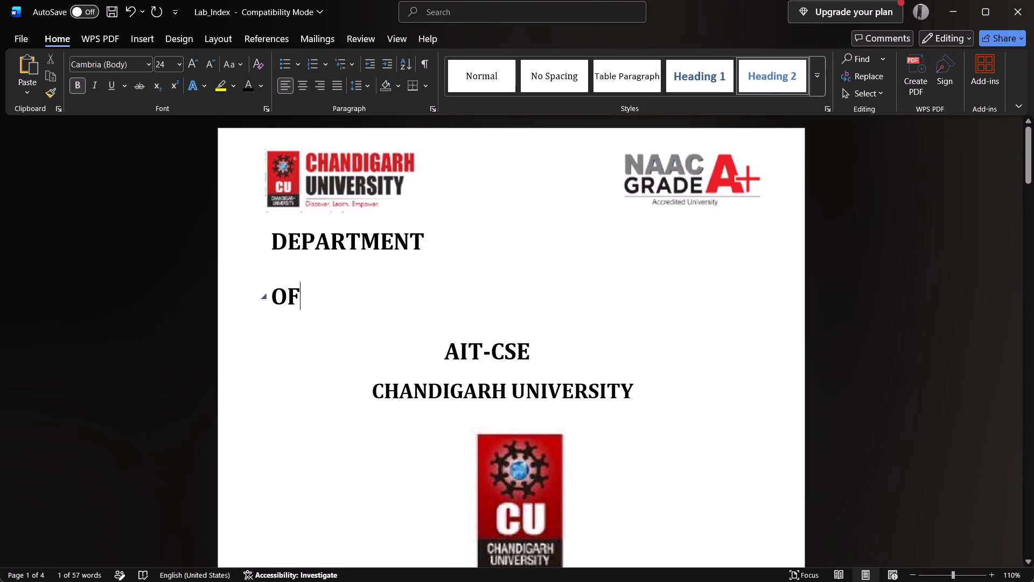
click(257, 295)
click(267, 294)
click(273, 294)
key(space)
key(space)
key(space)
key(space)
key(space)
key(space)
key(space)
key(space)
key(space)
key(space)
key(space)
key(space)
key(space)
key(space)
key(space)
key(space)
key(space)
key(space)
key(space)
key(space)
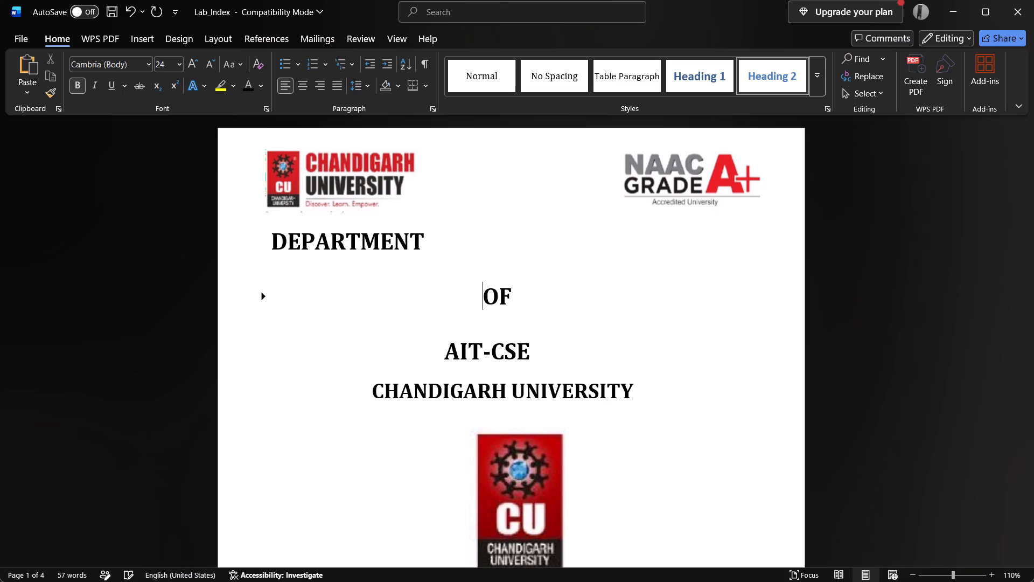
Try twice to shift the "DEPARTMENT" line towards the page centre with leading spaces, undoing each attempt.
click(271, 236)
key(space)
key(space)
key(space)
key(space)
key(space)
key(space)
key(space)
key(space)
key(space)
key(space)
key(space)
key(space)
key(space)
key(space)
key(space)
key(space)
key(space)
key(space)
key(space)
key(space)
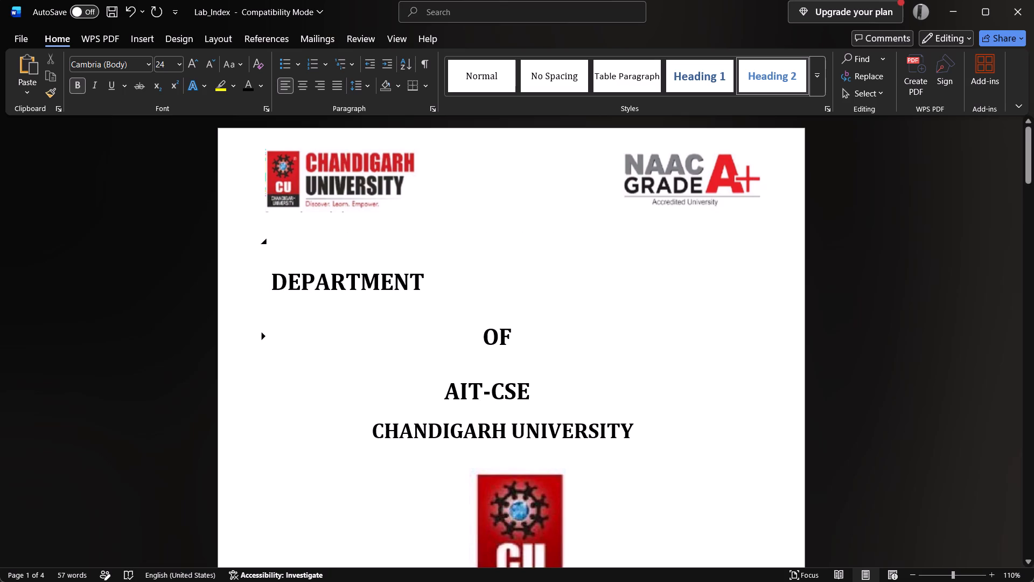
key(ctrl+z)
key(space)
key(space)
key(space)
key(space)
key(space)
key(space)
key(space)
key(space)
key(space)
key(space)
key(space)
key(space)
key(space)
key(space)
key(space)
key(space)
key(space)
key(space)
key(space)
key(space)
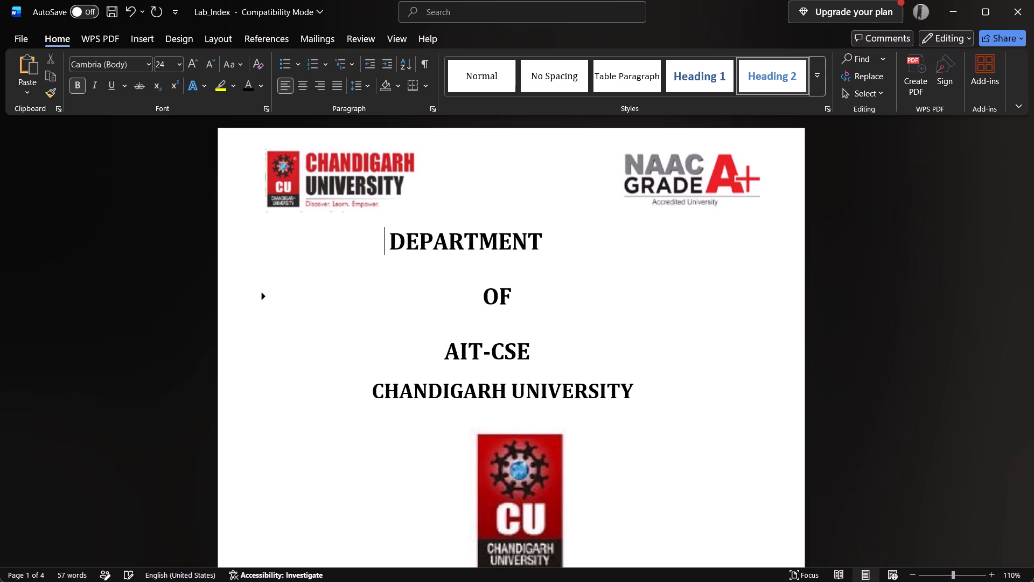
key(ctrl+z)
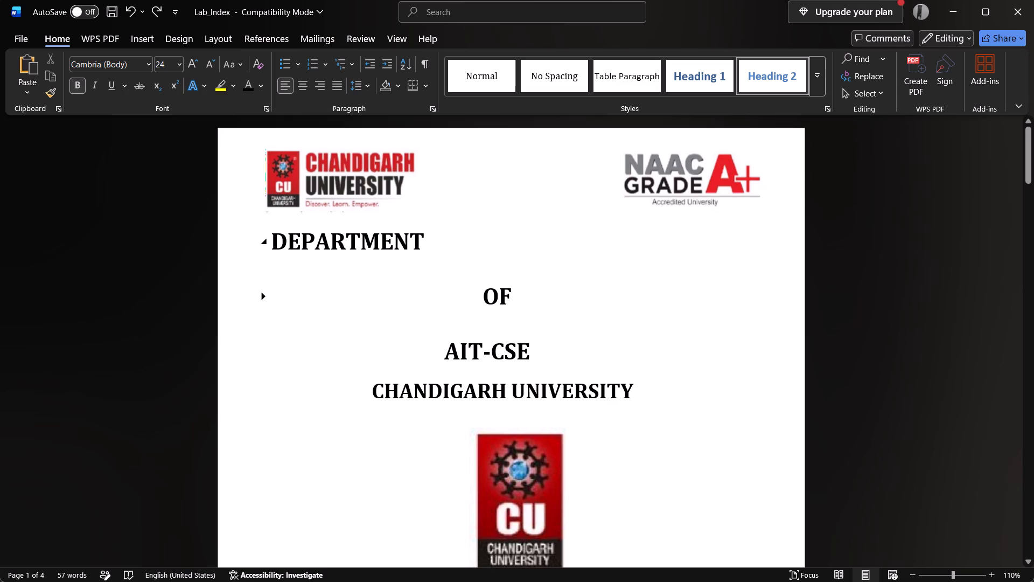
Indent the "DEPARTMENT" line with leading spaces so it sits near the page centre above "OF", removing the stray line break.
key(space)
key(space)
key(space)
key(space)
key(space)
key(space)
key(space)
key(space)
key(space)
key(space)
key(space)
key(space)
key(space)
key(space)
key(space)
key(space)
key(space)
key(space)
key(space)
key(space)
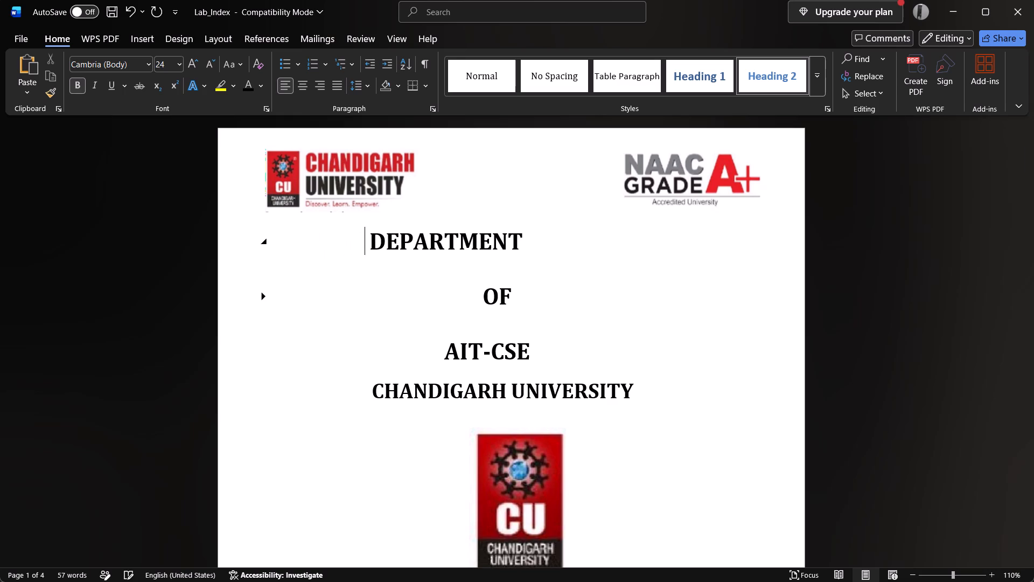
key(space)
key(space)
key(space)
key(space)
key(space)
key(space)
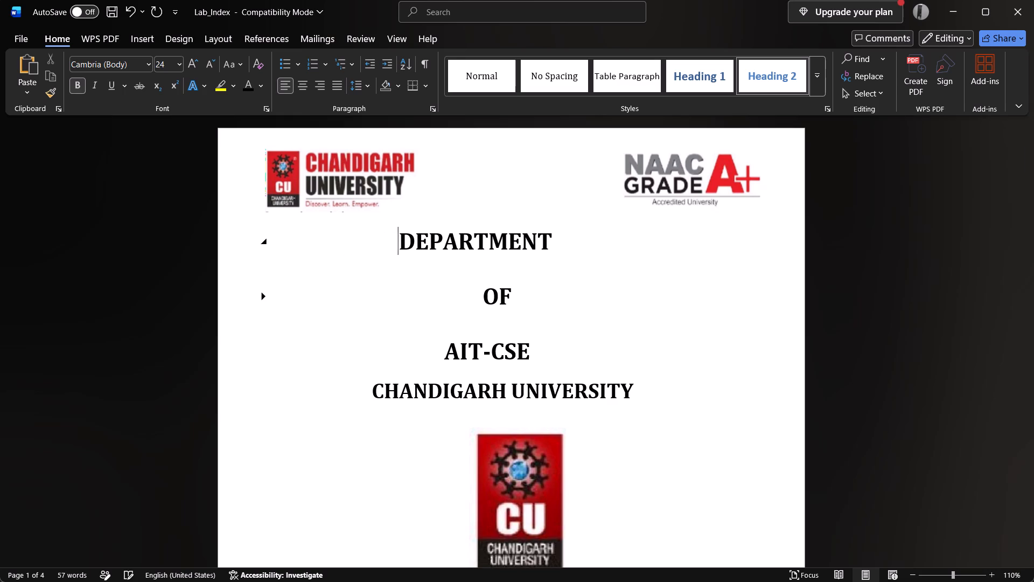
key(space)
key(space)
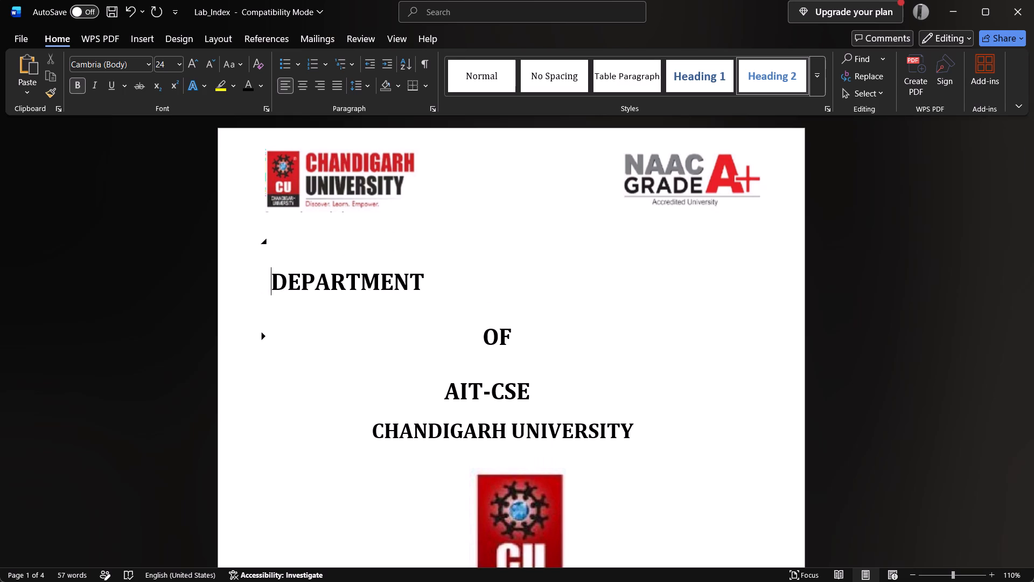
key(BackSpace)
click(376, 264)
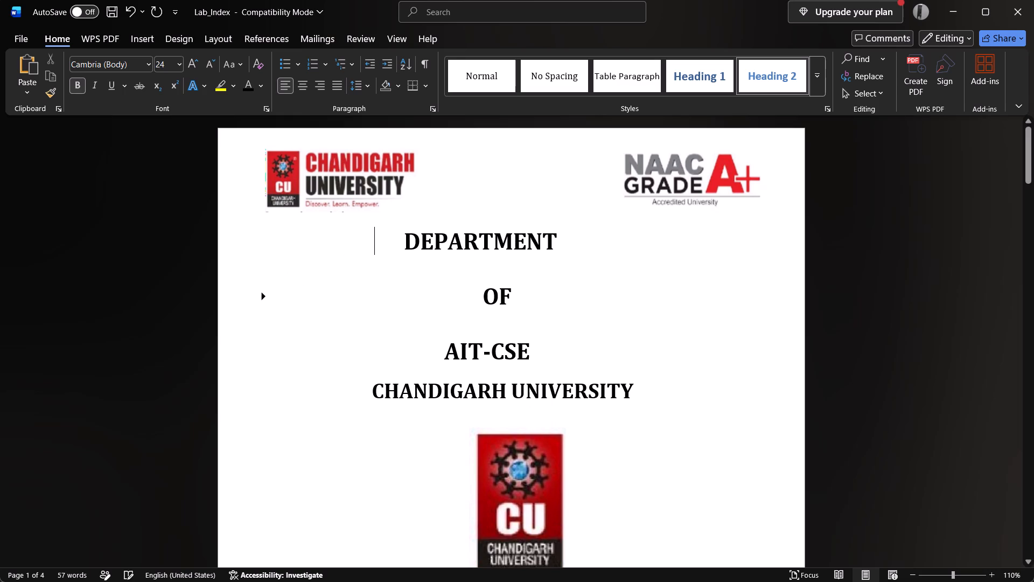
Set the line spacing of the DEPARTMENT, OF and AIT-CSE heading lines to 1.0.
drag(414, 280, 421, 281)
drag(548, 352, 423, 247)
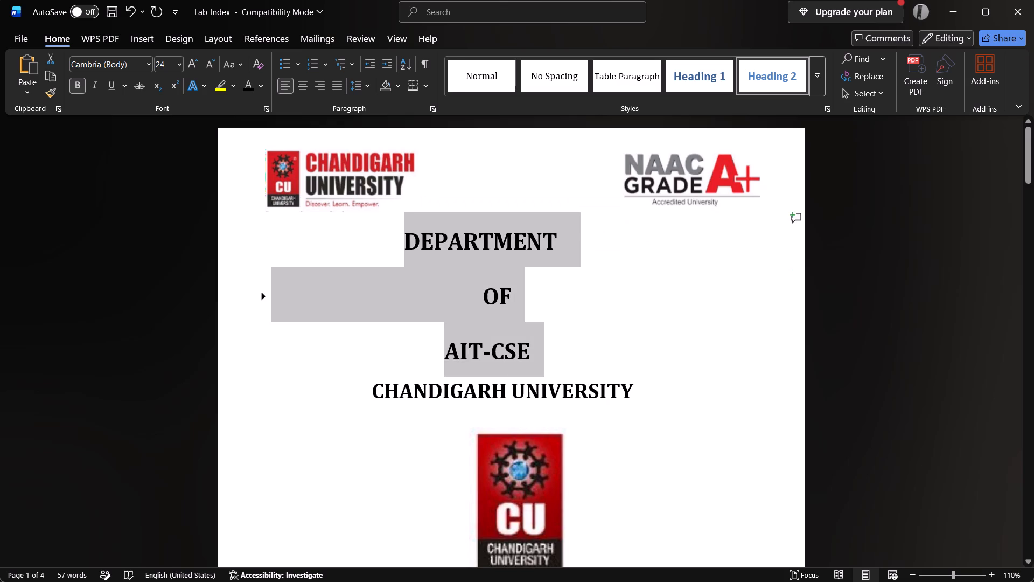
click(366, 85)
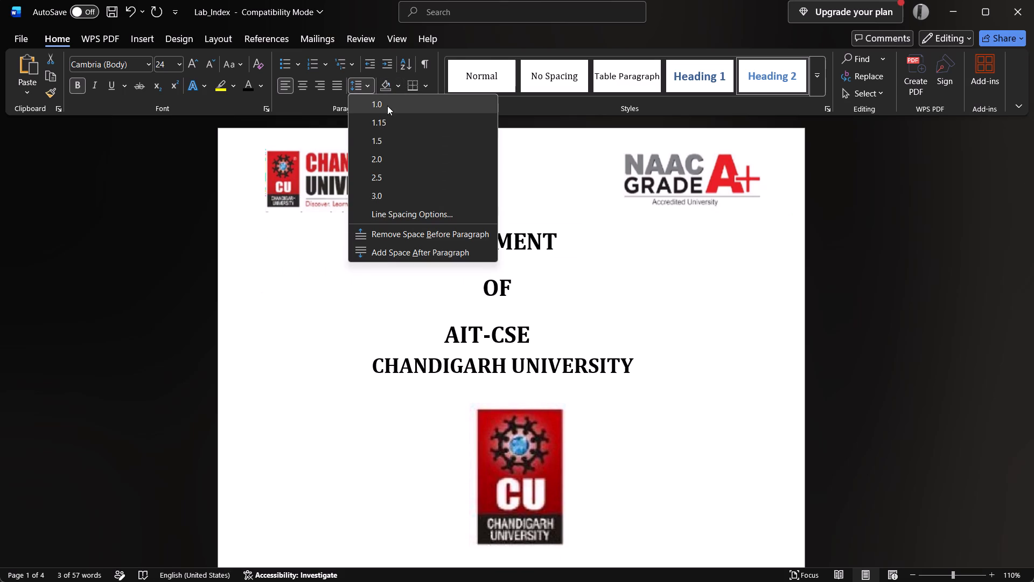
click(387, 106)
click(546, 286)
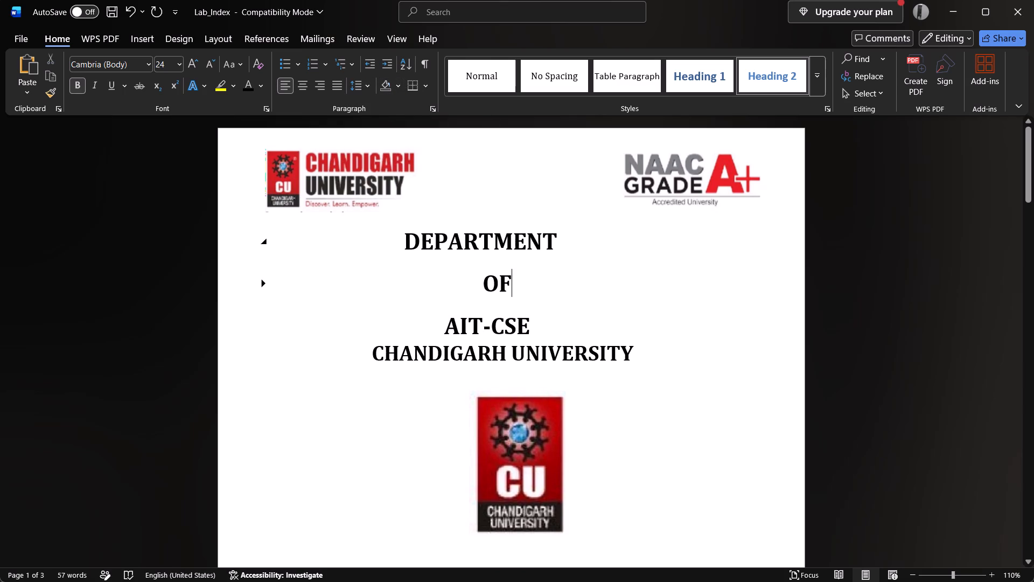
click(382, 226)
Add a blank line below "Section: 24AML-7A" to push the LAB INDEX title onto the page with the index table.
scroll(510, 278, down, 13)
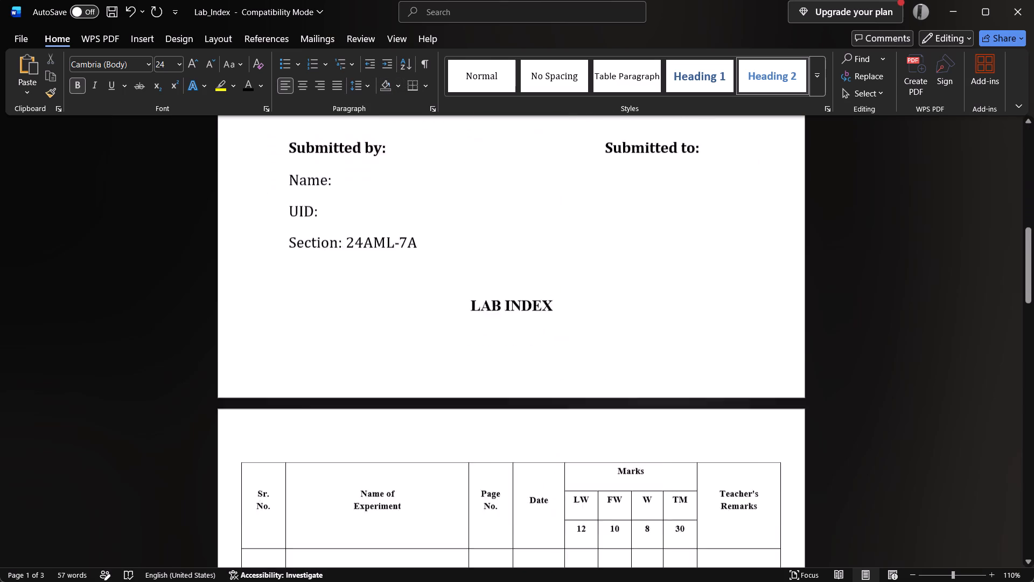
click(458, 232)
key(Return)
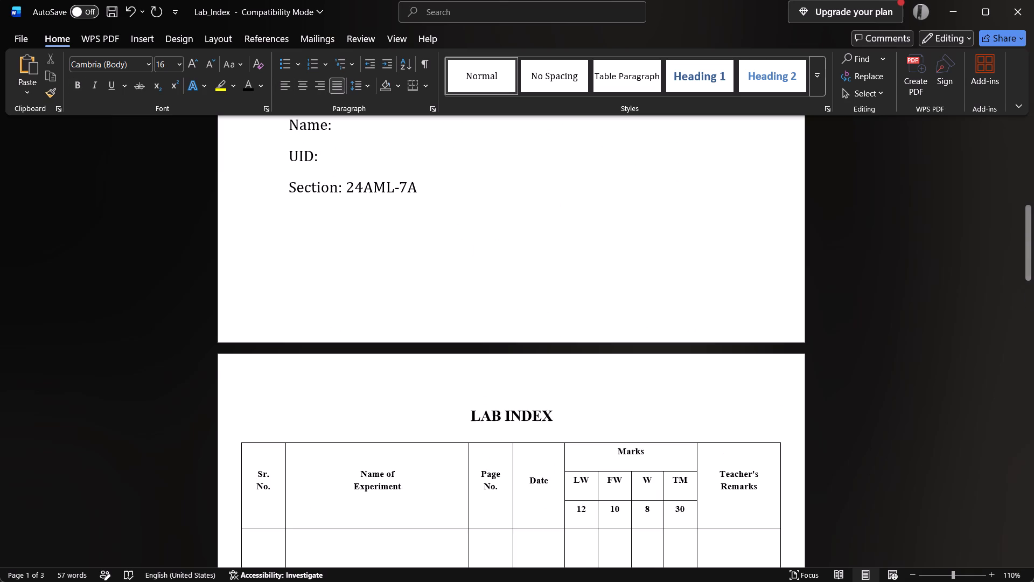
Insert a new line directly below the "Practical File" heading on the cover page.
scroll(458, 232, up, 2)
scroll(599, 223, up, 3)
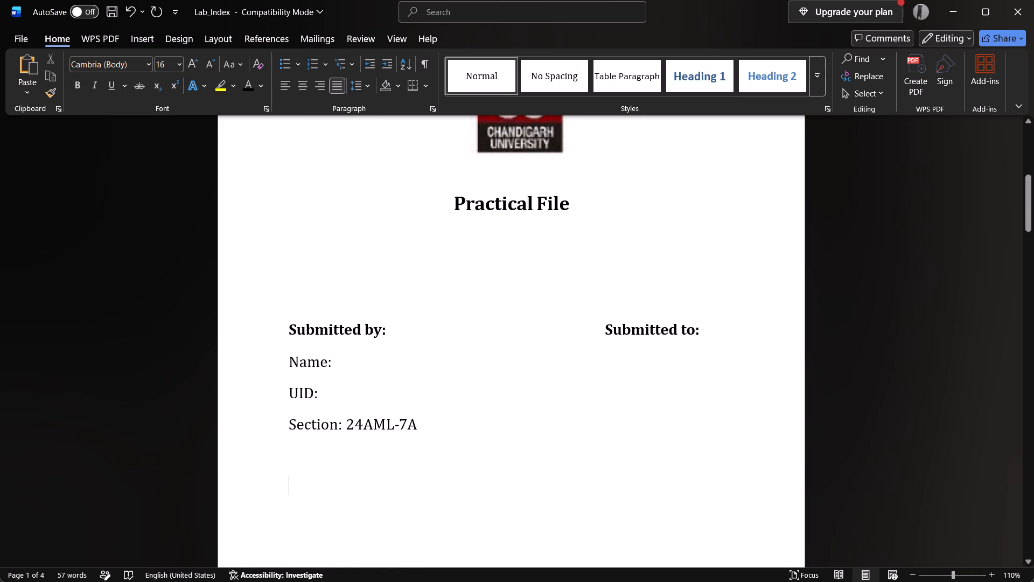
scroll(504, 394, up, 3)
click(607, 359)
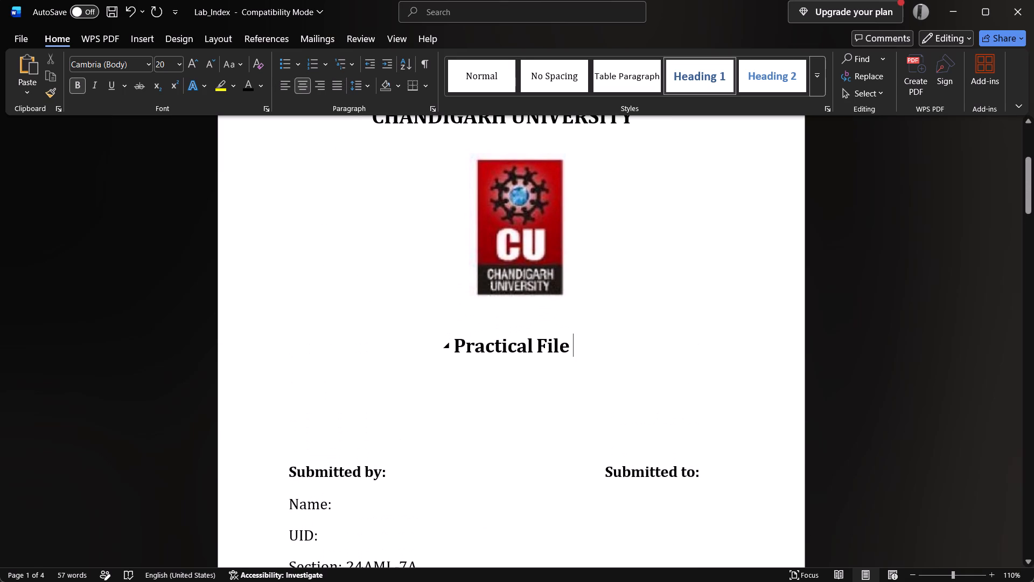
key(Return)
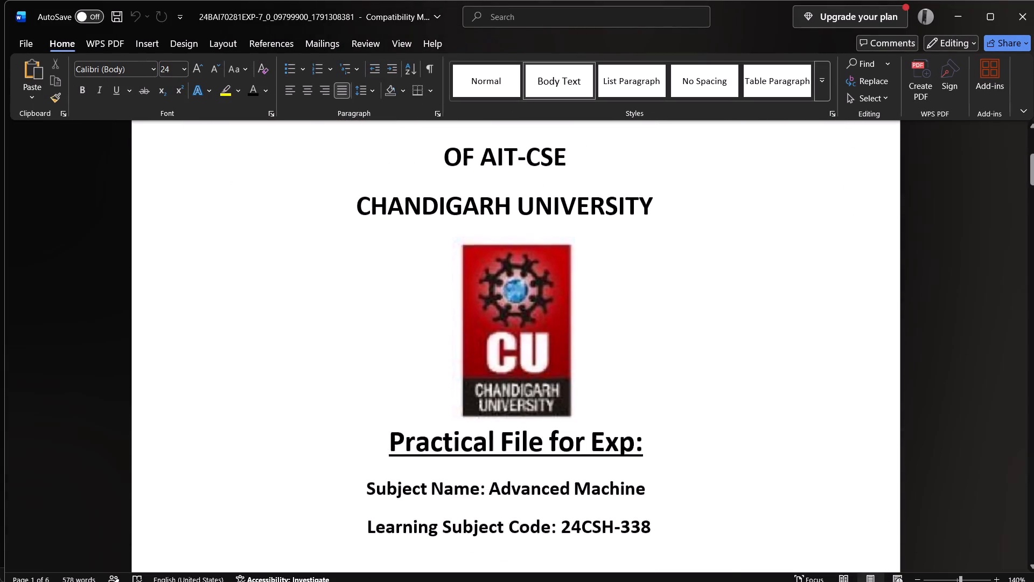
scroll(665, 301, down, 1)
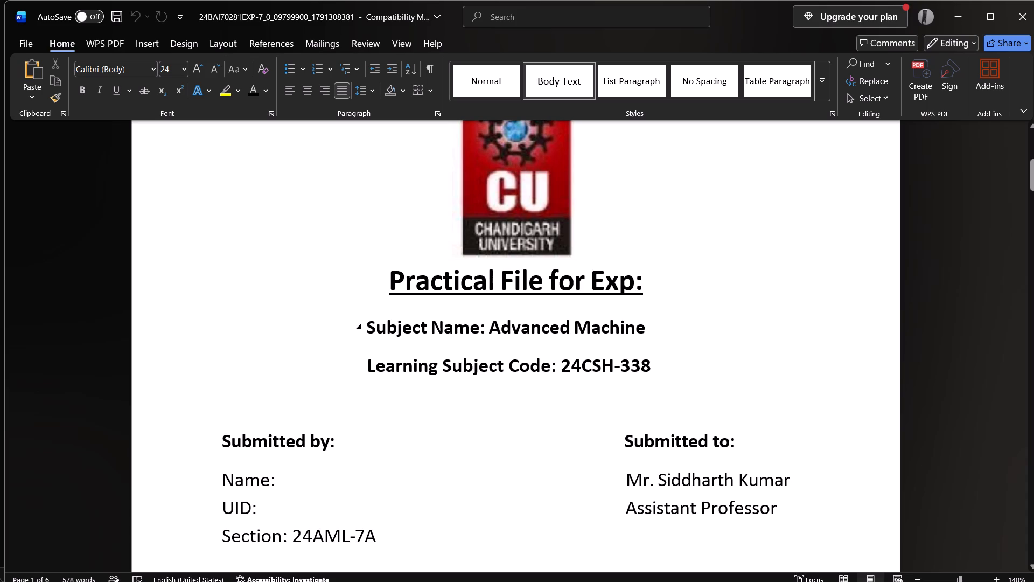
drag(658, 363, 362, 334)
key(ctrl+c)
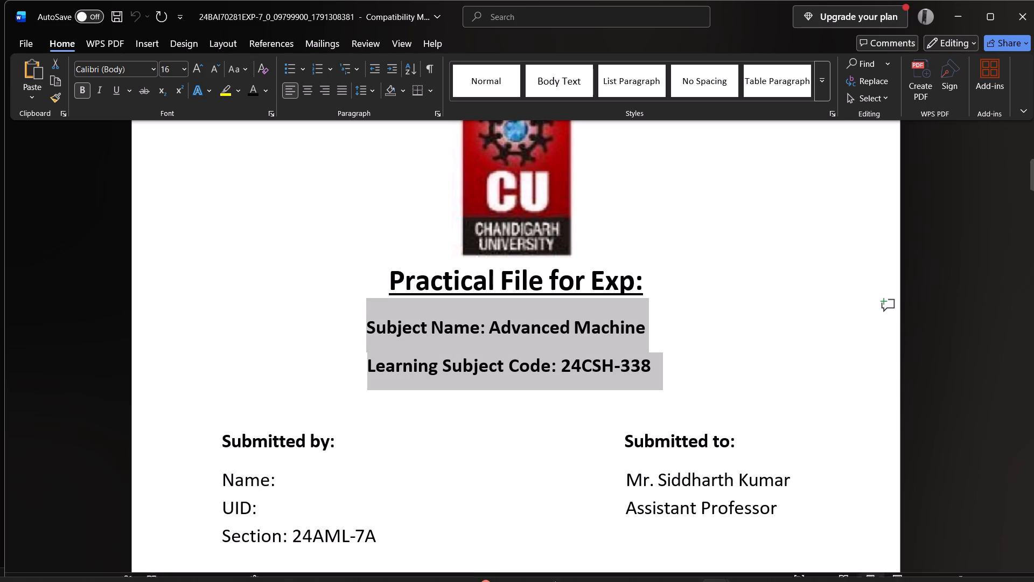
click(681, 566)
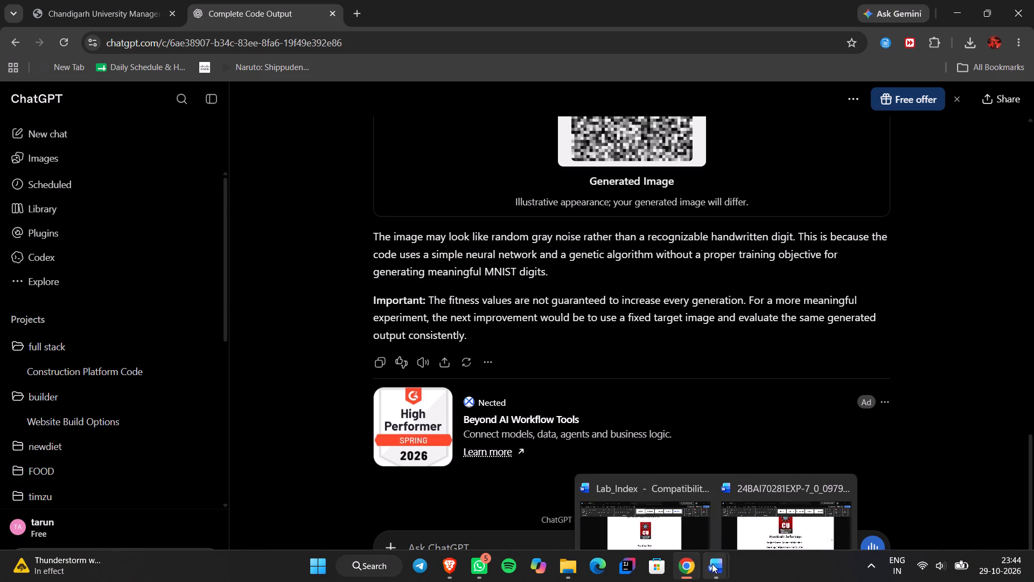
click(691, 510)
click(584, 360)
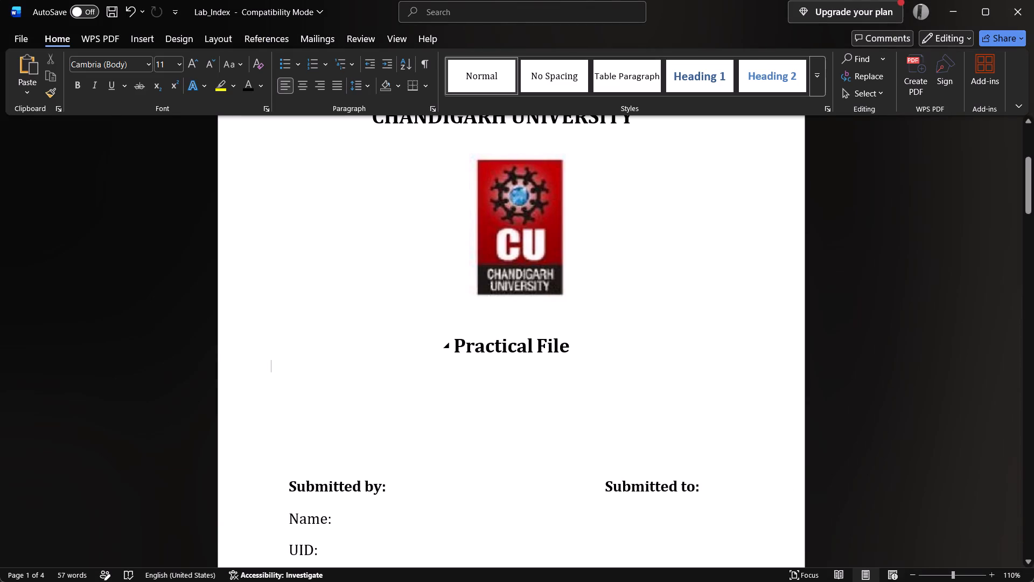
key(ctrl+v)
Format the pasted Subject Name and Subject Code lines in font size 20 and black.
drag(534, 394, 393, 390)
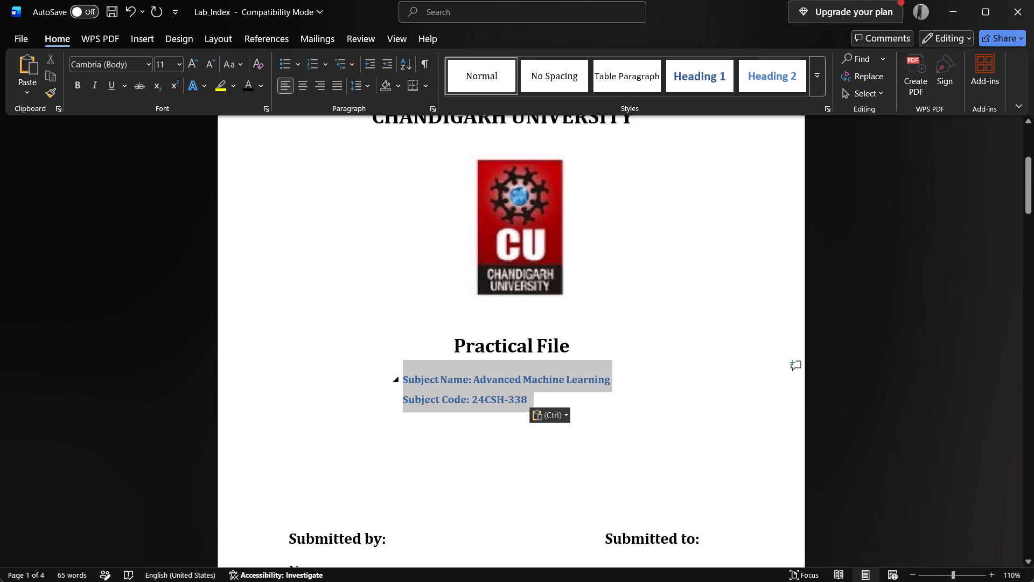
drag(393, 390, 393, 389)
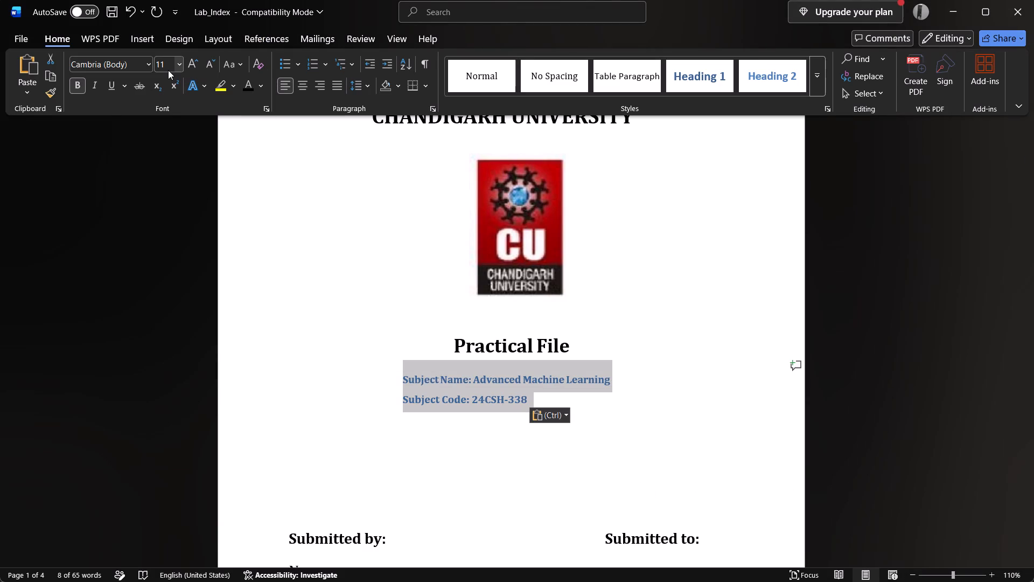
click(168, 70)
click(167, 65)
click(180, 63)
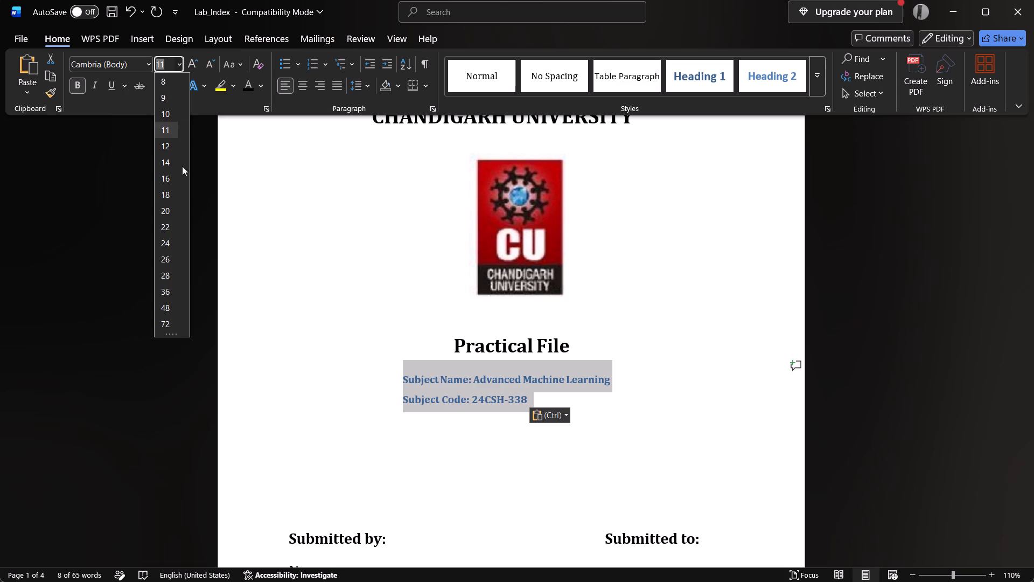
click(176, 210)
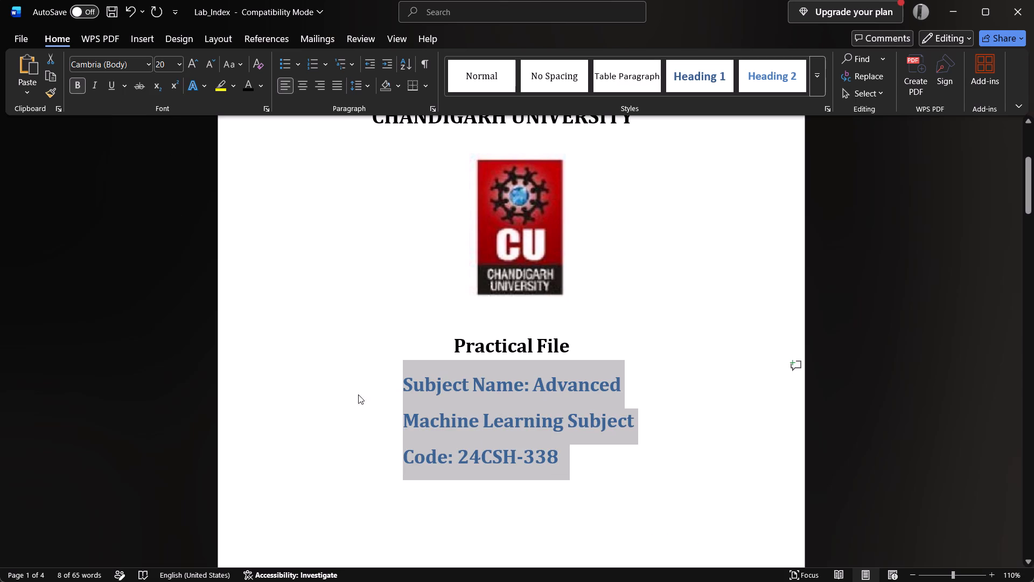
click(247, 80)
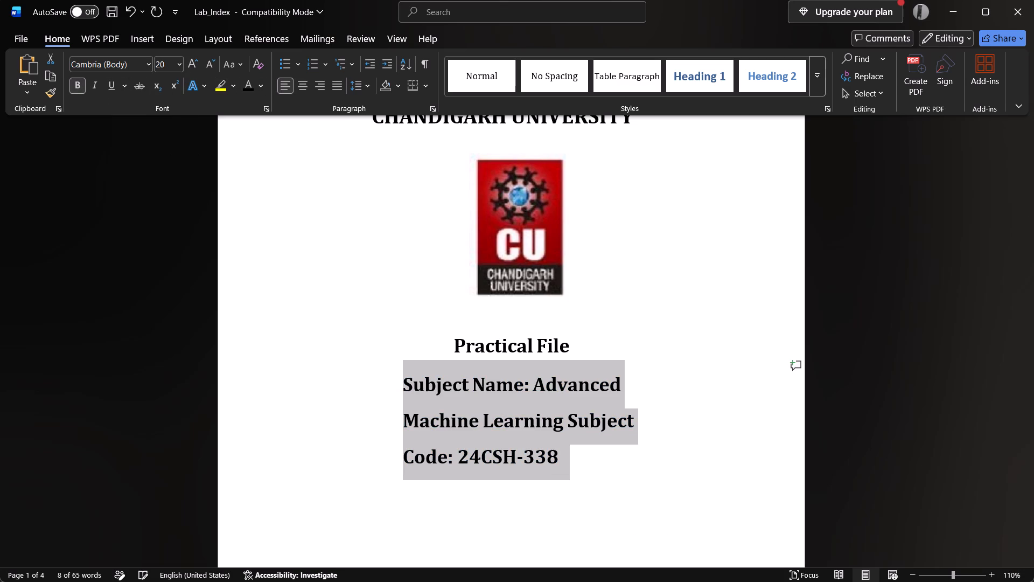
Remove the centring of "Practical File" and indent it with leading spaces to line up with the Subject Name line.
click(420, 345)
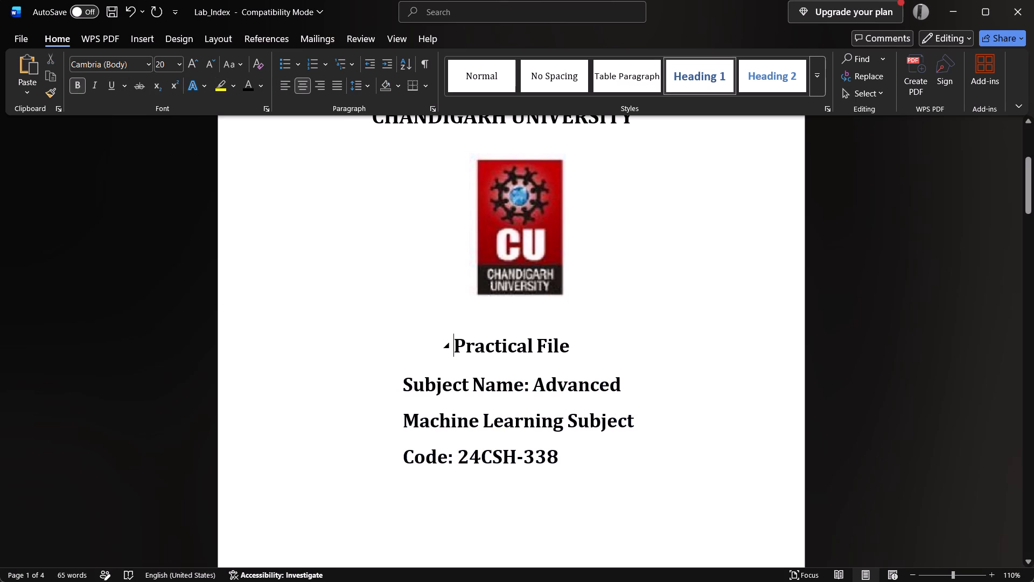
key(BackSpace)
key(space)
key(space)
key(space)
key(space)
key(space)
key(space)
key(space)
key(space)
key(space)
key(space)
key(space)
key(space)
key(space)
key(space)
key(space)
key(space)
key(space)
key(space)
key(space)
key(space)
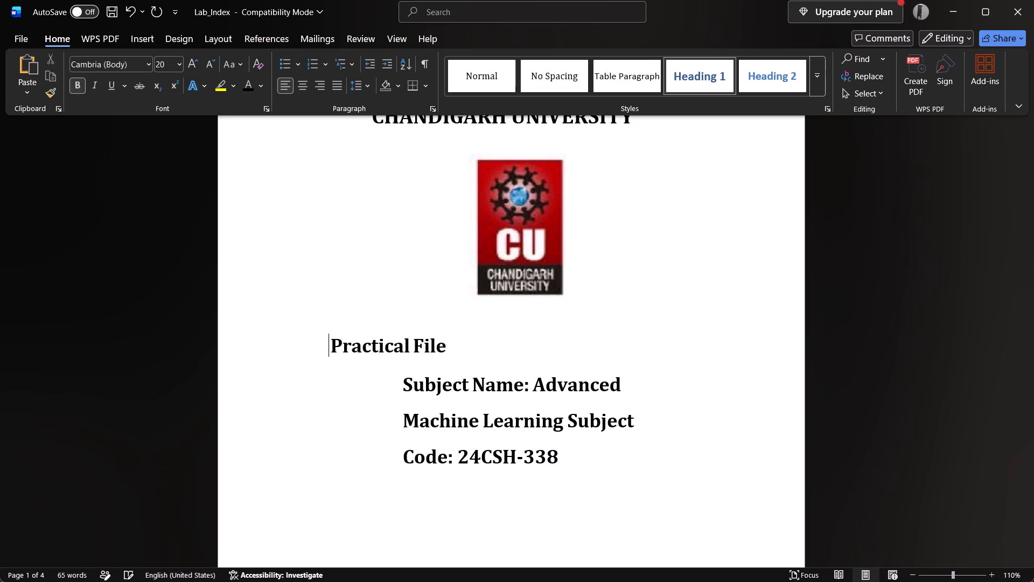
key(space)
key(space)
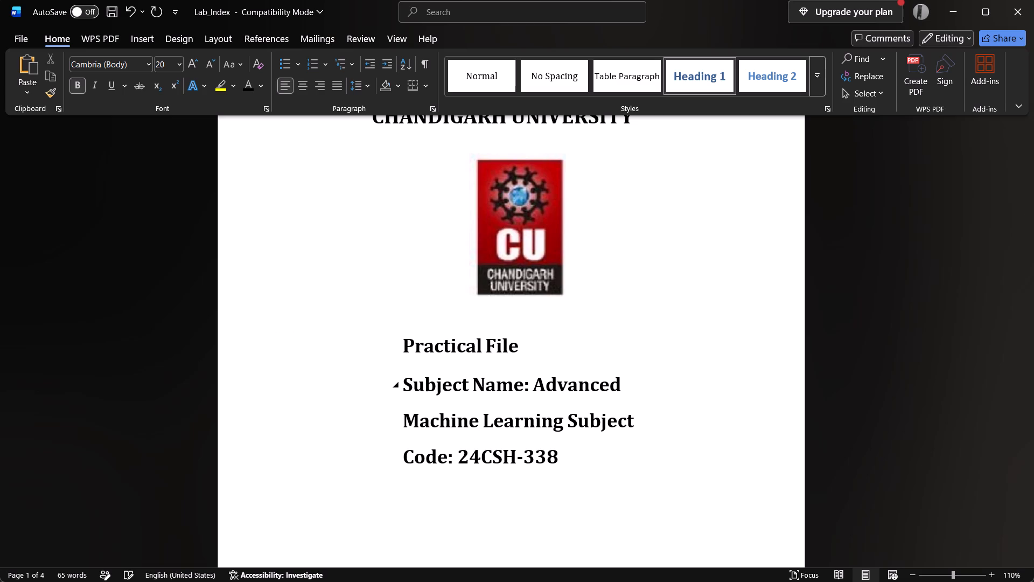
key(BackSpace)
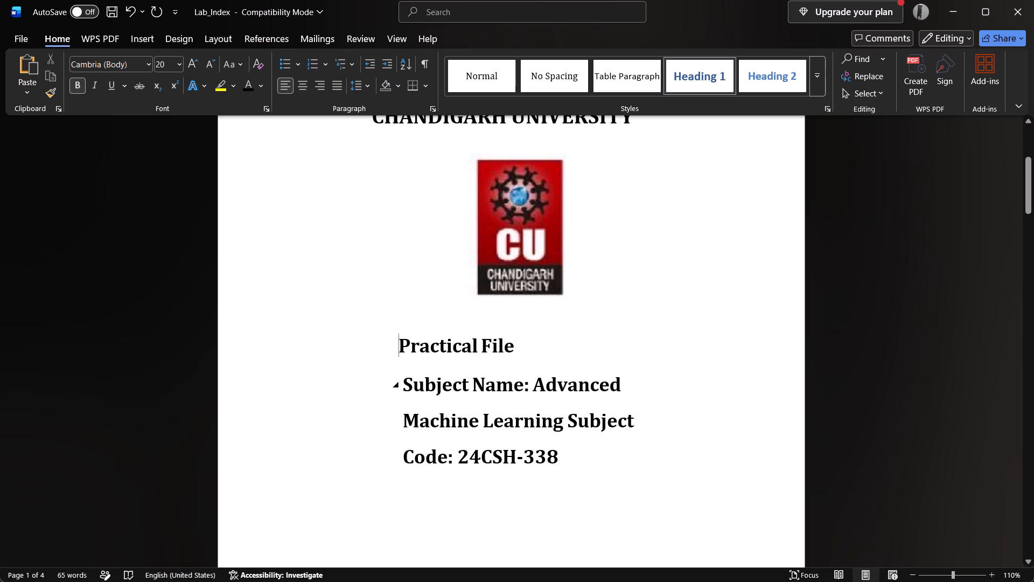
Delete "Advanced Machine Learning" from the Subject Name line and put "Subject Code: 24CSH-338" on its own line.
drag(561, 422, 530, 386)
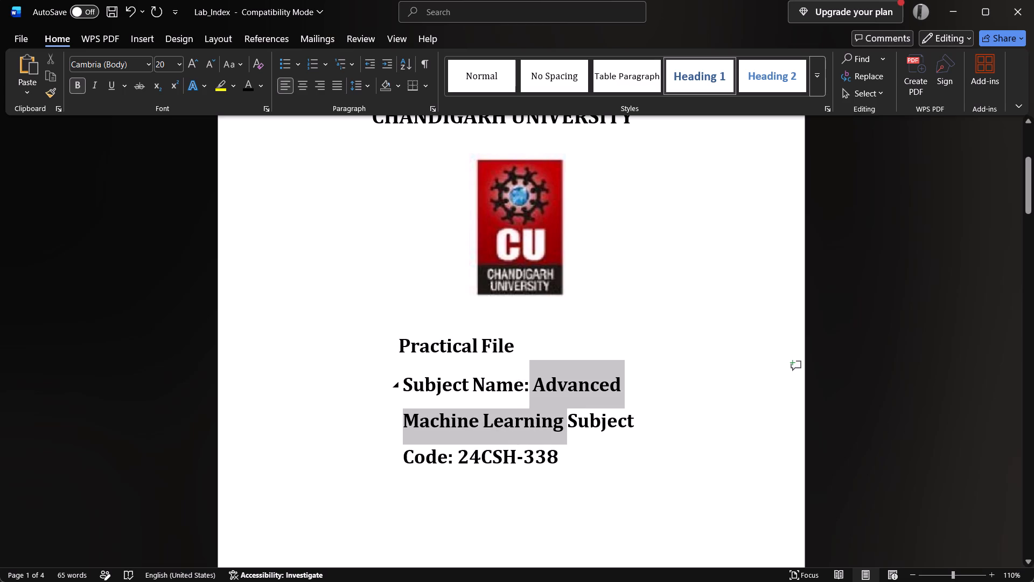
drag(530, 386, 535, 386)
key(BackSpace)
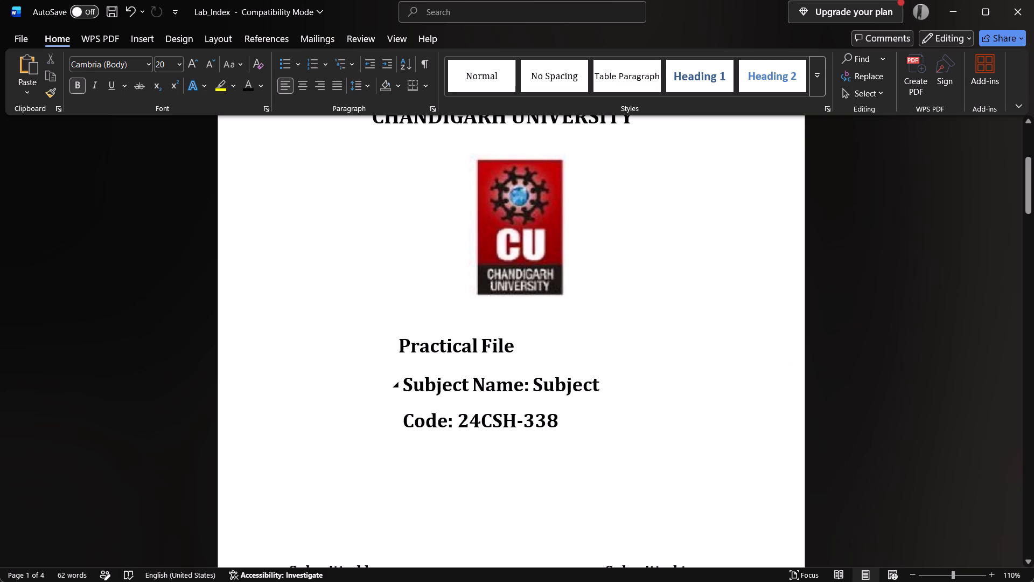
key(Return)
Delete two blank lines between the Subject Code line and the "Submitted by" block.
scroll(527, 401, down, 4)
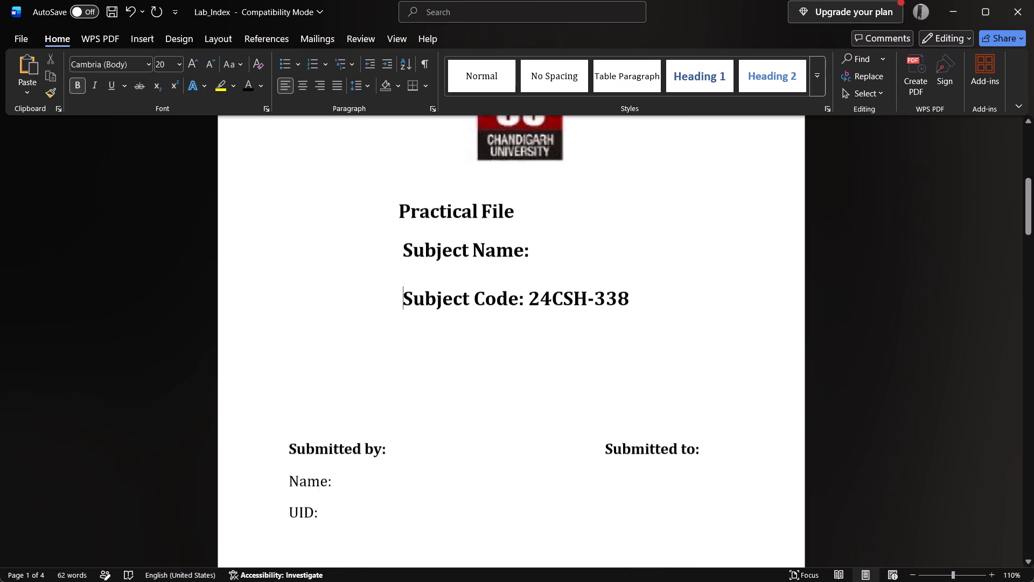
click(371, 359)
key(BackSpace)
key(BackSpace)
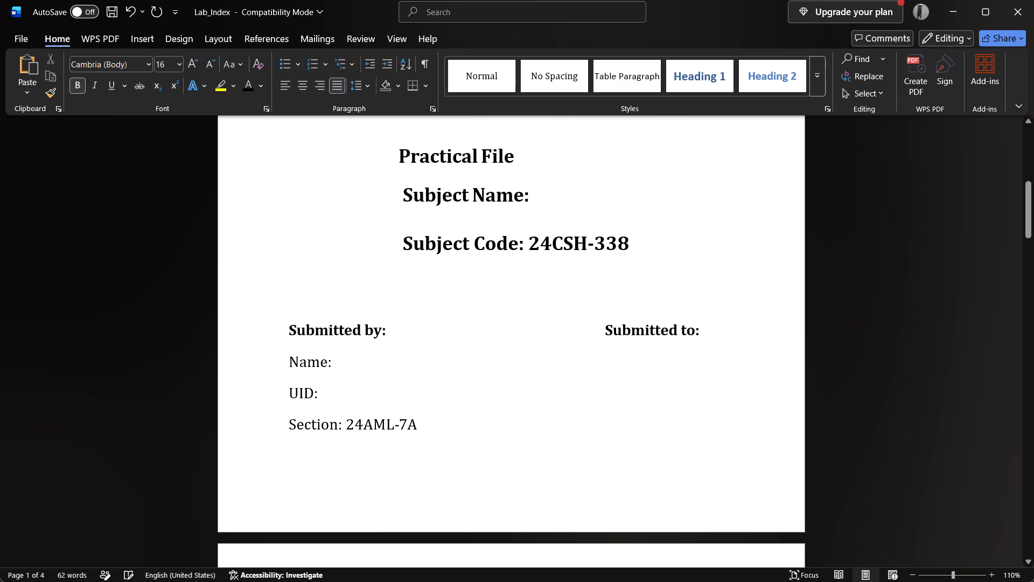
Remove the indents from the Subject Name and Subject Code lines so both start at the page's left margin.
scroll(513, 292, up, 1)
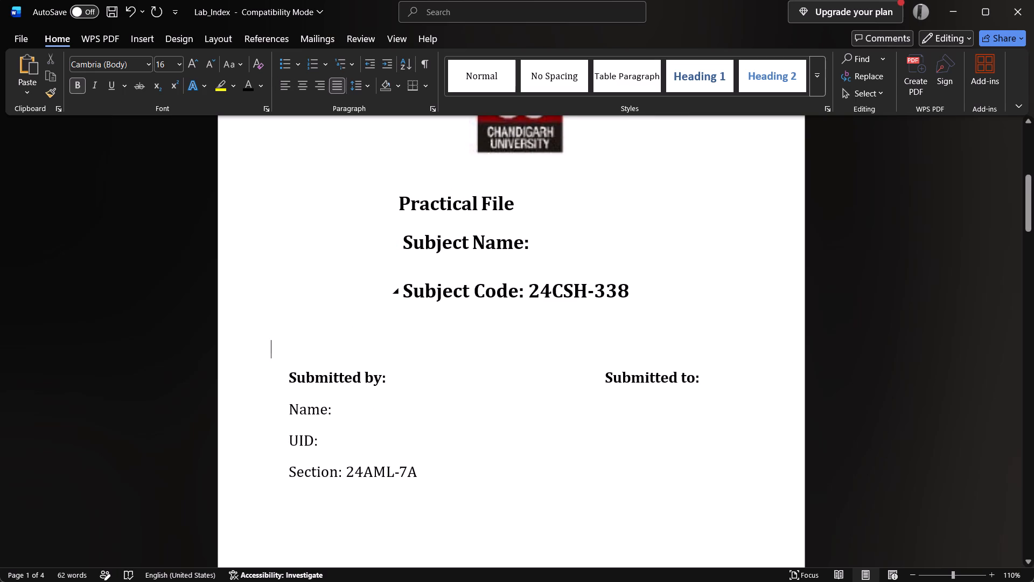
drag(641, 292, 404, 205)
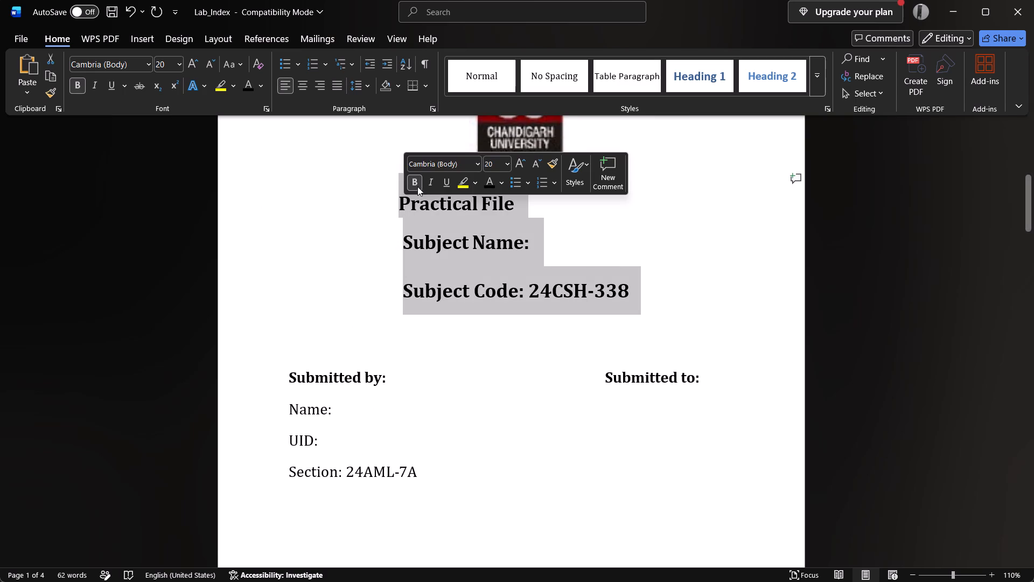
click(402, 236)
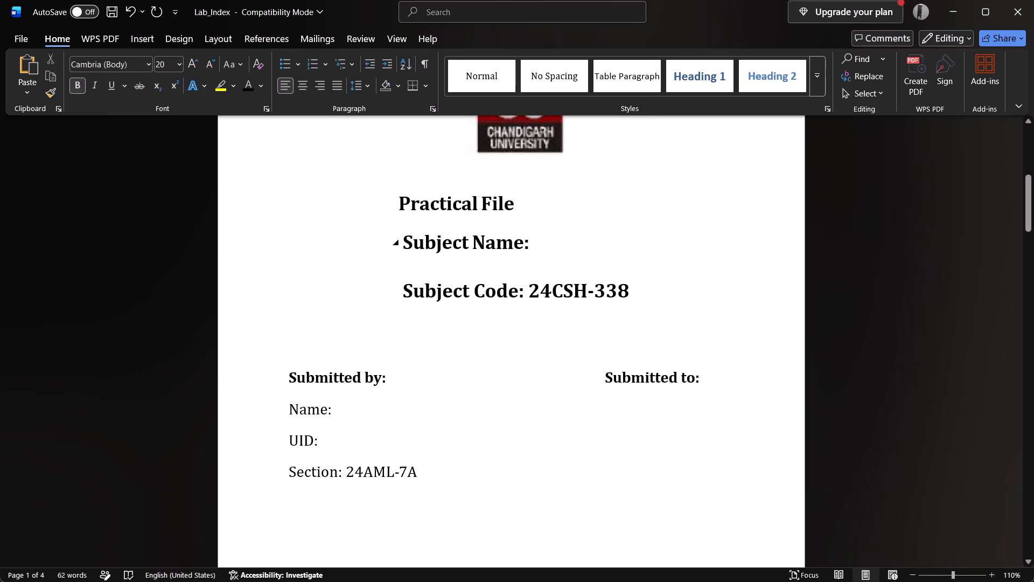
key(BackSpace)
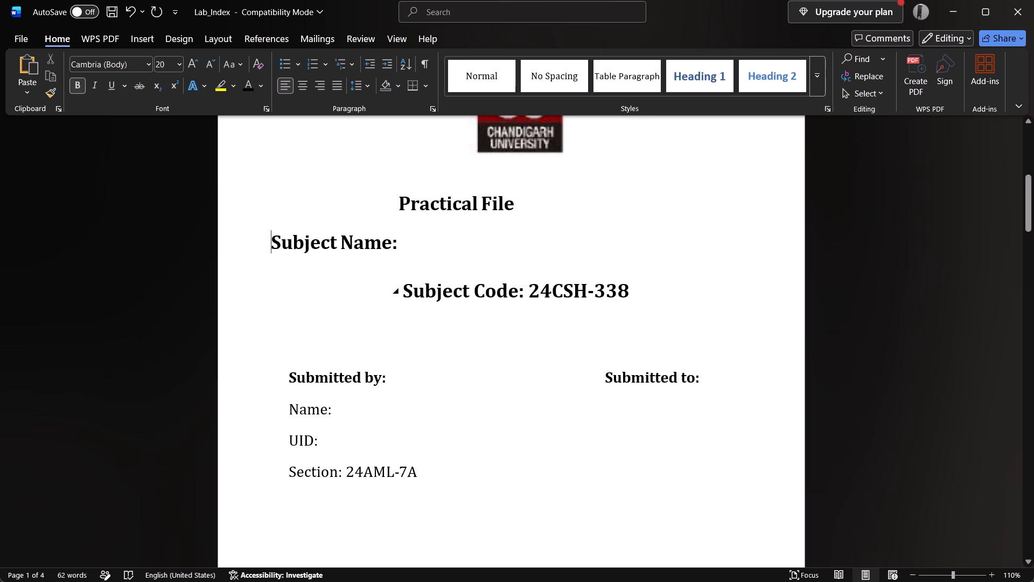
click(404, 292)
key(BackSpace)
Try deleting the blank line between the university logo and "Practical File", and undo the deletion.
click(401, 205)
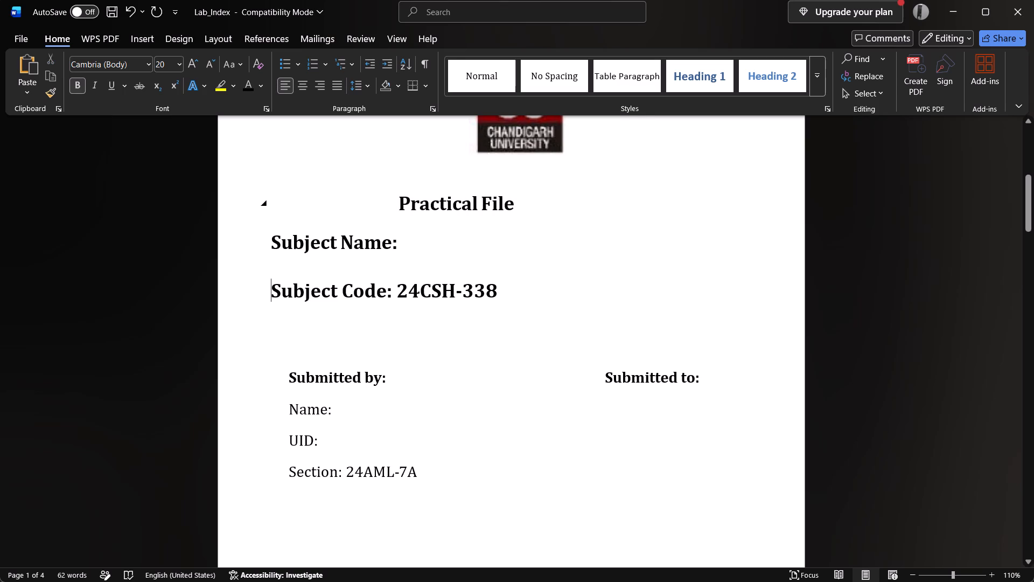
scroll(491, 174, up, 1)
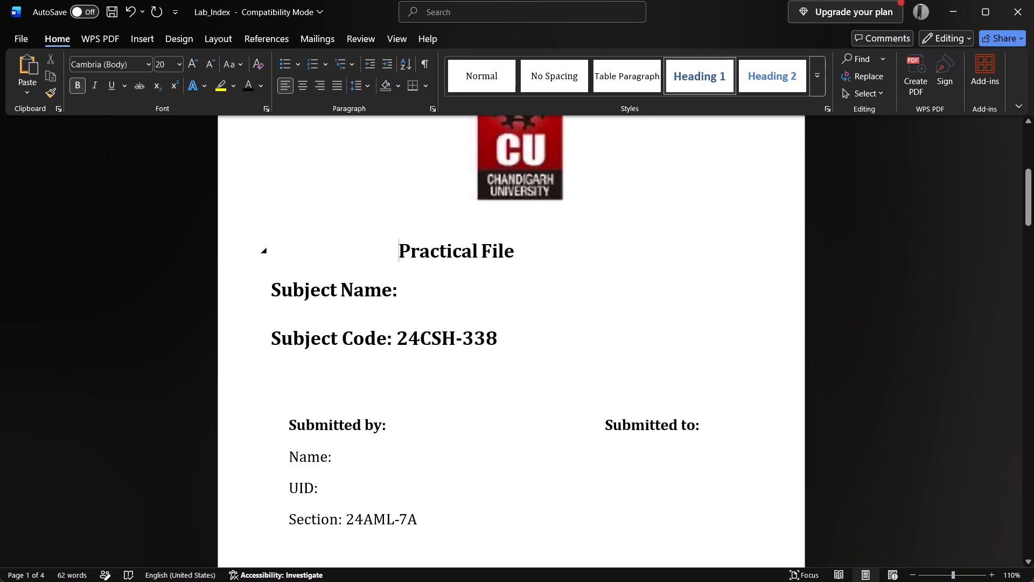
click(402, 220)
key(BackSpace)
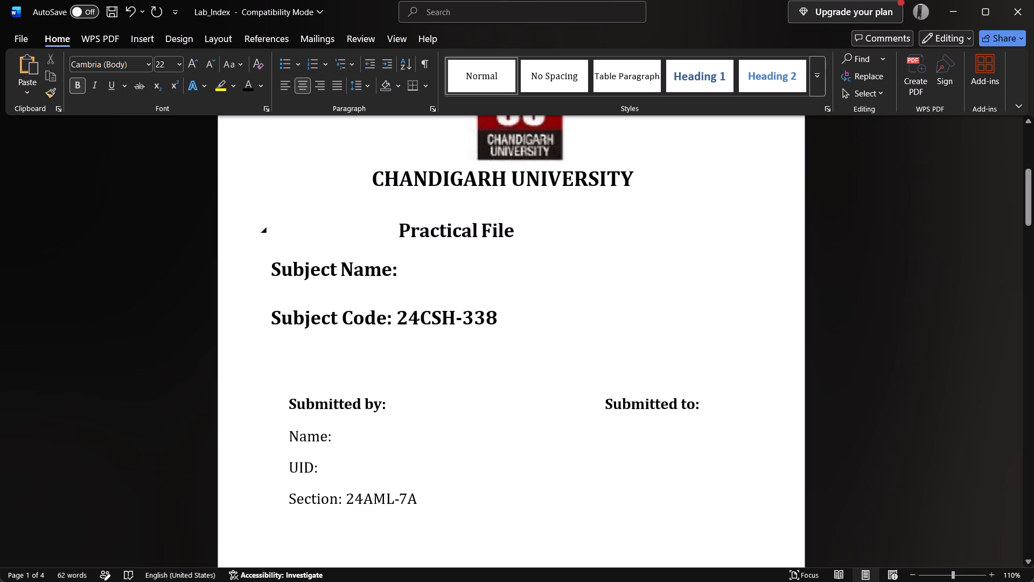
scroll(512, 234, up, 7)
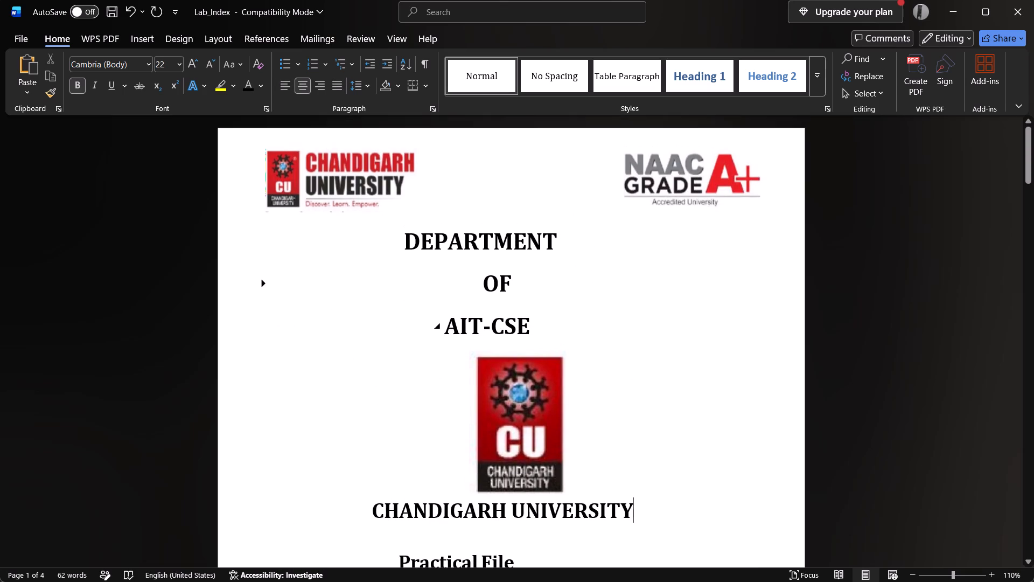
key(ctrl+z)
Add leading spaces before "Practical File" until it is centred beneath the university logo.
scroll(504, 333, down, 5)
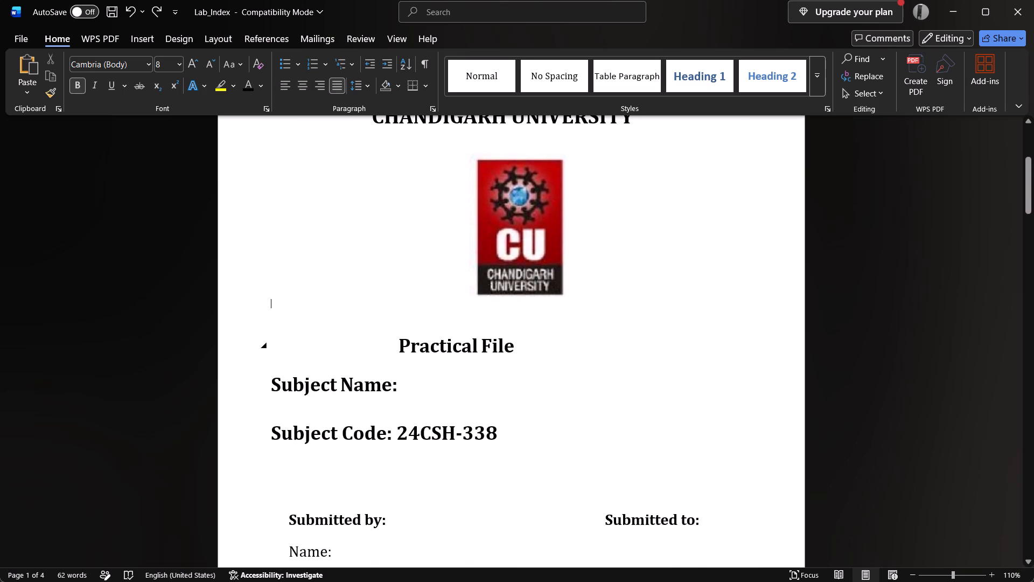
click(396, 343)
key(space)
key(space)
key(space)
key(space)
key(space)
key(space)
key(space)
key(space)
key(space)
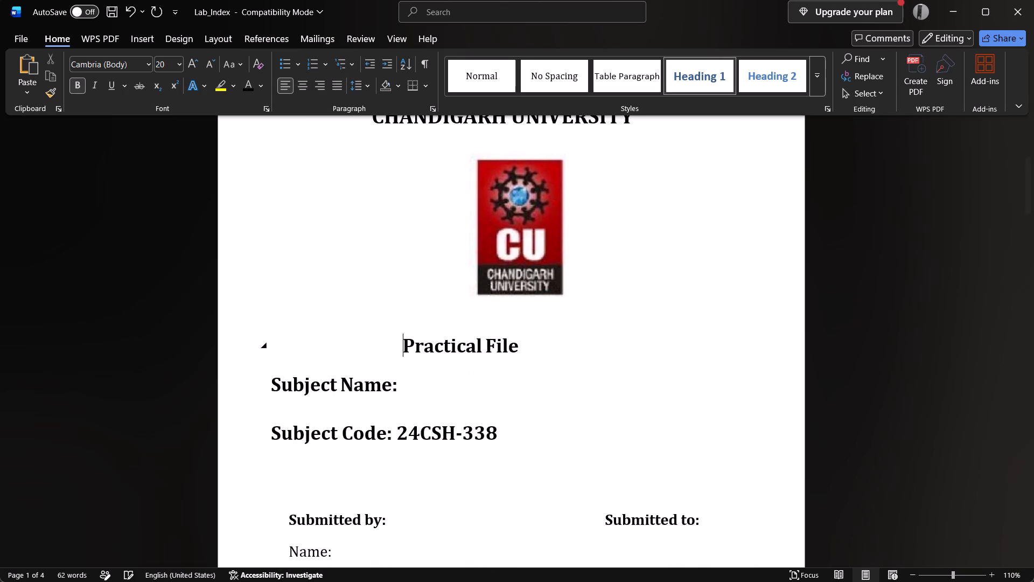
key(space)
key(space)
key(space)
key(space)
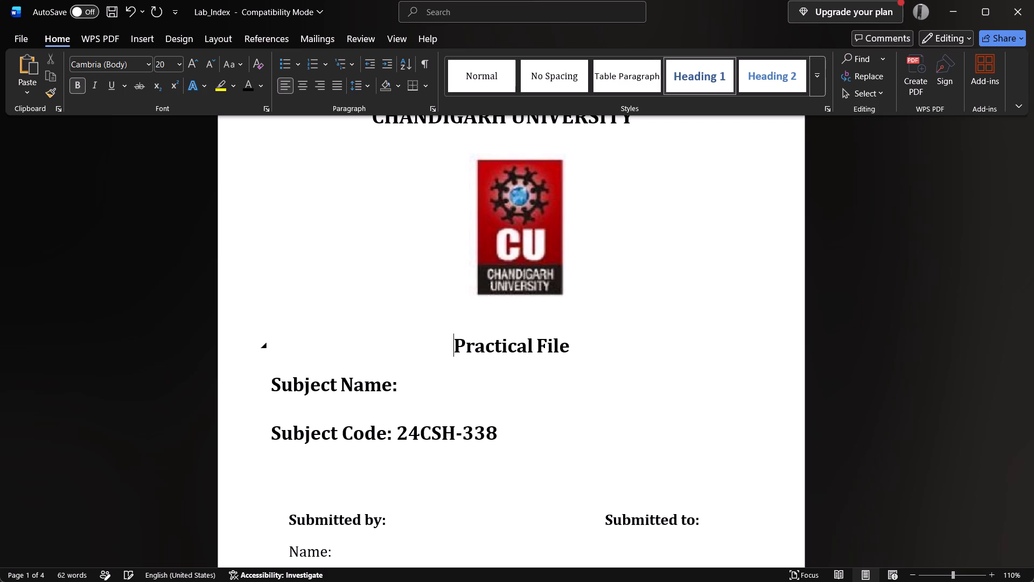
key(space)
scroll(612, 292, down, 3)
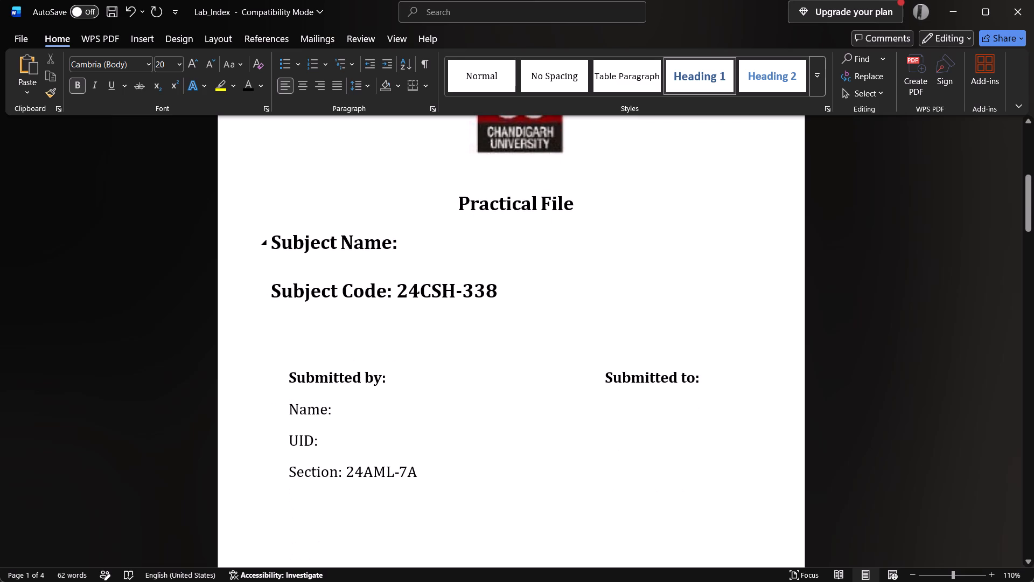
click(593, 202)
click(436, 351)
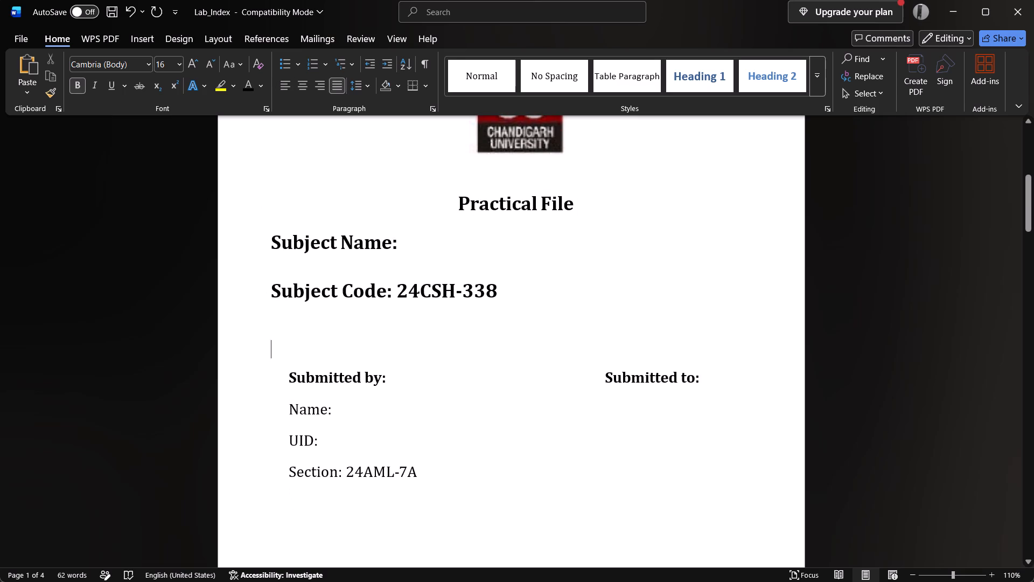
Delete two blank lines above the first LAB INDEX title so it moves up to the start of page 2.
scroll(436, 351, down, 12)
scroll(436, 351, up, 2)
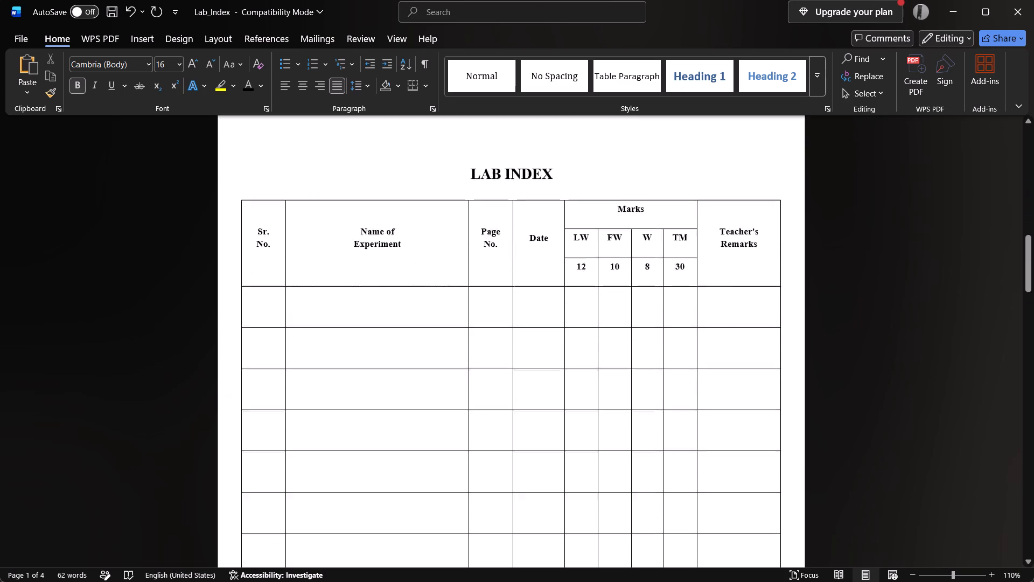
scroll(436, 351, up, 2)
click(380, 238)
key(BackSpace)
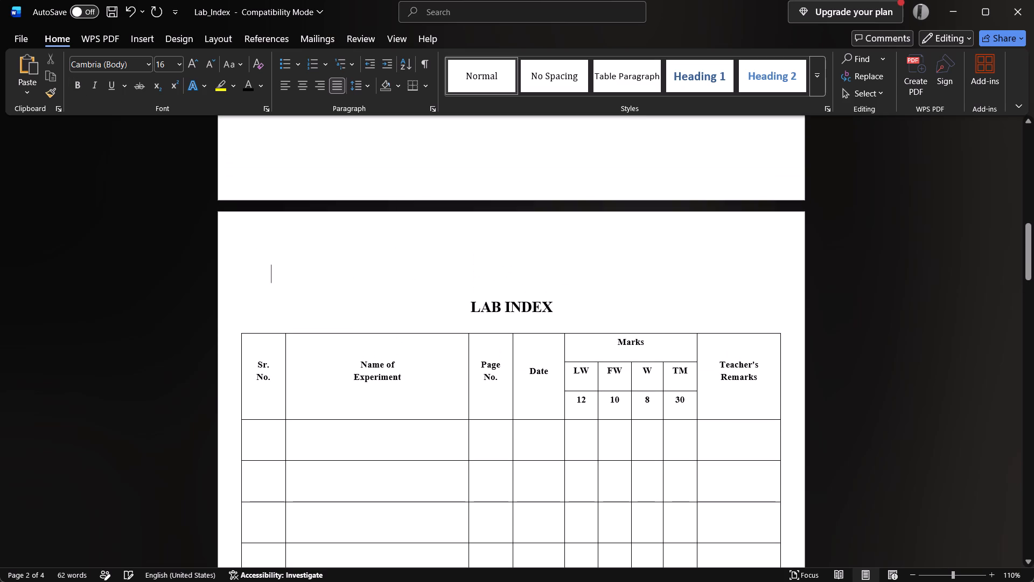
key(BackSpace)
scroll(346, 256, up, 3)
scroll(346, 258, down, 20)
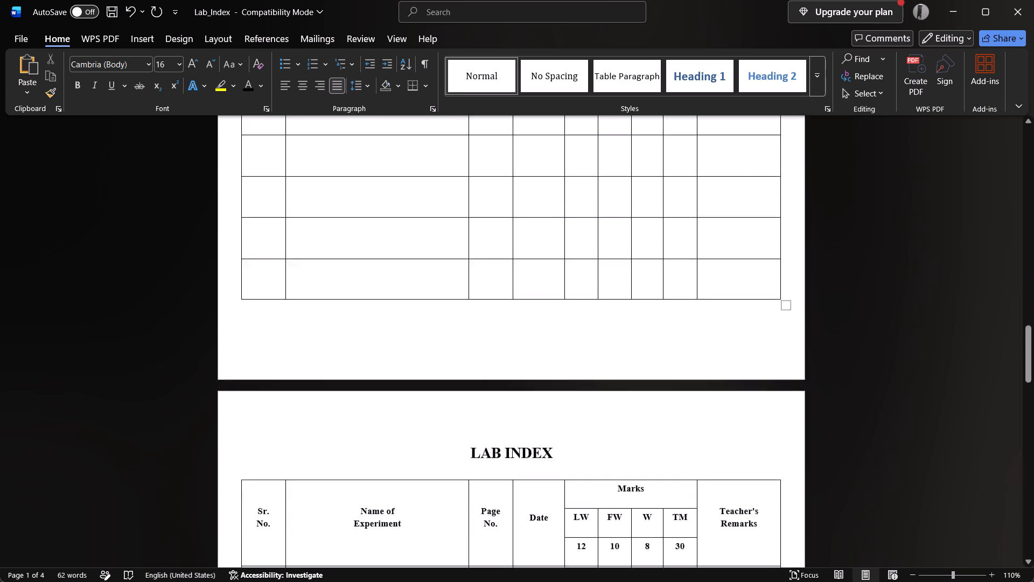
scroll(350, 260, up, 20)
scroll(350, 260, up, 2)
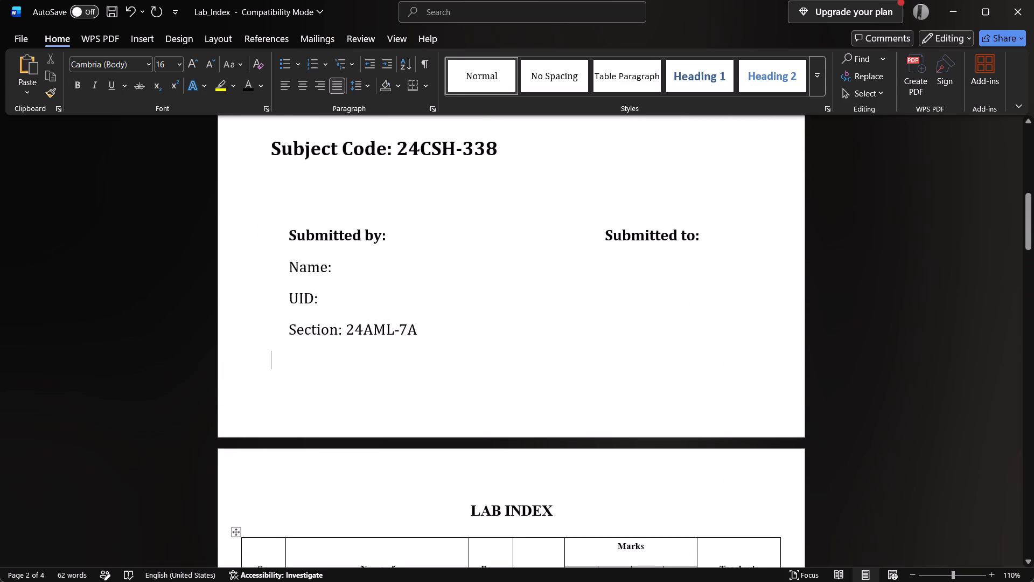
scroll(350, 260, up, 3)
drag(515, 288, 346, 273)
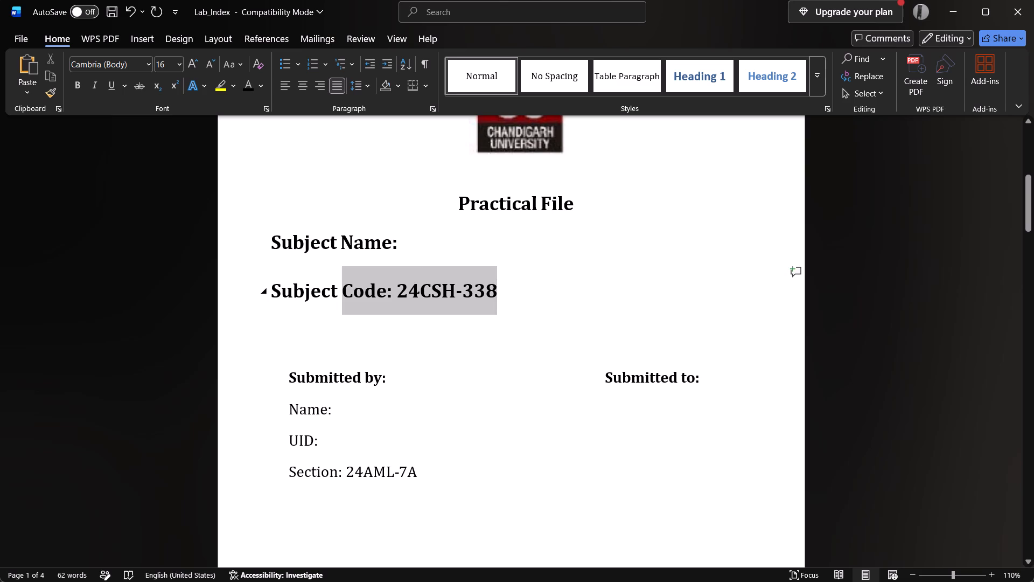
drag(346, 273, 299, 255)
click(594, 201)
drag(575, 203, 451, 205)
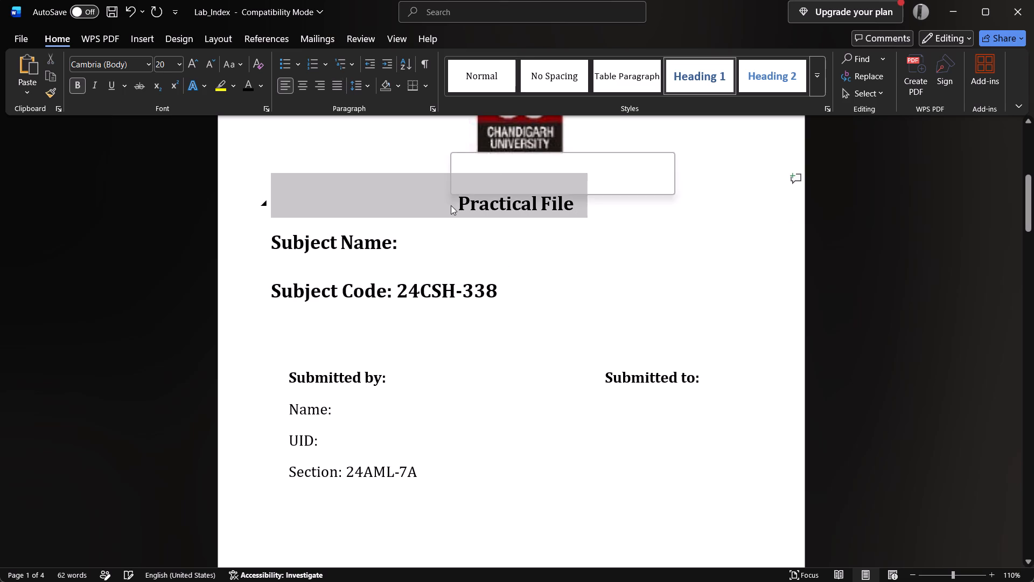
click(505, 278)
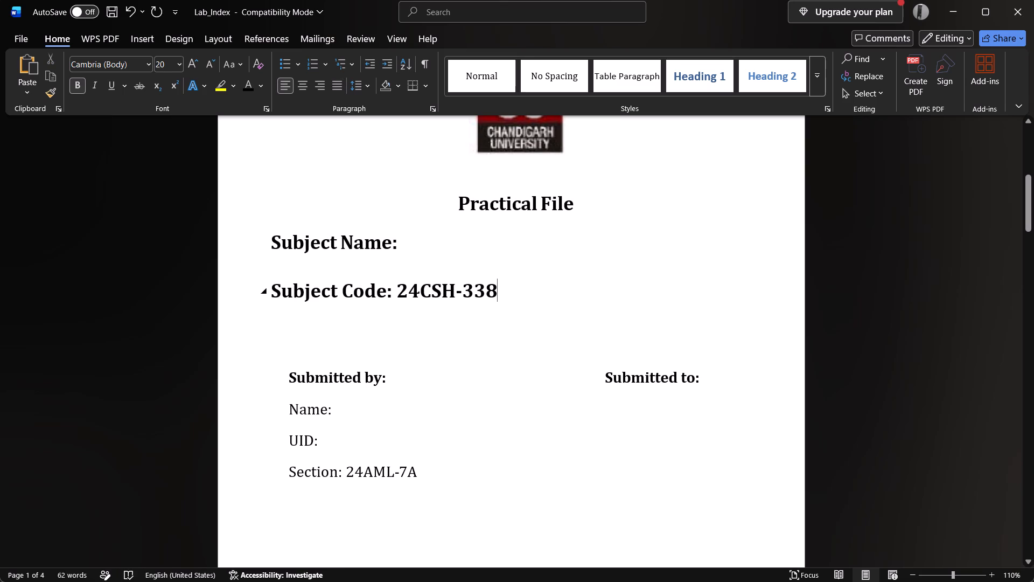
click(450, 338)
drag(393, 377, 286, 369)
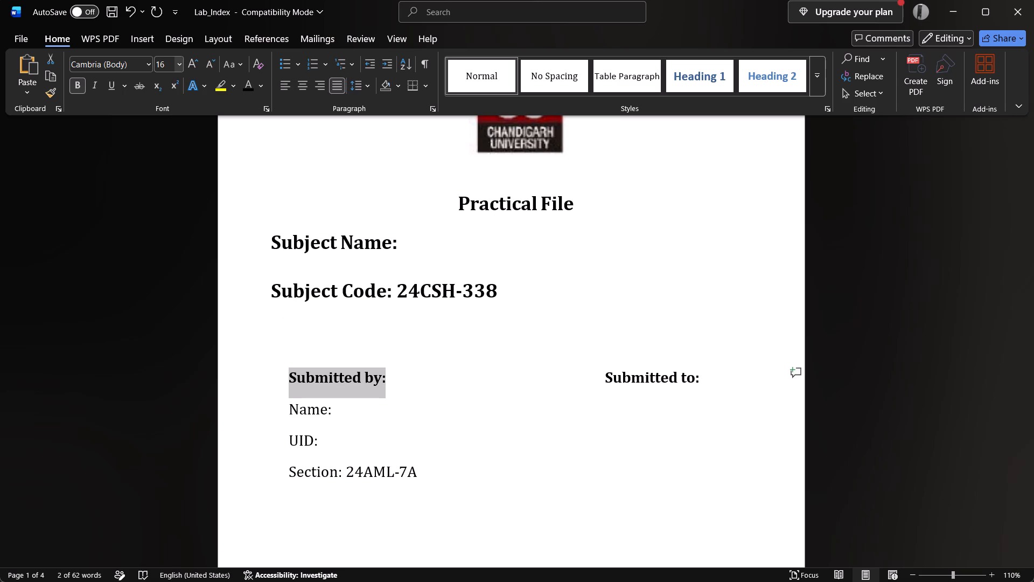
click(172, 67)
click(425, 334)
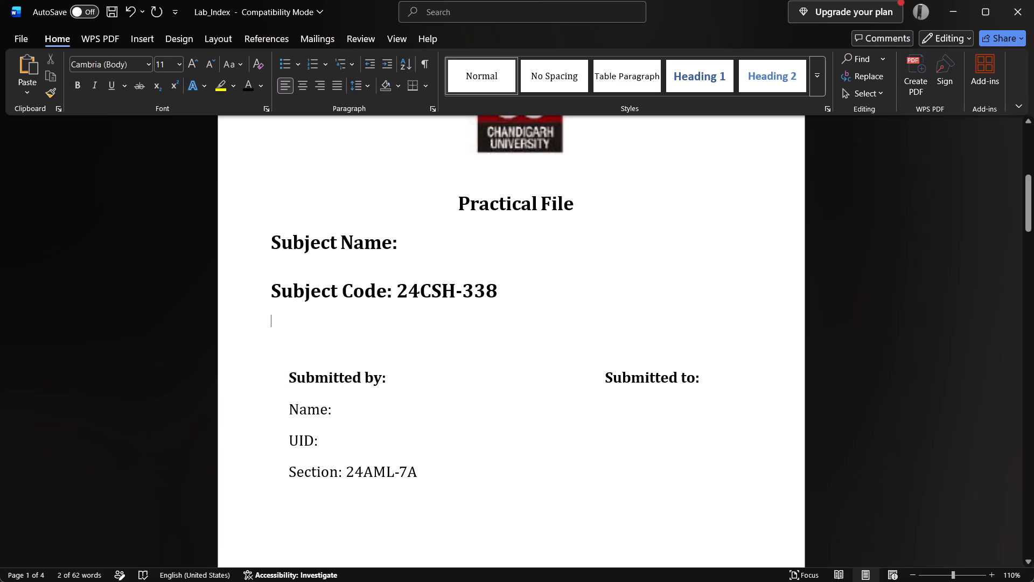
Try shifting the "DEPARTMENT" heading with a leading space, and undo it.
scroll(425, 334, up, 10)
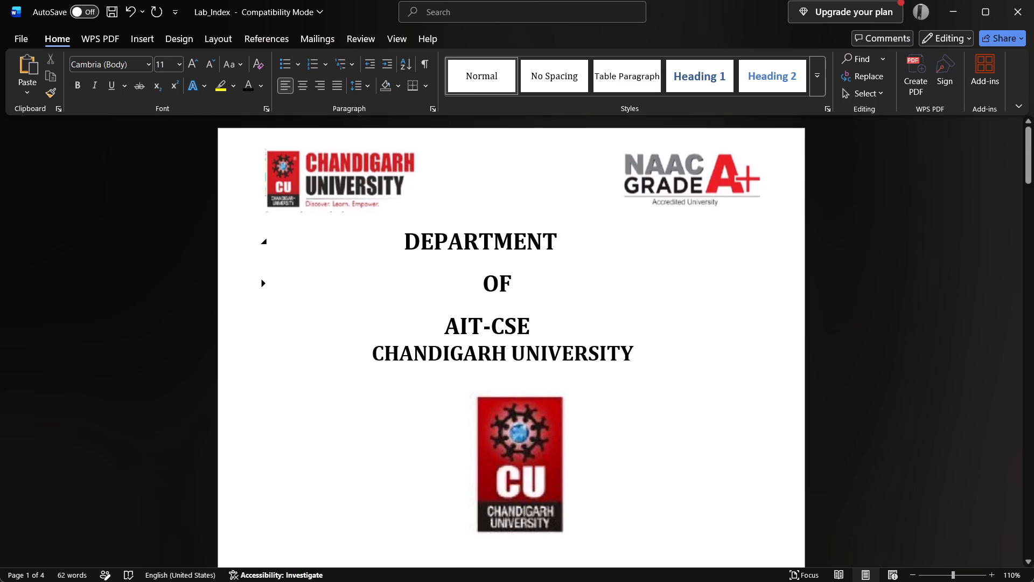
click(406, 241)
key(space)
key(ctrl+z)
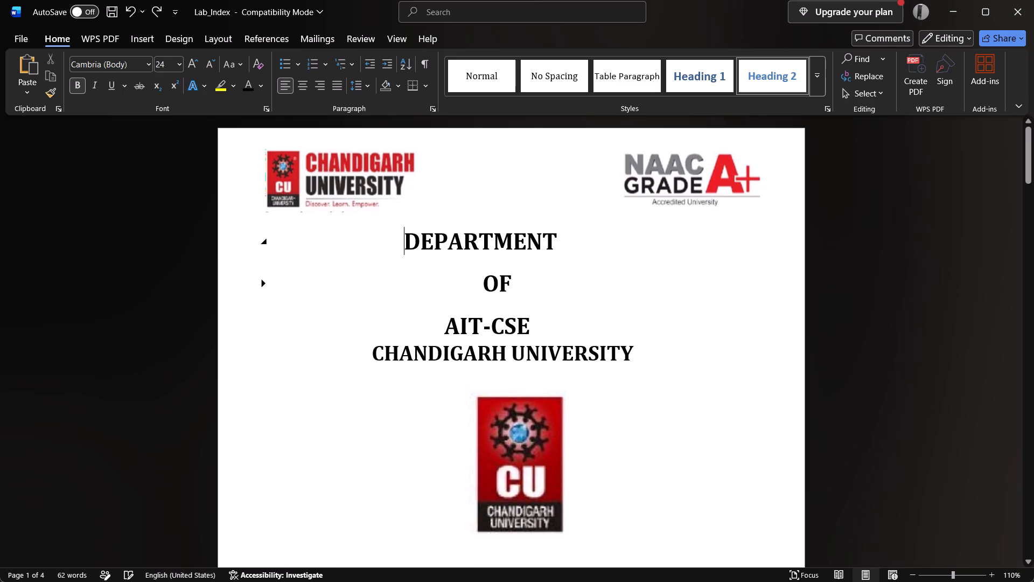
Delete two trailing spaces after "DEPARTMENT" in the cover page heading.
click(487, 266)
click(565, 243)
key(BackSpace)
key(BackSpace)
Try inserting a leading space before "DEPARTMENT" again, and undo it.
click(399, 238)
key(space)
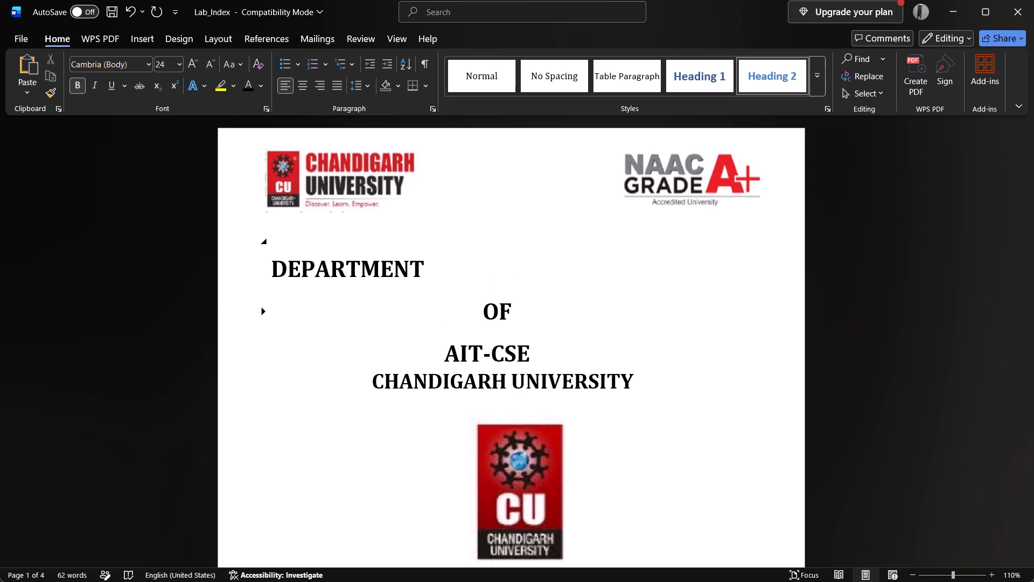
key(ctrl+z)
Try justified and centred alignment on the "DEPARTMENT" heading and settle on right alignment, undoing an accidental overwrite of the heading.
drag(570, 233, 403, 254)
click(318, 89)
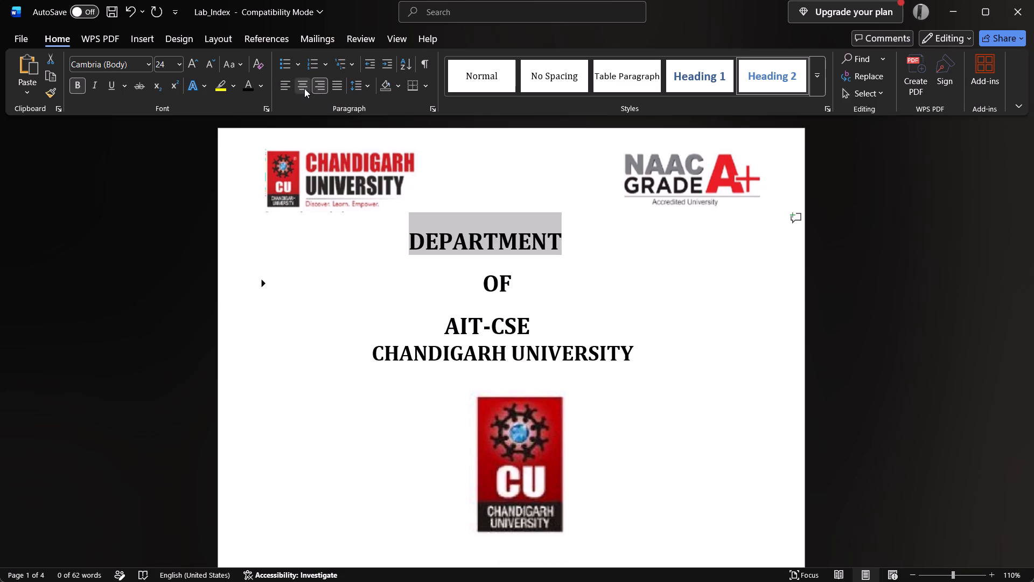
click(336, 87)
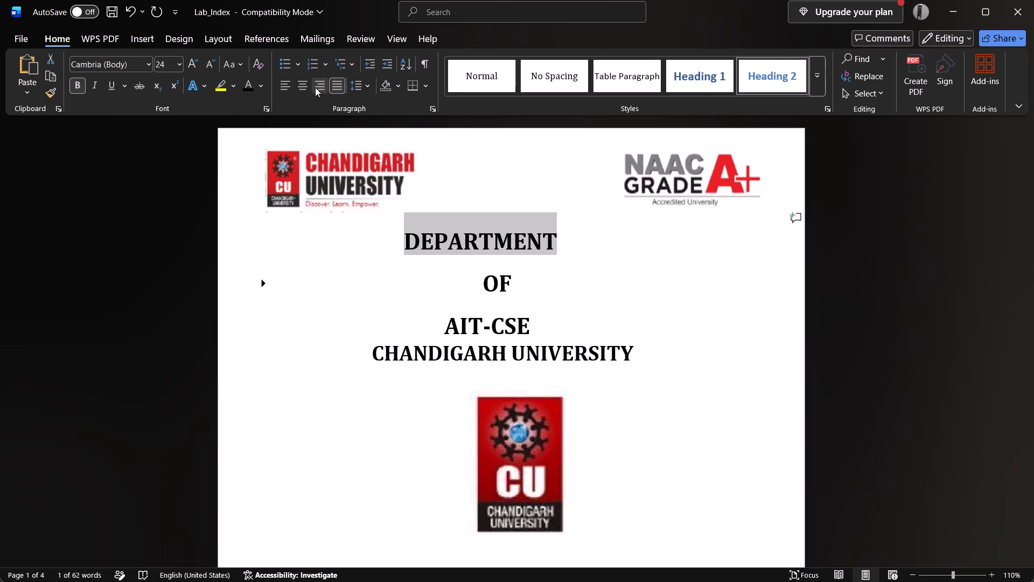
click(315, 87)
click(305, 87)
click(327, 87)
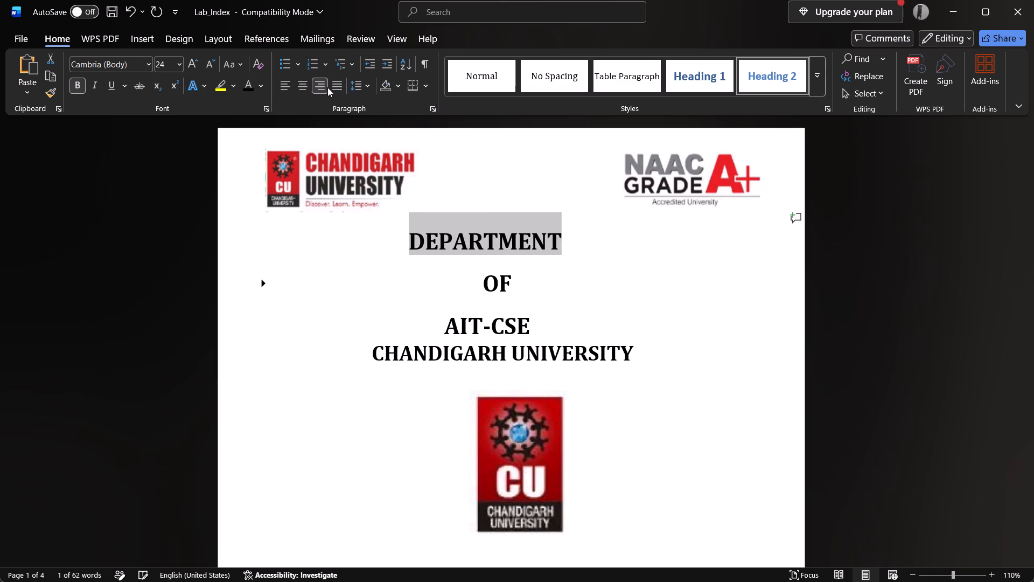
key(space)
key(ctrl+z)
Insert three leading spaces before the right-aligned "DEPARTMENT" heading to shift it across.
click(417, 230)
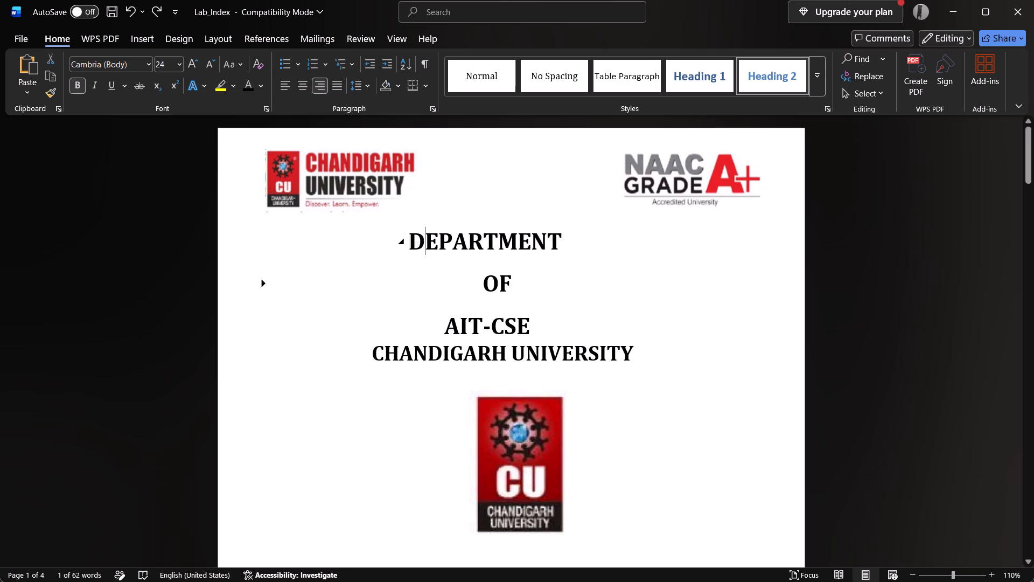
click(410, 231)
key(space)
key(space)
key(space)
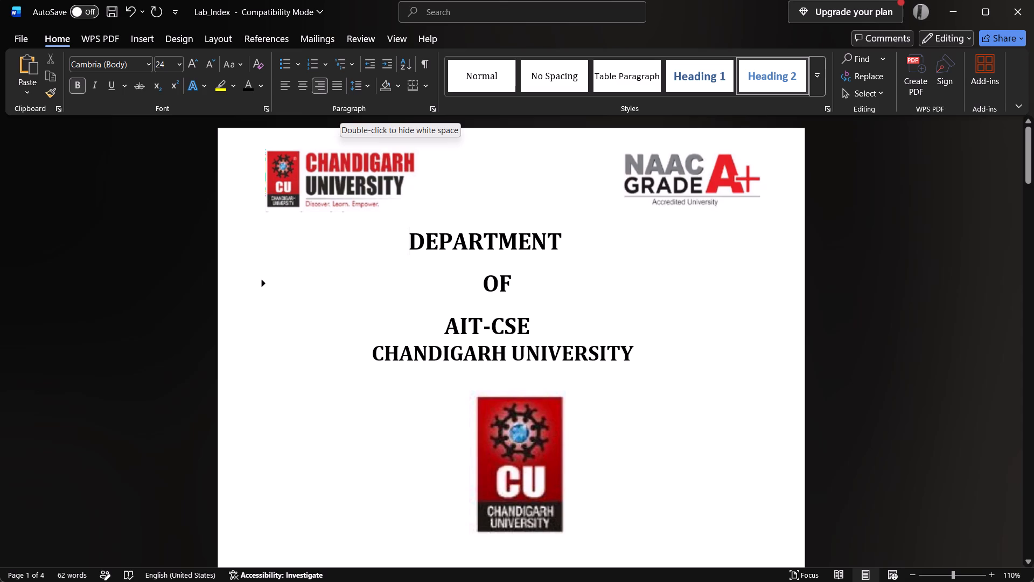
Undo the leading spaces last inserted before "DEPARTMENT" and centre the heading.
key(ctrl+z)
click(303, 92)
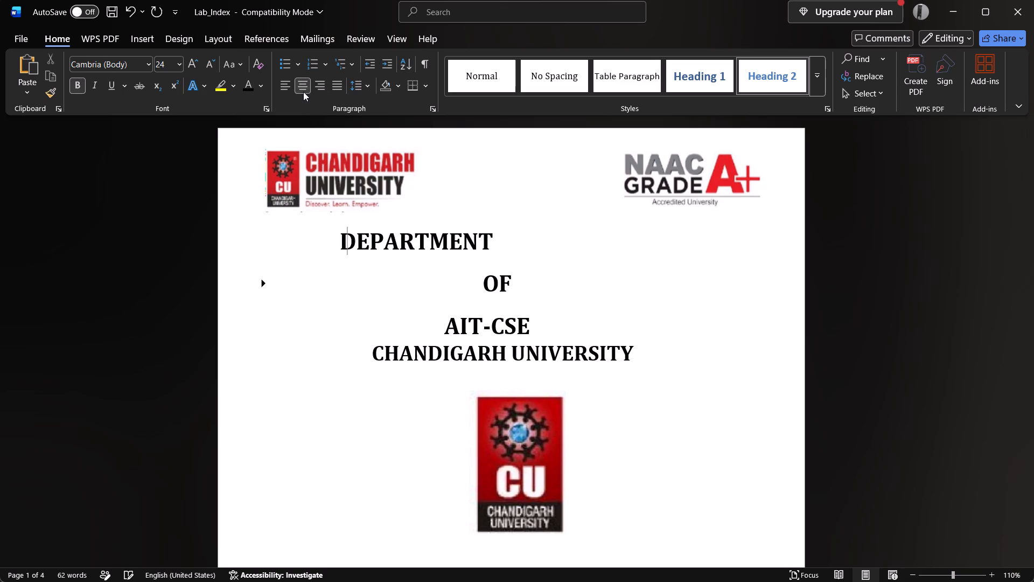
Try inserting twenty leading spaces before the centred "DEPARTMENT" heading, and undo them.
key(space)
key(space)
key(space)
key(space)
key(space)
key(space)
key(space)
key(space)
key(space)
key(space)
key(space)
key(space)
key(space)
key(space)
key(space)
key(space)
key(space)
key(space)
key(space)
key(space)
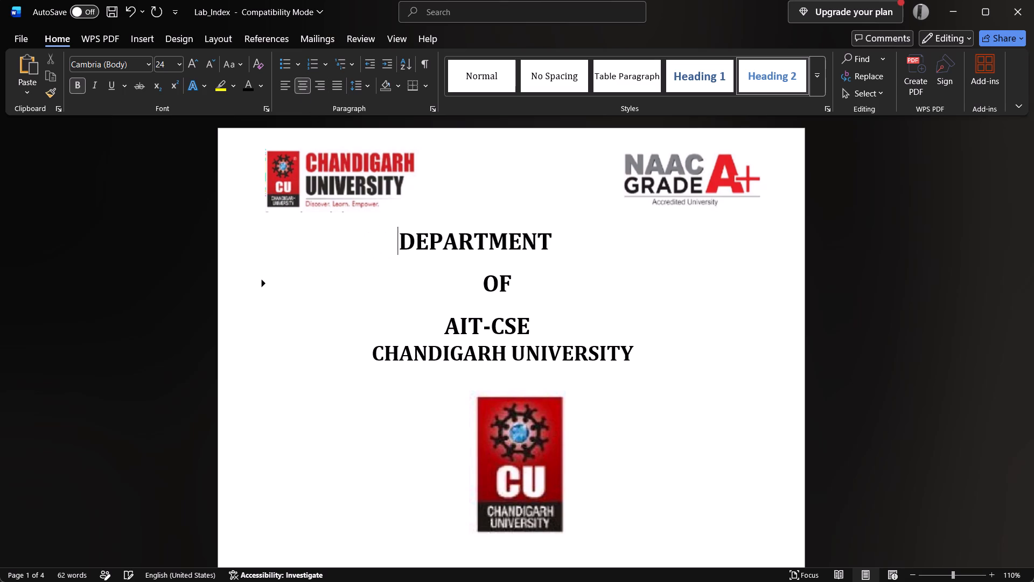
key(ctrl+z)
Insert 27 leading spaces before the centred "DEPARTMENT" heading to shift it across above "OF".
key(space)
key(space)
key(space)
key(space)
key(space)
key(space)
key(space)
key(space)
key(space)
key(space)
key(space)
key(space)
key(space)
key(space)
key(space)
key(space)
key(space)
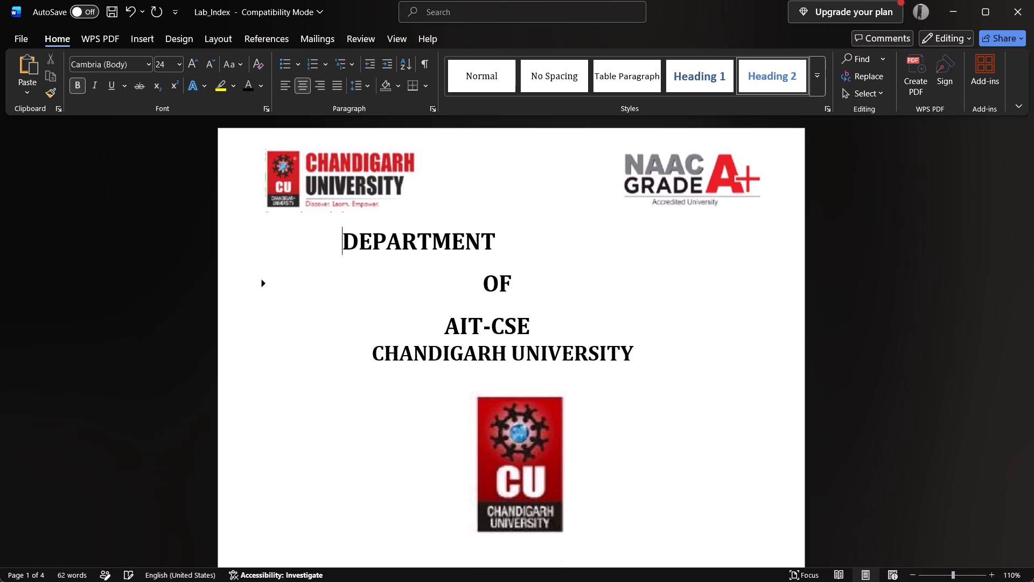
key(space)
key(space)
key(space)
key(space)
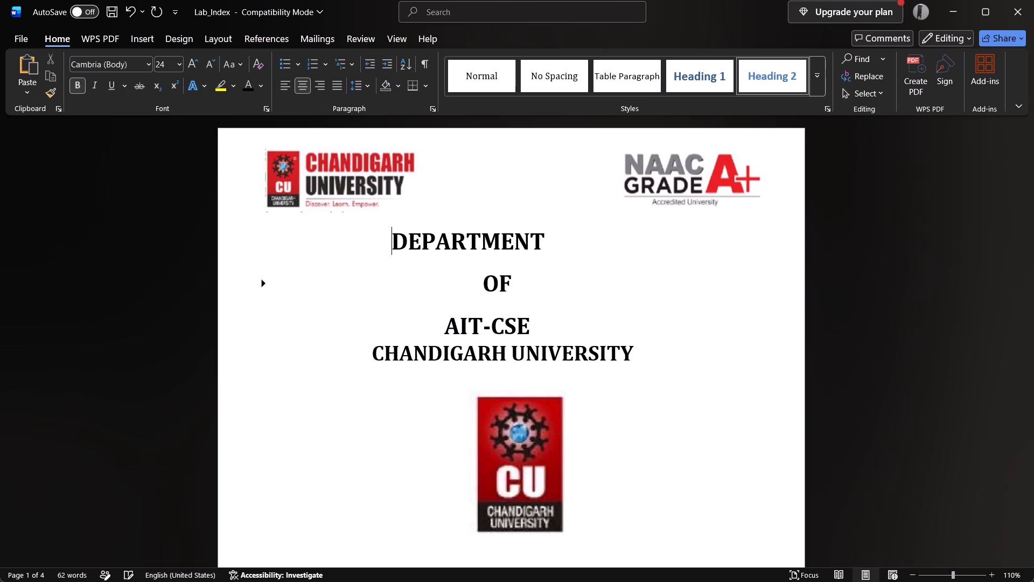
key(space)
key(space)
key(space)
key(space)
key(space)
key(space)
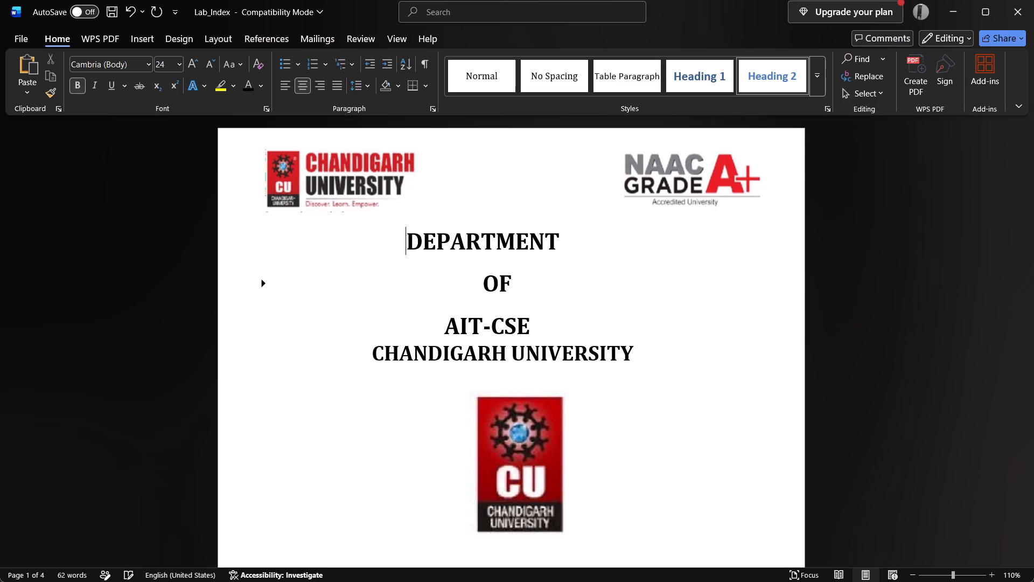
key(space)
key(BackSpace)
click(630, 289)
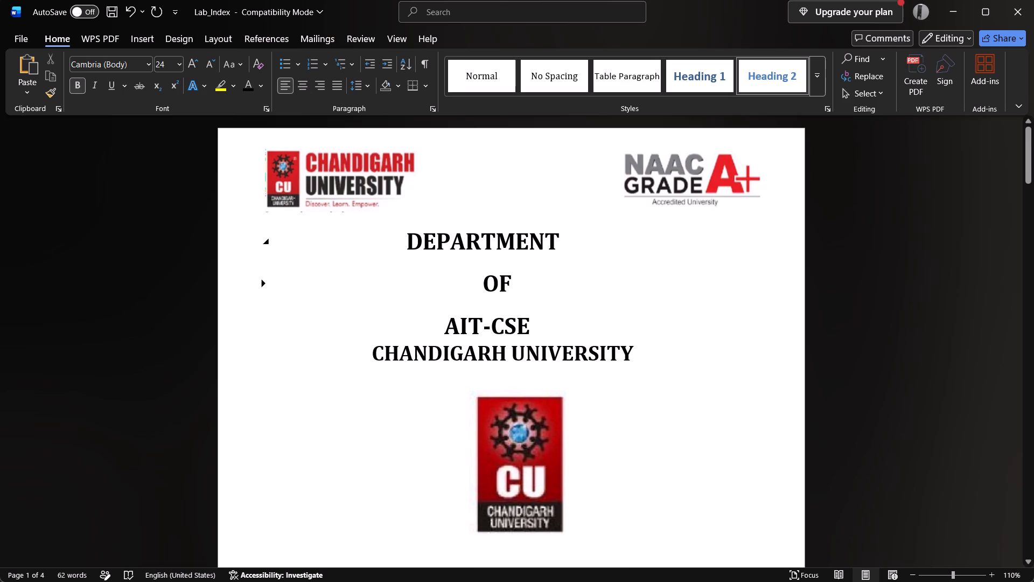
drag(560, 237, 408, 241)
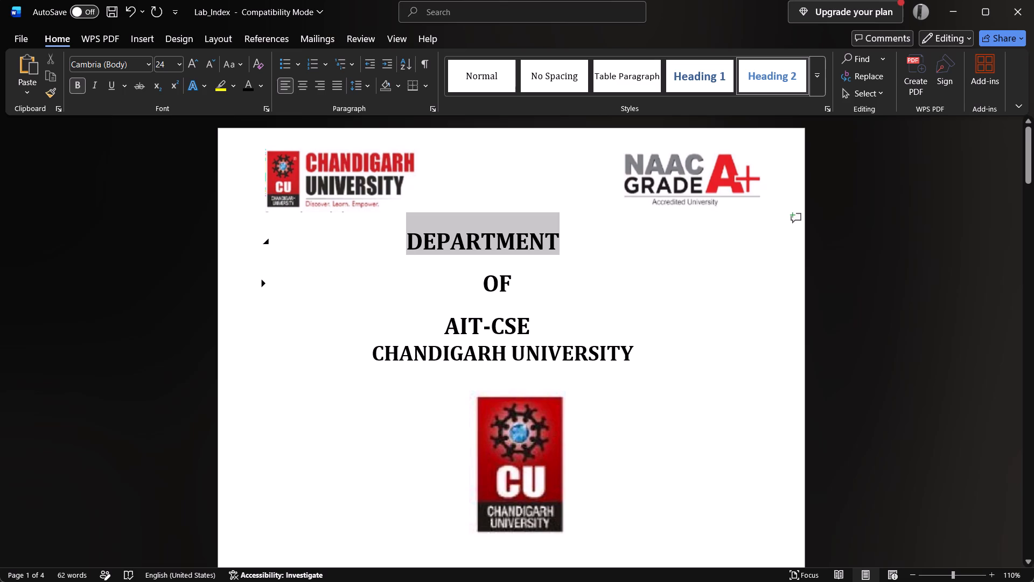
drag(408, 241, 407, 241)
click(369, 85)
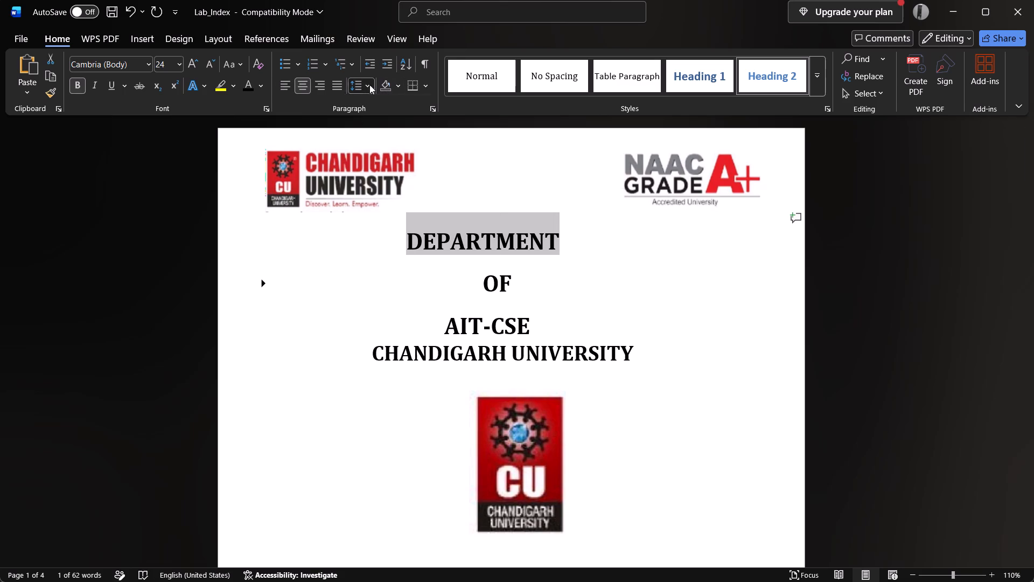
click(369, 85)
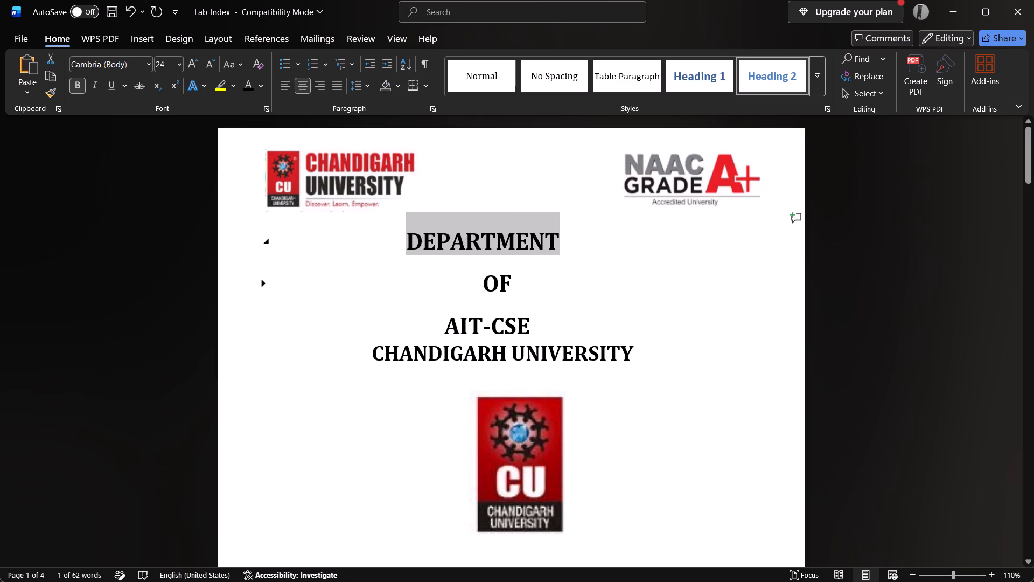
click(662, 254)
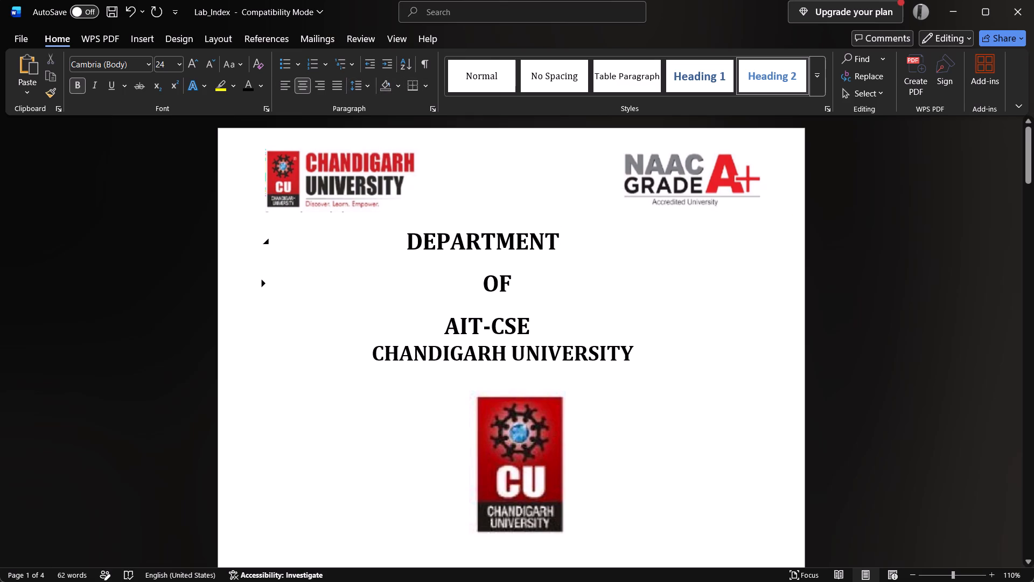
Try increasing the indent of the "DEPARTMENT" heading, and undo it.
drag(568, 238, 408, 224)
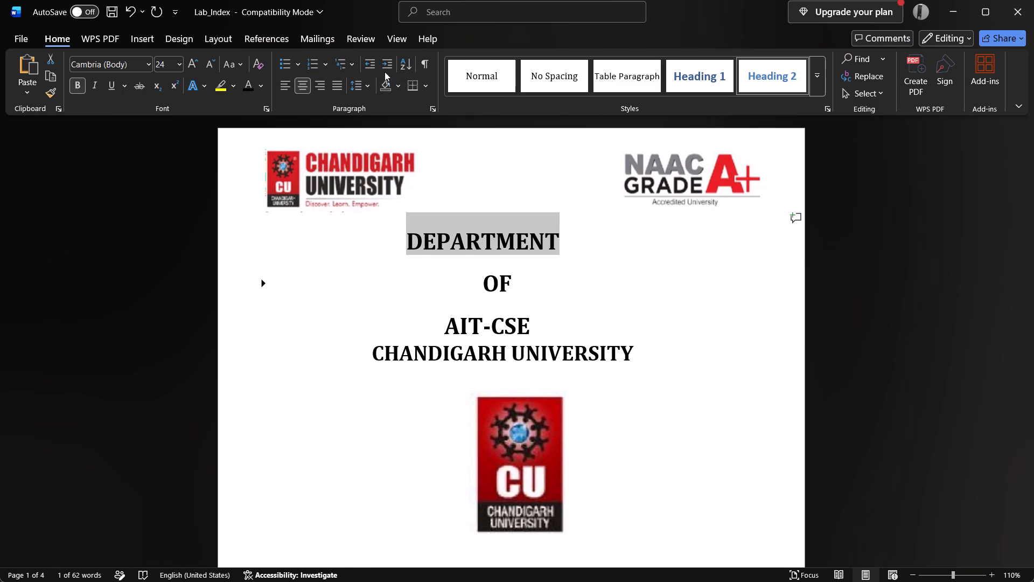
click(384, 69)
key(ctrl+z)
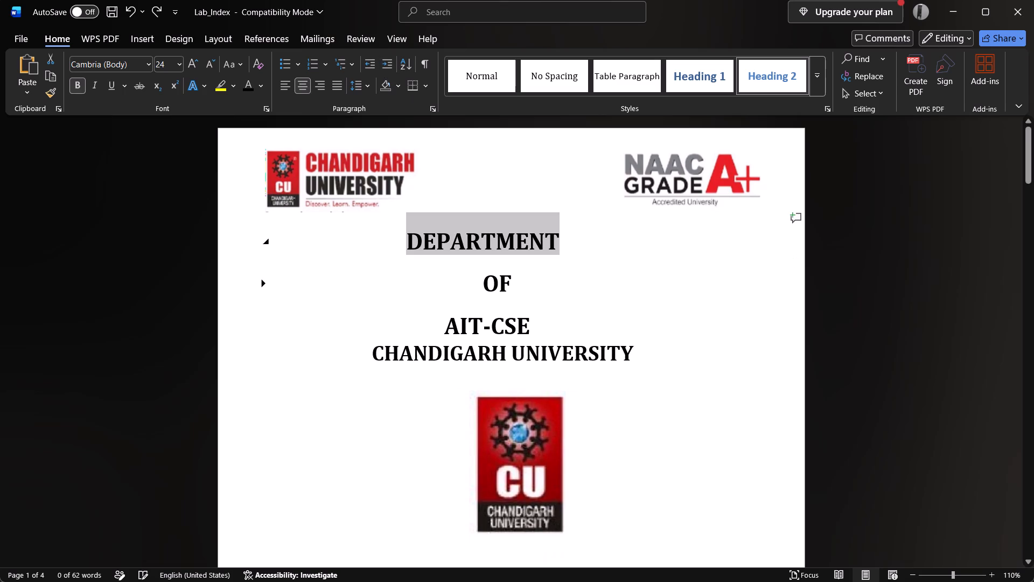
Examine the layout of the cover page beside the lab index table page at different zoom levels.
click(569, 283)
ctrl+scroll(569, 283, down, 3)
scroll(569, 283, down, 3)
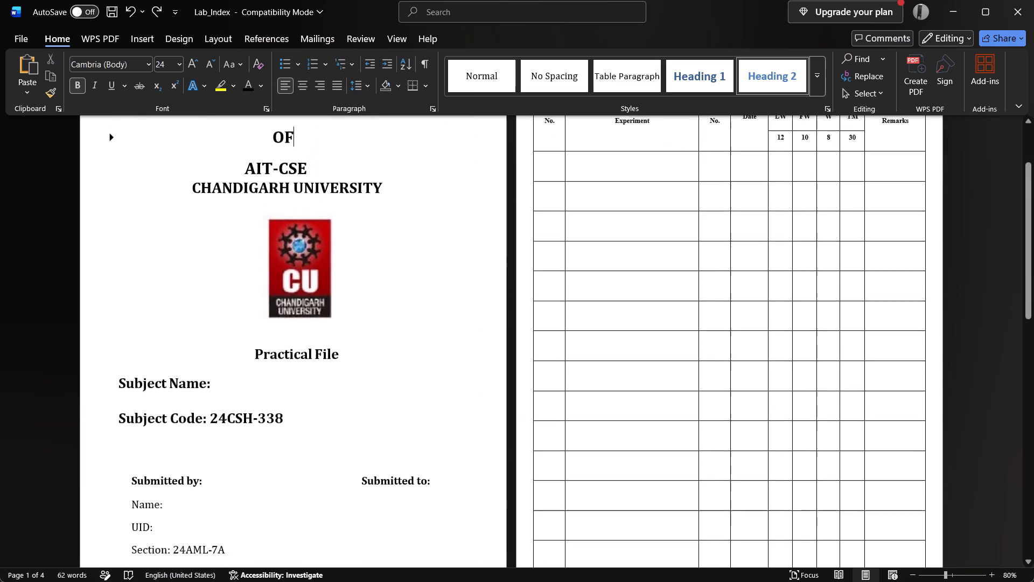
scroll(569, 283, up, 5)
ctrl+scroll(467, 279, up, 2)
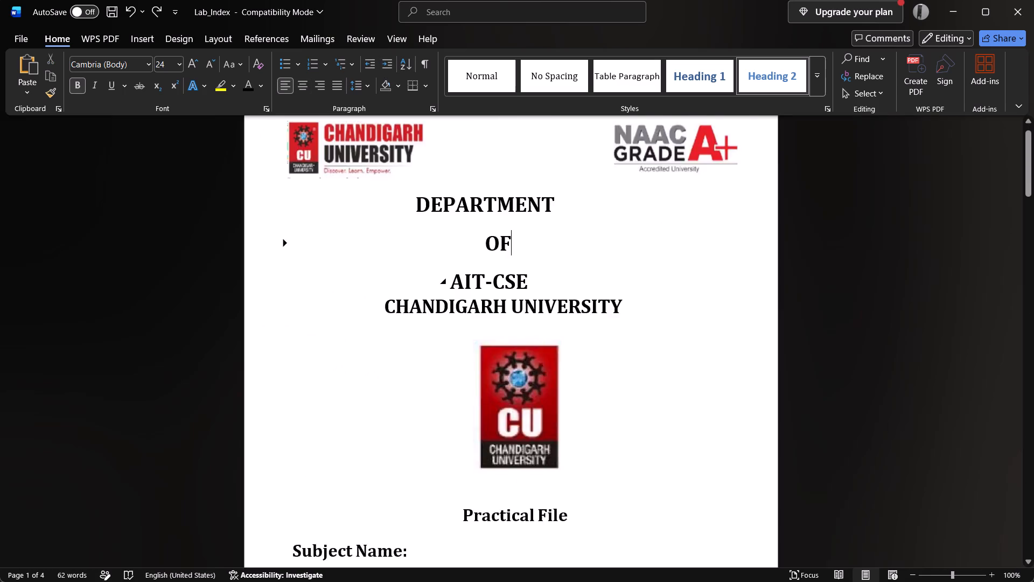
ctrl+scroll(467, 279, up, 1)
ctrl+scroll(467, 279, down, 3)
scroll(467, 279, down, 5)
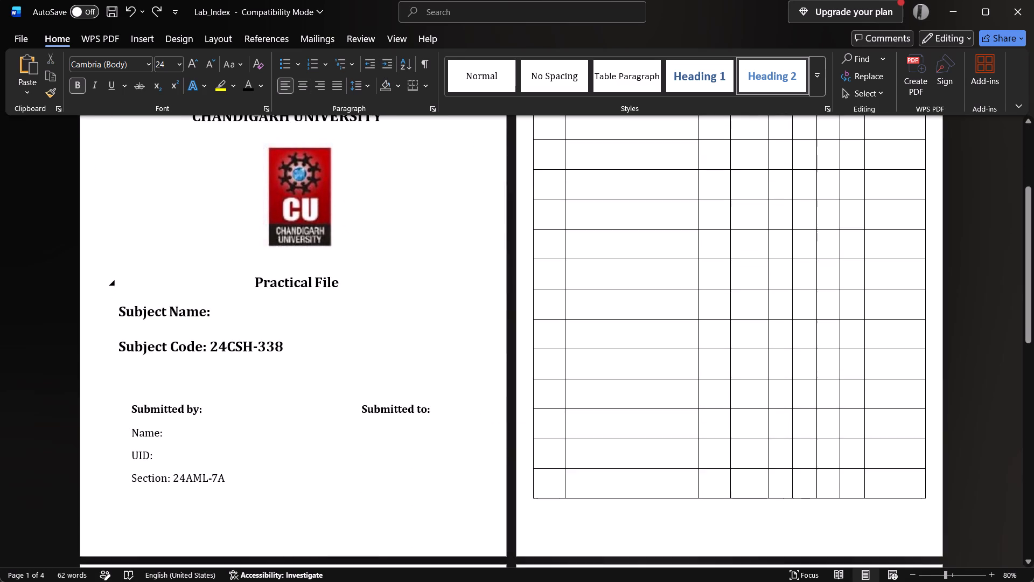
ctrl+scroll(467, 279, up, 3)
scroll(467, 279, up, 1)
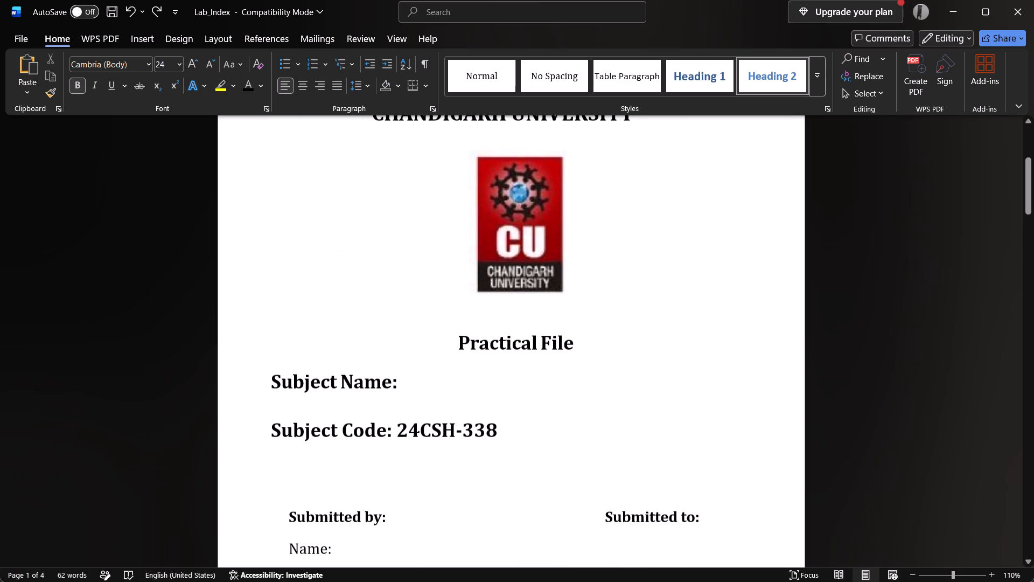
Check the cover page and the lab index pages in the print preview, and return to the document.
key(ctrl+p)
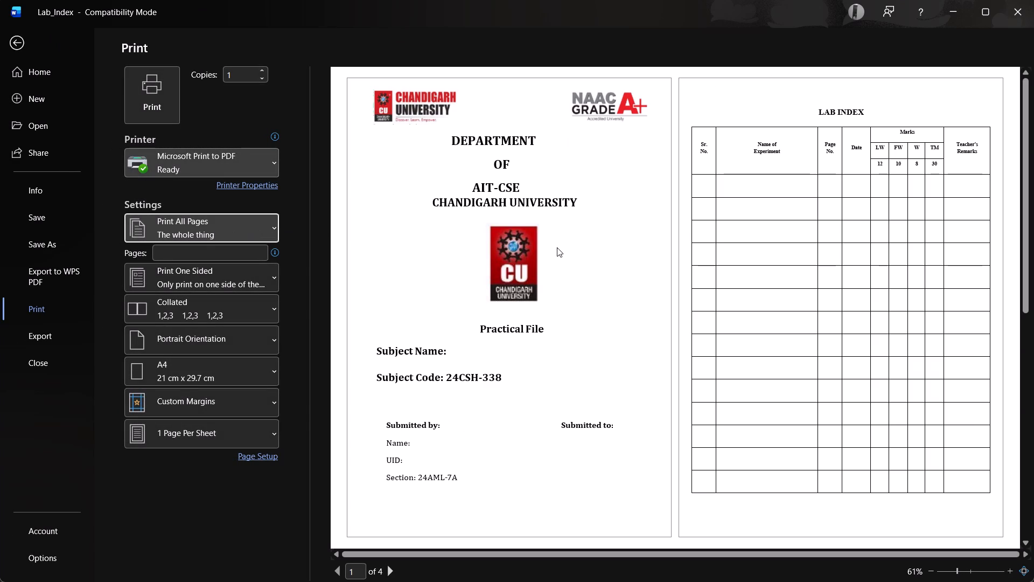
scroll(557, 247, down, 5)
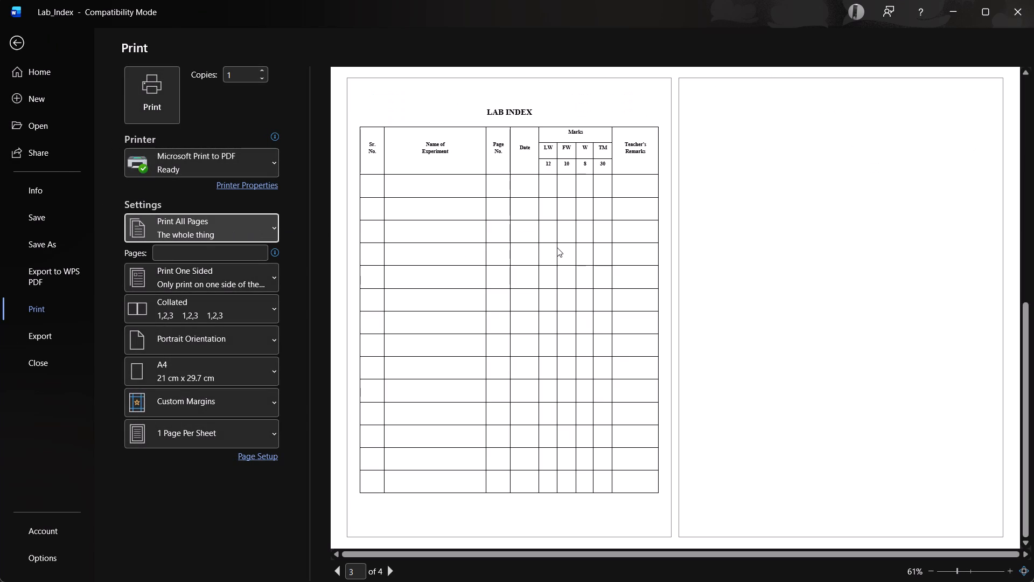
scroll(557, 247, up, 2)
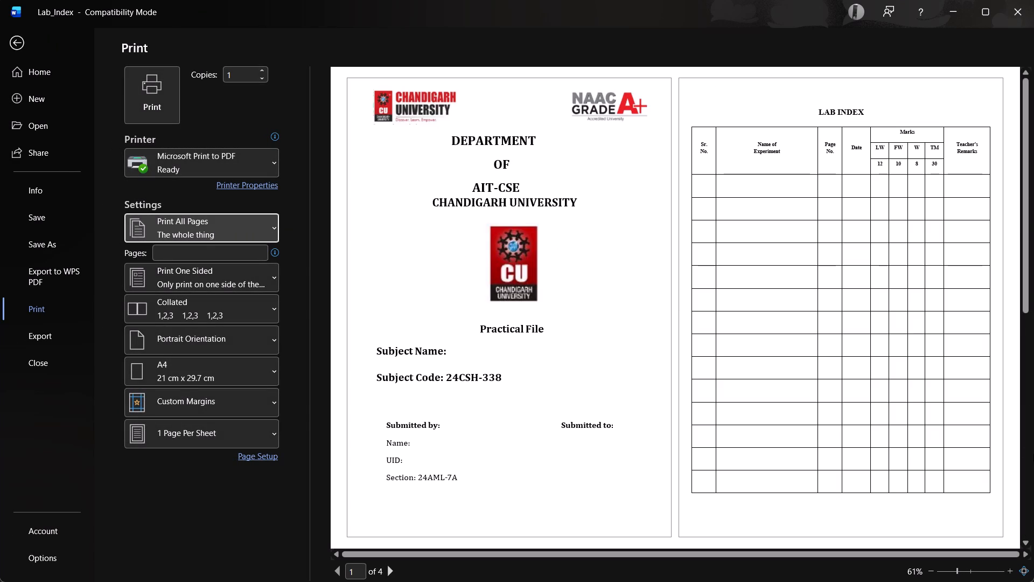
key(Escape)
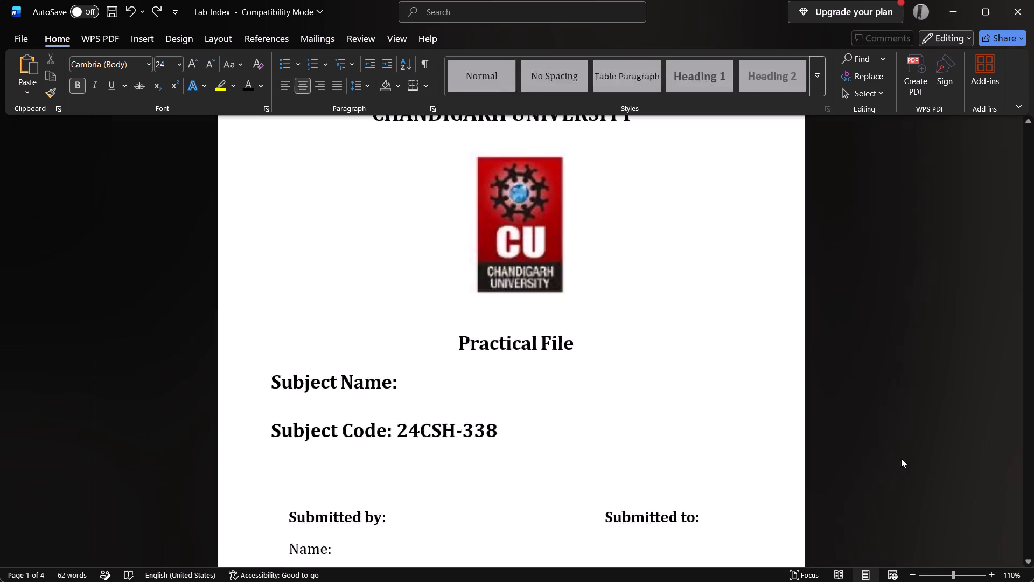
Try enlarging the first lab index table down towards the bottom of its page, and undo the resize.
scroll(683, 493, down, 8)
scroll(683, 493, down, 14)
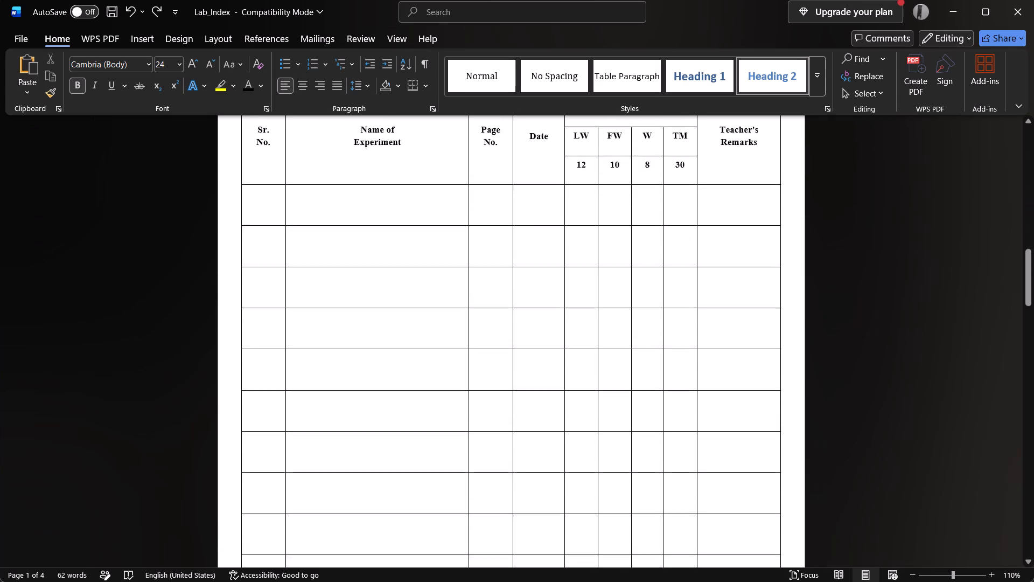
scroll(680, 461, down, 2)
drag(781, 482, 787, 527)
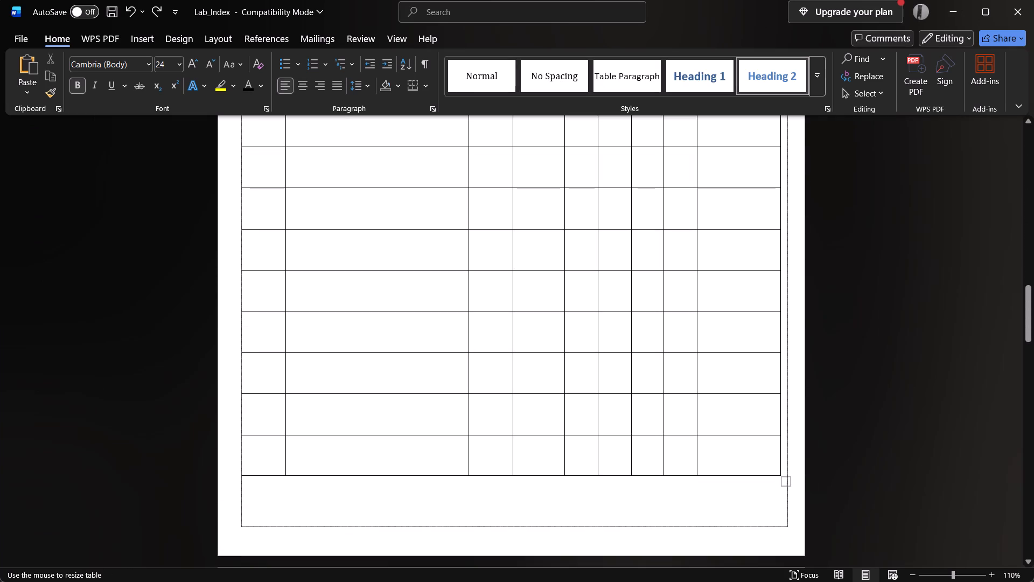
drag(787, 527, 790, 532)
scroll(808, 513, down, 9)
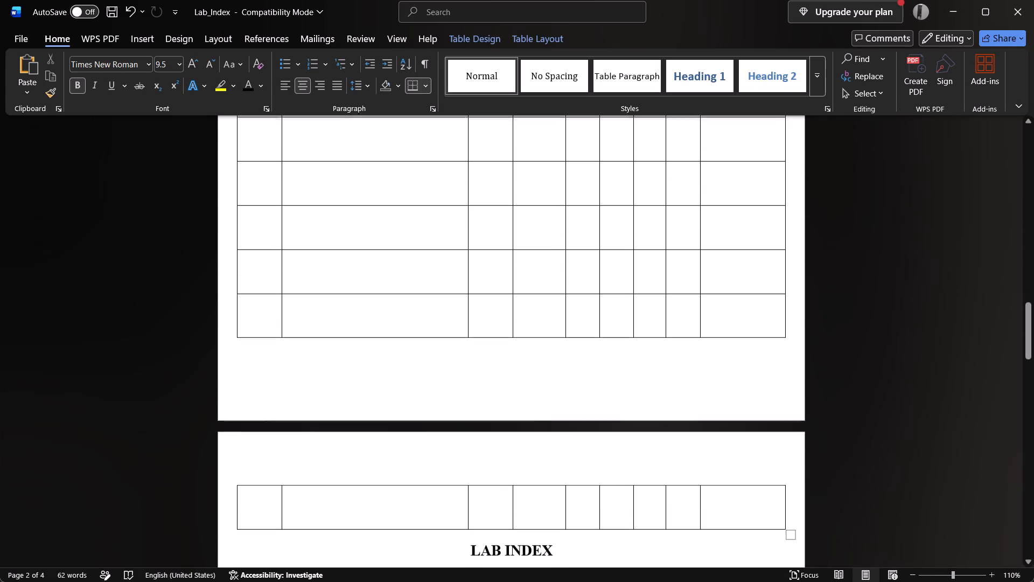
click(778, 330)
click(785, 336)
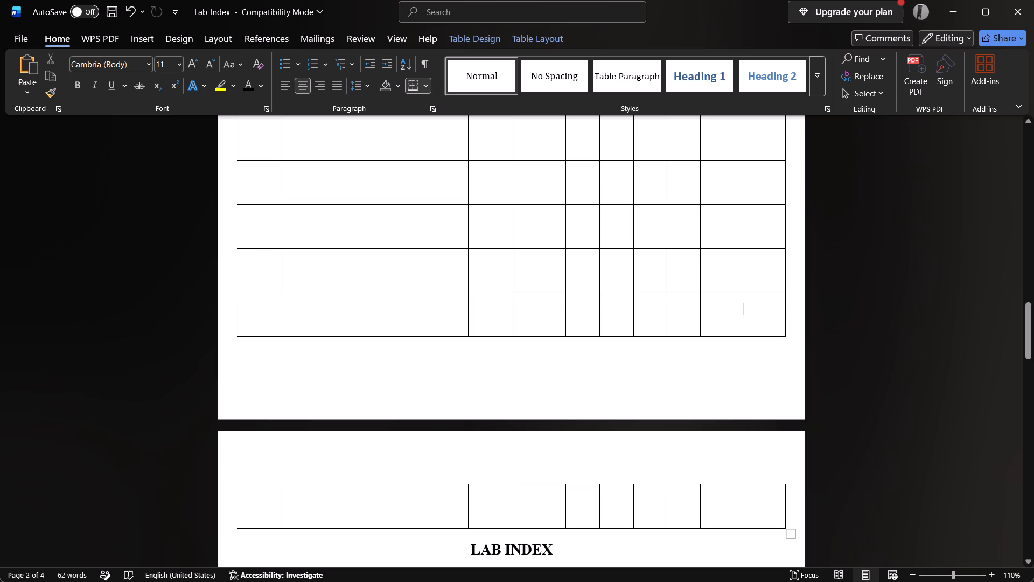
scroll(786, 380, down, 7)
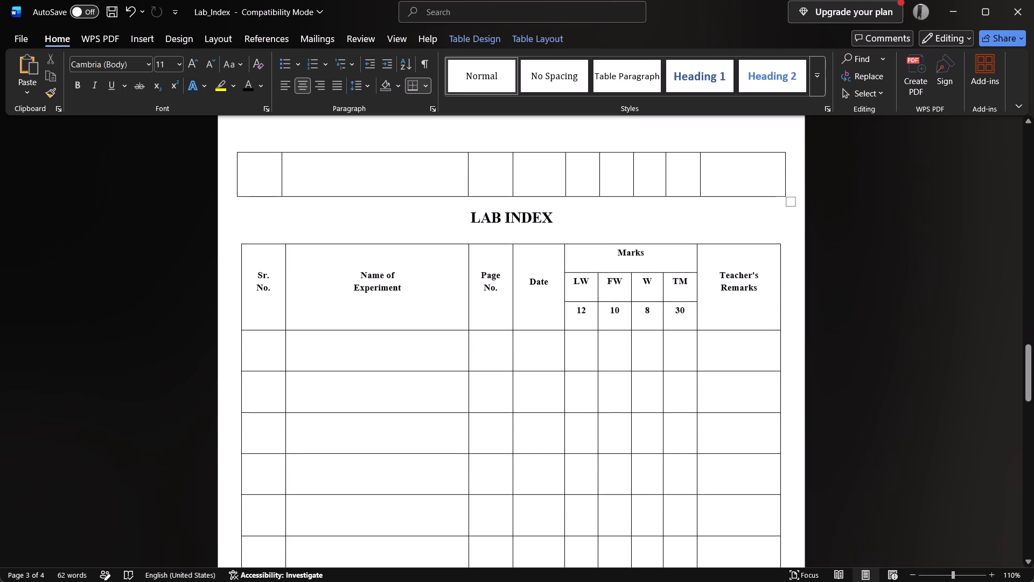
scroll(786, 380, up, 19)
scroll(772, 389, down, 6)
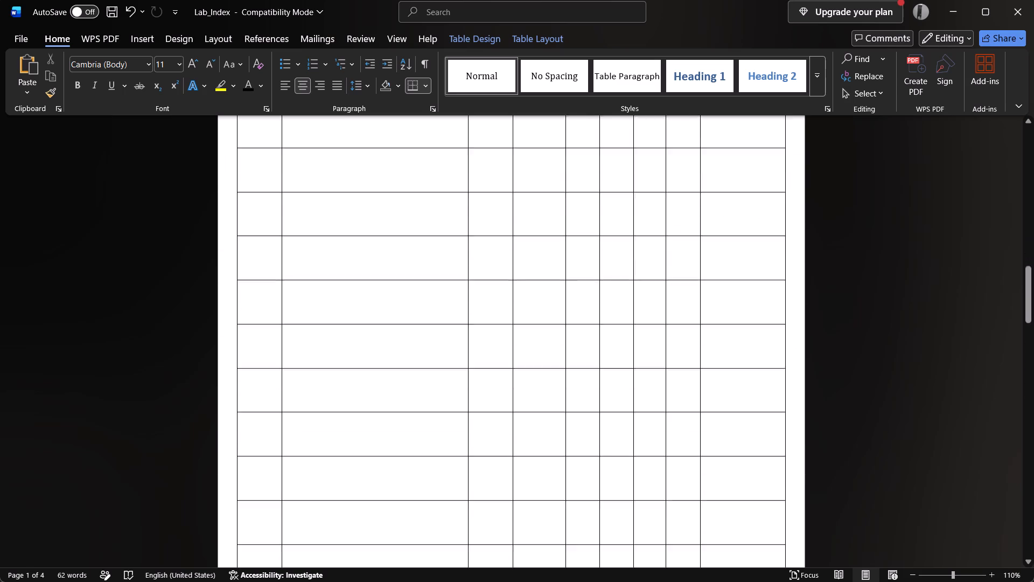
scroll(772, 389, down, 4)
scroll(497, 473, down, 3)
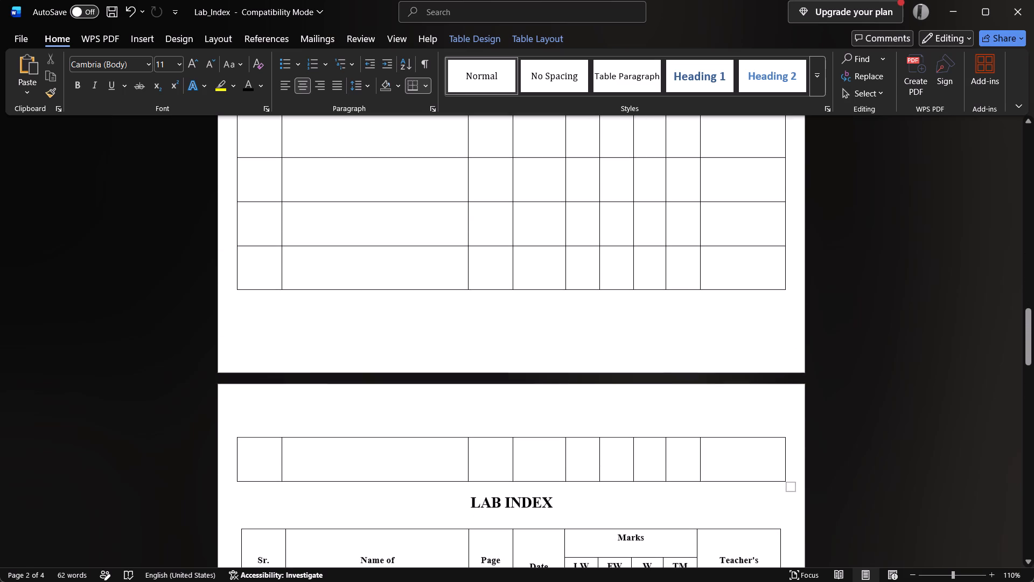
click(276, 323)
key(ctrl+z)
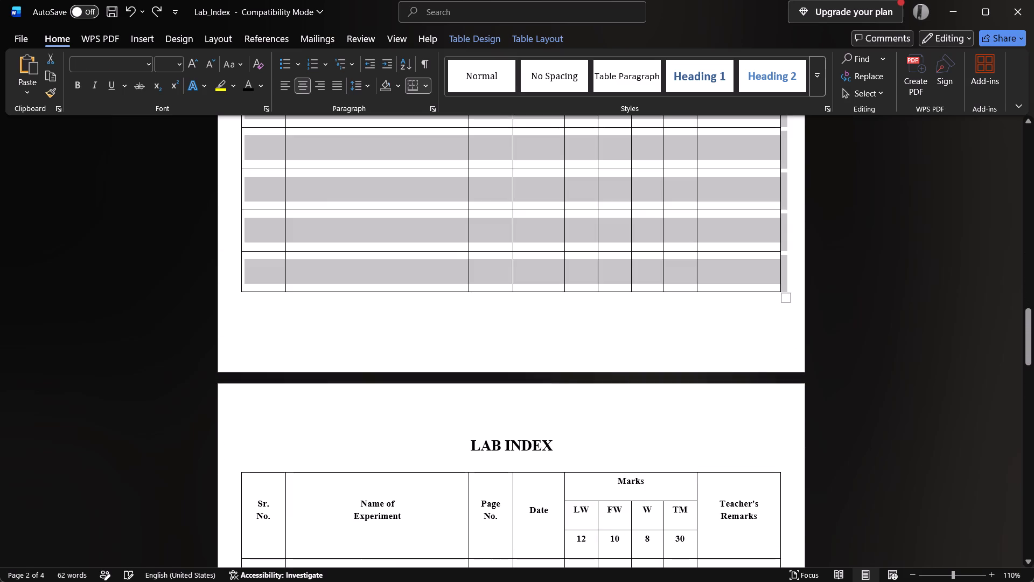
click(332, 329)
scroll(594, 356, down, 6)
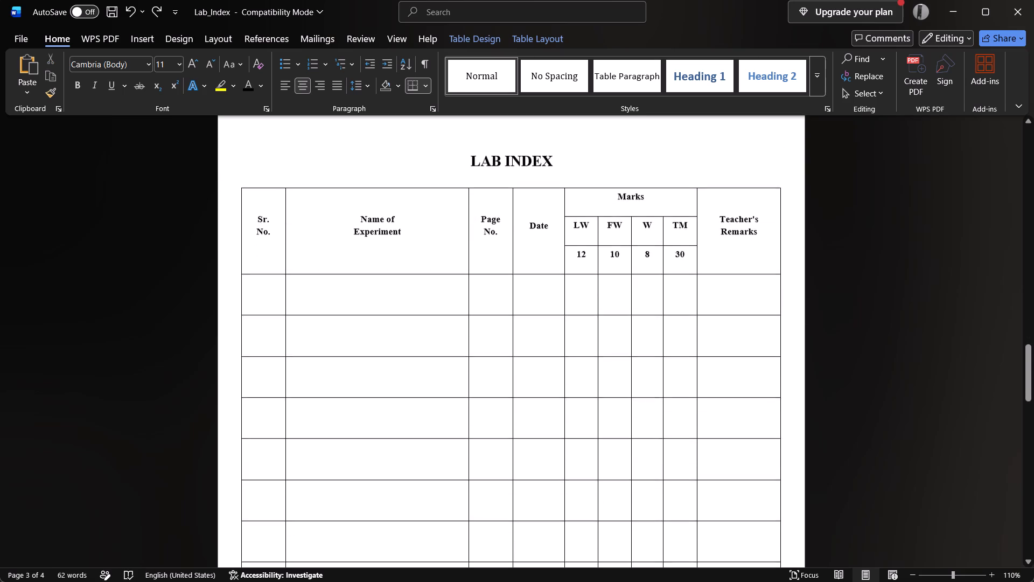
scroll(594, 356, down, 6)
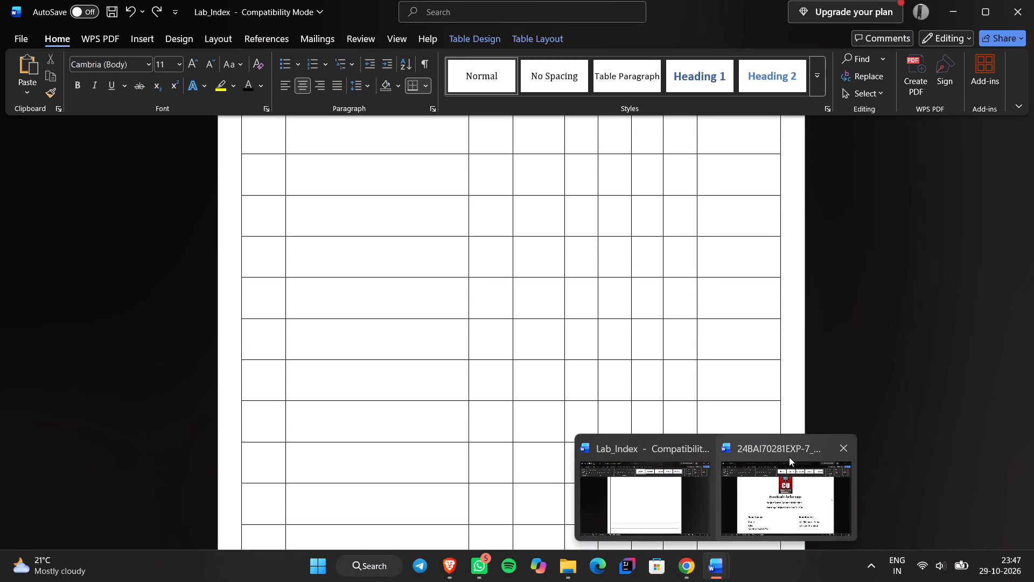
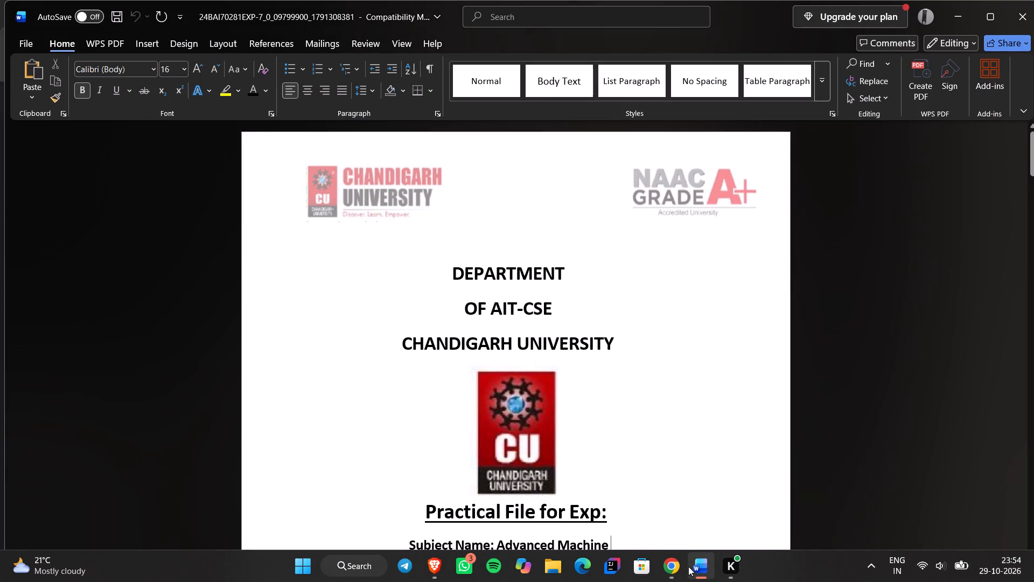
click(585, 299)
scroll(584, 299, down, 5)
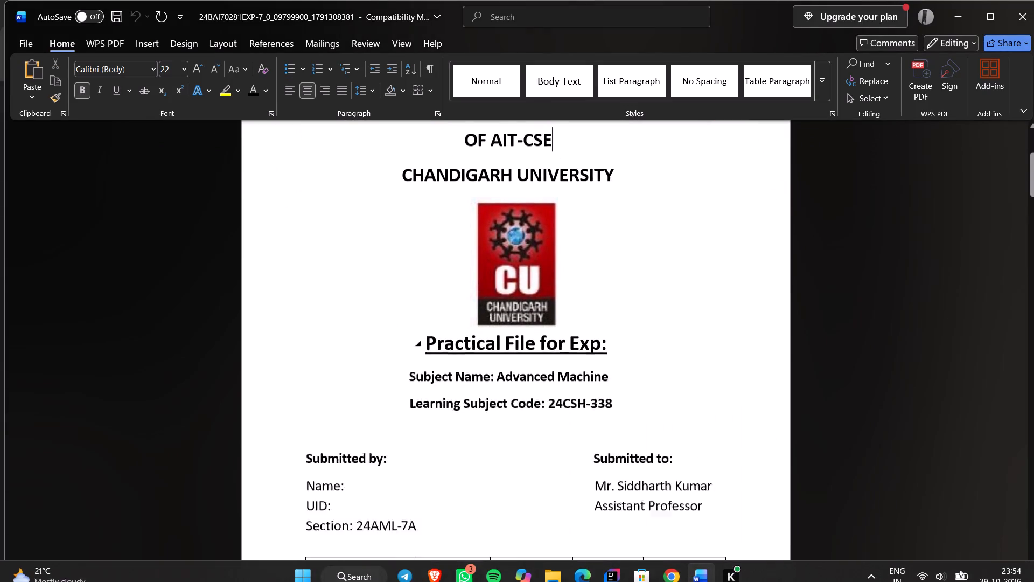
scroll(584, 299, down, 10)
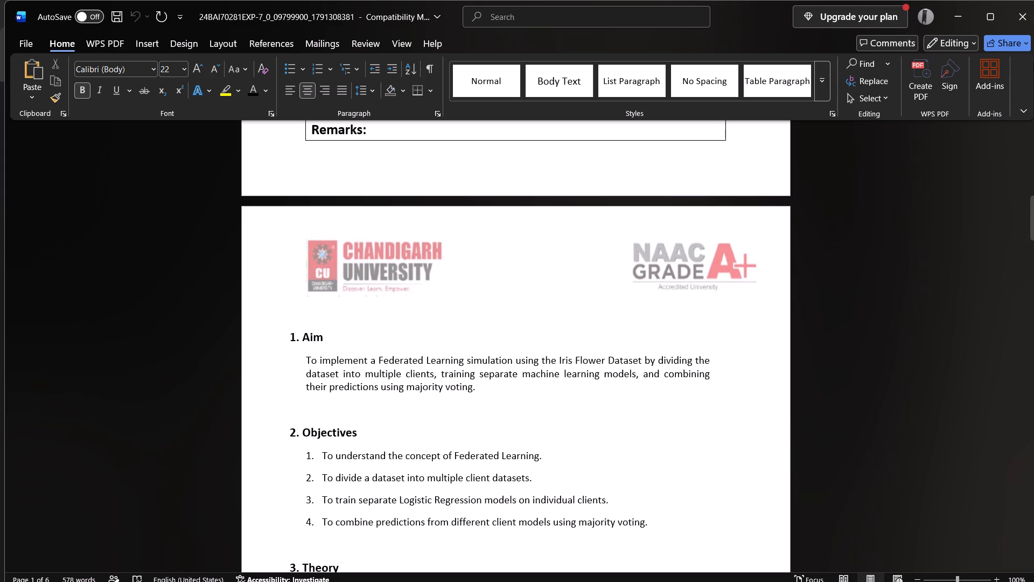
click(1031, 11)
click(582, 401)
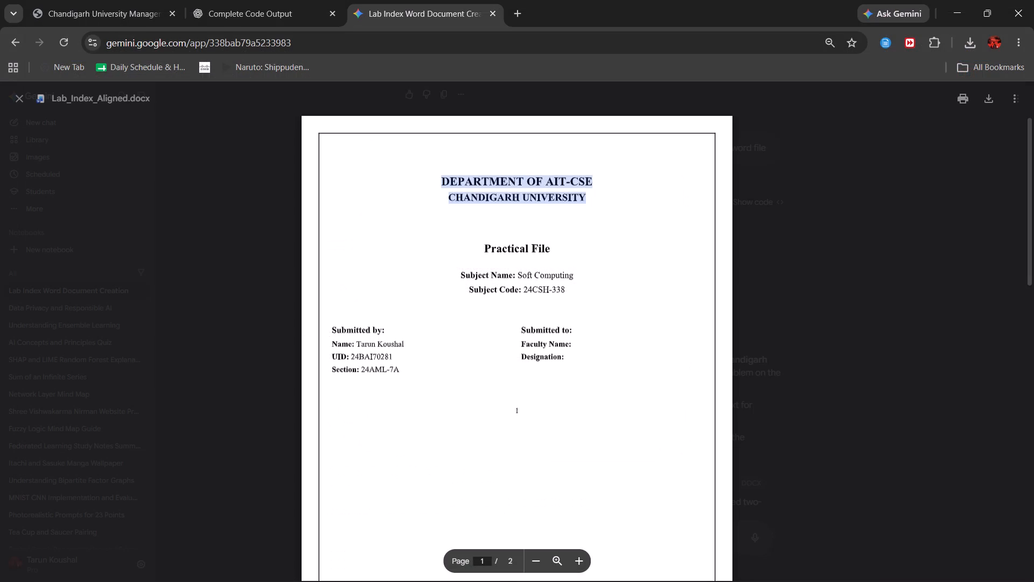
Open Lab_Index from the Downloads folder and replace its cover page heading lines with the copied heading.
click(567, 570)
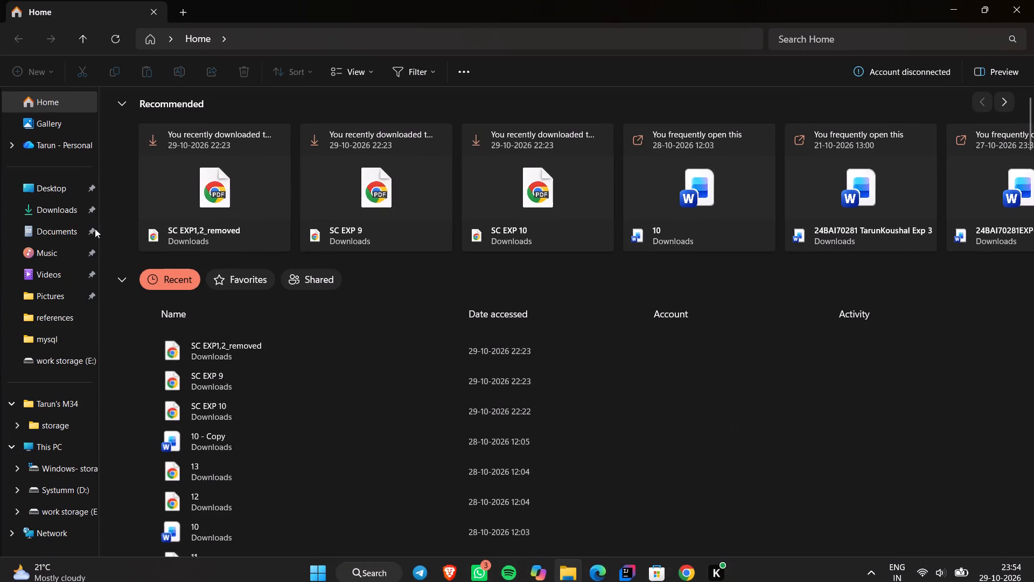
click(81, 217)
double_click(388, 145)
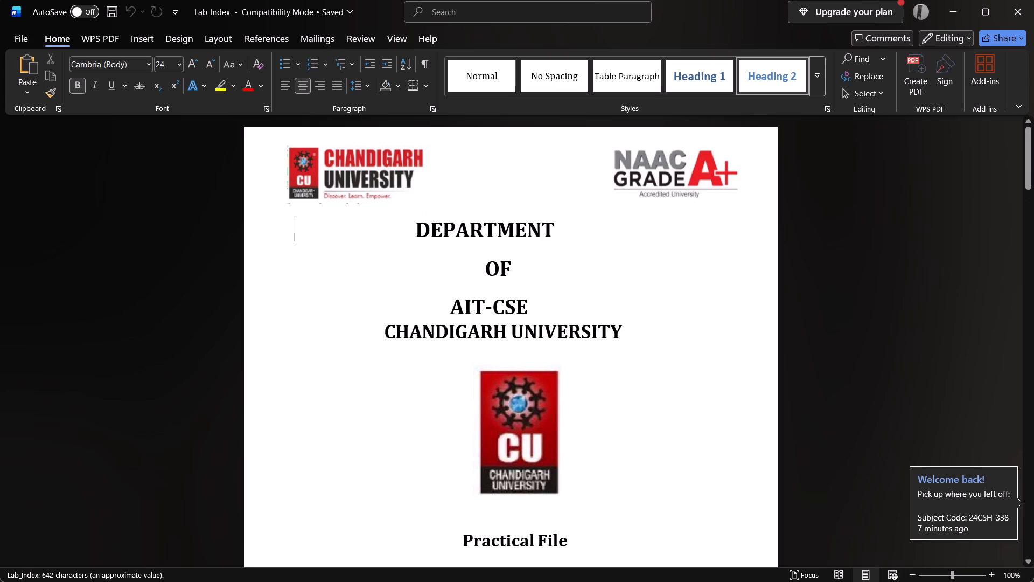
drag(630, 324, 436, 228)
key(ctrl+v)
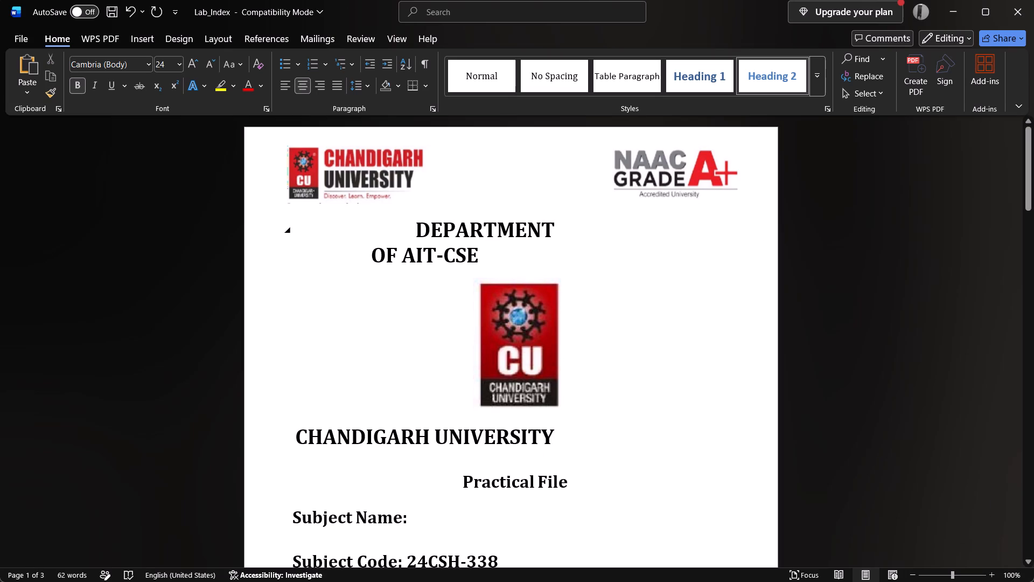
Right-align the pasted "DEPARTMENT OF AIT-CSE" heading on the Lab_Index cover page.
drag(494, 261, 371, 257)
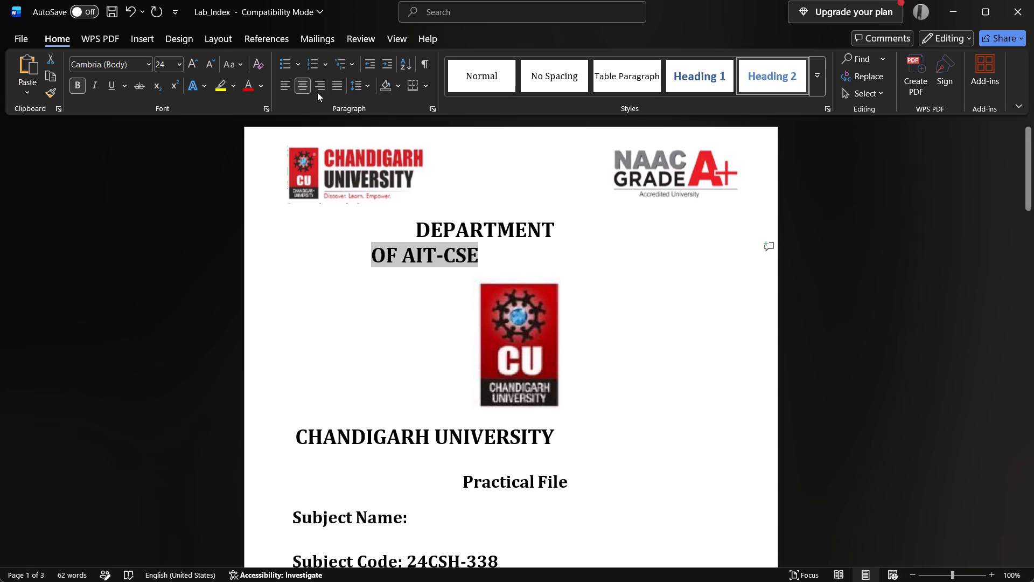
click(316, 87)
click(582, 226)
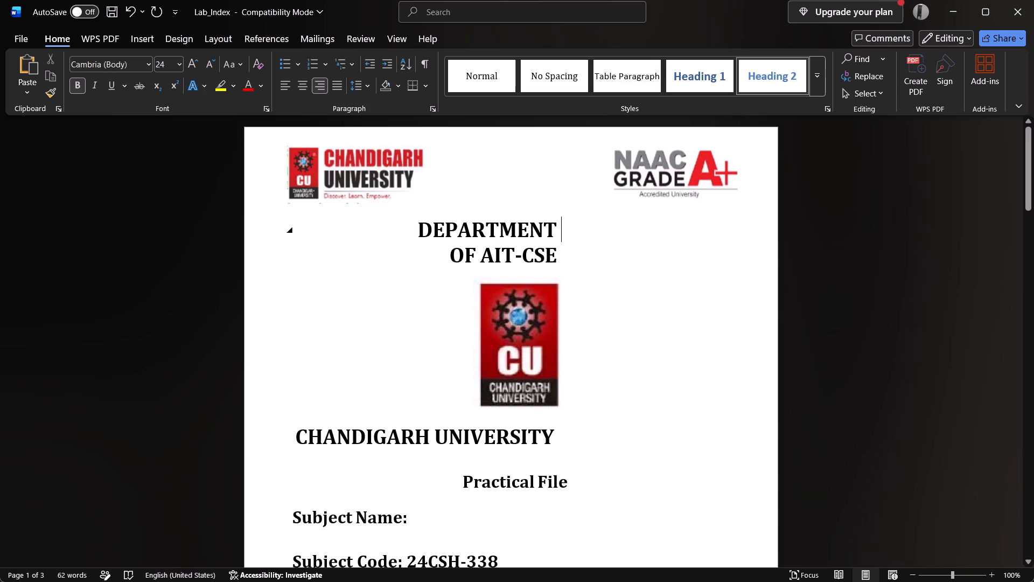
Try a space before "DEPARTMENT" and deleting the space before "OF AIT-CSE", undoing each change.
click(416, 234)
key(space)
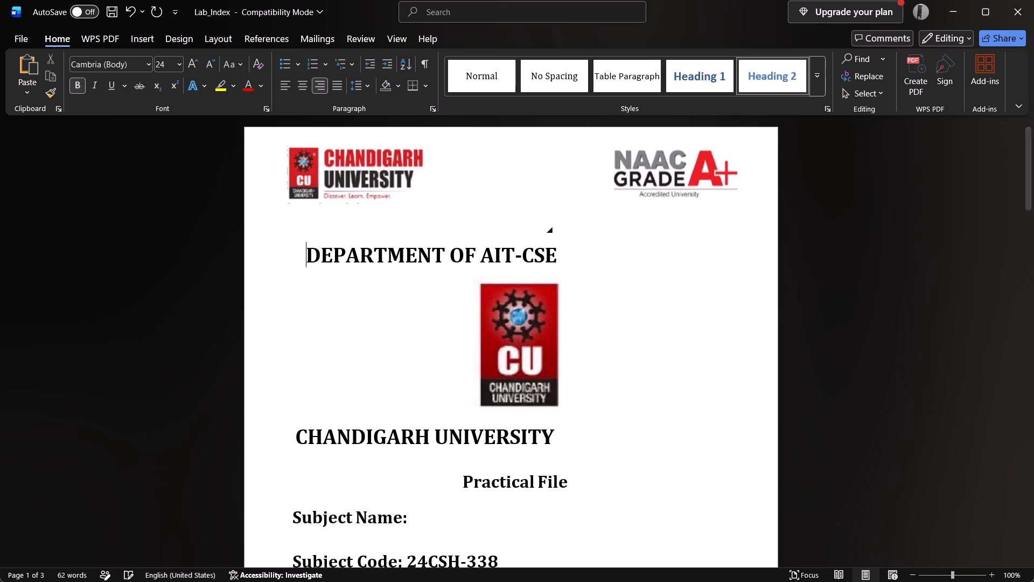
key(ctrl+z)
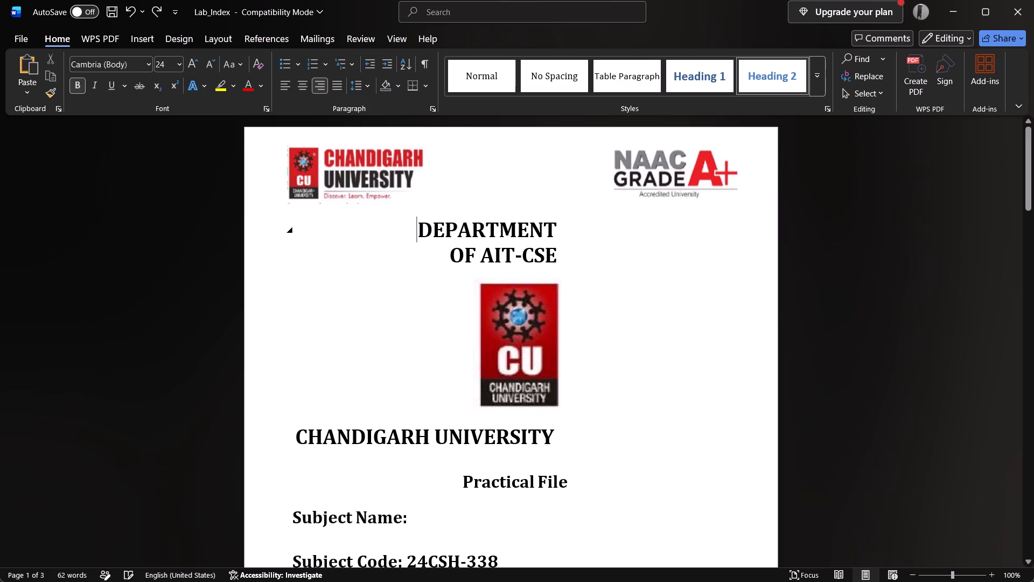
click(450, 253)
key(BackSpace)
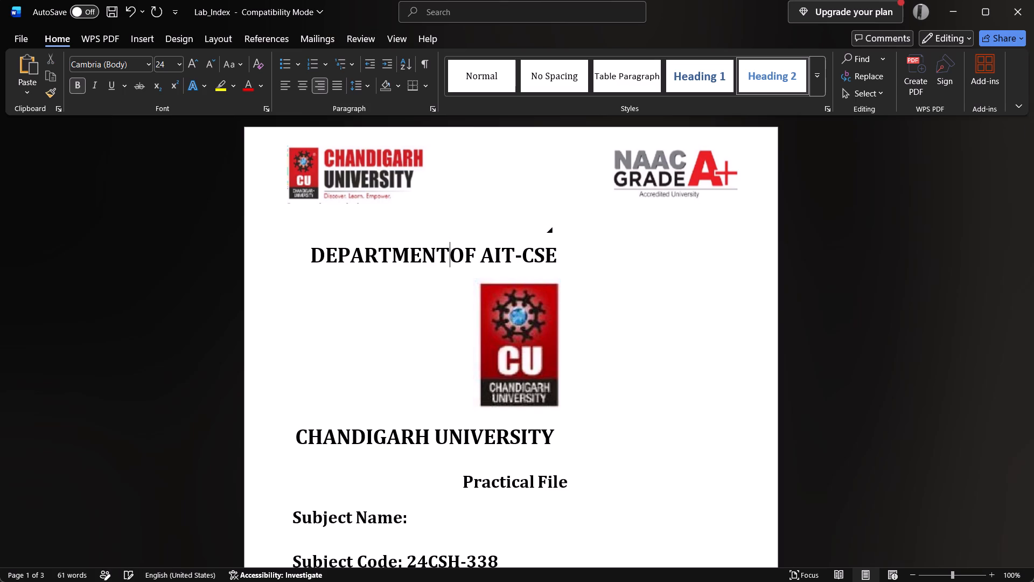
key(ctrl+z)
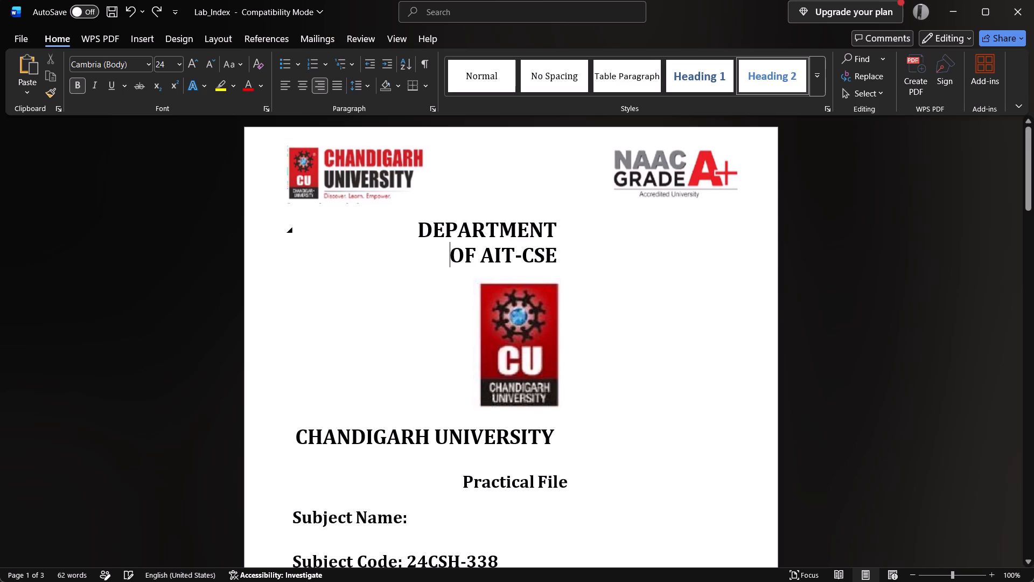
Move the CU logo down so it sits between "CHANDIGARH UNIVERSITY" and "Practical File".
click(575, 260)
drag(532, 351, 532, 433)
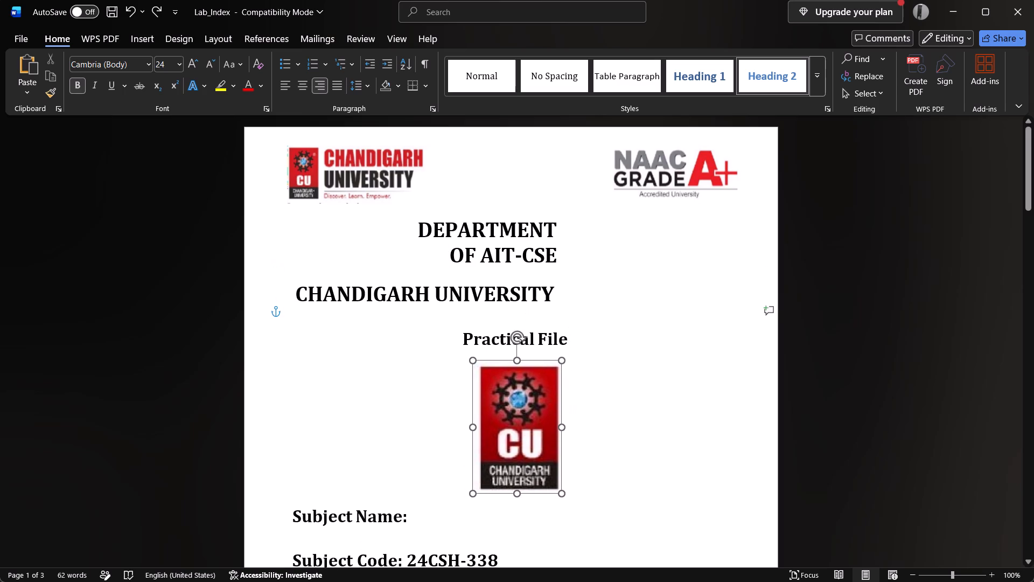
drag(532, 433, 535, 414)
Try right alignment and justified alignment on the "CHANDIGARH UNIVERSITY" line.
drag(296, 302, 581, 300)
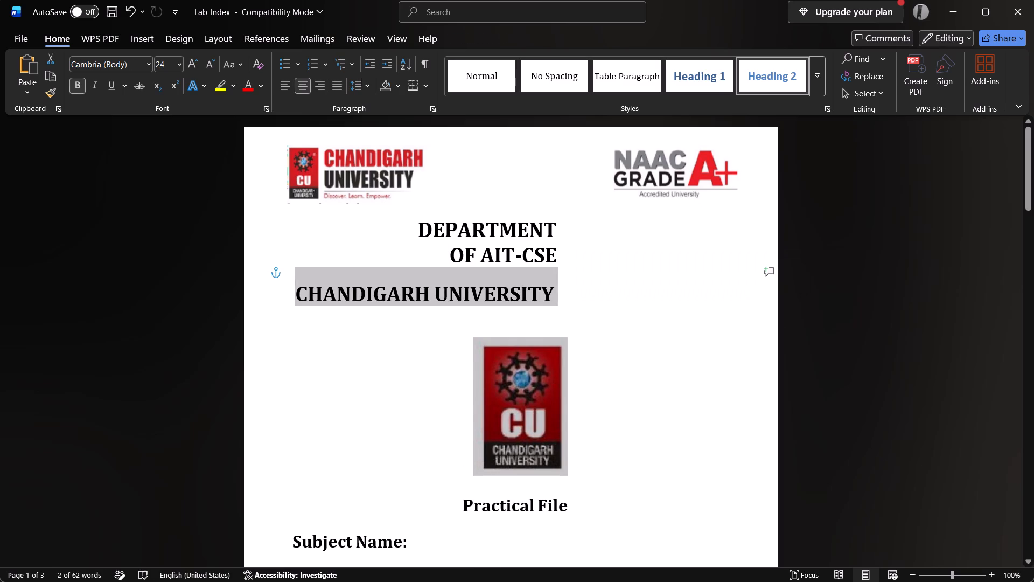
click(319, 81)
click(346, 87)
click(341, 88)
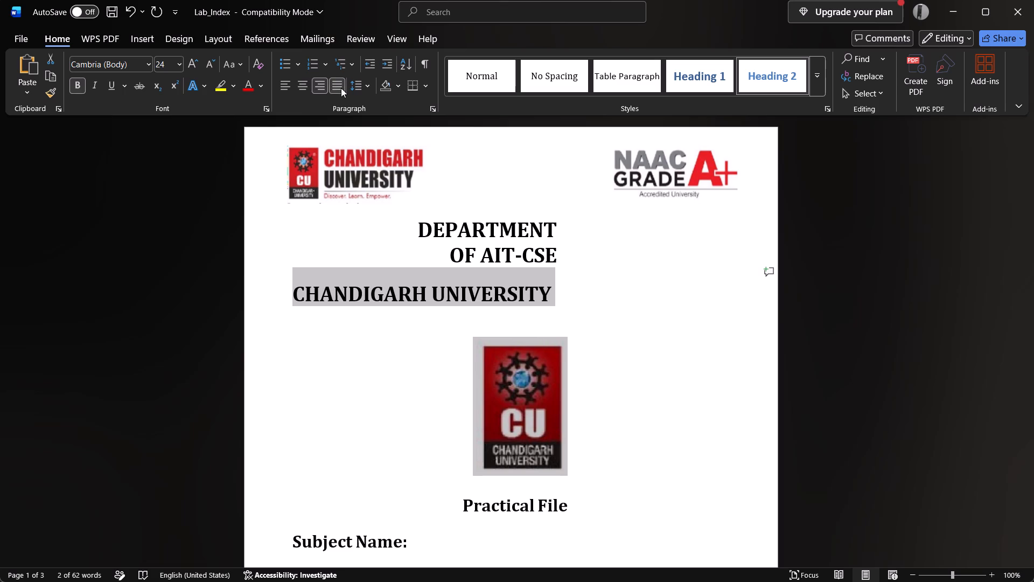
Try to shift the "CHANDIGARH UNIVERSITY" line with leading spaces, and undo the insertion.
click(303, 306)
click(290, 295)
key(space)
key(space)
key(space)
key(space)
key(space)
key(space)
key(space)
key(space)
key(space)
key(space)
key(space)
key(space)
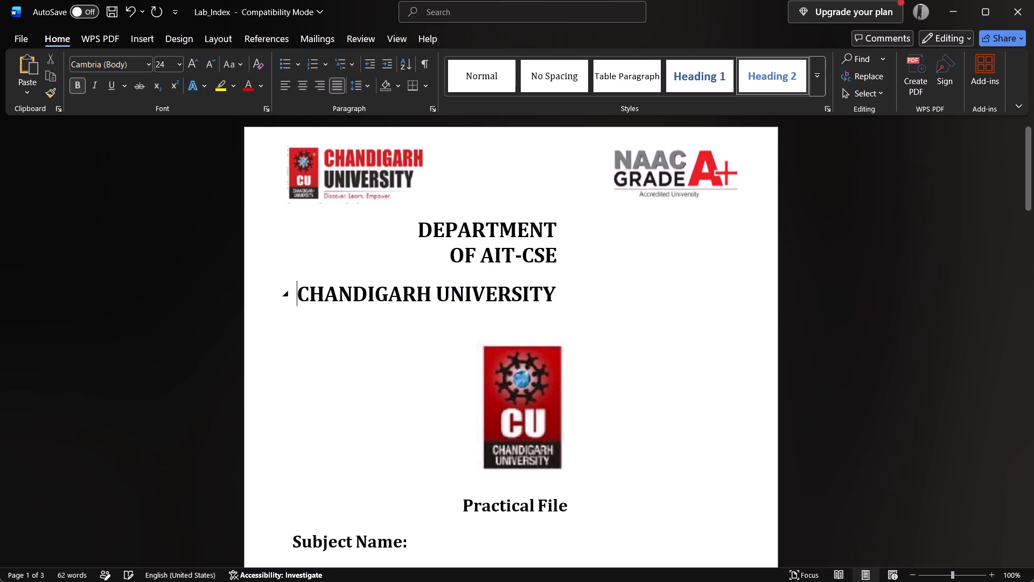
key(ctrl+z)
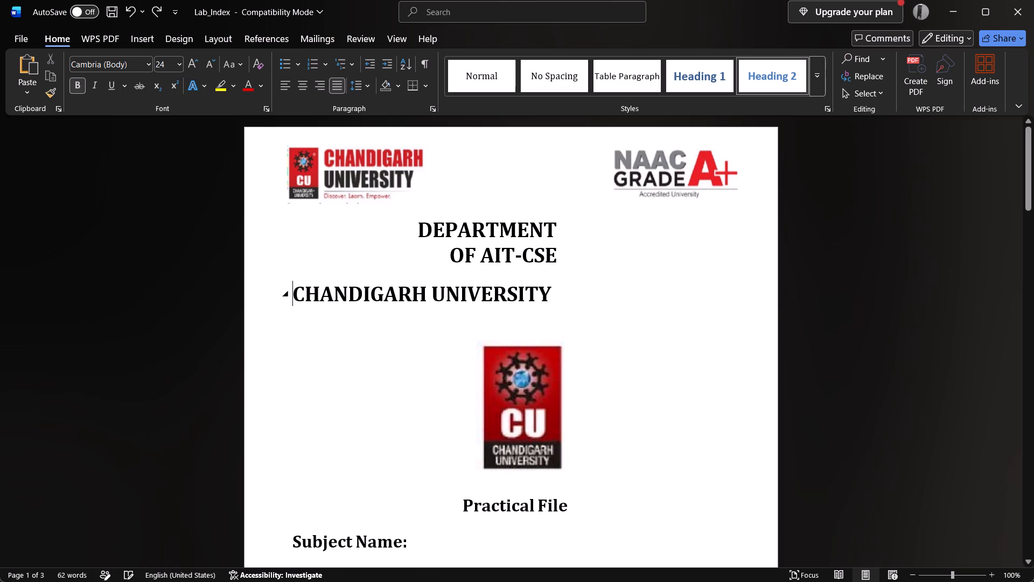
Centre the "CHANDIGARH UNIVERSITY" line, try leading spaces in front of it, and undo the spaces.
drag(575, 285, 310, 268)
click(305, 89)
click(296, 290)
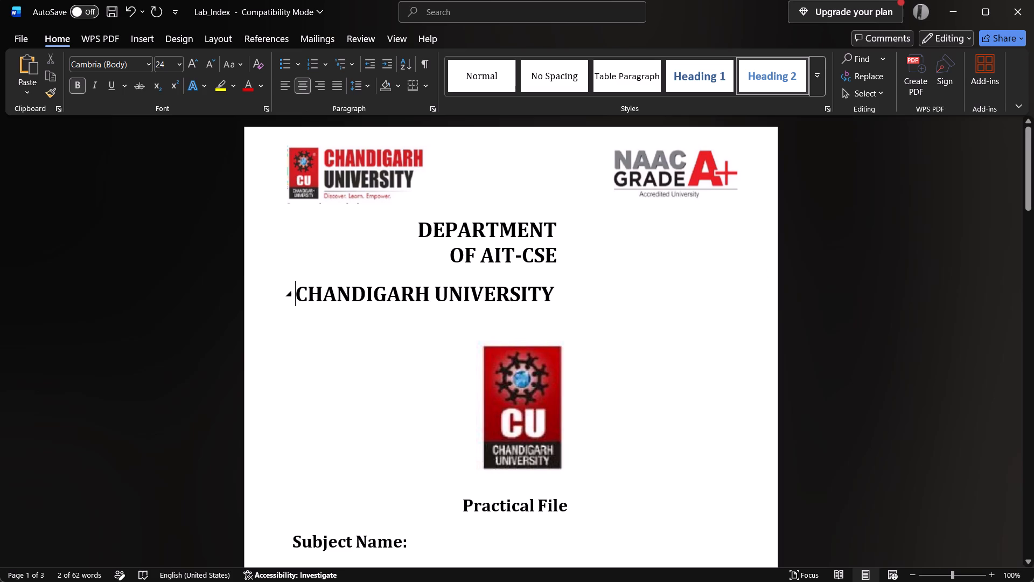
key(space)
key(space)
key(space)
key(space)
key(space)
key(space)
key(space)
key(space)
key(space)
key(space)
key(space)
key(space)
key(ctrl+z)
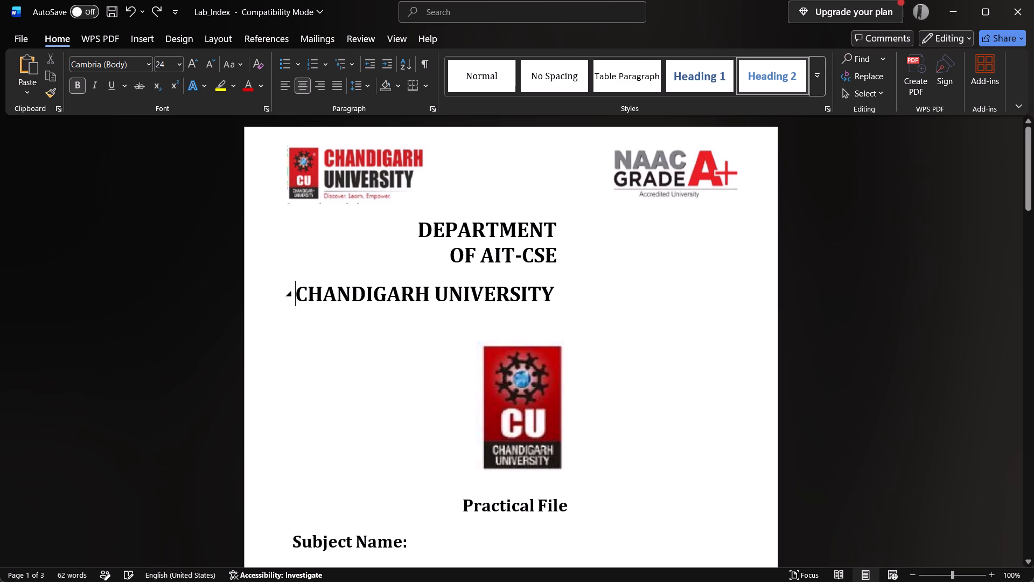
Left-align the "CHANDIGARH UNIVERSITY" line on the Lab_Index cover page.
drag(561, 304, 295, 286)
click(280, 79)
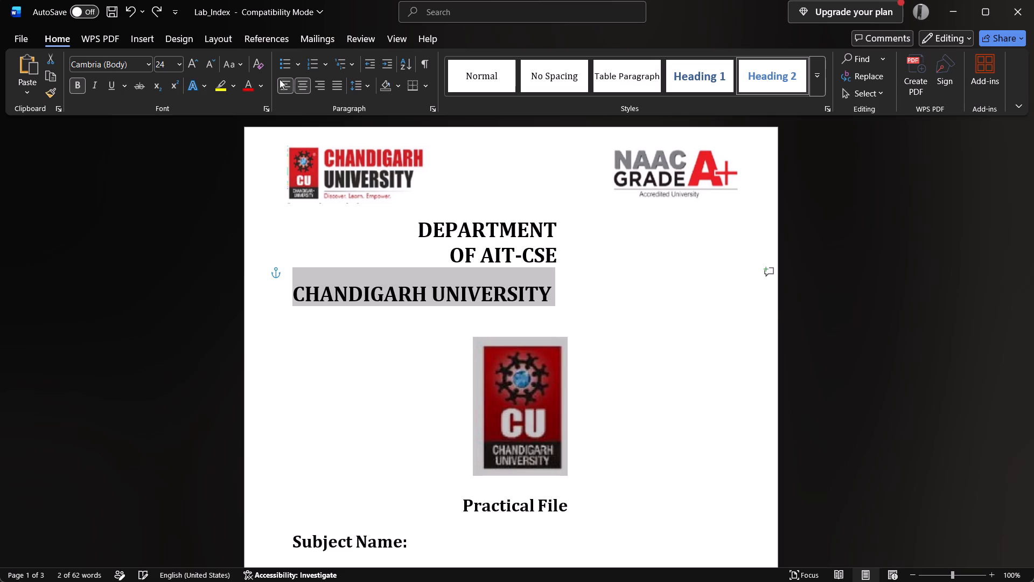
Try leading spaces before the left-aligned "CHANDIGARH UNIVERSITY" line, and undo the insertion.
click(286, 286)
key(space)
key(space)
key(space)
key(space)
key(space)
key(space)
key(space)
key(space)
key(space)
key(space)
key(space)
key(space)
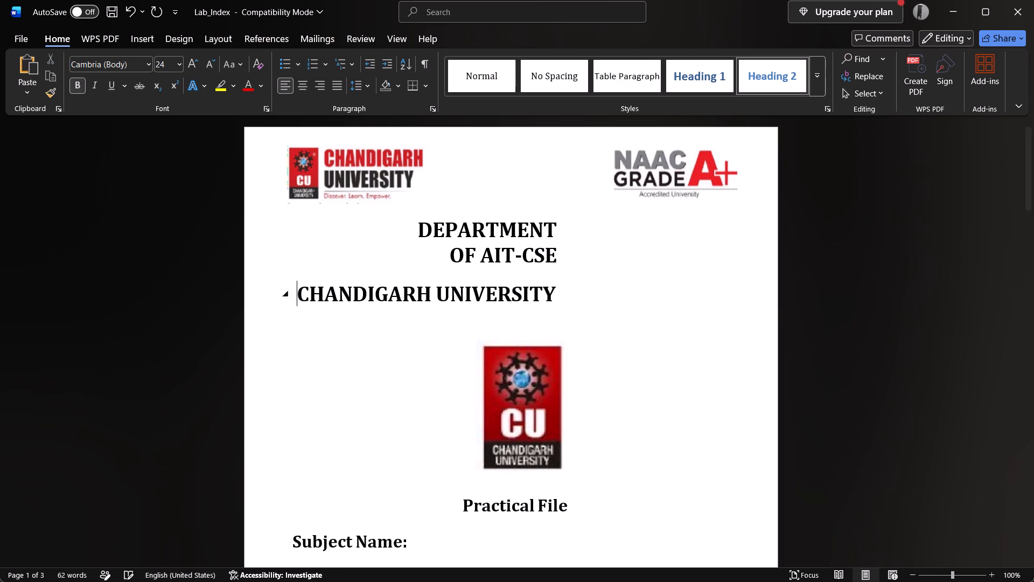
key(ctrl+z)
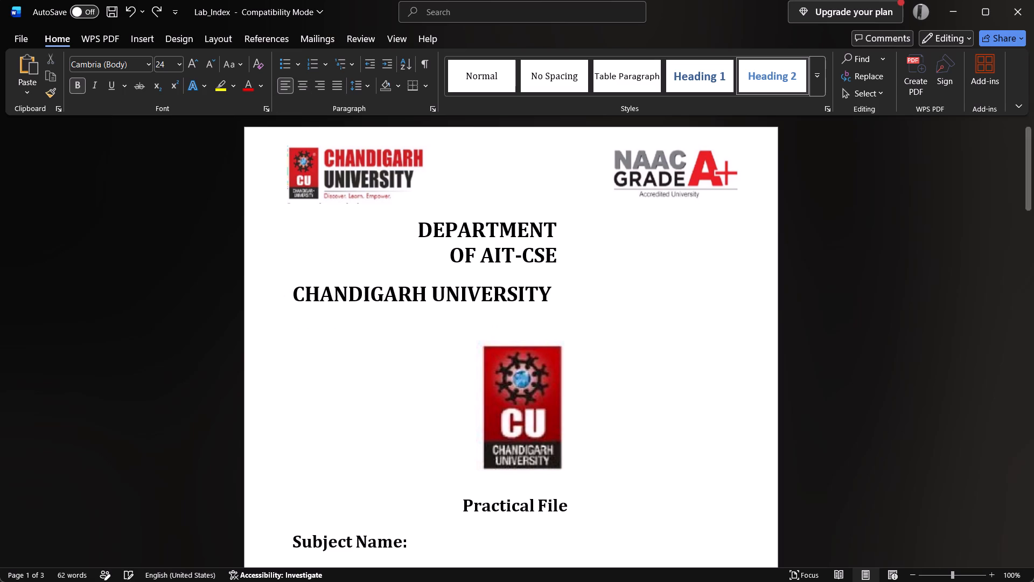
Reopen the EXP-7 document from the file folder and cut the "CHANDIGARH UNIVERSITY" line from its cover page.
click(560, 562)
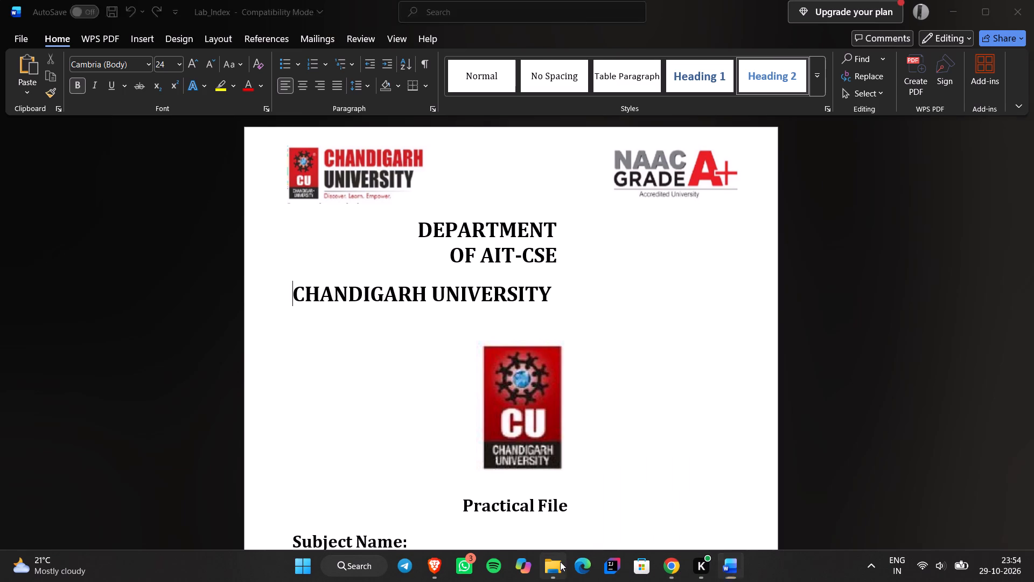
double_click(507, 468)
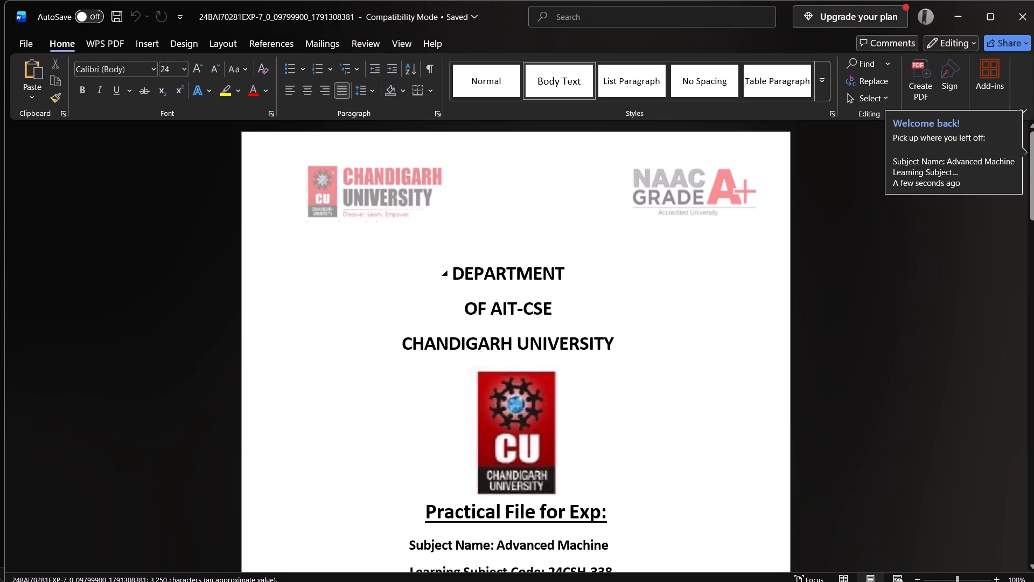
drag(627, 347, 423, 350)
key(ctrl+x)
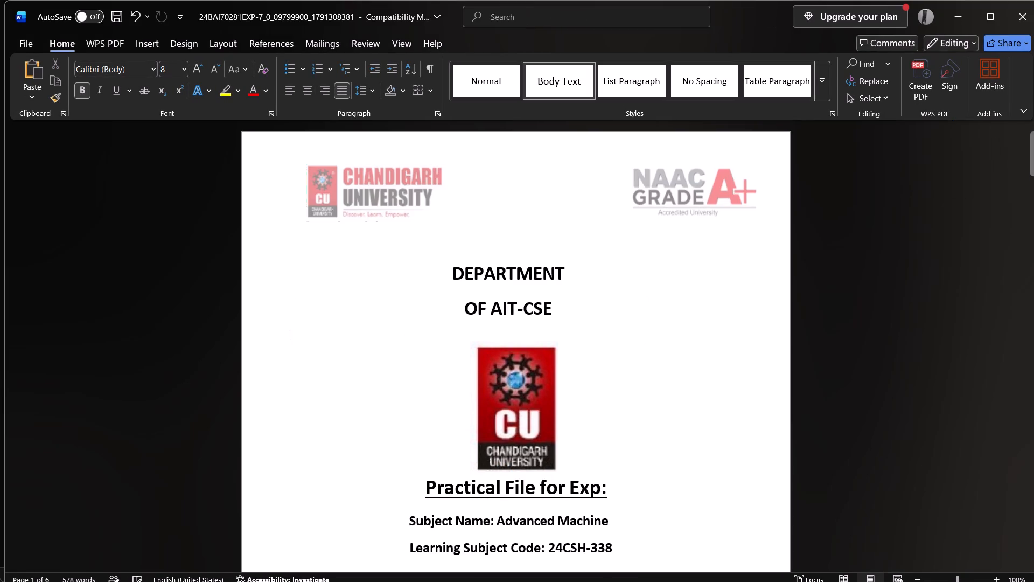
Switch to Lab_Index, replace its "CHANDIGARH UNIVERSITY" line with the one cut from EXP-7, and delete the leftover letters before it.
click(730, 568)
click(781, 516)
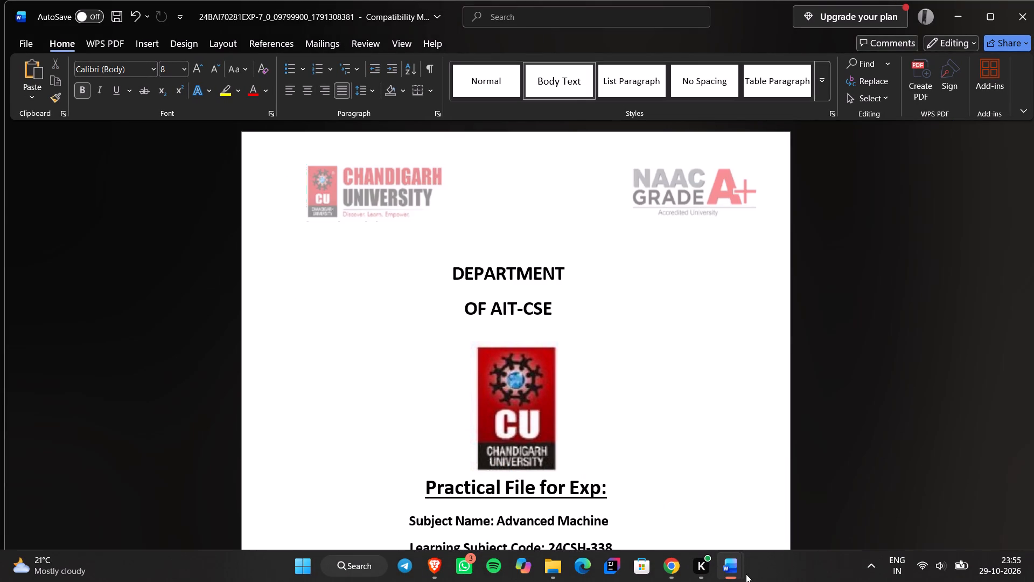
click(682, 510)
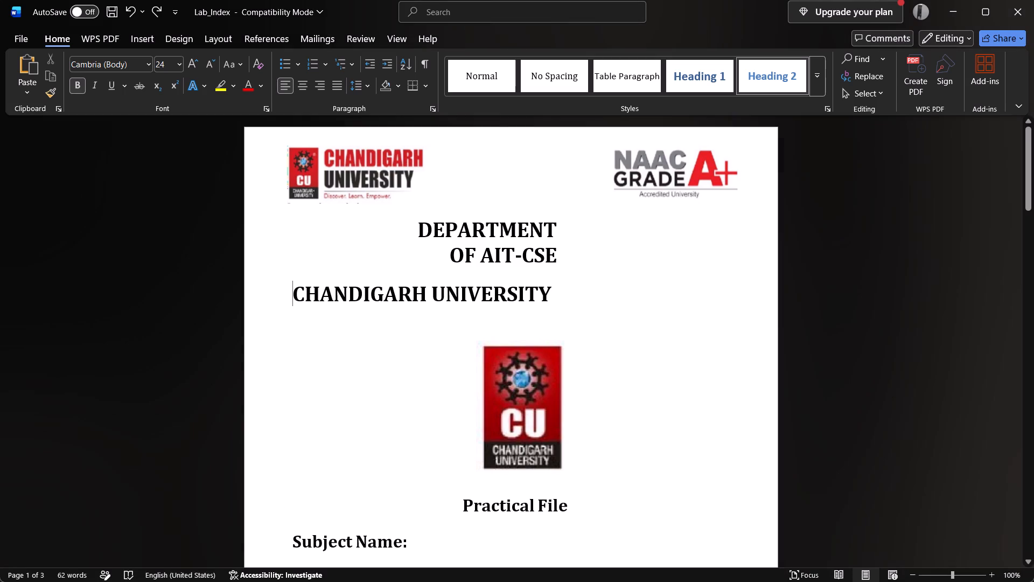
drag(576, 300, 290, 296)
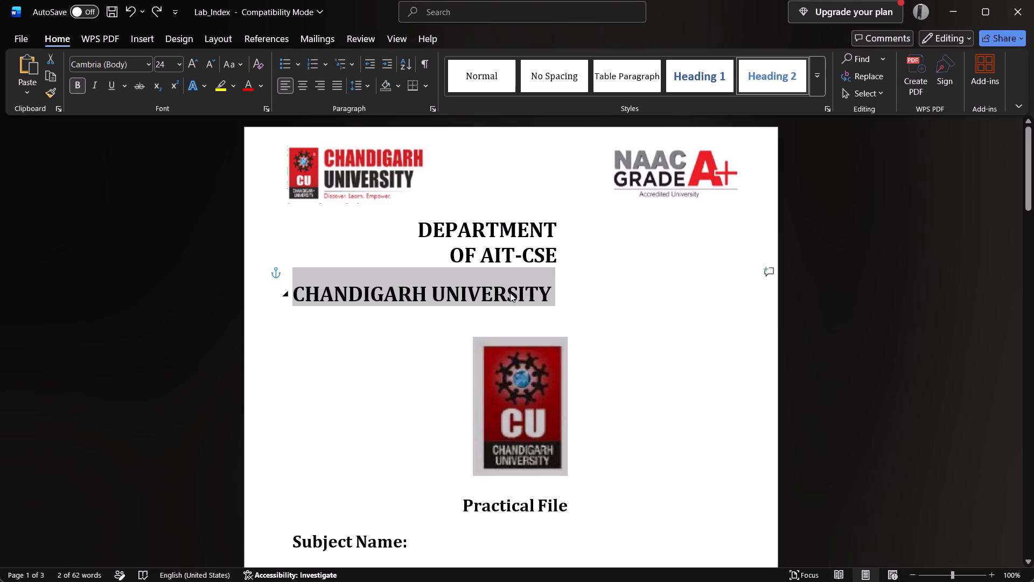
click(520, 292)
drag(591, 287, 323, 287)
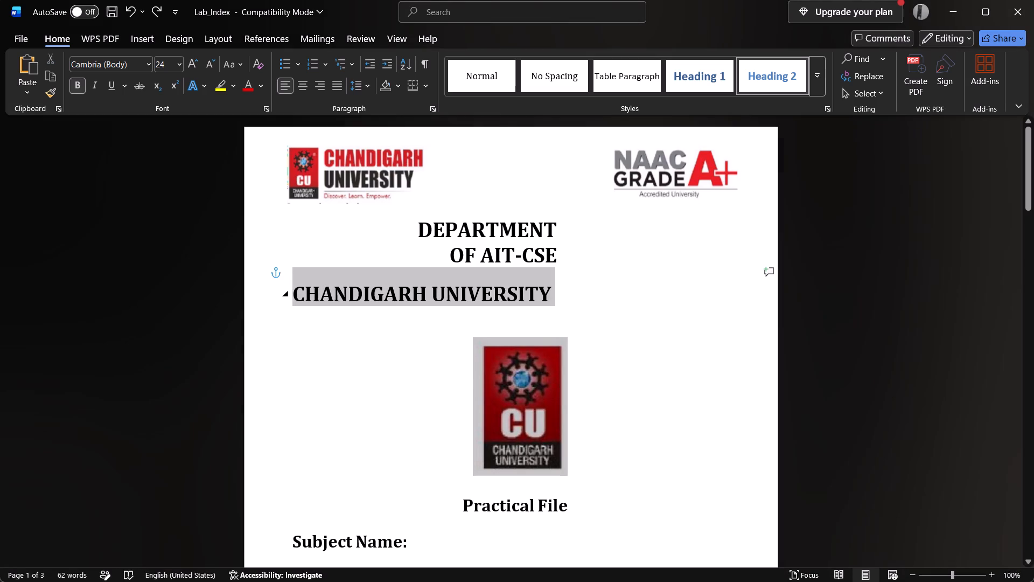
drag(323, 287, 339, 287)
key(ctrl+v)
click(544, 307)
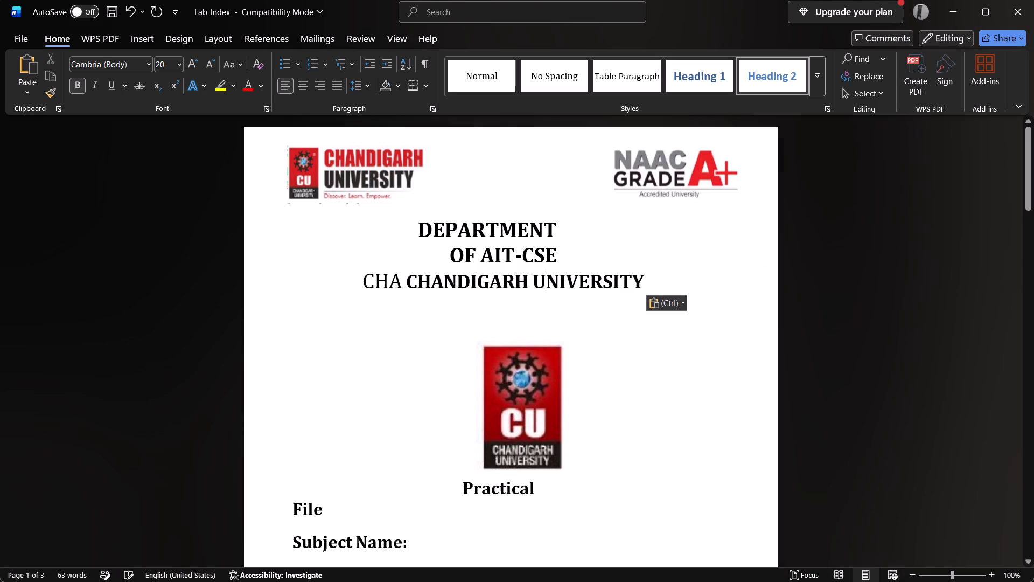
click(402, 281)
key(BackSpace)
key(BackSpace)
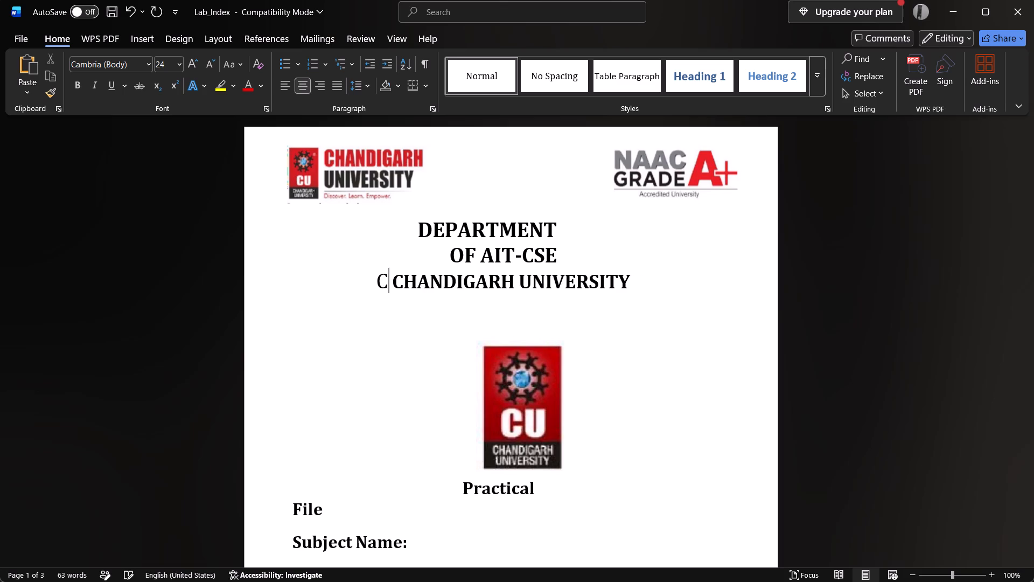
key(BackSpace)
Add paragraph breaks after "OF AIT-CSE" and after "DEPARTMENT" to space out the cover page heading lines.
click(567, 255)
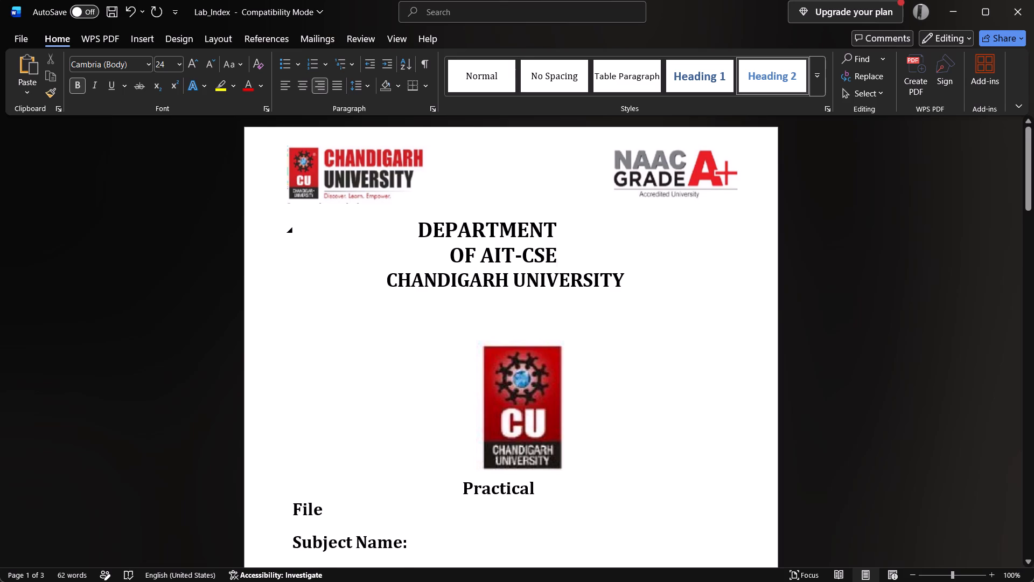
key(Return)
click(578, 231)
key(Return)
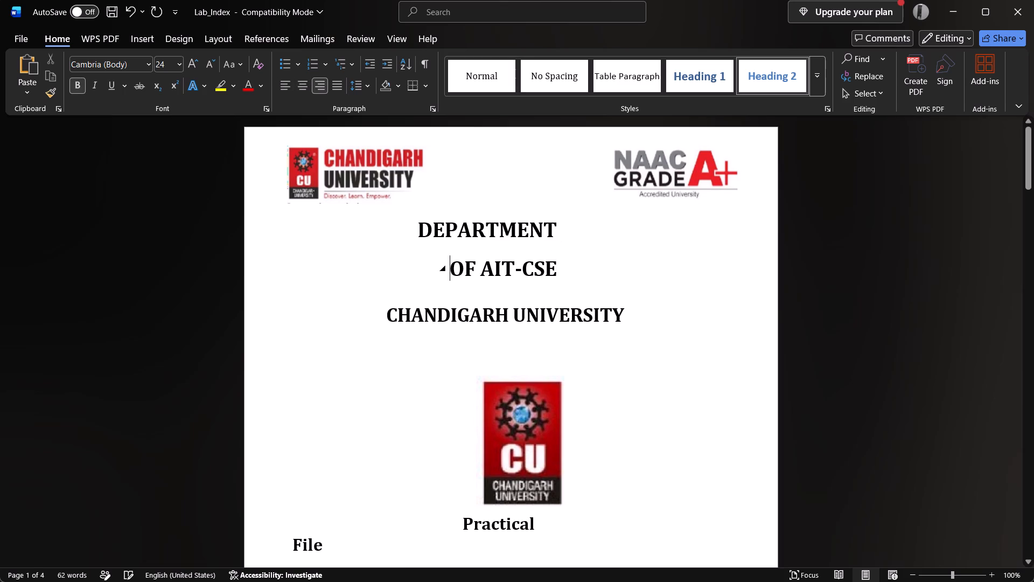
click(570, 248)
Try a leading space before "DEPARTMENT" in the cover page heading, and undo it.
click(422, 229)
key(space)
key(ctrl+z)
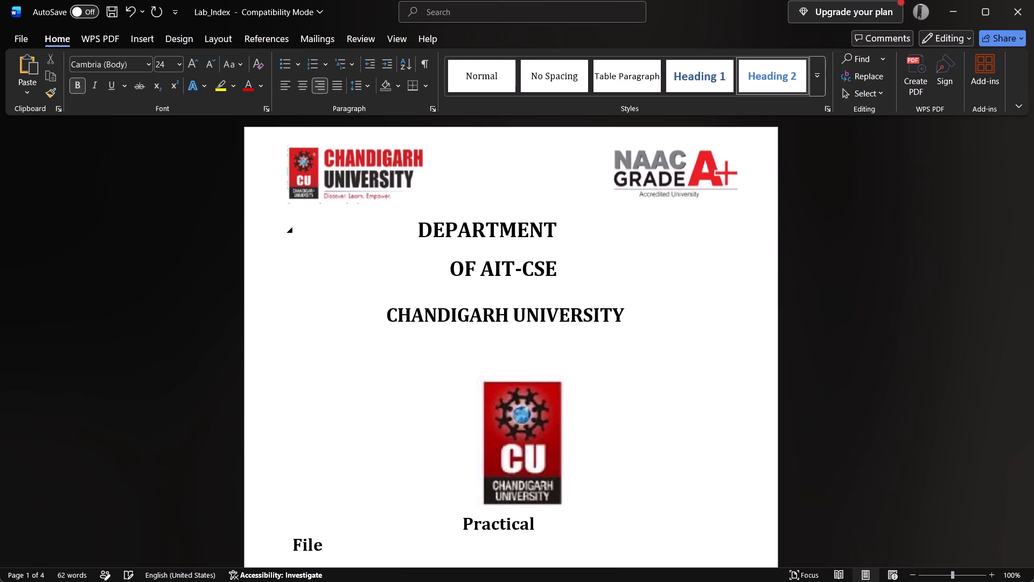
Split "OF AIT-CSE" so that "AIT-CSE" sits on its own line.
click(486, 268)
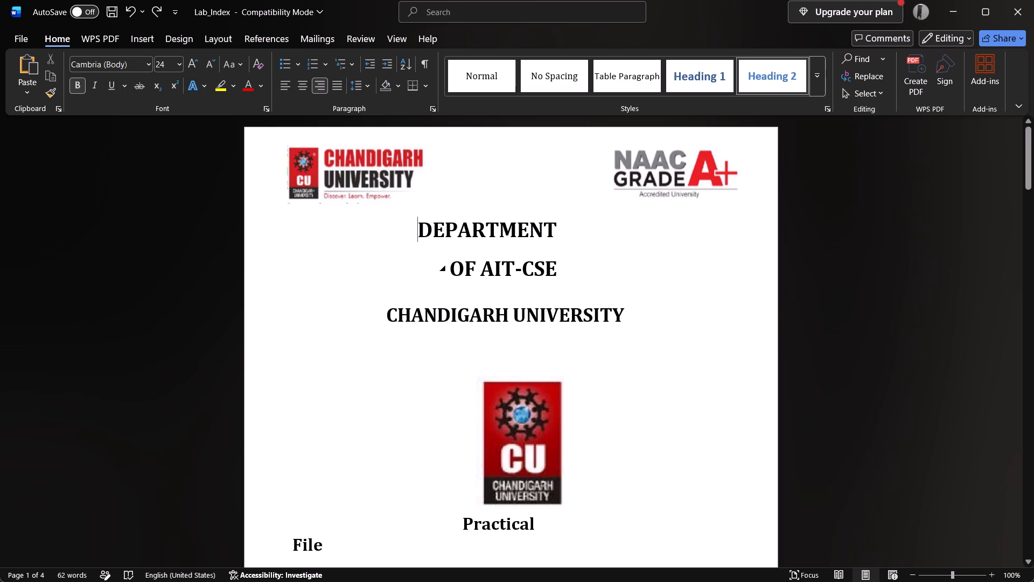
key(Return)
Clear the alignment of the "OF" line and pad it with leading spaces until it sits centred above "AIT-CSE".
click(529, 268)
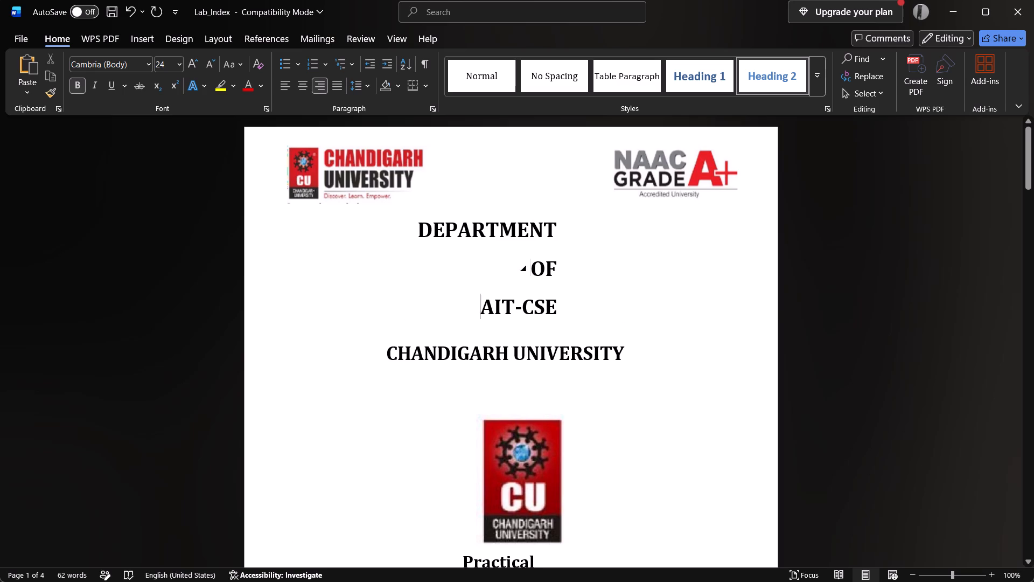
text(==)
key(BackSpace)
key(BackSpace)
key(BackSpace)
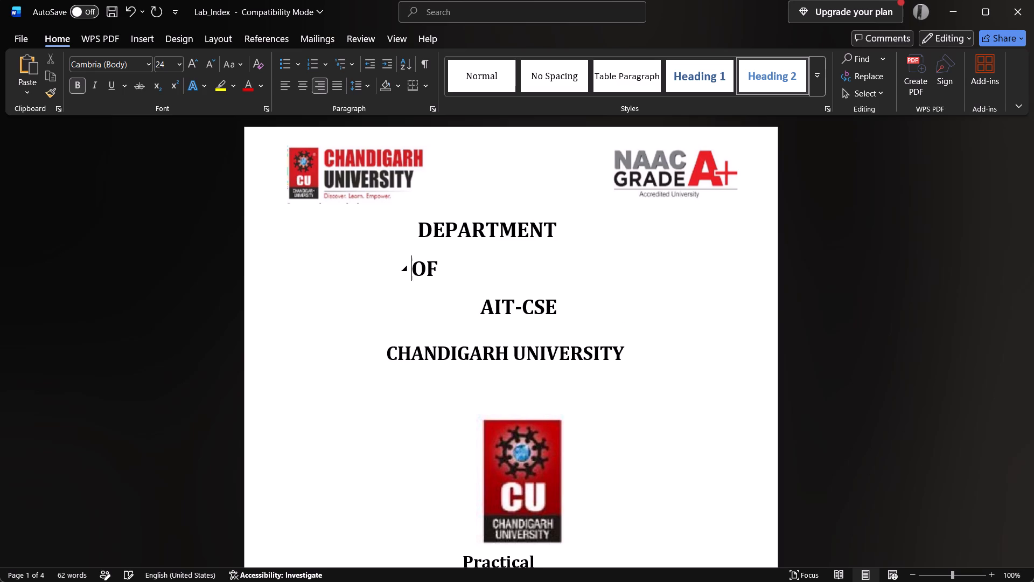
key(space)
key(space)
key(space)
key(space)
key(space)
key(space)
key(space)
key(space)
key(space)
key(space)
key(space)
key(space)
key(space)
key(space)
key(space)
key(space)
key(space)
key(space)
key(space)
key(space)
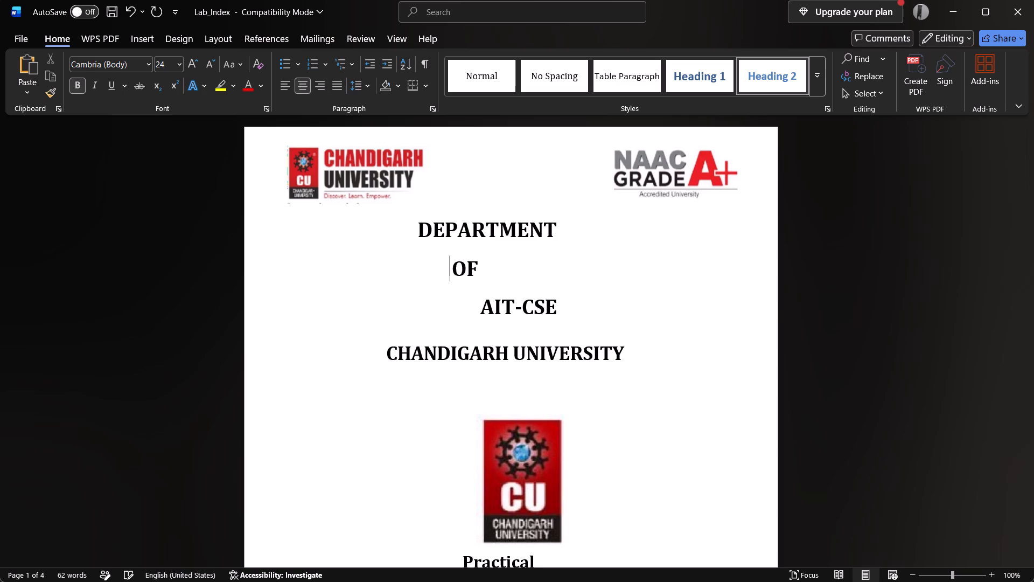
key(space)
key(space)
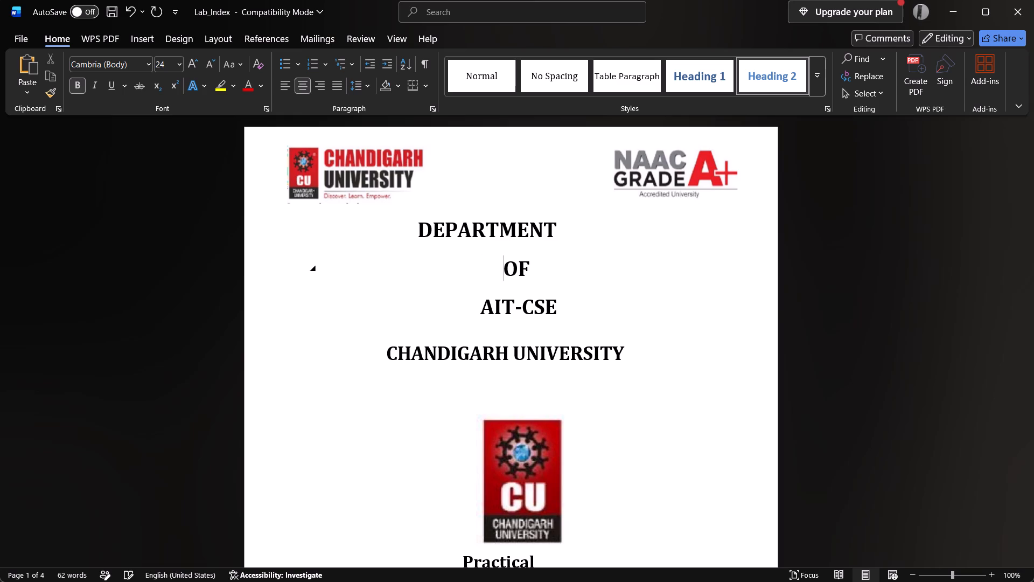
Cut "DEPARTMENT" from the heading, paste a copy of the "OF" line in its place, and remove the extra blank line.
click(417, 228)
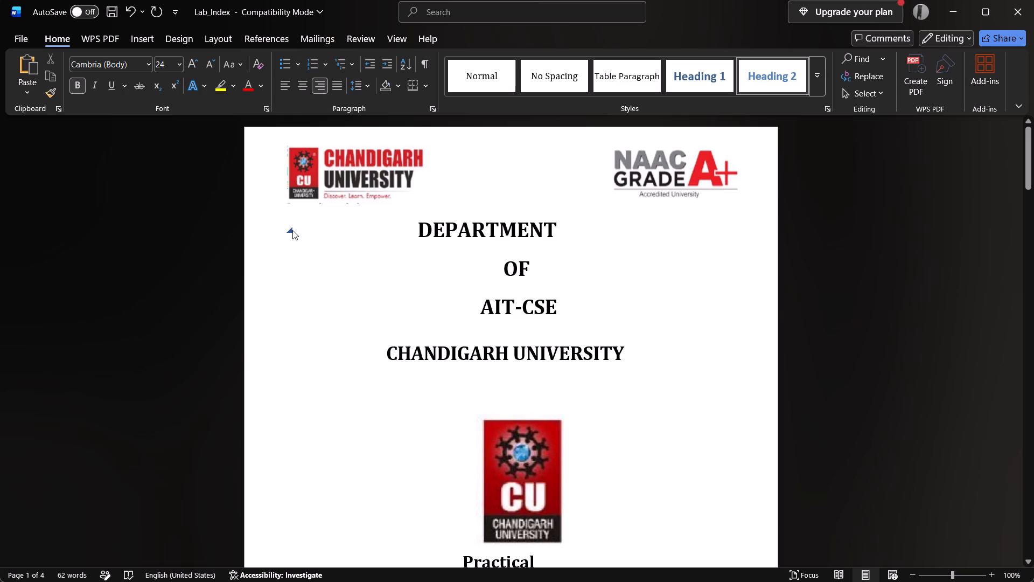
click(292, 230)
click(292, 230)
drag(596, 221, 400, 232)
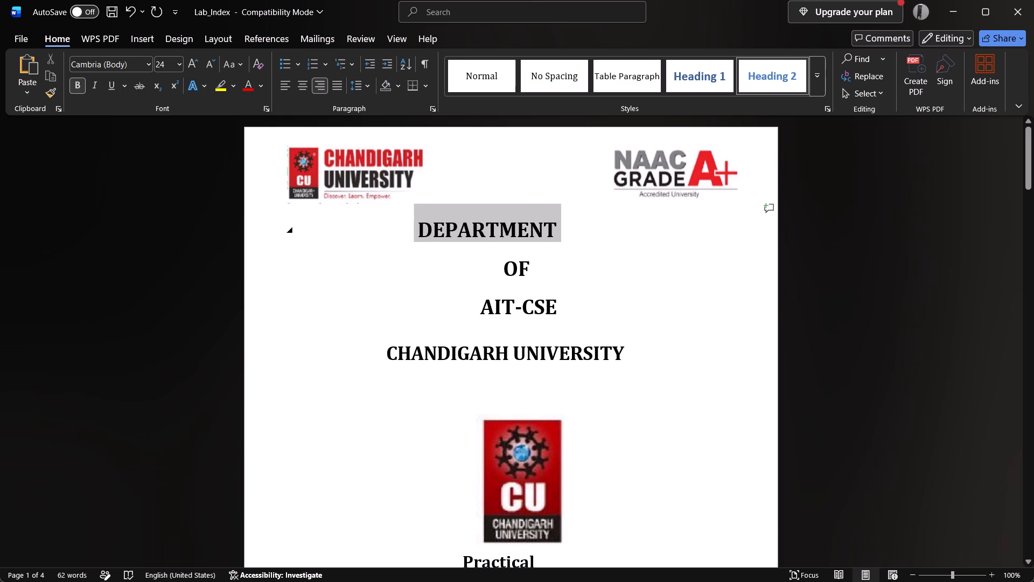
drag(400, 232, 422, 237)
key(ctrl+x)
drag(532, 266, 489, 269)
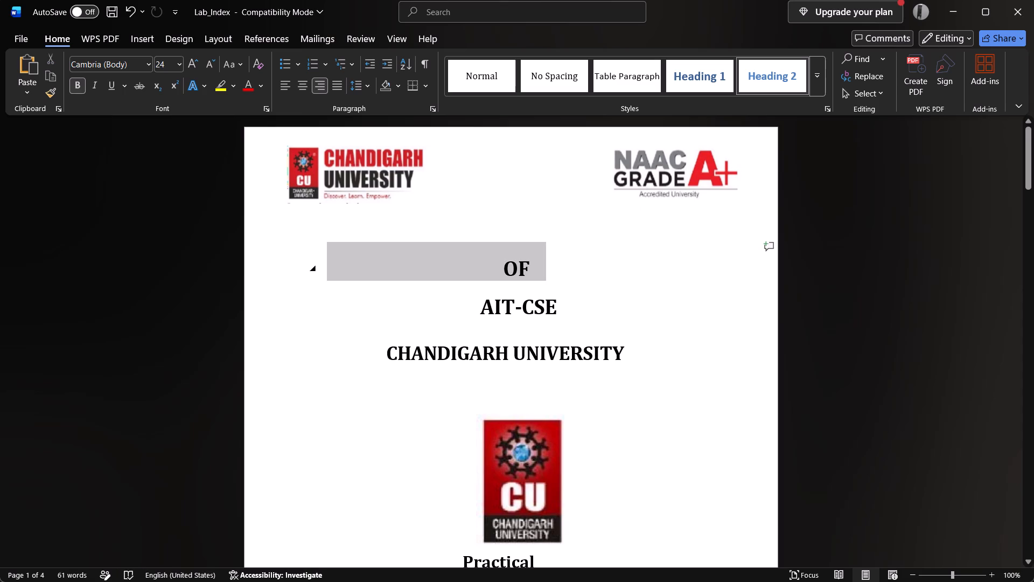
drag(489, 269, 498, 270)
key(ctrl+c)
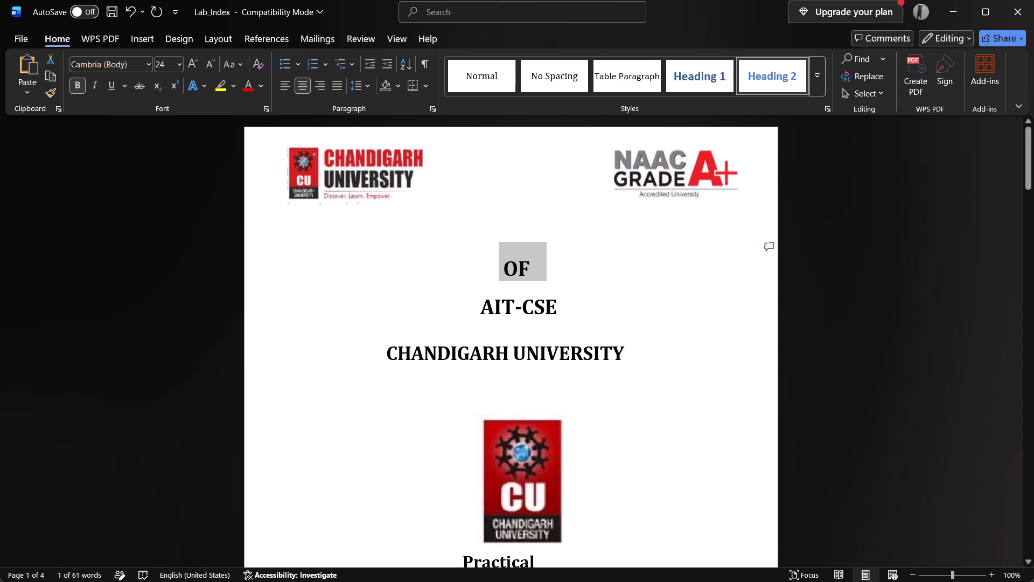
click(509, 235)
key(ctrl+v)
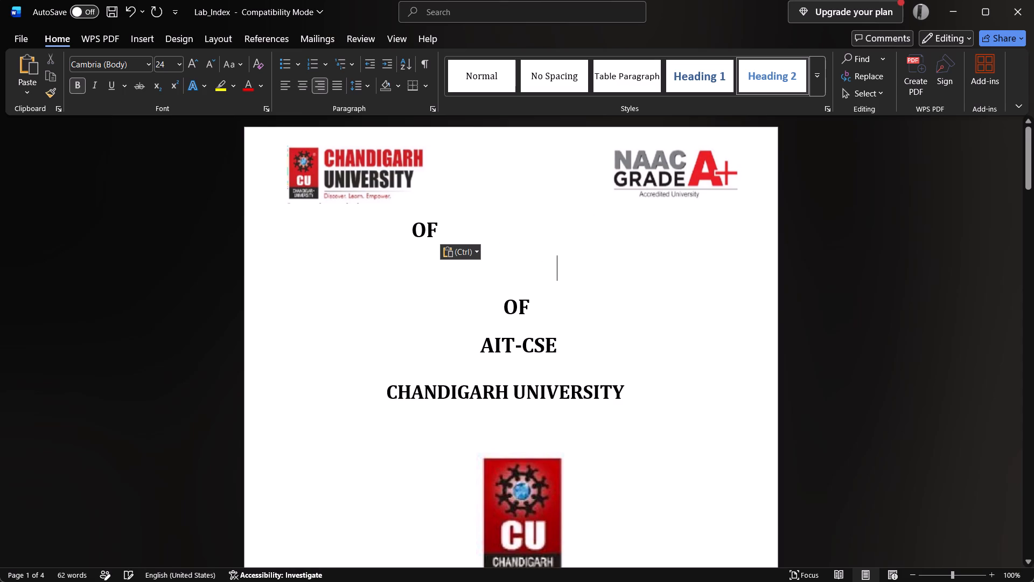
key(BackSpace)
key(BackSpace)
key(BackSpace)
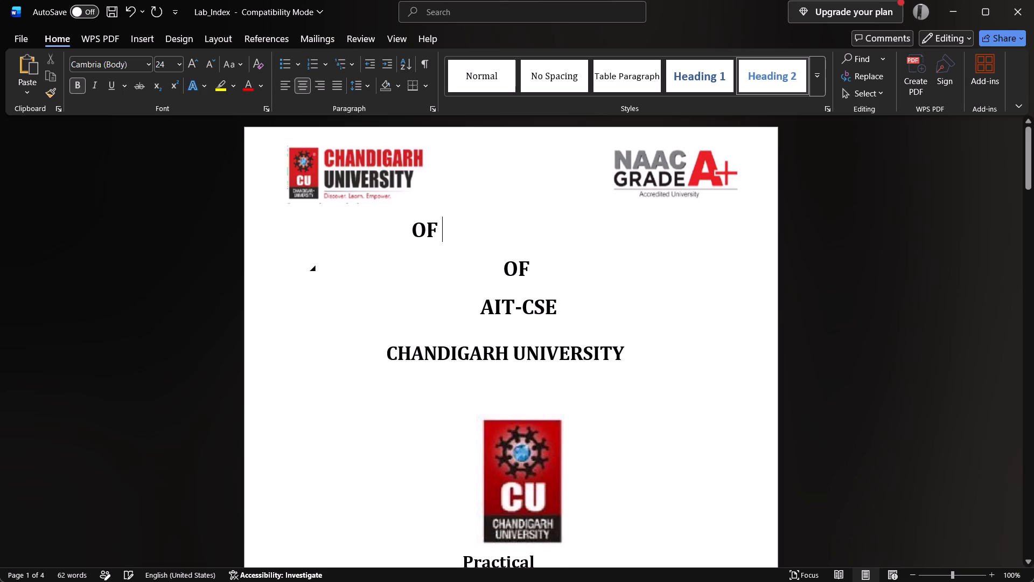
Replace the pasted "OF" on the heading's first line with "DEPARTMENT".
drag(445, 233, 410, 232)
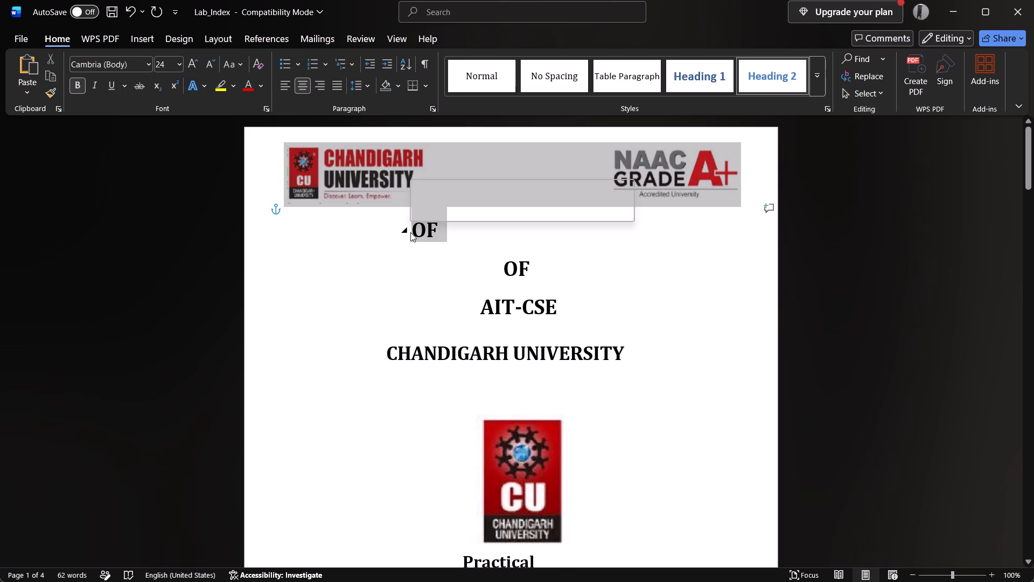
click(410, 232)
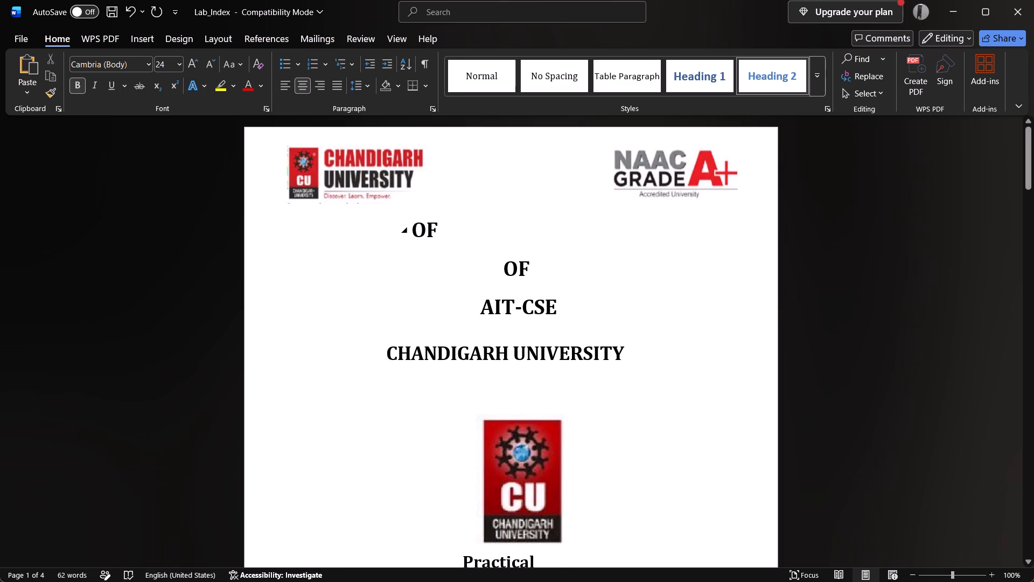
double_click(451, 231)
key(BackSpace)
key(BackSpace)
key(BackSpace)
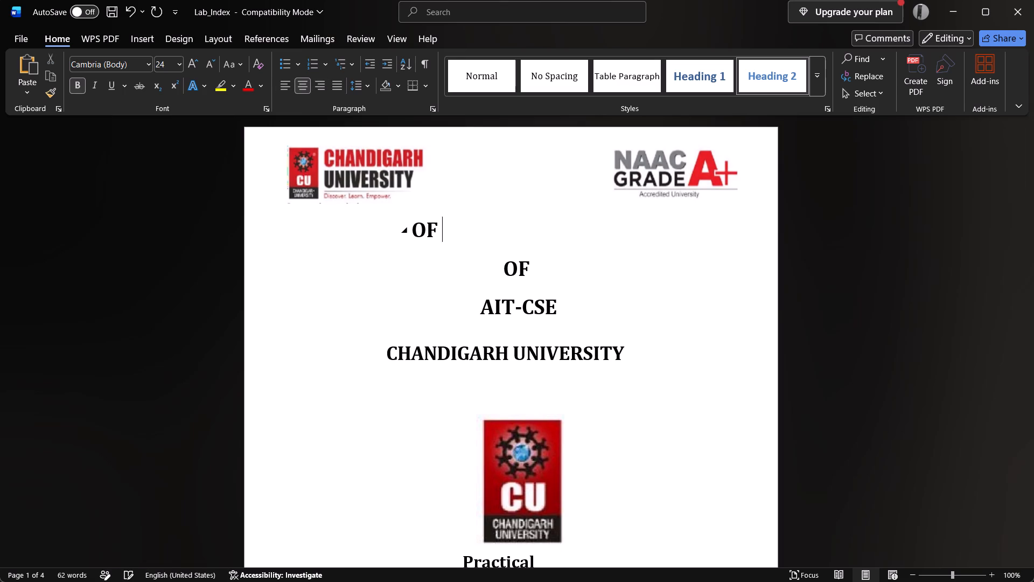
key(BackSpace)
key(BackSpace)
text(DEPART)
text(MENT)
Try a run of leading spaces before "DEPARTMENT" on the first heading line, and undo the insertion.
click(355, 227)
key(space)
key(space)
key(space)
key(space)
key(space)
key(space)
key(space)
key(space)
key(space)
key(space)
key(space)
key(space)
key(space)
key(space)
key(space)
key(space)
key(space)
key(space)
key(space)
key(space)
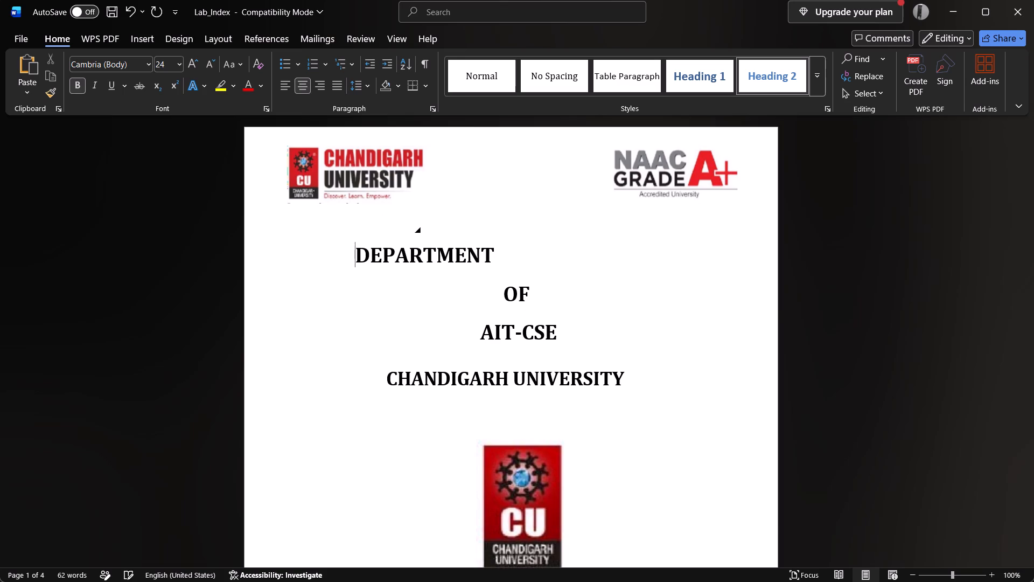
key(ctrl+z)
Pad "DEPARTMENT" with leading spaces to shift it towards the centre of the first heading line.
key(space)
key(space)
key(space)
key(space)
key(space)
key(space)
key(space)
key(space)
key(space)
key(space)
key(space)
key(space)
key(space)
key(space)
key(space)
key(space)
key(space)
key(space)
key(space)
key(space)
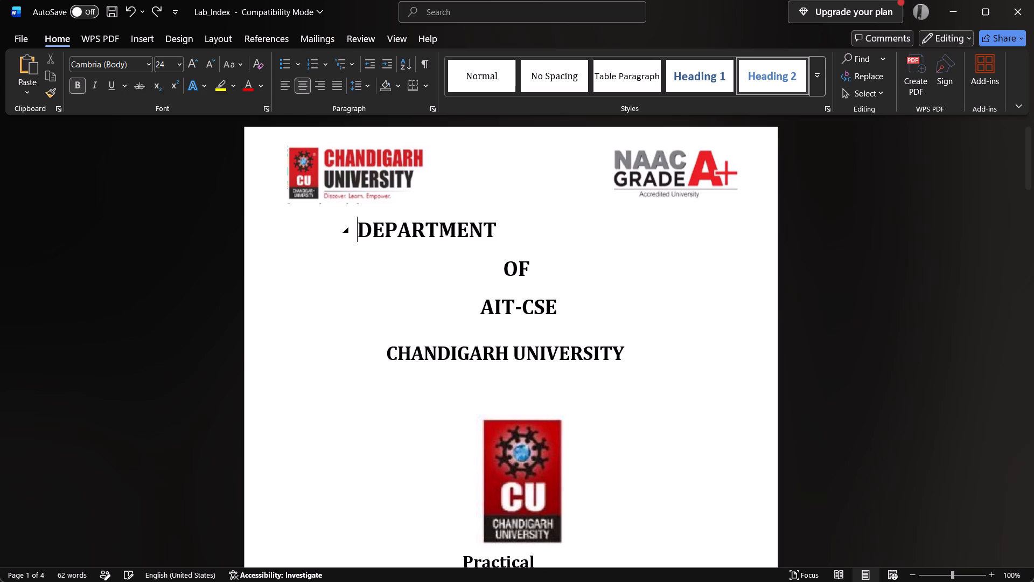
key(space)
key(space)
Delete the leading spaces before "OF" and join it to the "DEPARTMENT" paragraph.
click(502, 259)
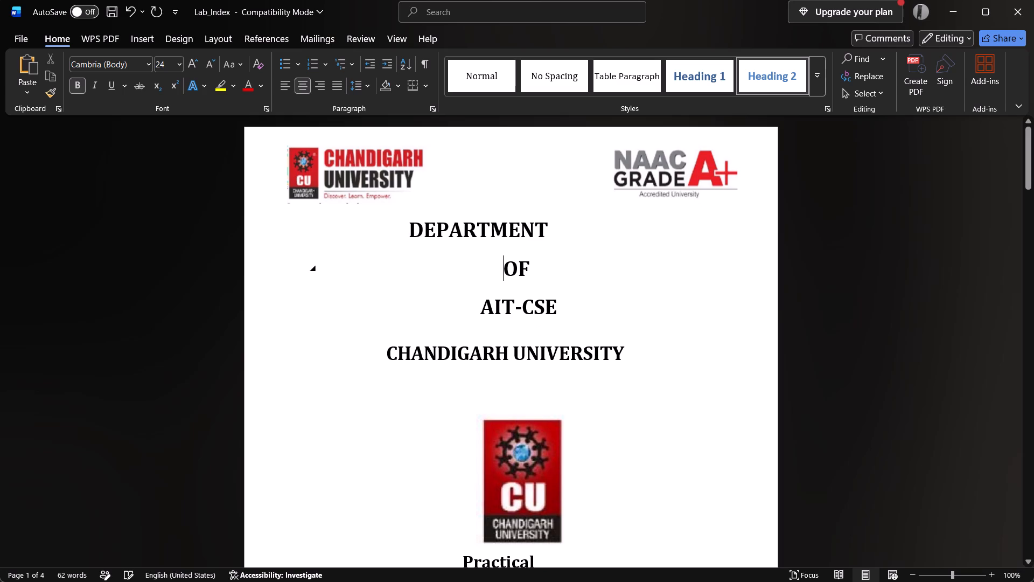
key(BackSpace)
key(BackSpace)
key(BackSpace)
key(BackSpace)
key(BackSpace)
key(BackSpace)
key(BackSpace)
key(BackSpace)
key(BackSpace)
key(BackSpace)
key(BackSpace)
key(BackSpace)
key(BackSpace)
key(BackSpace)
key(BackSpace)
key(BackSpace)
key(BackSpace)
key(BackSpace)
key(BackSpace)
key(BackSpace)
key(BackSpace)
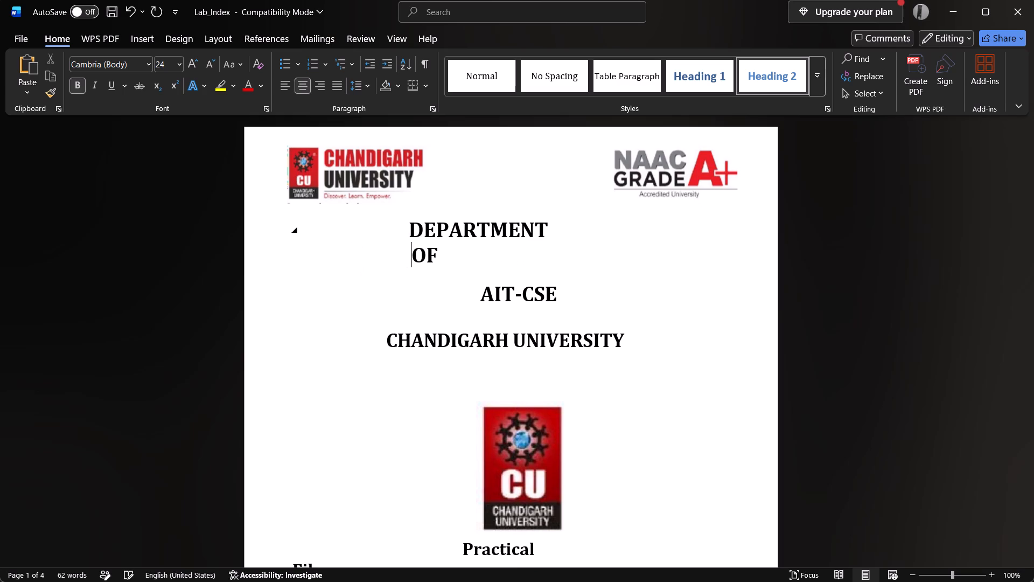
key(BackSpace)
key(BackSpace)
key(BackSpace)
Left-align the "DEPARTMENT OF" paragraph on the cover page.
drag(465, 262, 402, 238)
click(288, 82)
click(441, 245)
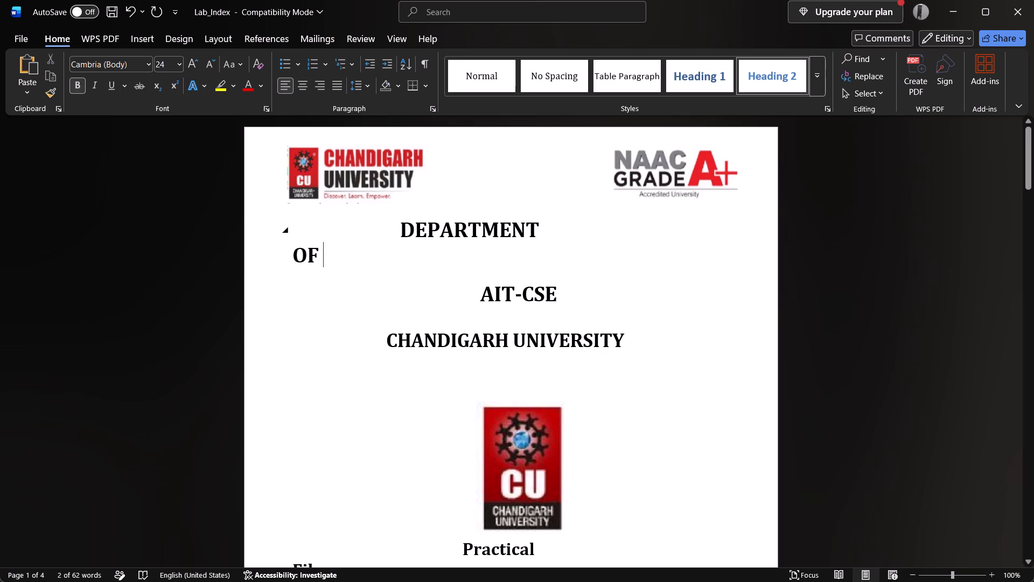
Delete a few characters before "OF" and try to shift it across the line with leading spaces.
click(296, 253)
key(BackSpace)
key(BackSpace)
key(BackSpace)
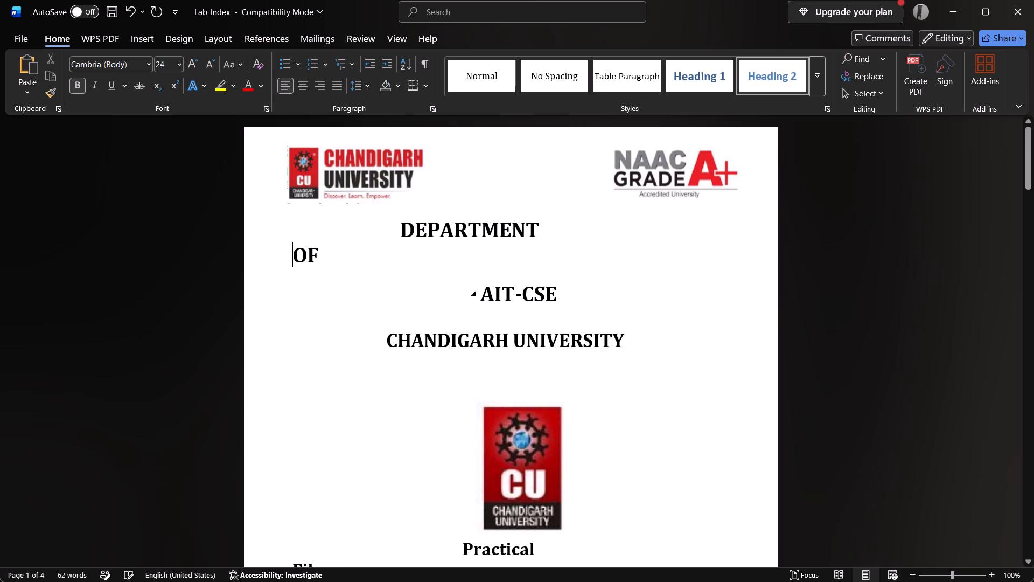
key(space)
key(space)
key(space)
key(space)
key(space)
key(space)
key(space)
click(504, 376)
click(471, 397)
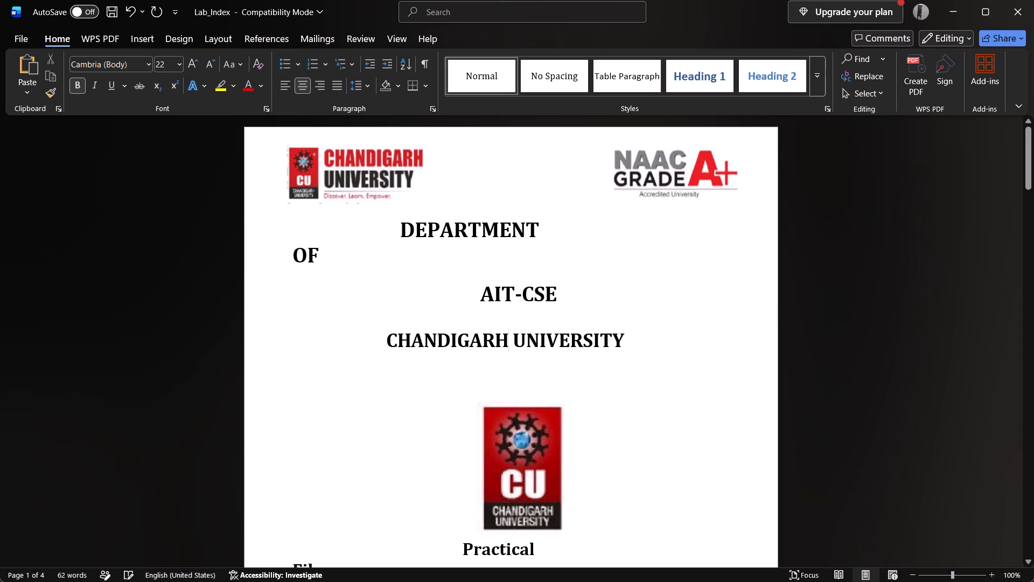
Move the central CU logo up so it sits directly beneath "CHANDIGARH UNIVERSITY" on the cover page.
click(469, 402)
drag(508, 438, 504, 398)
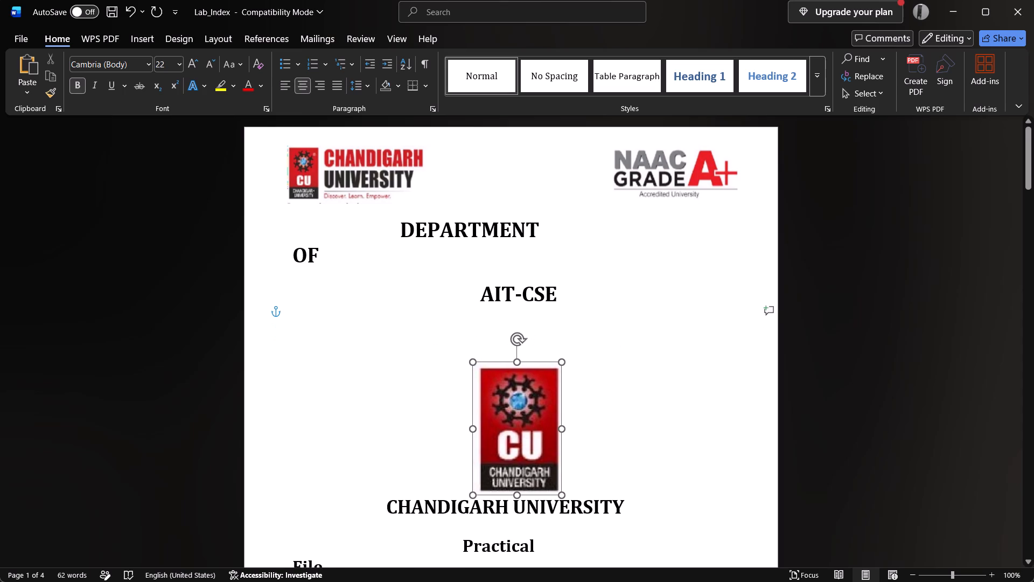
drag(504, 398, 502, 403)
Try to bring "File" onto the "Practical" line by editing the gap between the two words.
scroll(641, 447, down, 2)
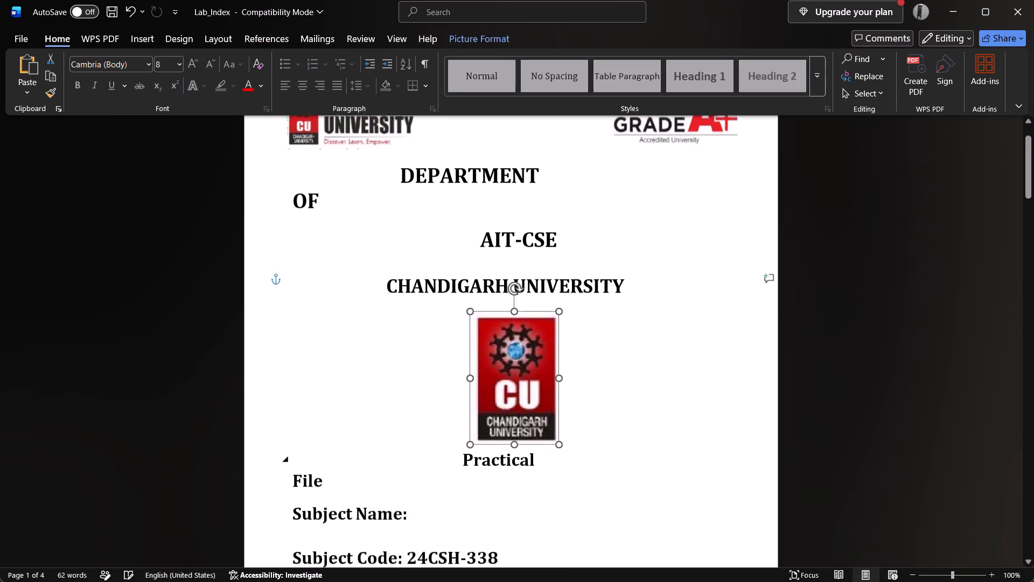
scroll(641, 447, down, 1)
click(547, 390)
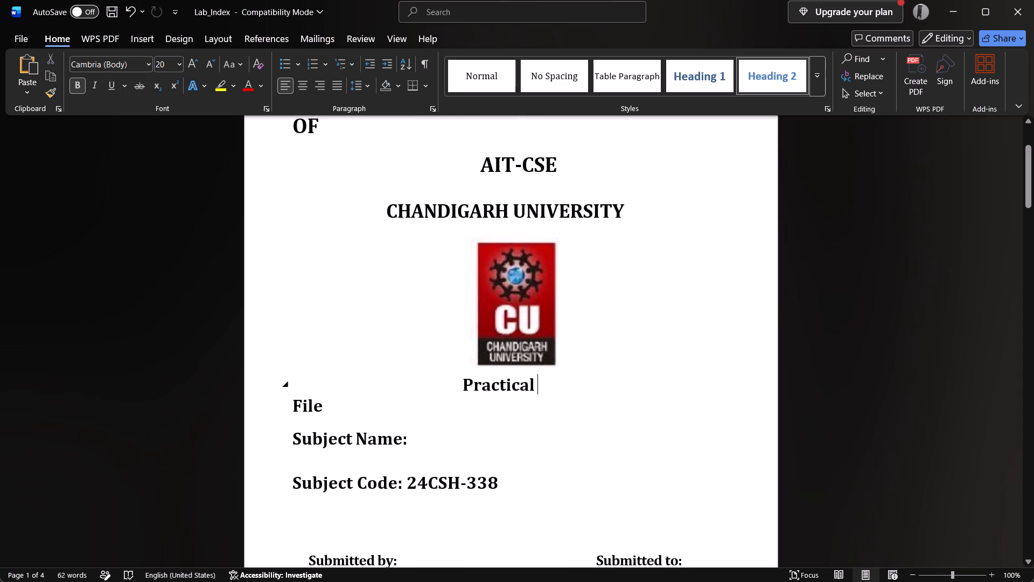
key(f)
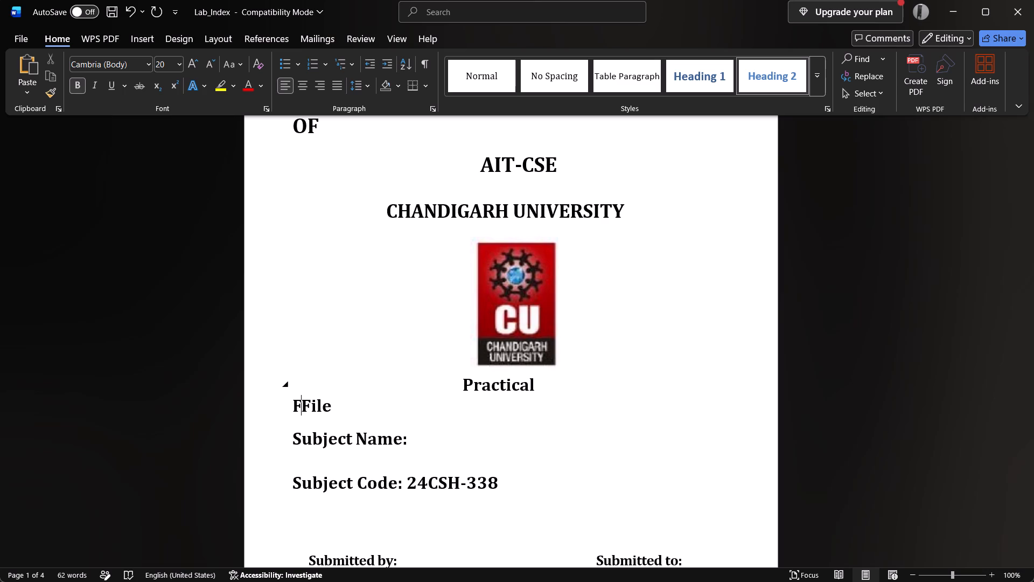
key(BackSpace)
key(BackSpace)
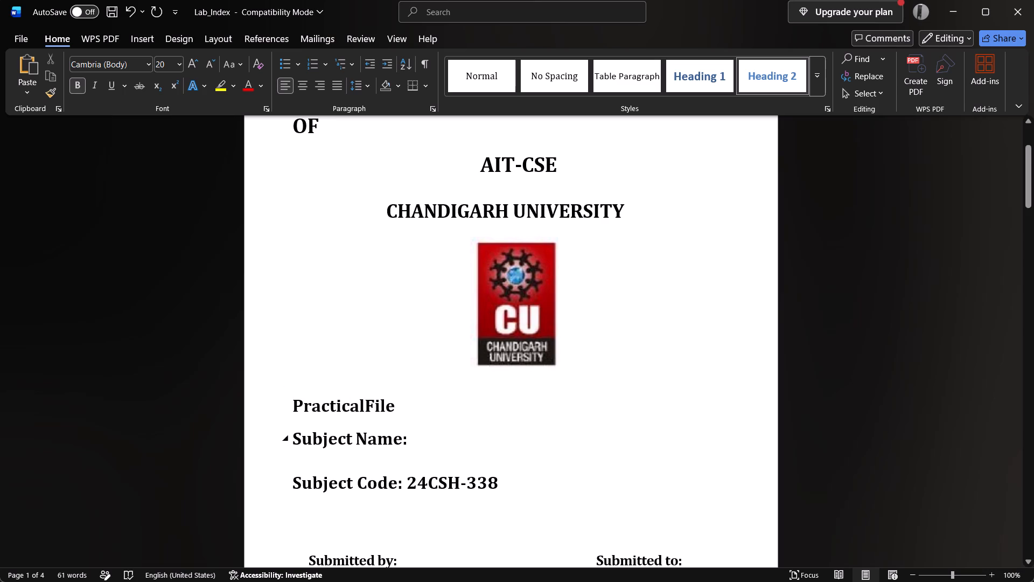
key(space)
Centre-align the "Practical File" heading beneath the CU logo.
drag(349, 408, 313, 384)
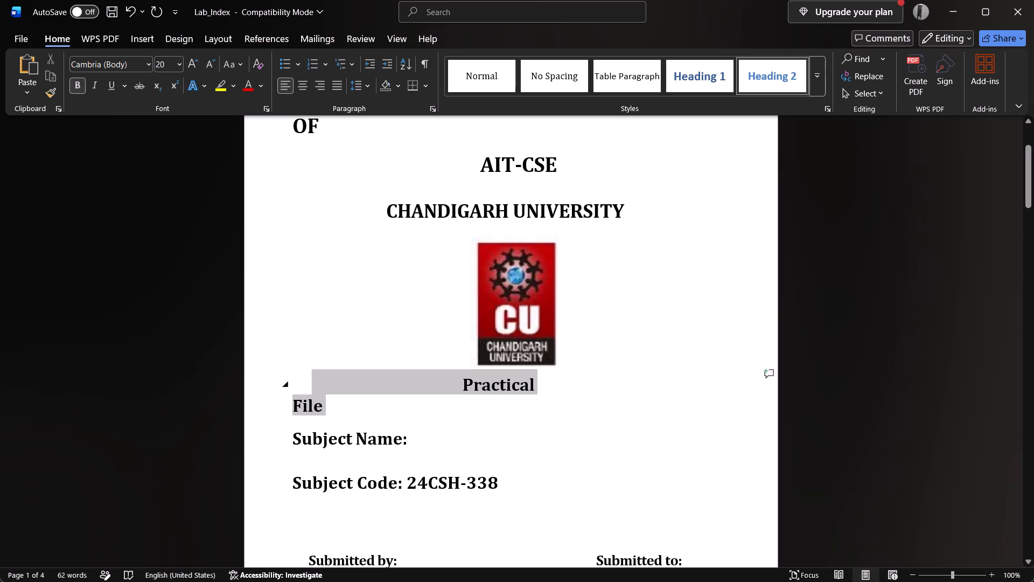
drag(313, 384, 447, 390)
click(305, 84)
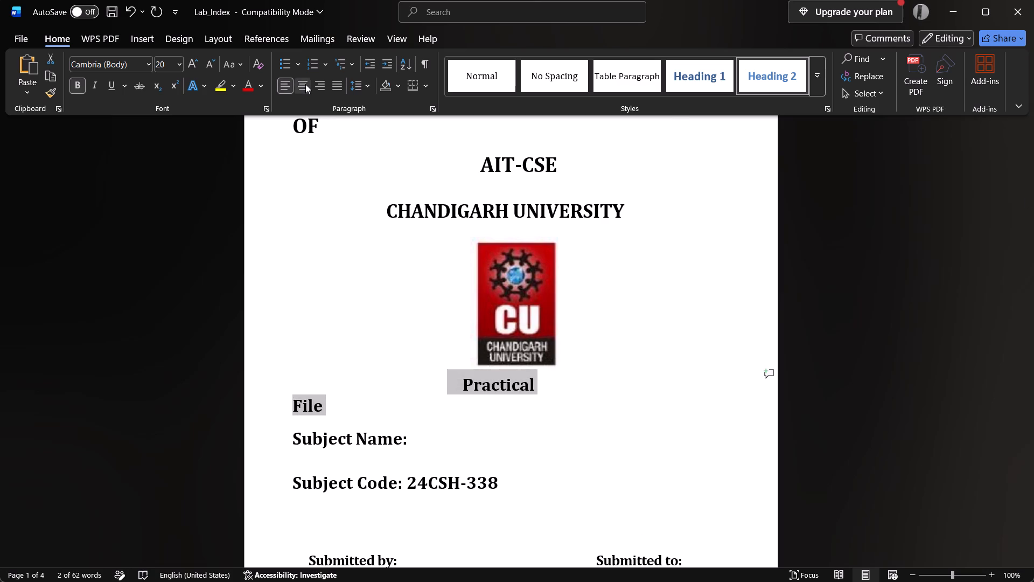
click(450, 395)
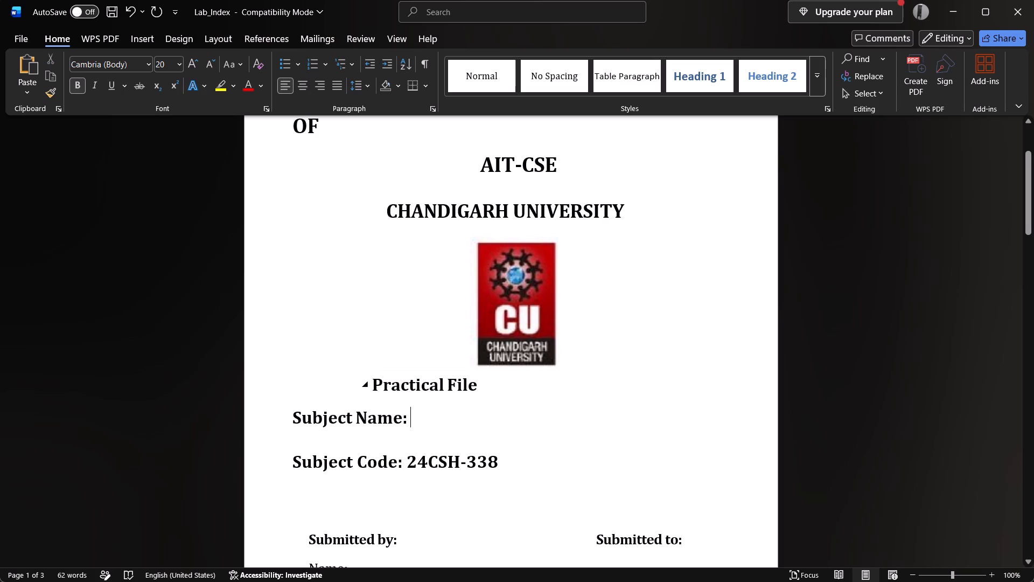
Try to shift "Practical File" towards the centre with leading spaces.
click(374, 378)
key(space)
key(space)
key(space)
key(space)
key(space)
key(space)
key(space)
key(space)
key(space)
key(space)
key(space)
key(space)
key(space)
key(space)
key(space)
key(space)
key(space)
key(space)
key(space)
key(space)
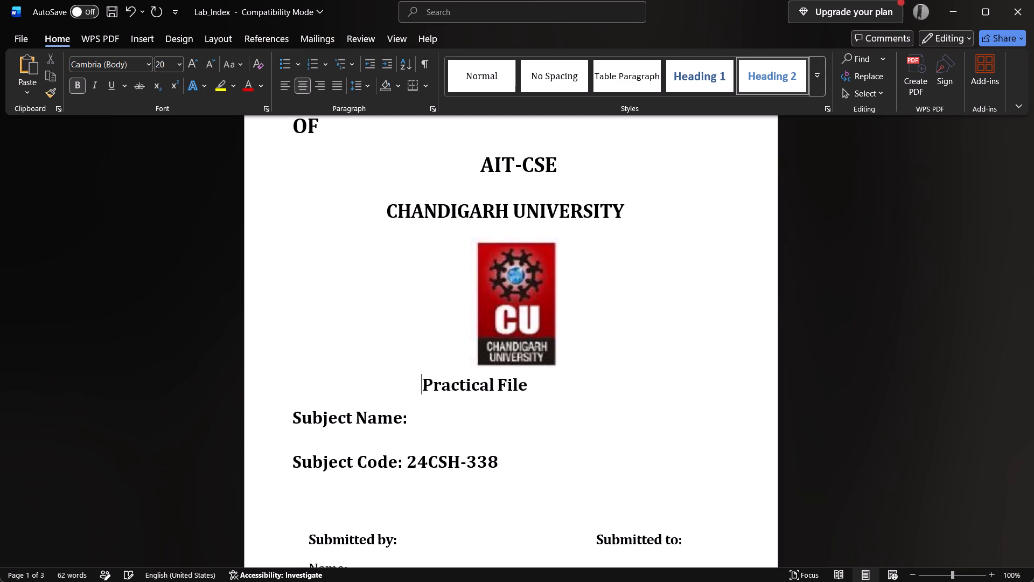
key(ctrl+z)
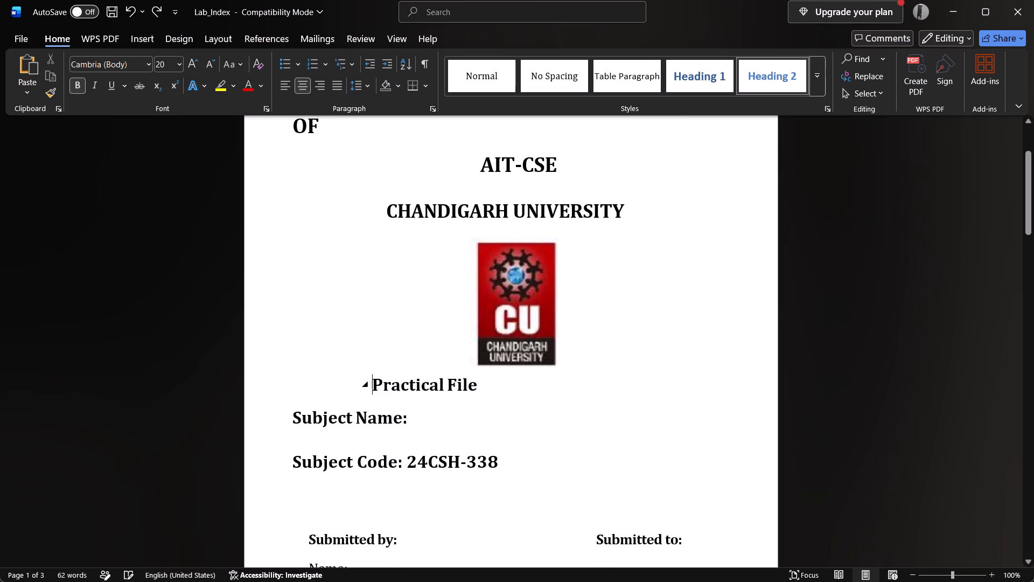
Pad "Practical File" with leading spaces so it sits beneath the logo, keeping both words on one line.
key(space)
key(space)
key(space)
key(space)
key(space)
key(space)
key(space)
key(space)
key(space)
key(space)
key(space)
key(space)
key(space)
key(space)
key(space)
key(space)
key(space)
key(space)
key(space)
key(space)
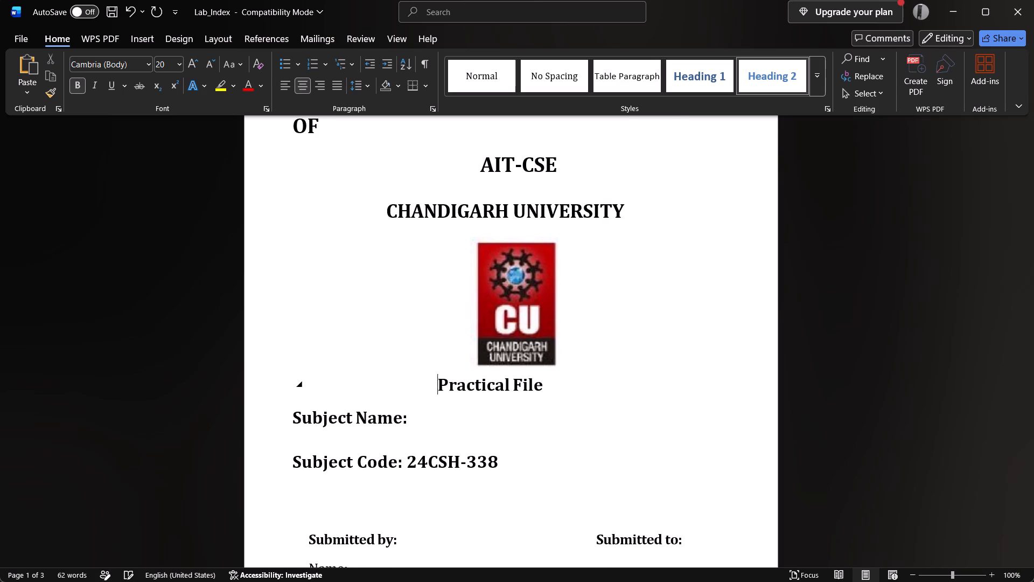
key(space)
key(space)
key(space)
key(space)
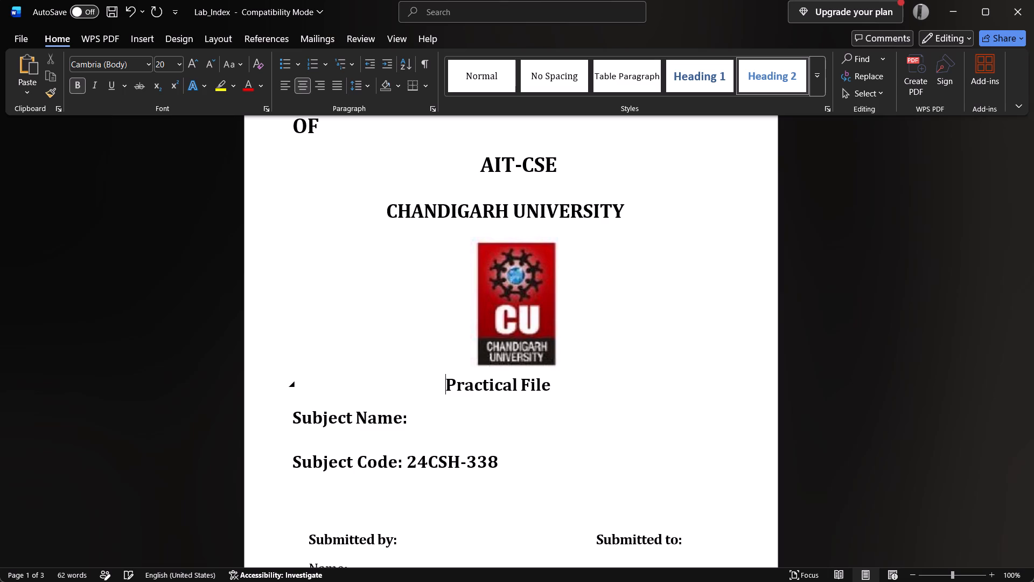
key(space)
key(space)
key(space)
key(space)
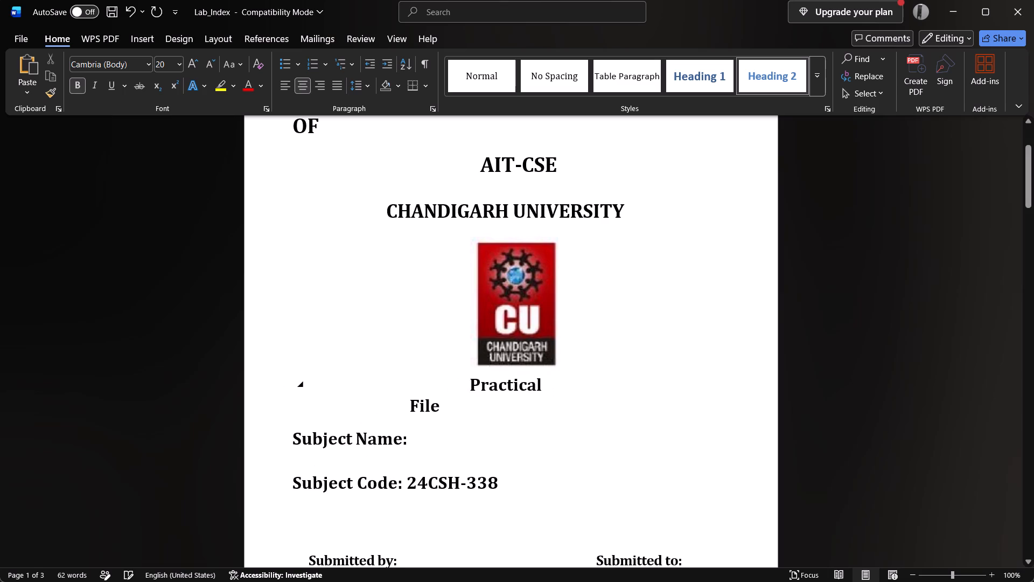
key(BackSpace)
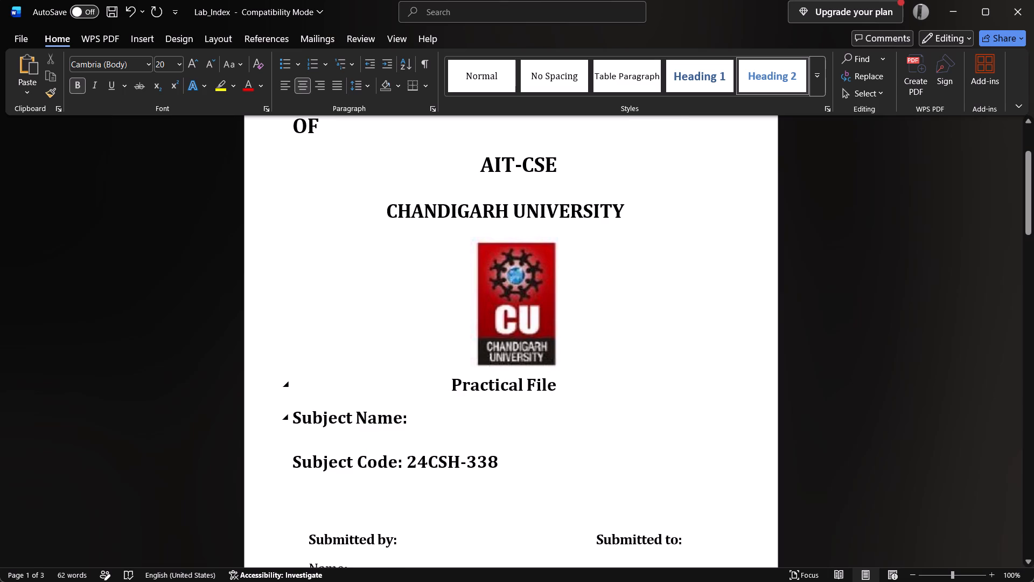
Insert a blank line between "Practical File" and "Subject Name:".
click(712, 386)
key(Return)
Insert a line break below the "Section: 24AML-7A" block to push "LAB INDEX" onto the following page.
scroll(688, 339, down, 5)
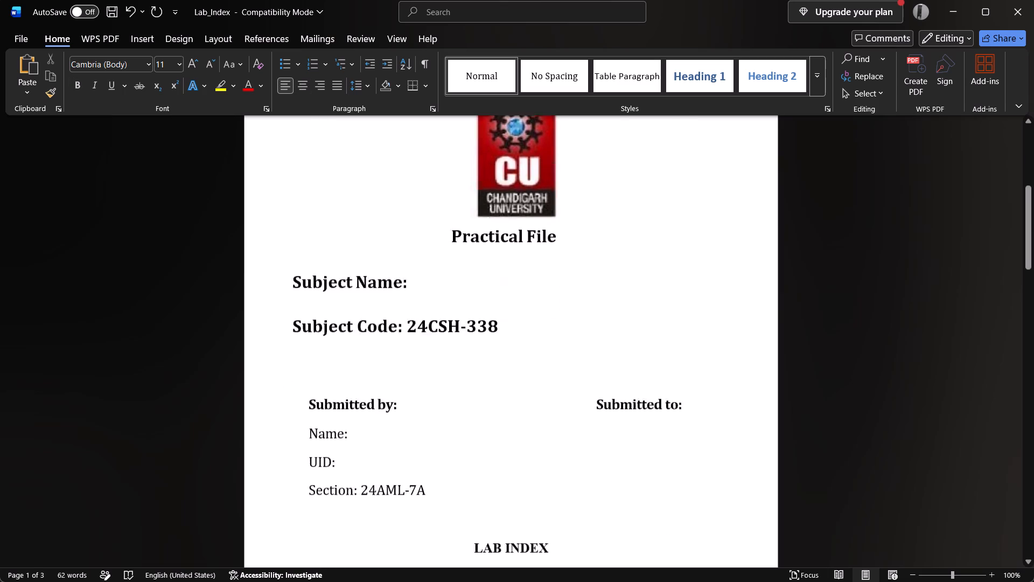
click(451, 445)
key(Return)
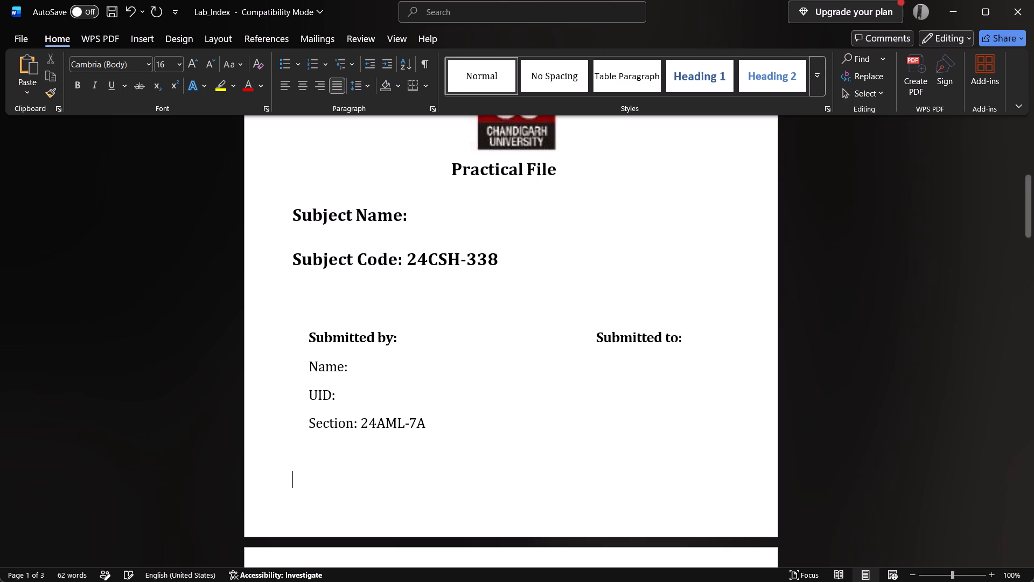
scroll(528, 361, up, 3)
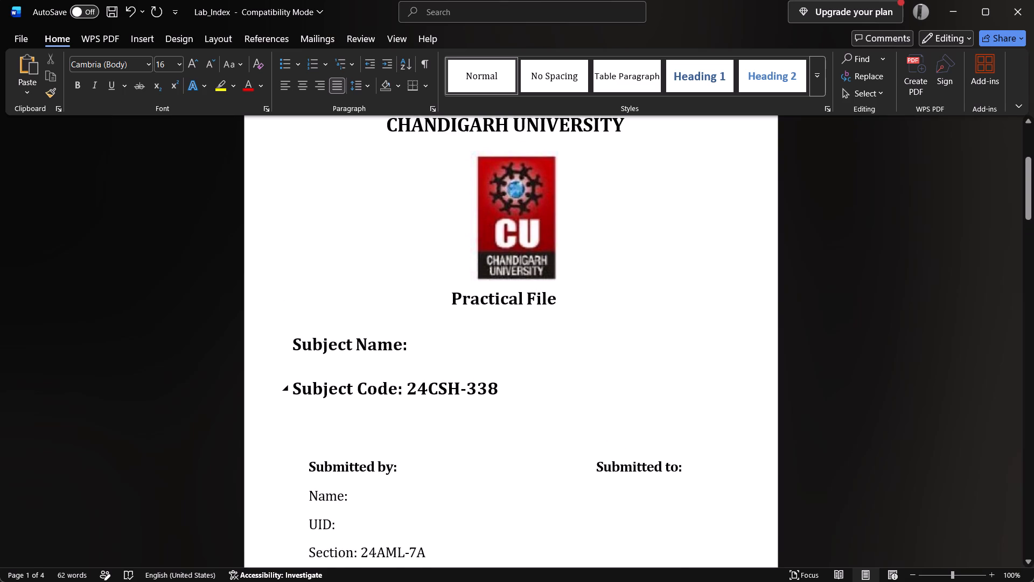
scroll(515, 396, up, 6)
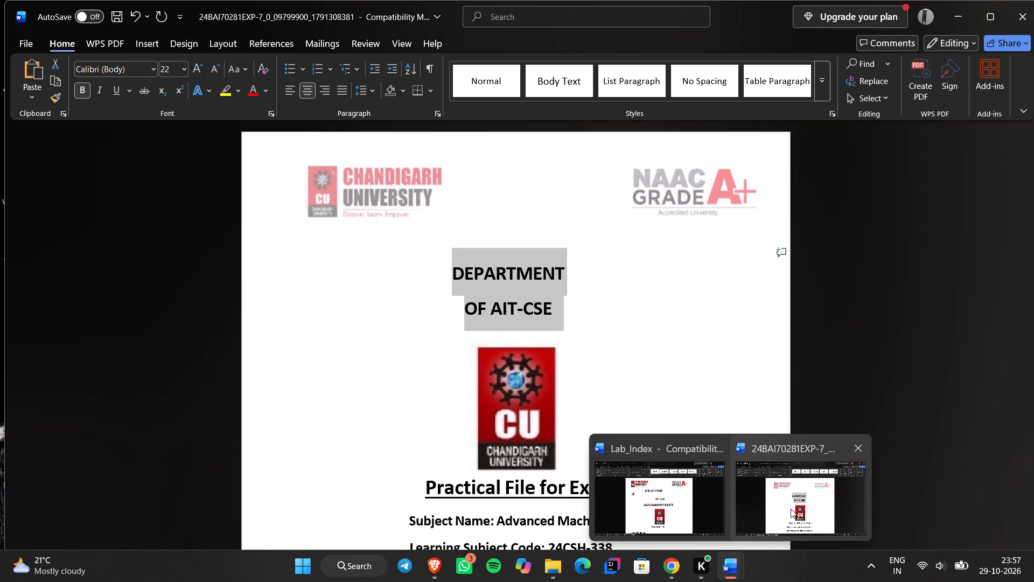
Switch to the Lab_Index document and replace its "DEPARTMENT OF AIT-CSE" heading with the copied one.
click(689, 503)
drag(561, 299, 430, 253)
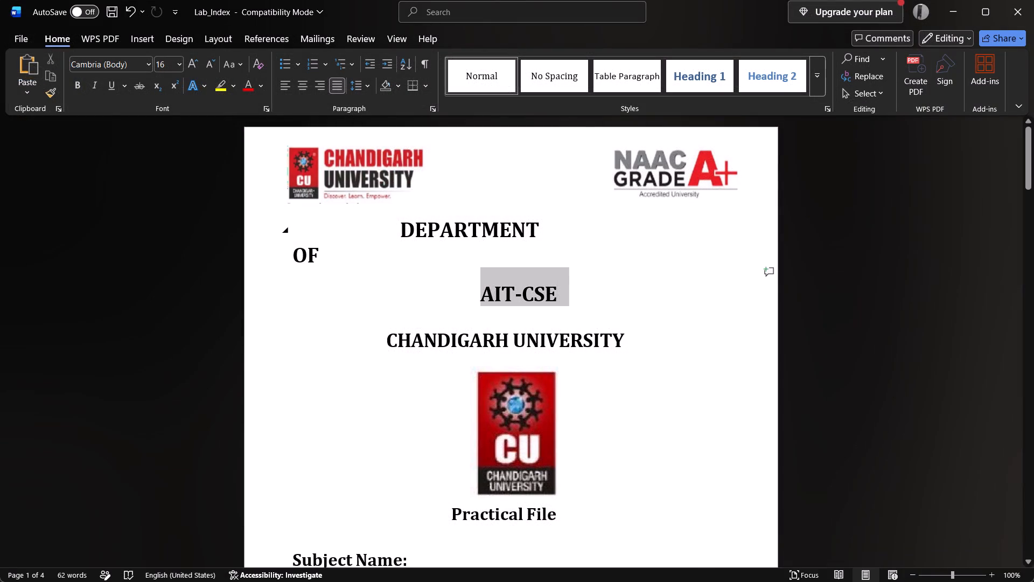
drag(430, 253, 398, 233)
key(ctrl+v)
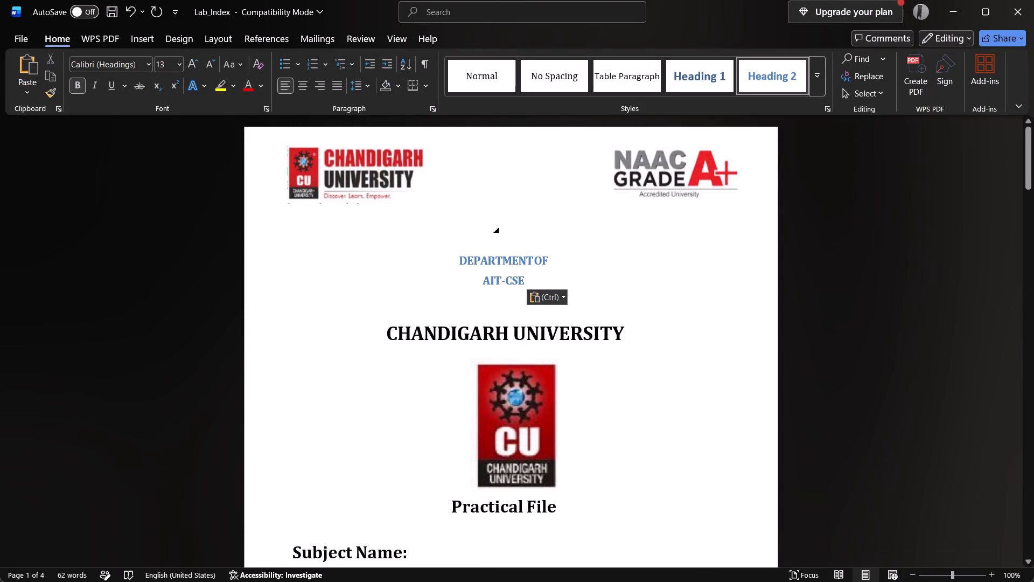
Set the font colour of the pasted "DEPARTMENT OF AIT-CSE" heading to black.
click(549, 286)
drag(536, 281, 468, 261)
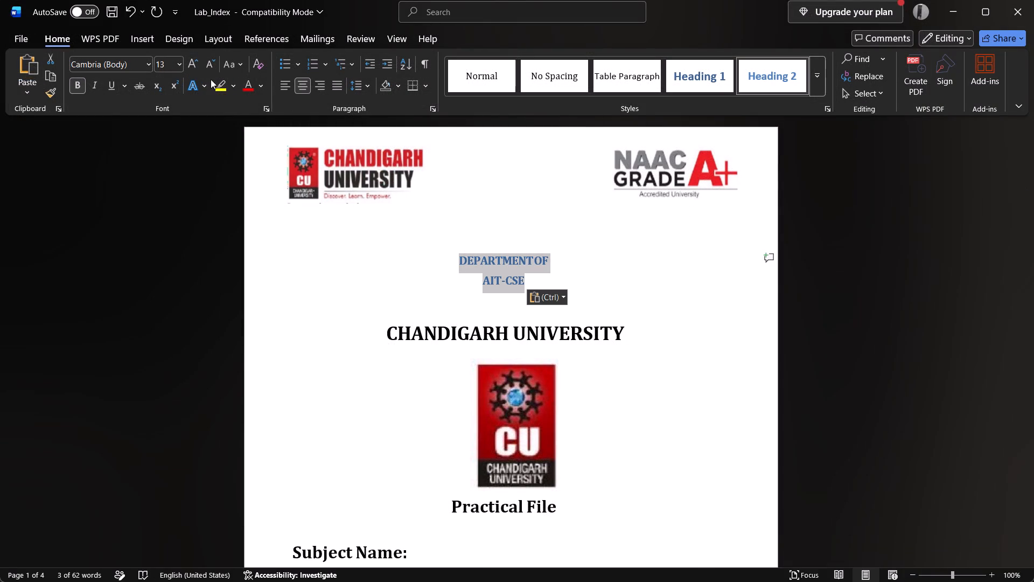
click(256, 85)
click(267, 167)
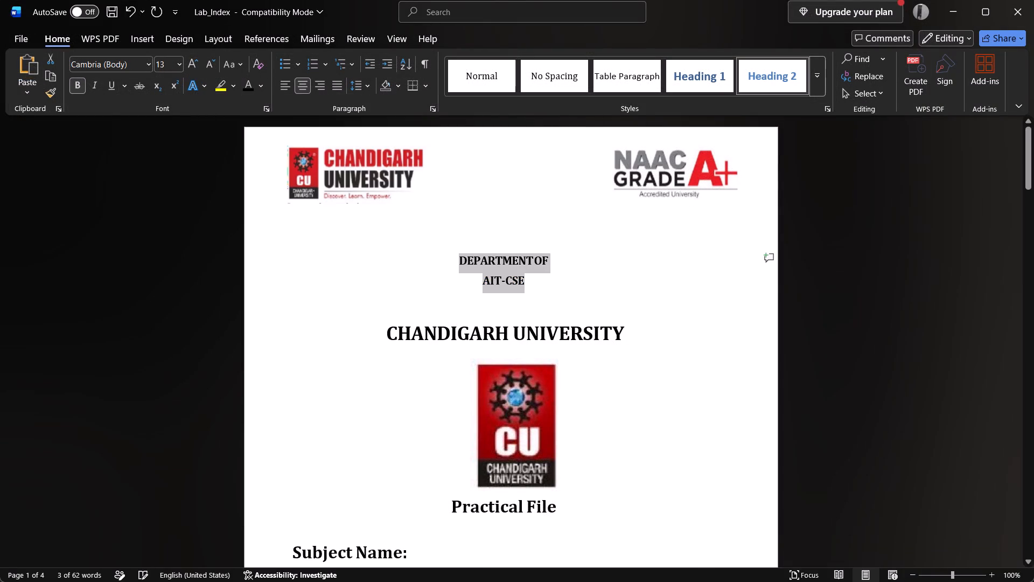
Set the font size of the "DEPARTMENT OF AIT-CSE" heading to 18.
click(177, 58)
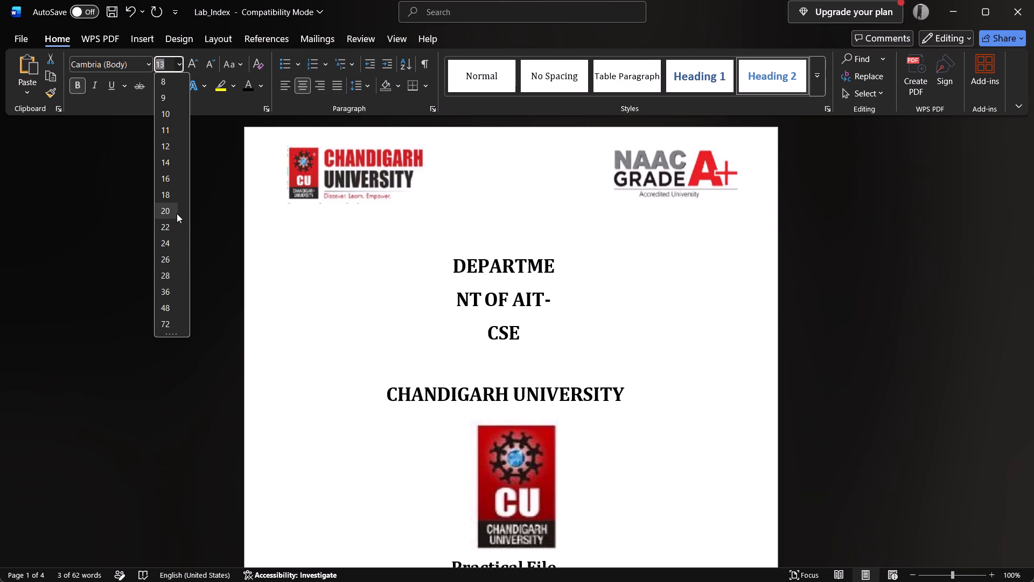
click(177, 196)
click(537, 265)
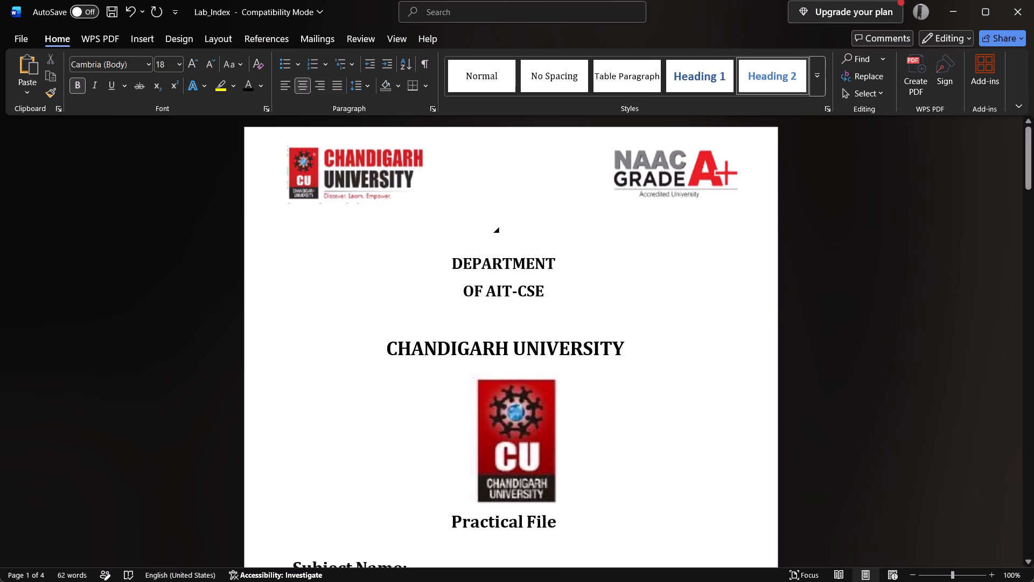
Break the second heading line before "AIT-CSE" so that it starts its own line below "OF".
click(487, 292)
key(Return)
Set the font size of "OF" in the cover heading to 20.
drag(541, 298, 492, 289)
click(176, 63)
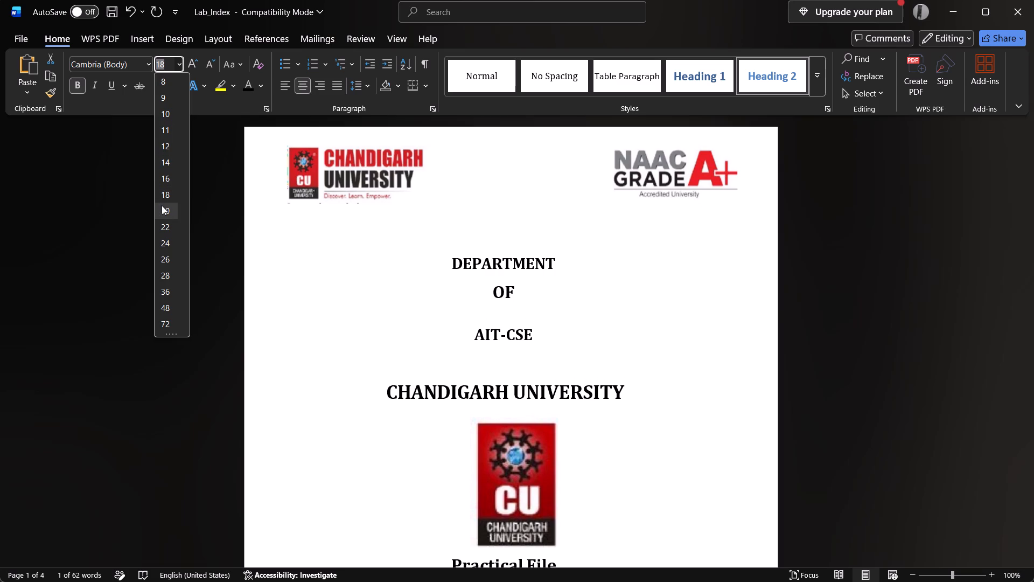
click(162, 205)
Check the font size of "CHANDIGARH UNIVERSITY" and increase "OF" to the matching size of 22.
click(567, 377)
click(569, 385)
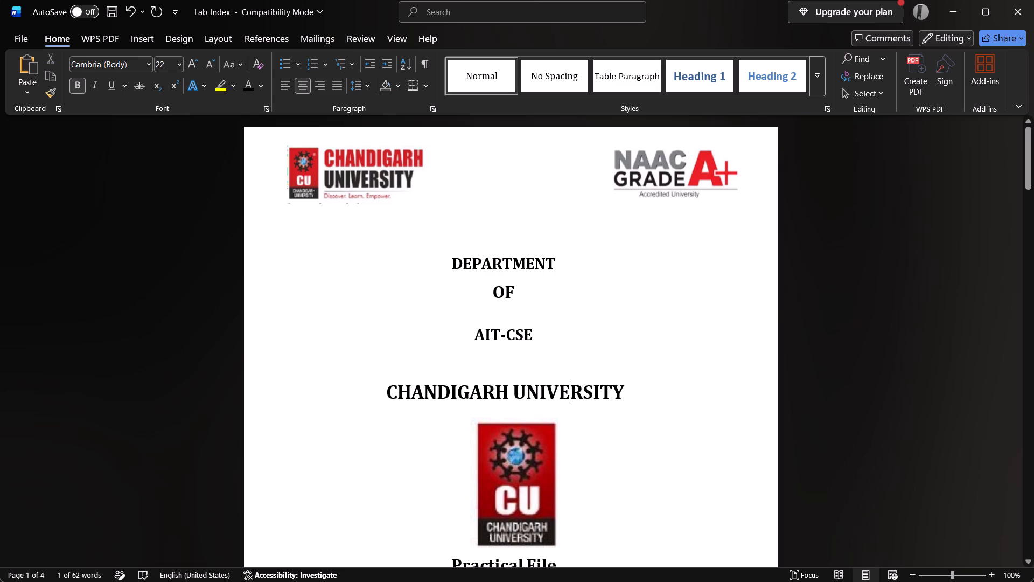
drag(516, 293, 470, 290)
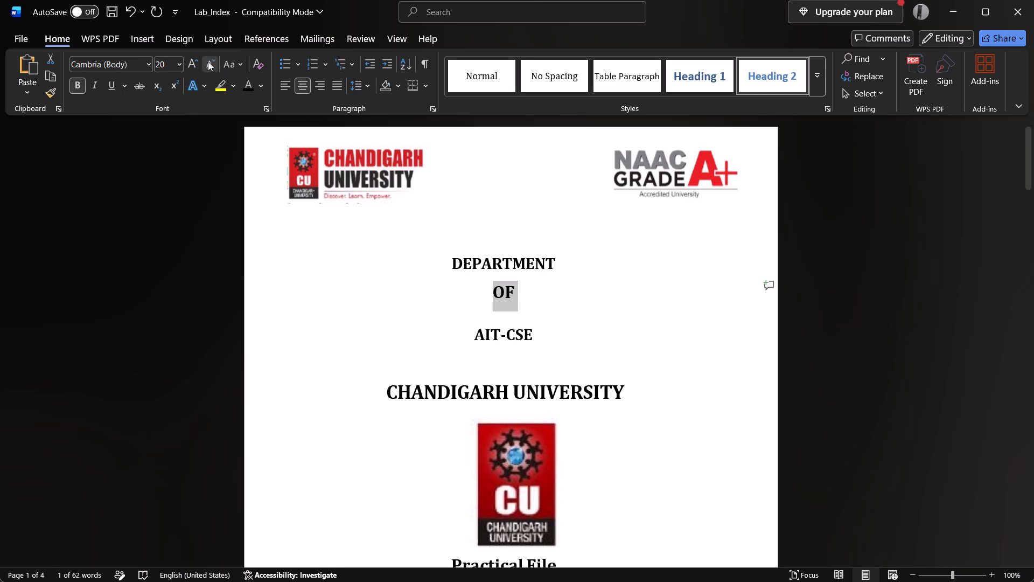
click(180, 60)
click(199, 56)
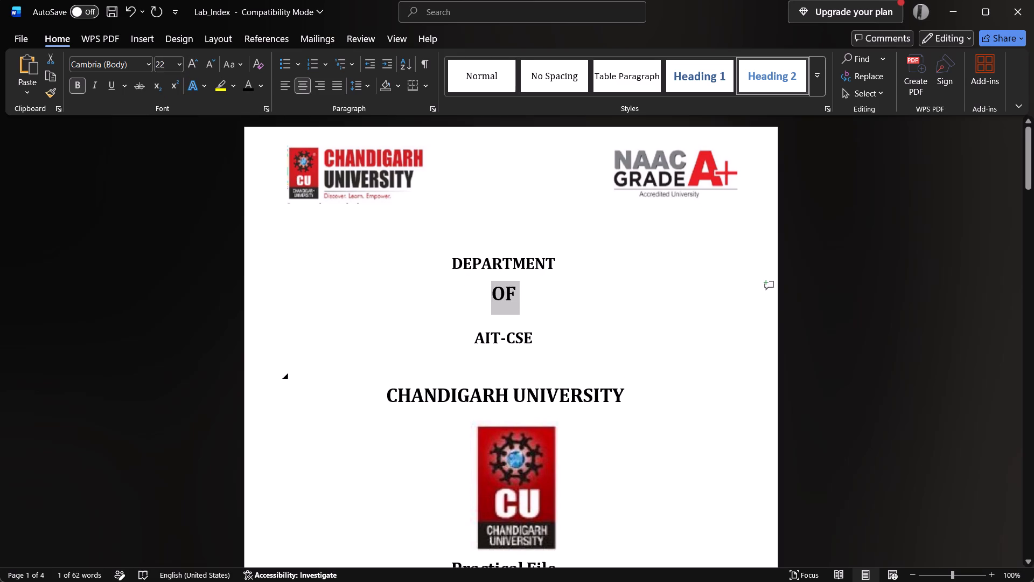
Set the font size of "AIT-CSE" in the cover heading to 20.
drag(542, 332, 482, 343)
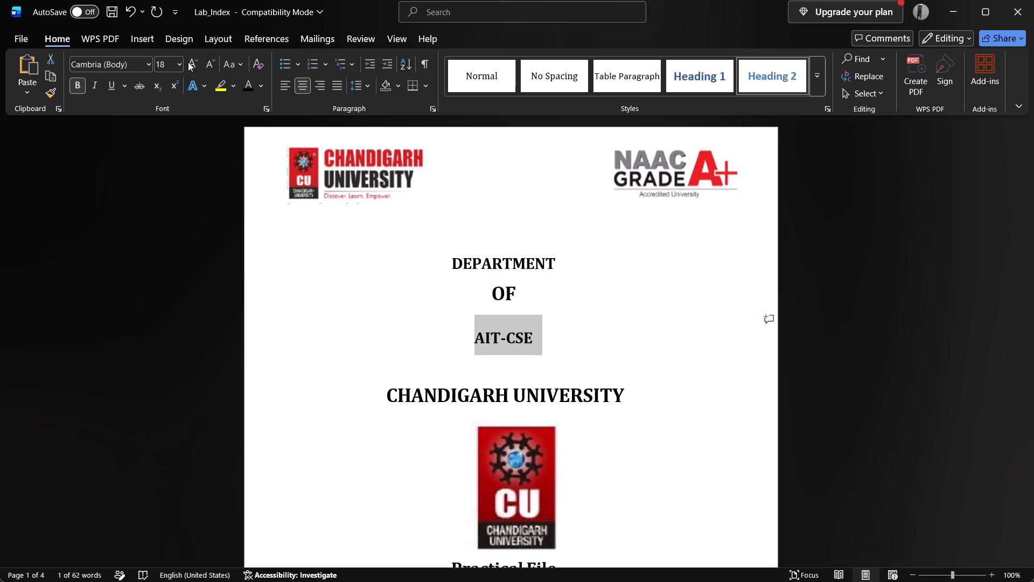
click(187, 62)
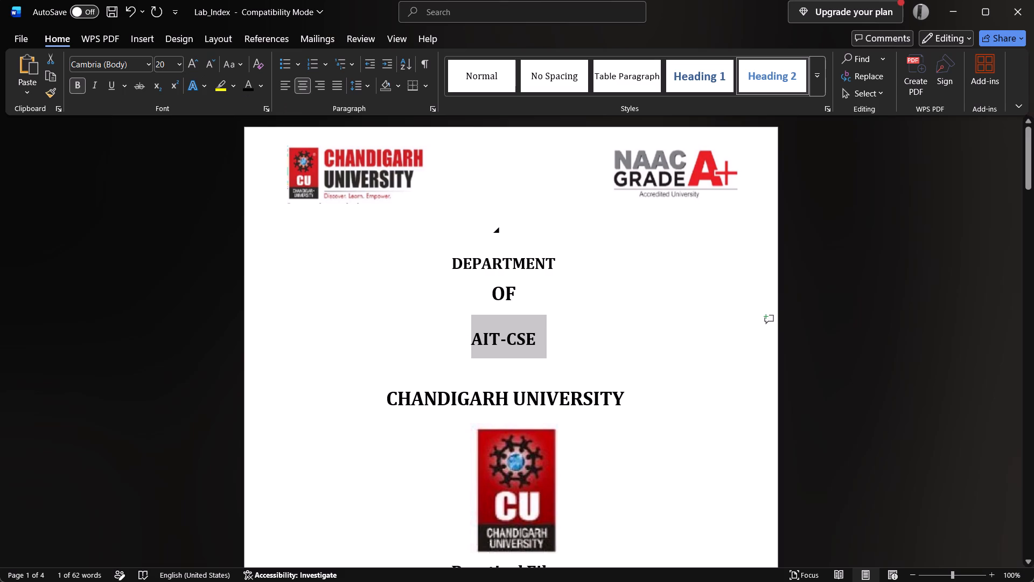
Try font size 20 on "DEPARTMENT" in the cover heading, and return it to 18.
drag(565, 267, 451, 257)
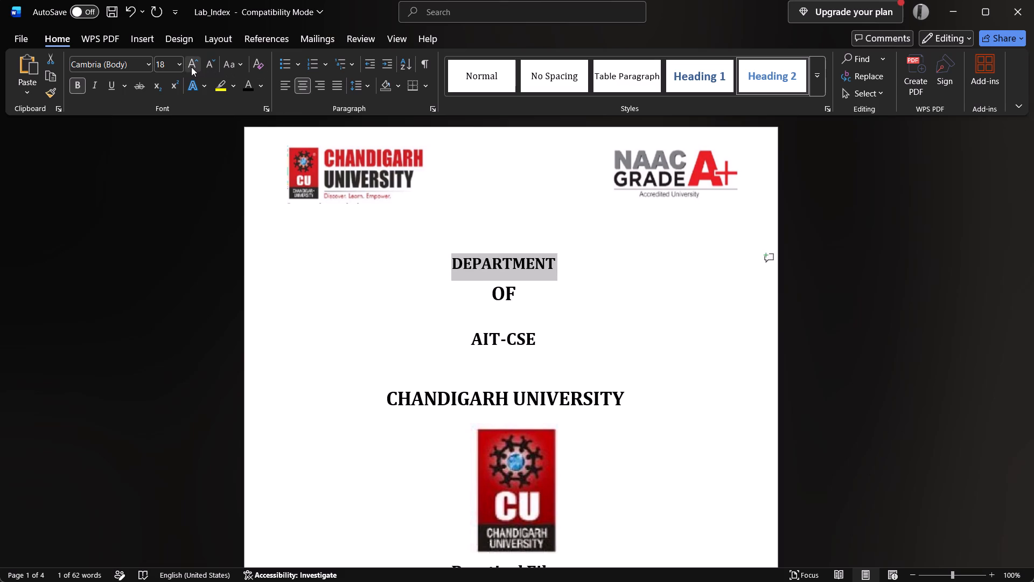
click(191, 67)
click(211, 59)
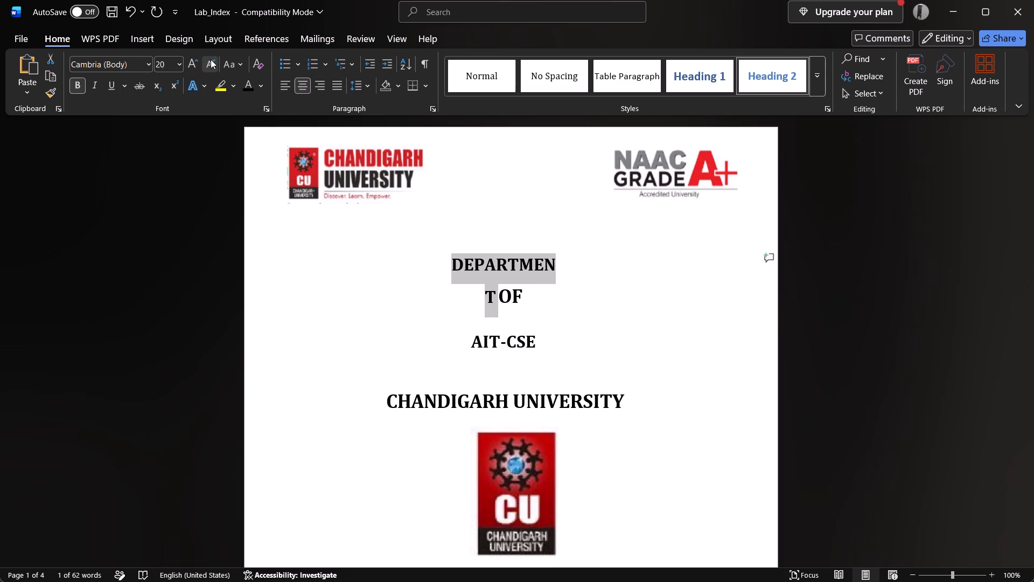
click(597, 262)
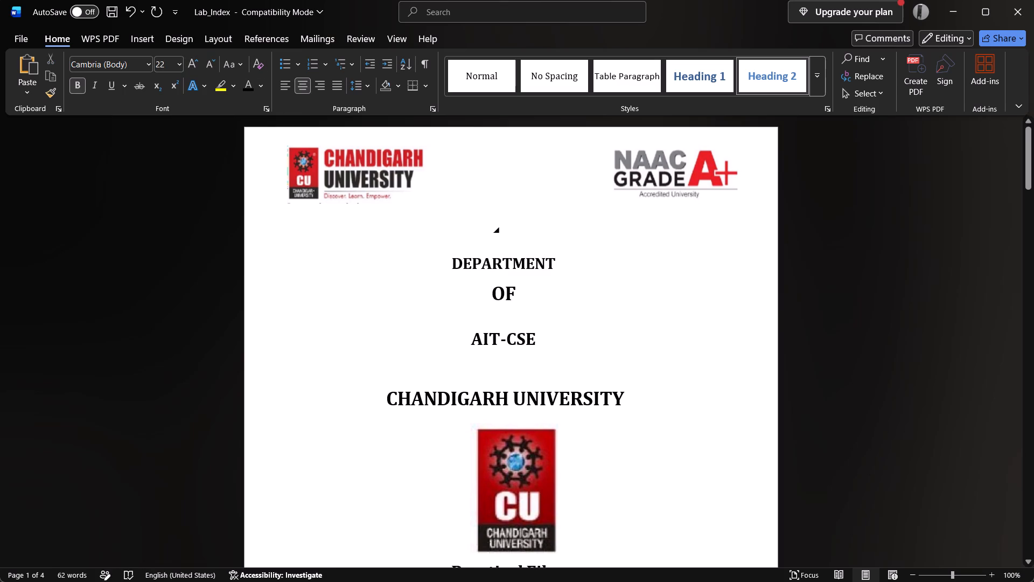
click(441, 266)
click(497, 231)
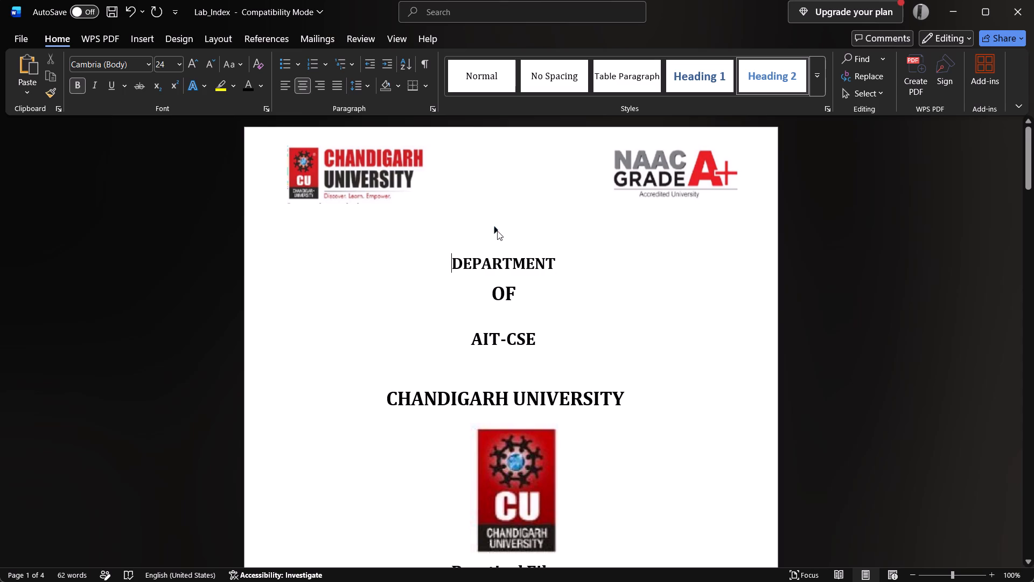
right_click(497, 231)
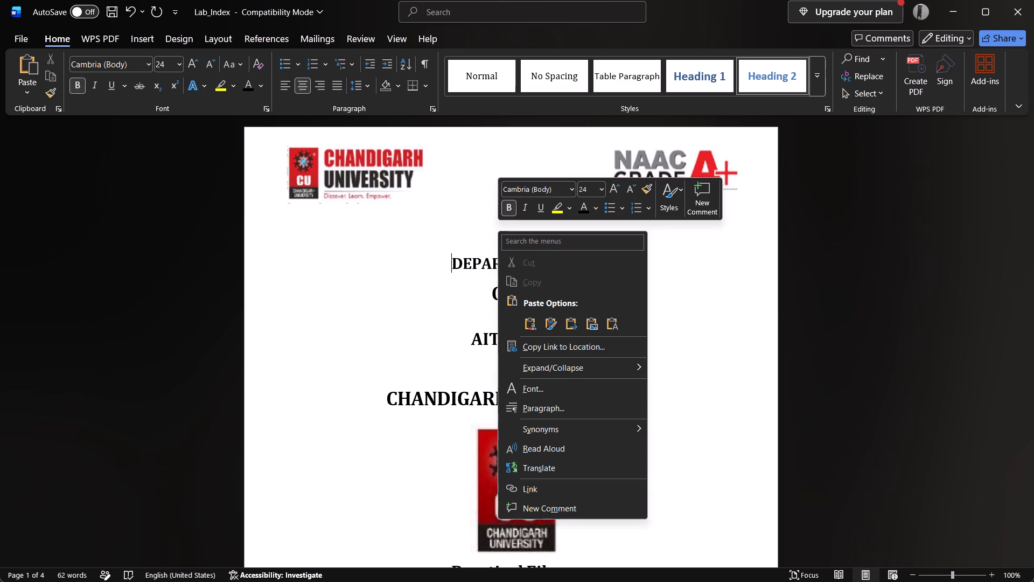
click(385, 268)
Delete the blank lines above the "LAB INDEX" heading on page 2, keeping the section value 24AML-7A intact.
scroll(494, 232, down, 11)
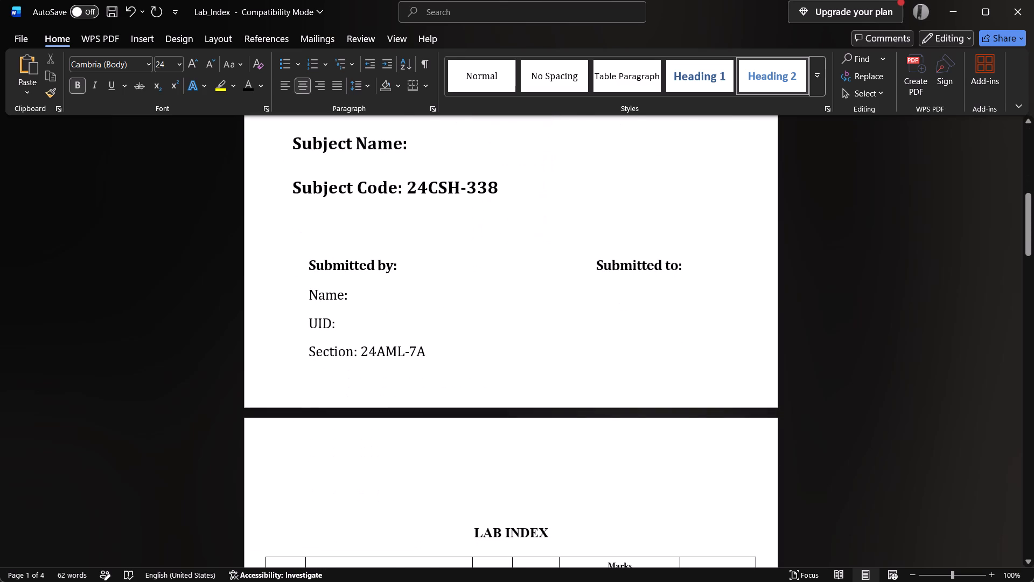
click(387, 454)
key(BackSpace)
key(BackSpace)
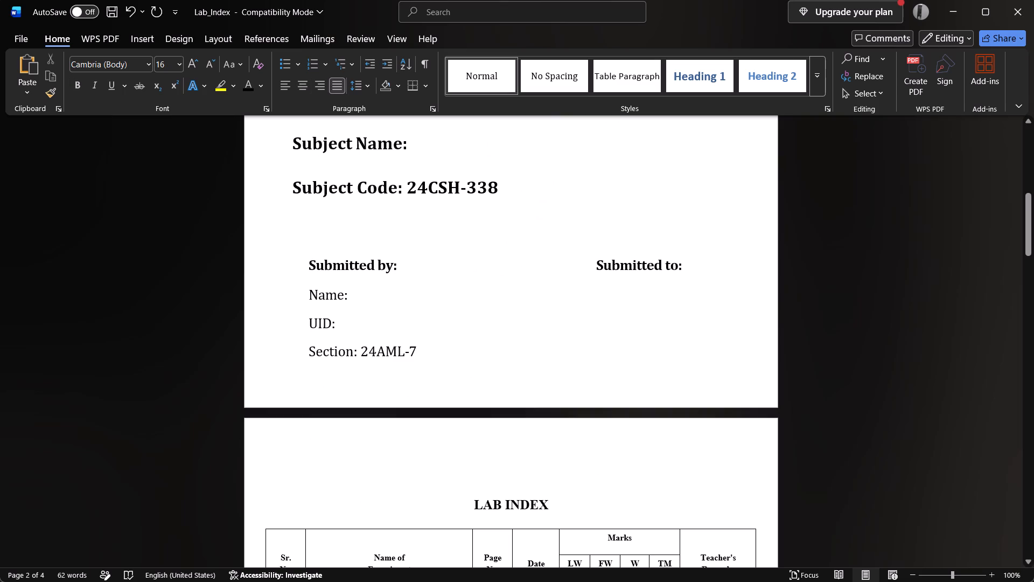
key(ctrl+z)
click(379, 482)
key(BackSpace)
scroll(509, 385, down, 8)
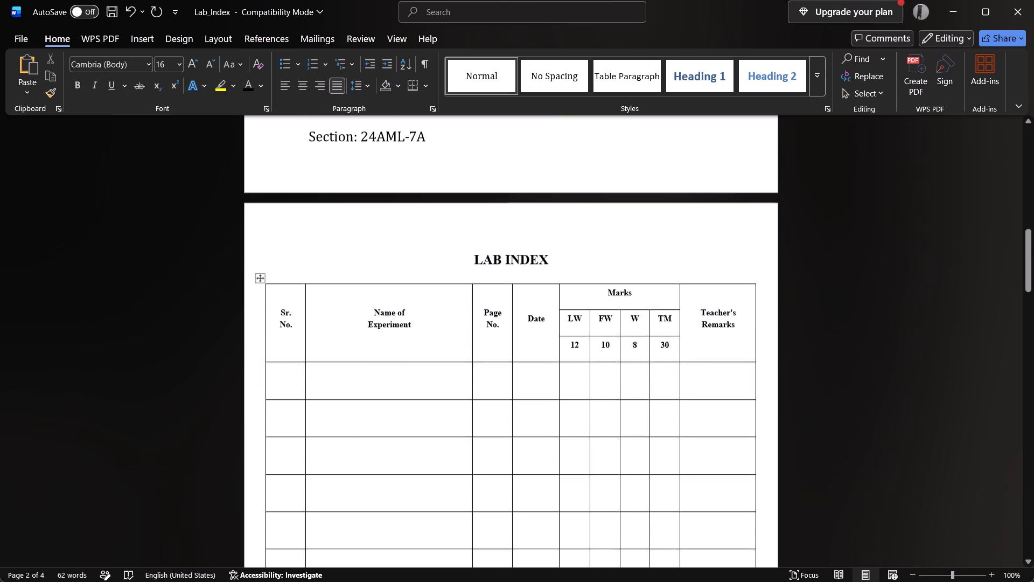
scroll(509, 385, down, 12)
scroll(509, 384, up, 16)
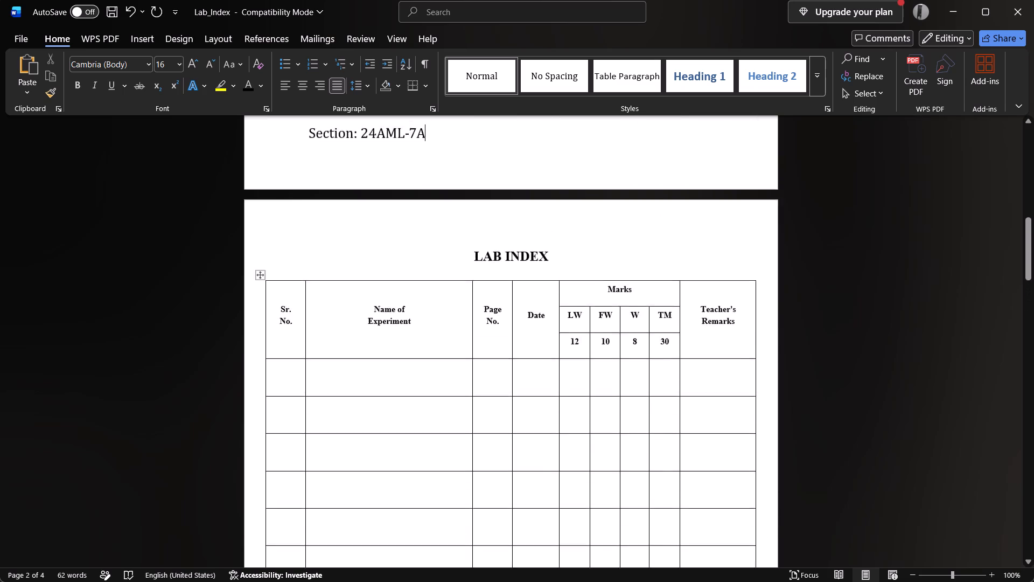
scroll(520, 376, up, 9)
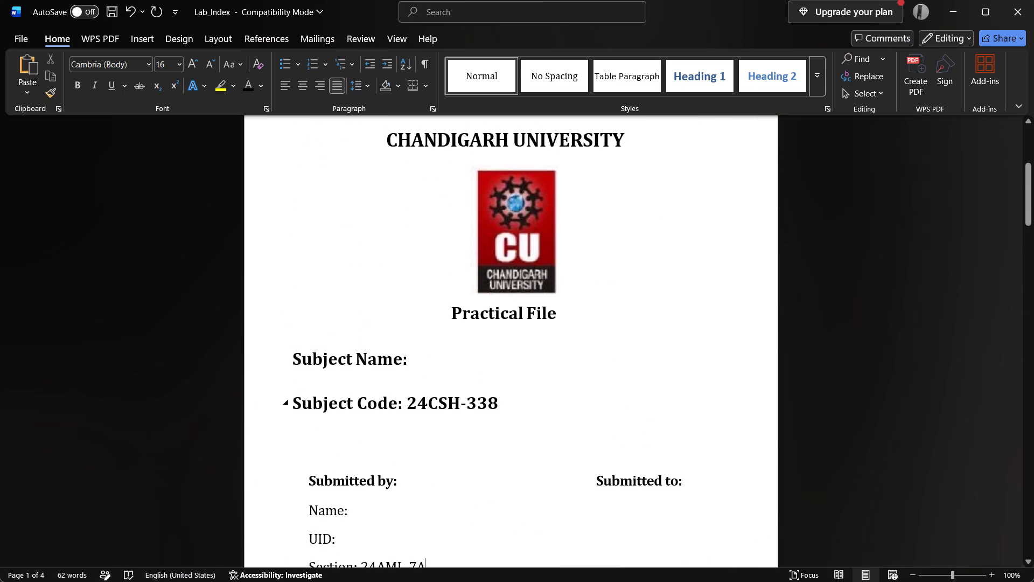
Switch to Brave, start the "Some-think" playlist from the Spotify home page, and return to the Lab_Index document.
click(435, 580)
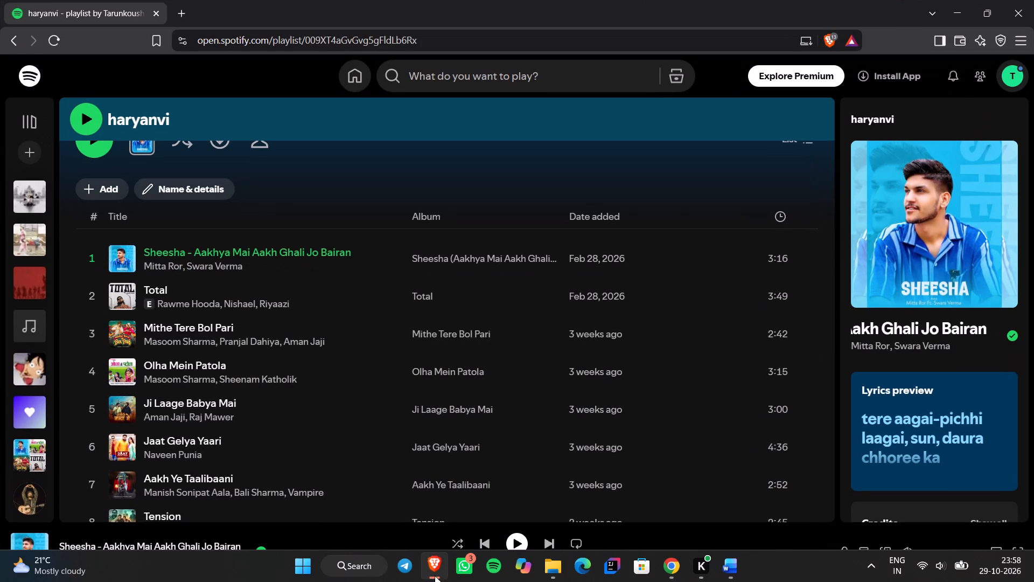
click(8, 38)
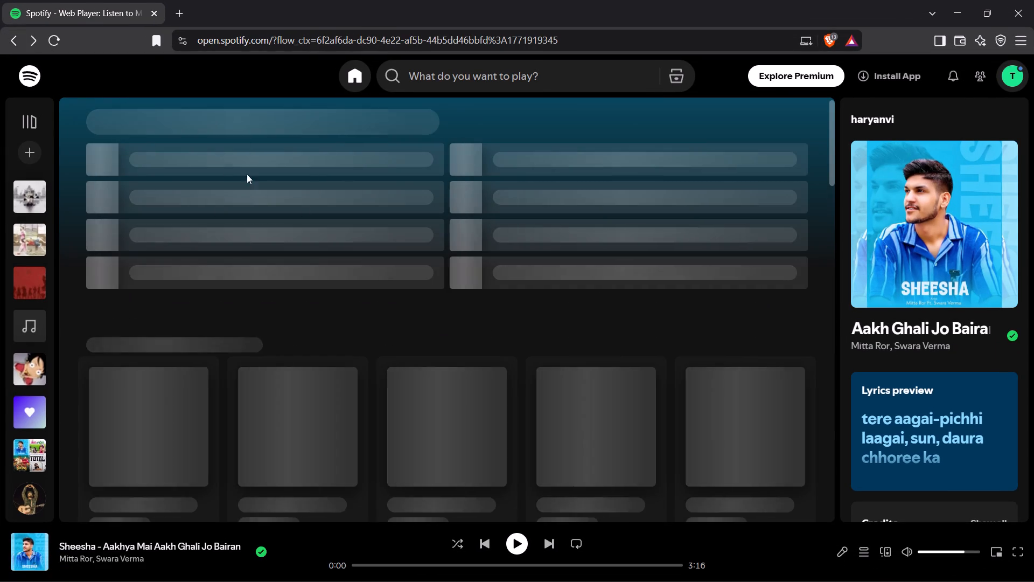
click(428, 155)
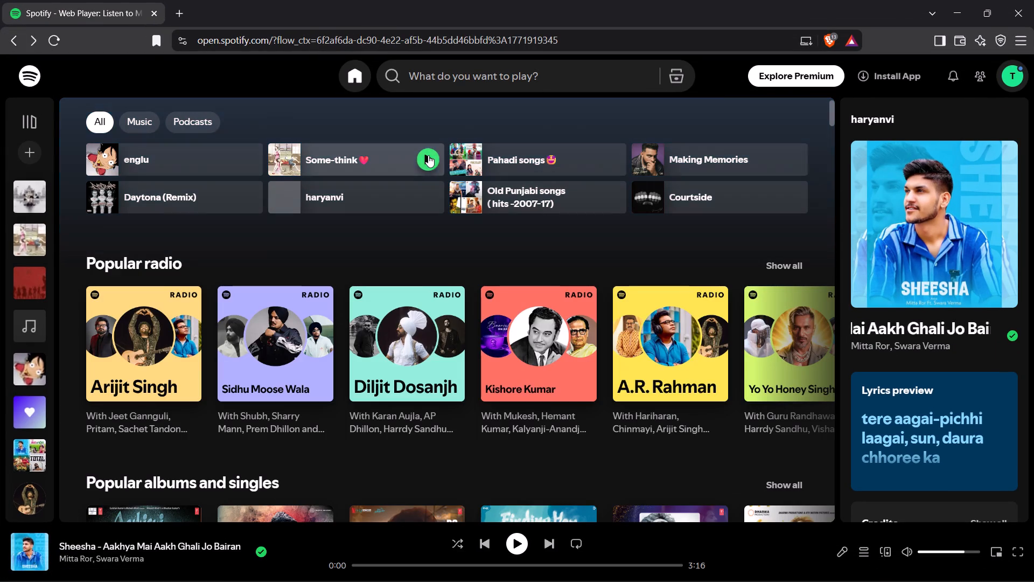
click(960, 7)
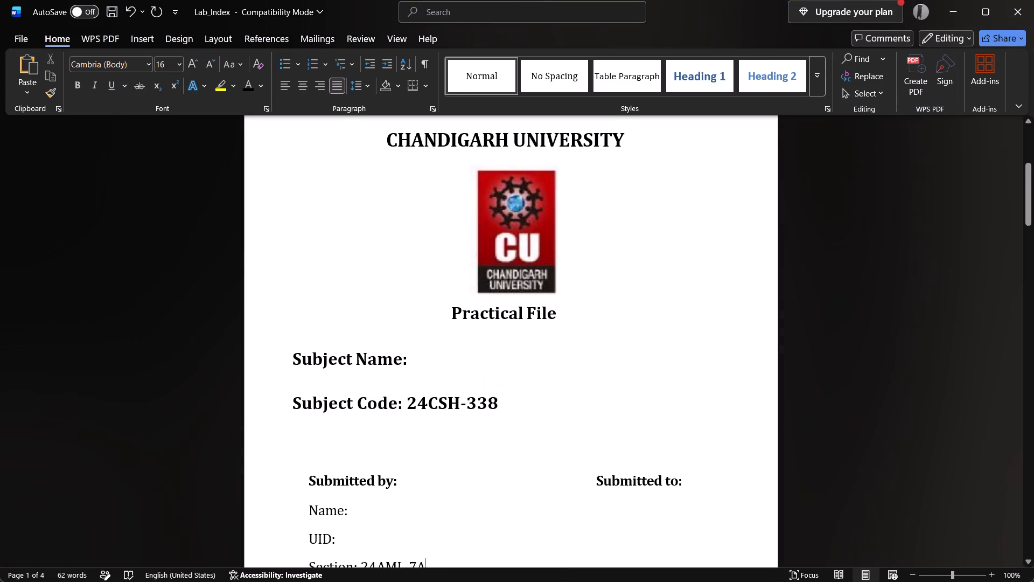
Set the font size of the "Subject Name" and "Subject Code" lines to 20.
drag(503, 399, 500, 399)
drag(500, 399, 254, 351)
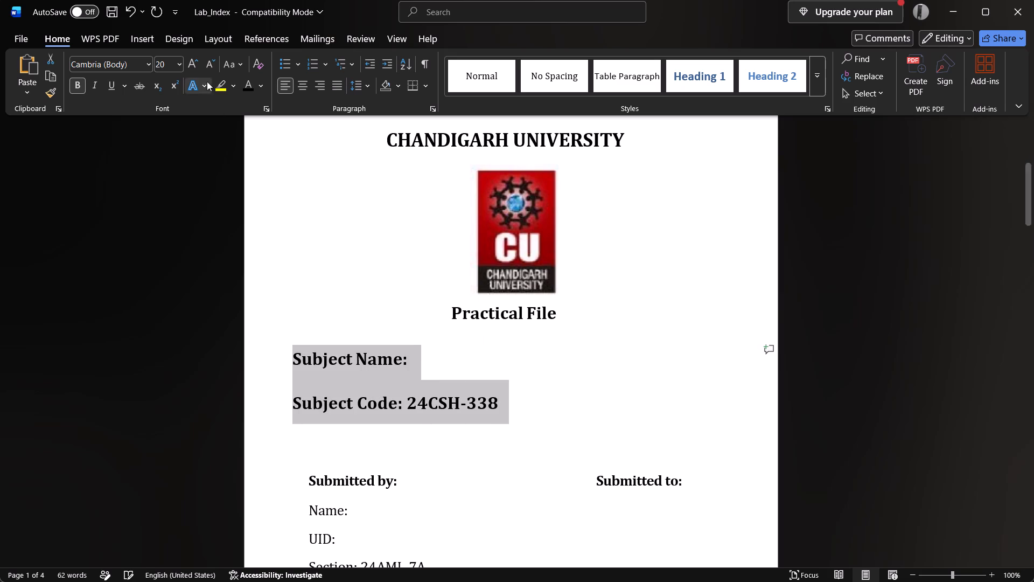
click(177, 63)
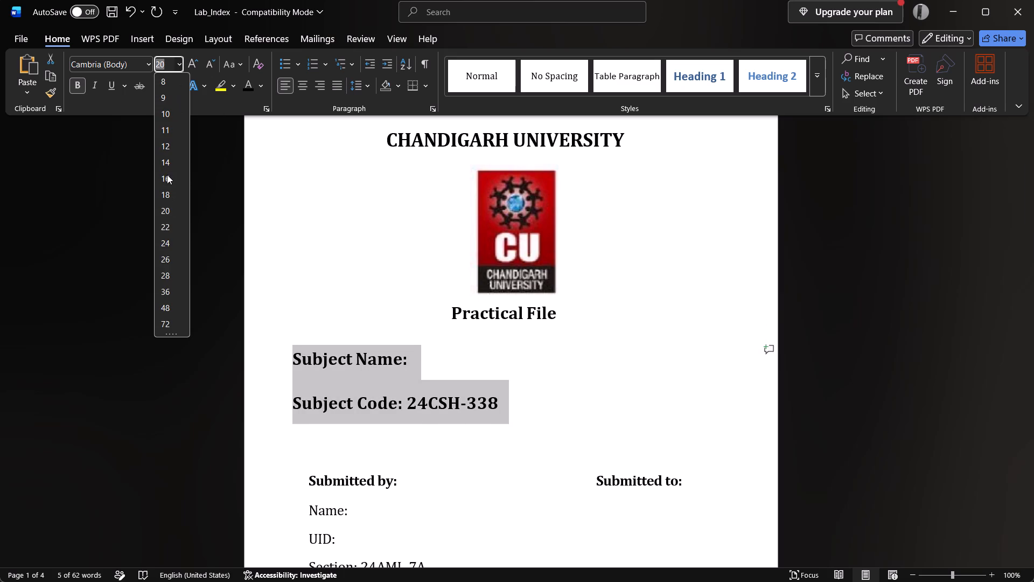
click(169, 209)
click(556, 396)
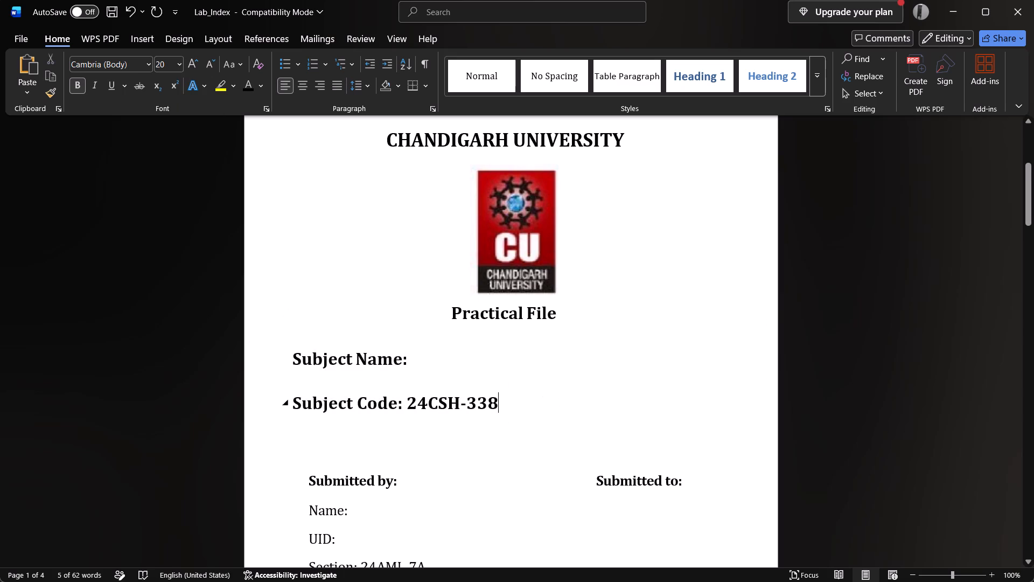
Delete the value 24CSH-338 after "Subject Code:" on the cover page.
scroll(544, 390, down, 2)
scroll(437, 354, down, 6)
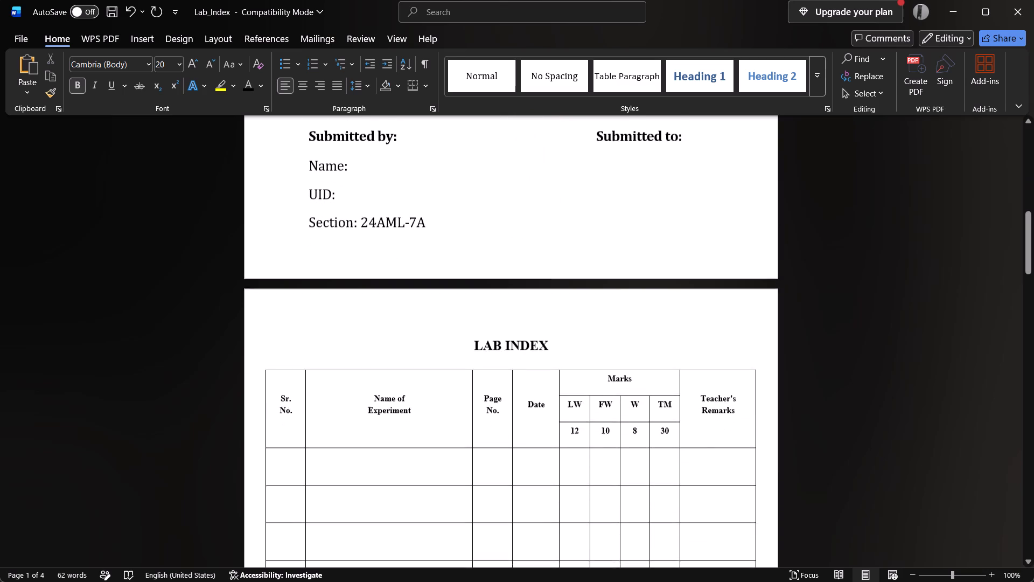
scroll(437, 354, up, 8)
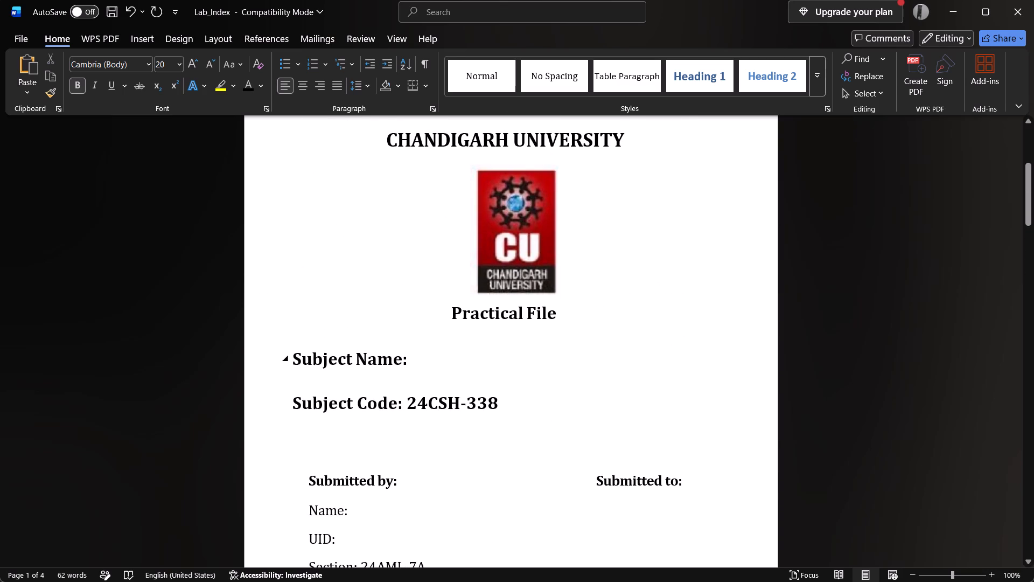
scroll(474, 397, up, 3)
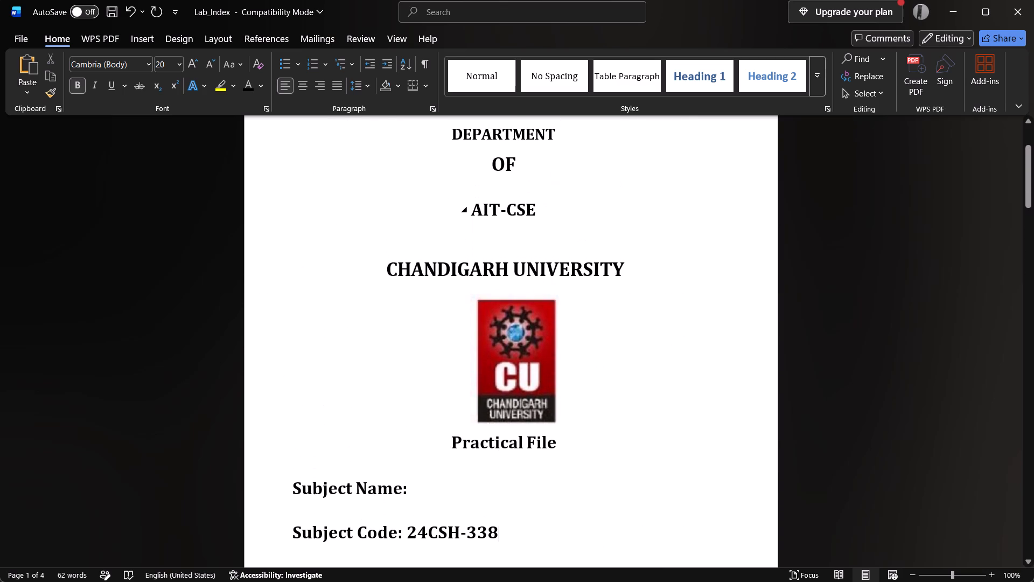
scroll(581, 209, up, 3)
scroll(548, 395, down, 8)
drag(502, 310, 502, 310)
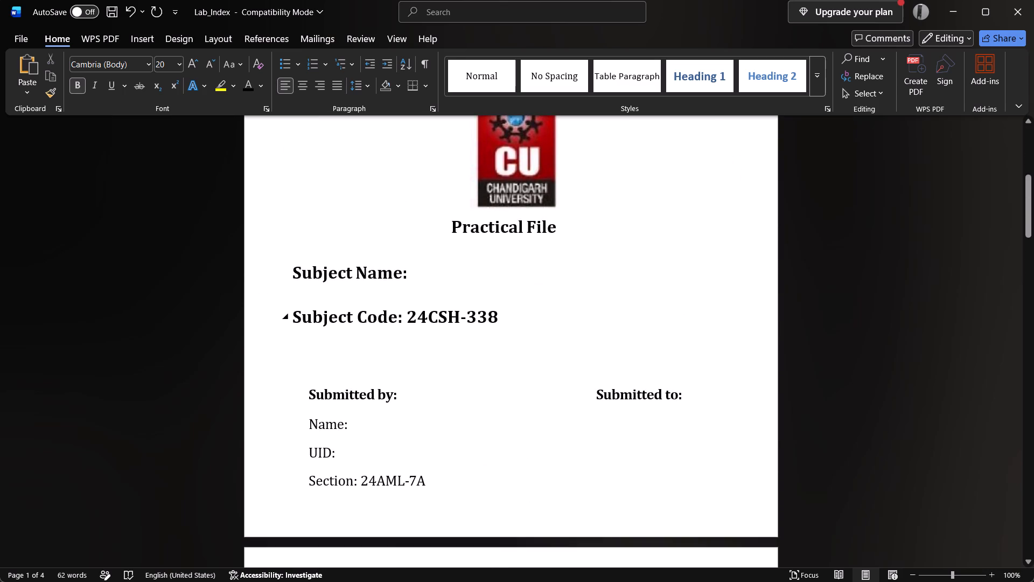
drag(502, 310, 418, 328)
key(BackSpace)
scroll(498, 301, up, 6)
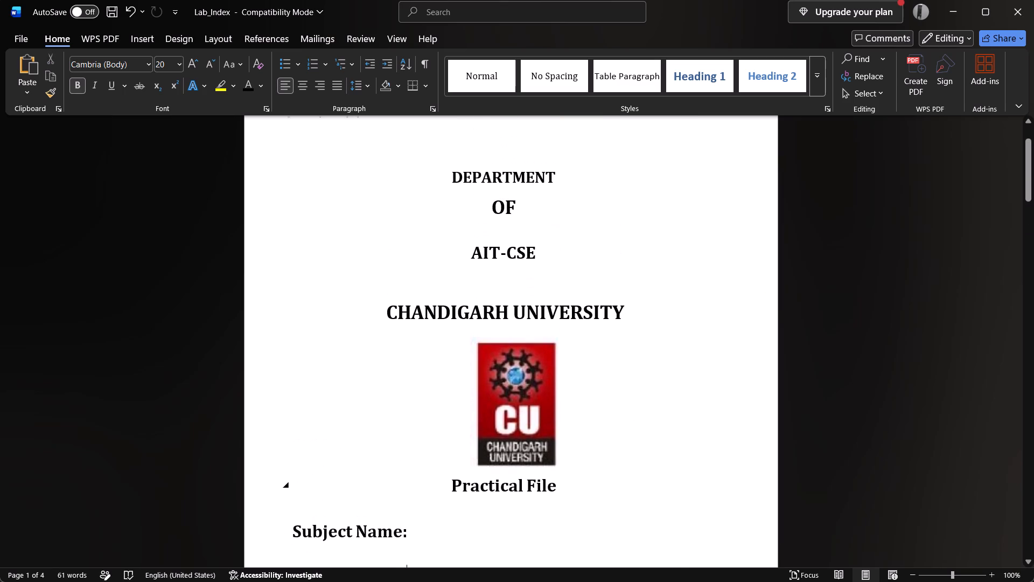
click(562, 494)
click(439, 484)
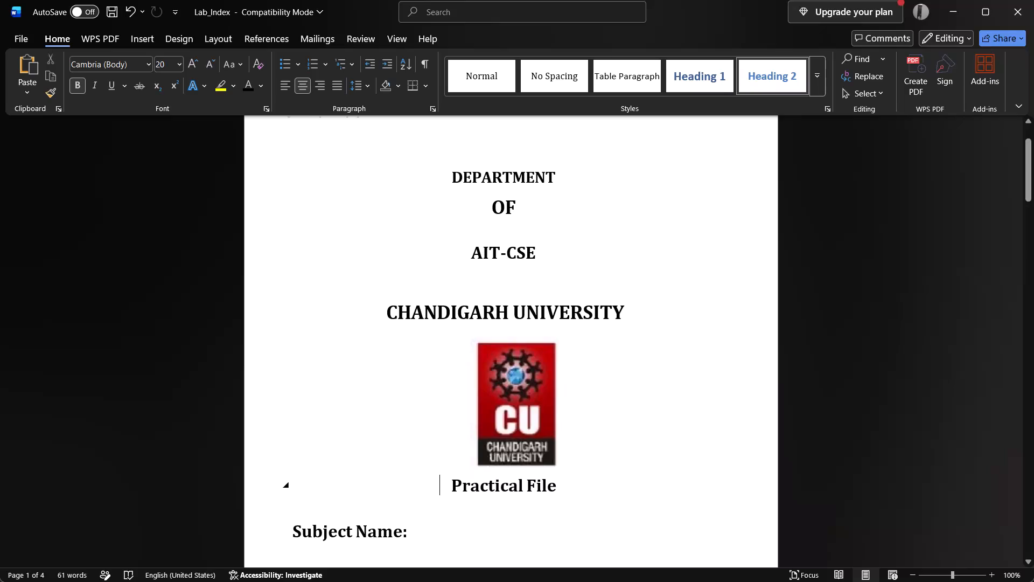
Left-align the "Practical File" line below the university logo on the cover page.
click(448, 483)
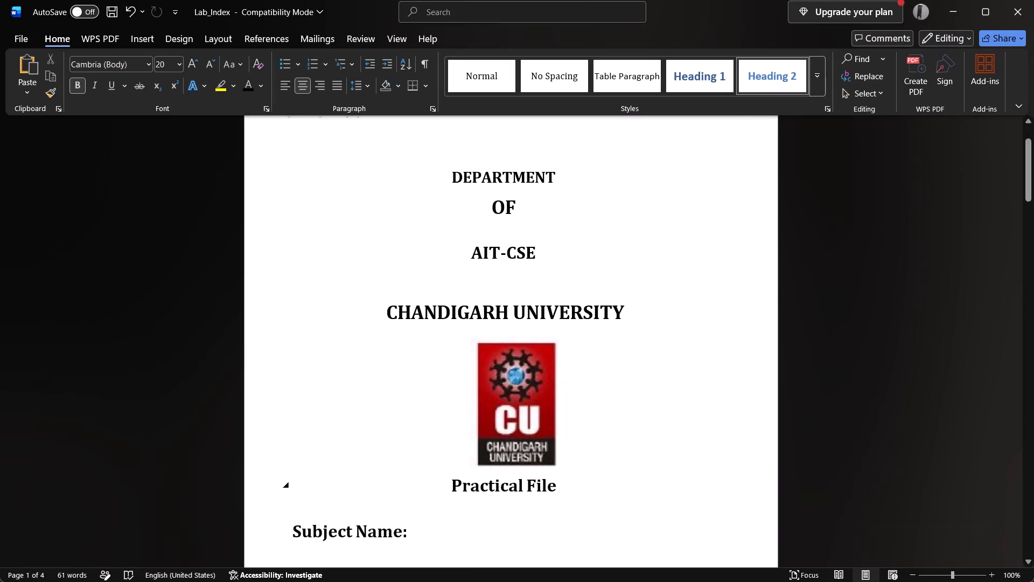
click(450, 483)
drag(565, 483, 469, 490)
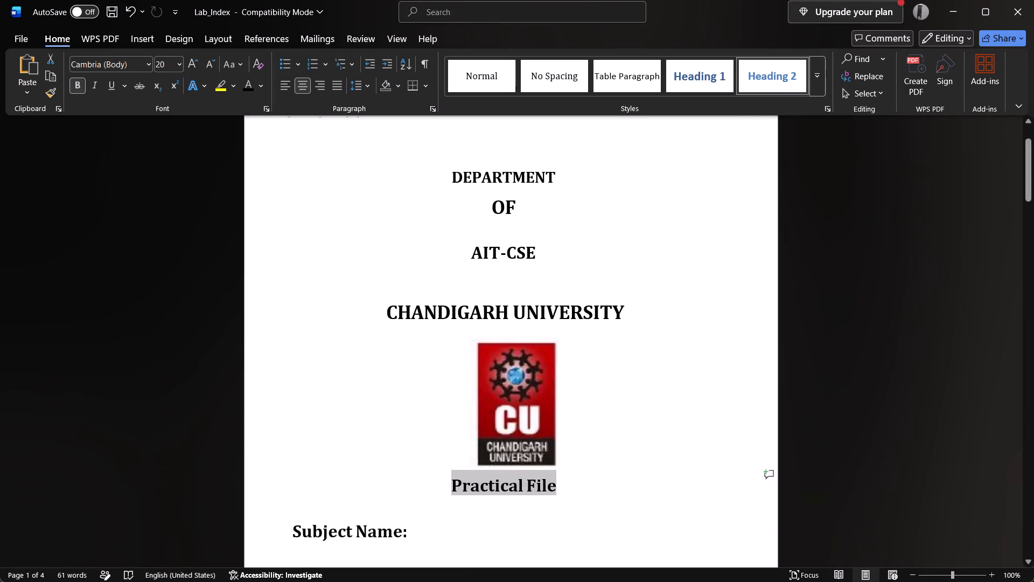
click(283, 90)
click(437, 483)
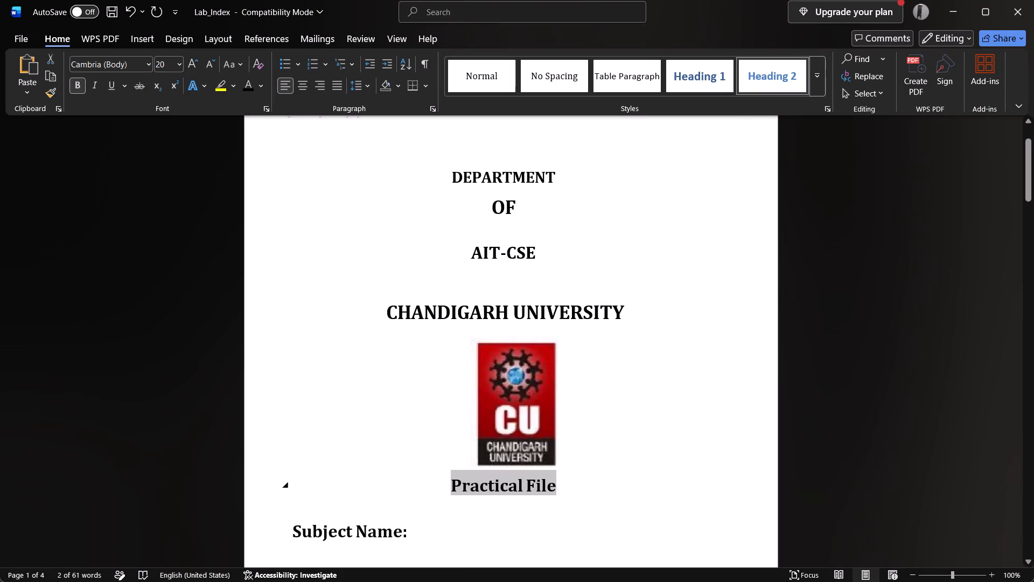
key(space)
key(ctrl+z)
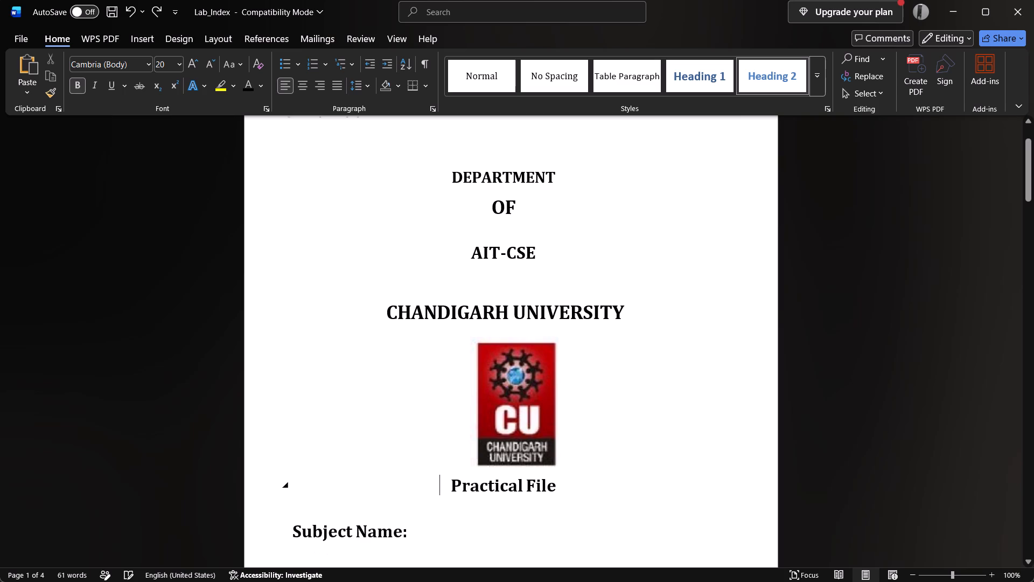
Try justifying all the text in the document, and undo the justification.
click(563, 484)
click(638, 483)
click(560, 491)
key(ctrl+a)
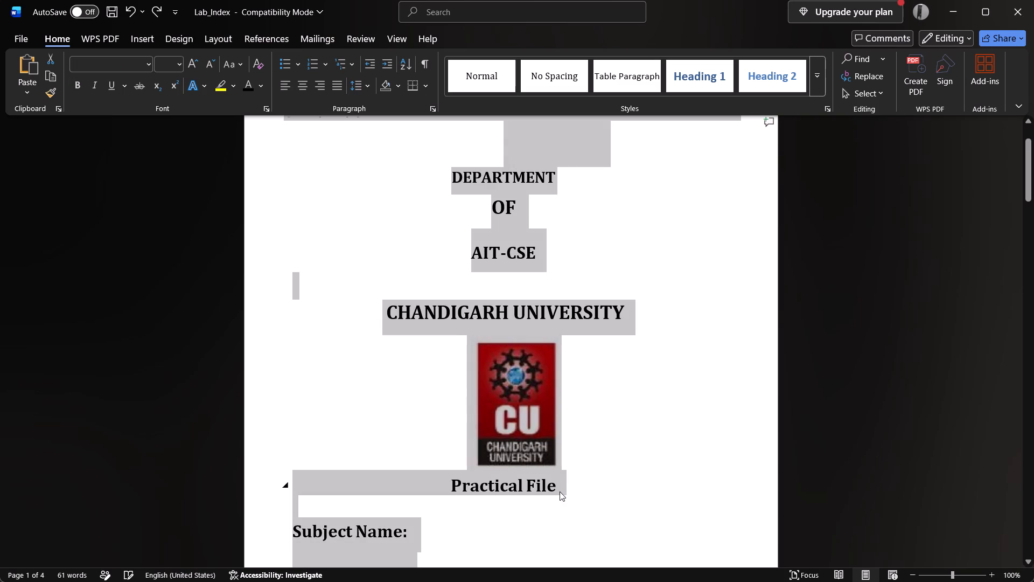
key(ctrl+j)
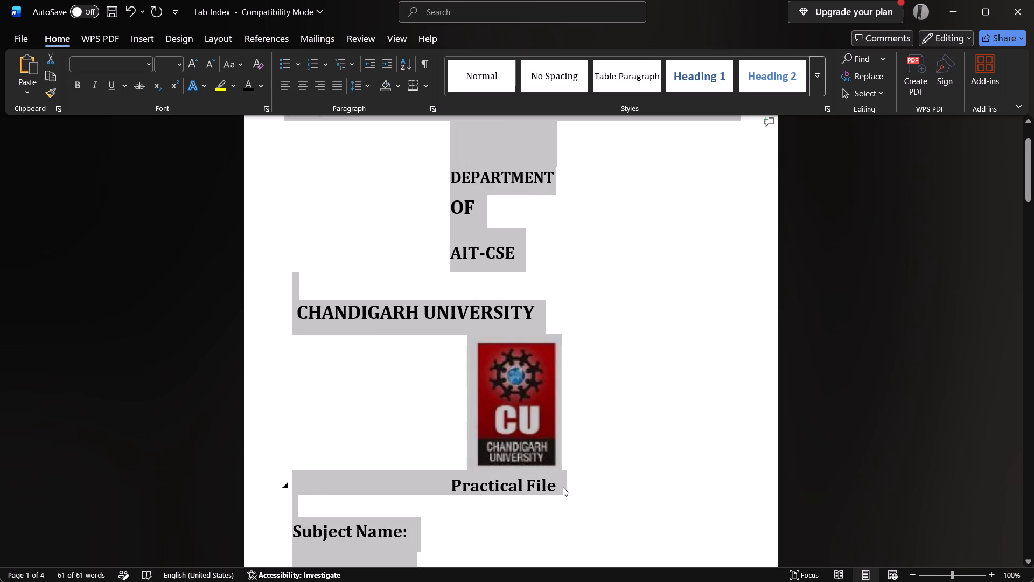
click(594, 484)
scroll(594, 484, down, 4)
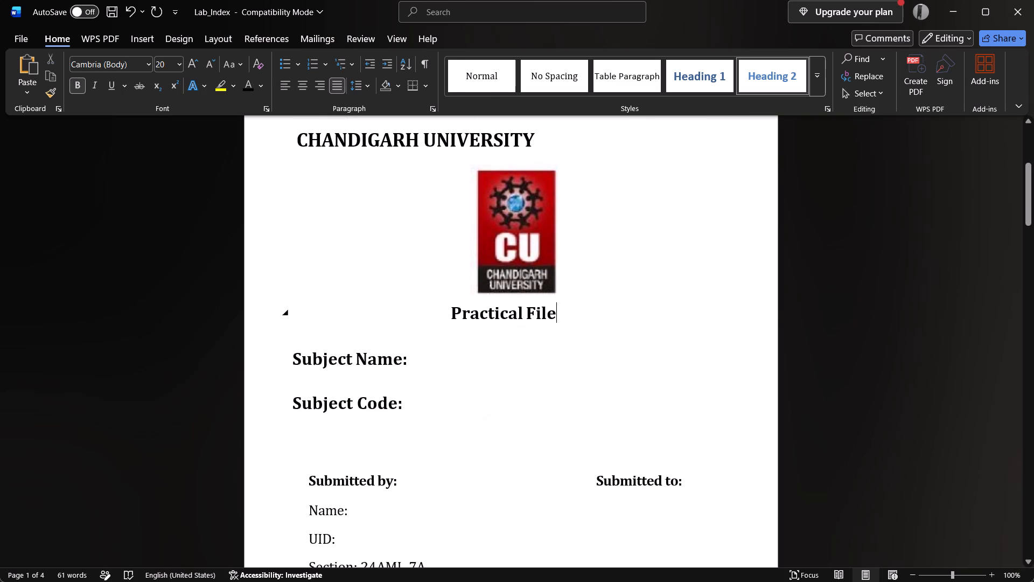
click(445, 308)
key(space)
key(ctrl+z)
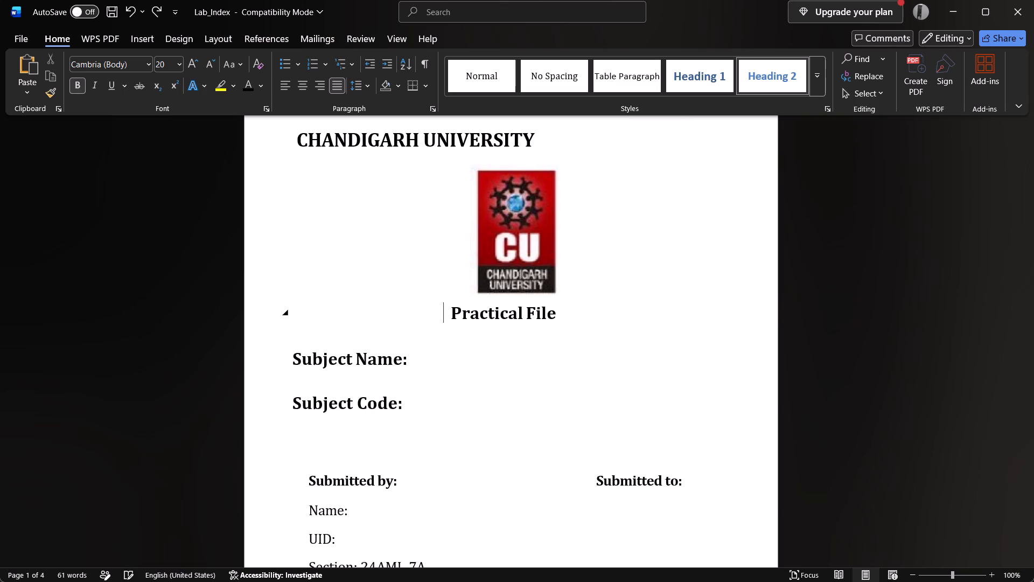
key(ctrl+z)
Review the cover page details, the lab index table and the formatting of the "DEPARTMENT" heading.
click(527, 371)
scroll(527, 374, down, 5)
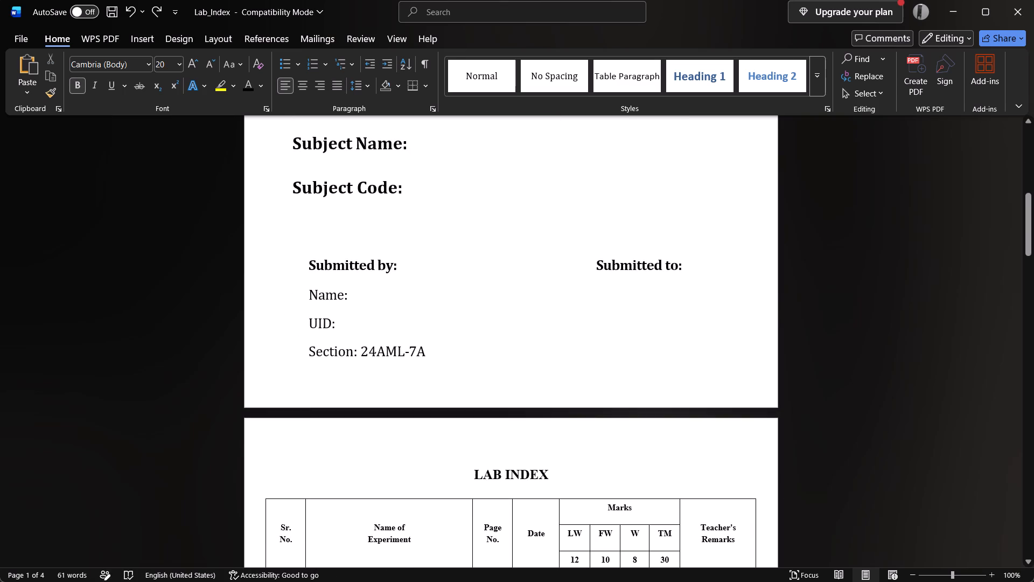
scroll(527, 413, down, 3)
scroll(527, 413, up, 4)
scroll(528, 416, down, 8)
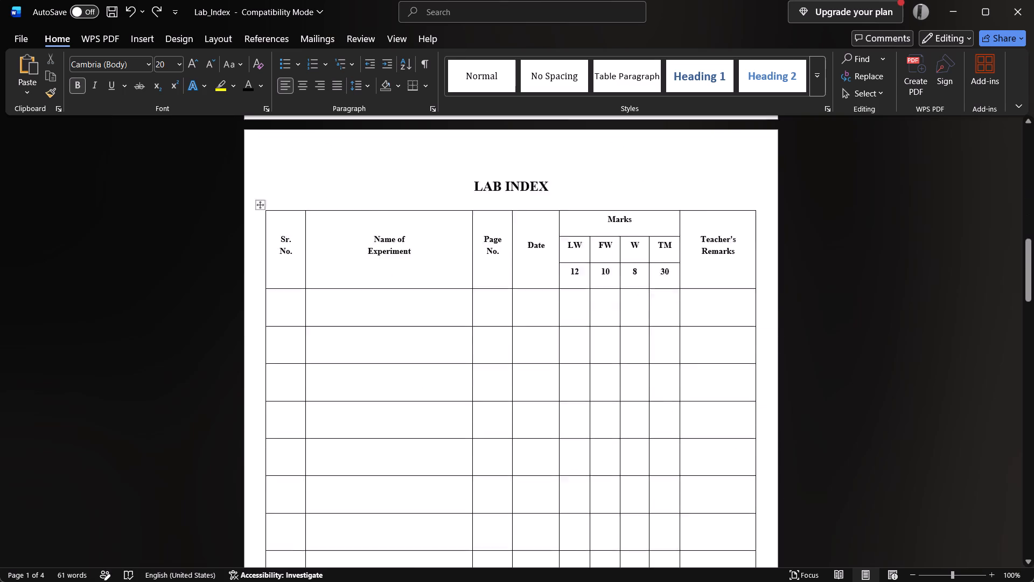
scroll(529, 418, down, 11)
scroll(529, 428, up, 12)
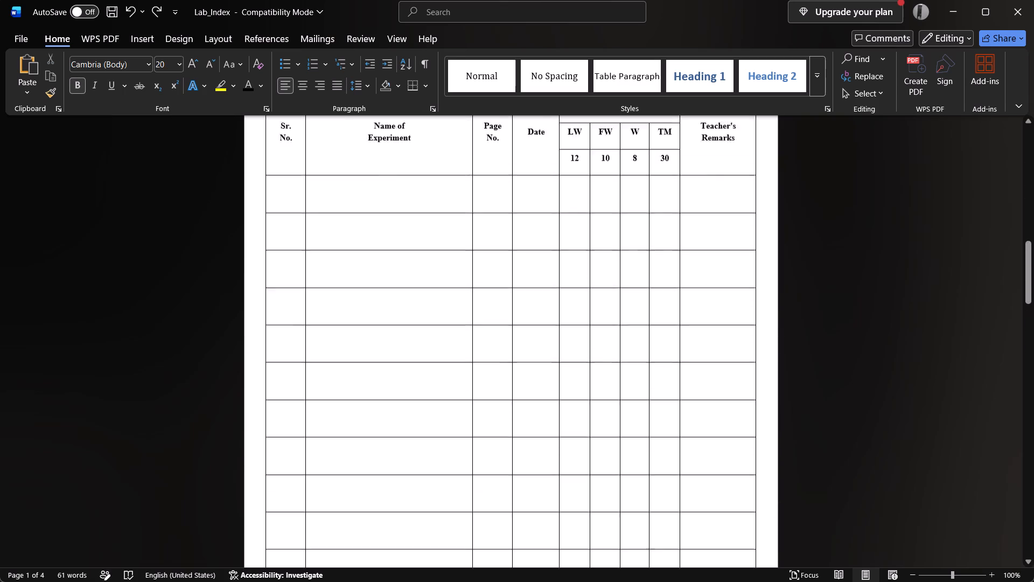
scroll(532, 429, up, 14)
scroll(448, 433, up, 4)
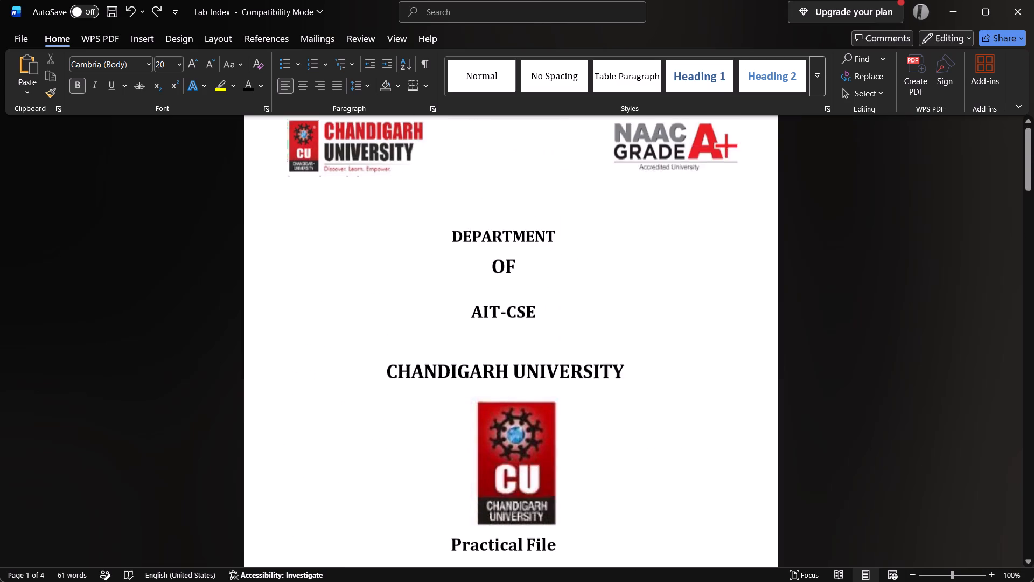
drag(588, 259, 452, 271)
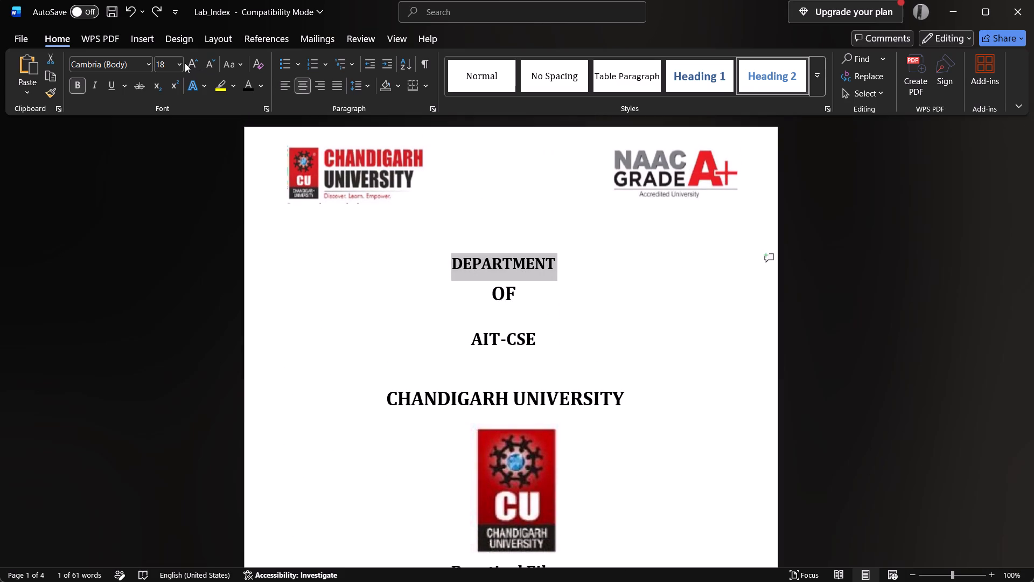
click(524, 269)
Save the Lab_Index document and close it.
key(ctrl+s)
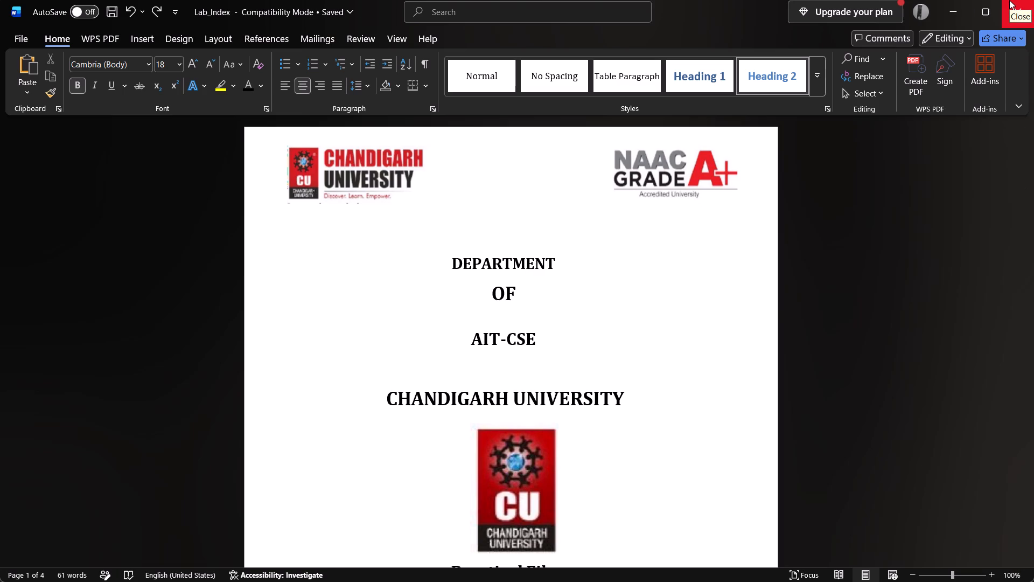
click(1009, 0)
Start closing the Advanced Machine Learning experiment document.
click(1014, 13)
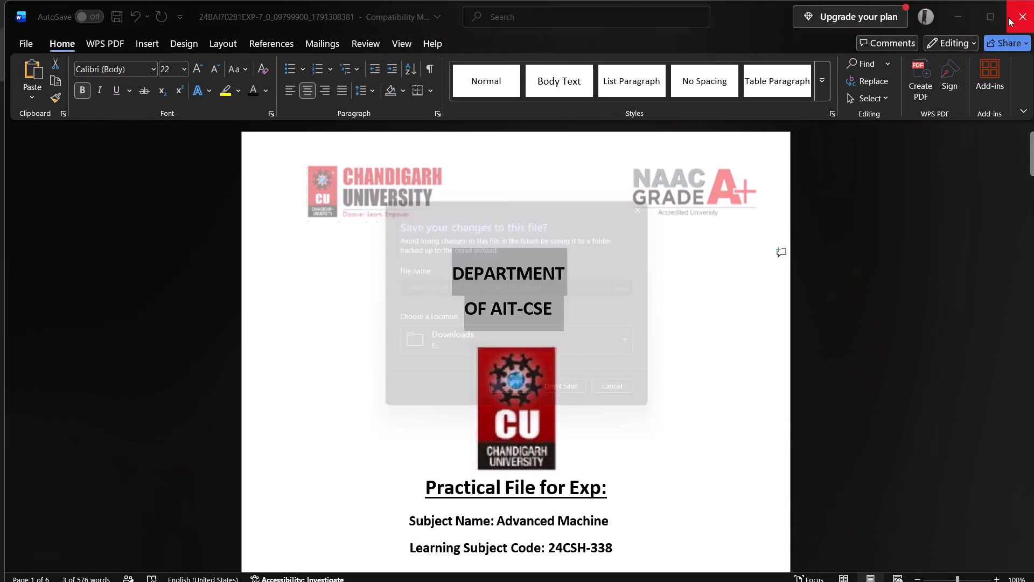
Discard the unsaved changes of the EXP-7 practical file document while closing it.
click(565, 394)
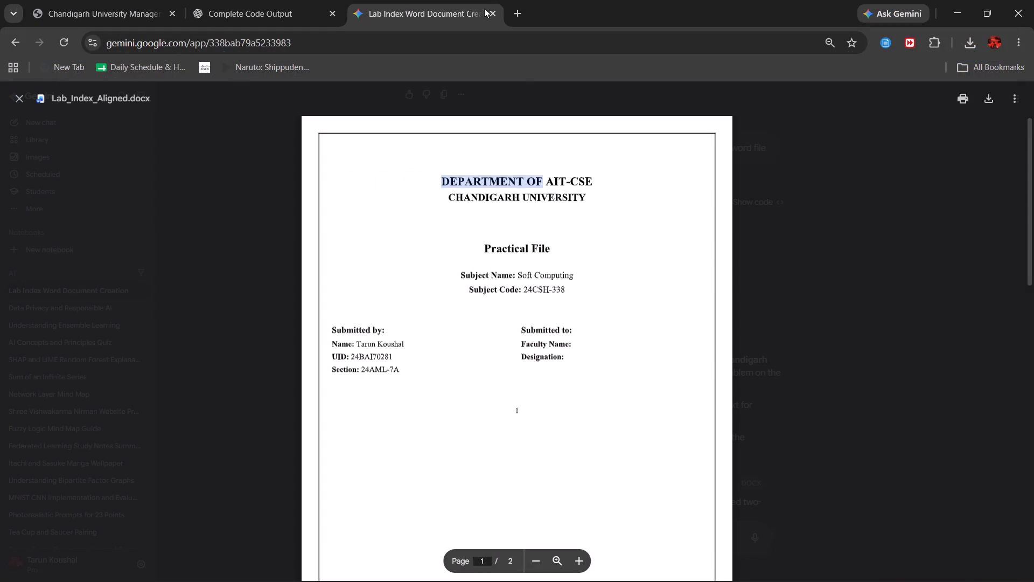
Search for Canva in a new Chrome tab, open its login result, and close the Lab Index Gemini tab.
click(512, 12)
key(c)
key(a)
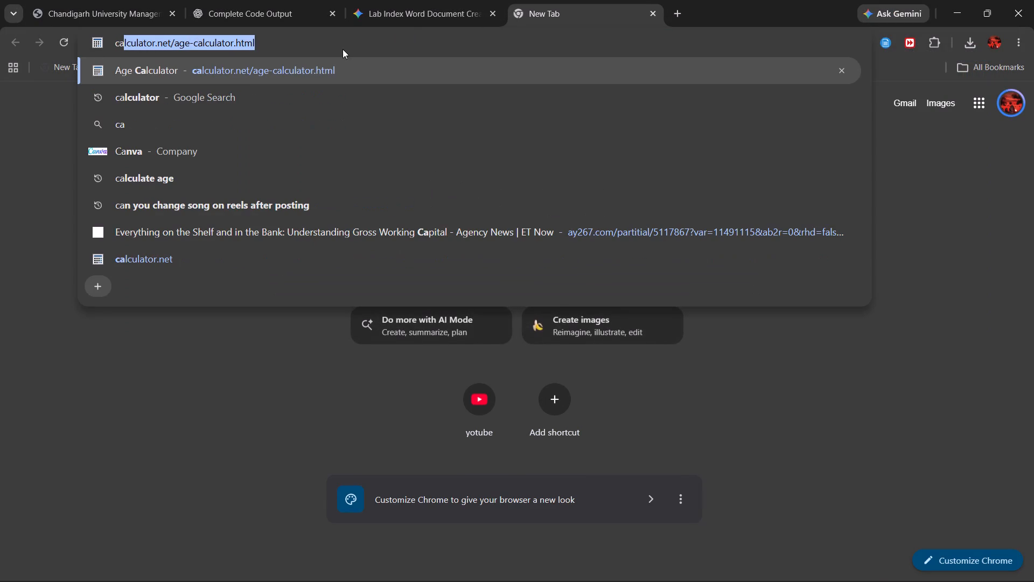
click(202, 154)
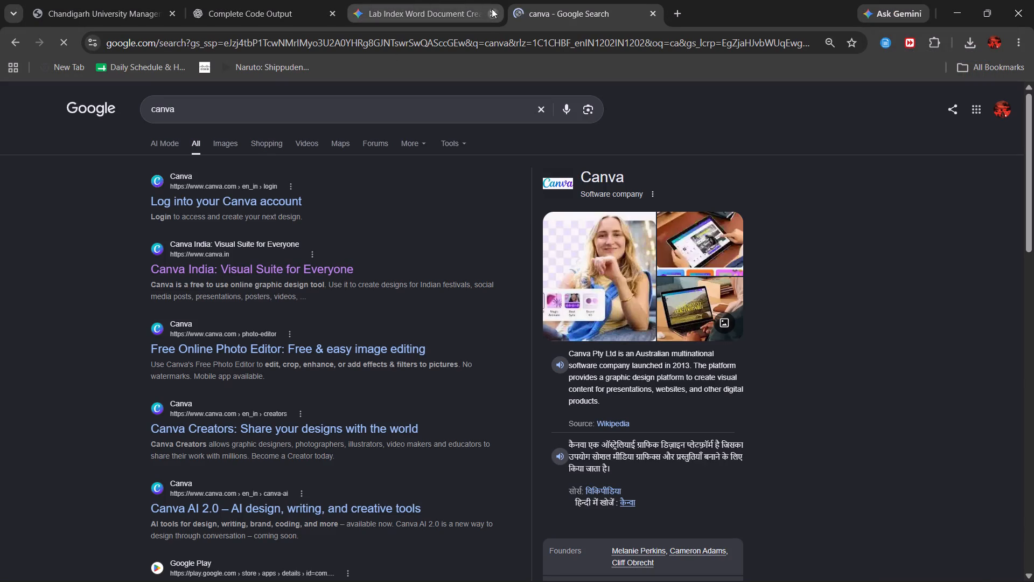
click(492, 9)
click(260, 199)
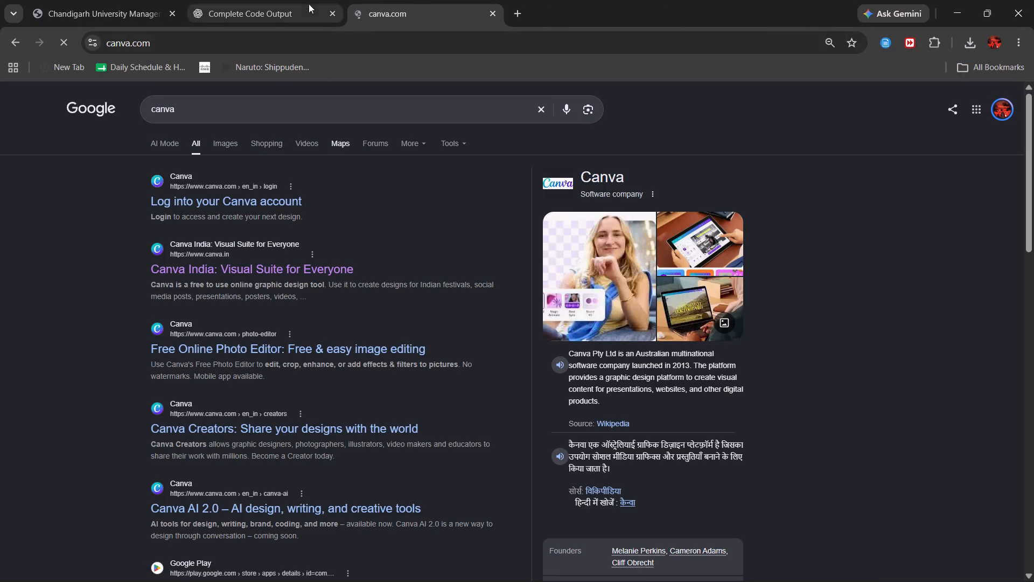
Close the "Complete Code Output" and Chandigarh University Management tabs, leaving only the Canva tab open.
click(309, 4)
click(334, 15)
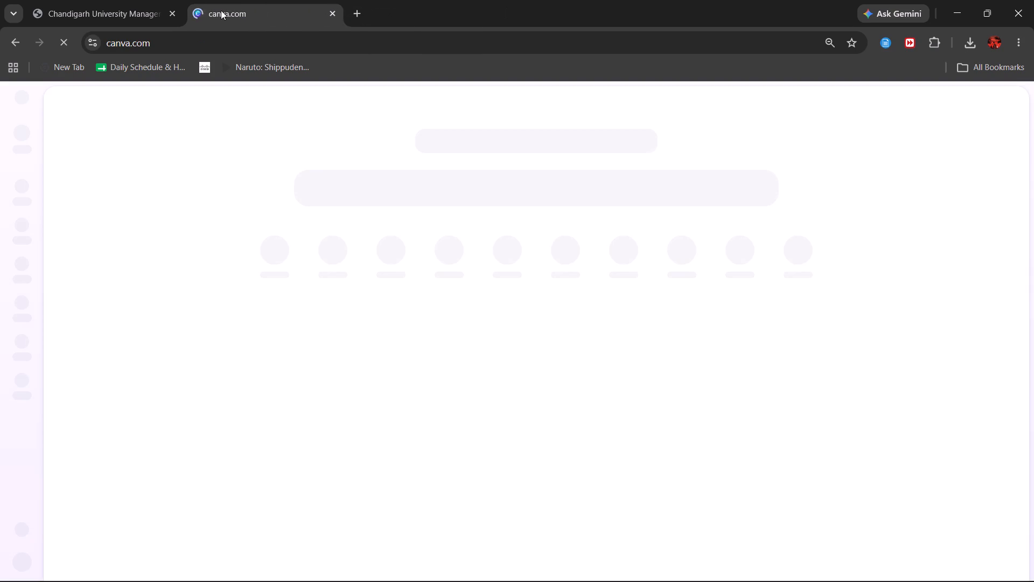
click(170, 12)
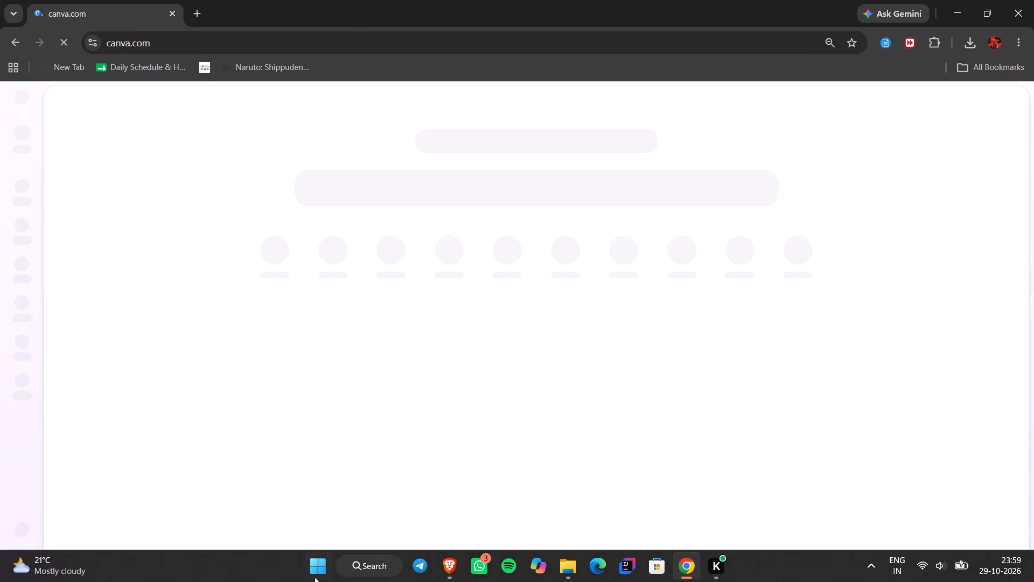
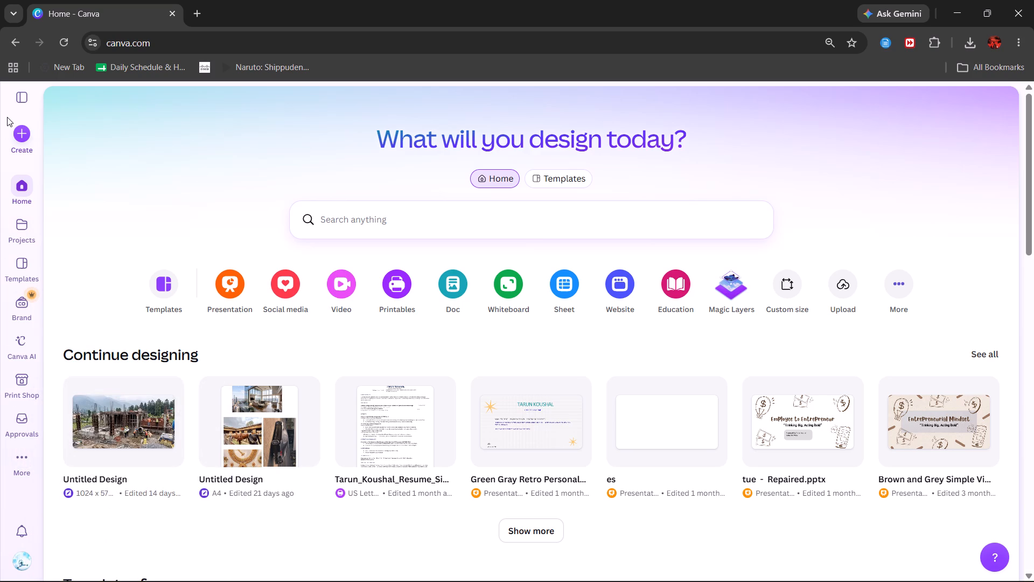
Upload the Lab_Index Word document from the Downloads folder as a new design.
click(22, 133)
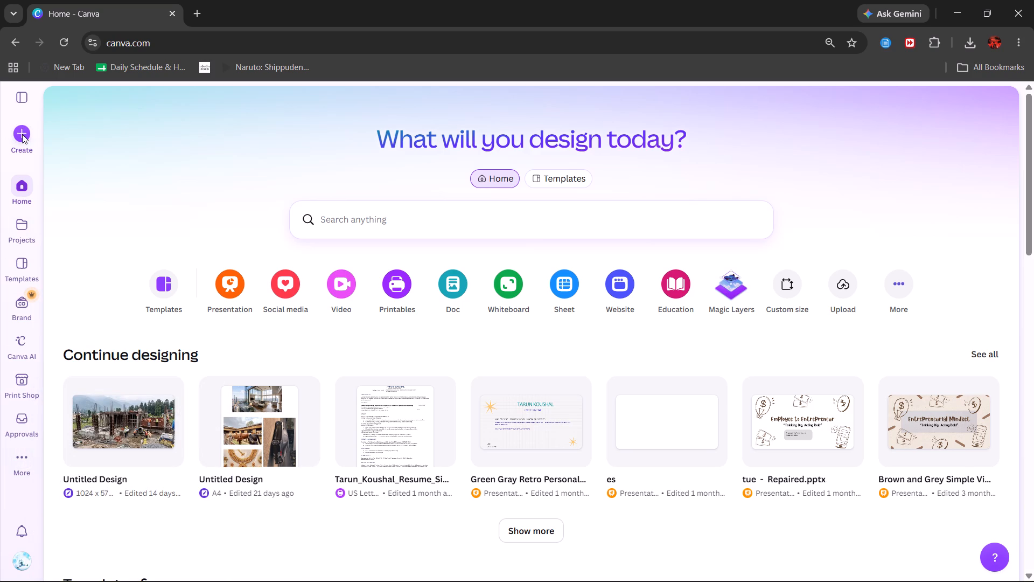
click(22, 134)
click(22, 134)
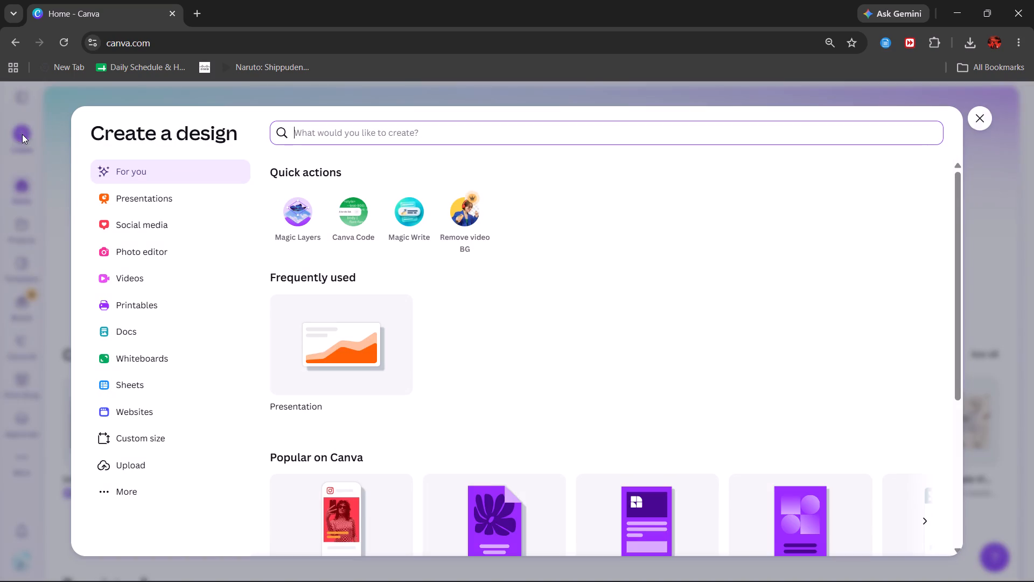
click(163, 468)
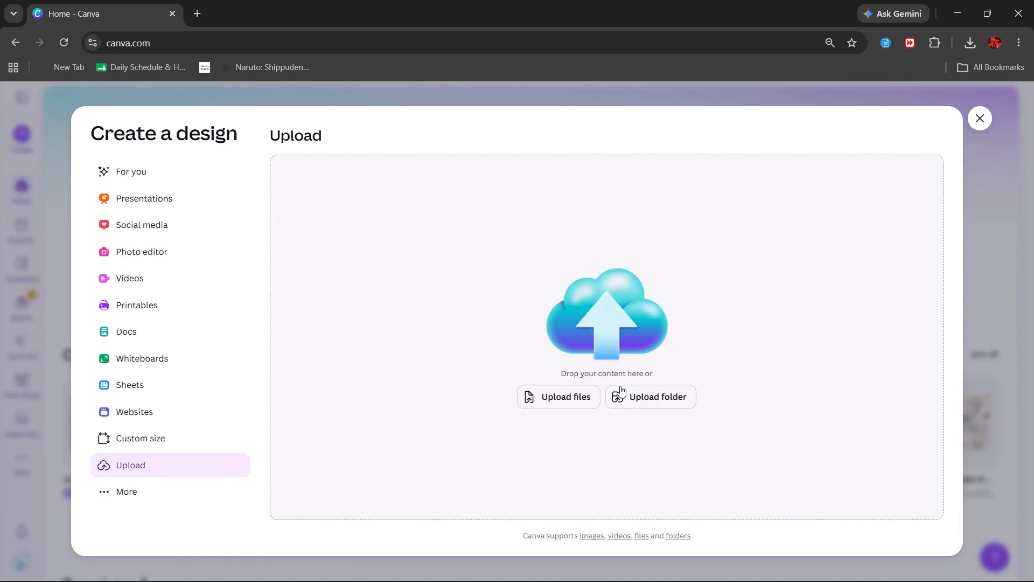
click(548, 391)
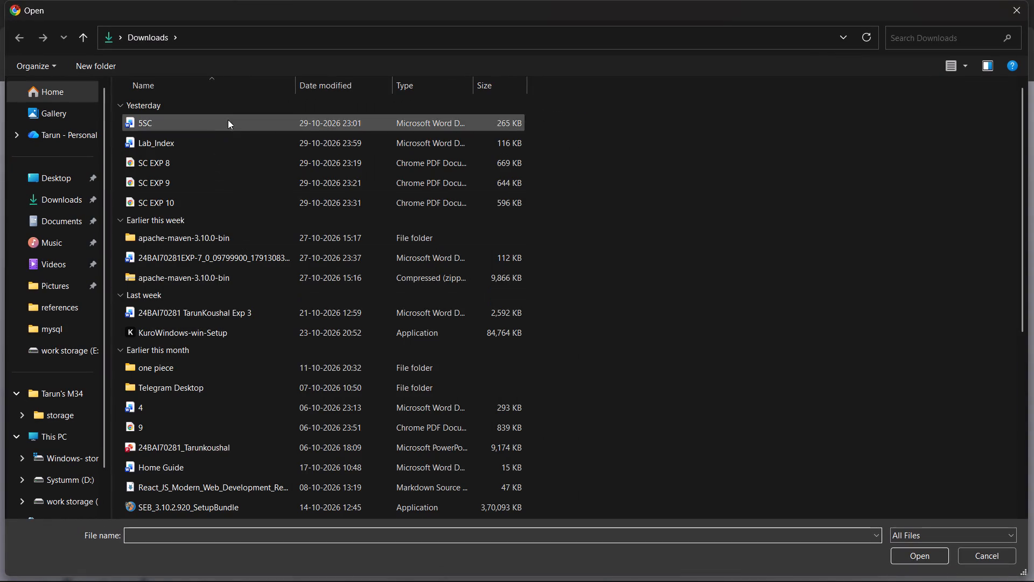
click(213, 138)
click(917, 554)
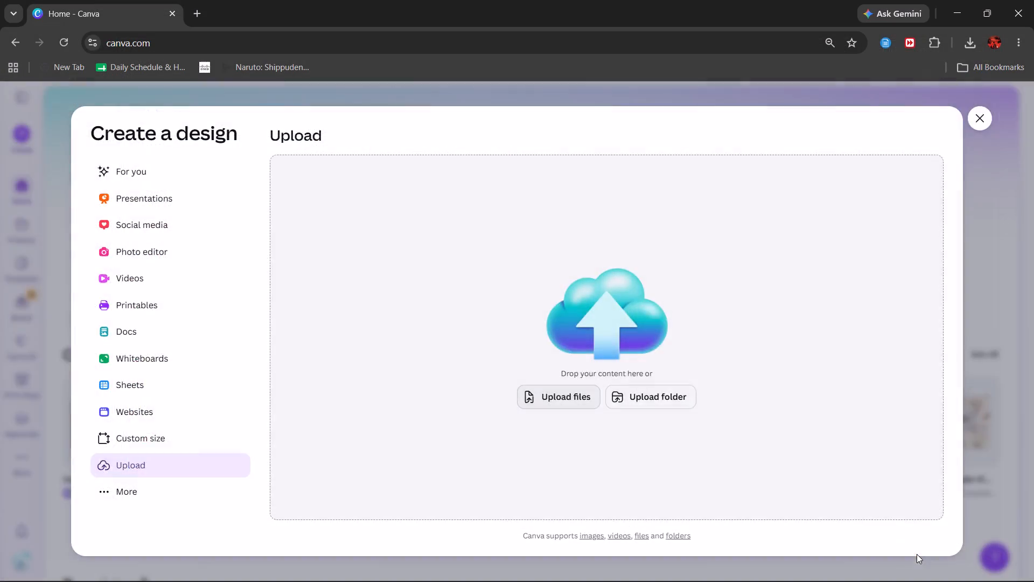
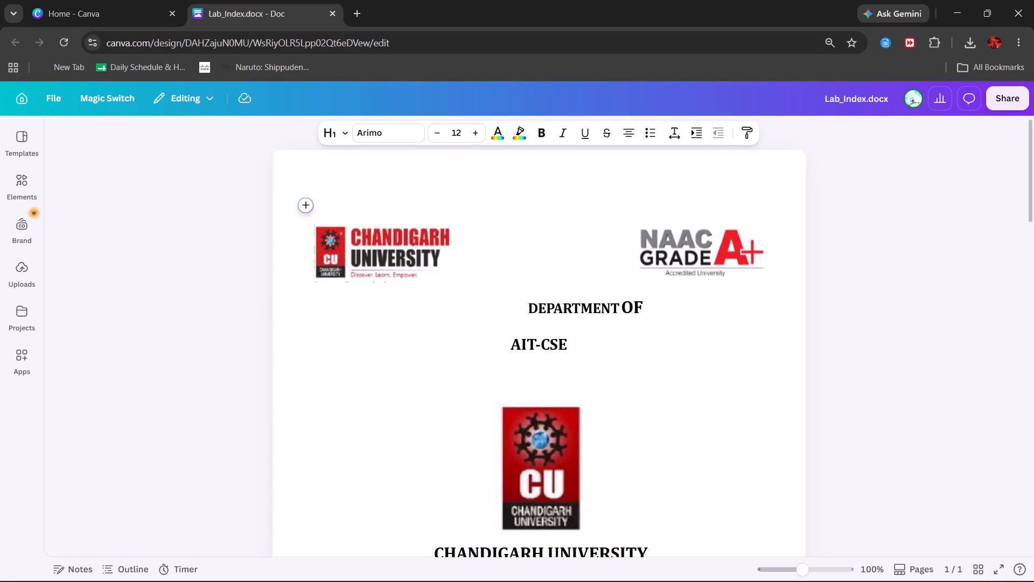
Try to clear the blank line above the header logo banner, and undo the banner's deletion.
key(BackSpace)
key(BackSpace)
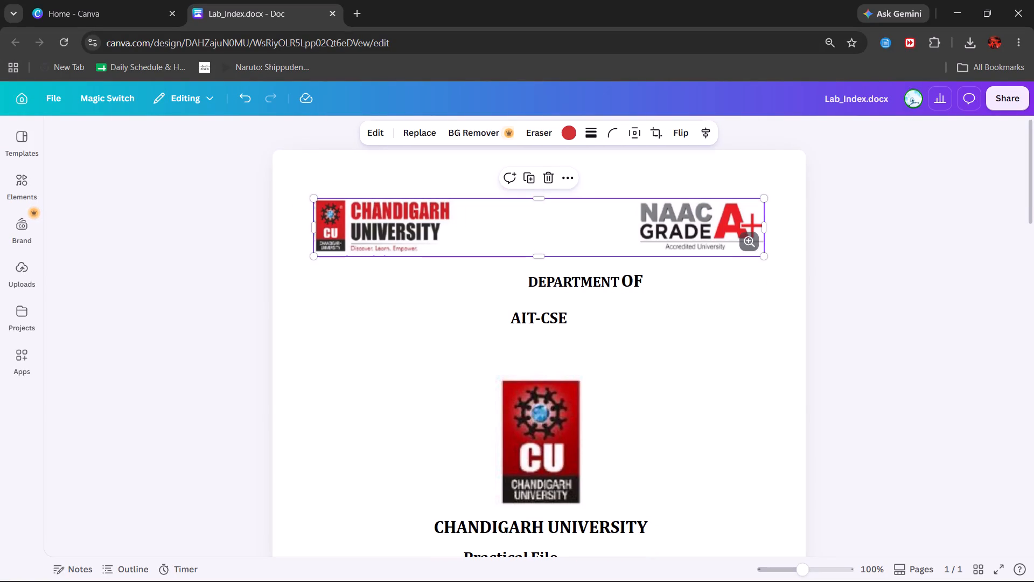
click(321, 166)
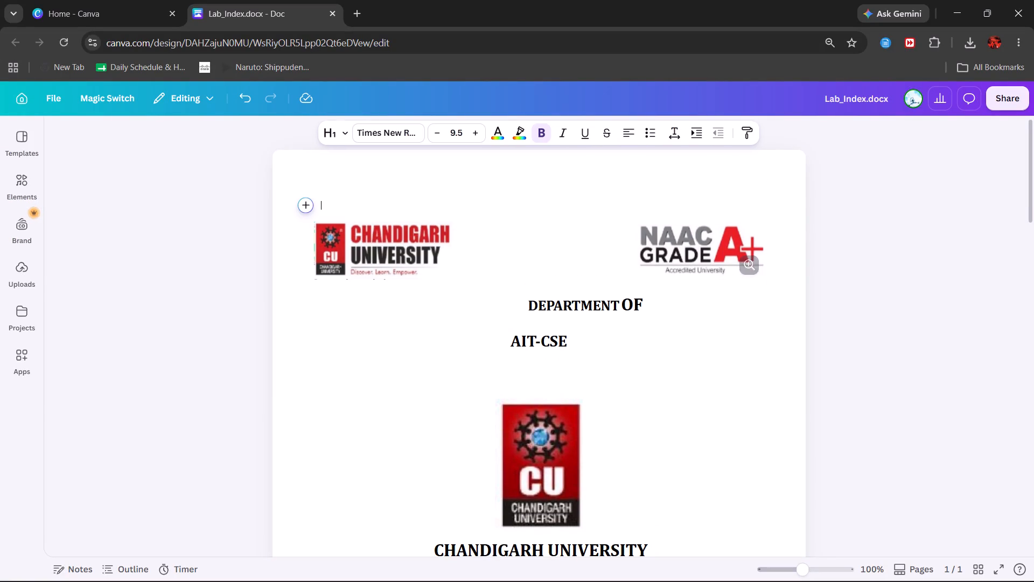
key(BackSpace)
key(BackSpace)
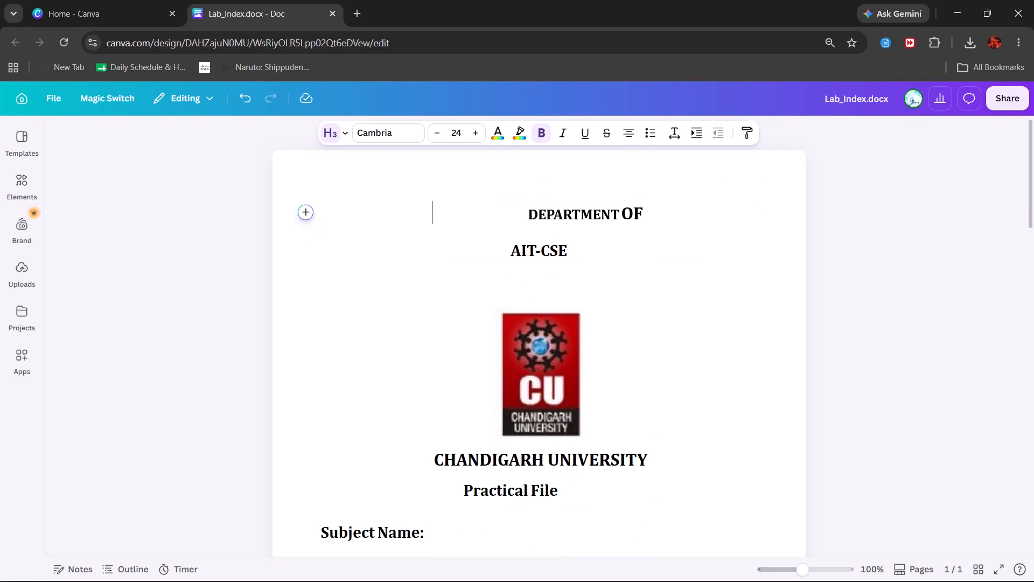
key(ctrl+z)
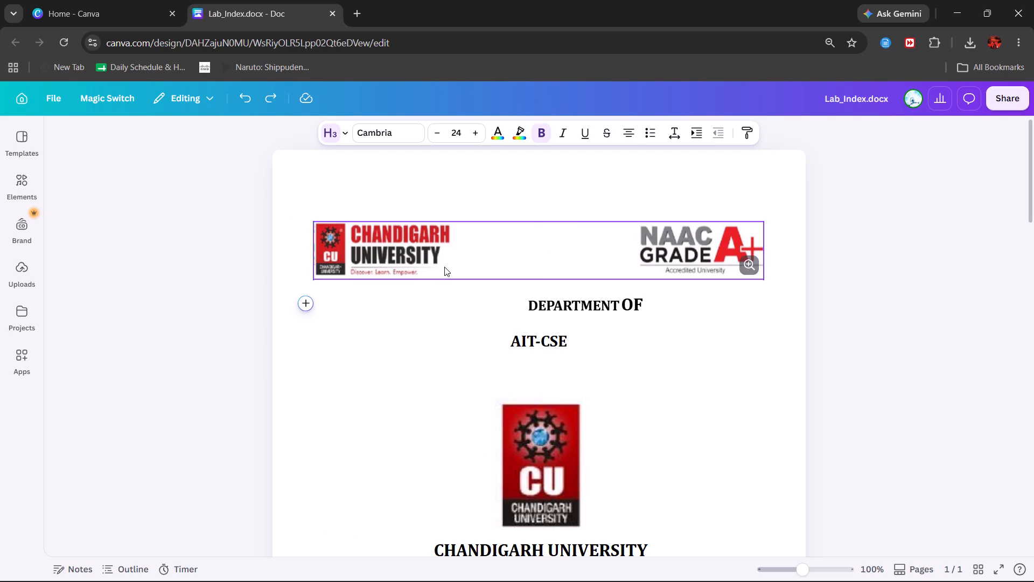
Move the header logo banner above the blank line at the start of the cover page.
click(444, 267)
drag(444, 262, 449, 174)
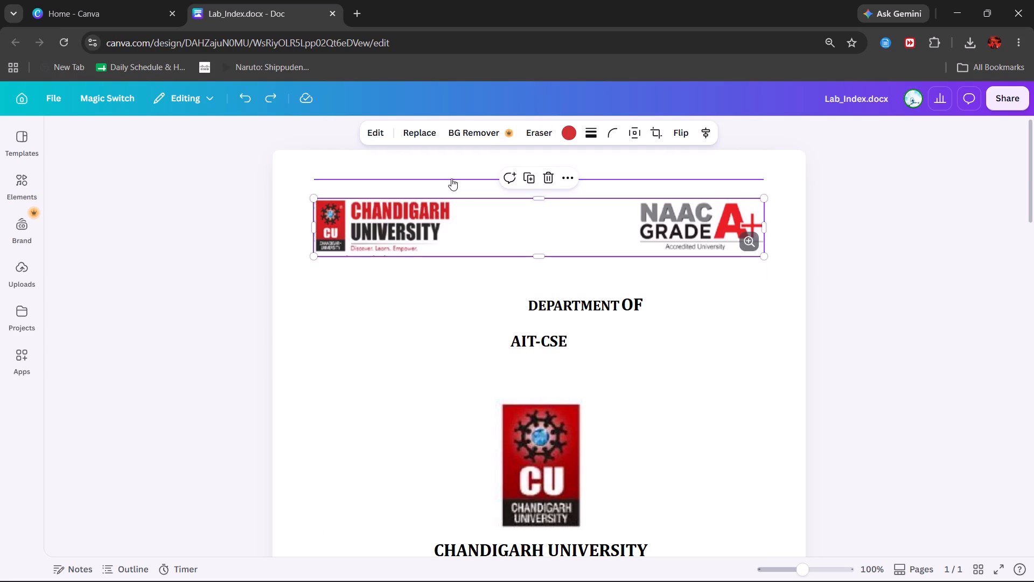
click(469, 209)
drag(458, 221, 453, 189)
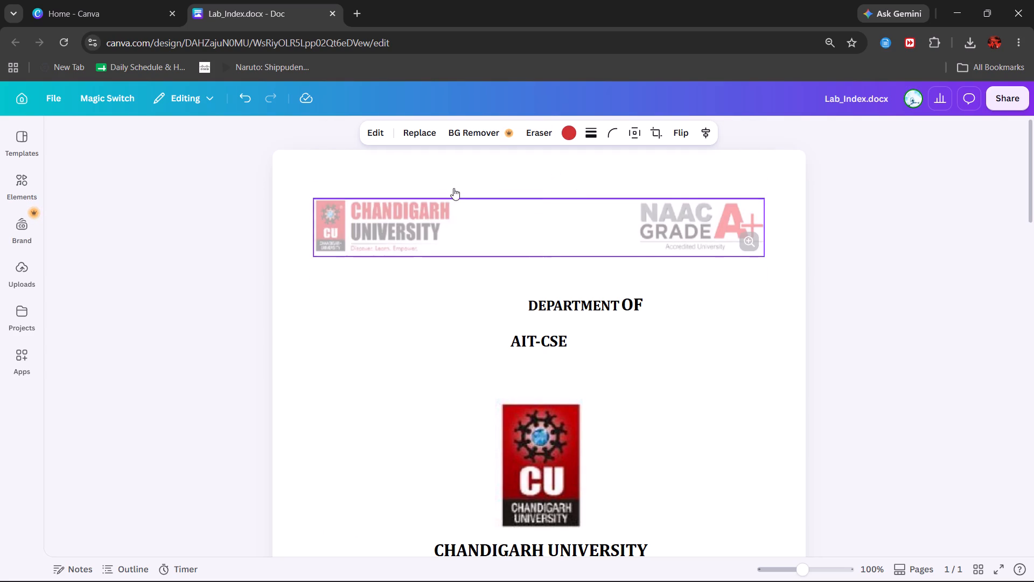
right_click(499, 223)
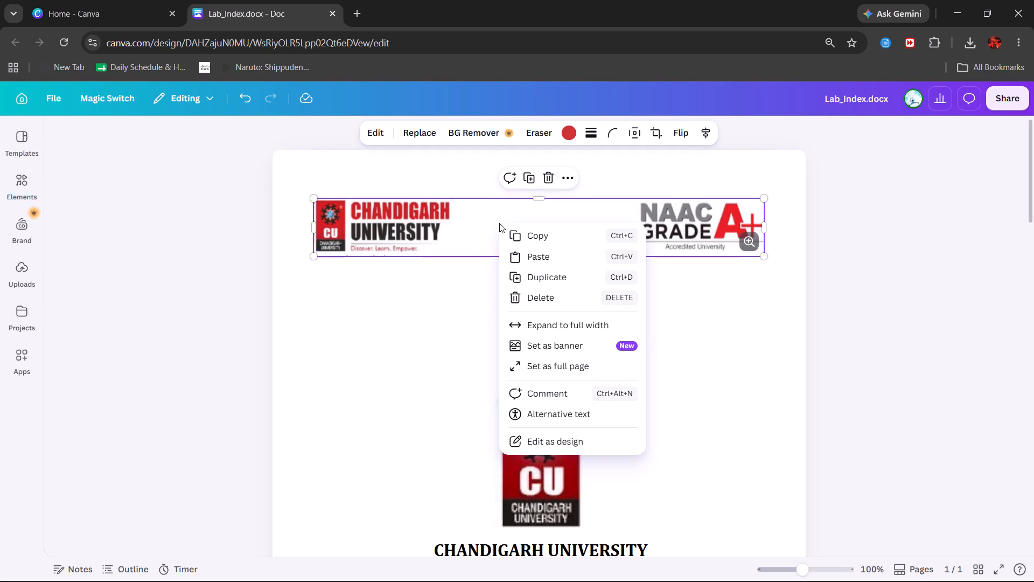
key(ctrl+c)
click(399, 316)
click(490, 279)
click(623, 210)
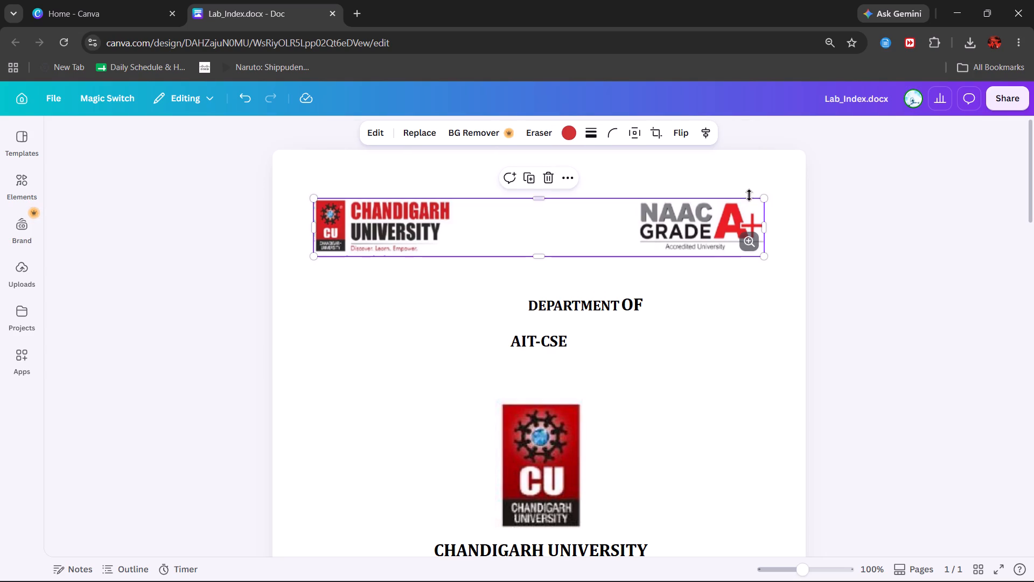
Delete the extra leading spaces before DEPARTMENT OF so the heading sits centred on the page.
click(526, 313)
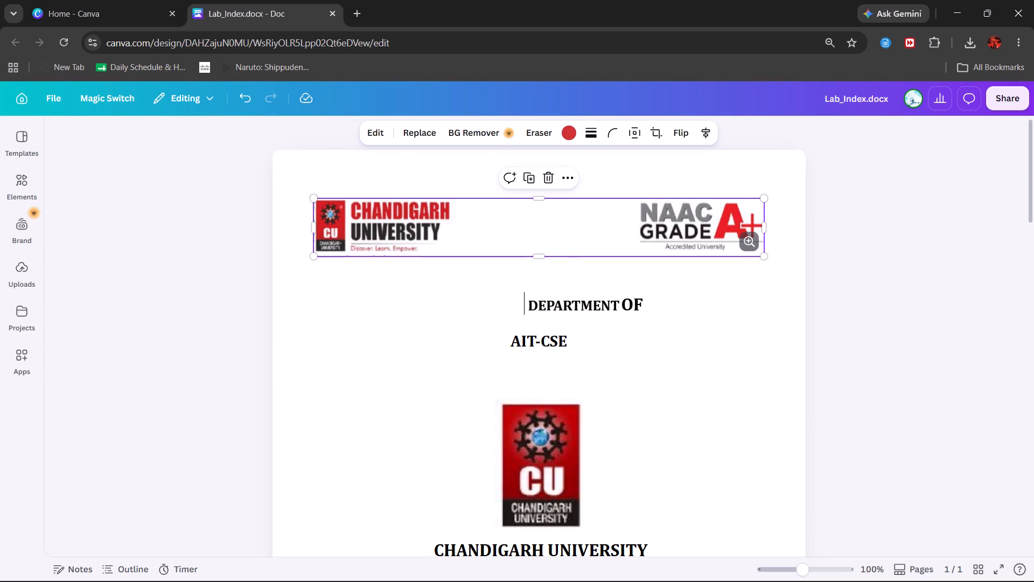
key(BackSpace)
key(BackSpace)
key(BackSpace)
key(BackSpace)
key(BackSpace)
key(BackSpace)
key(BackSpace)
key(BackSpace)
key(BackSpace)
key(BackSpace)
key(BackSpace)
key(BackSpace)
key(BackSpace)
key(BackSpace)
key(BackSpace)
key(BackSpace)
key(BackSpace)
key(BackSpace)
key(BackSpace)
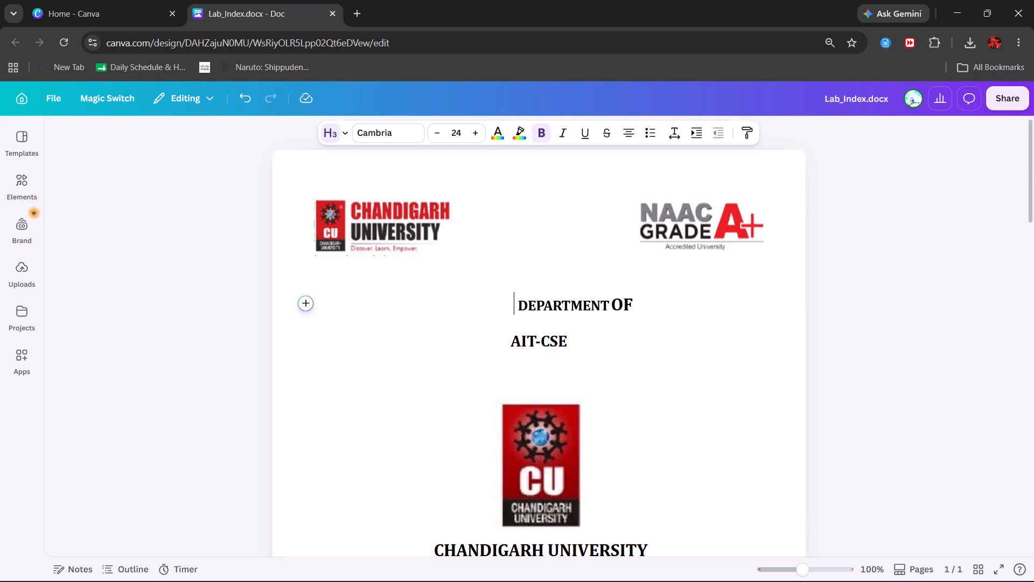
key(BackSpace)
key(BackSpace)
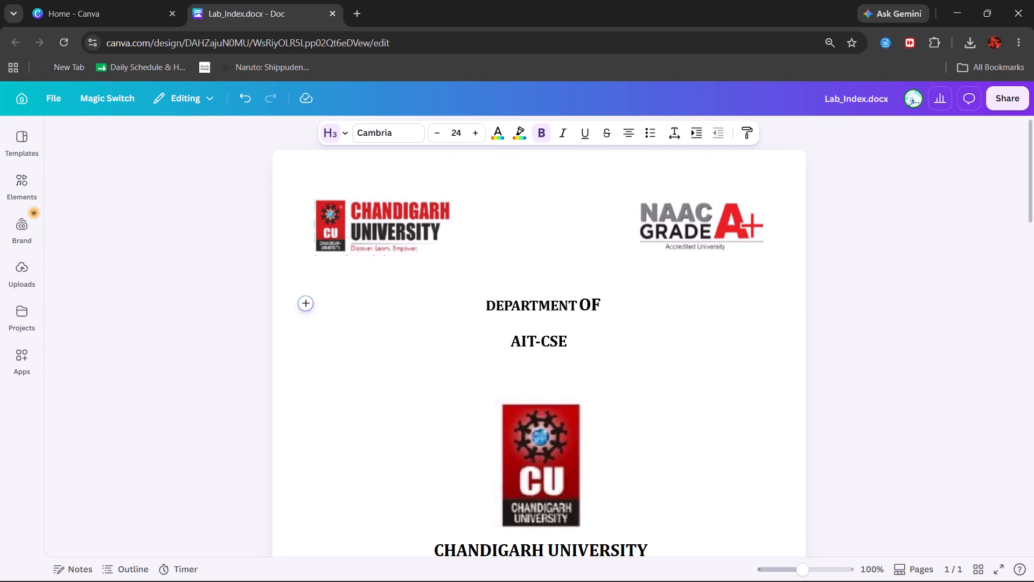
Set the font size of the word DEPARTMENT in the cover heading to 24.
drag(578, 306, 453, 314)
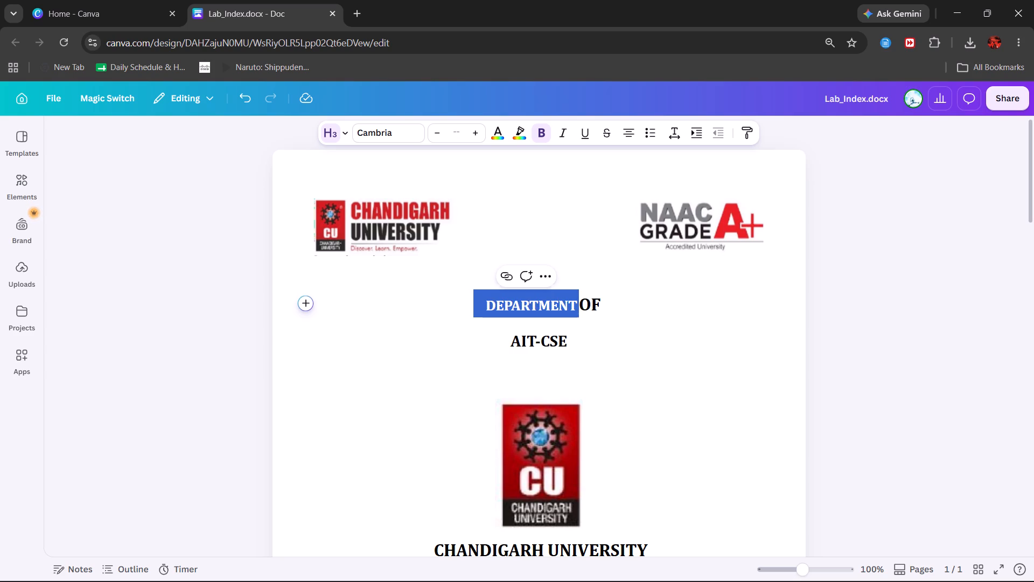
click(456, 125)
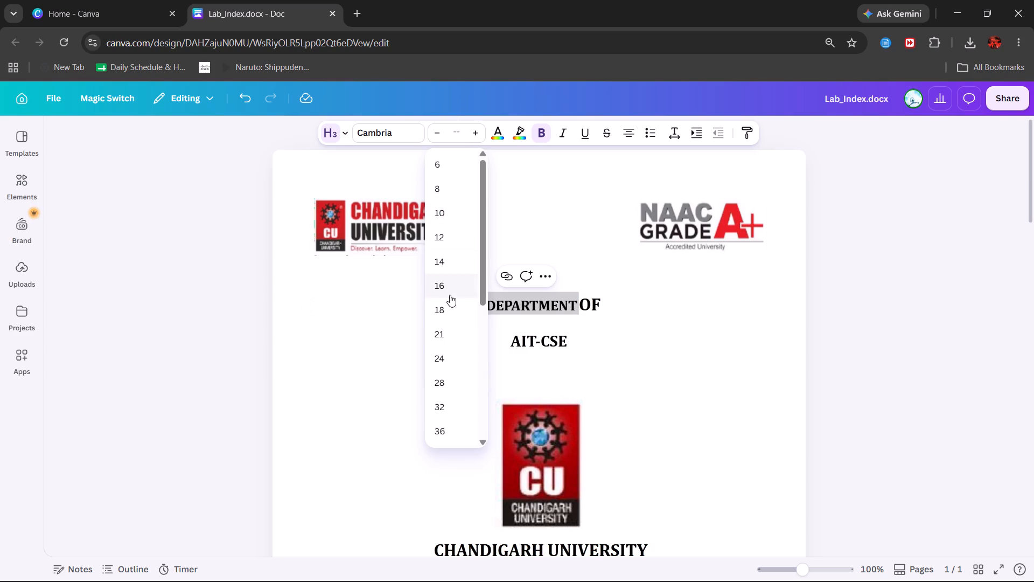
click(448, 364)
click(563, 318)
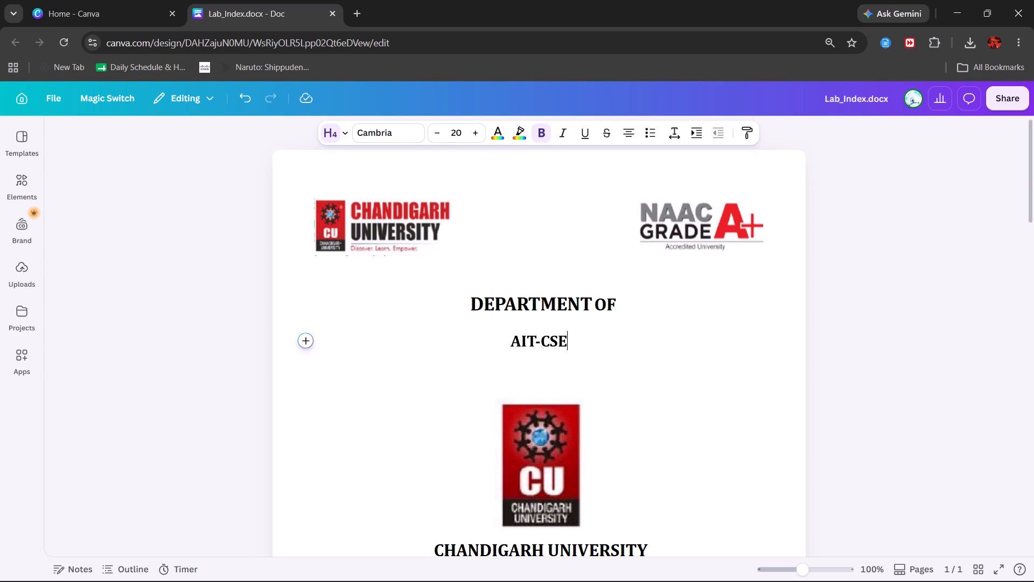
Break the heading after DEPARTMENT so that OF sits on its own line.
click(597, 305)
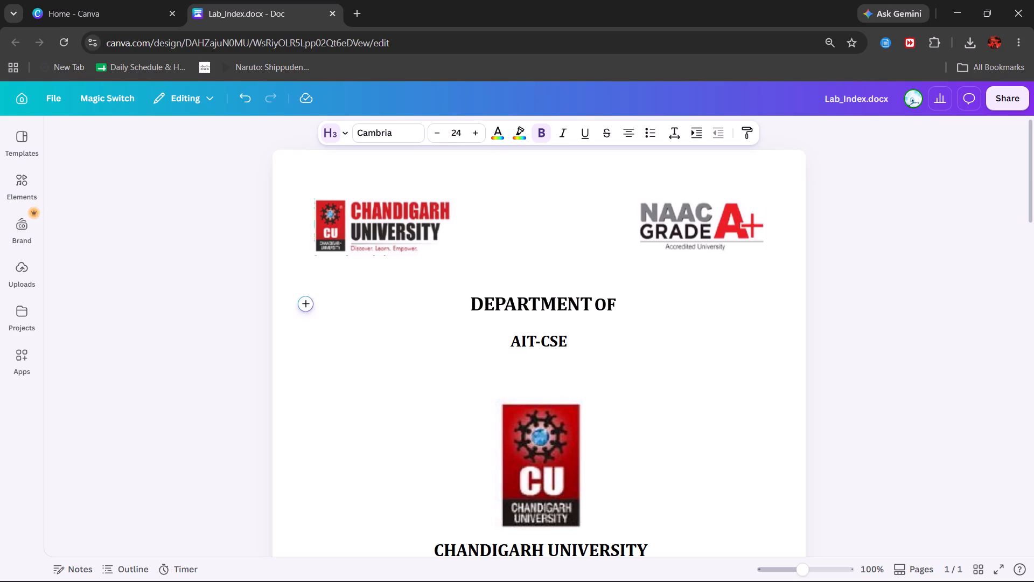
key(Return)
Set the font size of the OF and AIT-CSE lines to 24.
drag(574, 379, 528, 334)
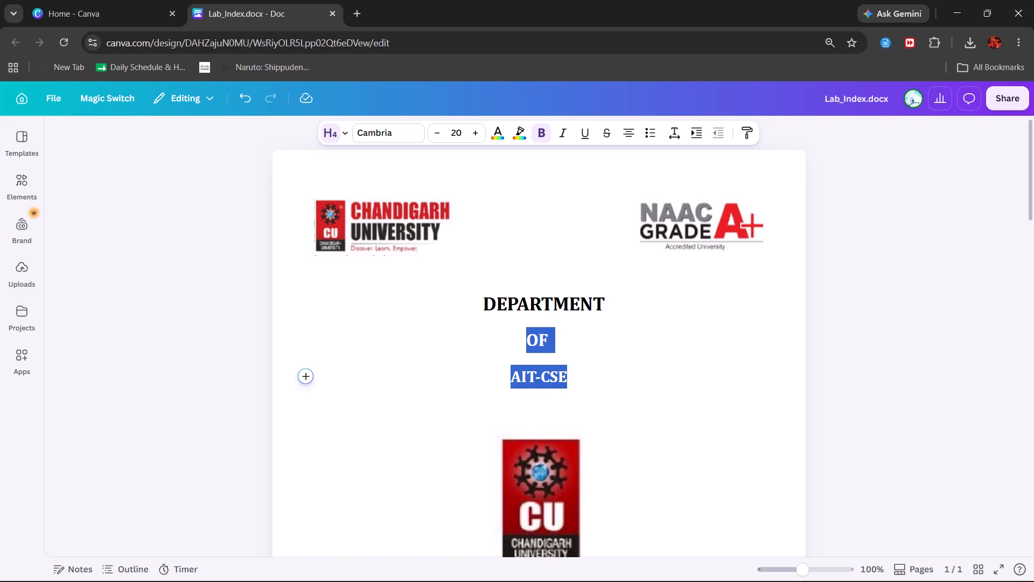
click(462, 131)
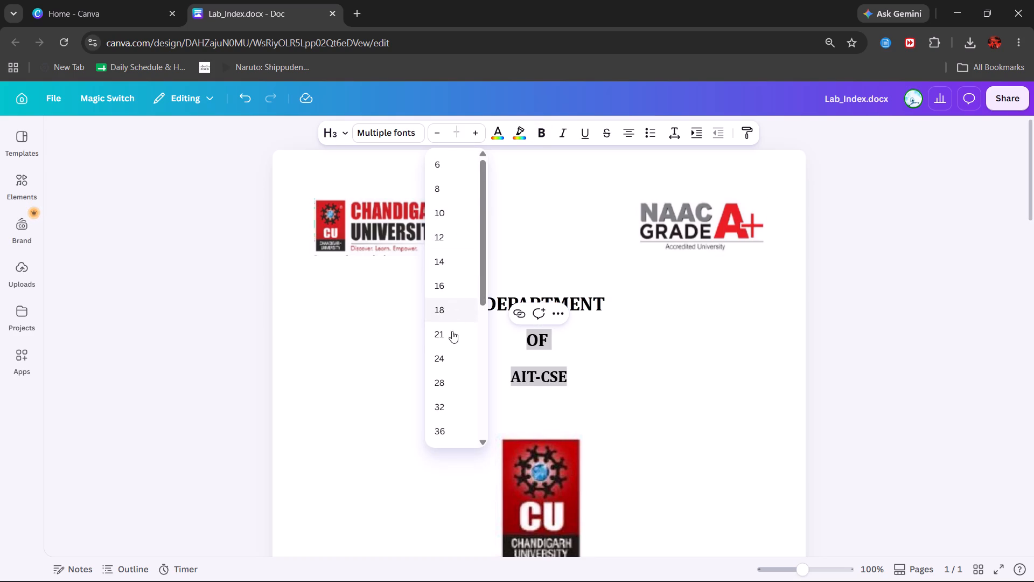
click(450, 354)
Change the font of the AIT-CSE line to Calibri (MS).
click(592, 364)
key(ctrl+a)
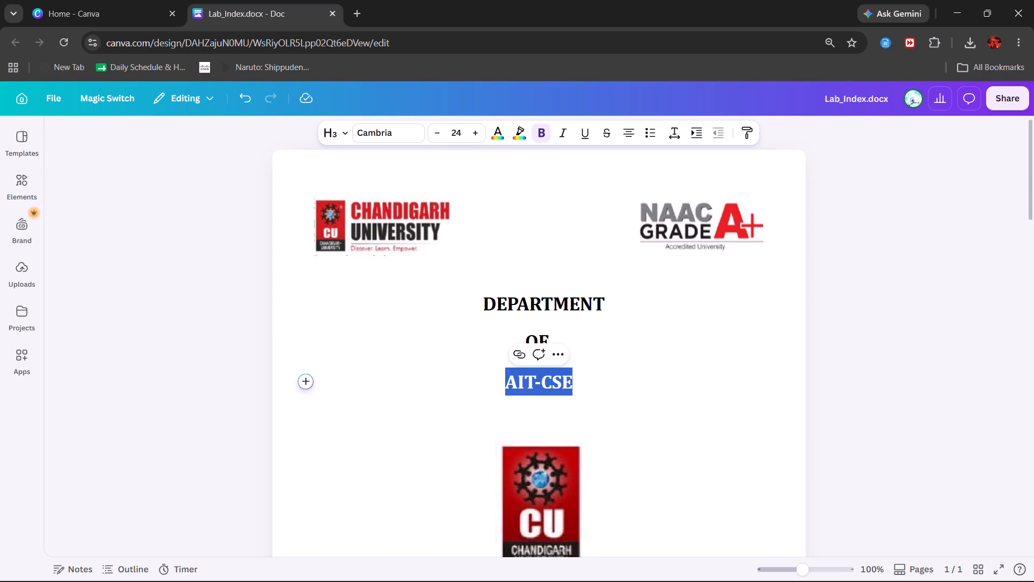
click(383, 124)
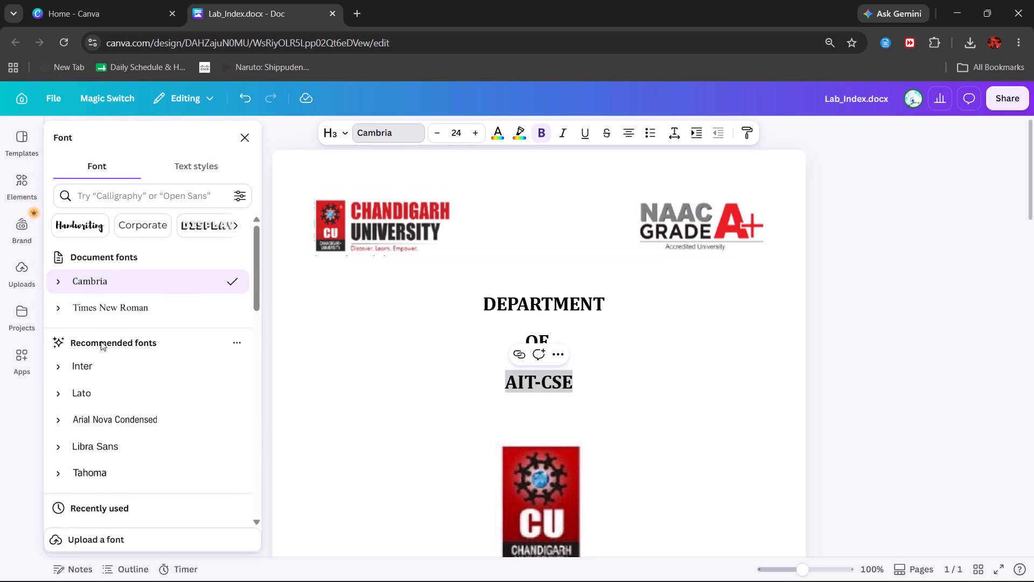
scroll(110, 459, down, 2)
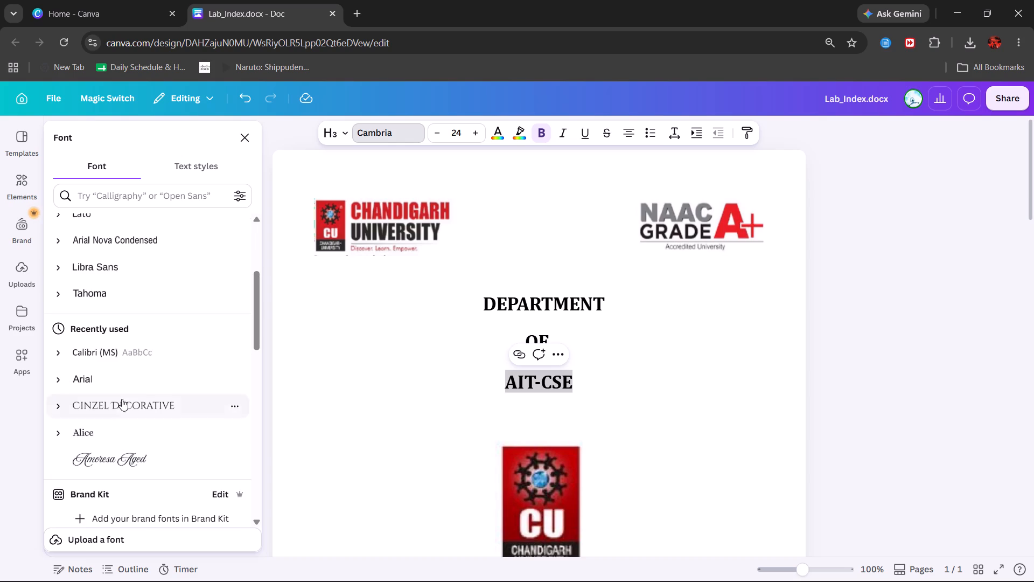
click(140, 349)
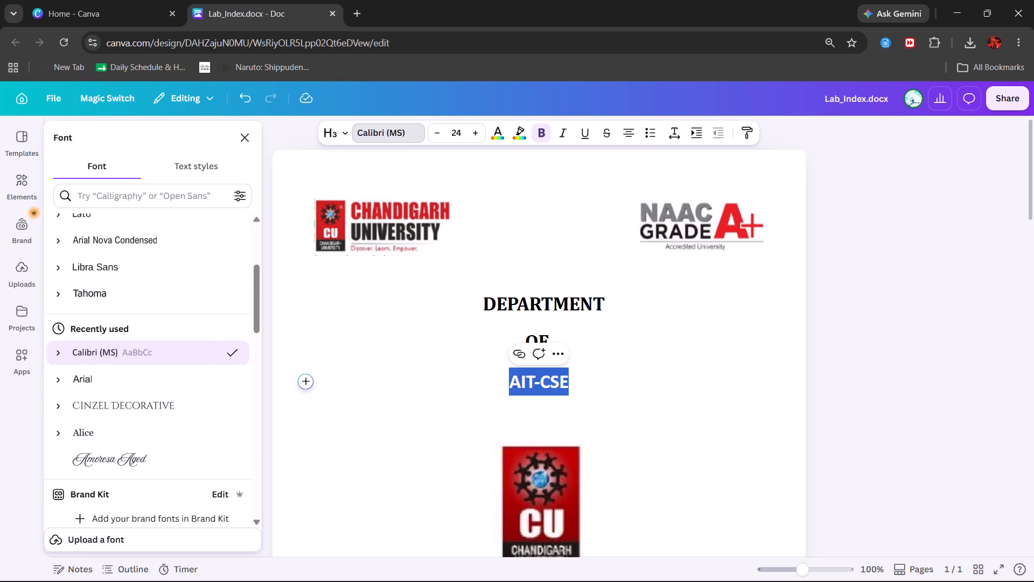
Apply the Calibri (MS) font to the entire document, including the cover text and lab index tables.
click(350, 331)
key(ctrl+a)
double_click(350, 331)
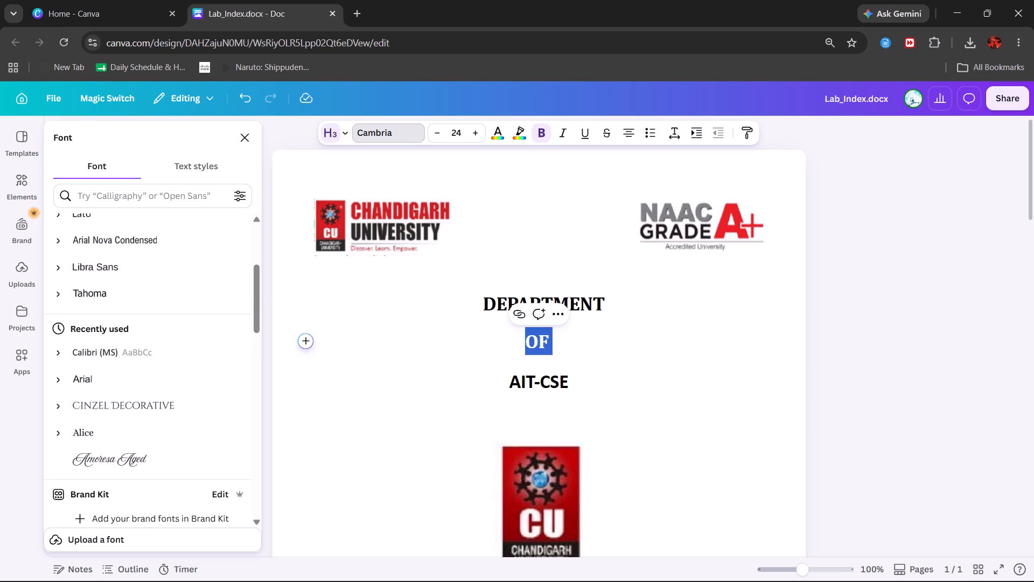
scroll(350, 331, down, 5)
click(525, 272)
key(a)
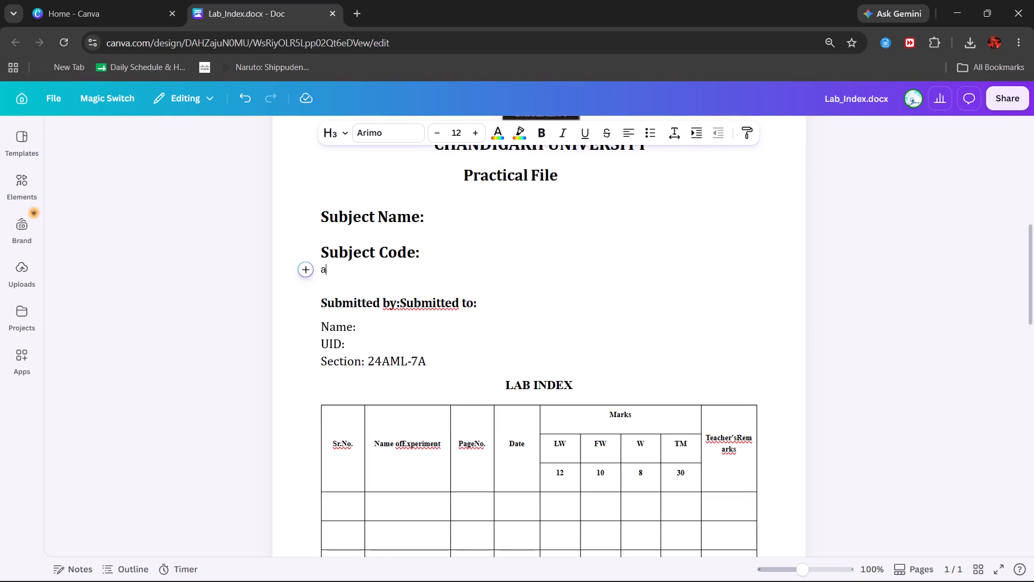
key(BackSpace)
key(ctrl+a)
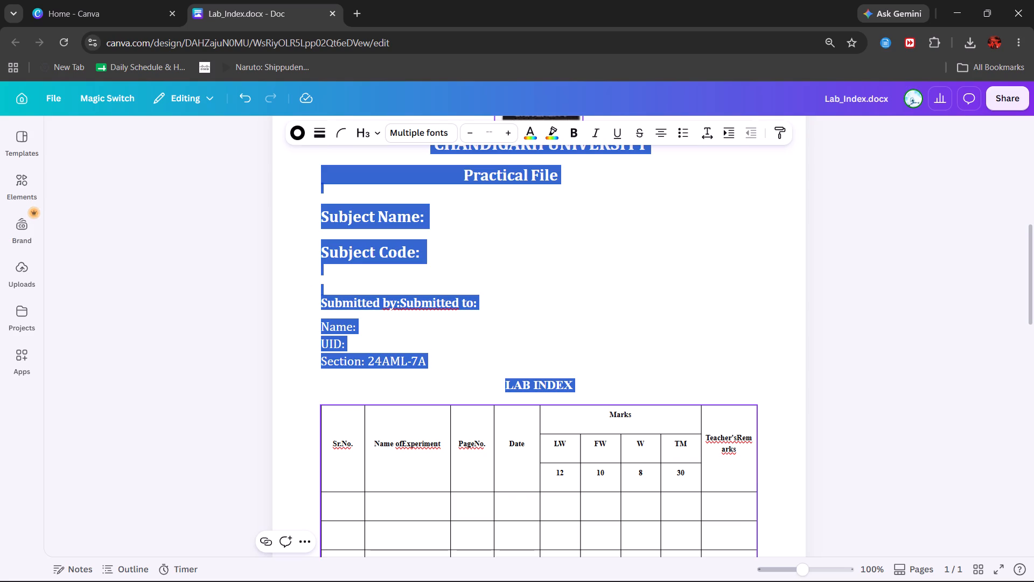
click(423, 133)
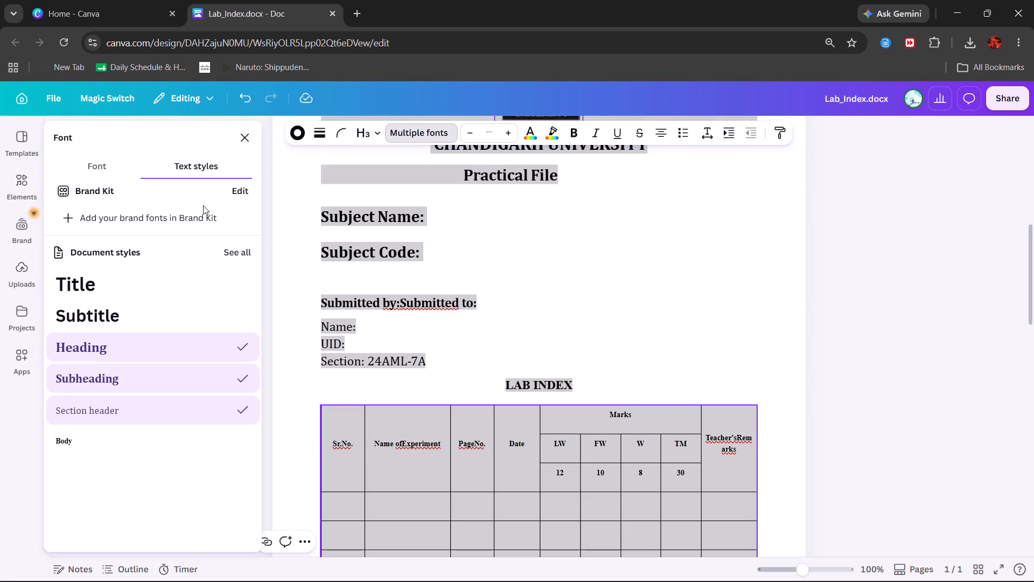
key(c)
click(128, 160)
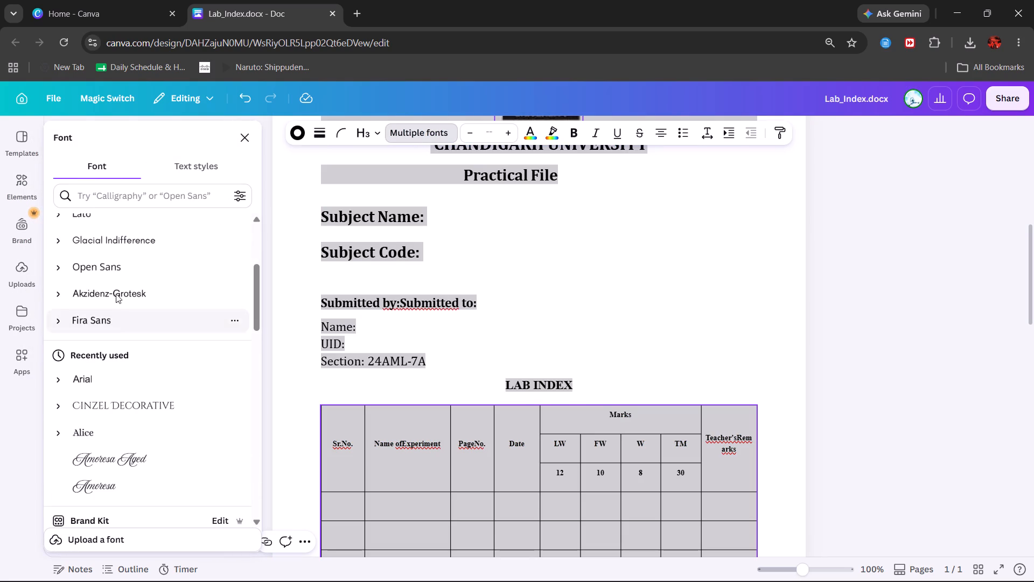
scroll(106, 380, up, 5)
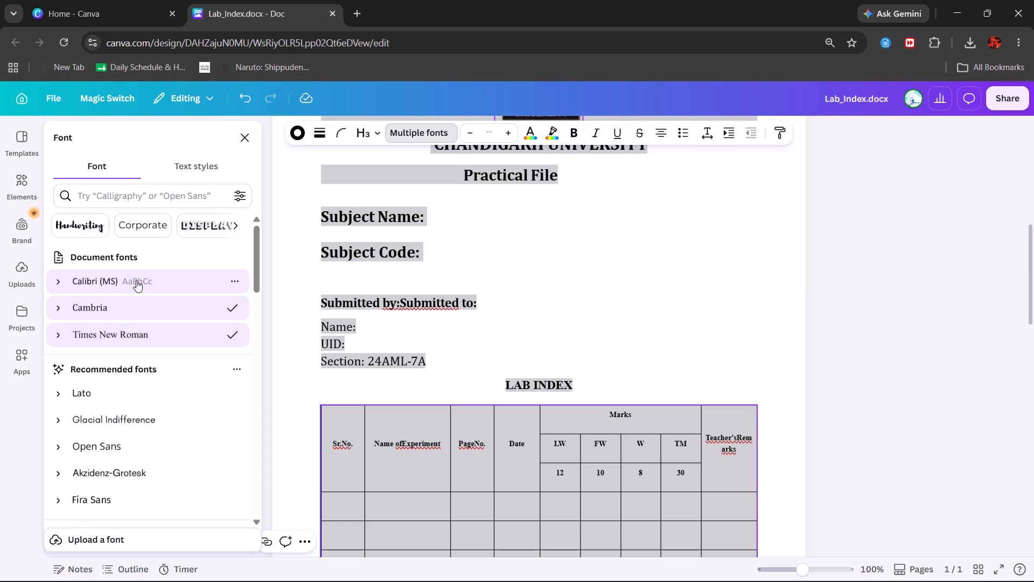
click(136, 280)
click(136, 280)
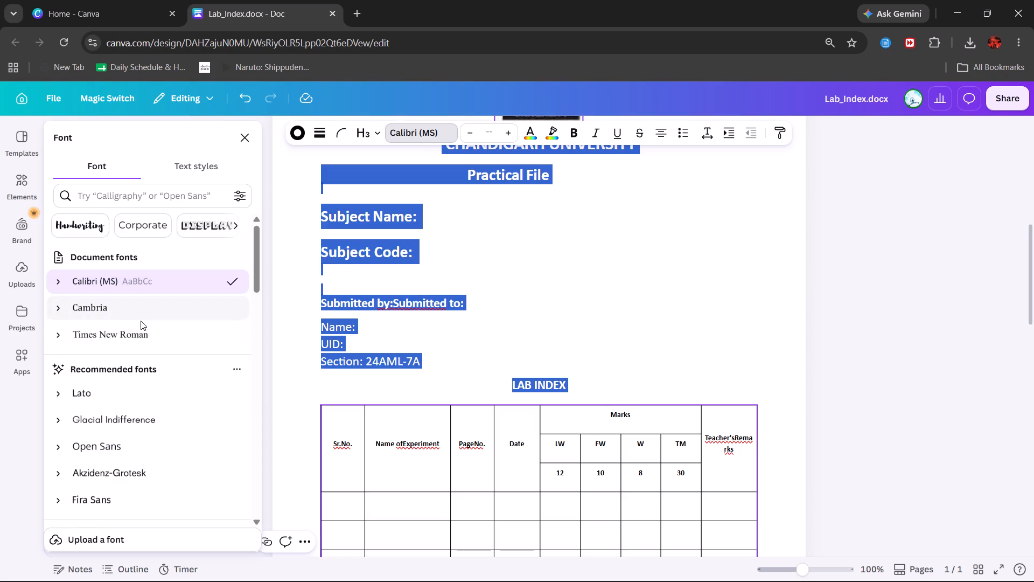
Review the font through the lab index tables and back up to the cover page.
click(522, 306)
scroll(537, 343, down, 8)
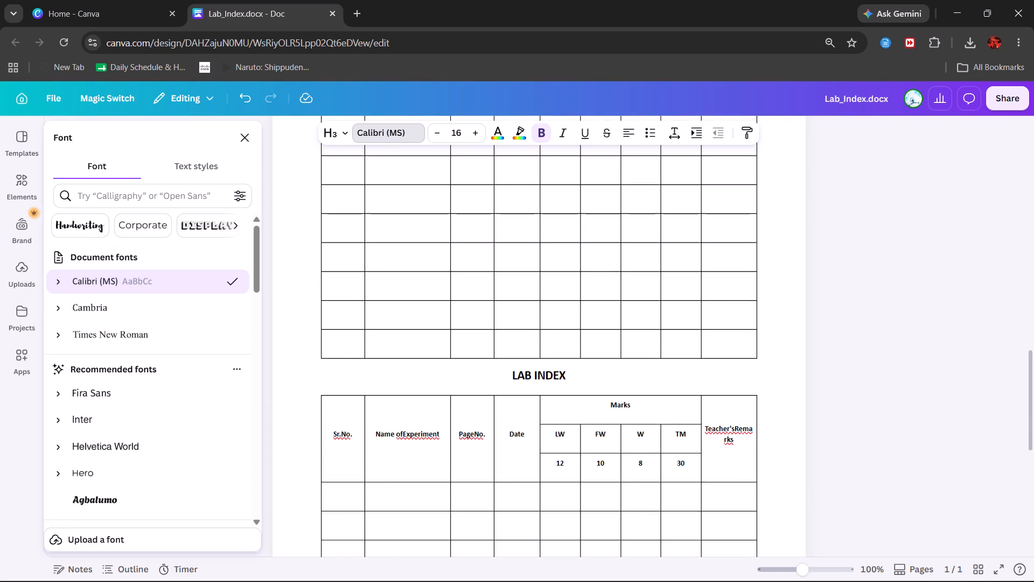
scroll(537, 343, down, 9)
scroll(537, 343, up, 14)
scroll(584, 353, up, 1)
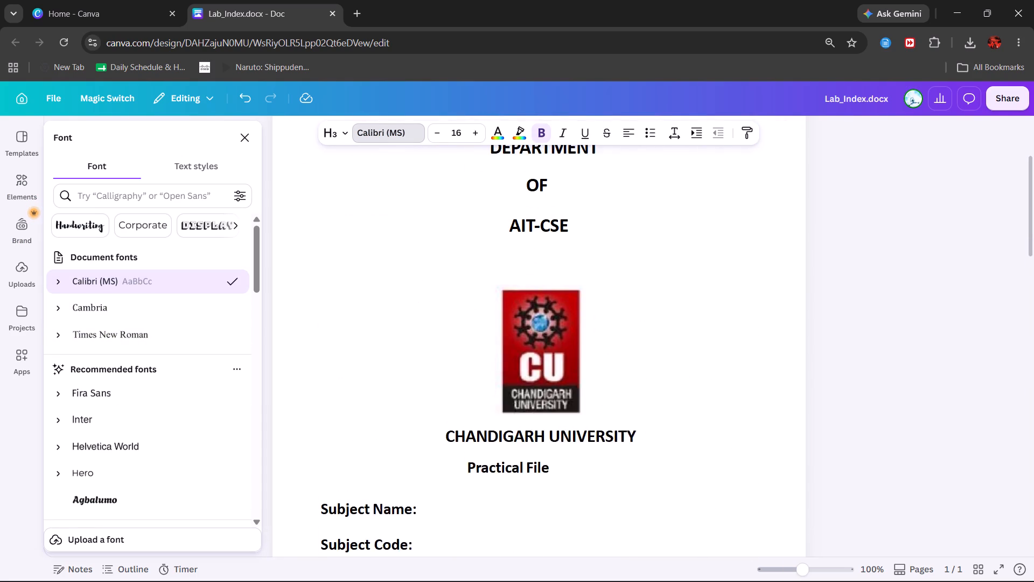
click(639, 315)
scroll(429, 286, up, 4)
scroll(511, 318, up, 3)
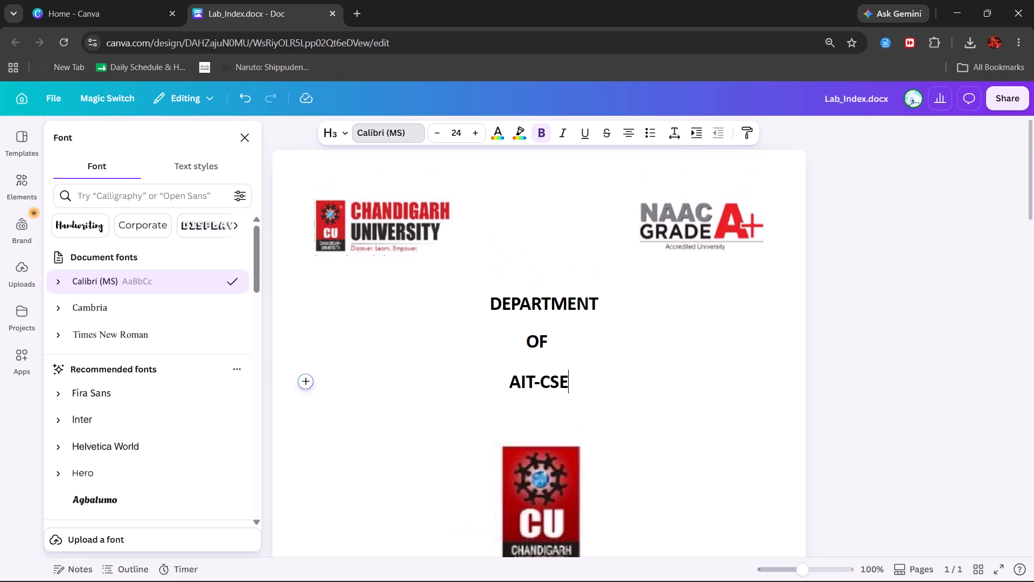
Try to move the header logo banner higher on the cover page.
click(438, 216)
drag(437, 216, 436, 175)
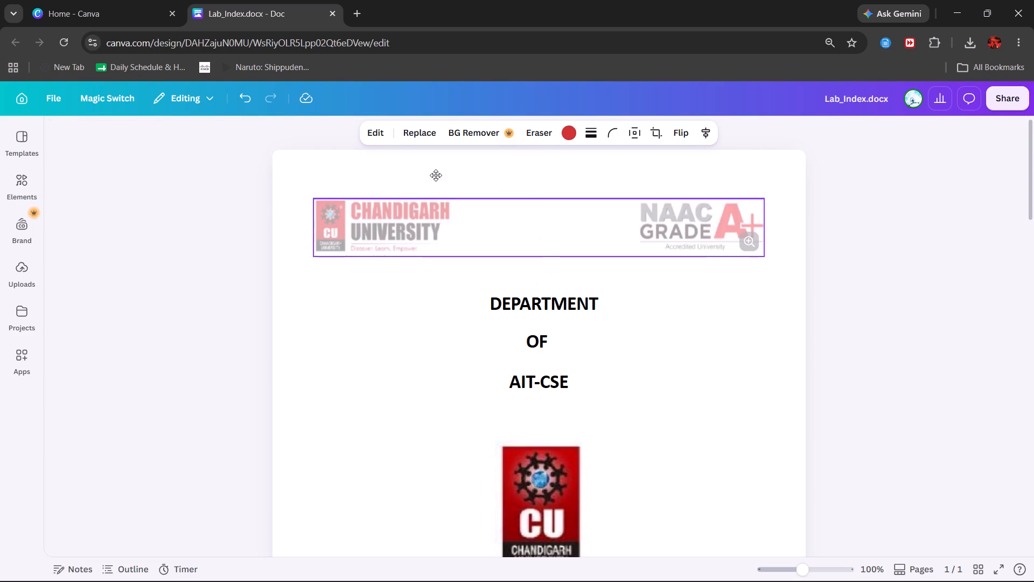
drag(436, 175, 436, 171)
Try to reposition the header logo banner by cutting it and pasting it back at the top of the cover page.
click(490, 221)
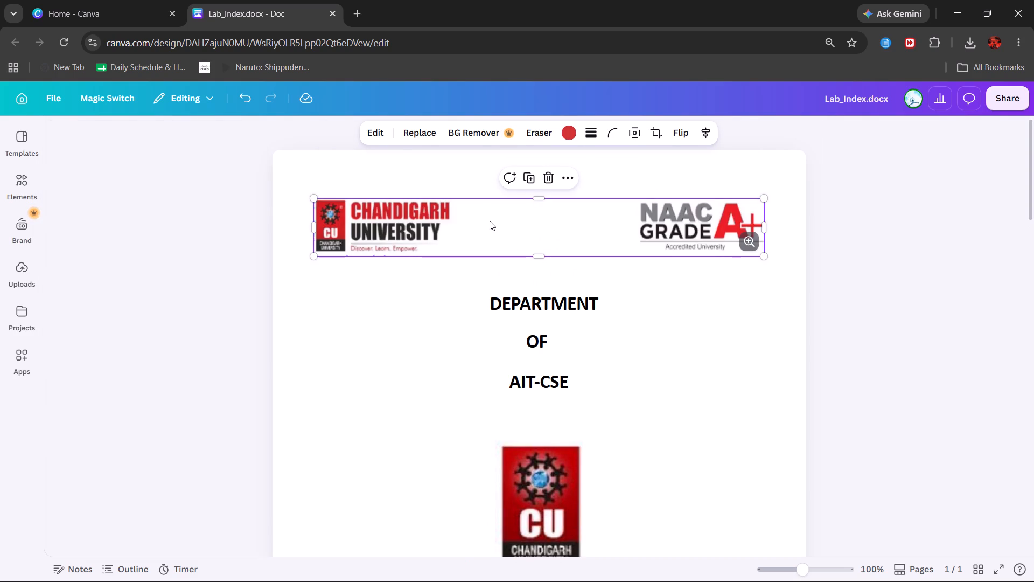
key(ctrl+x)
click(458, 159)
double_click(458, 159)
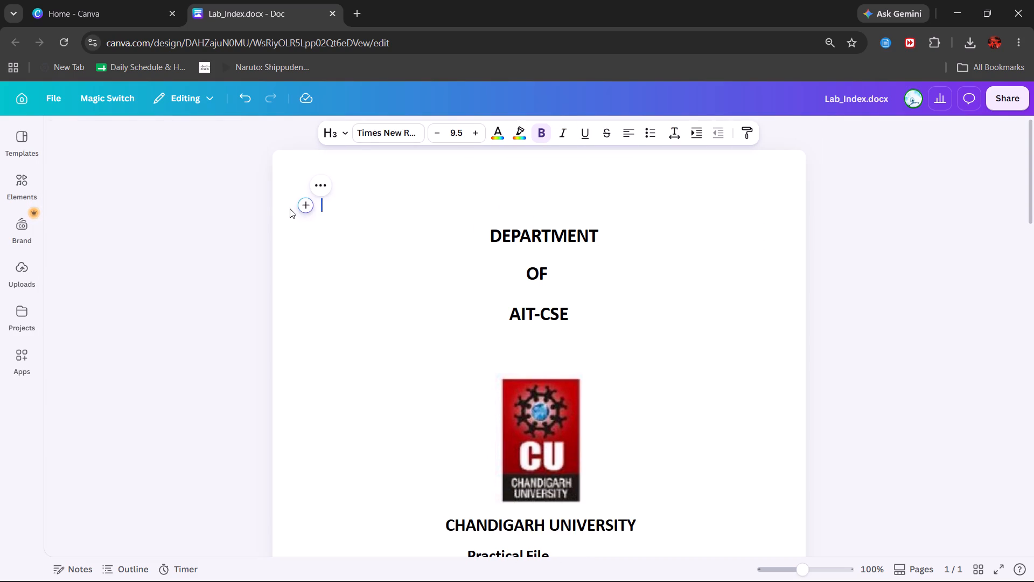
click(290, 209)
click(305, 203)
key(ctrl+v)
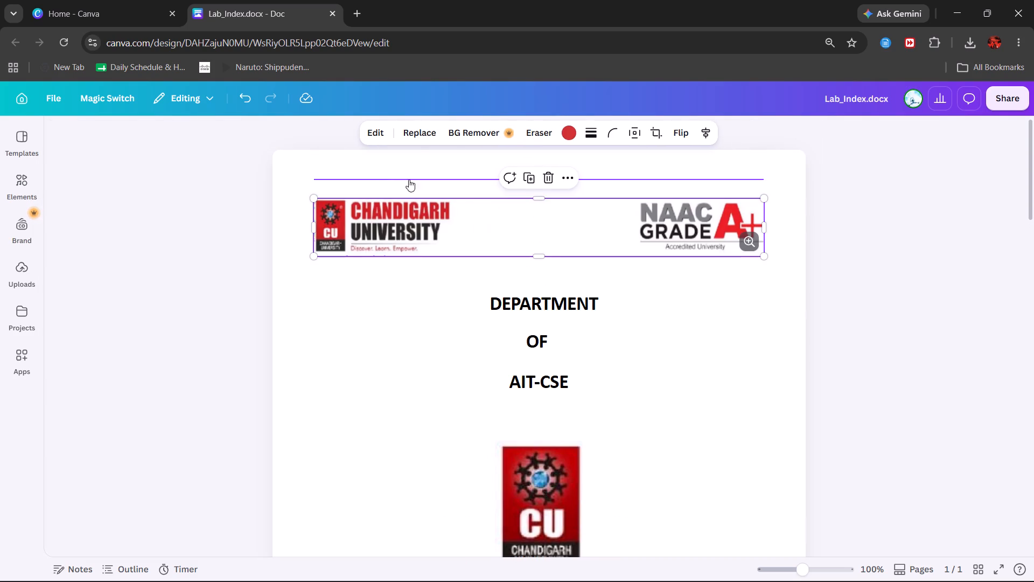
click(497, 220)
Delete the blank space between the AIT-CSE line and the CU logo on the cover page.
click(645, 356)
click(542, 422)
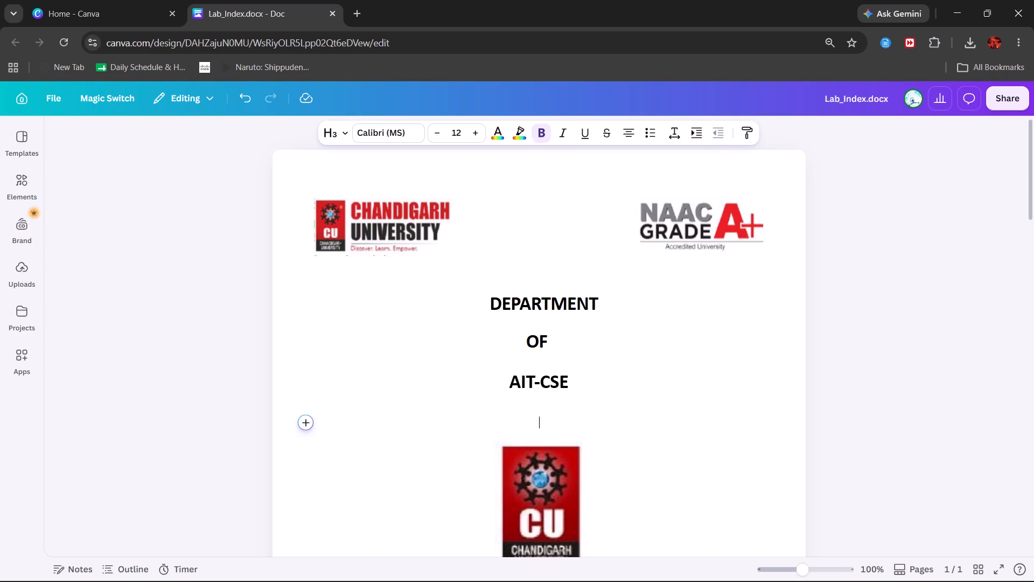
key(BackSpace)
key(BackSpace)
key(BackSpace)
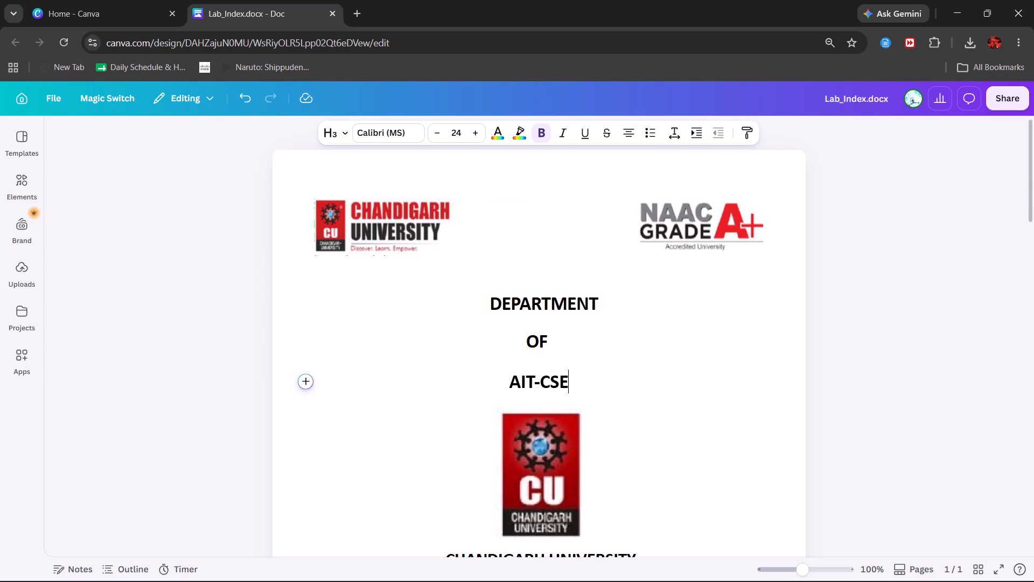
click(682, 368)
Insert spaces between "Submitted by:" and "Submitted to:" so "Submitted to:" sits toward the far side of the same line.
scroll(682, 368, down, 3)
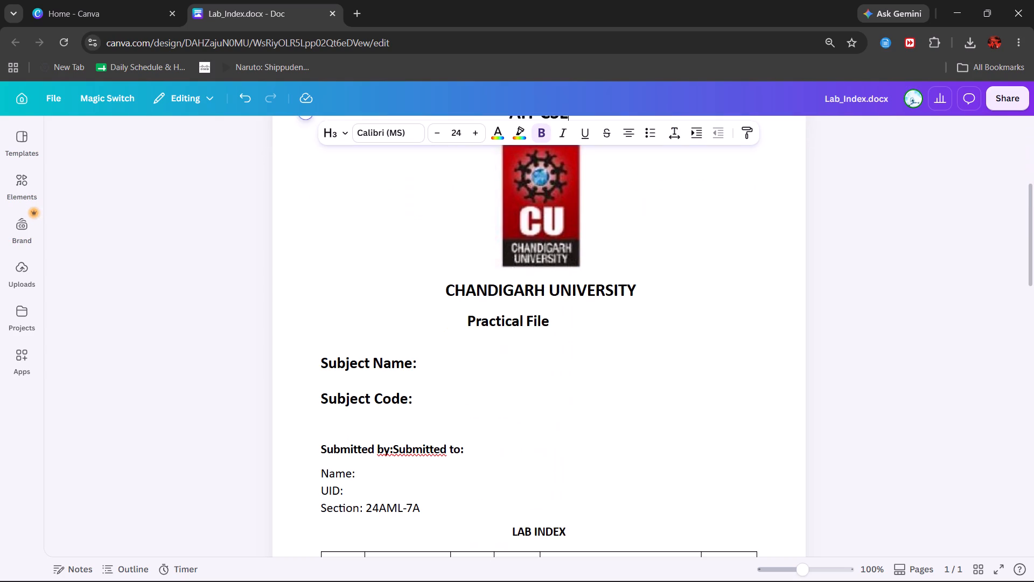
scroll(469, 382, down, 2)
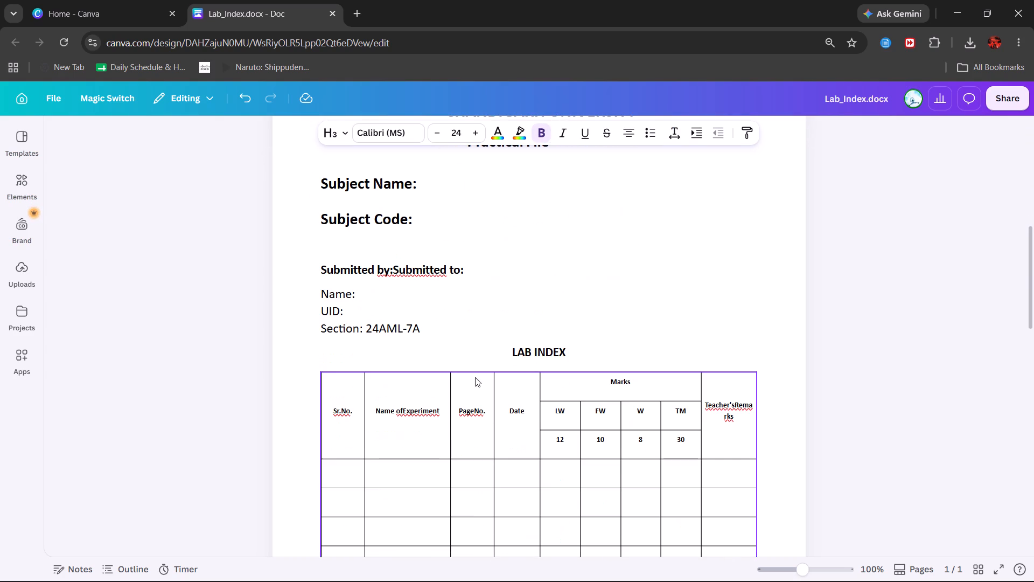
click(394, 269)
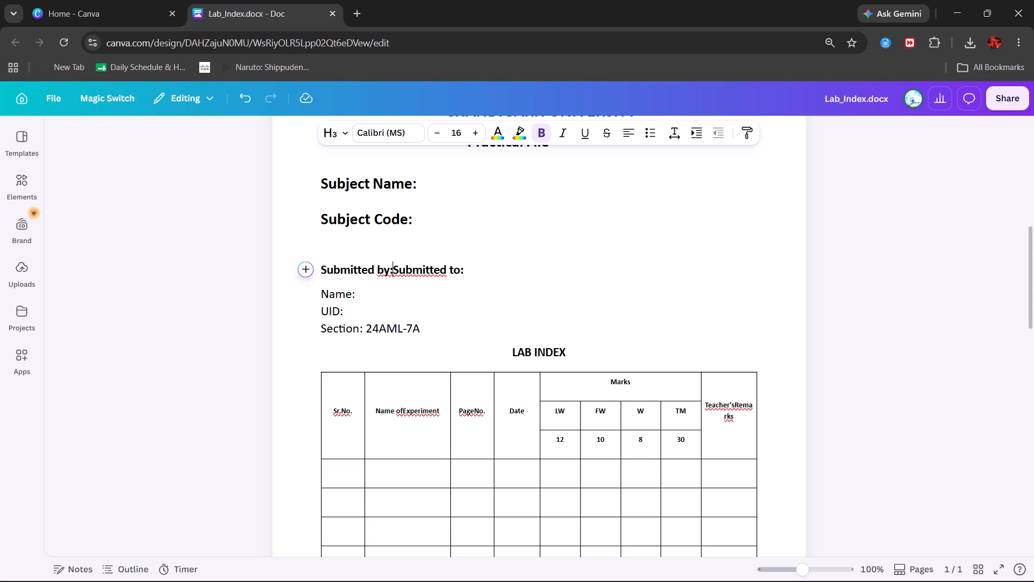
key(space)
key(space)
key(space)
key(space)
key(space)
key(space)
key(space)
key(space)
key(space)
key(space)
key(space)
key(space)
key(space)
key(space)
key(space)
key(space)
key(space)
key(space)
key(space)
key(space)
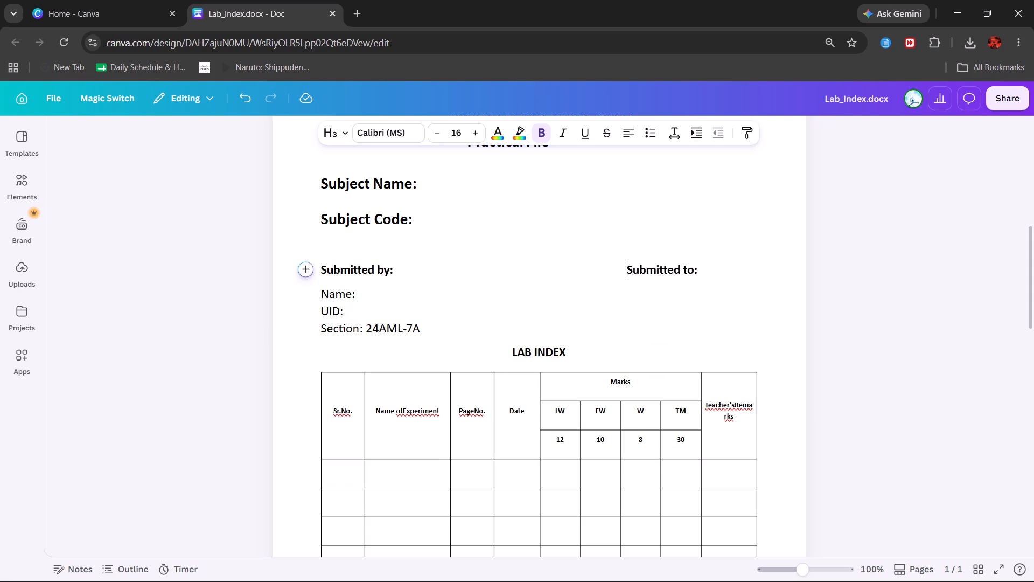
click(633, 323)
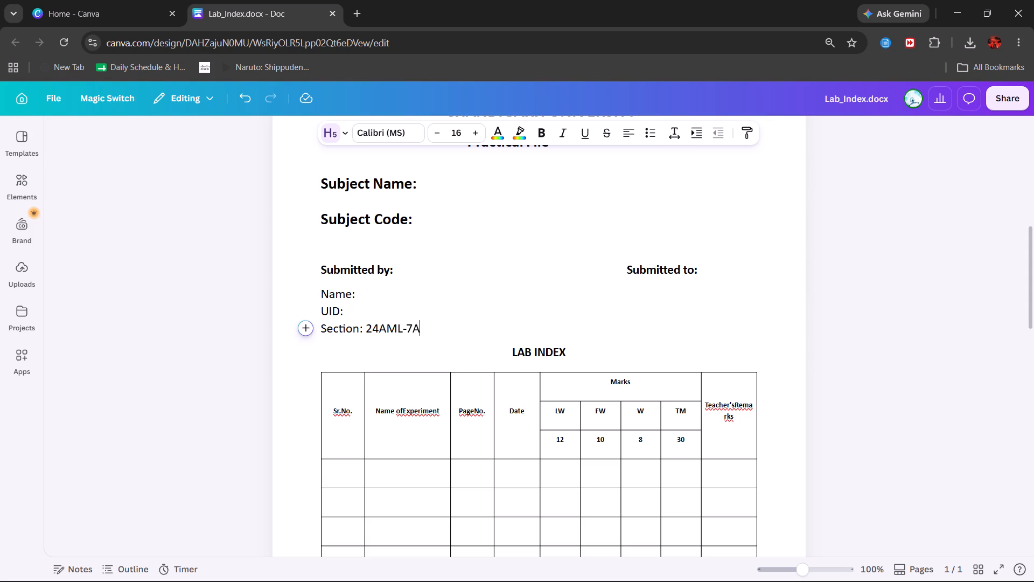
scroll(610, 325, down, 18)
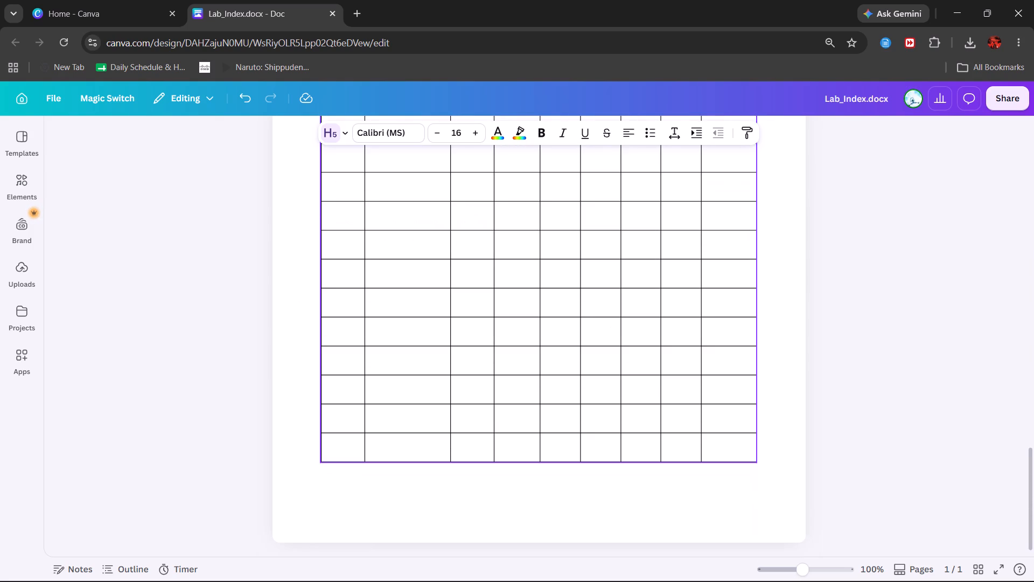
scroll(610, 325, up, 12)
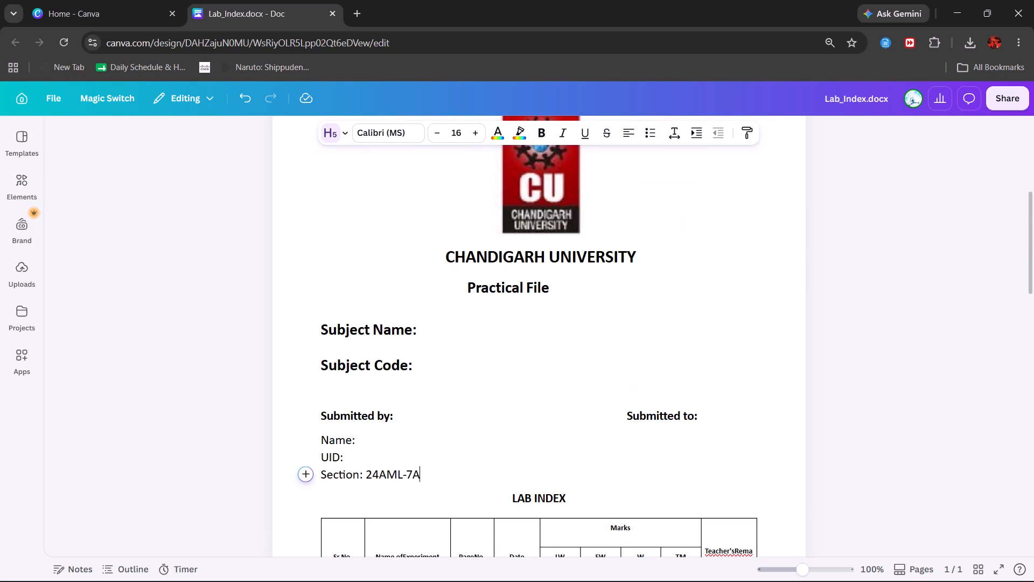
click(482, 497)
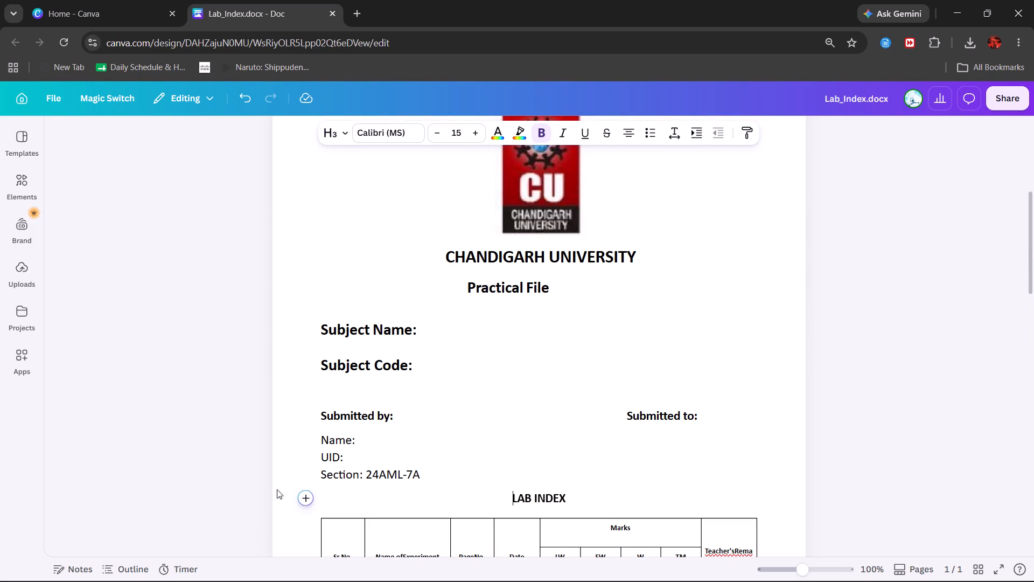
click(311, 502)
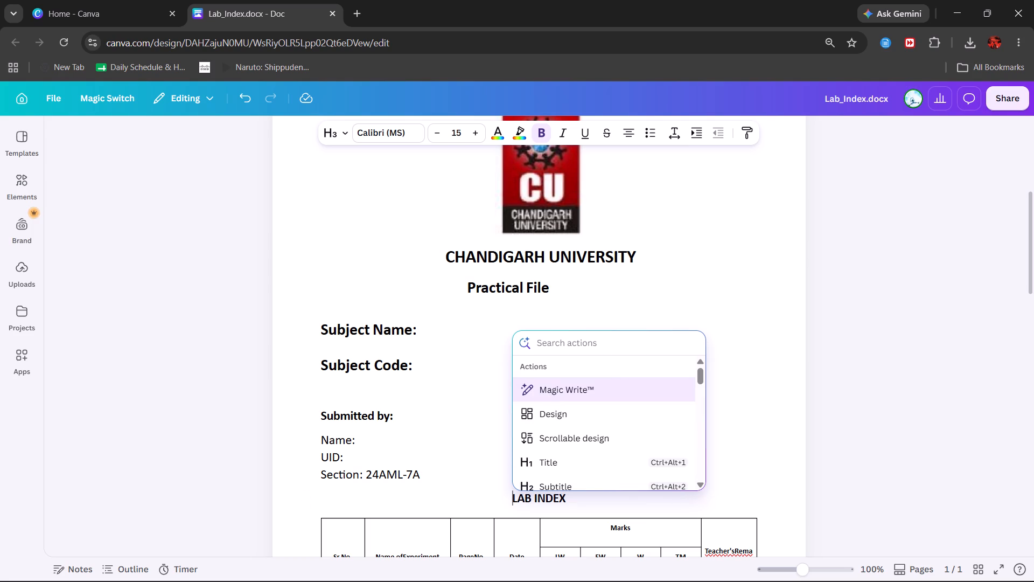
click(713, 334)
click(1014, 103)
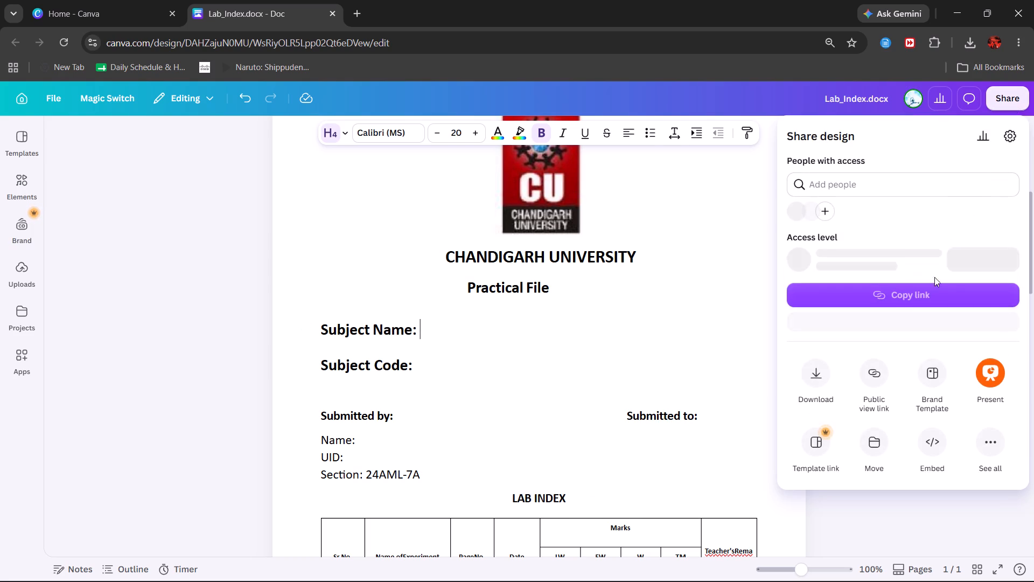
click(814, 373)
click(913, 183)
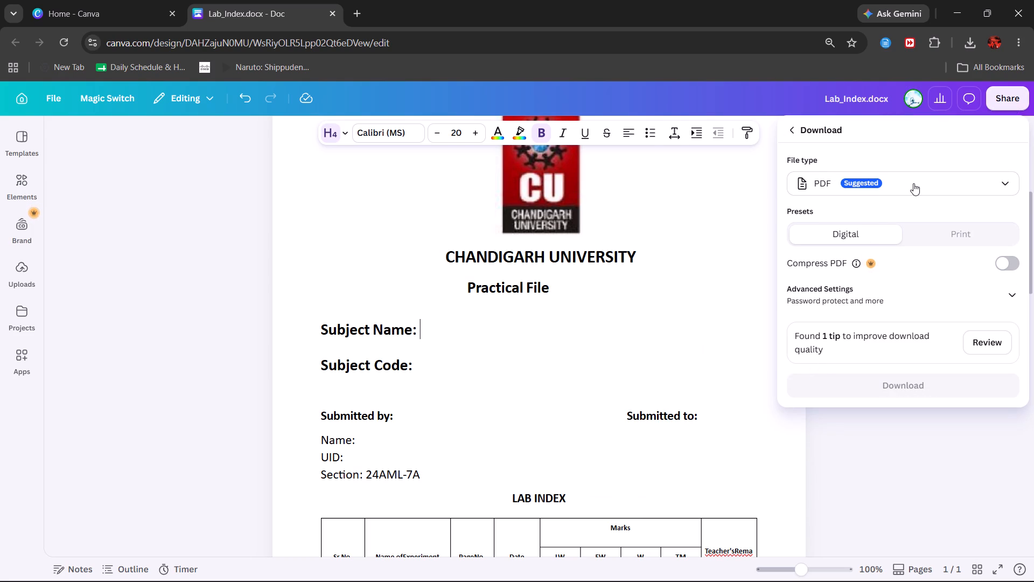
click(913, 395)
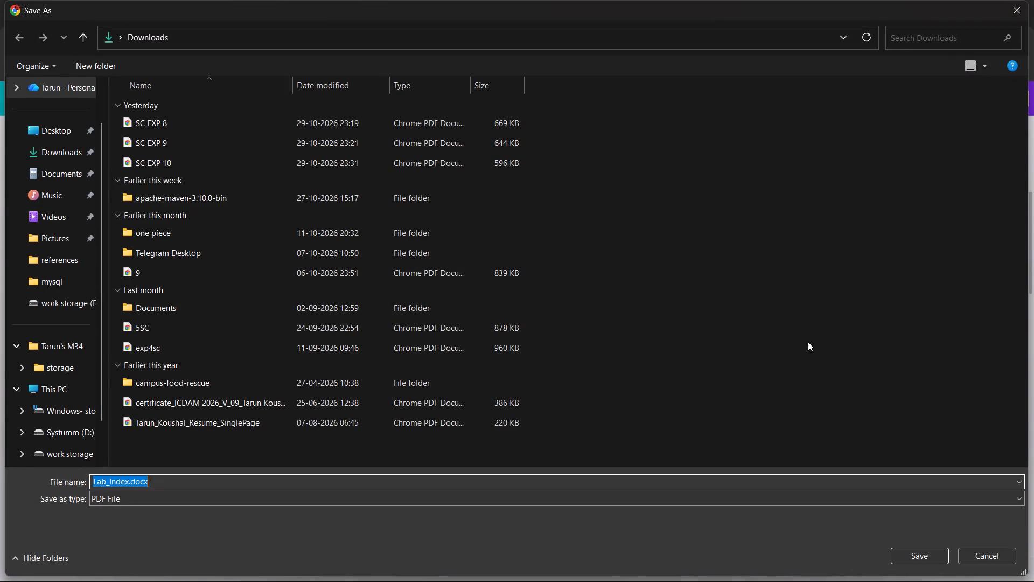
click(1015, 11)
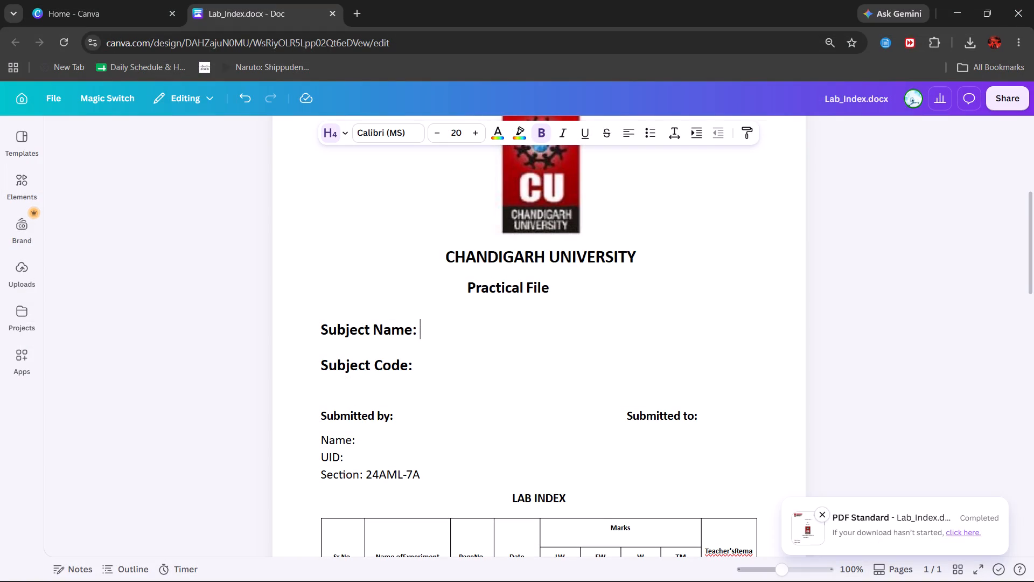
Move the CU logo below the CHANDIGARH UNIVERSITY and Practical File lines, just above Subject Name.
scroll(602, 261, up, 3)
drag(541, 412, 543, 516)
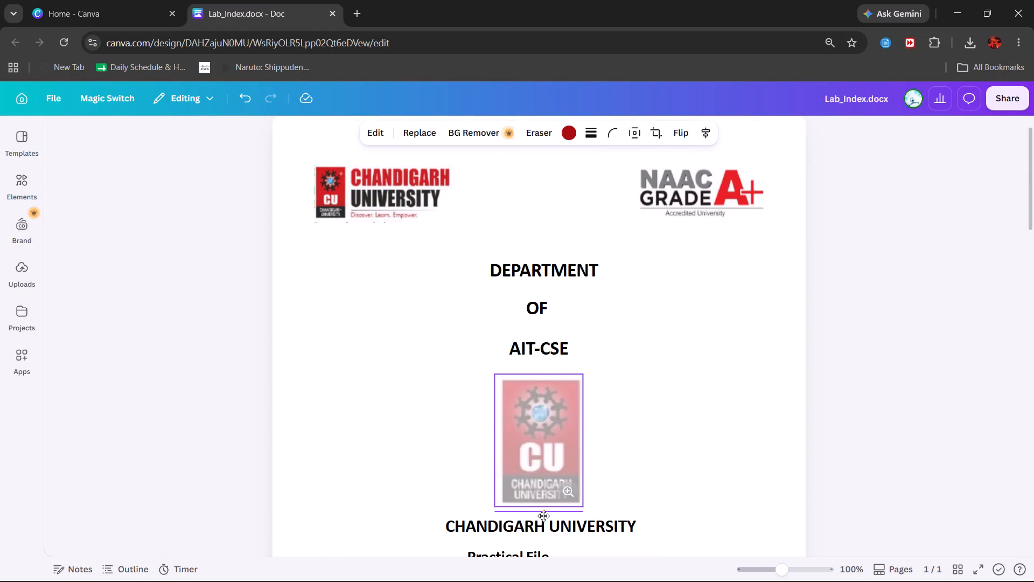
drag(543, 516, 544, 529)
click(639, 406)
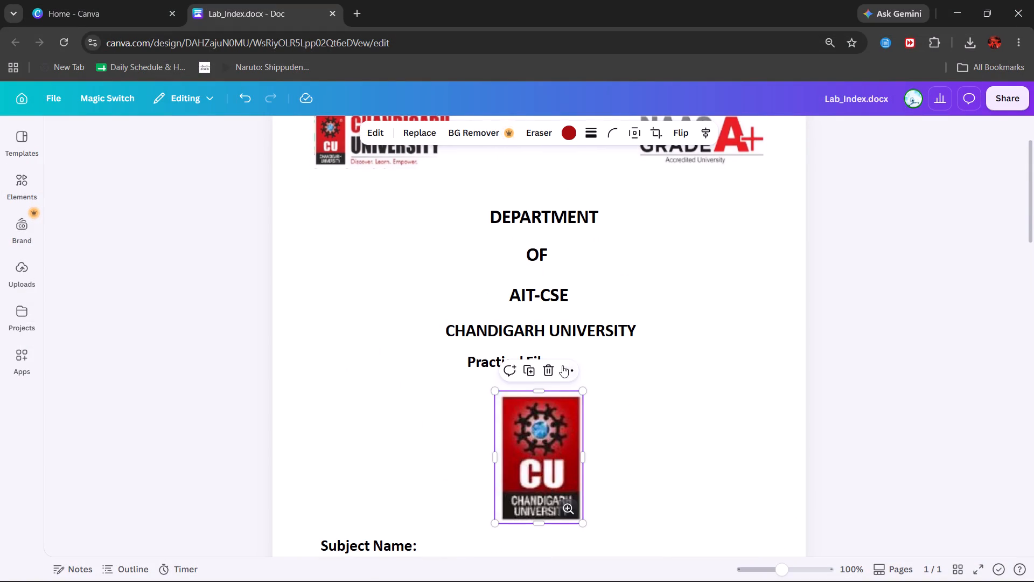
click(603, 336)
Cut the "Practical File" text from above the CU logo and delete the leftover spaces and empty line.
click(564, 361)
drag(563, 361, 465, 363)
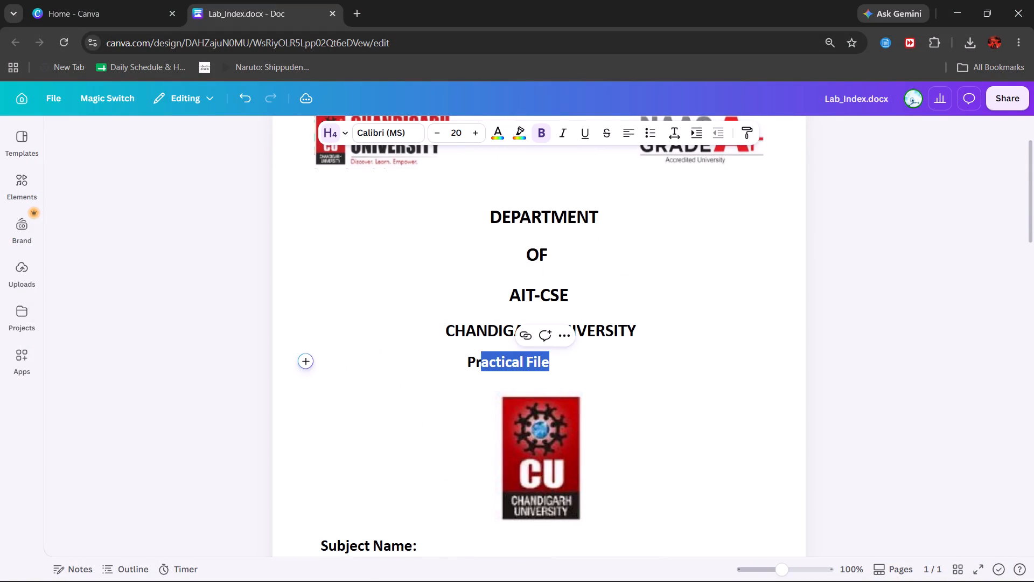
drag(465, 363, 470, 363)
key(ctrl+x)
click(610, 504)
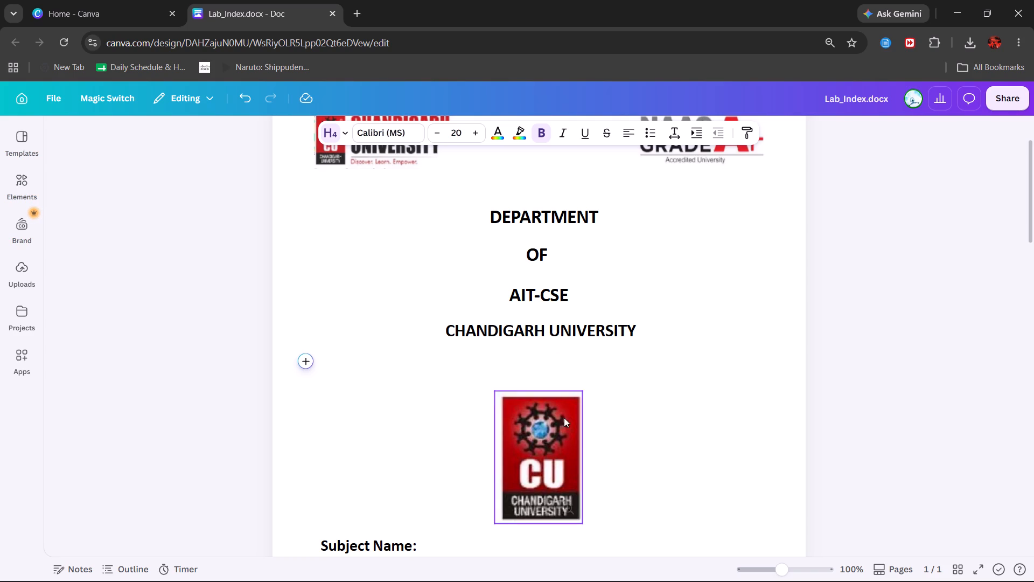
click(521, 356)
key(BackSpace)
key(BackSpace)
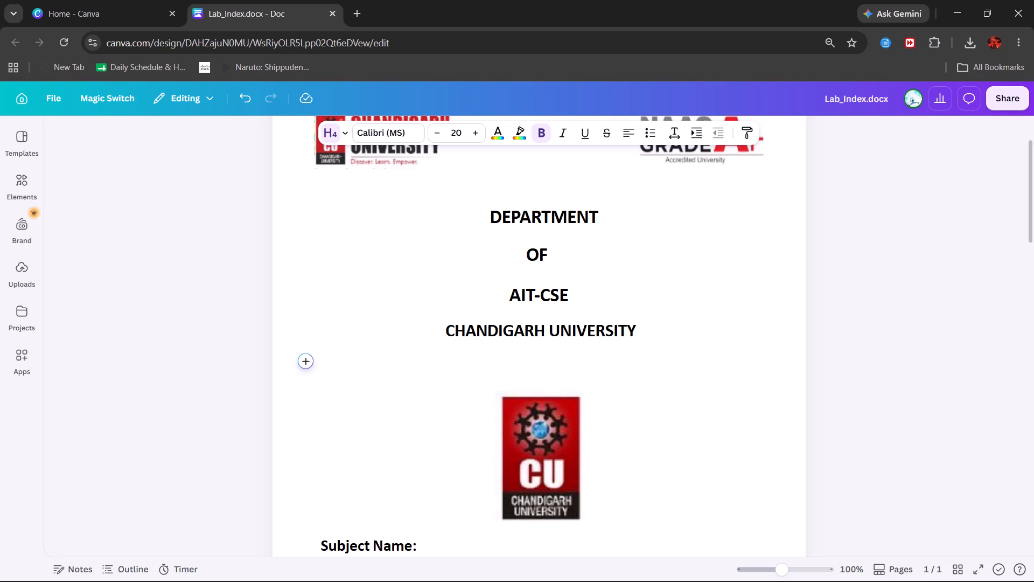
key(BackSpace)
key(BackSpace)
key(BackSpace)
key(BackSpace)
key(BackSpace)
key(BackSpace)
key(BackSpace)
key(BackSpace)
key(BackSpace)
key(BackSpace)
key(BackSpace)
key(BackSpace)
key(BackSpace)
key(BackSpace)
key(BackSpace)
key(BackSpace)
key(BackSpace)
key(BackSpace)
key(BackSpace)
key(BackSpace)
key(BackSpace)
key(BackSpace)
key(BackSpace)
key(BackSpace)
key(BackSpace)
key(BackSpace)
key(BackSpace)
key(BackSpace)
key(BackSpace)
key(BackSpace)
key(BackSpace)
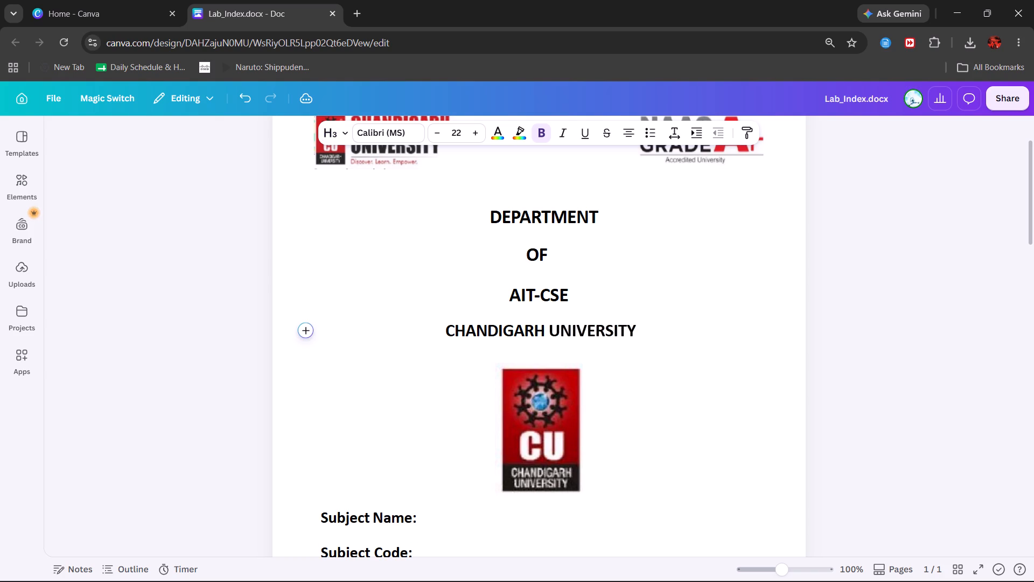
Paste "Practical File" below the CU logo on its own line above Subject Name.
click(315, 504)
key(Up)
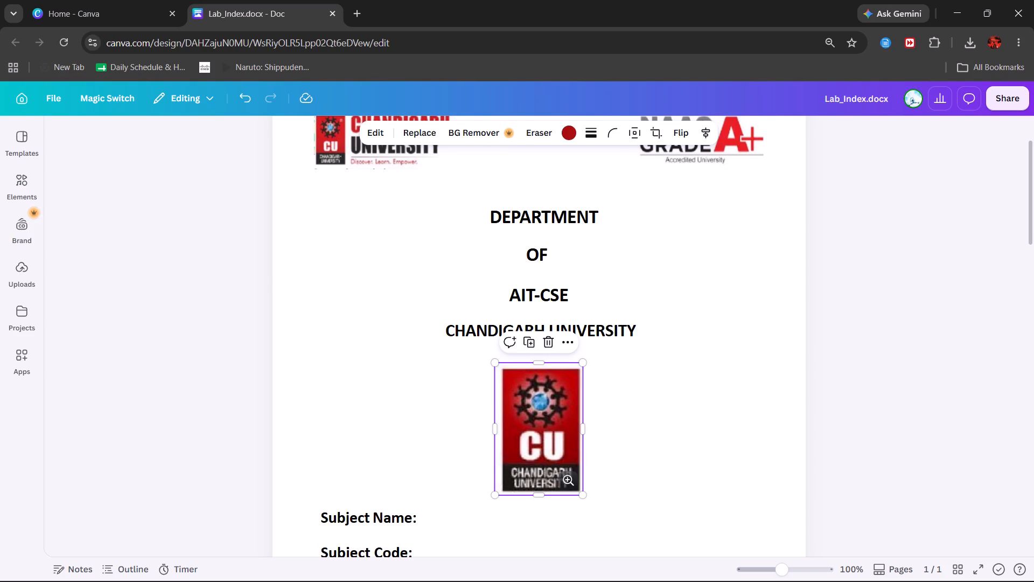
click(317, 511)
key(ctrl+v)
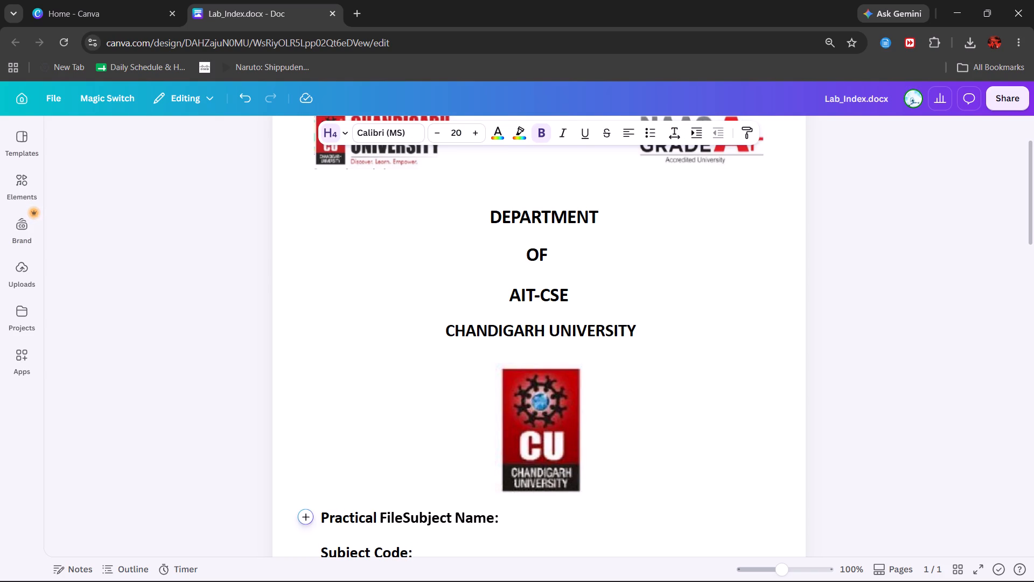
key(Return)
Center-align the "Practical File" line beneath the CU logo.
drag(424, 495, 327, 487)
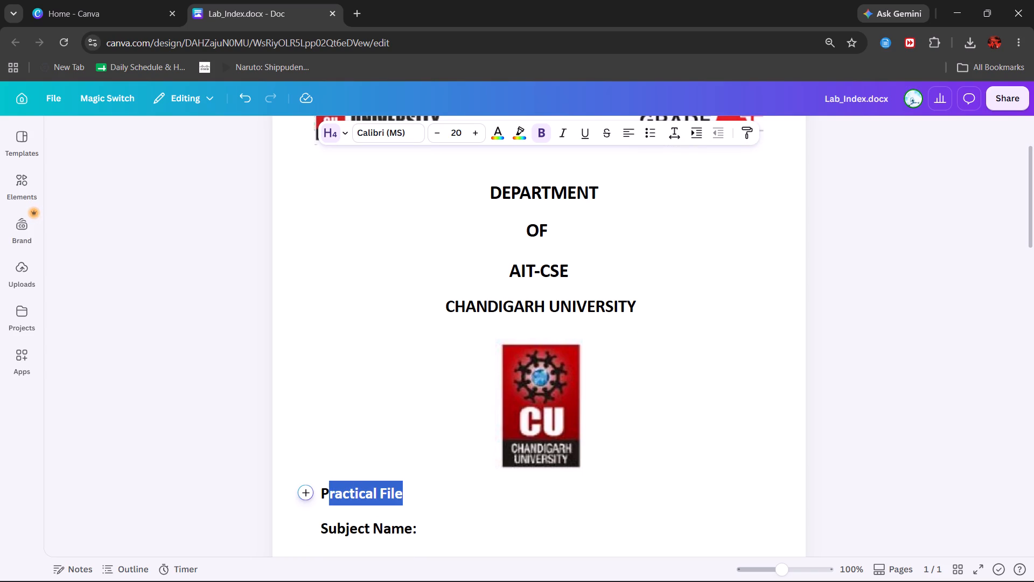
drag(327, 487, 316, 487)
click(623, 141)
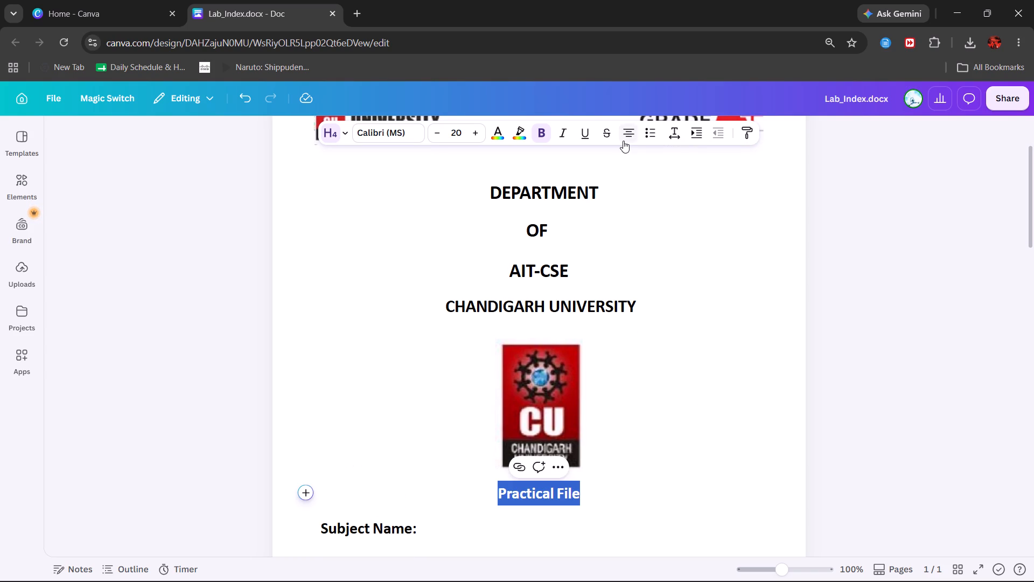
drag(640, 426, 642, 437)
click(633, 470)
Compare the font sizes of the Practical File, Subject Name, CHANDIGARH UNIVERSITY and AIT-CSE lines on the cover.
scroll(623, 510, down, 2)
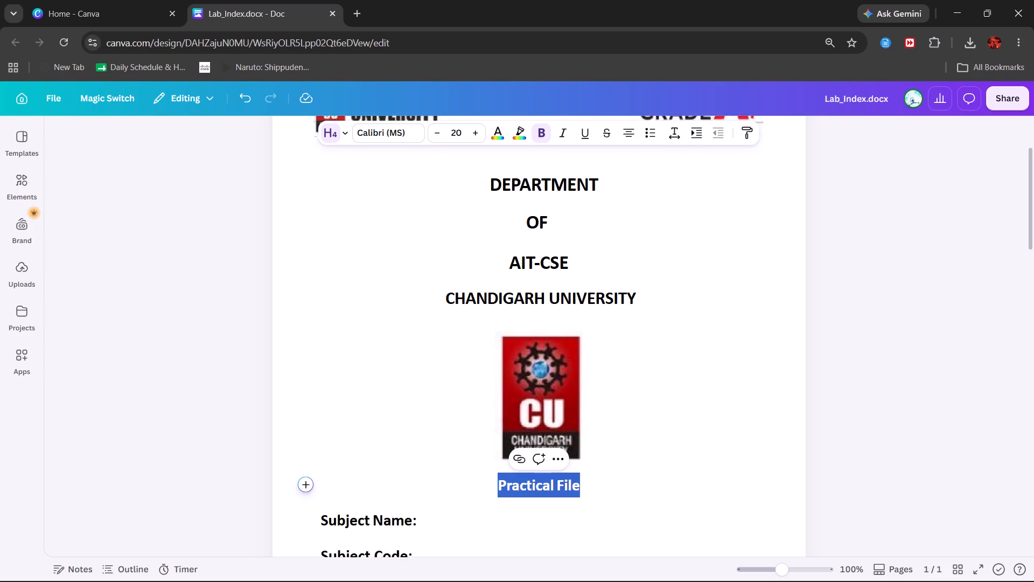
scroll(623, 510, down, 1)
click(403, 265)
click(662, 245)
scroll(662, 245, up, 3)
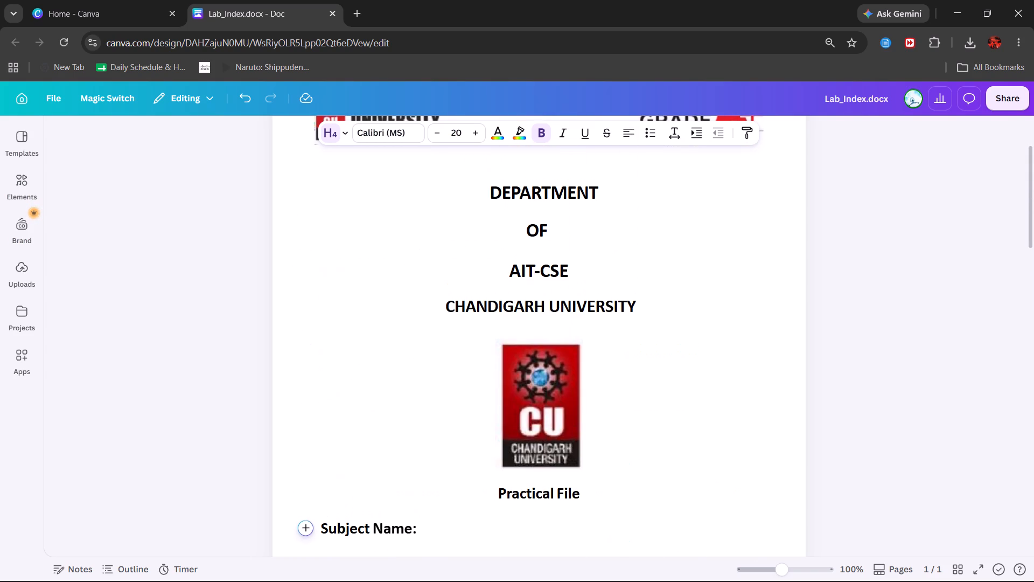
drag(586, 491, 502, 498)
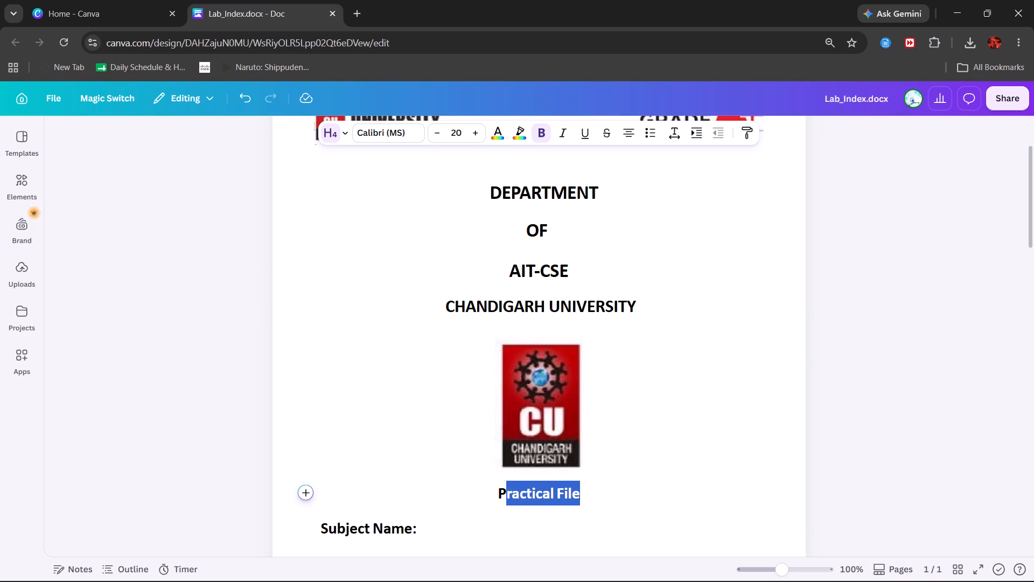
drag(502, 498, 497, 498)
drag(424, 525, 329, 533)
click(752, 441)
drag(634, 306, 489, 316)
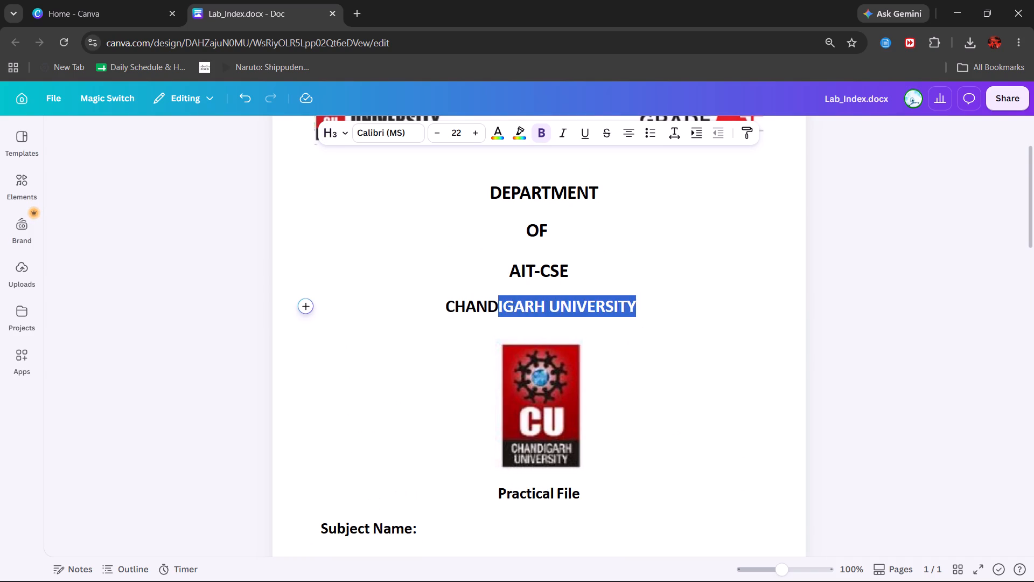
drag(489, 316, 422, 306)
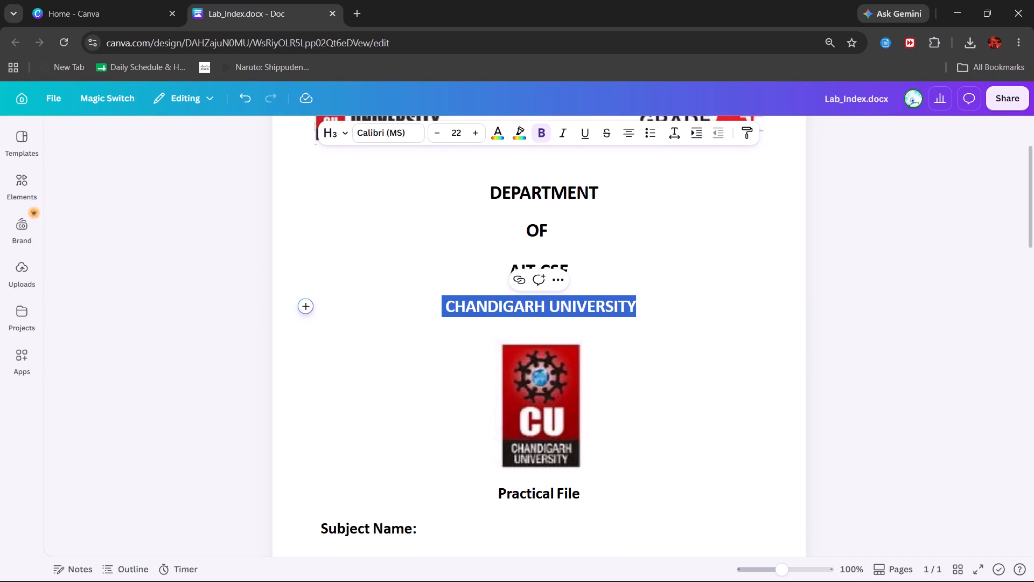
drag(574, 273, 502, 279)
Increase the font size of the CHANDIGARH UNIVERSITY line above the CU logo to 24.
drag(651, 312, 456, 315)
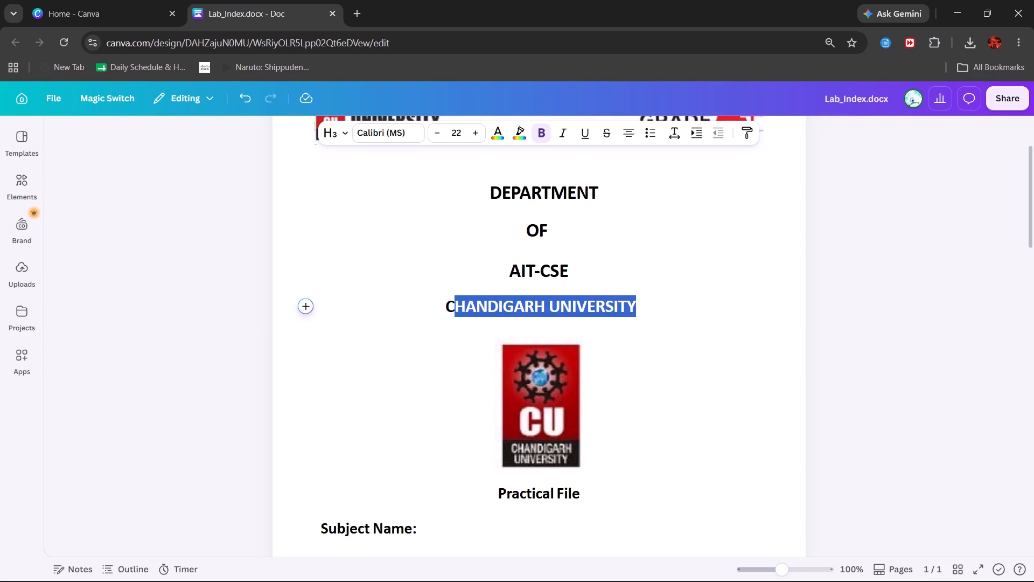
drag(456, 315, 435, 314)
click(472, 135)
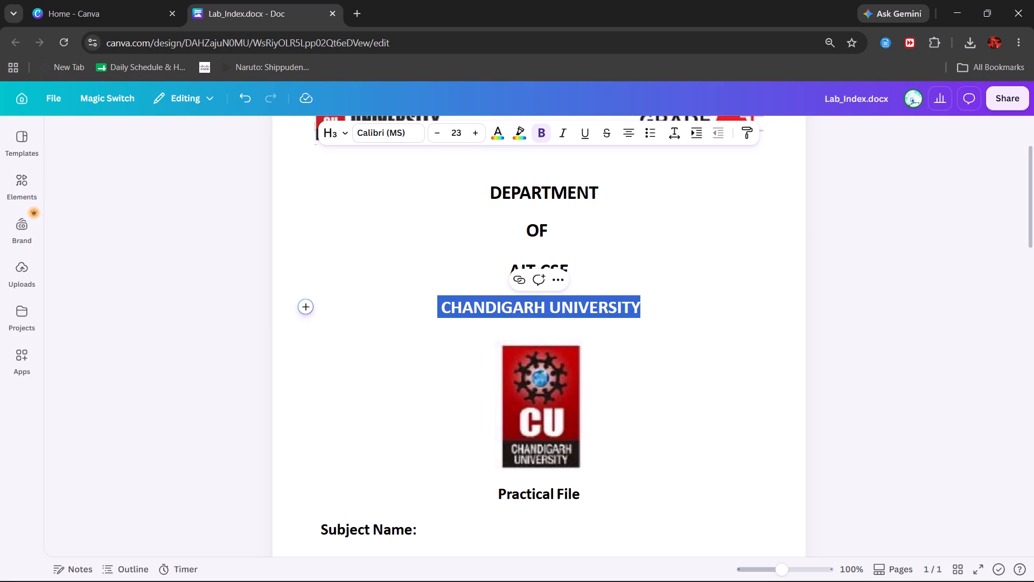
click(480, 137)
click(682, 254)
Review the cover layout from the header logos through the CU logo down to the LAB INDEX heading and table.
scroll(680, 257, down, 1)
scroll(680, 258, up, 3)
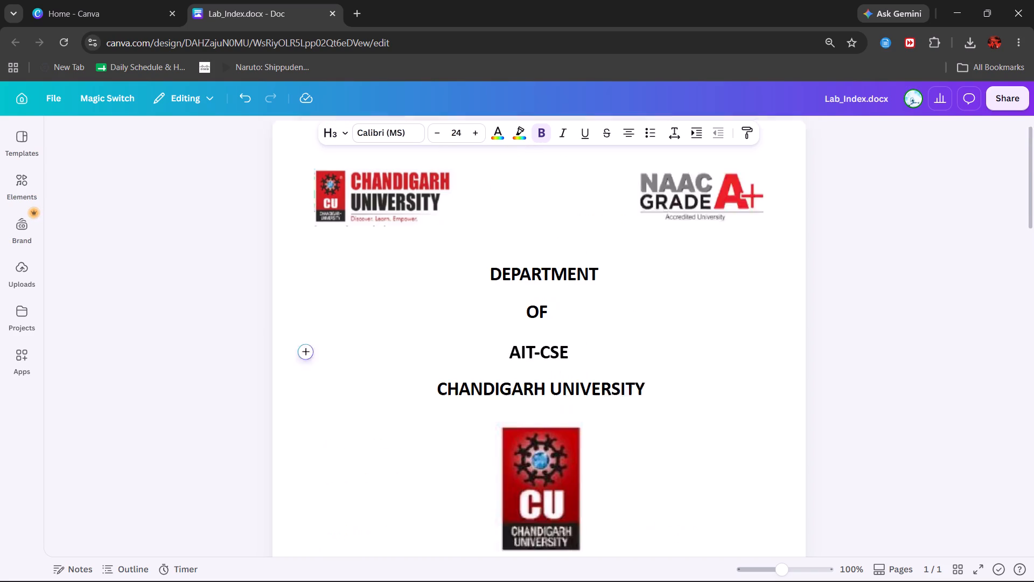
scroll(680, 258, up, 2)
scroll(655, 287, down, 3)
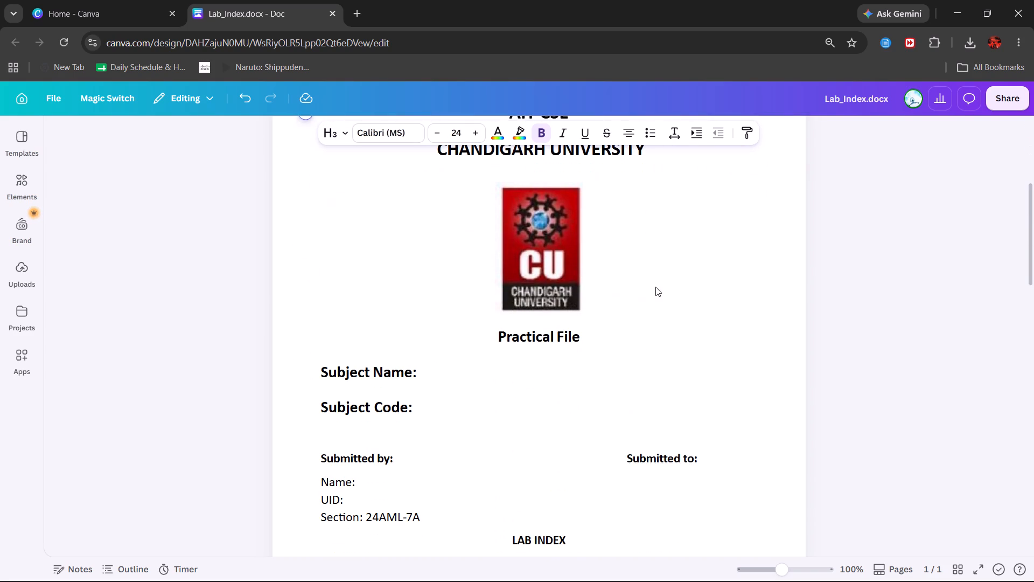
drag(512, 230, 512, 209)
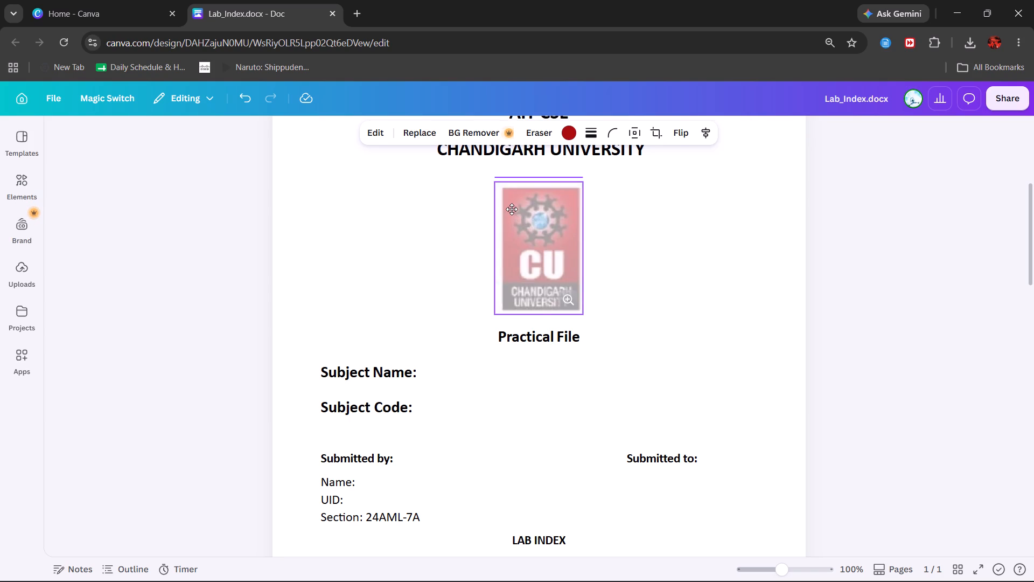
click(679, 190)
scroll(559, 345, down, 2)
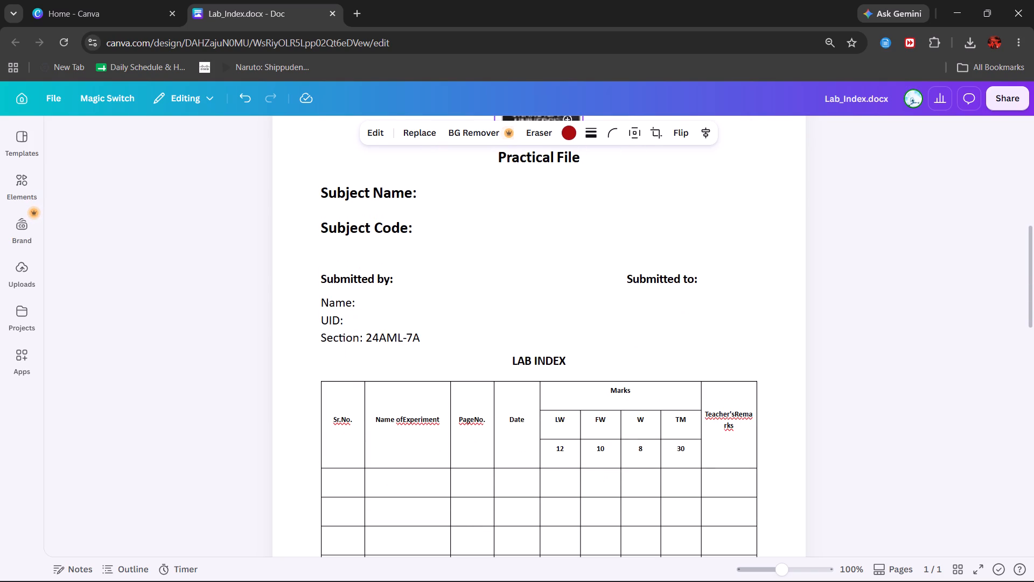
click(505, 350)
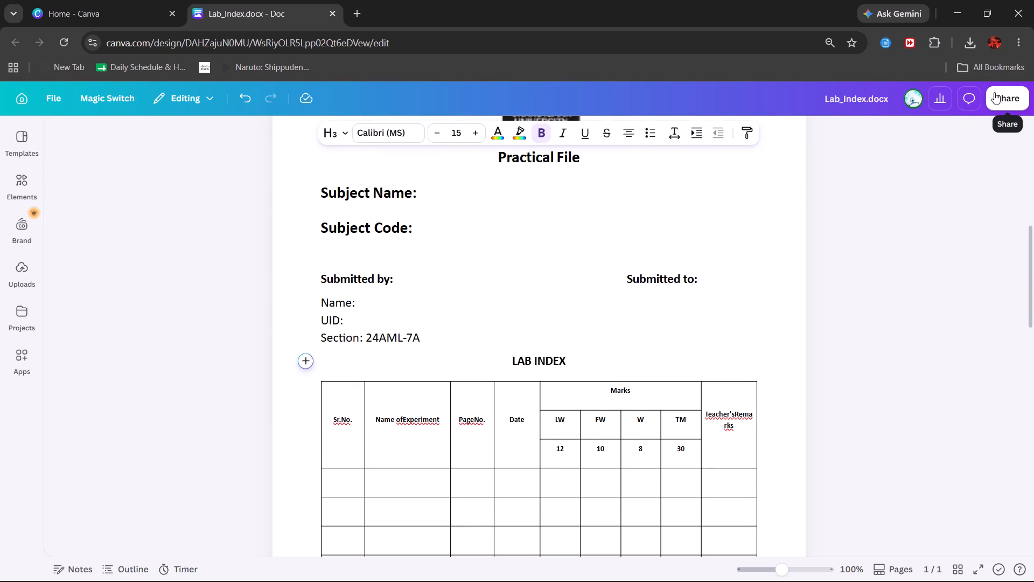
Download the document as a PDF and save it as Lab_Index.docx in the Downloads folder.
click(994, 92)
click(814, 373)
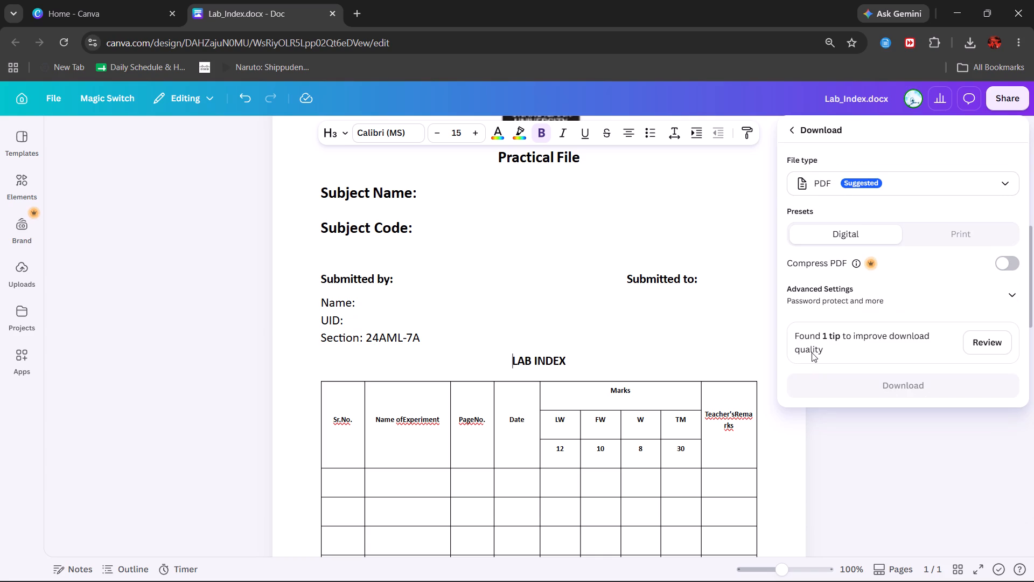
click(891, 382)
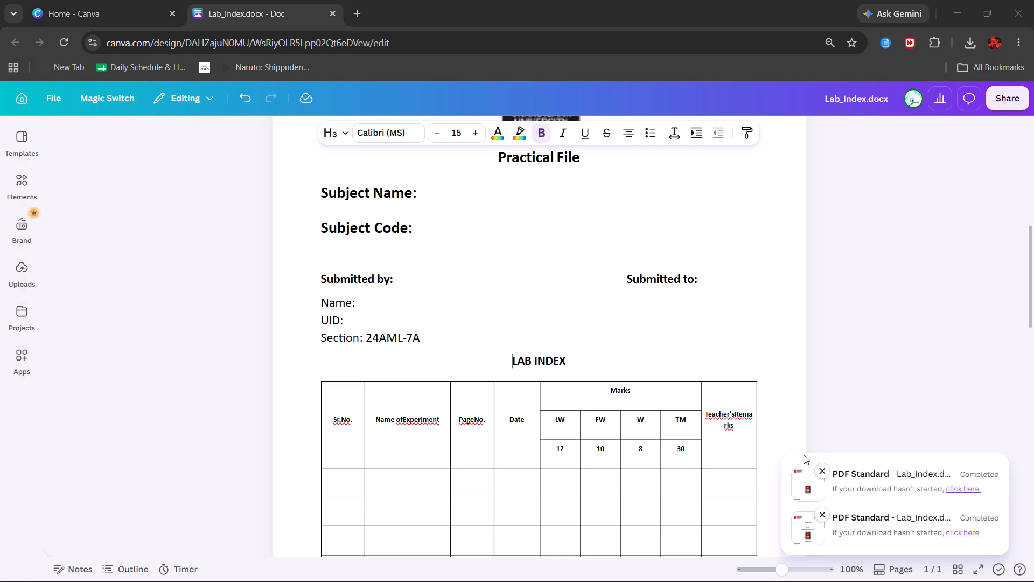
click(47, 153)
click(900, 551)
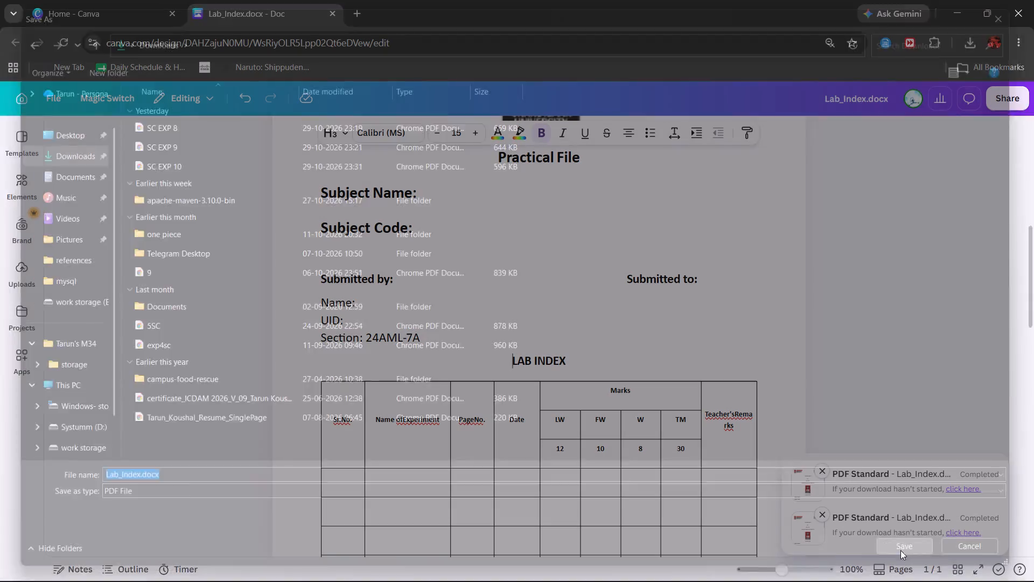
Open the downloaded Lab_Index PDF and examine how the cover, LAB INDEX heading and tables split across the pages.
click(847, 72)
scroll(709, 422, down, 5)
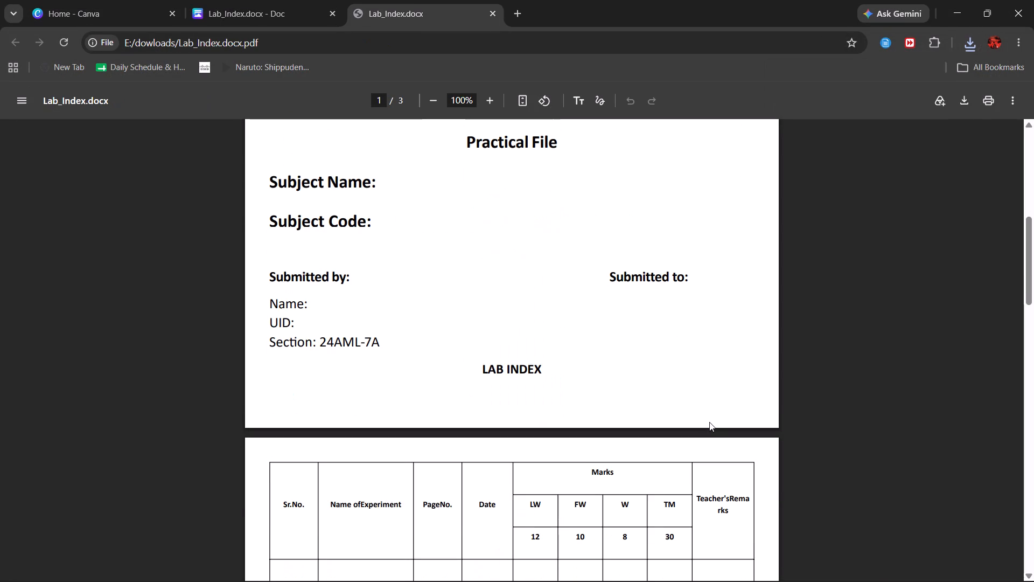
scroll(709, 422, down, 6)
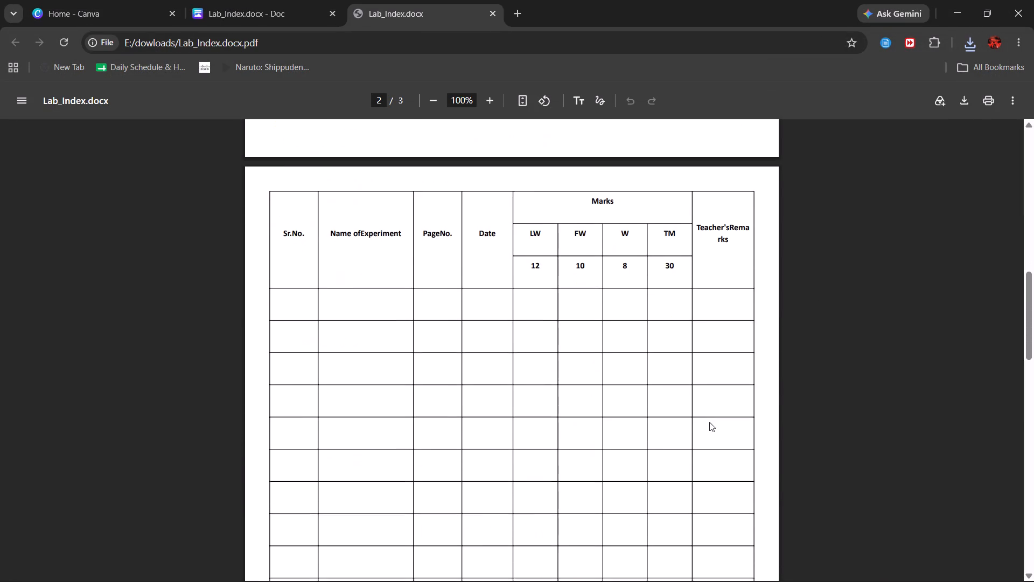
scroll(709, 422, down, 13)
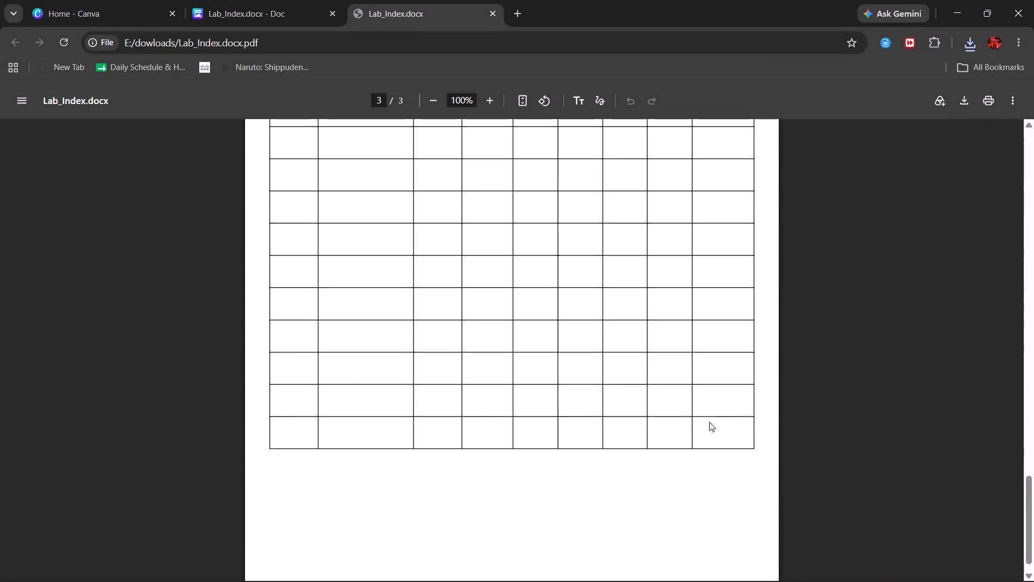
scroll(709, 422, up, 20)
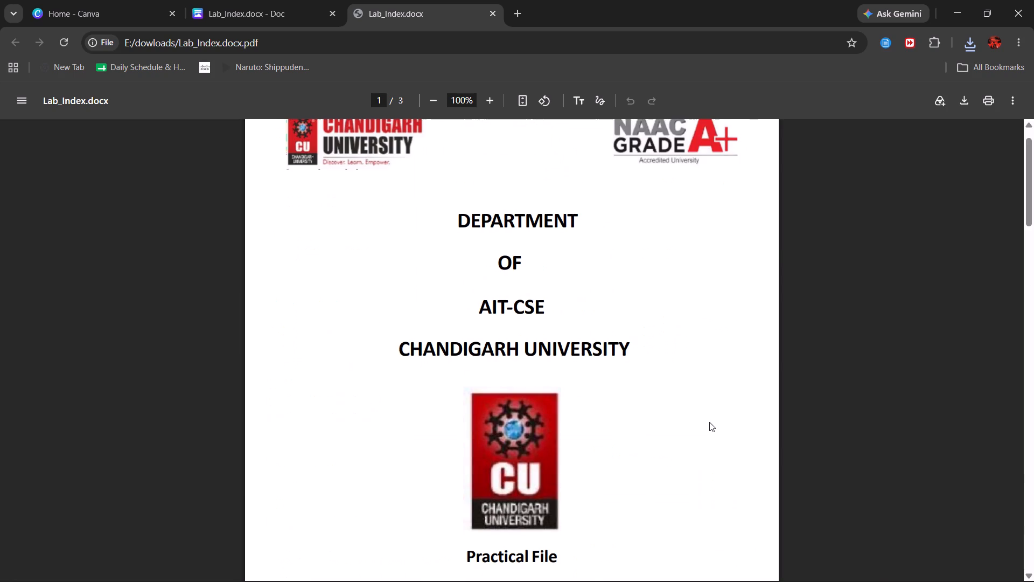
scroll(650, 329, up, 3)
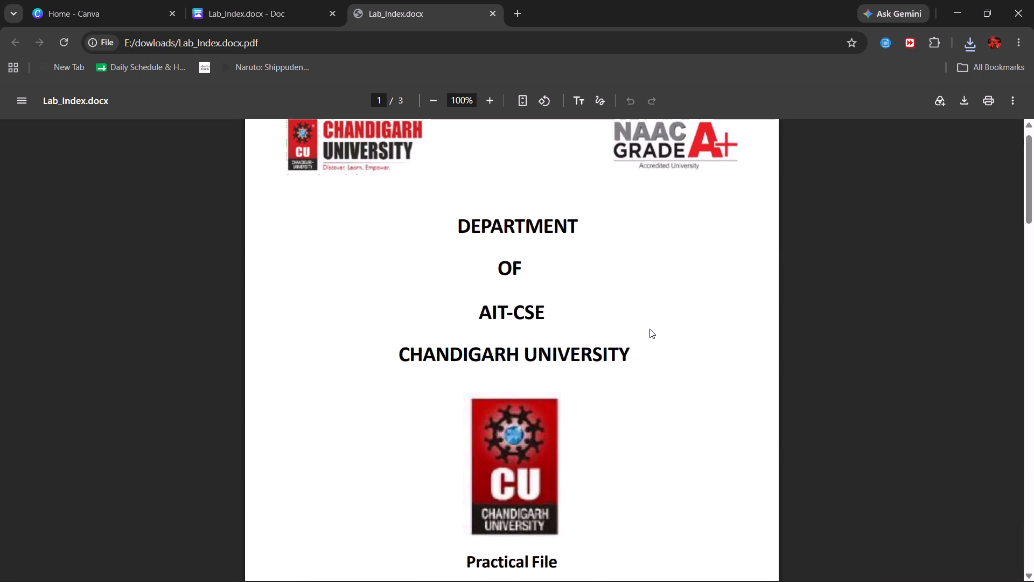
scroll(649, 329, down, 5)
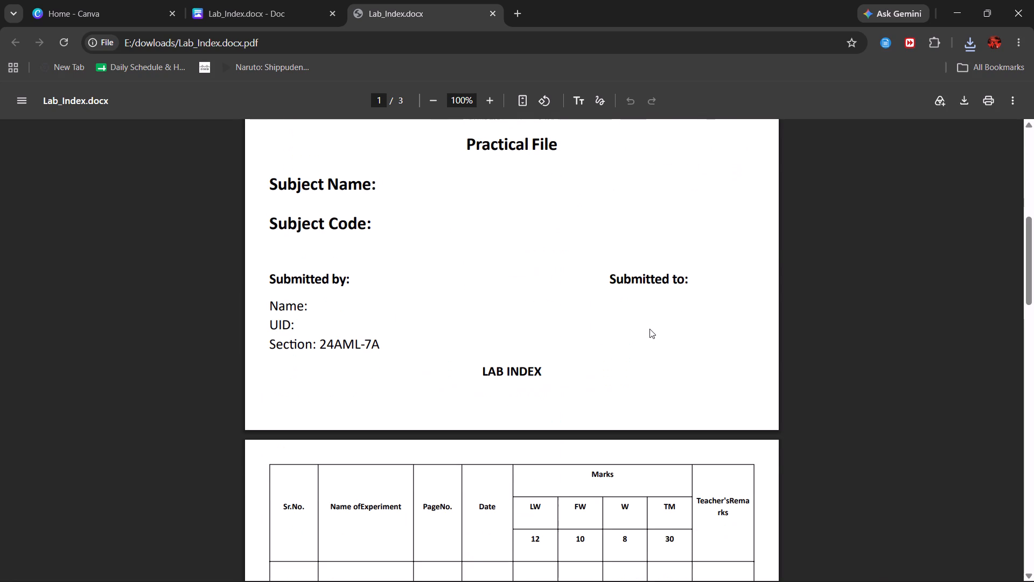
scroll(649, 329, up, 2)
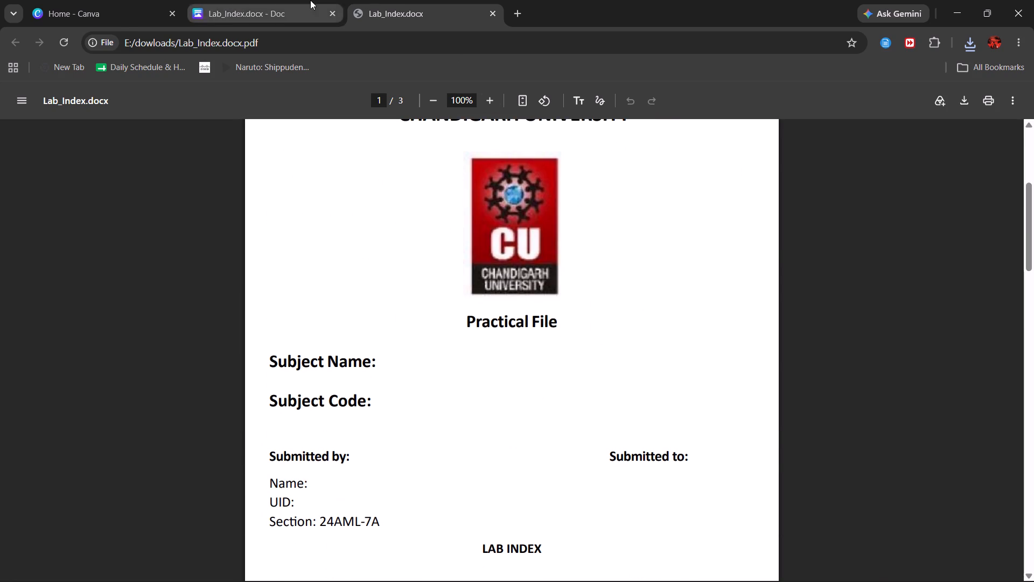
Return to the Canva document and insert an empty line directly above the first LAB INDEX heading.
click(310, 0)
key(Return)
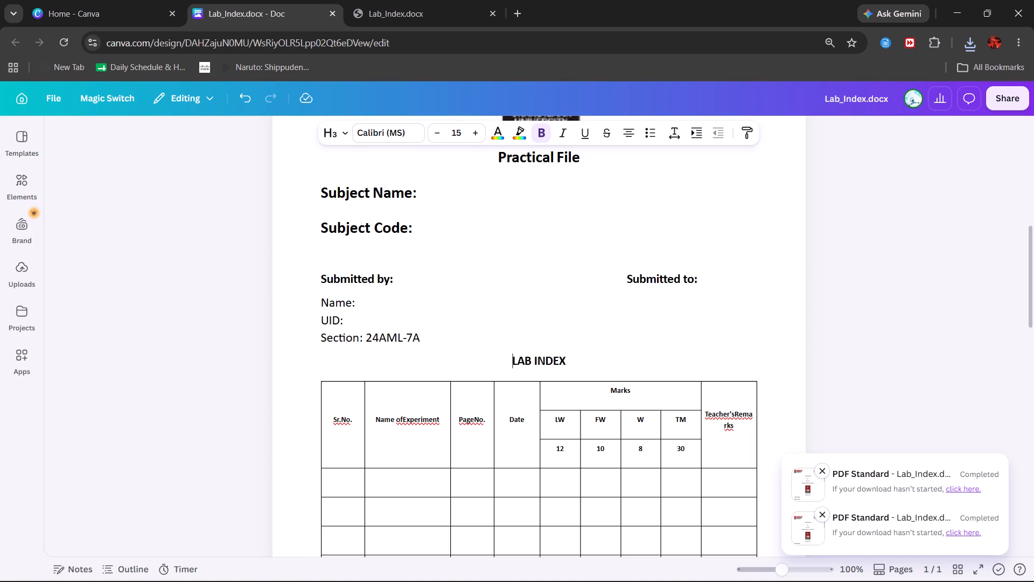
click(507, 355)
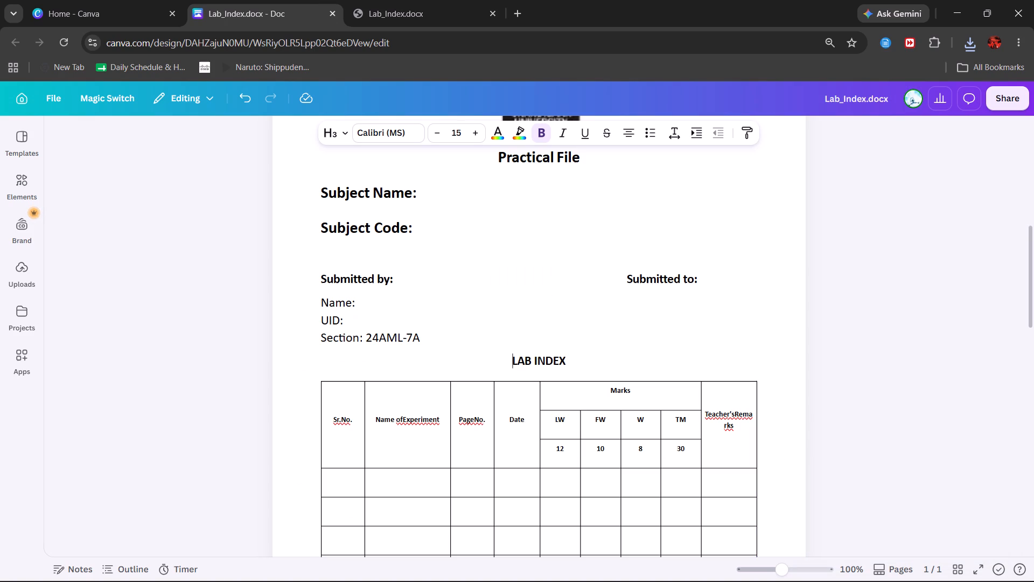
key(Return)
double_click(512, 359)
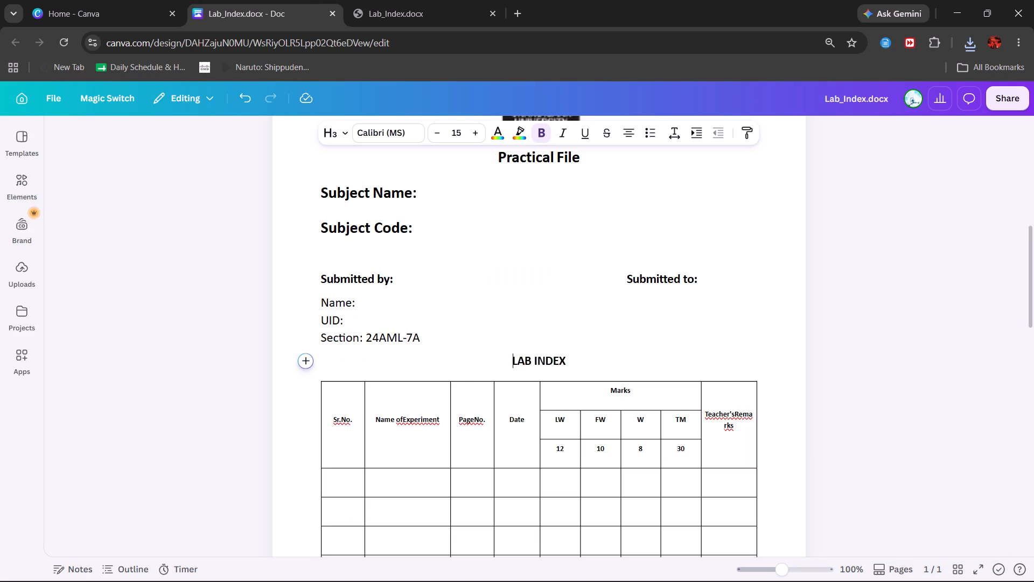
key(Return)
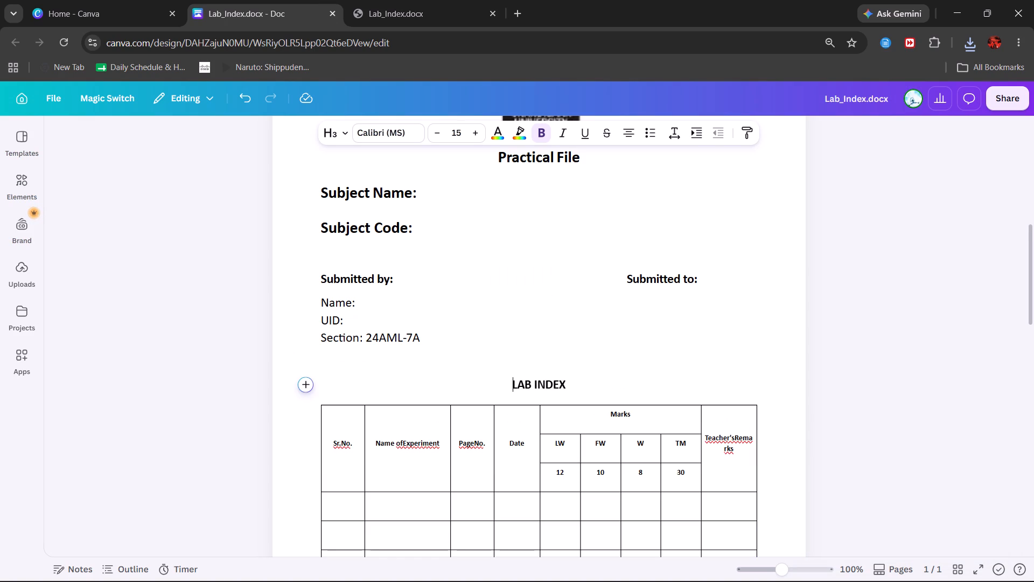
Download the revised document as a PDF, replacing the existing Lab_Index.docx file in Downloads.
click(1001, 105)
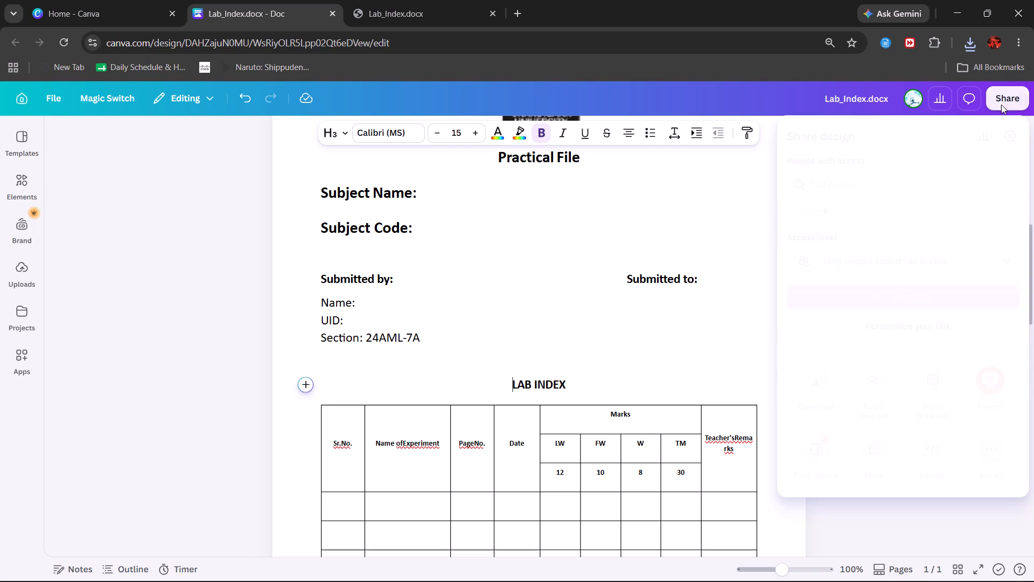
click(835, 376)
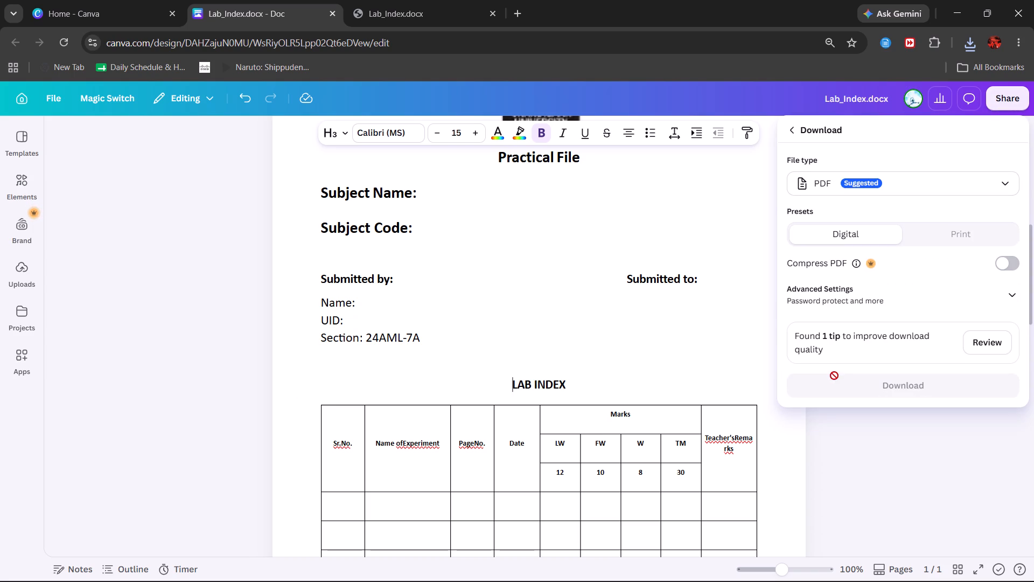
click(885, 394)
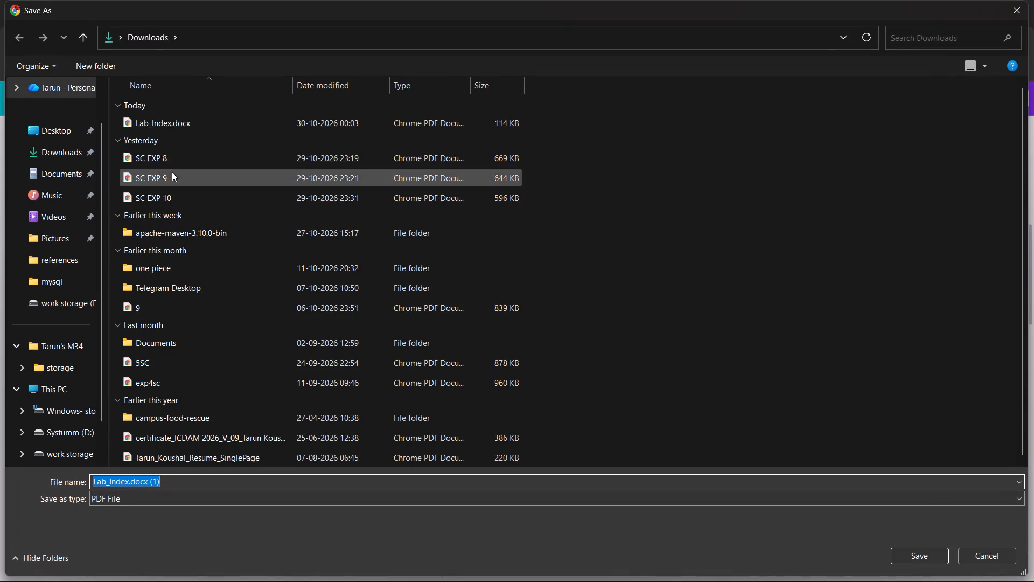
click(162, 128)
click(910, 563)
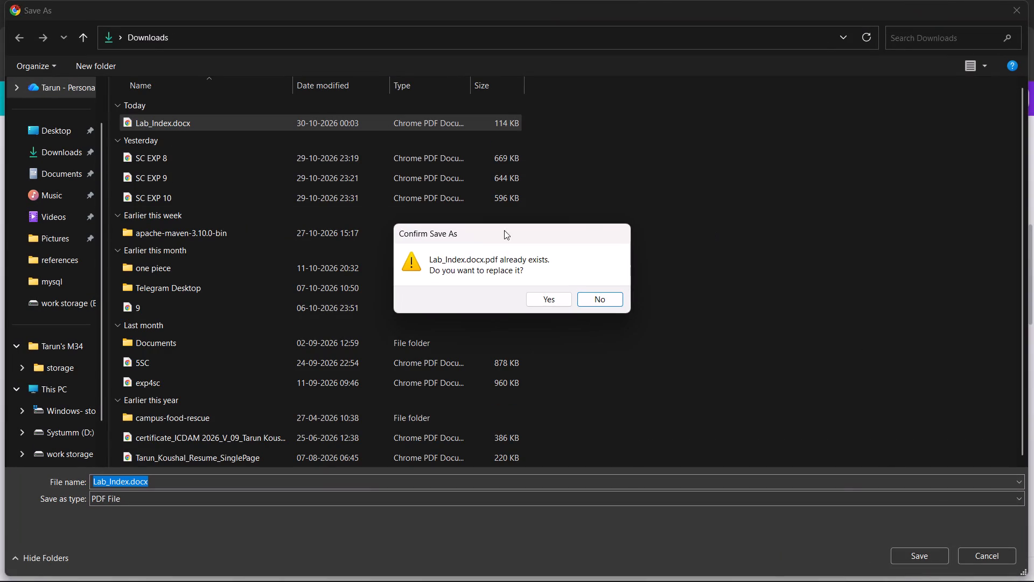
click(551, 300)
Open the new Lab_Index PDF, examine where both LAB INDEX headings and their tables fall, and return to the Canva document.
click(888, 75)
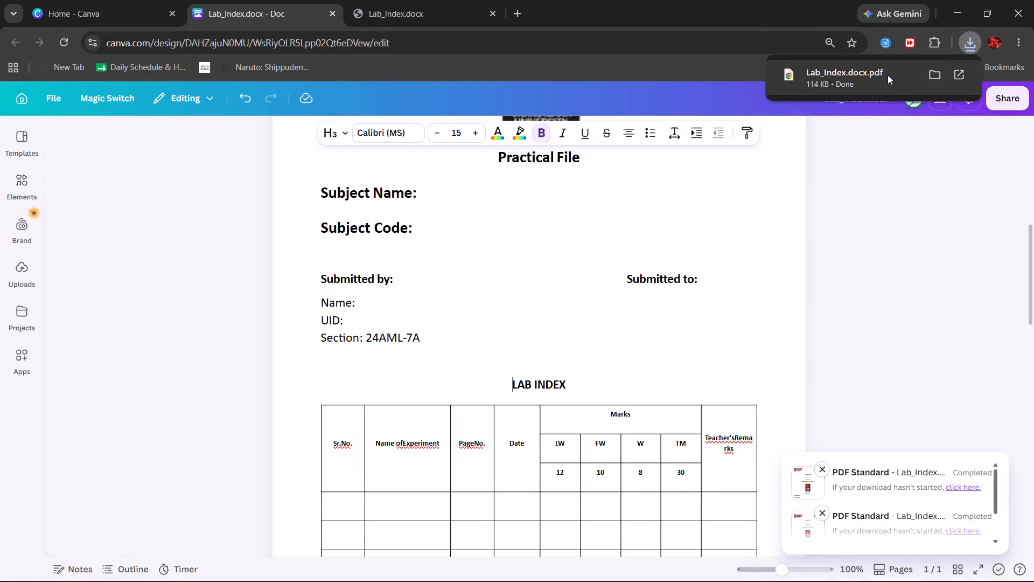
scroll(765, 262, down, 8)
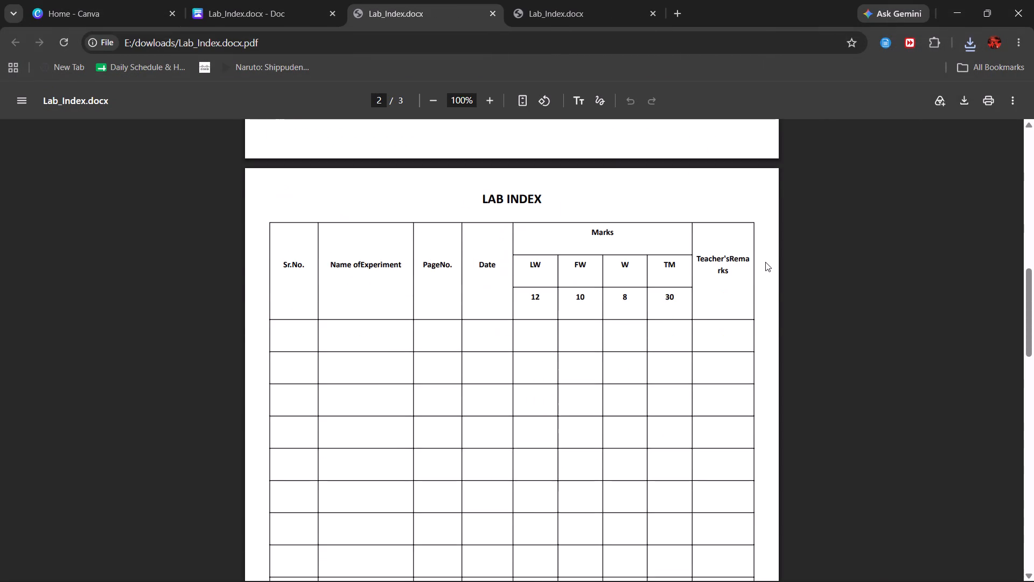
scroll(765, 262, down, 10)
scroll(765, 262, up, 4)
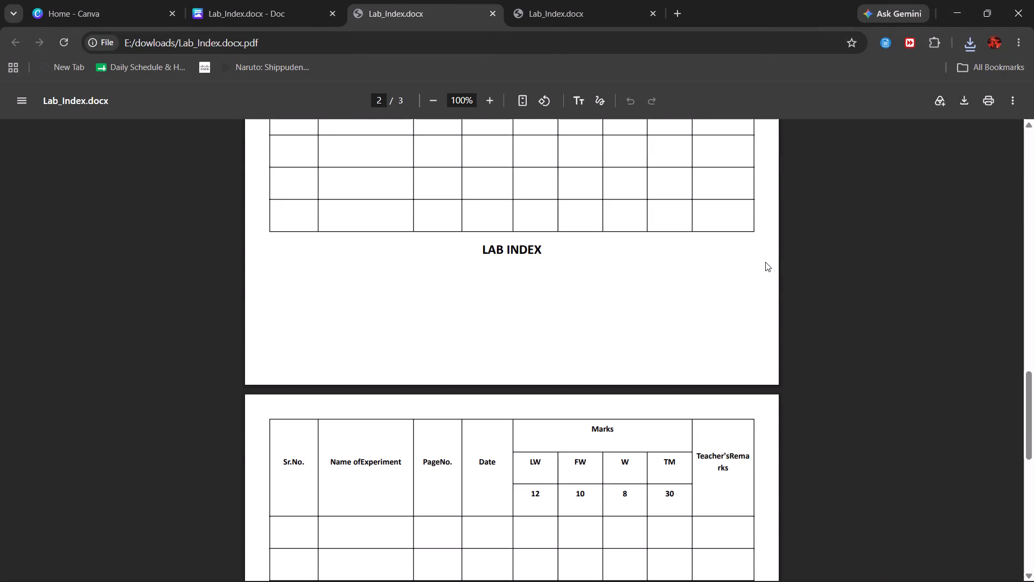
scroll(765, 262, up, 9)
scroll(765, 262, down, 8)
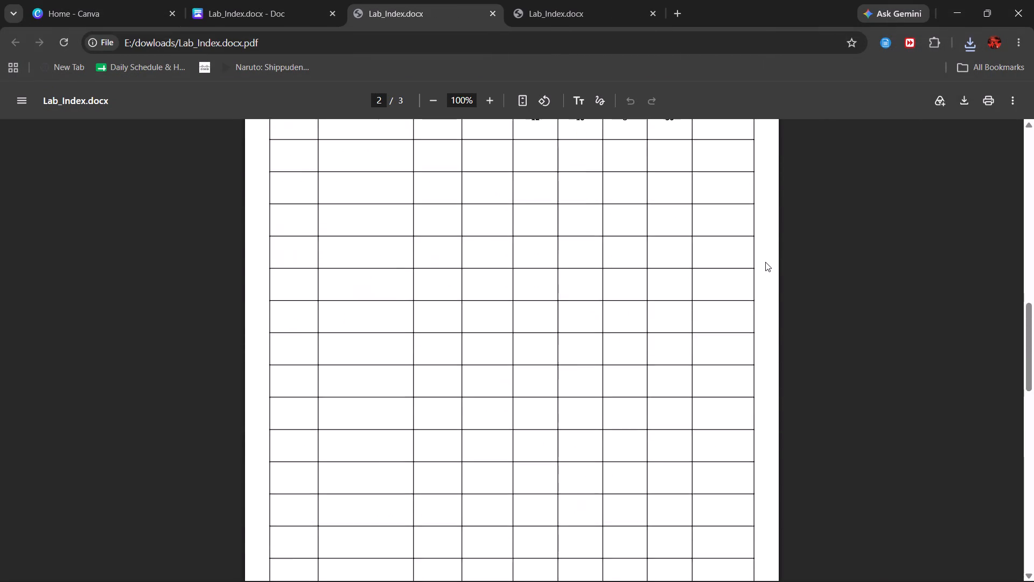
scroll(765, 262, down, 3)
click(299, 0)
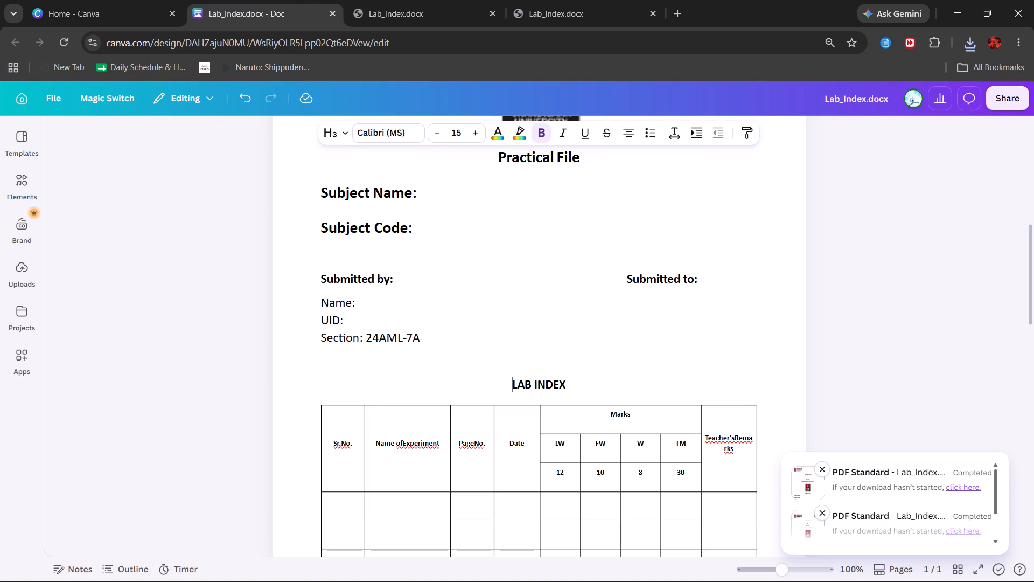
Insert two more empty lines directly above the first LAB INDEX heading, below the cover page's Section line.
click(513, 384)
click(513, 384)
click(510, 384)
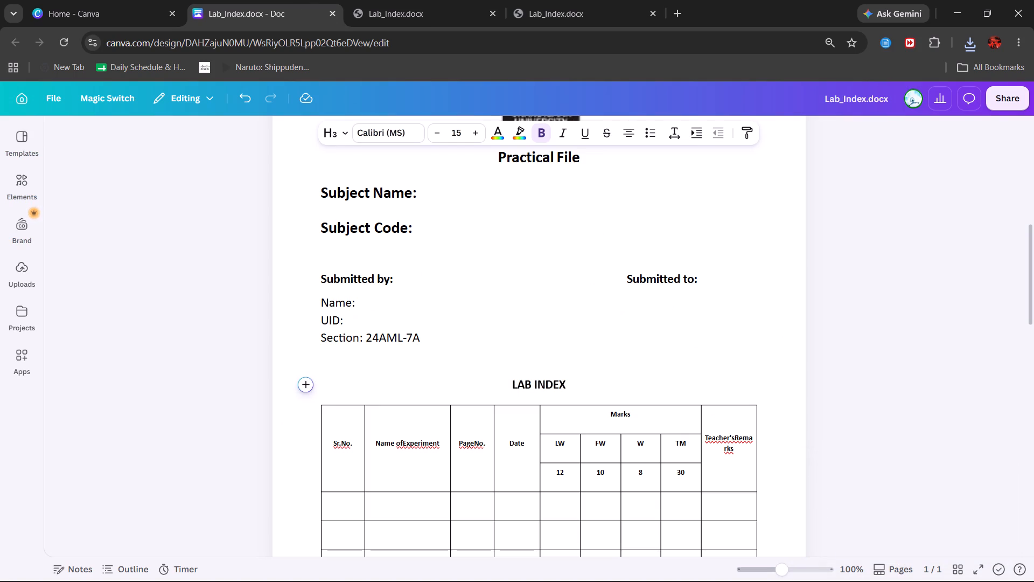
key(Return)
key(Return)
scroll(510, 384, down, 10)
scroll(561, 312, up, 3)
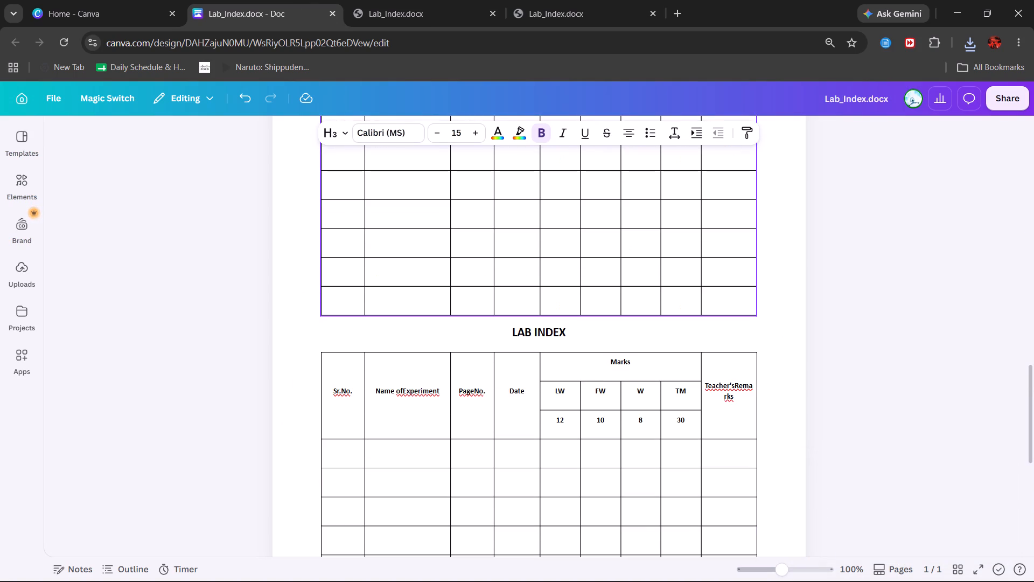
scroll(652, 295, up, 3)
Download the revised document as a PDF, replacing the existing Lab_Index.docx file in Downloads.
click(1006, 97)
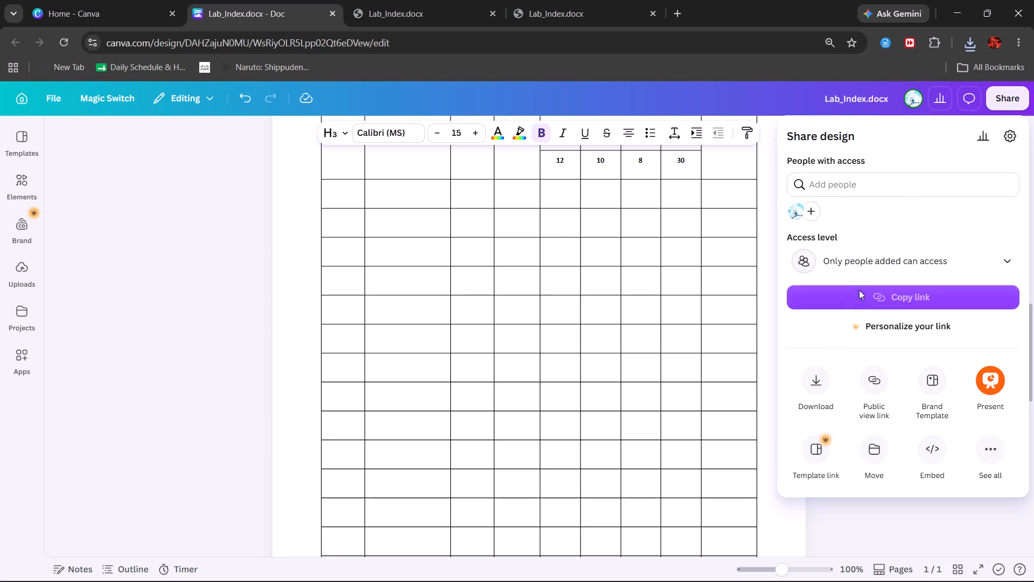
click(816, 368)
click(864, 389)
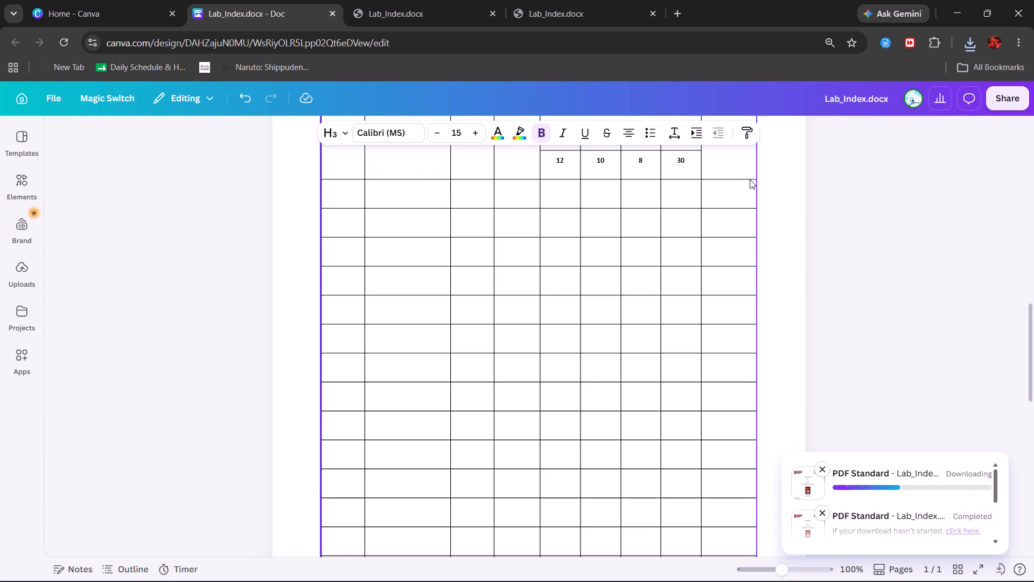
click(209, 131)
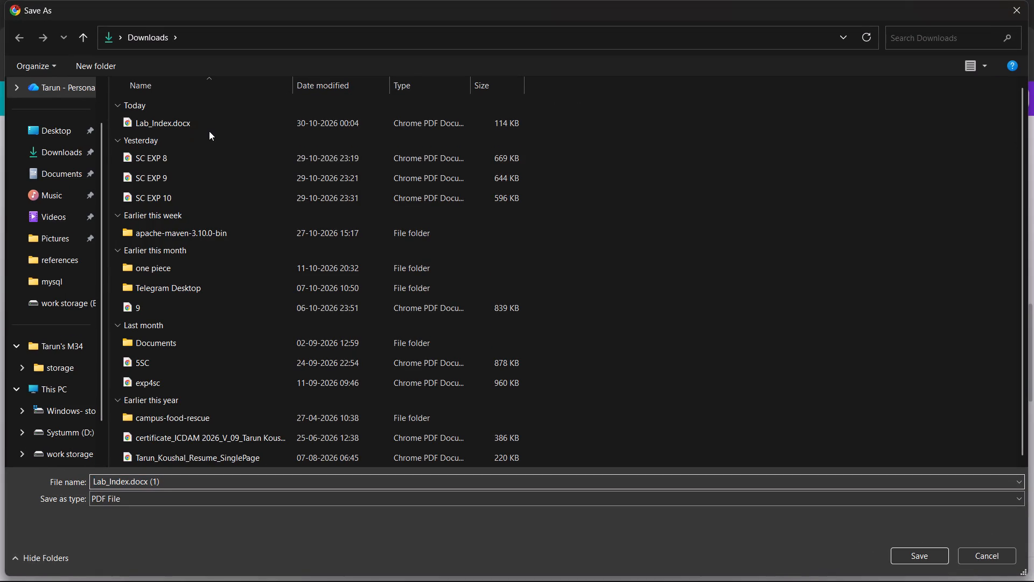
click(210, 124)
click(897, 549)
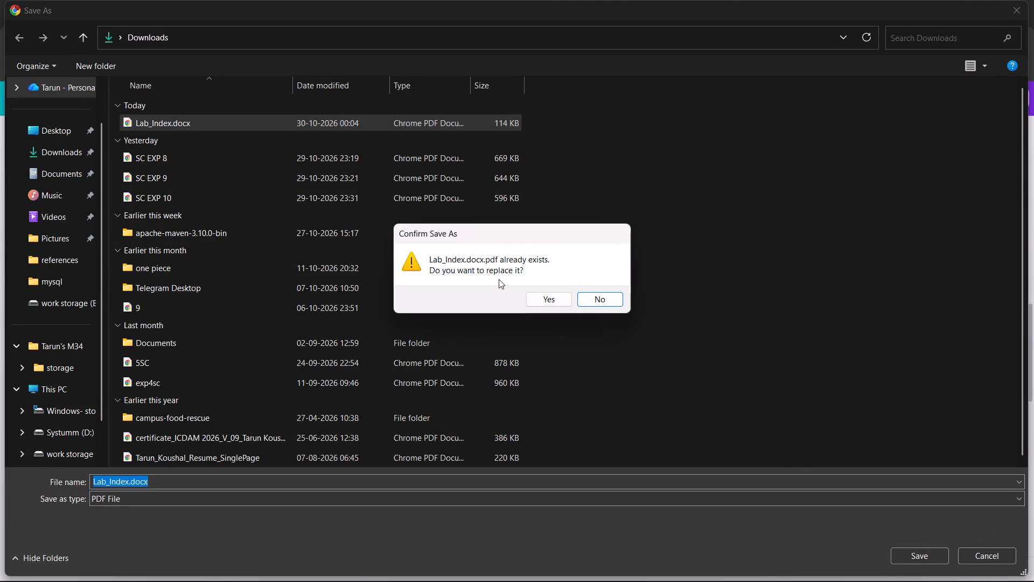
click(546, 299)
Open the newly downloaded Lab_Index PDF and examine how the cover page, LAB INDEX headings and tables are distributed across its pages.
click(823, 65)
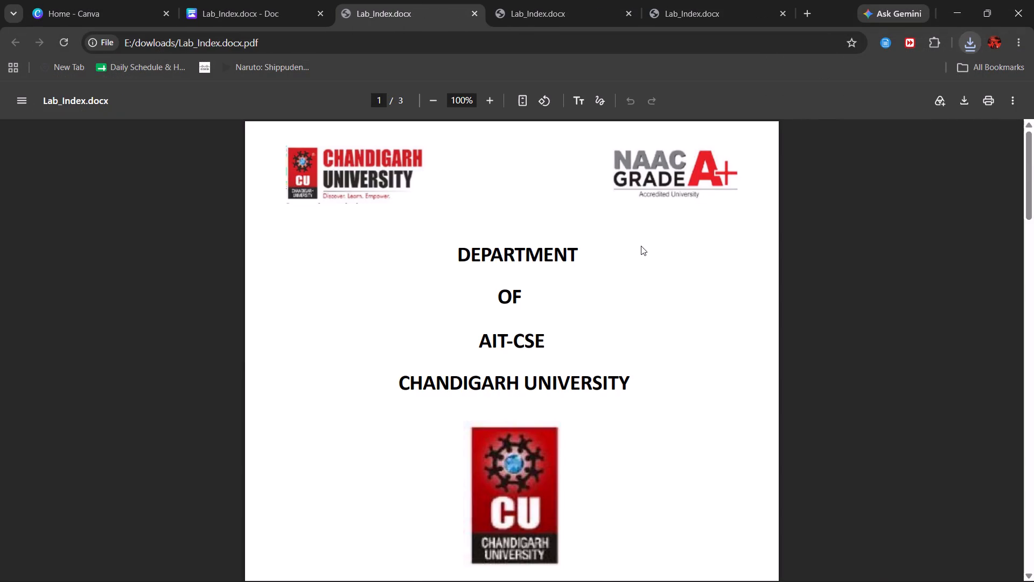
scroll(641, 246, down, 18)
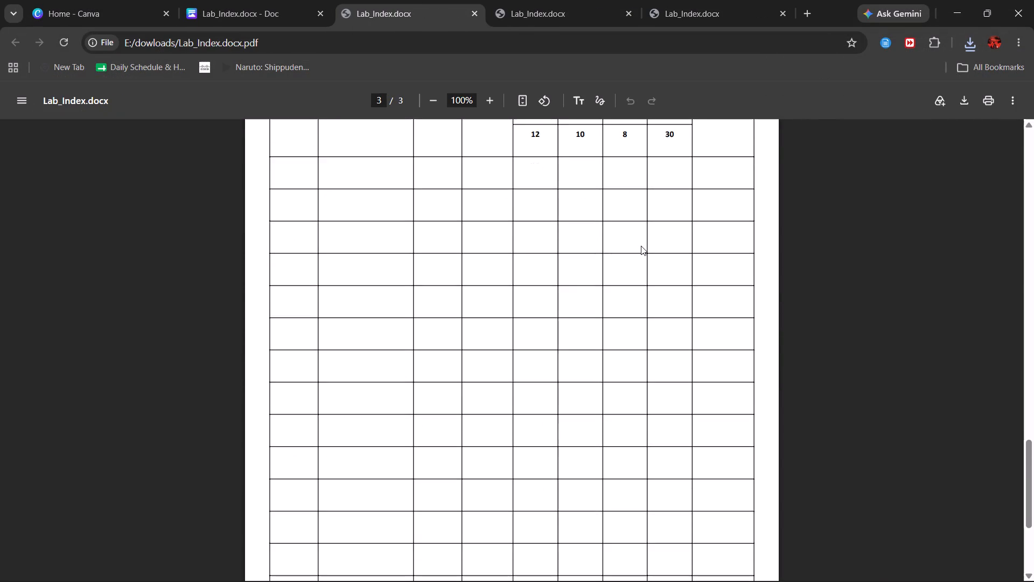
scroll(641, 246, up, 12)
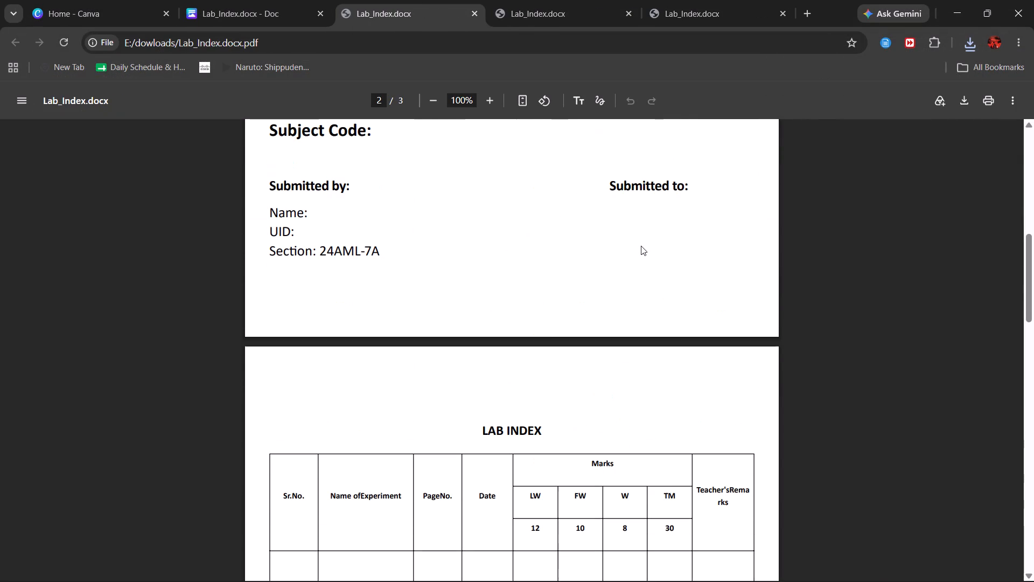
scroll(512, 384, up, 4)
scroll(482, 300, up, 3)
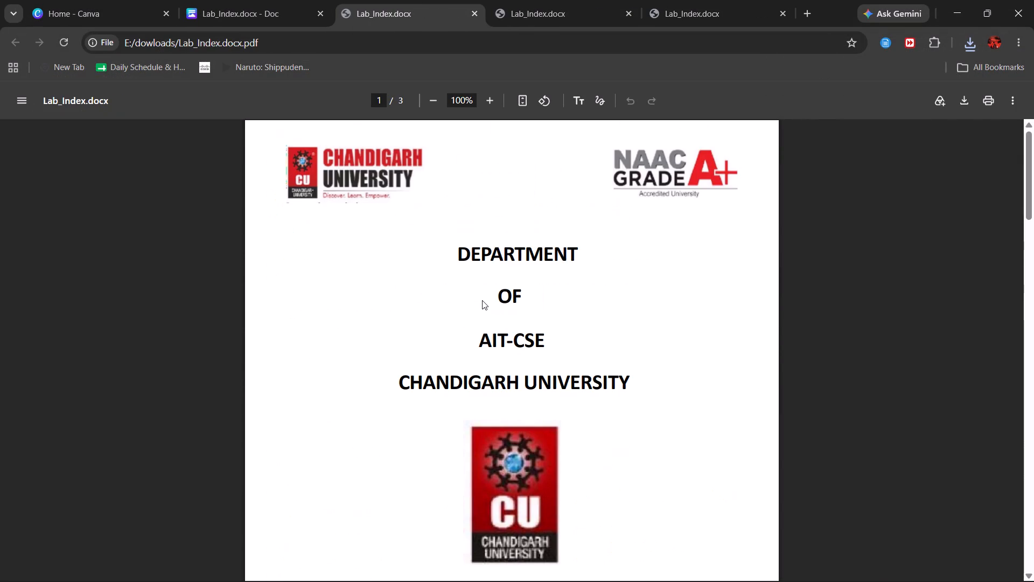
scroll(488, 294, down, 3)
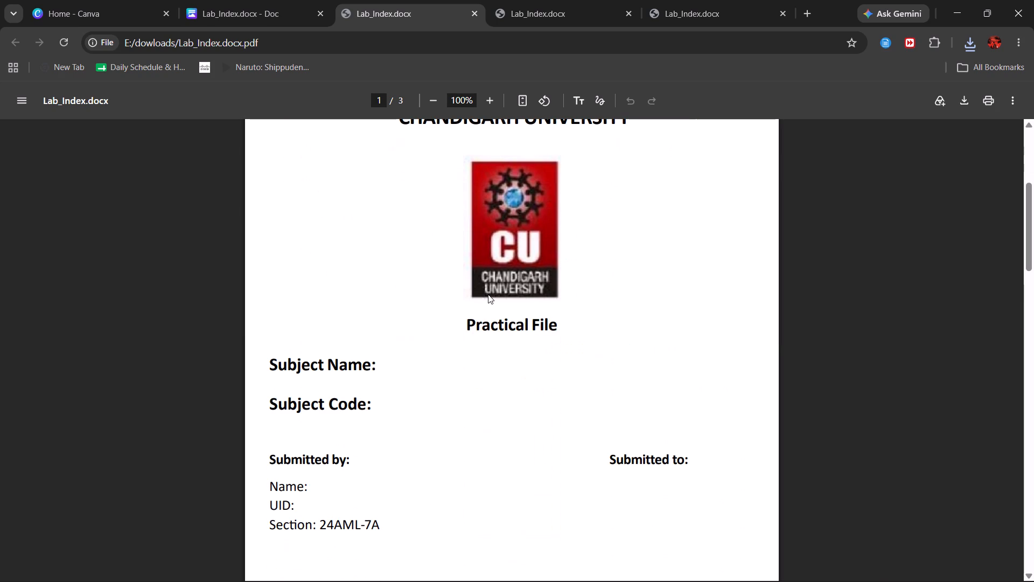
scroll(488, 294, down, 5)
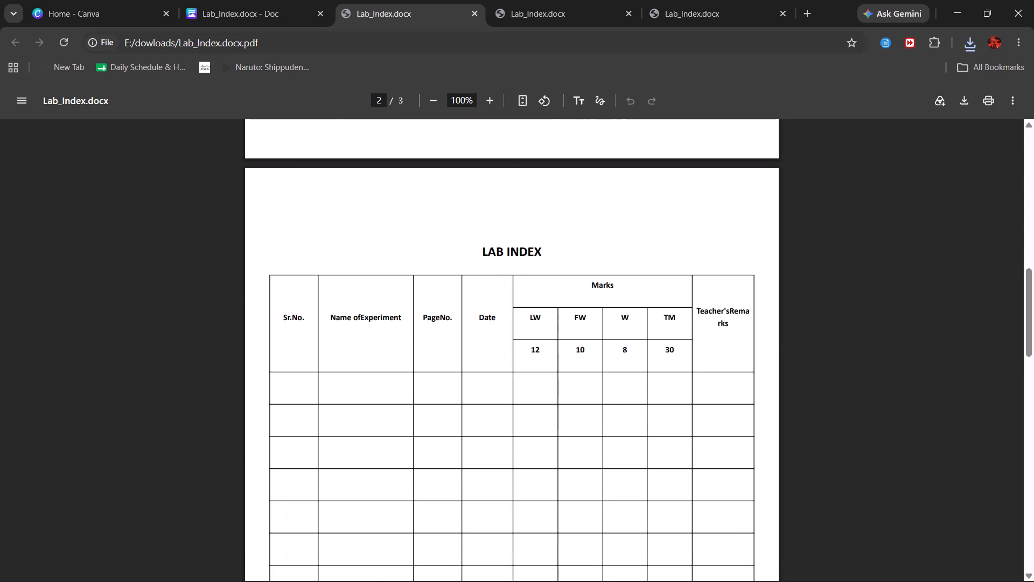
scroll(500, 205, up, 10)
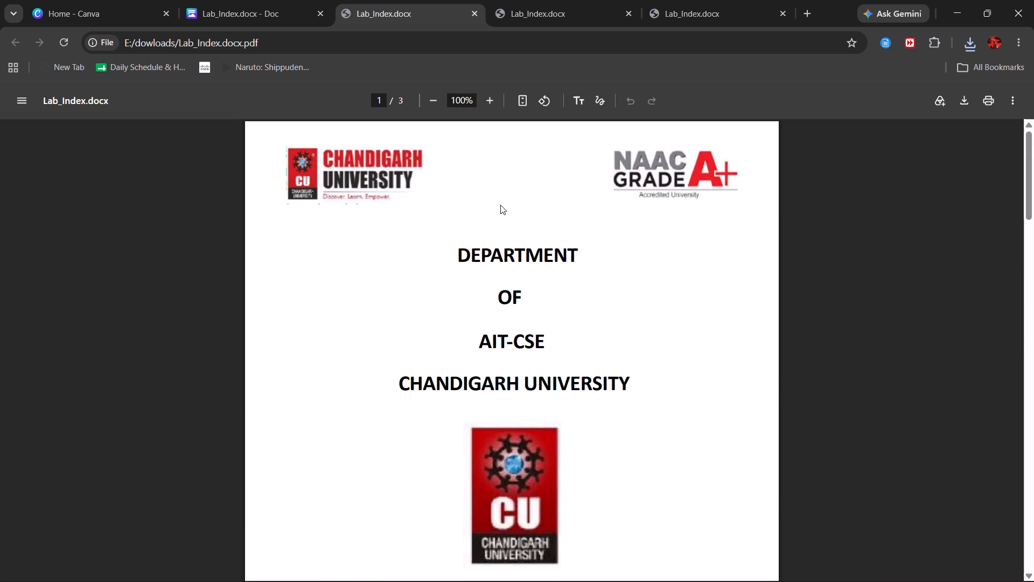
click(966, 49)
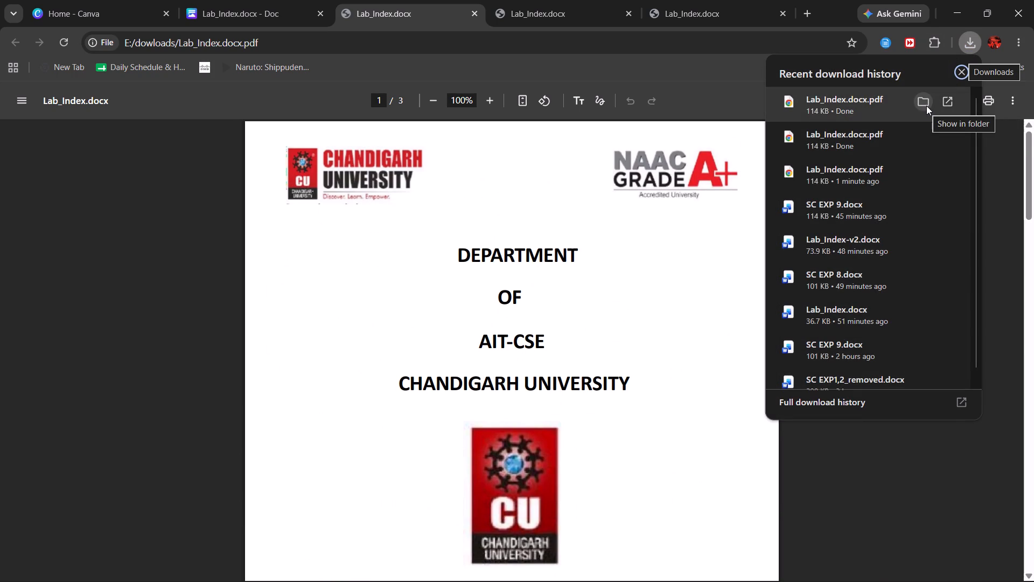
Return to the Canva document, look over its cover, and close it along with all the open Lab_Index PDFs, keeping only Canva's home page.
click(218, 0)
scroll(788, 208, up, 1)
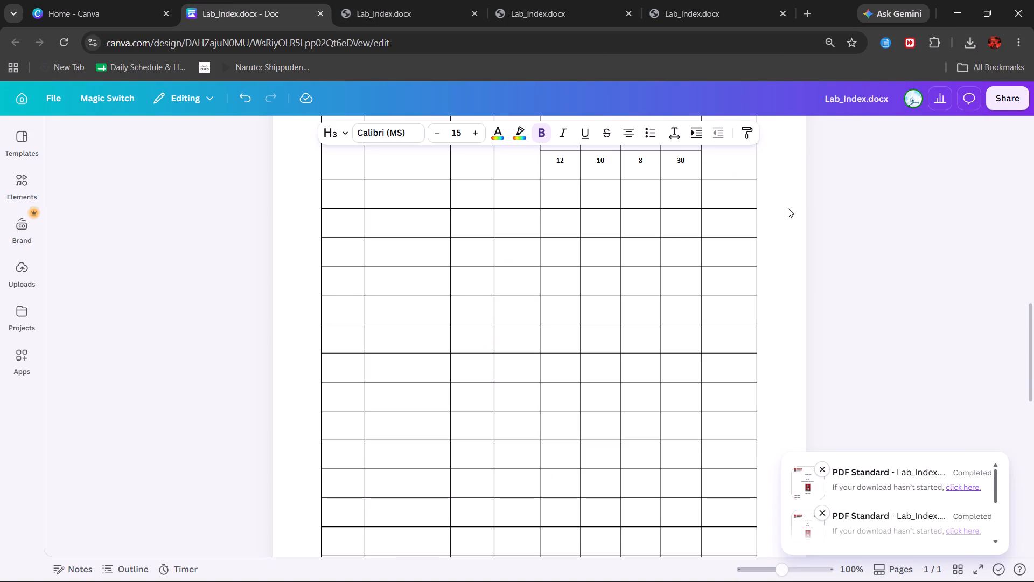
scroll(788, 208, up, 6)
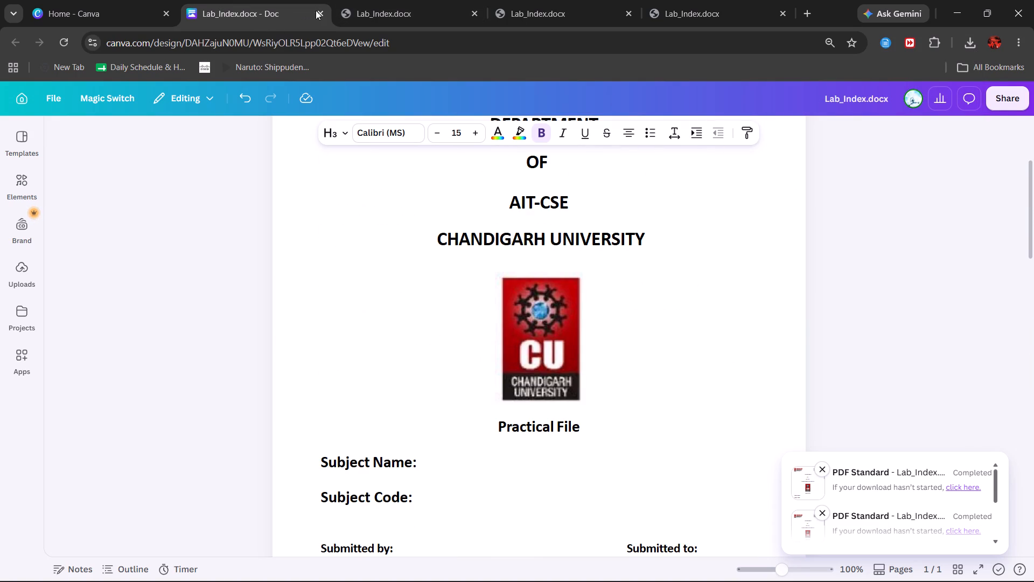
click(322, 10)
click(318, 10)
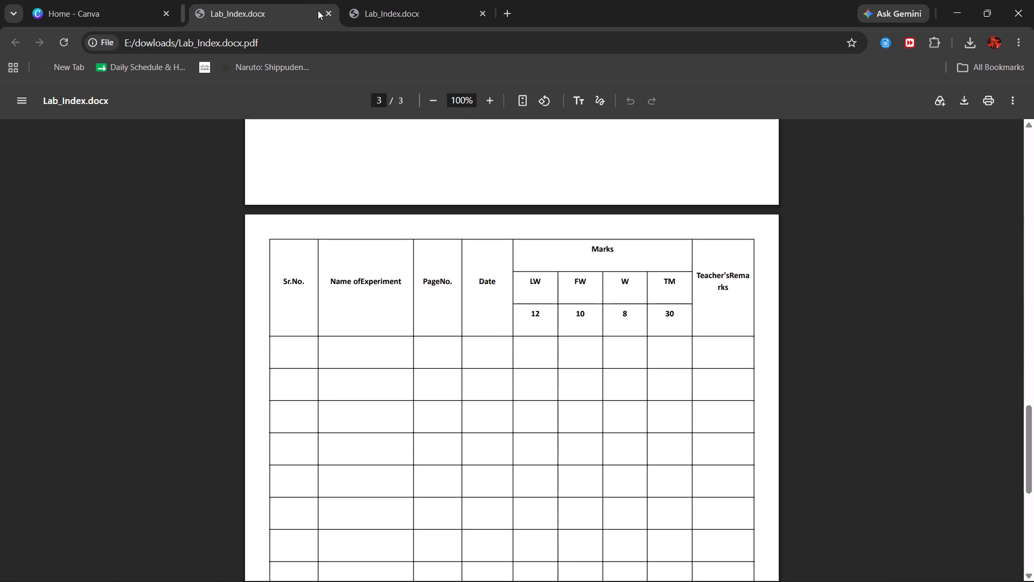
click(316, 10)
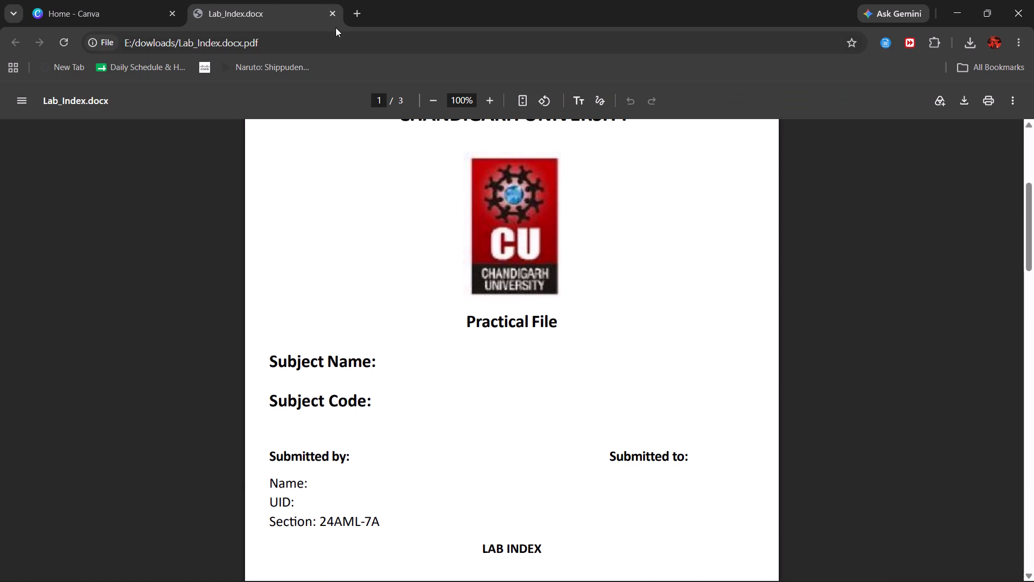
click(336, 12)
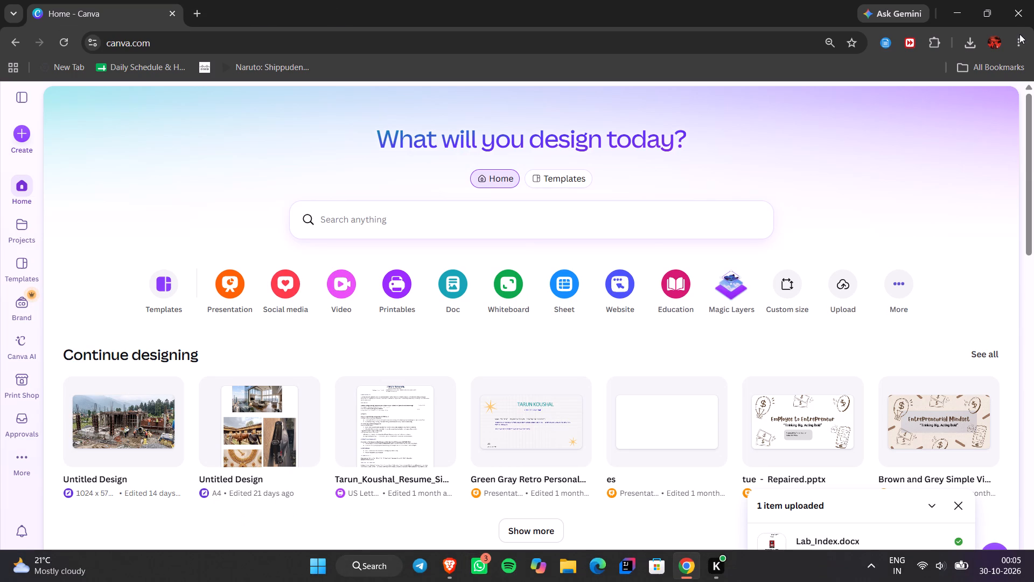
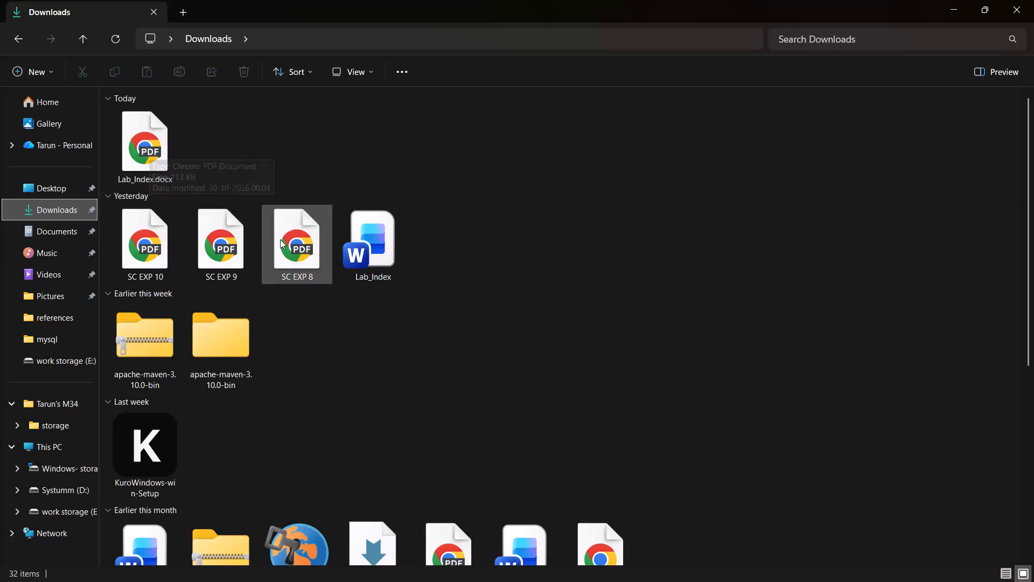
Open the Lab_Index Word document from the Downloads folder in Microsoft Word.
double_click(390, 247)
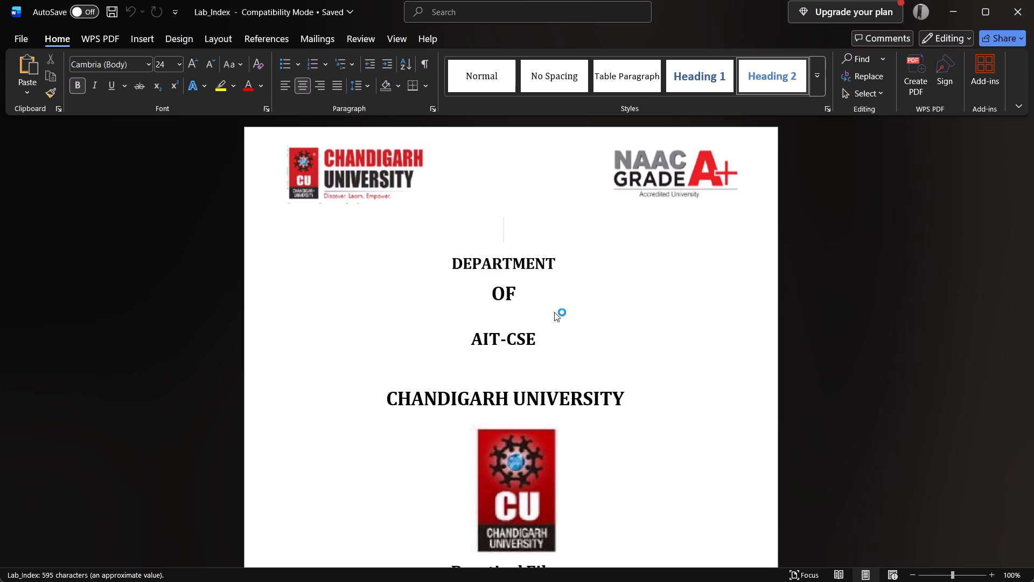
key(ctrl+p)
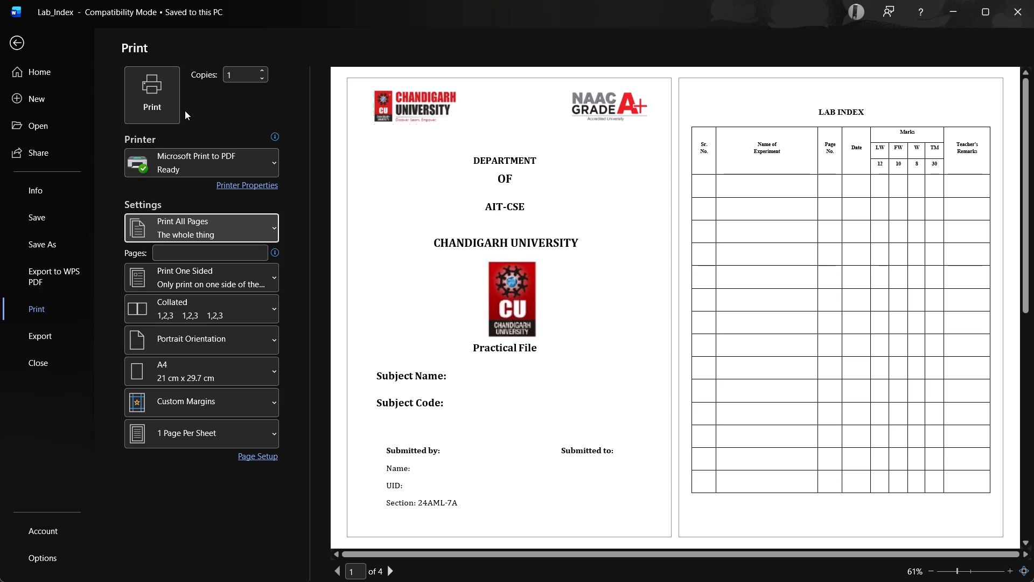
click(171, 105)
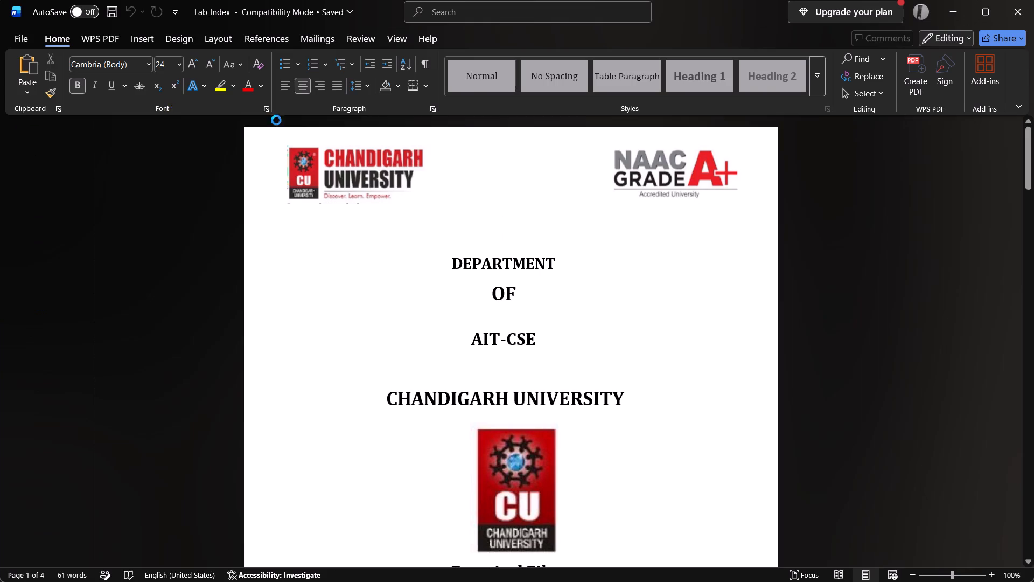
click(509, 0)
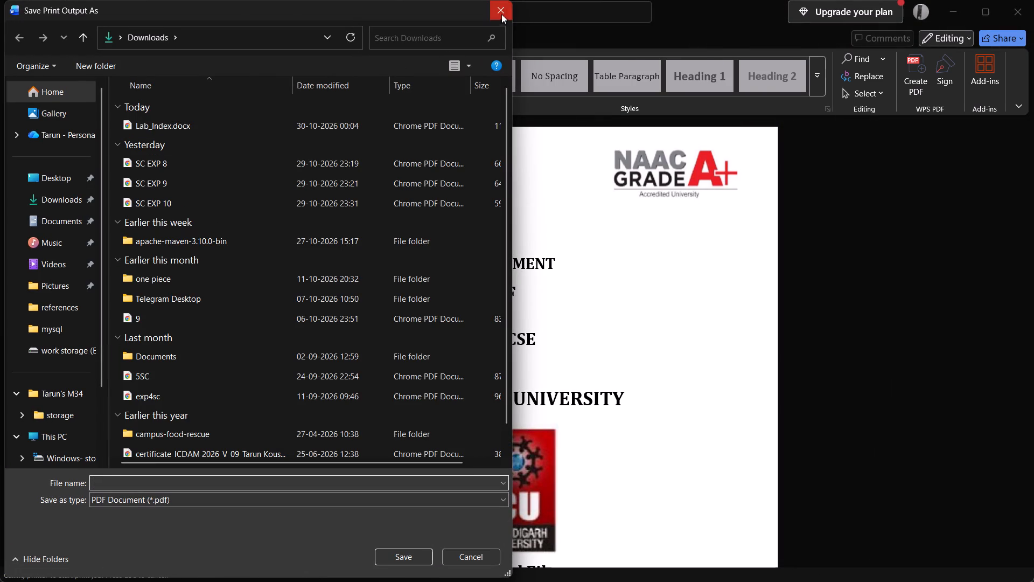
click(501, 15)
Print only pages 2-3 of Lab_Index to a PDF named lab in Downloads, and close the Word document.
key(ctrl+p)
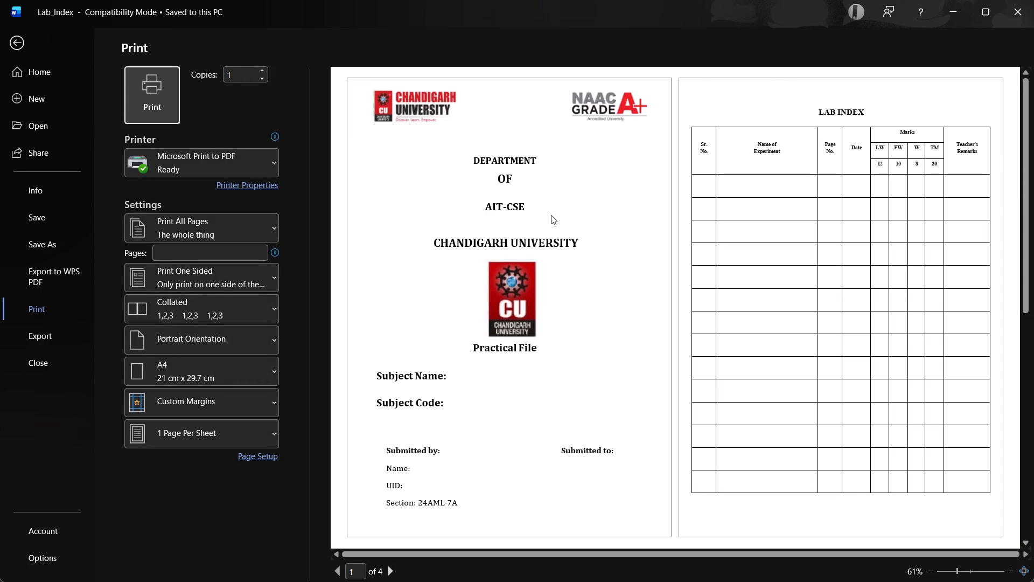
click(218, 253)
text(2-3)
click(159, 93)
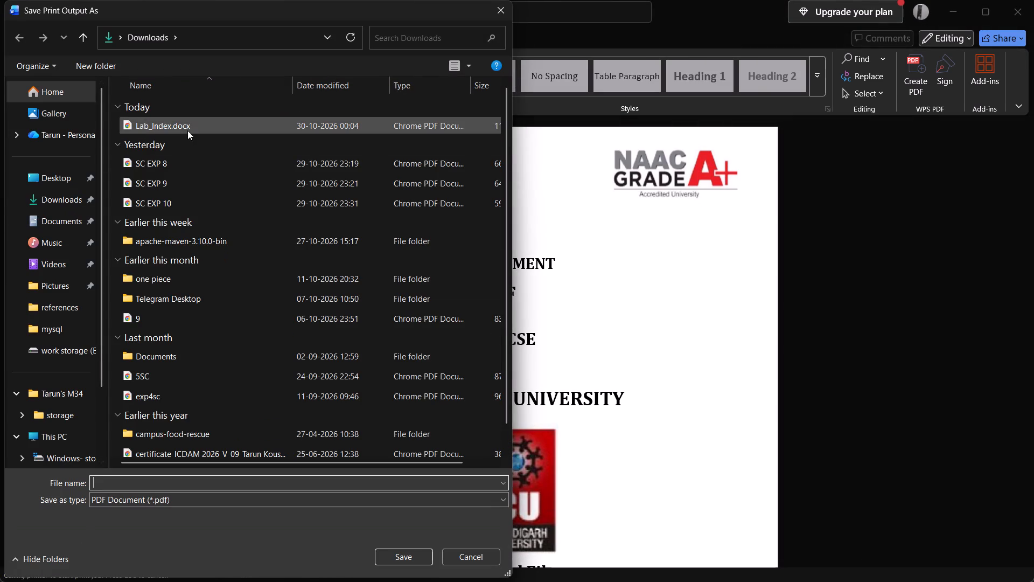
click(226, 482)
text(lab)
key(Return)
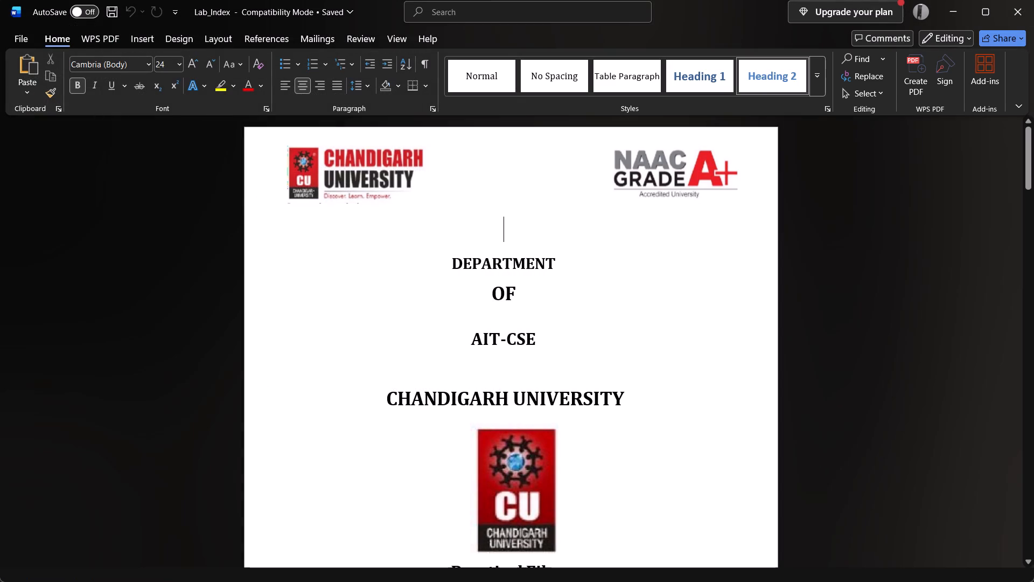
click(1028, 0)
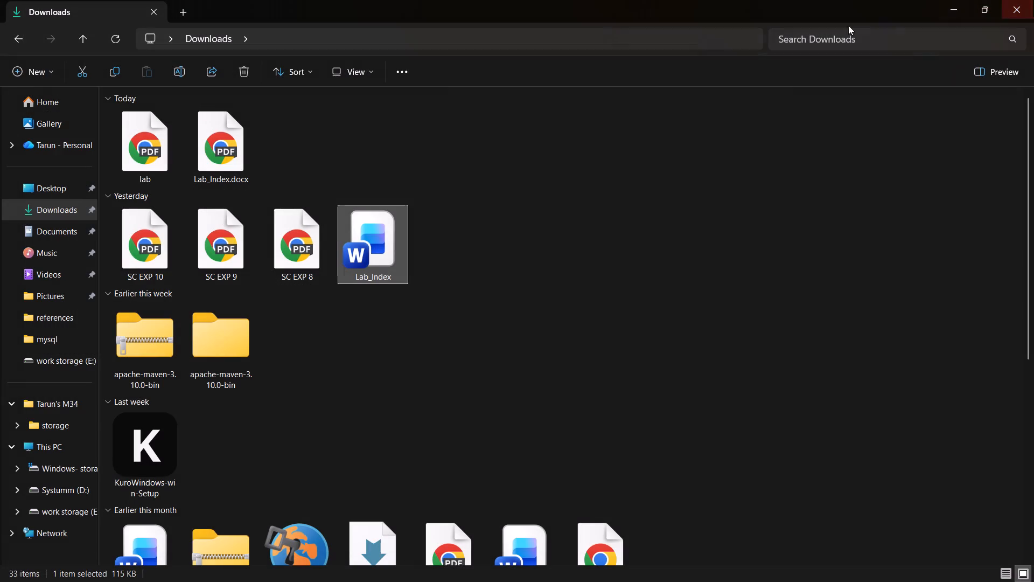
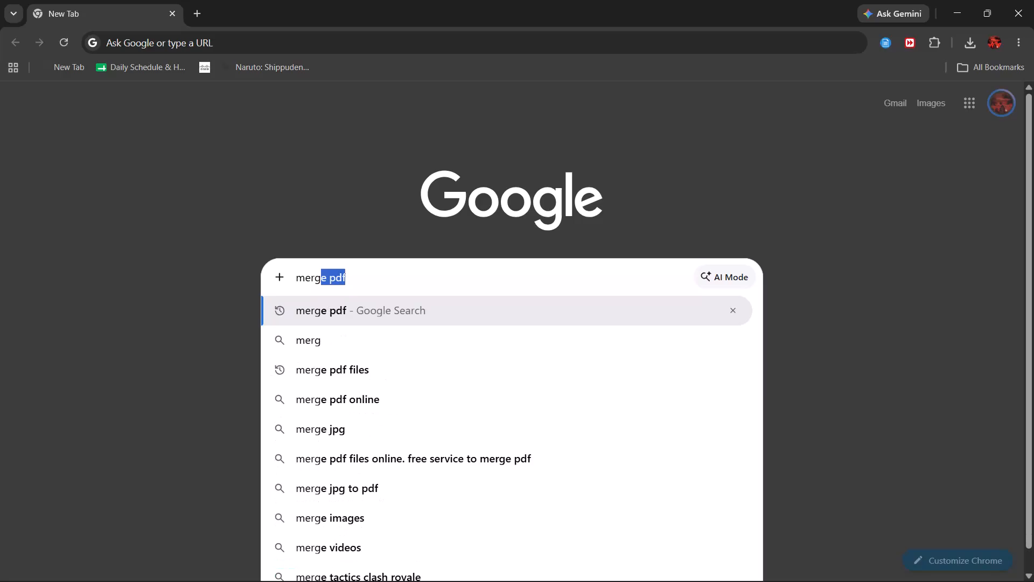
Search Google for merge pdf and open iLovePDF's Merge PDF tool.
click(517, 280)
key(Return)
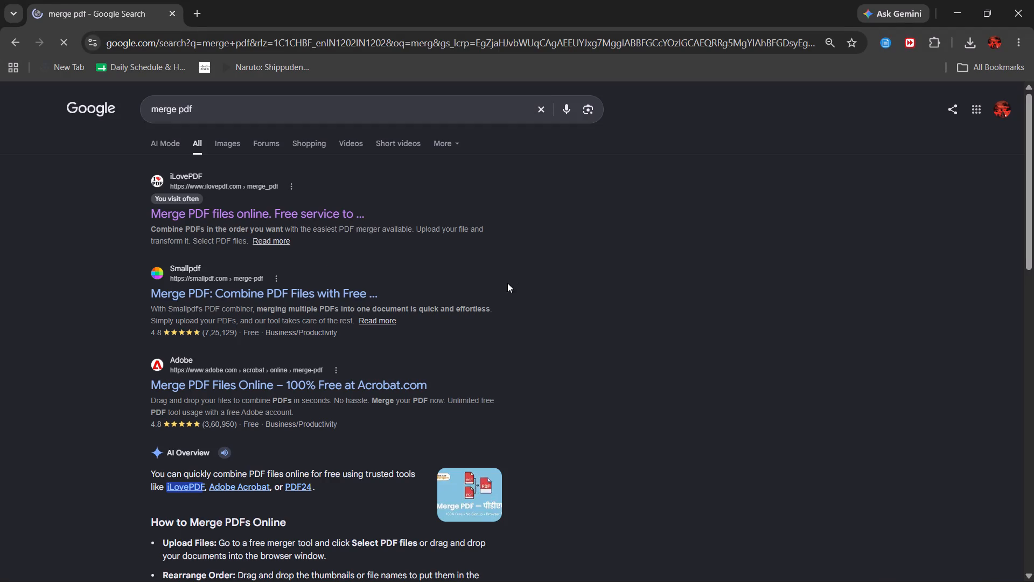
click(299, 208)
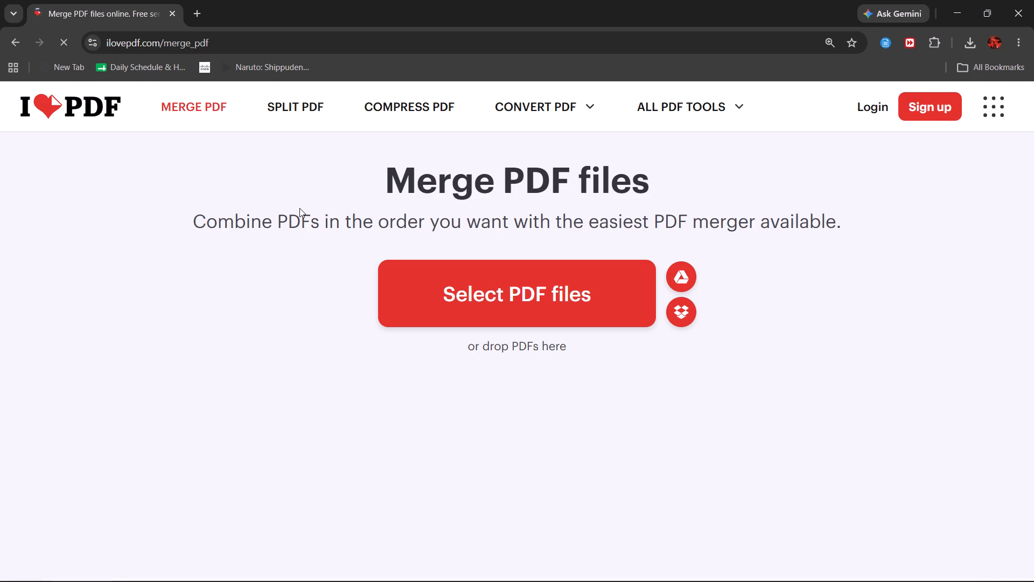
Upload the lab and Lab_Index.docx PDFs from Downloads, place Lab_Index.docx before lab, and merge them.
click(455, 315)
ctrl+click(155, 126)
ctrl+click(180, 144)
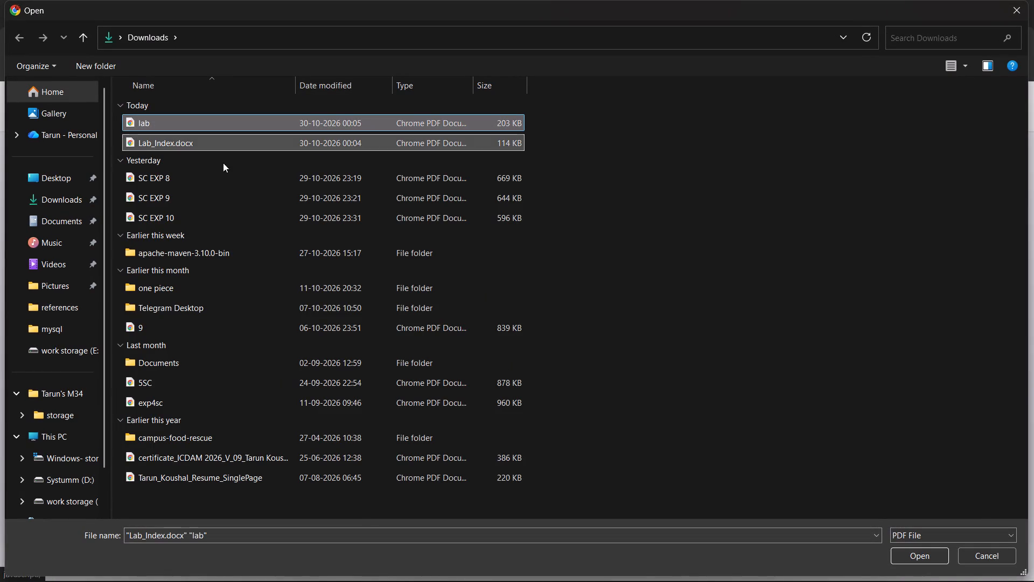
click(899, 550)
drag(465, 343, 317, 326)
click(883, 547)
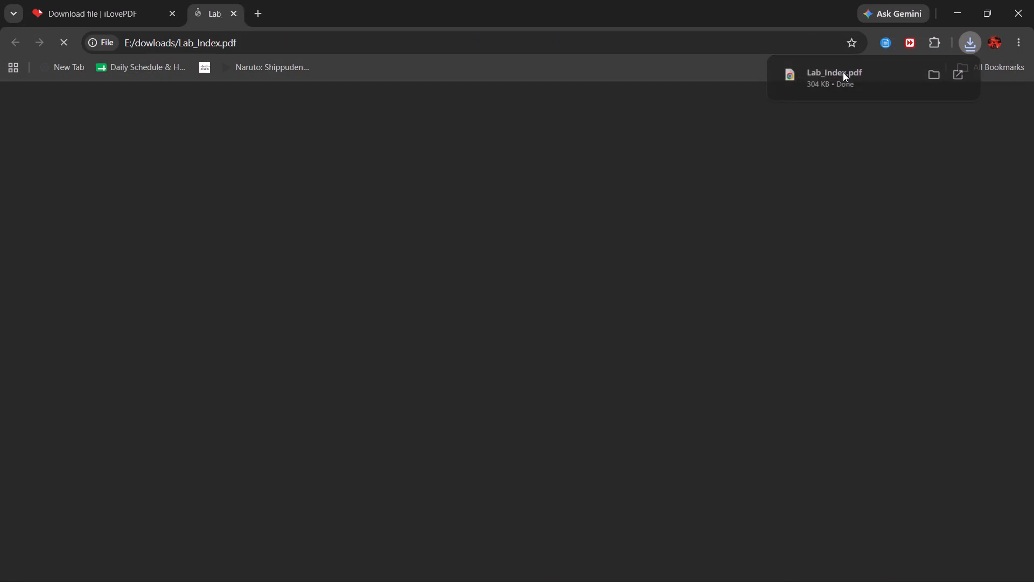
scroll(493, 297, down, 10)
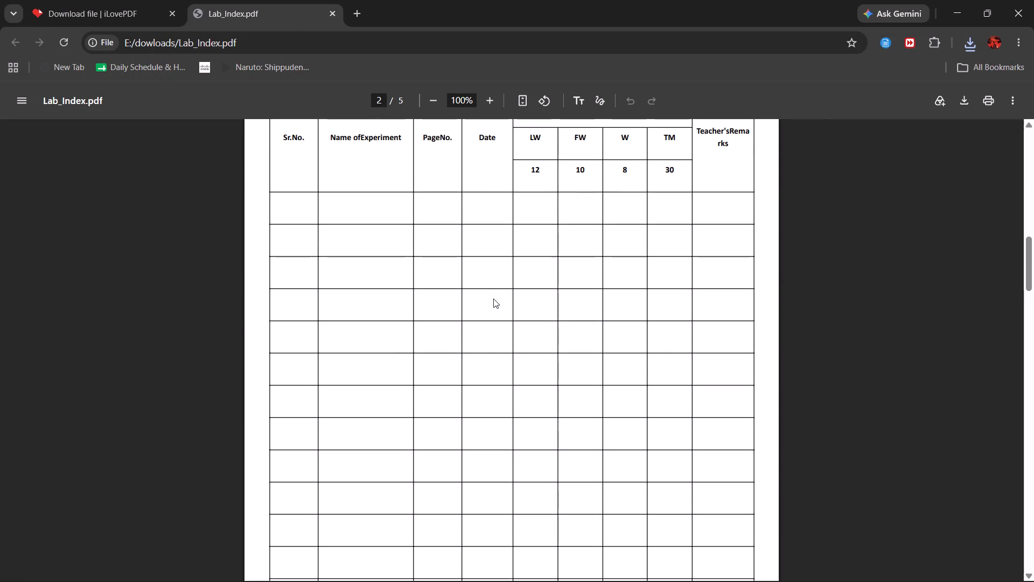
scroll(493, 299, down, 5)
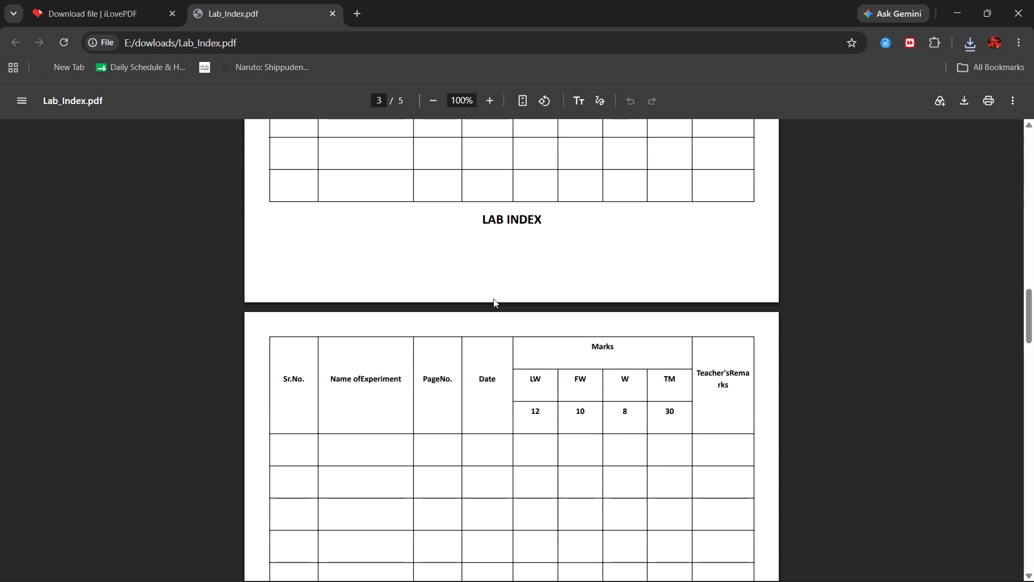
scroll(493, 299, down, 11)
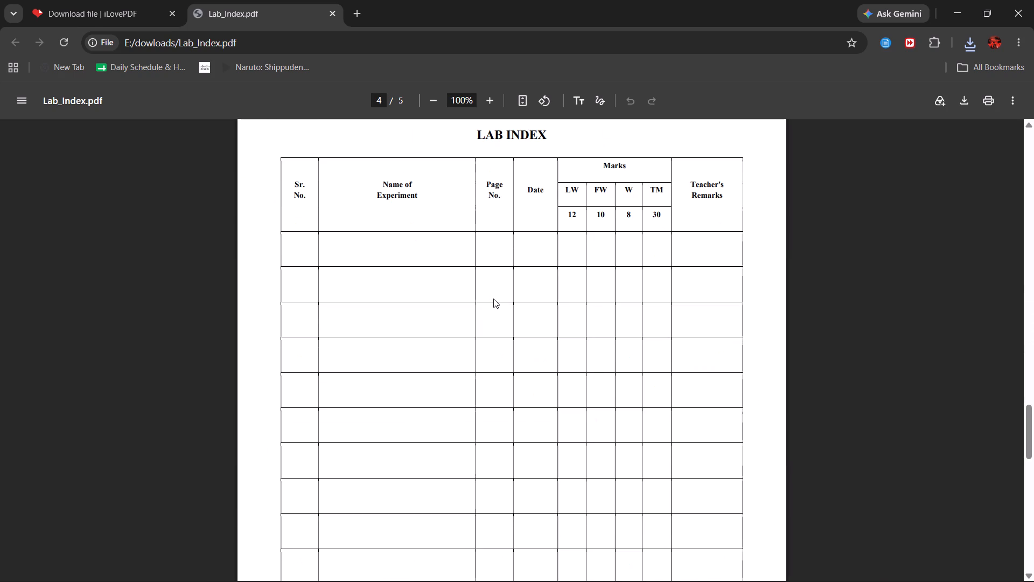
scroll(493, 299, down, 17)
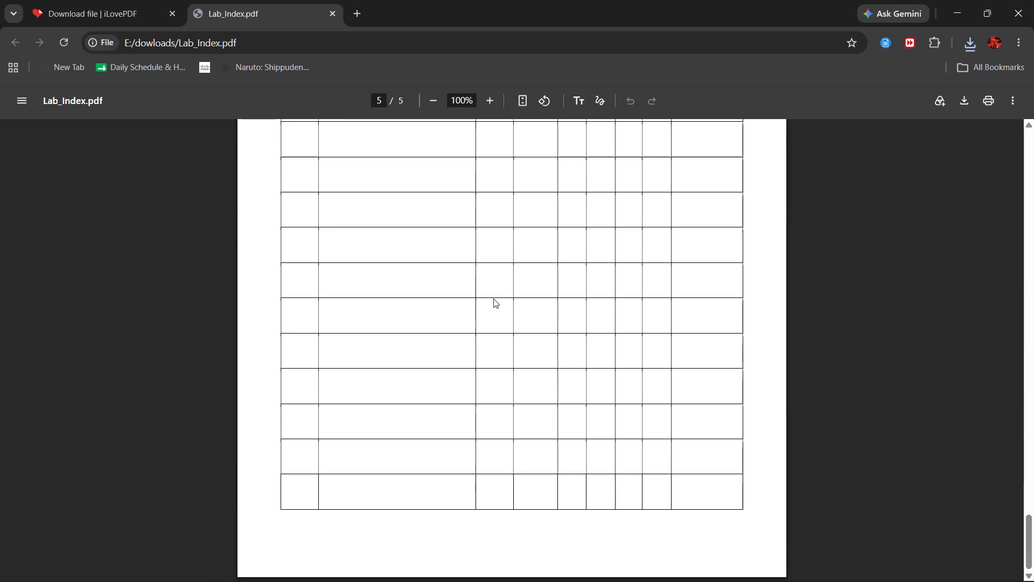
scroll(493, 299, down, 1)
scroll(494, 299, up, 20)
scroll(494, 299, up, 6)
scroll(494, 299, down, 1)
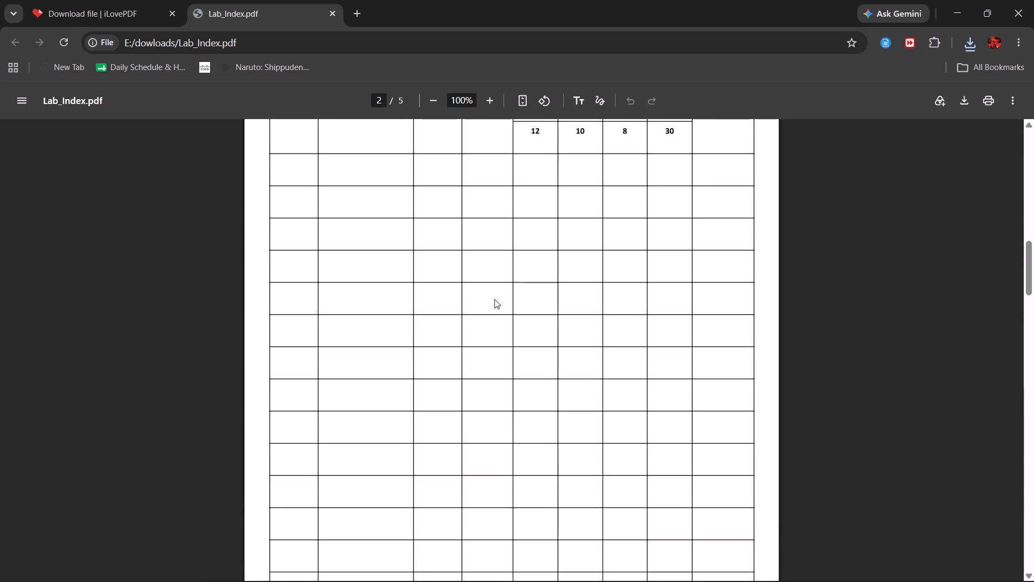
scroll(494, 299, down, 11)
scroll(496, 301, up, 2)
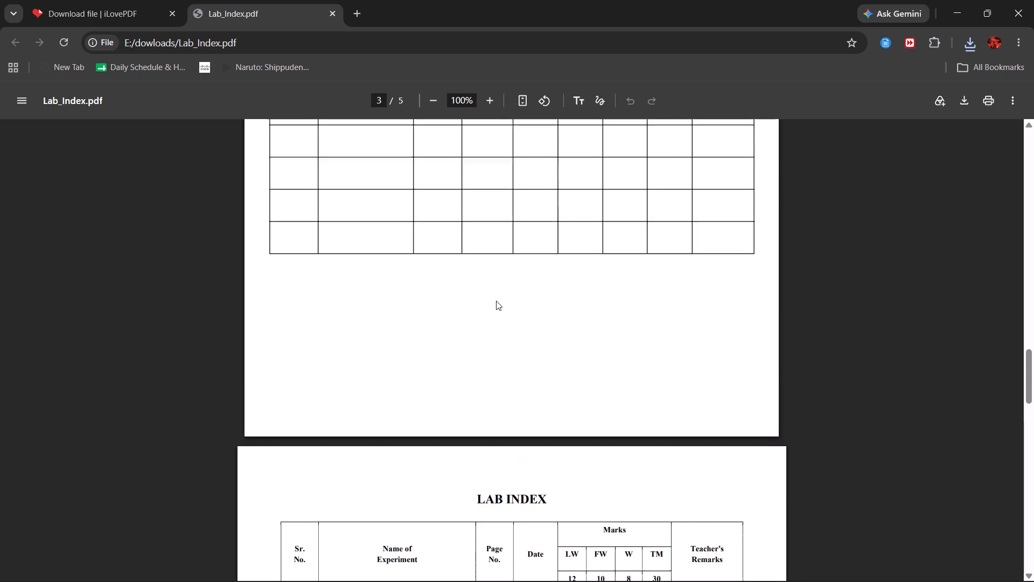
scroll(496, 301, up, 14)
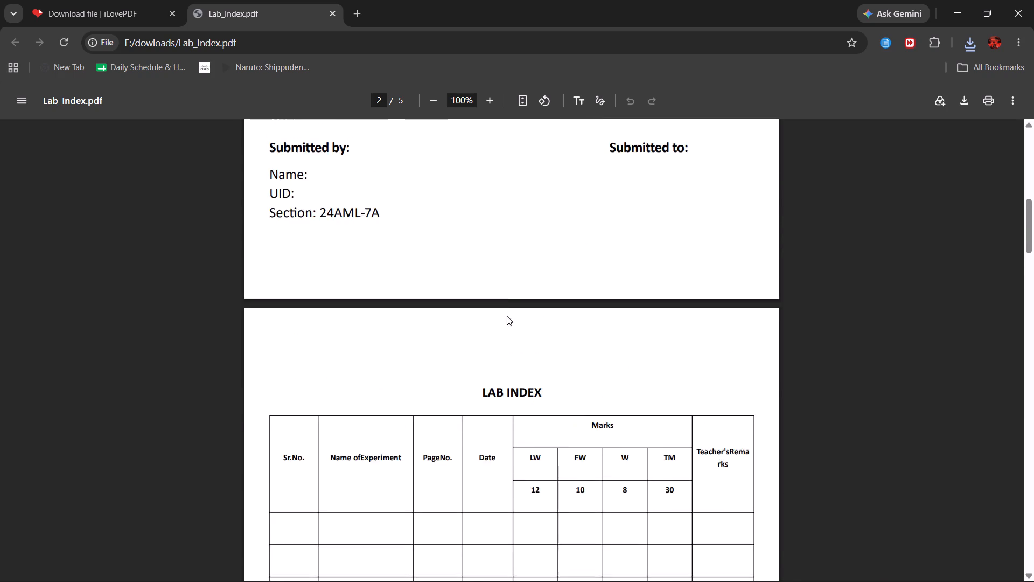
scroll(507, 316, up, 4)
scroll(507, 316, down, 3)
scroll(507, 316, up, 2)
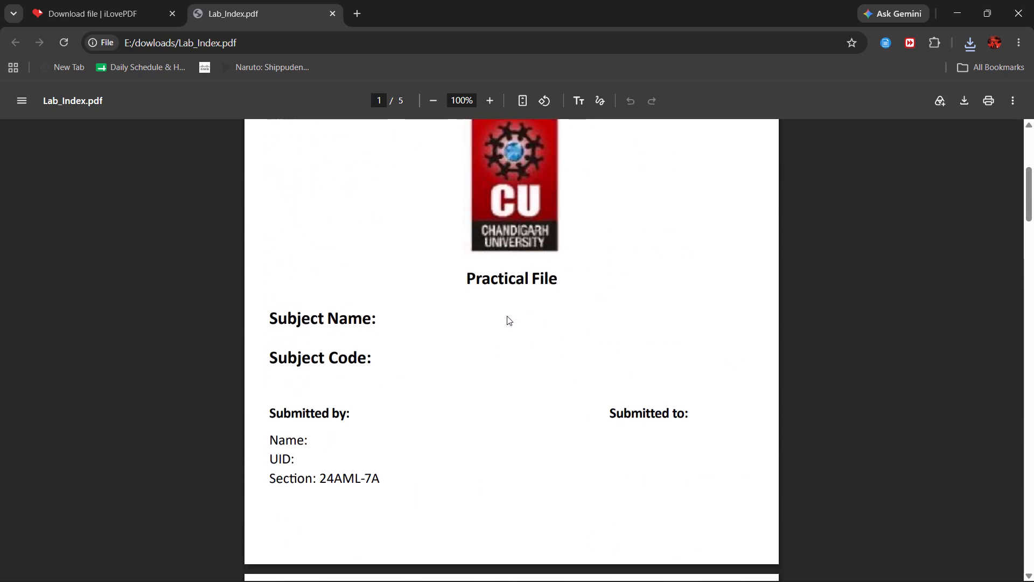
scroll(507, 316, up, 4)
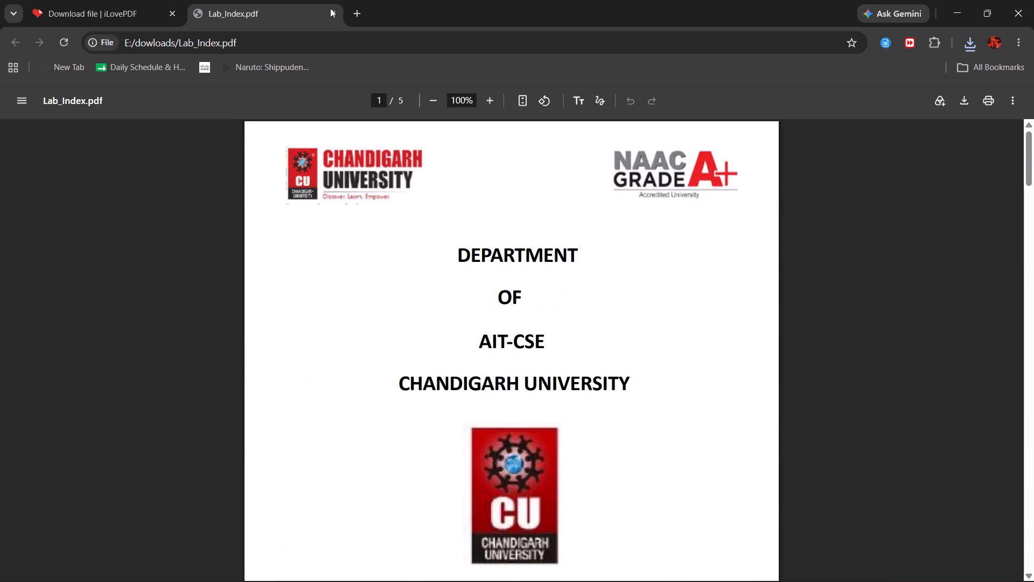
Close the Lab_Index.pdf preview, search for remove pages from pdf in a new tab, and open iLovePDF's Remove pages tool.
click(362, 8)
click(331, 11)
click(280, 43)
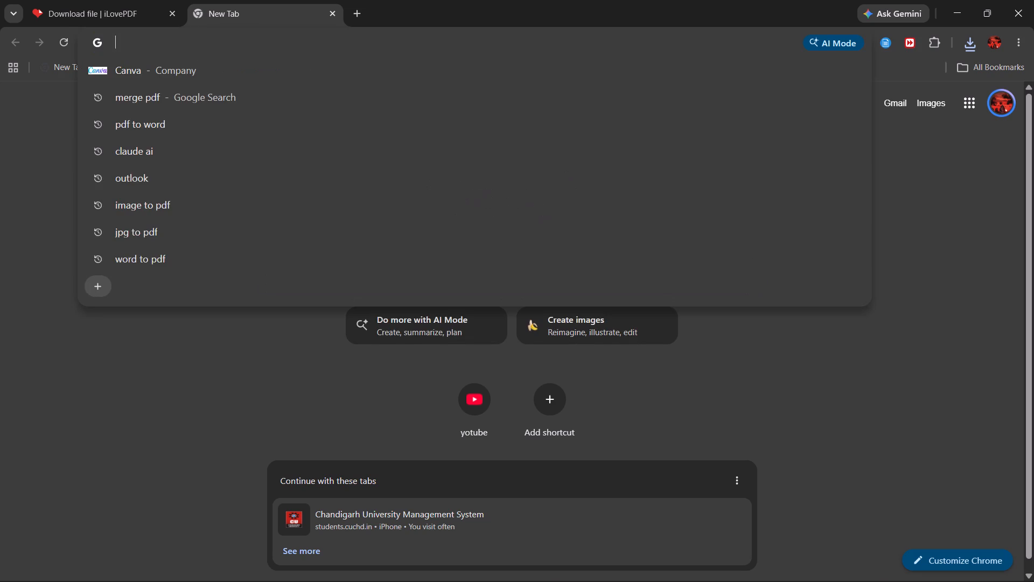
text(re)
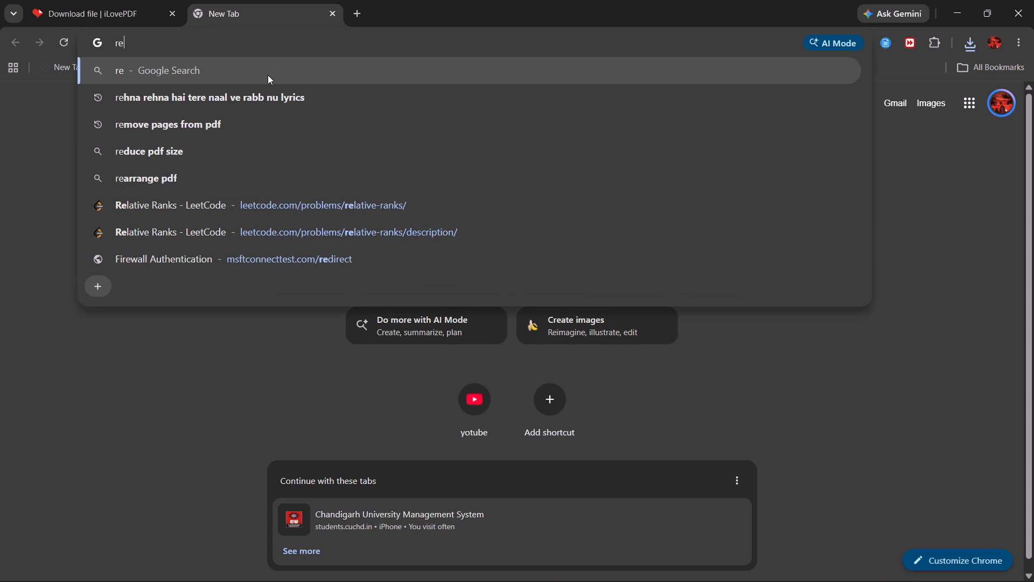
click(230, 124)
click(277, 190)
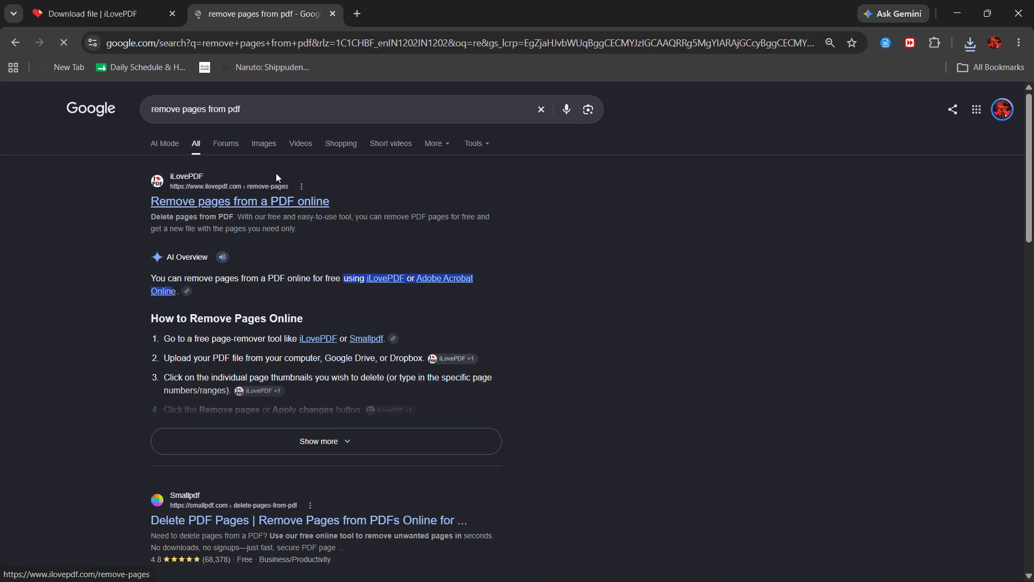
Upload the merged Lab_Index PDF from Downloads and remove pages 2 and 3 from it.
click(438, 343)
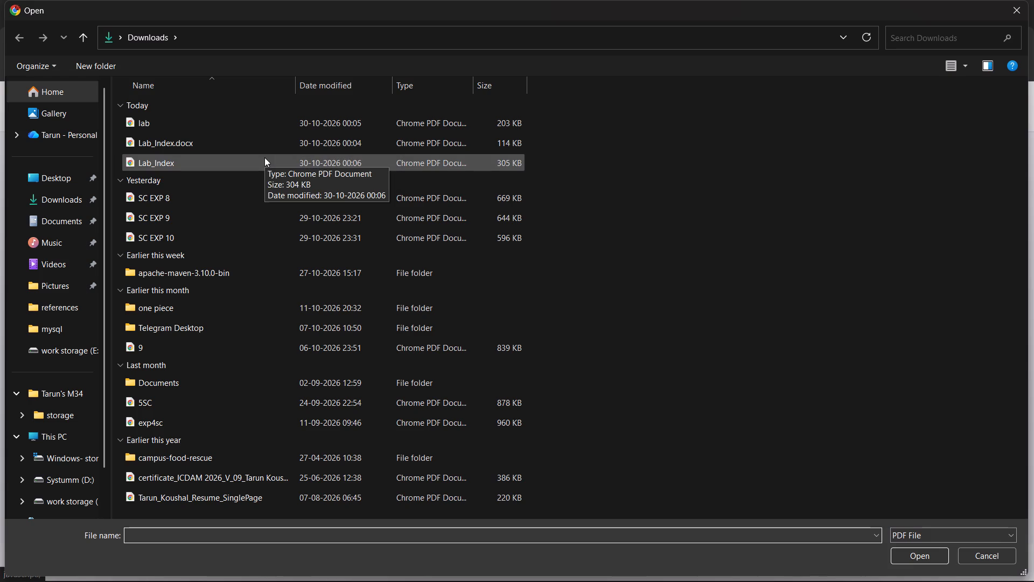
click(264, 157)
click(911, 558)
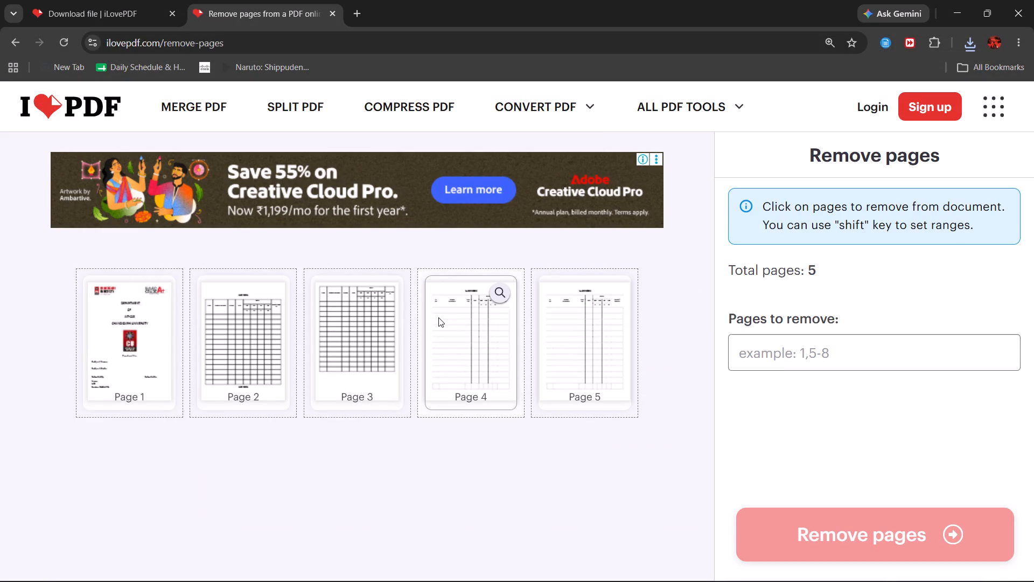
click(378, 329)
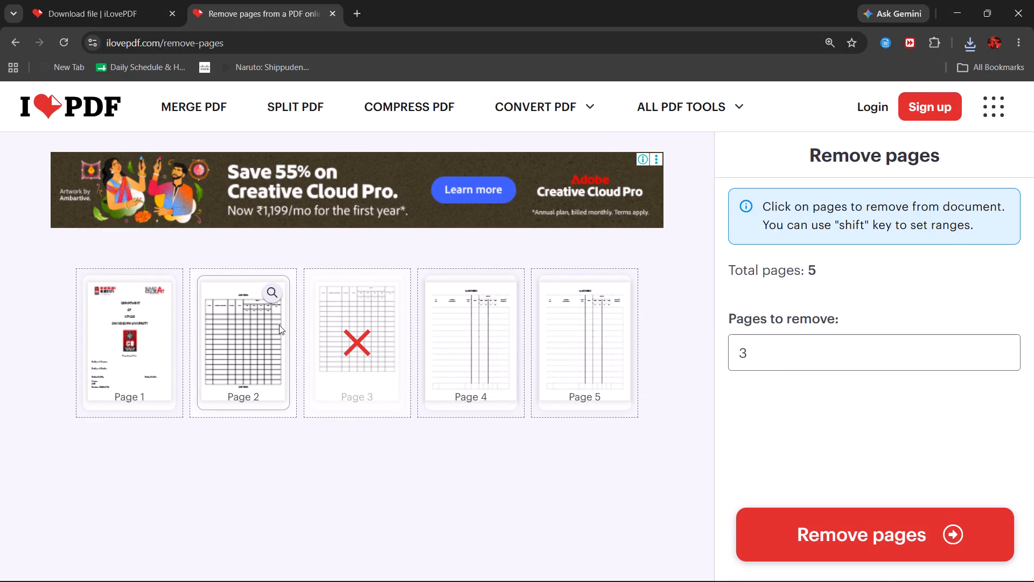
click(279, 325)
click(797, 551)
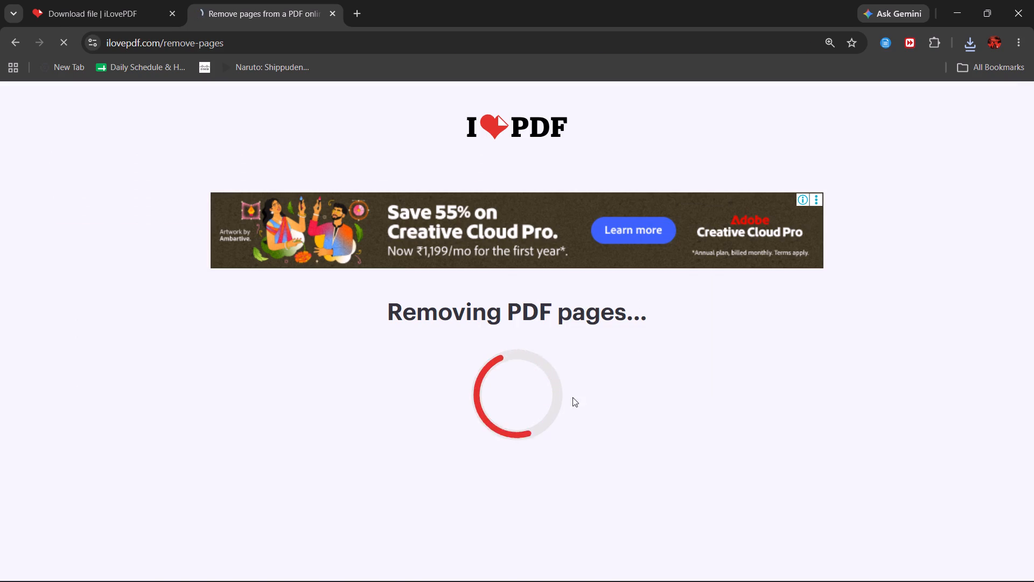
click(499, 257)
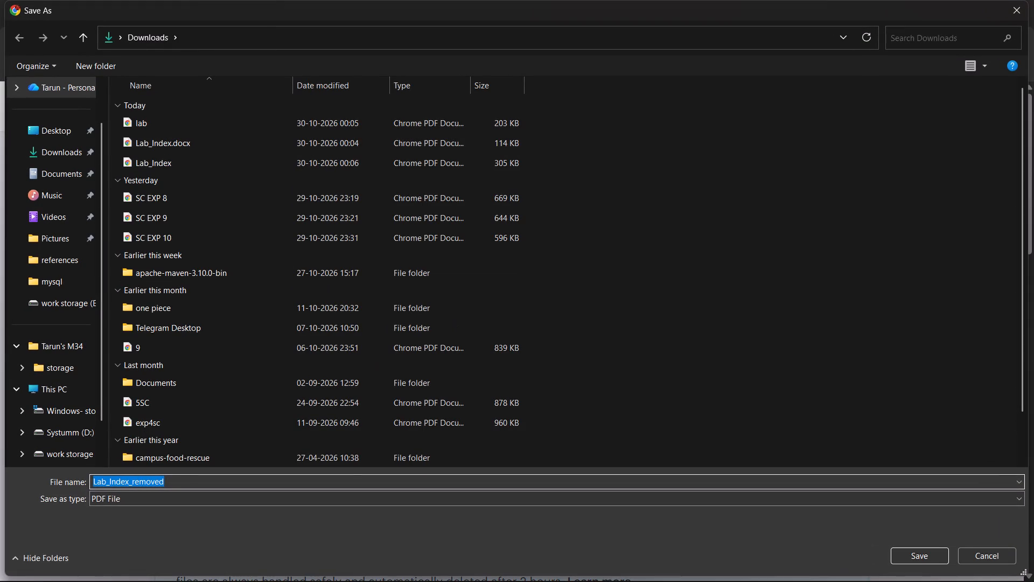
click(263, 477)
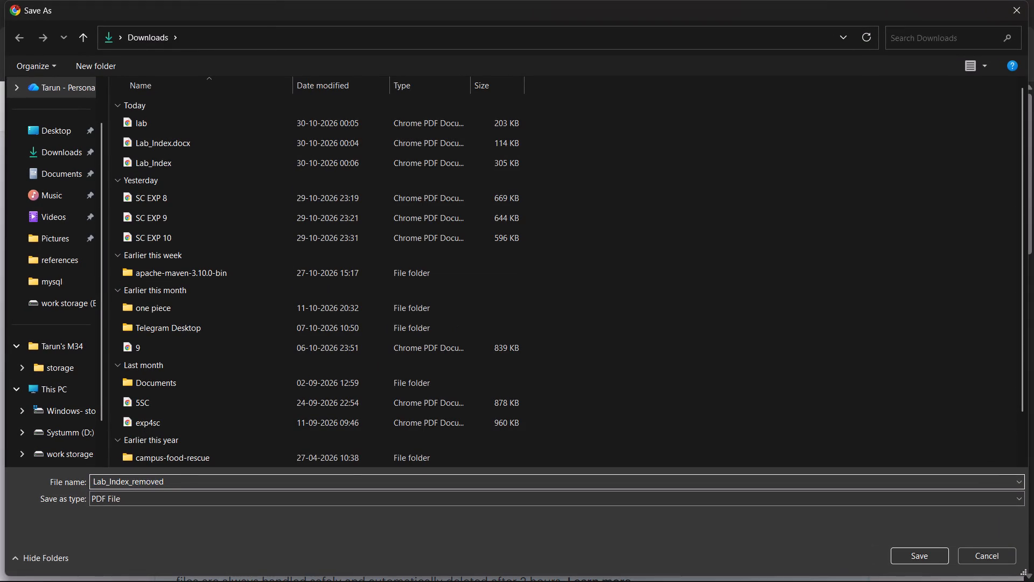
click(263, 478)
drag(263, 479, 130, 486)
drag(130, 486, 113, 489)
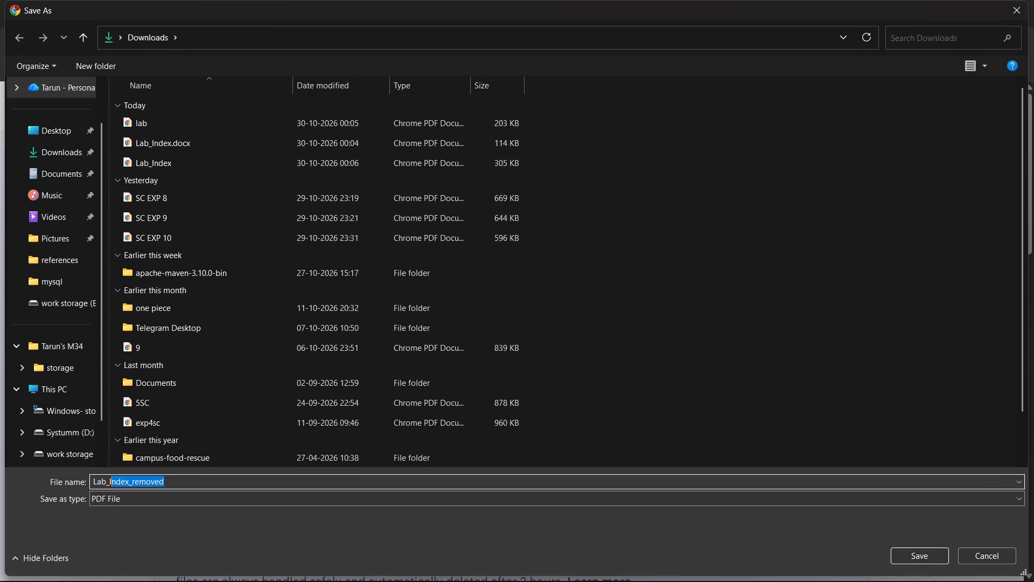
drag(113, 489, 129, 486)
key(BackSpace)
click(110, 479)
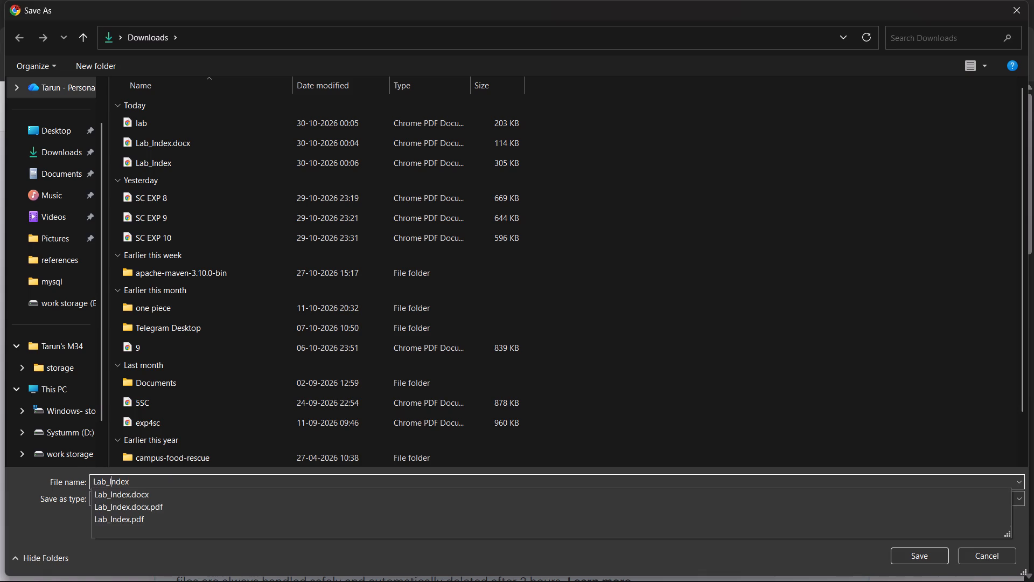